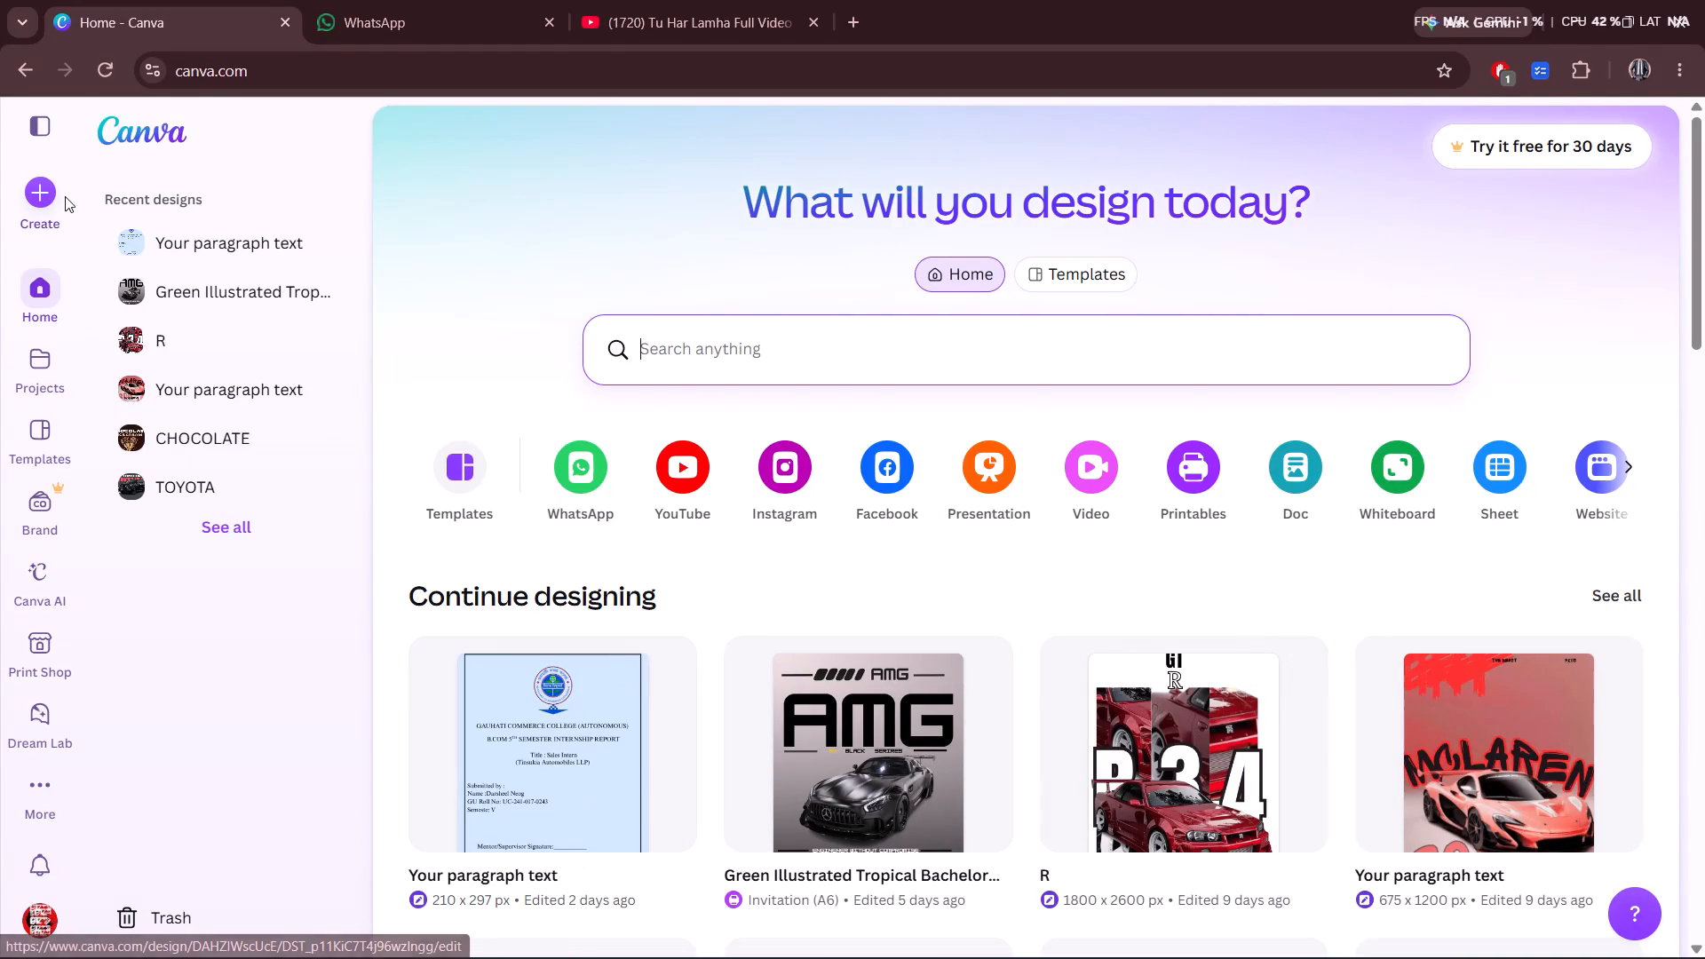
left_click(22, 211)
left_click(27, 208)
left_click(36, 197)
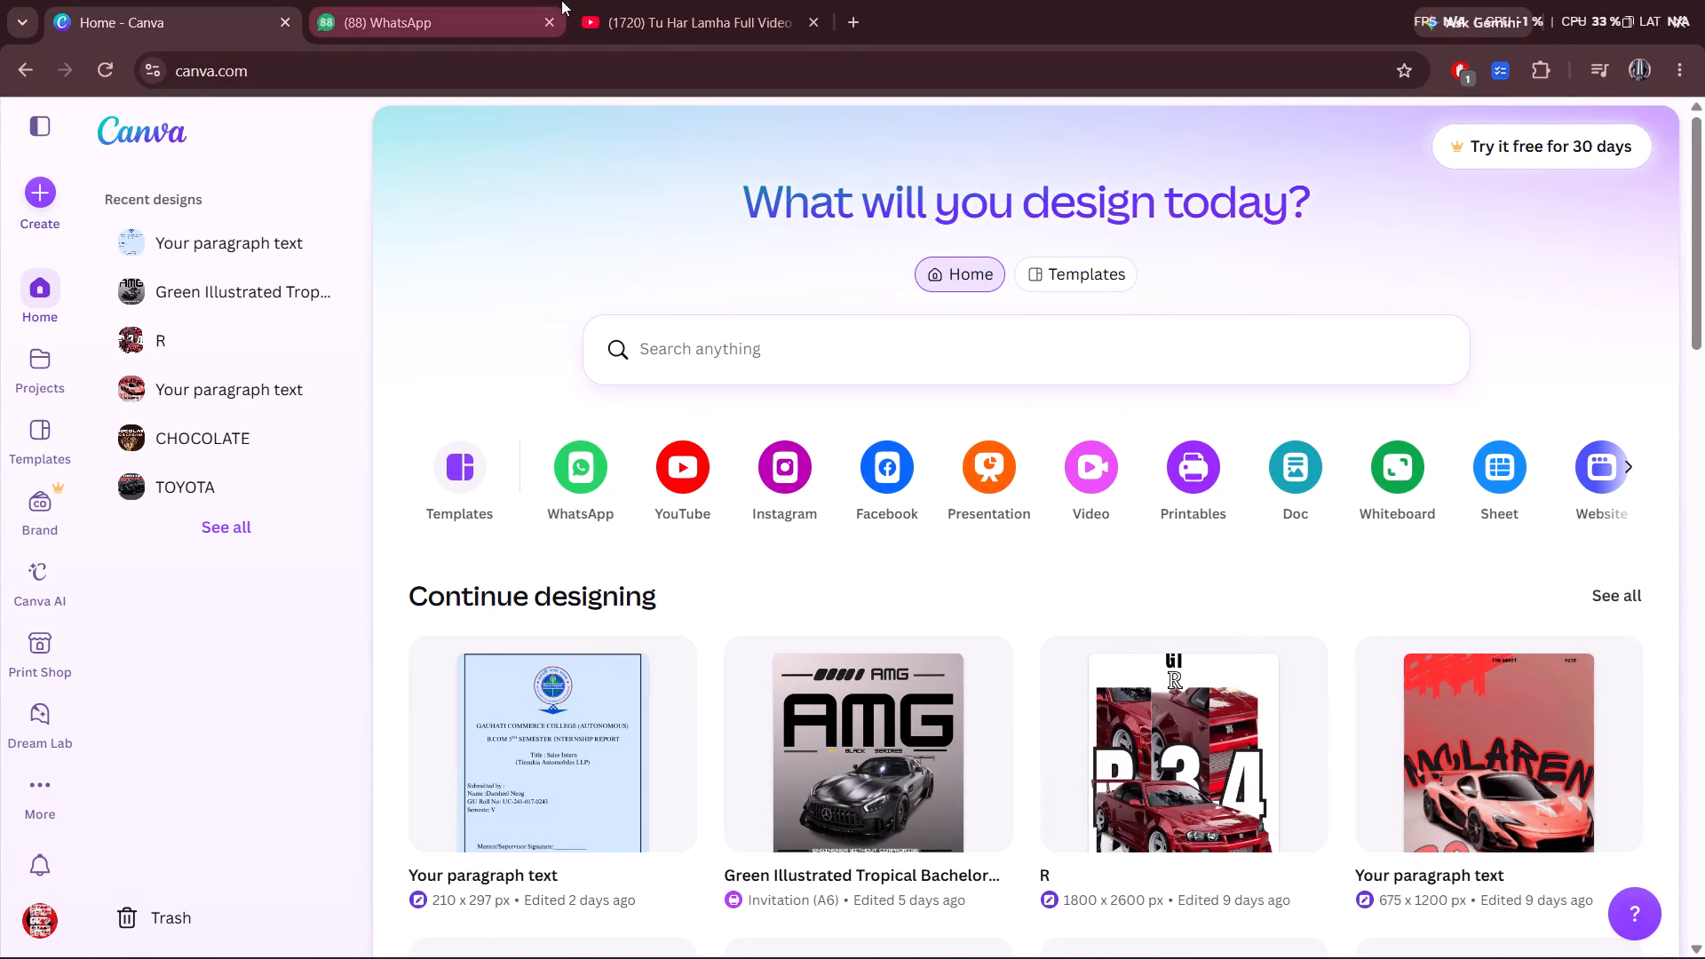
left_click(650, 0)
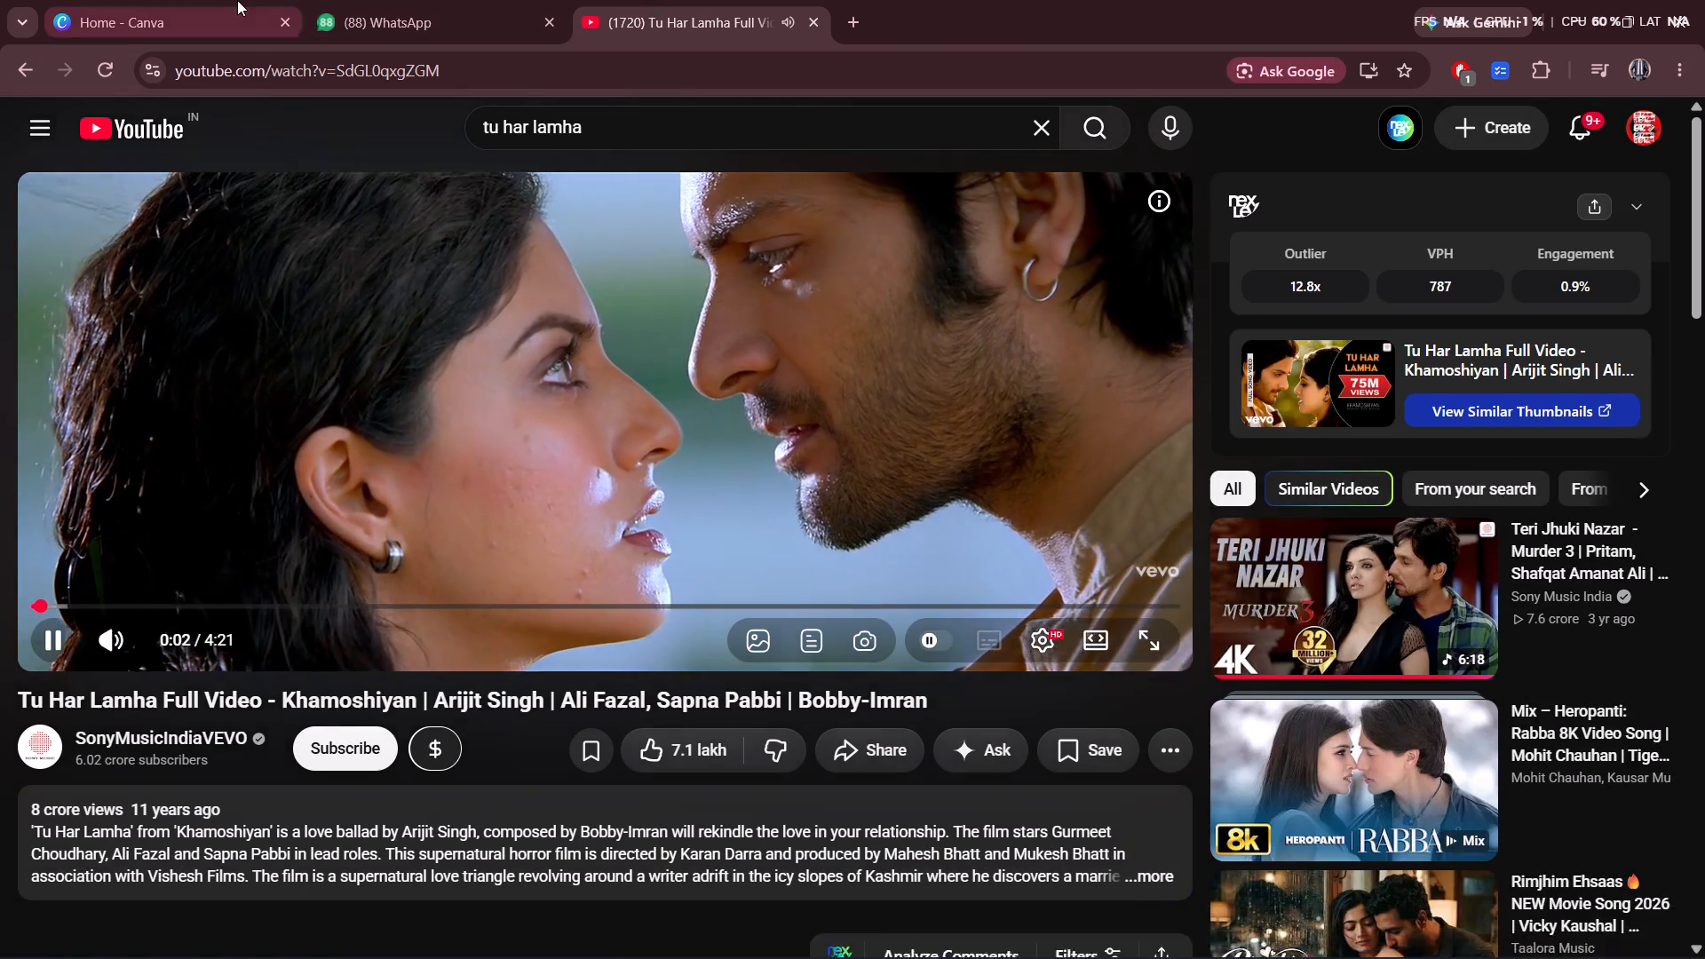
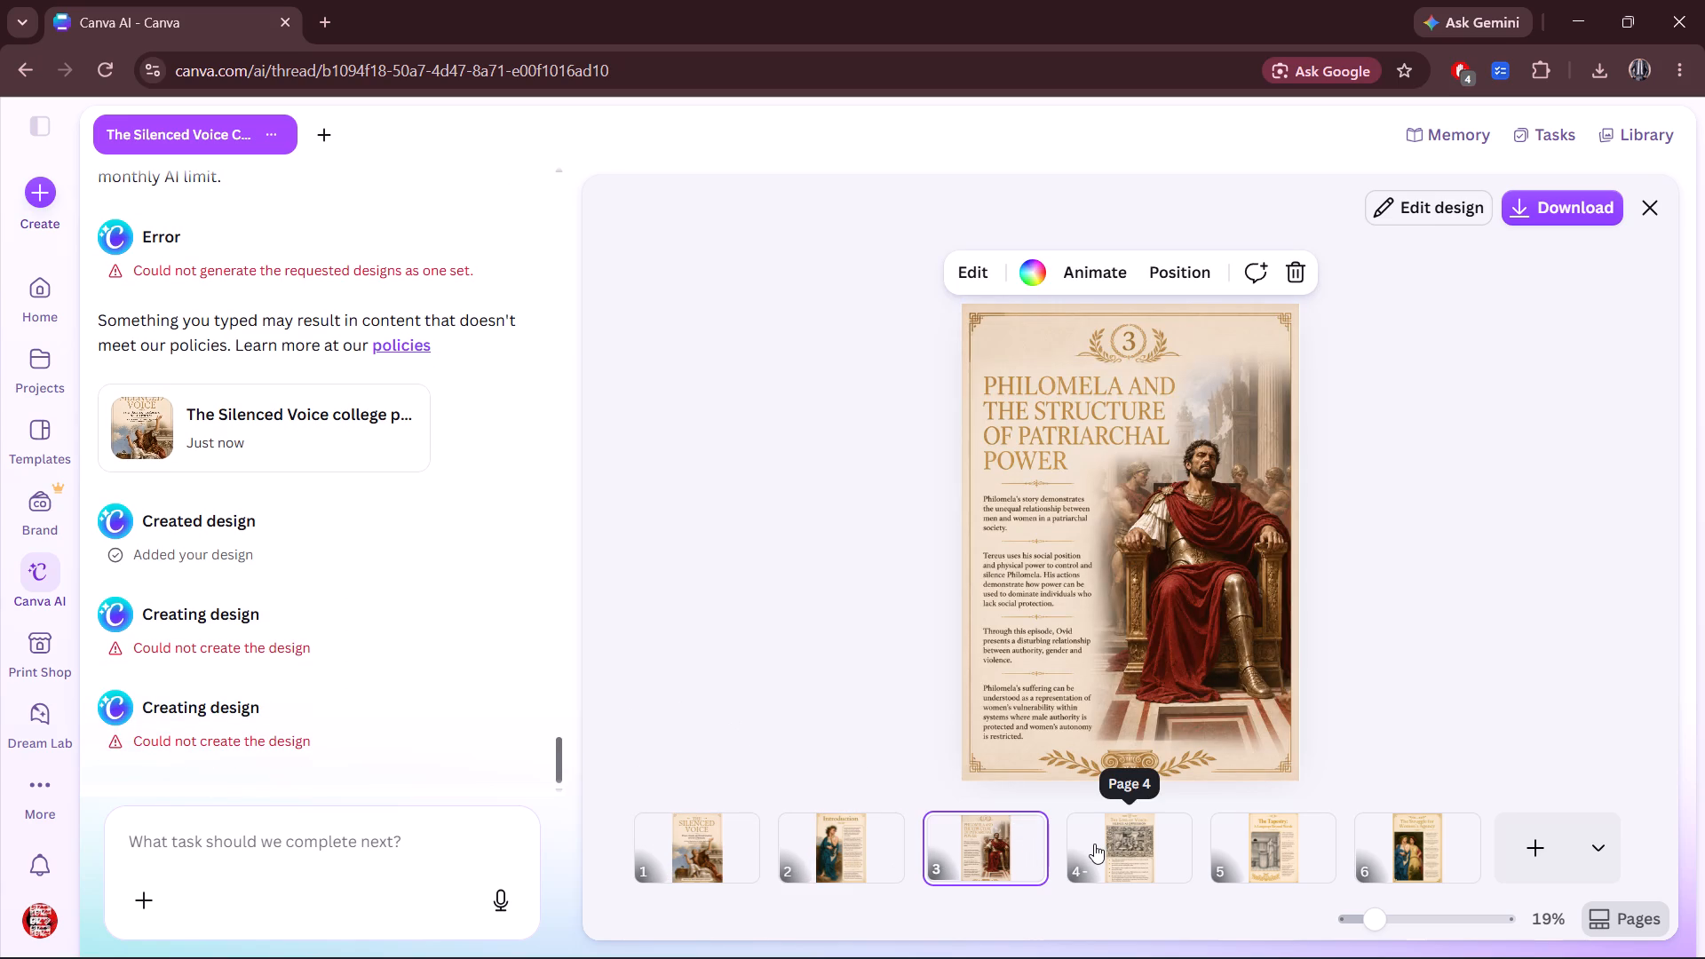
left_click(1094, 844)
left_click(1229, 856)
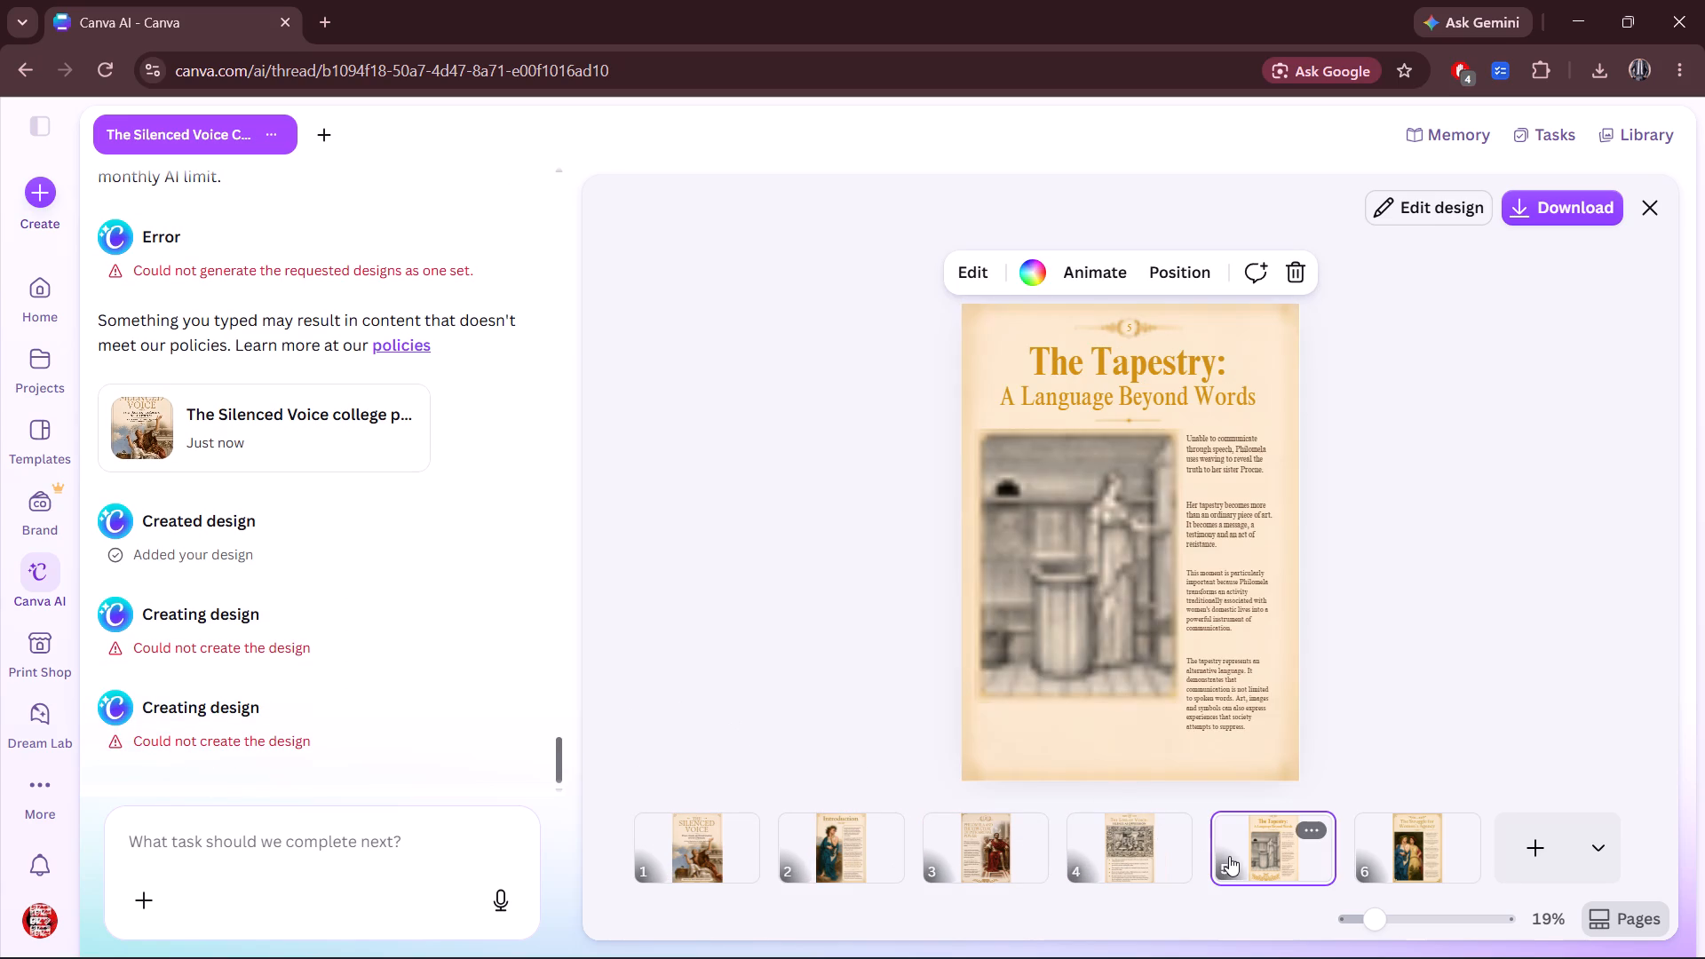
left_click(1386, 862)
left_click(1384, 915)
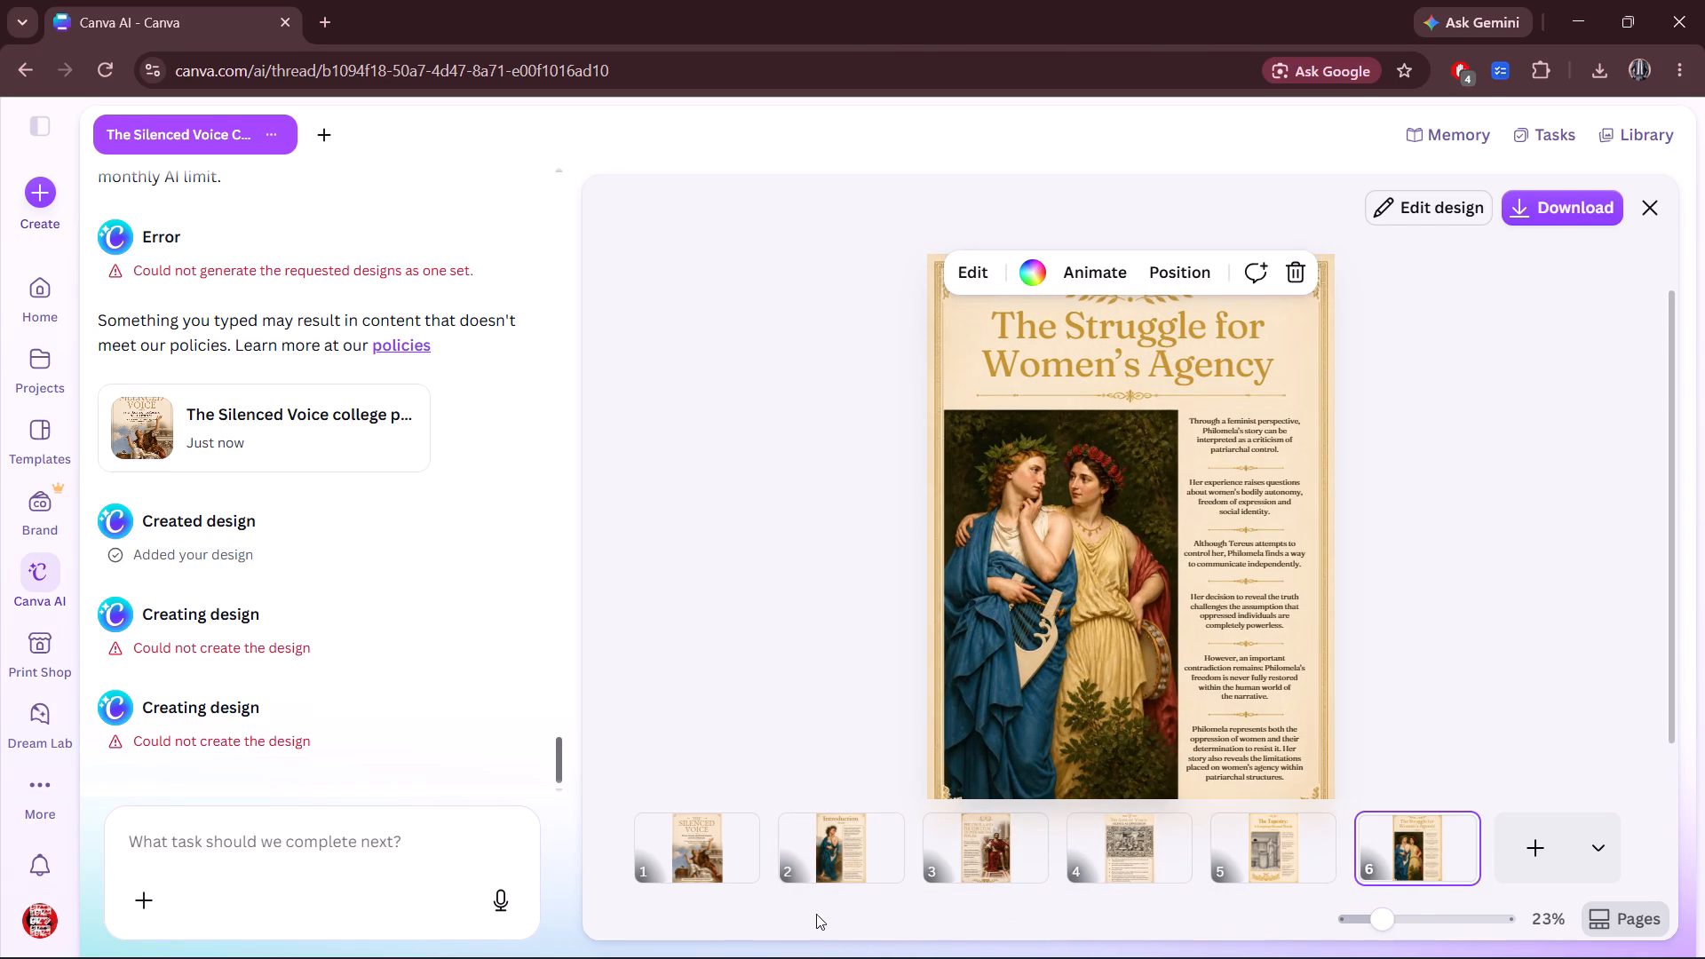
left_click(723, 865)
Read the generation status messages below the submitted prompt at the end of the Canva AI thread.
scroll(325, 729, "down", 10)
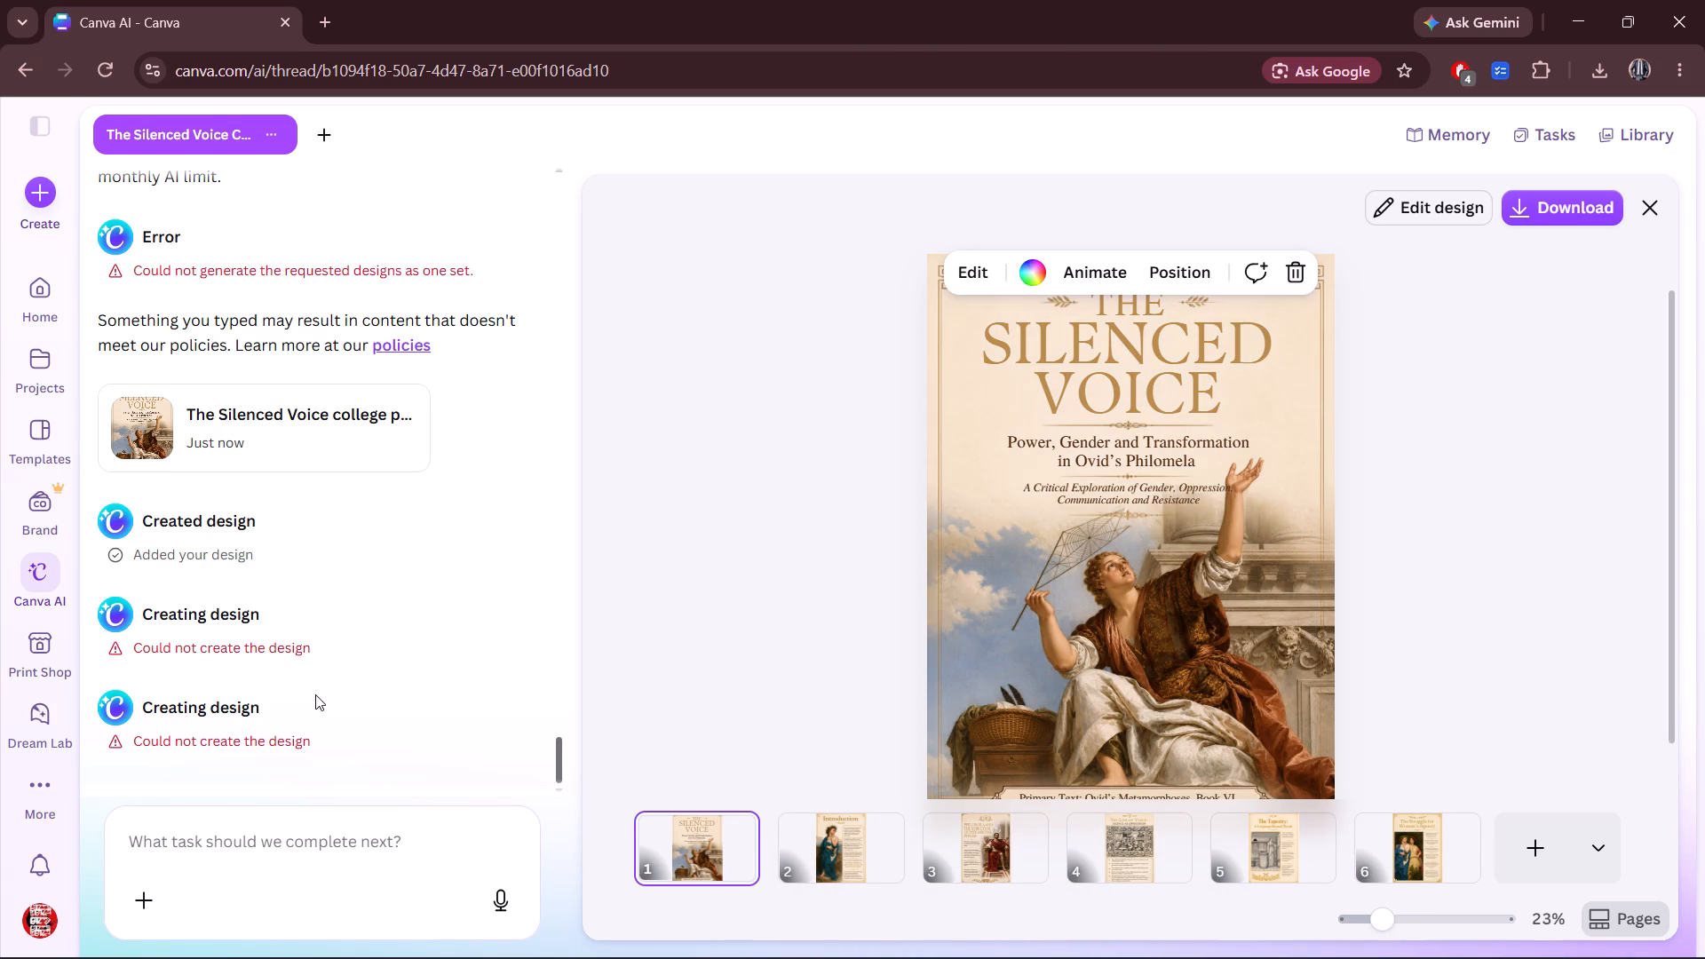
scroll(315, 694, "up", 4)
scroll(315, 694, "down", 9)
scroll(438, 645, "up", 3)
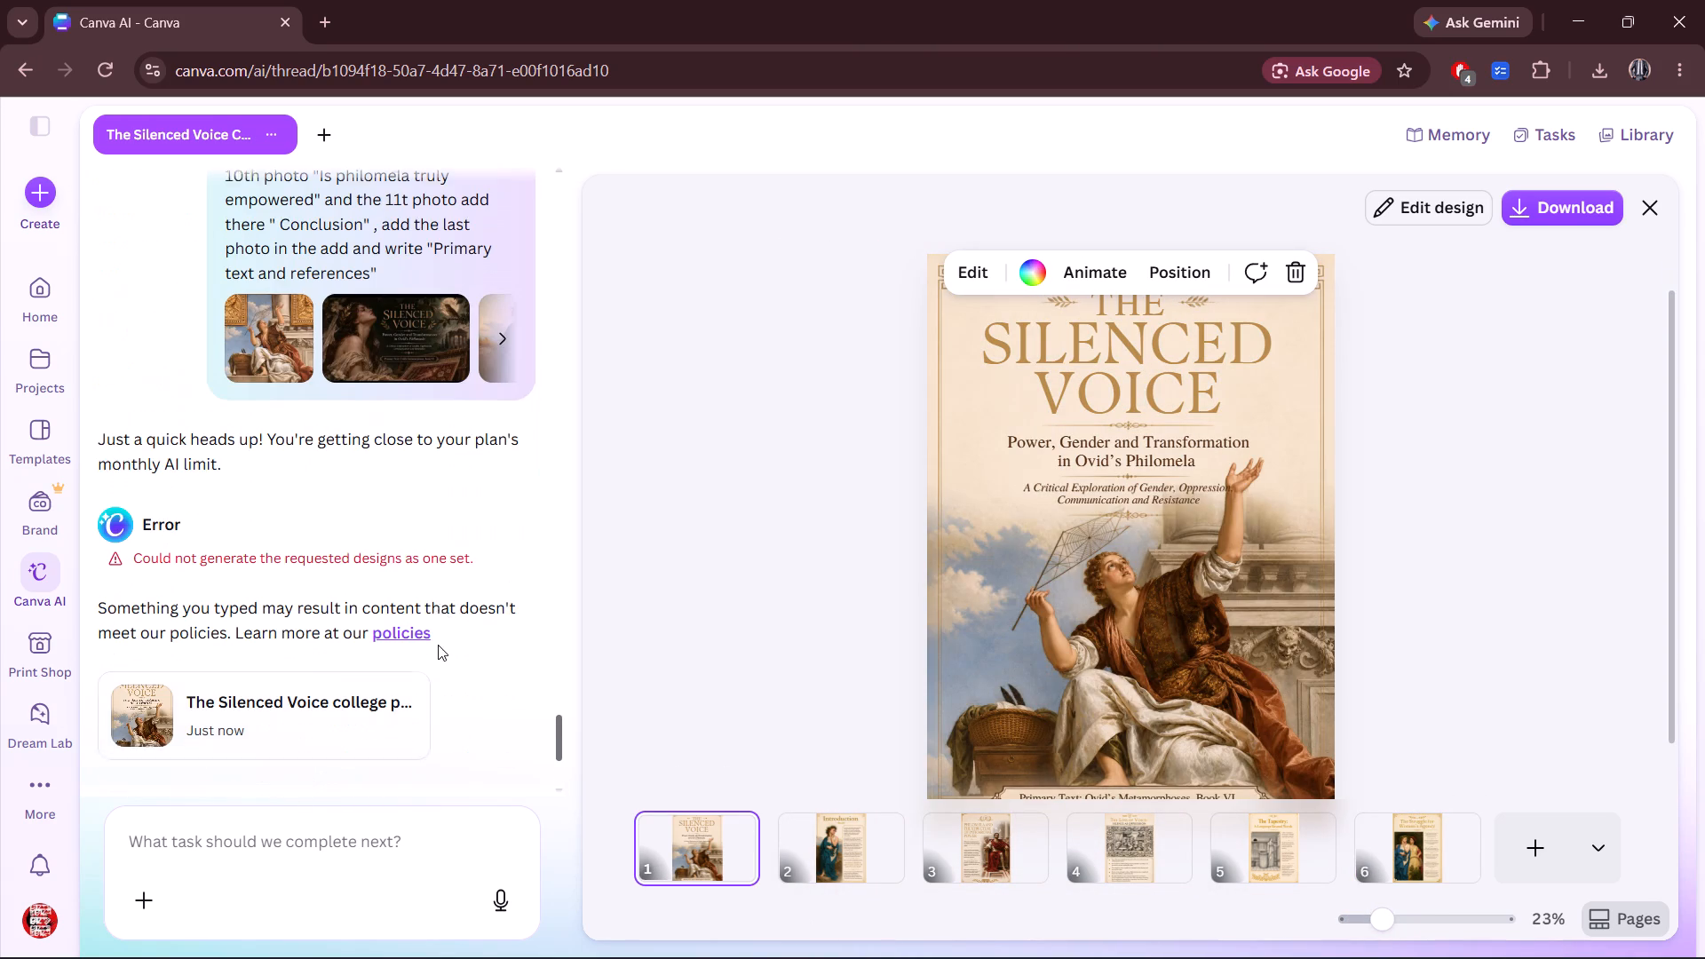
scroll(438, 645, "down", 4)
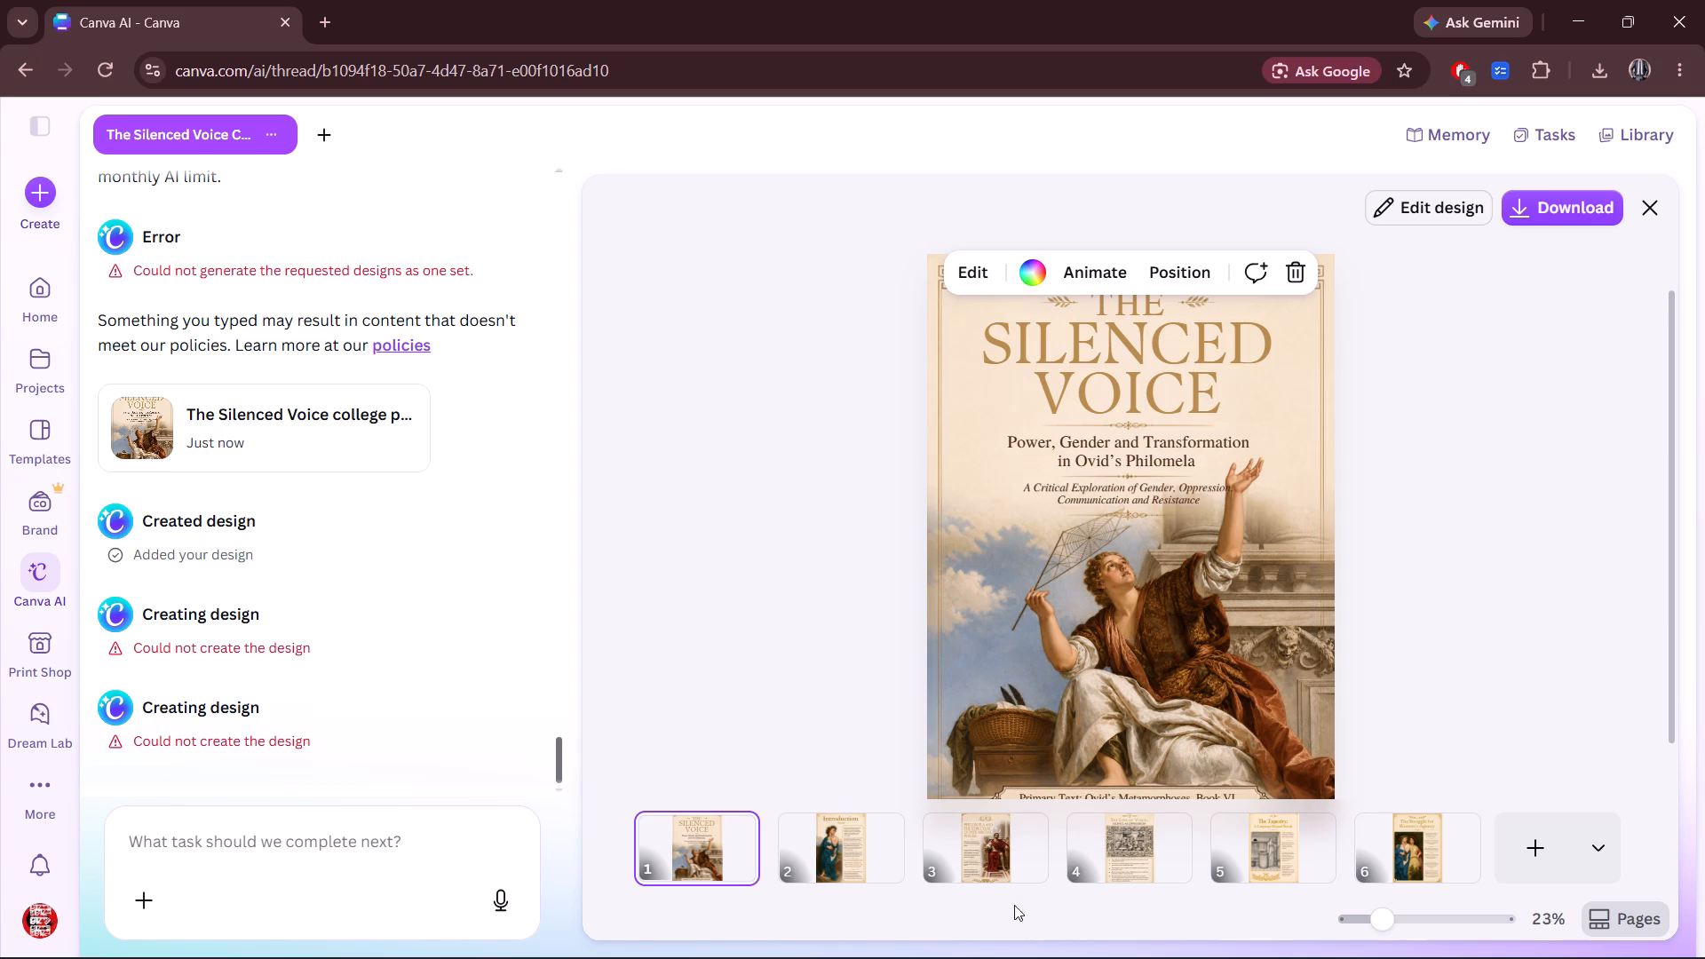
Examine the design's pages again in order, from the Introduction on page 2 to The Struggle for Women's Agency on page 6.
left_click(861, 846)
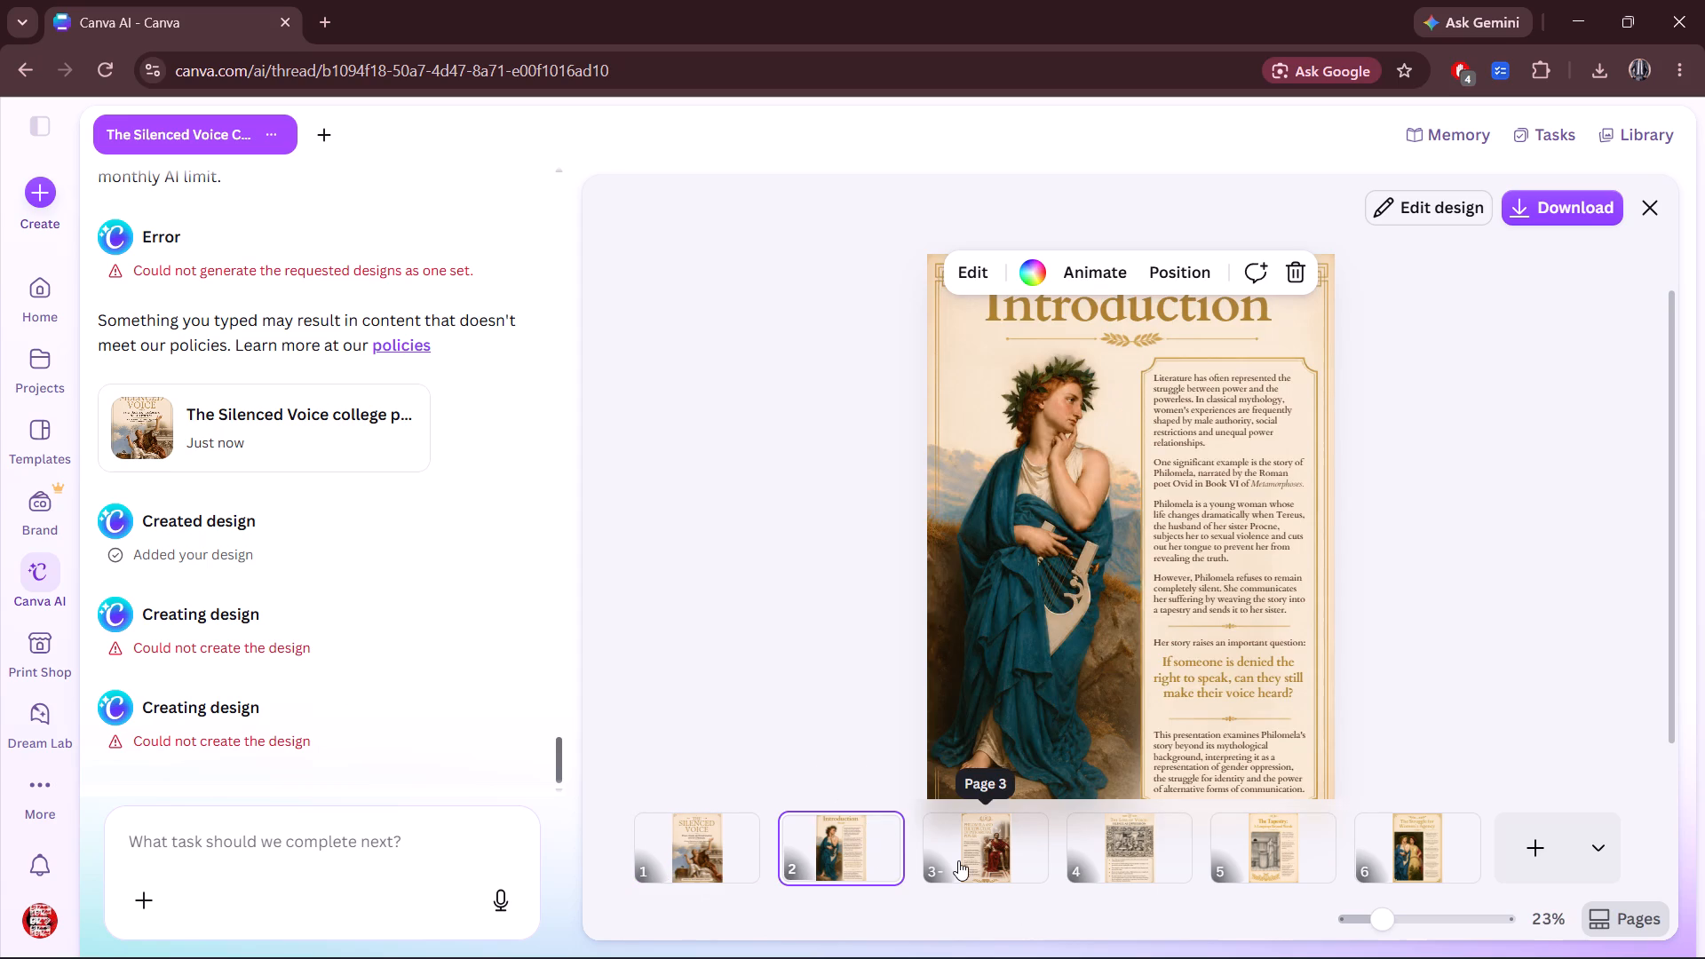
left_click(1003, 860)
left_click(1106, 861)
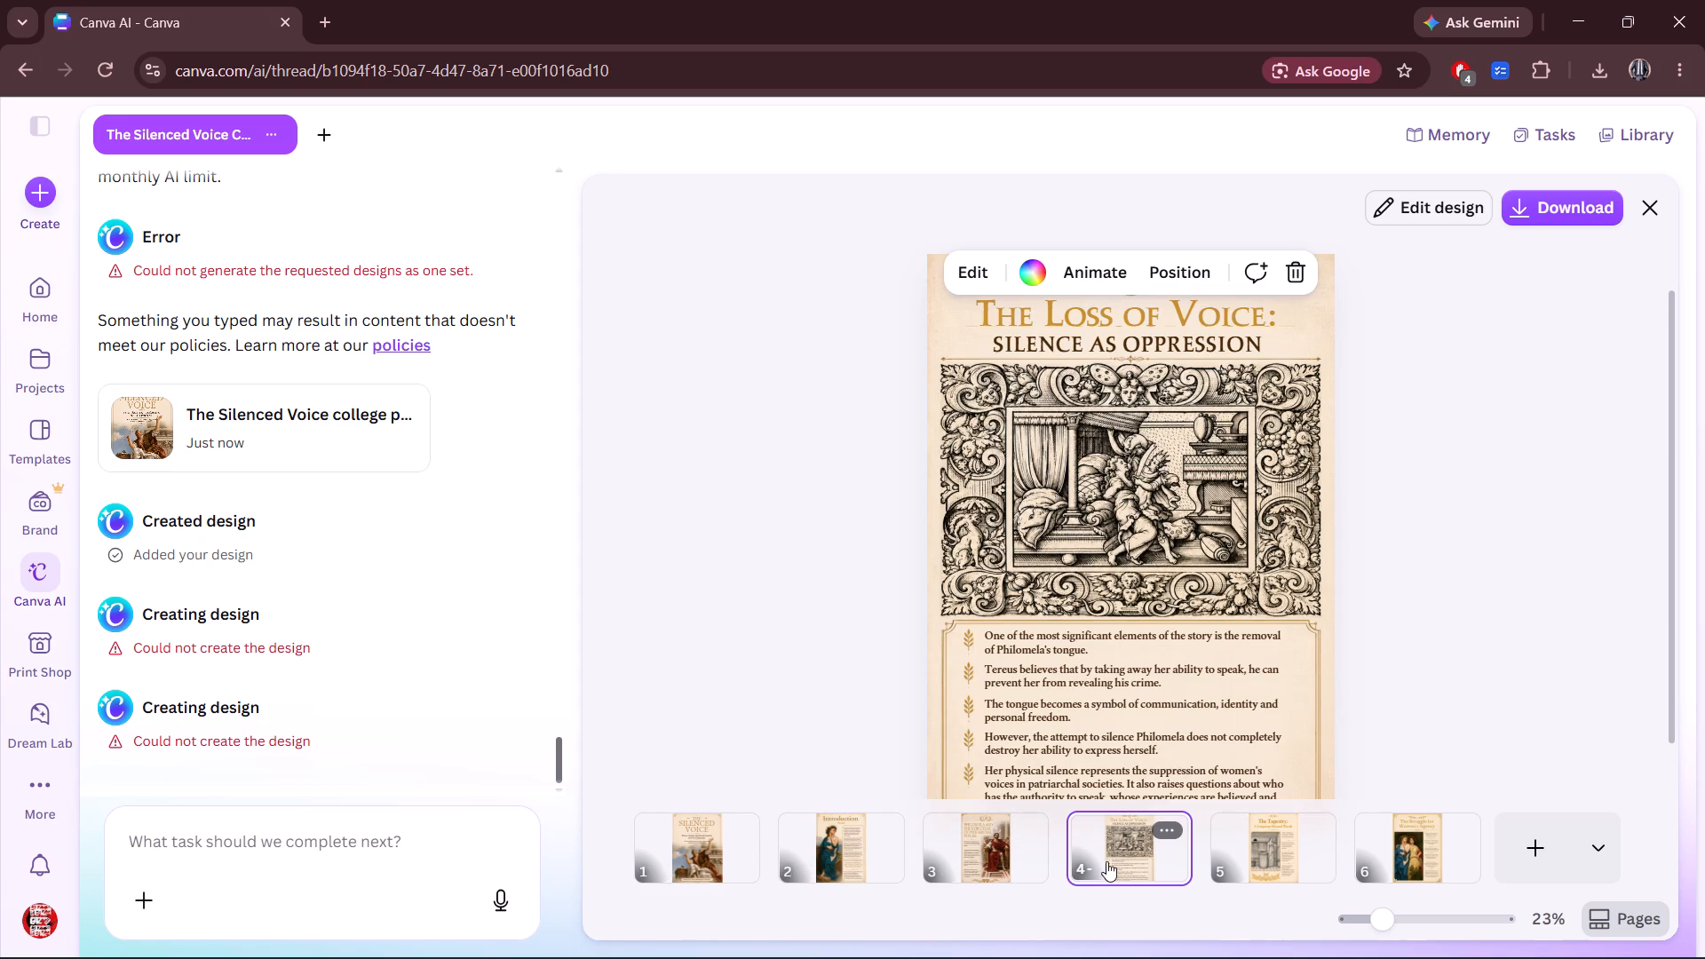
left_click(1259, 851)
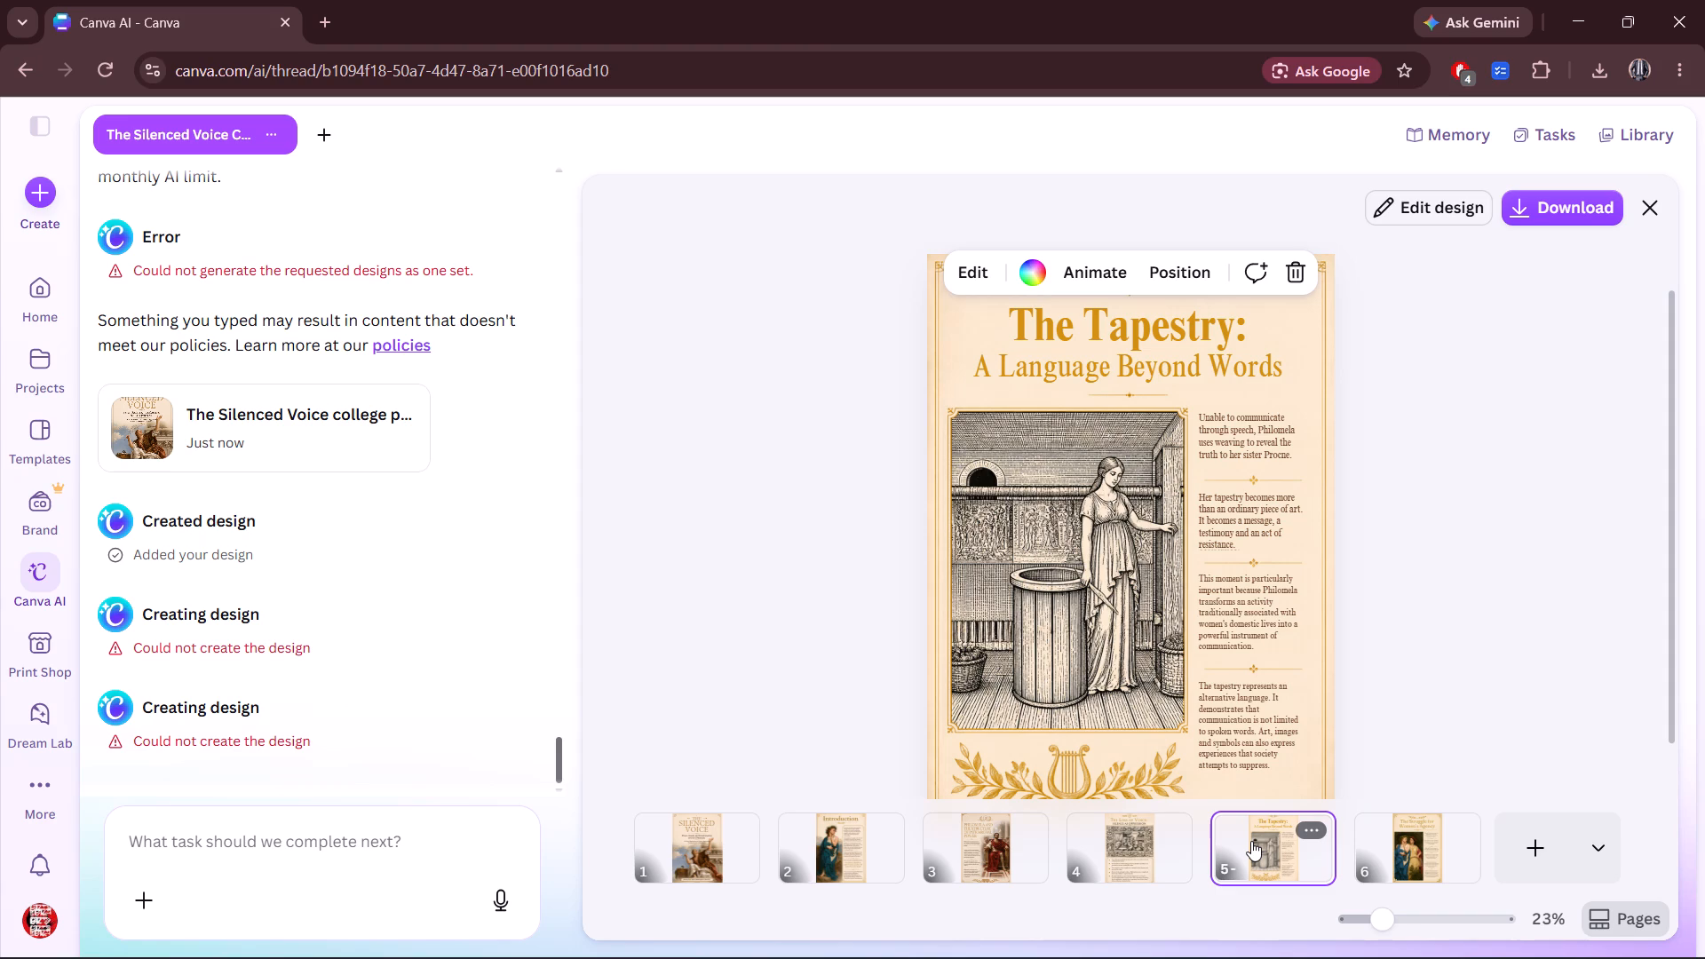
left_click(1377, 830)
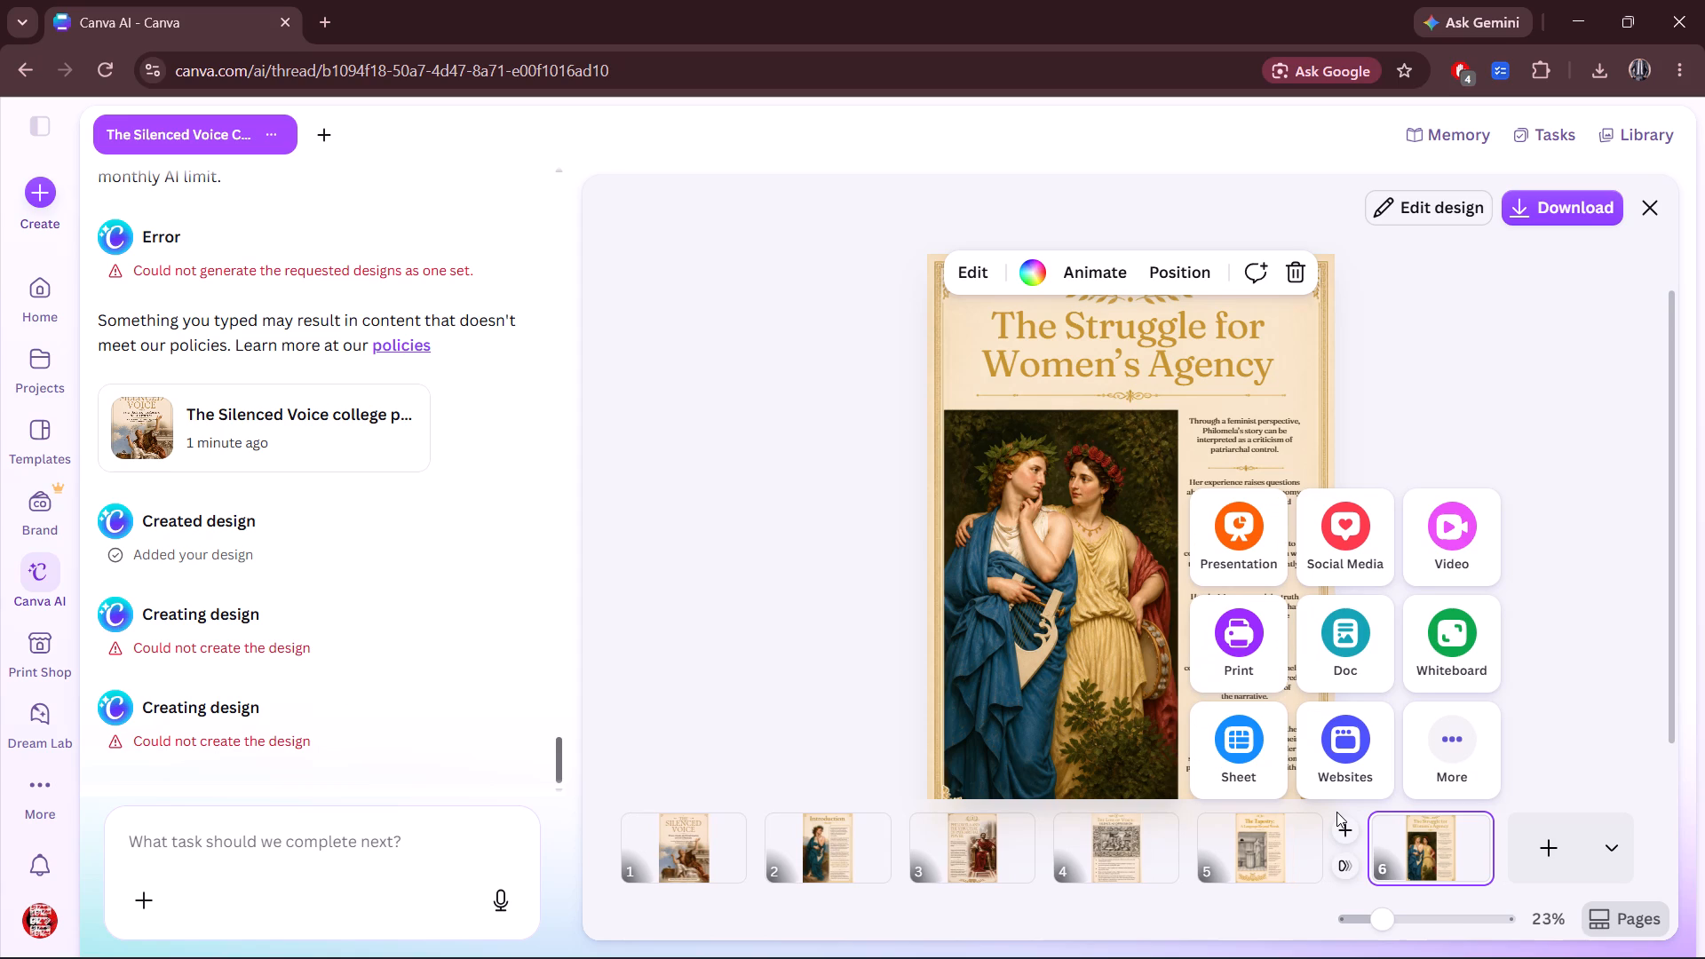
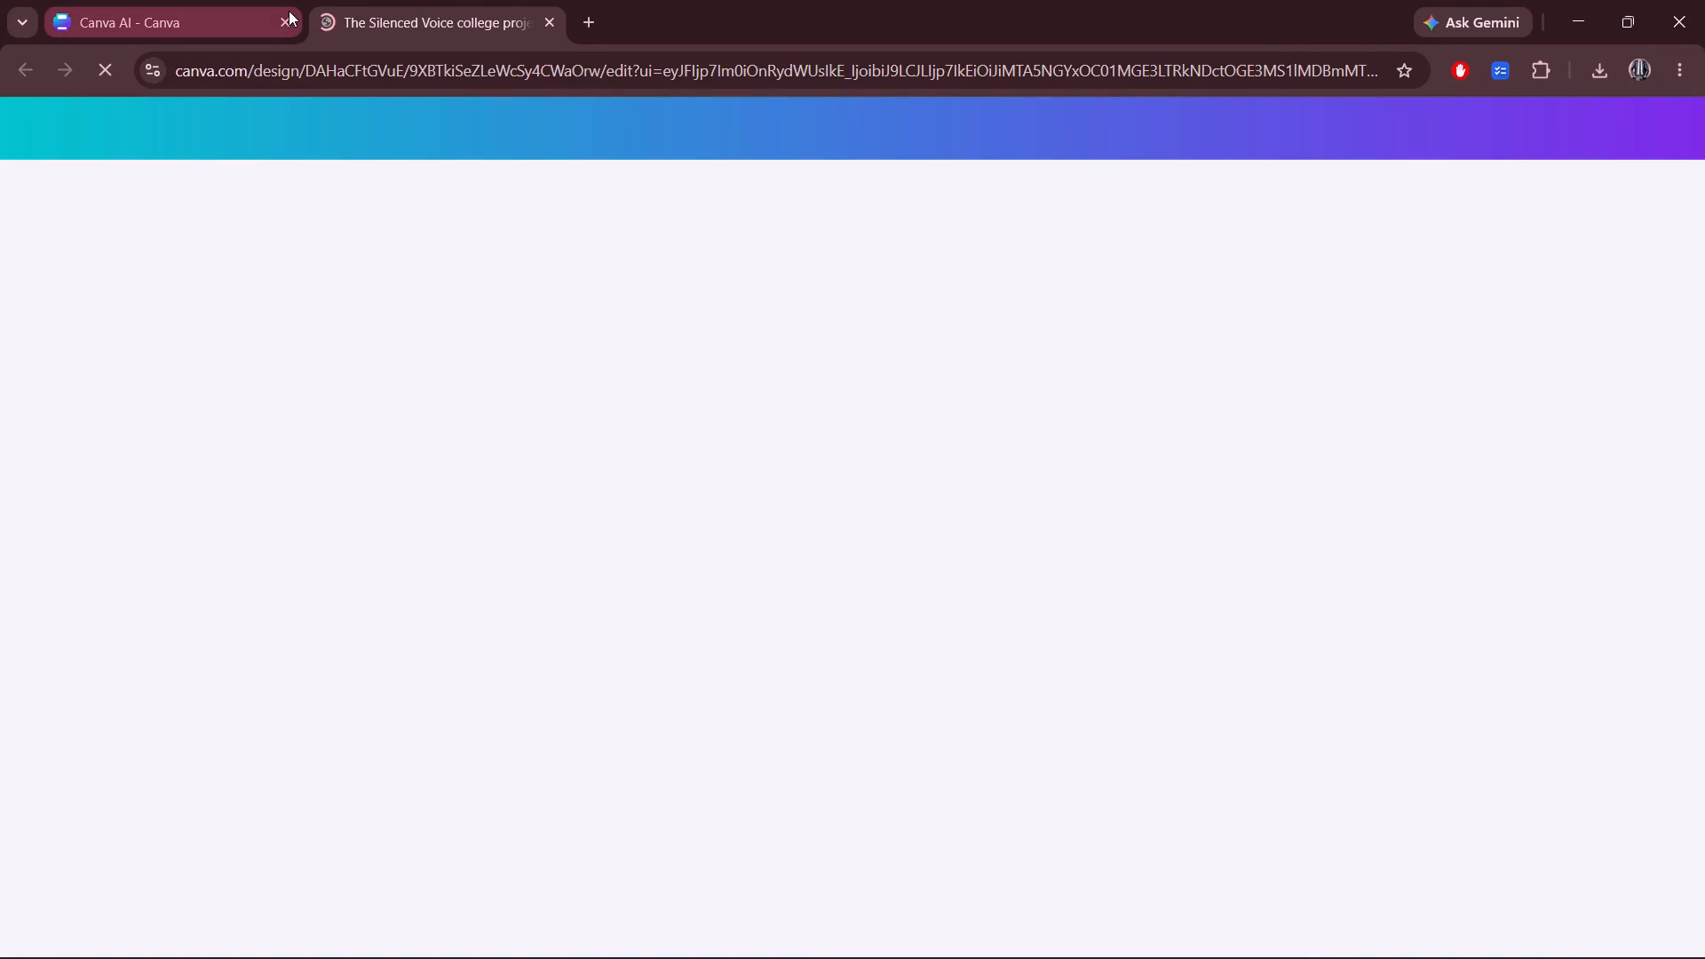
left_click(1122, 471)
scroll(1165, 463, "up", 17)
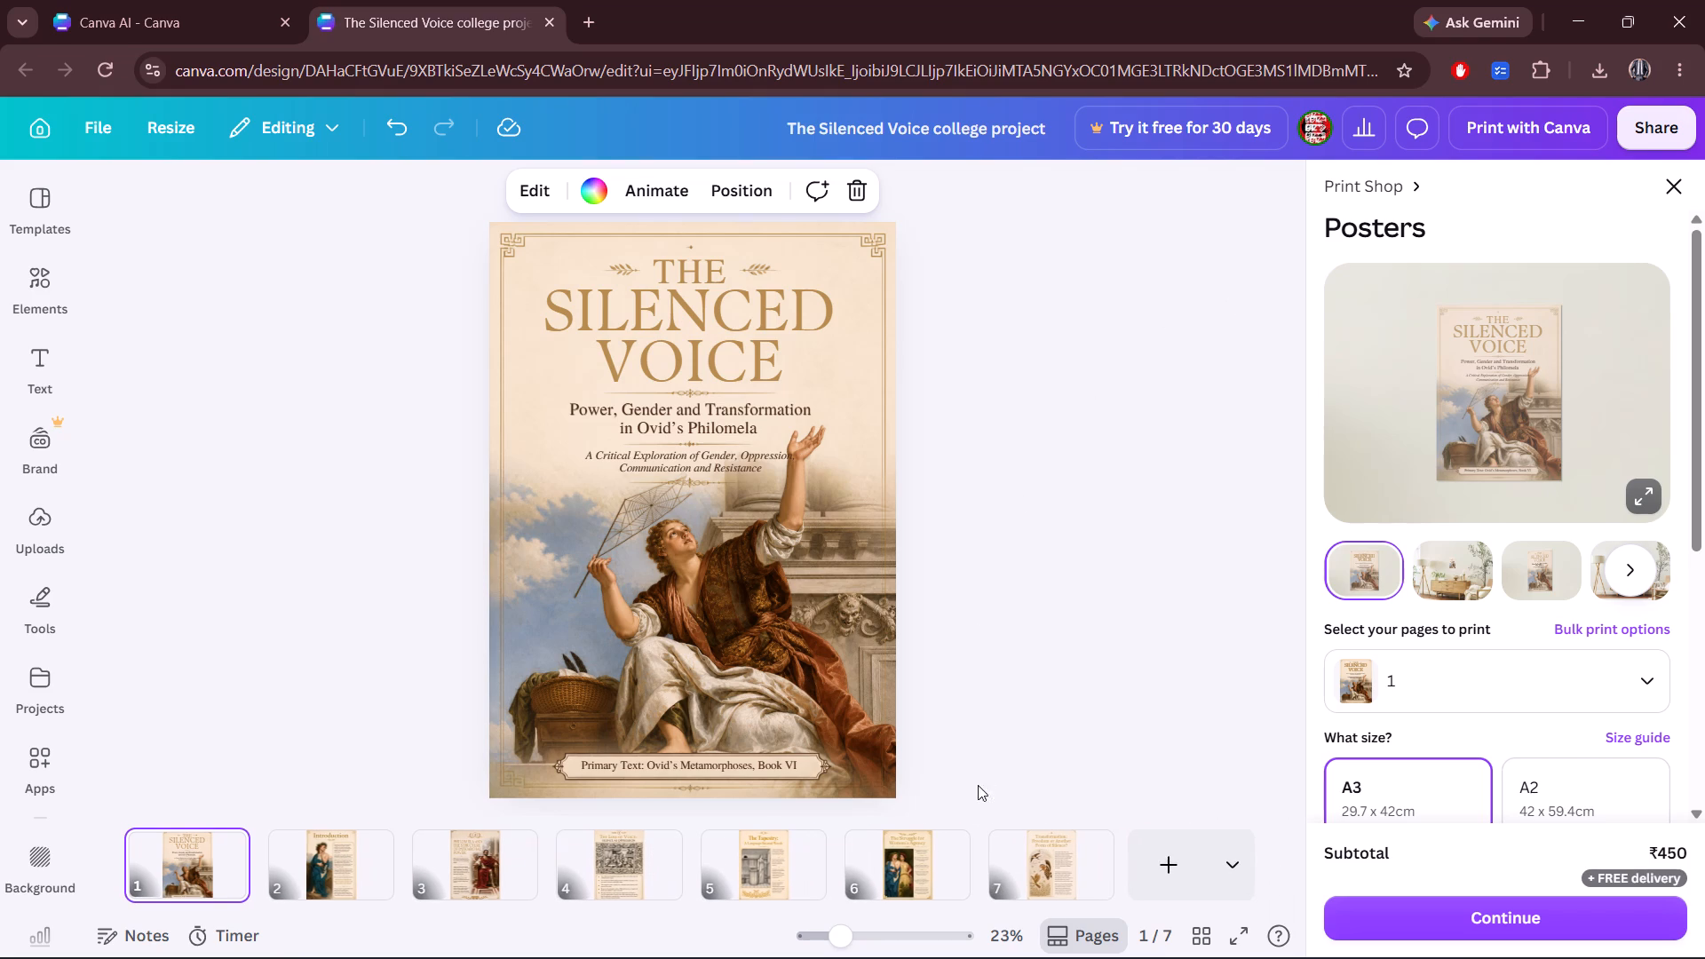
Examine pages 3 to 7 of the presentation, comparing their pictures and layout and finishing on the Transformation page.
left_click(1059, 882)
left_click(916, 884)
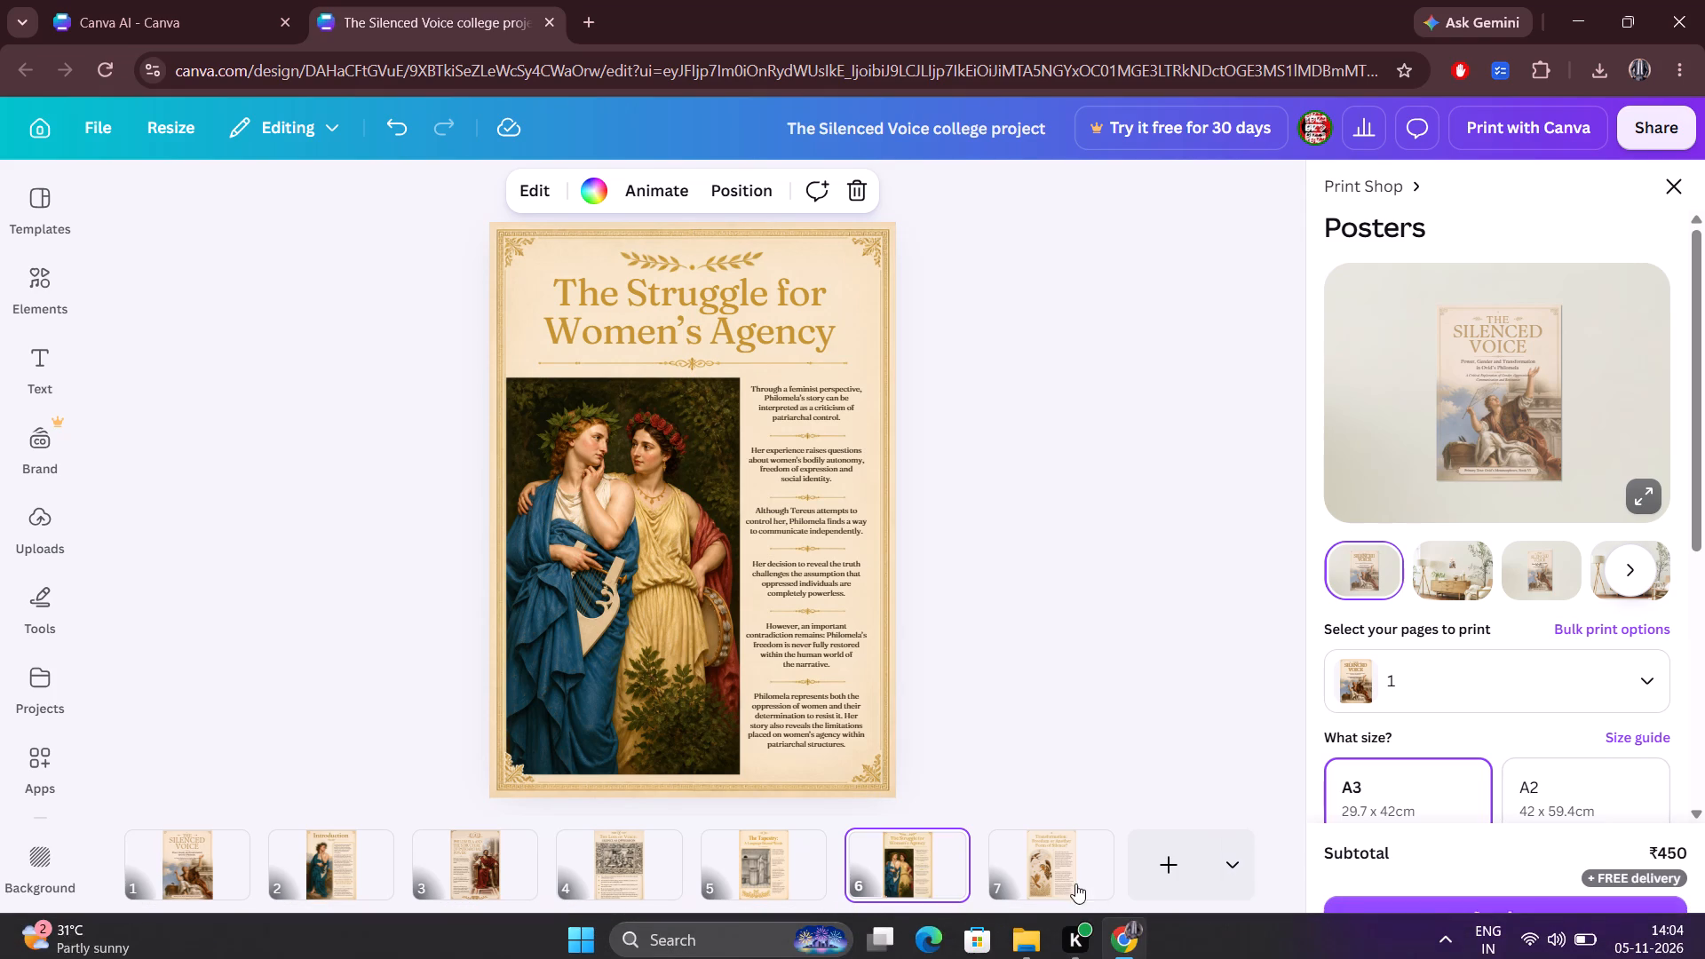
left_click(1049, 882)
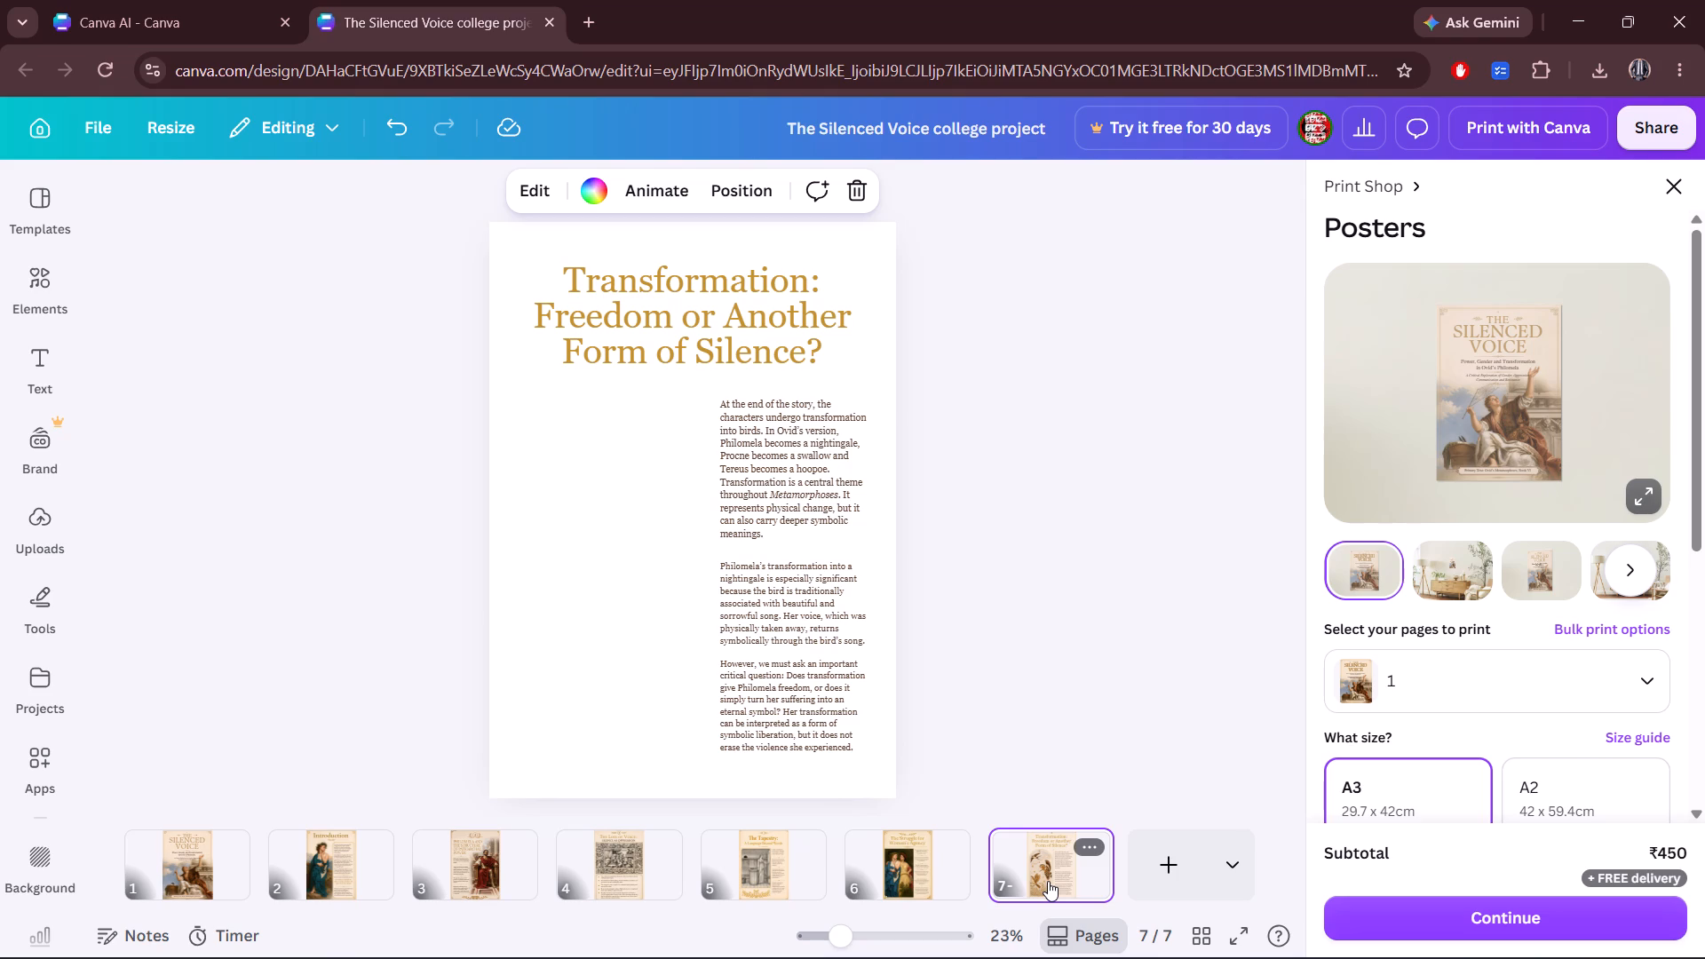
left_click(924, 857)
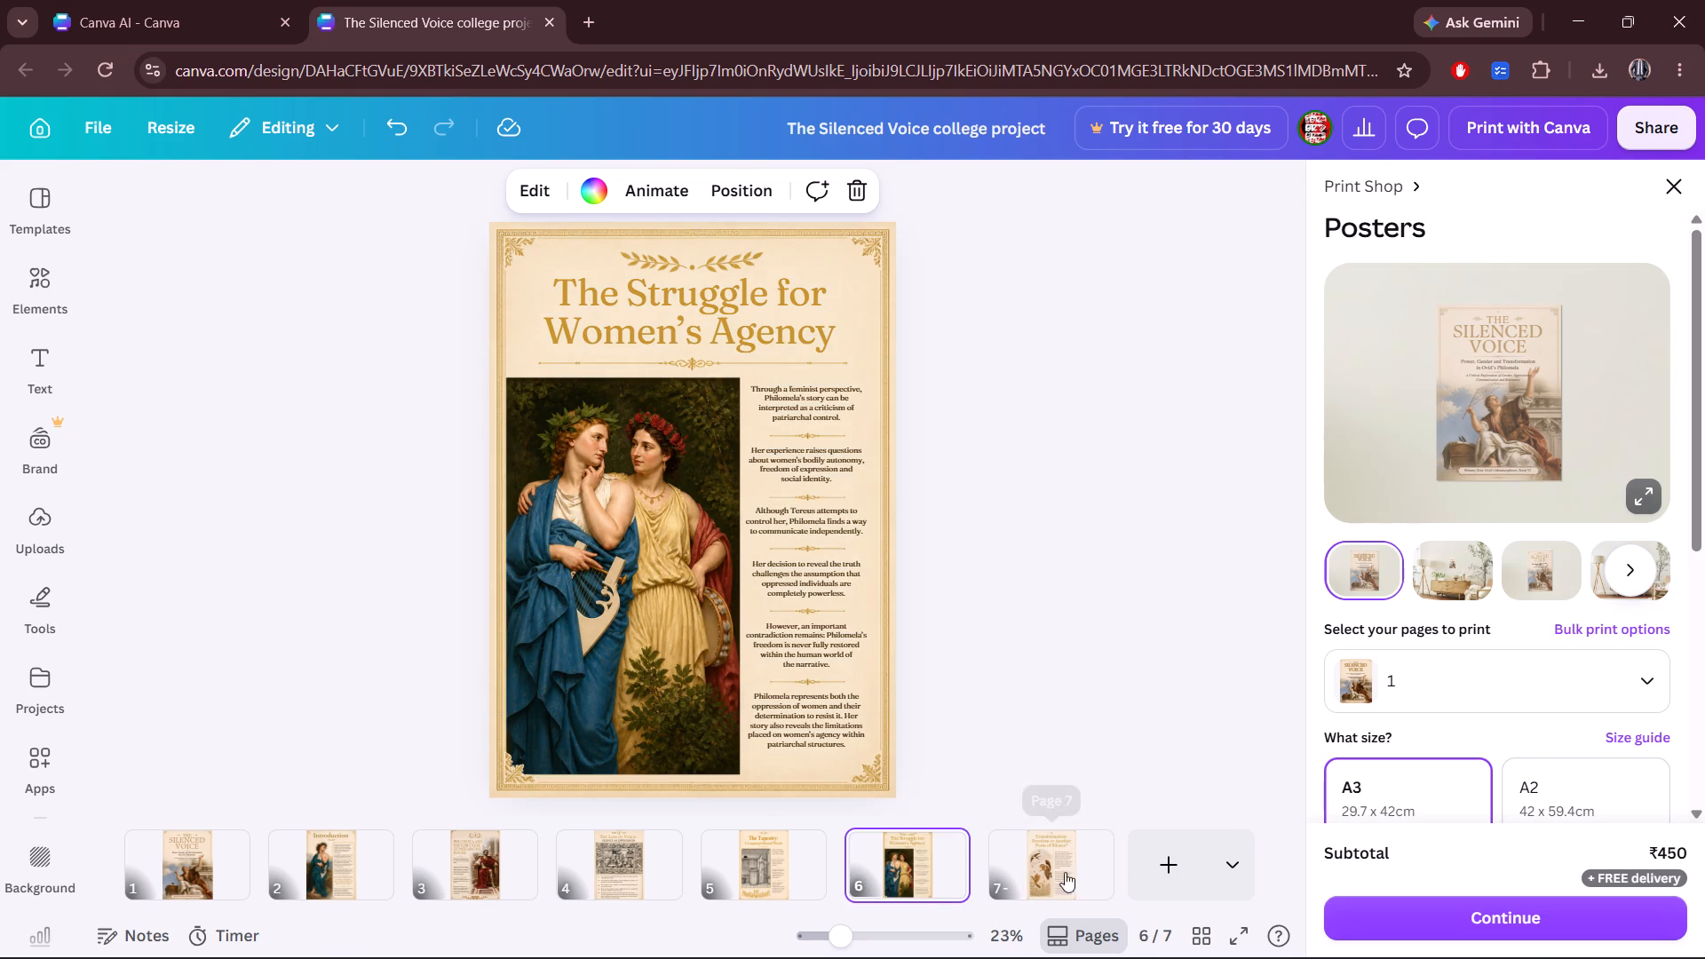
left_click(1082, 870)
left_click(778, 869)
left_click(654, 872)
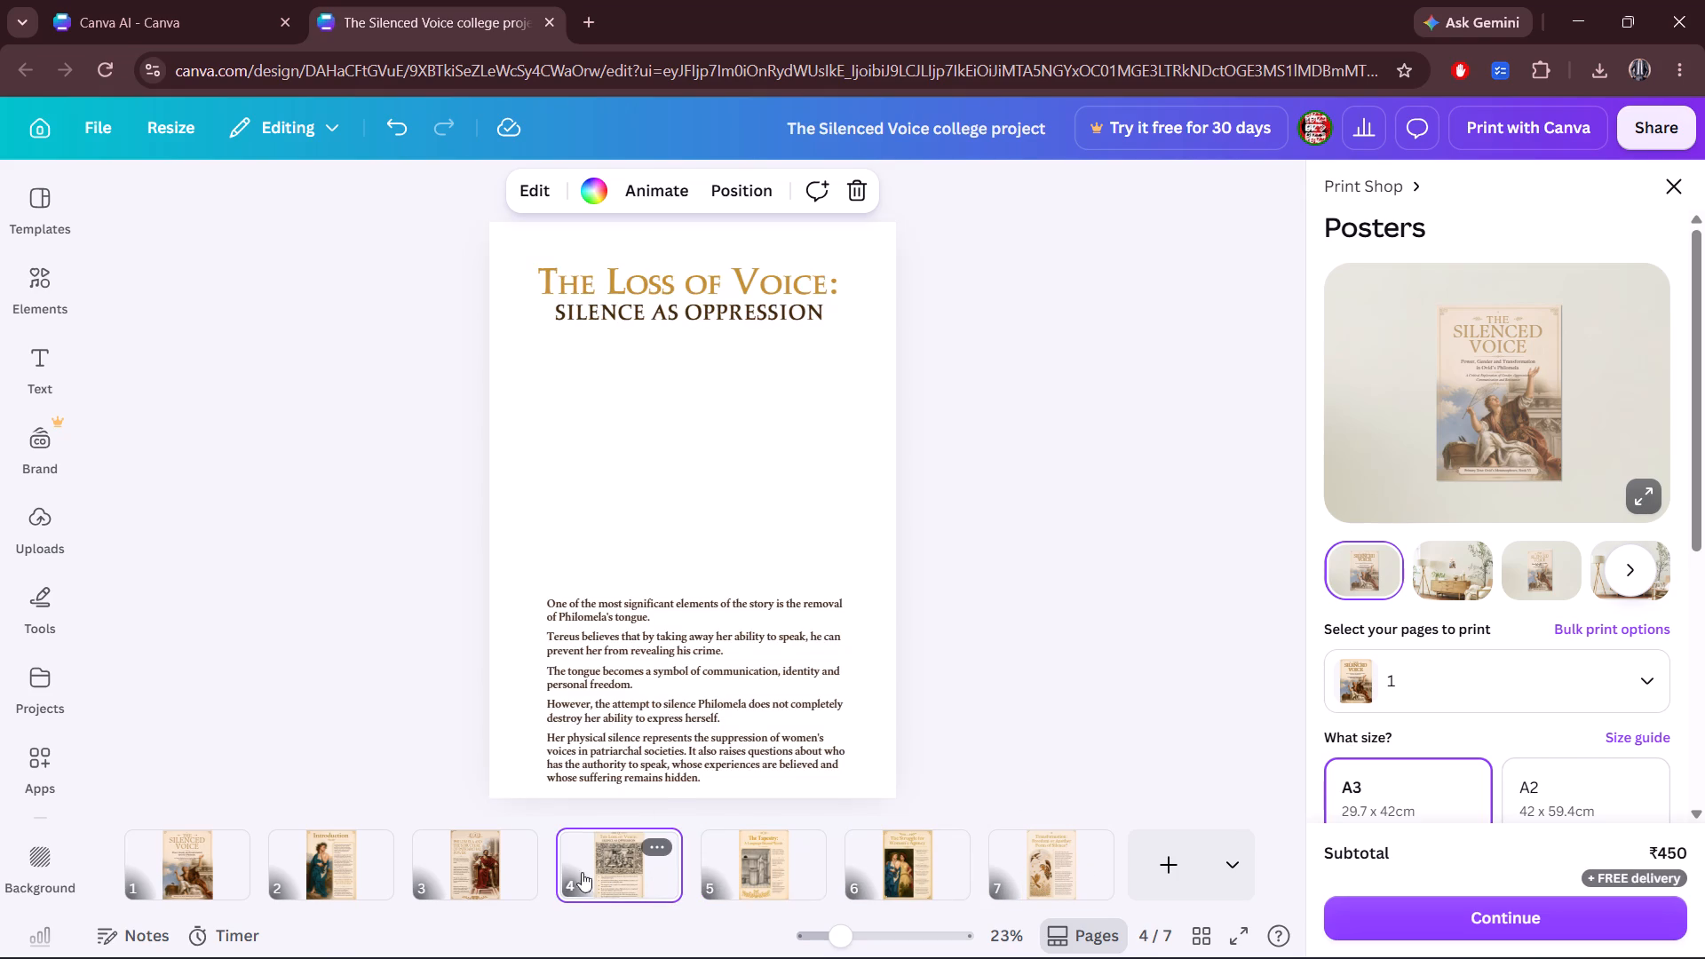
left_click(542, 872)
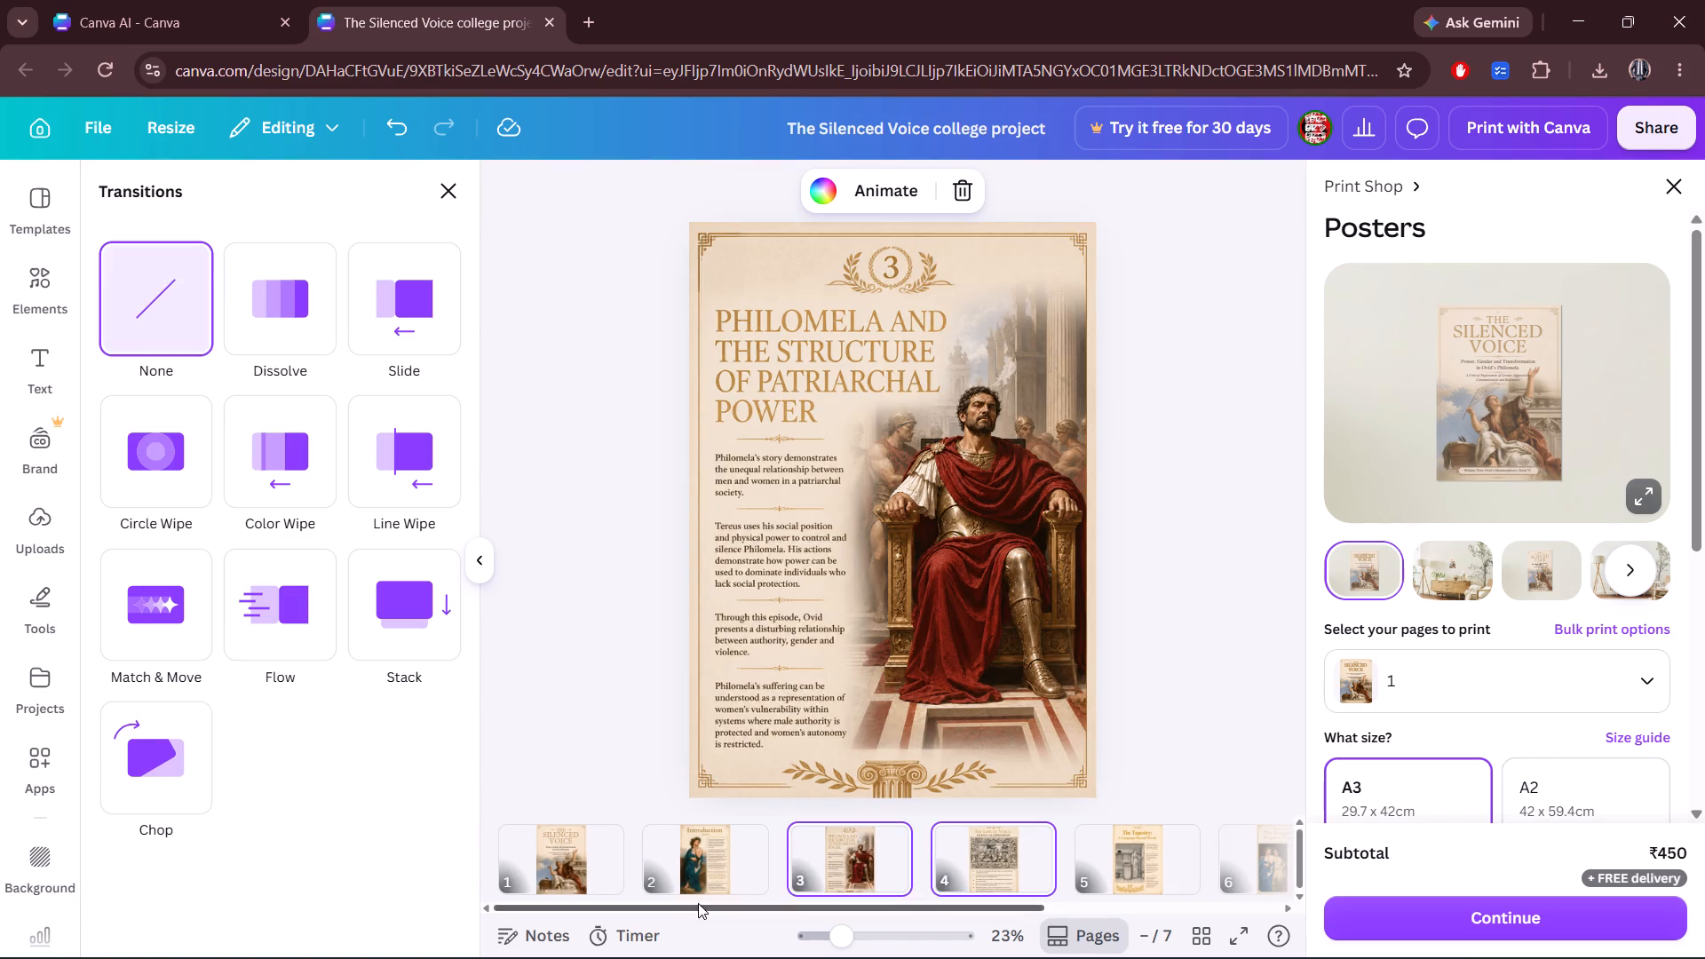
left_click_drag(483, 545, 481, 560)
left_click(1036, 852)
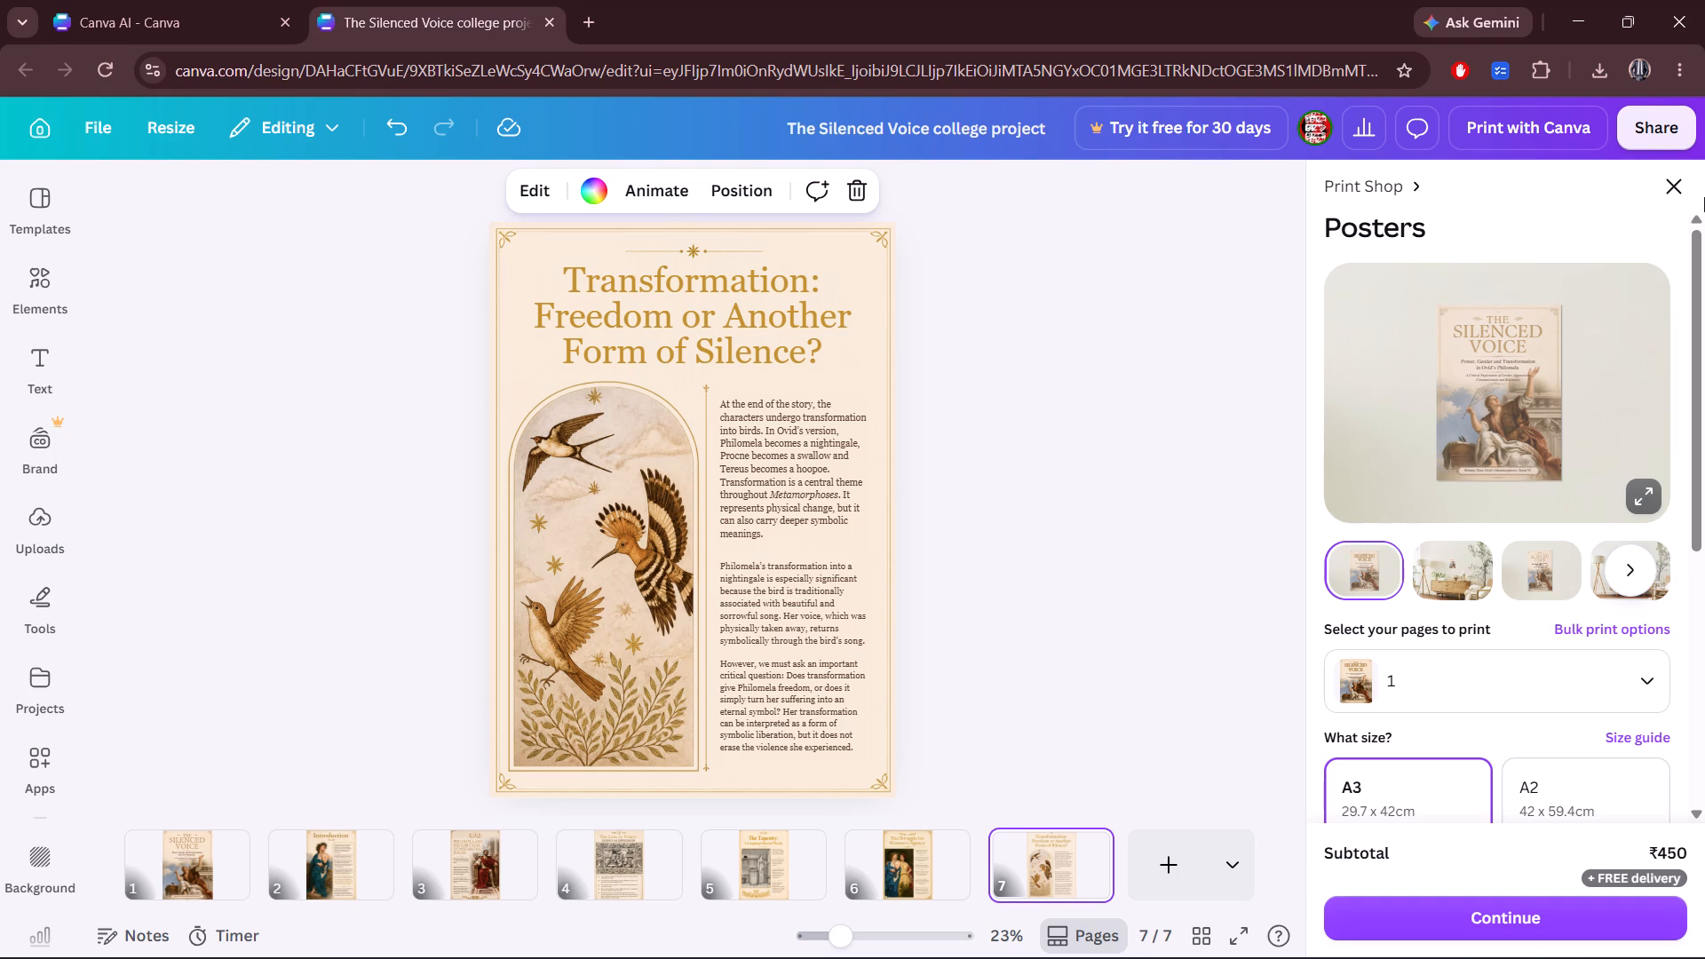
Close the Posters print options to return to the full view of the presentation page.
left_click(1674, 185)
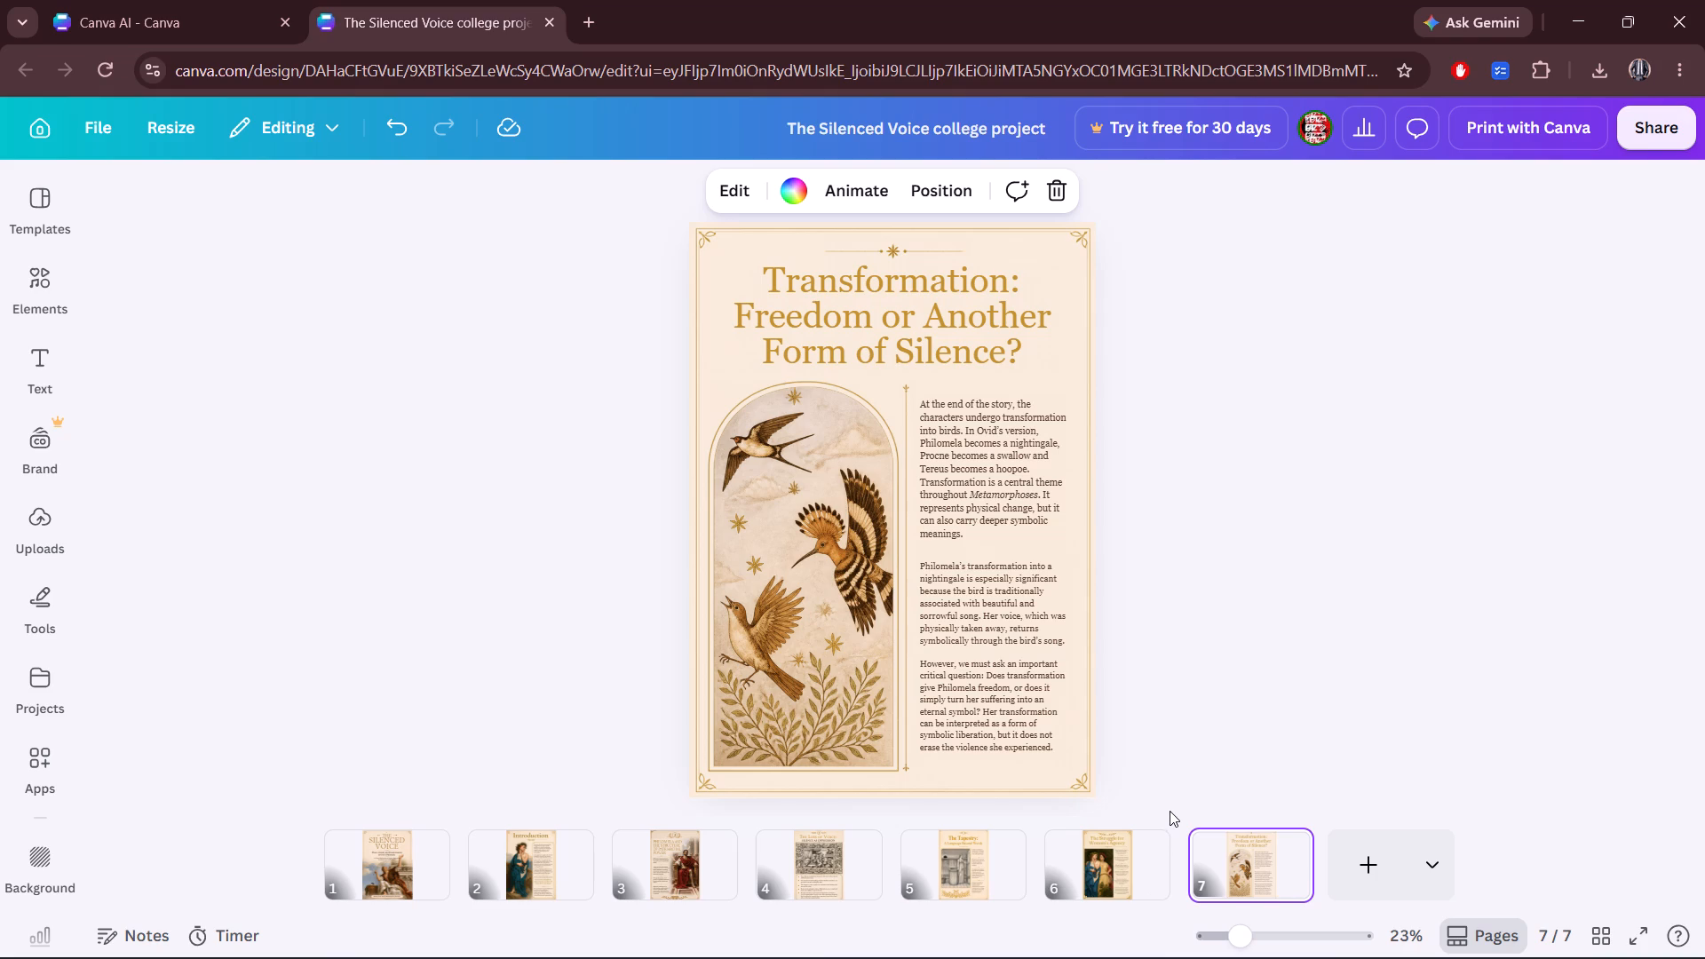
Check page 6 of the presentation again and return to the Transformation page.
left_click(1103, 873)
left_click(1227, 868)
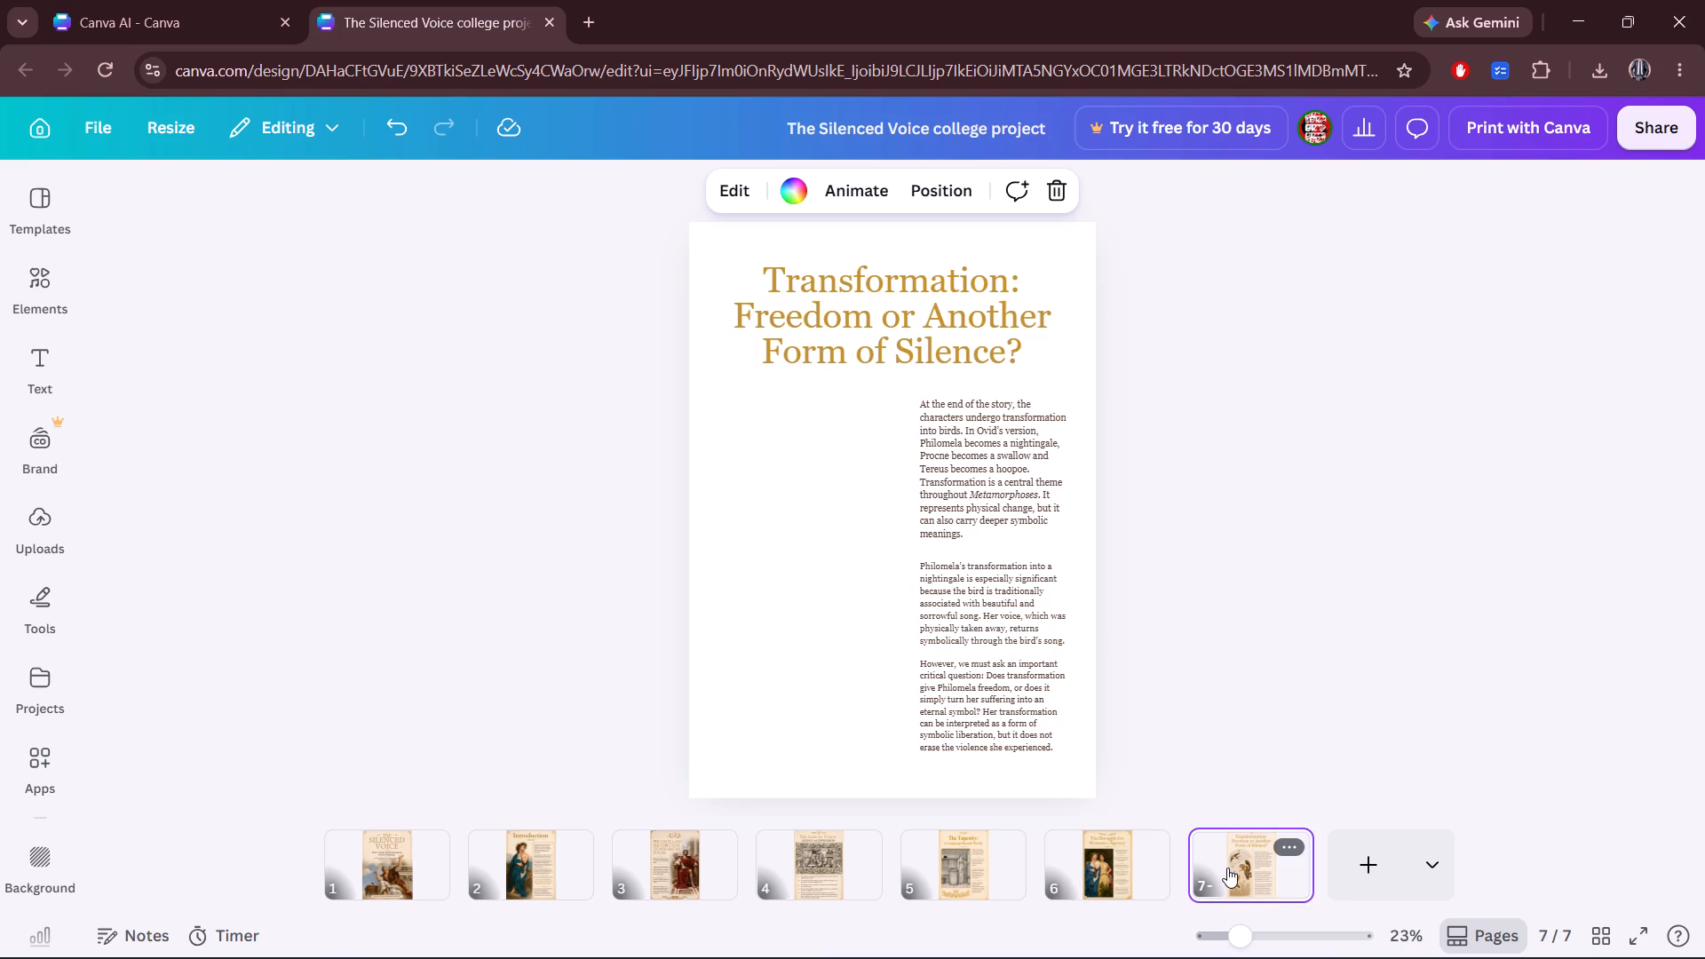
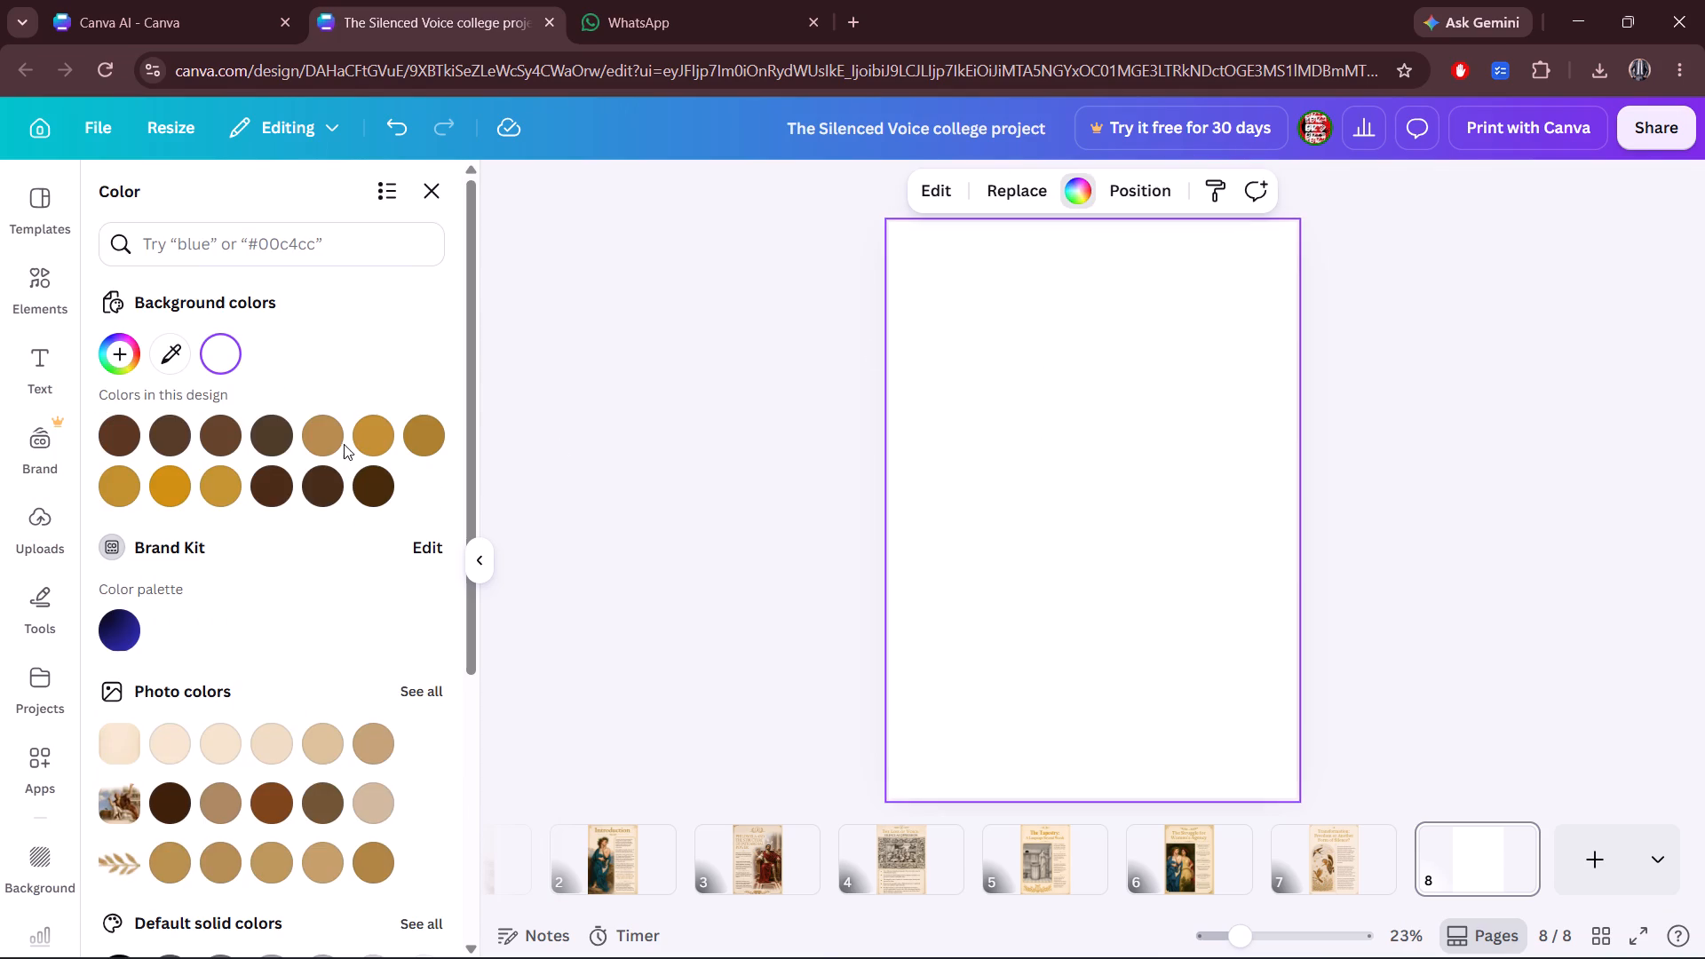
Fill the background of blank page 8 with the light brown colour already used in the design.
left_click(335, 446)
Inspect the background colour of the Transformation page, including its custom solid colour setting.
left_click(1312, 868)
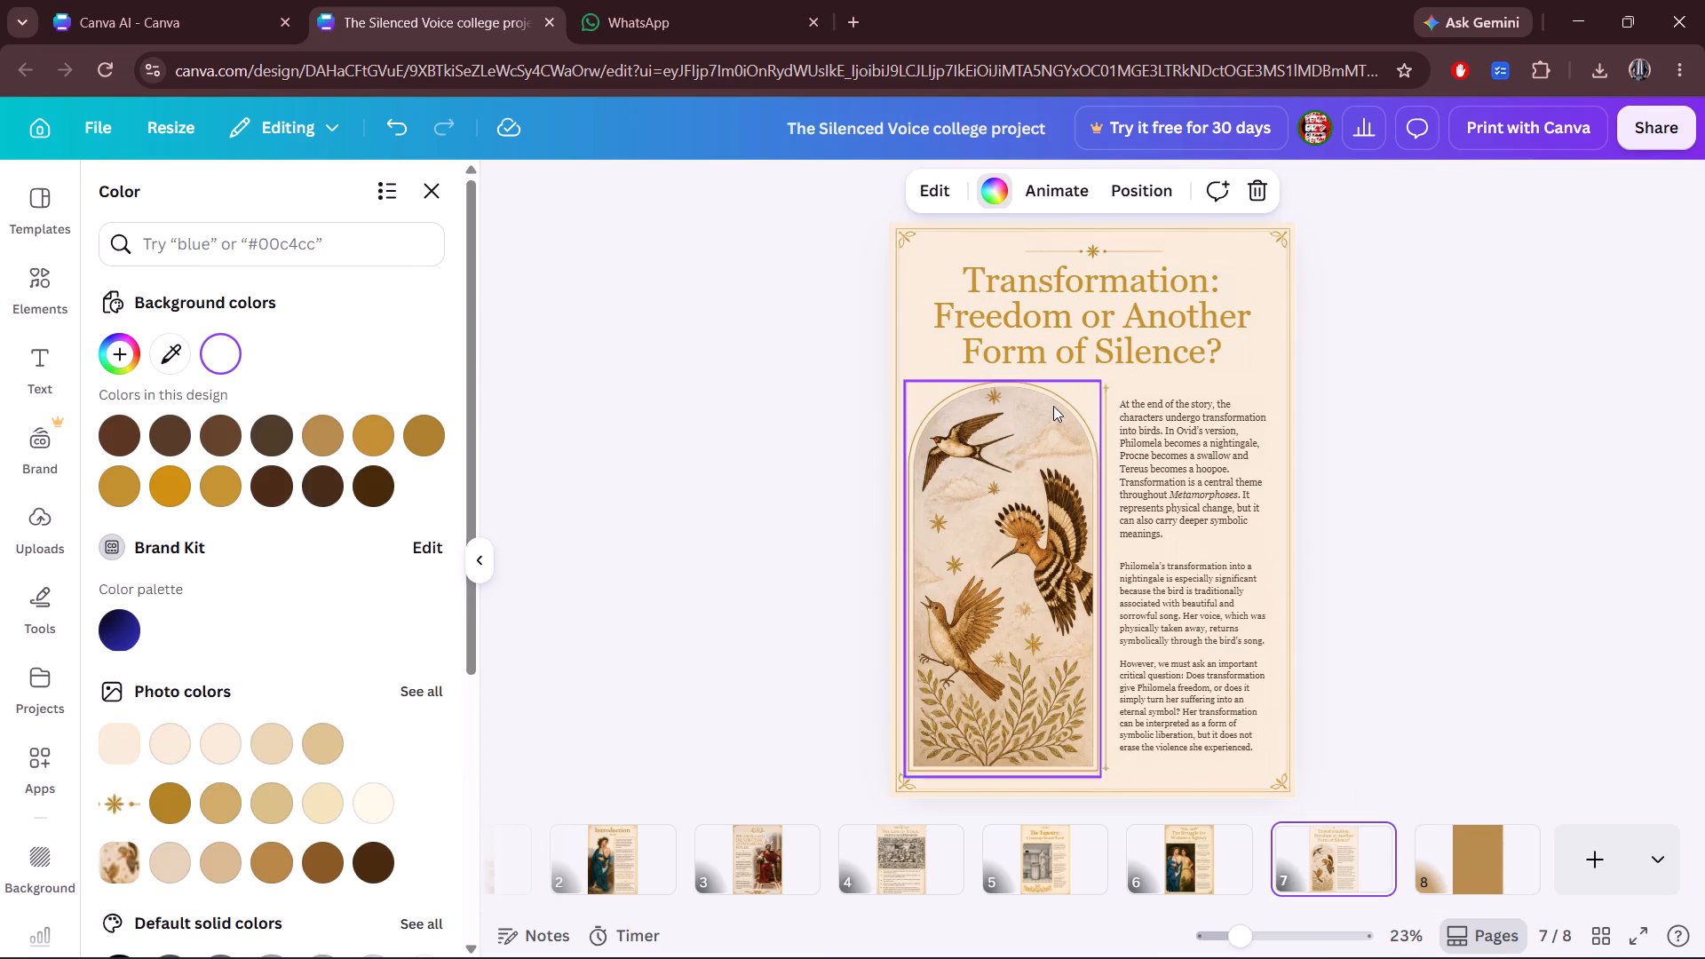
left_click(912, 326)
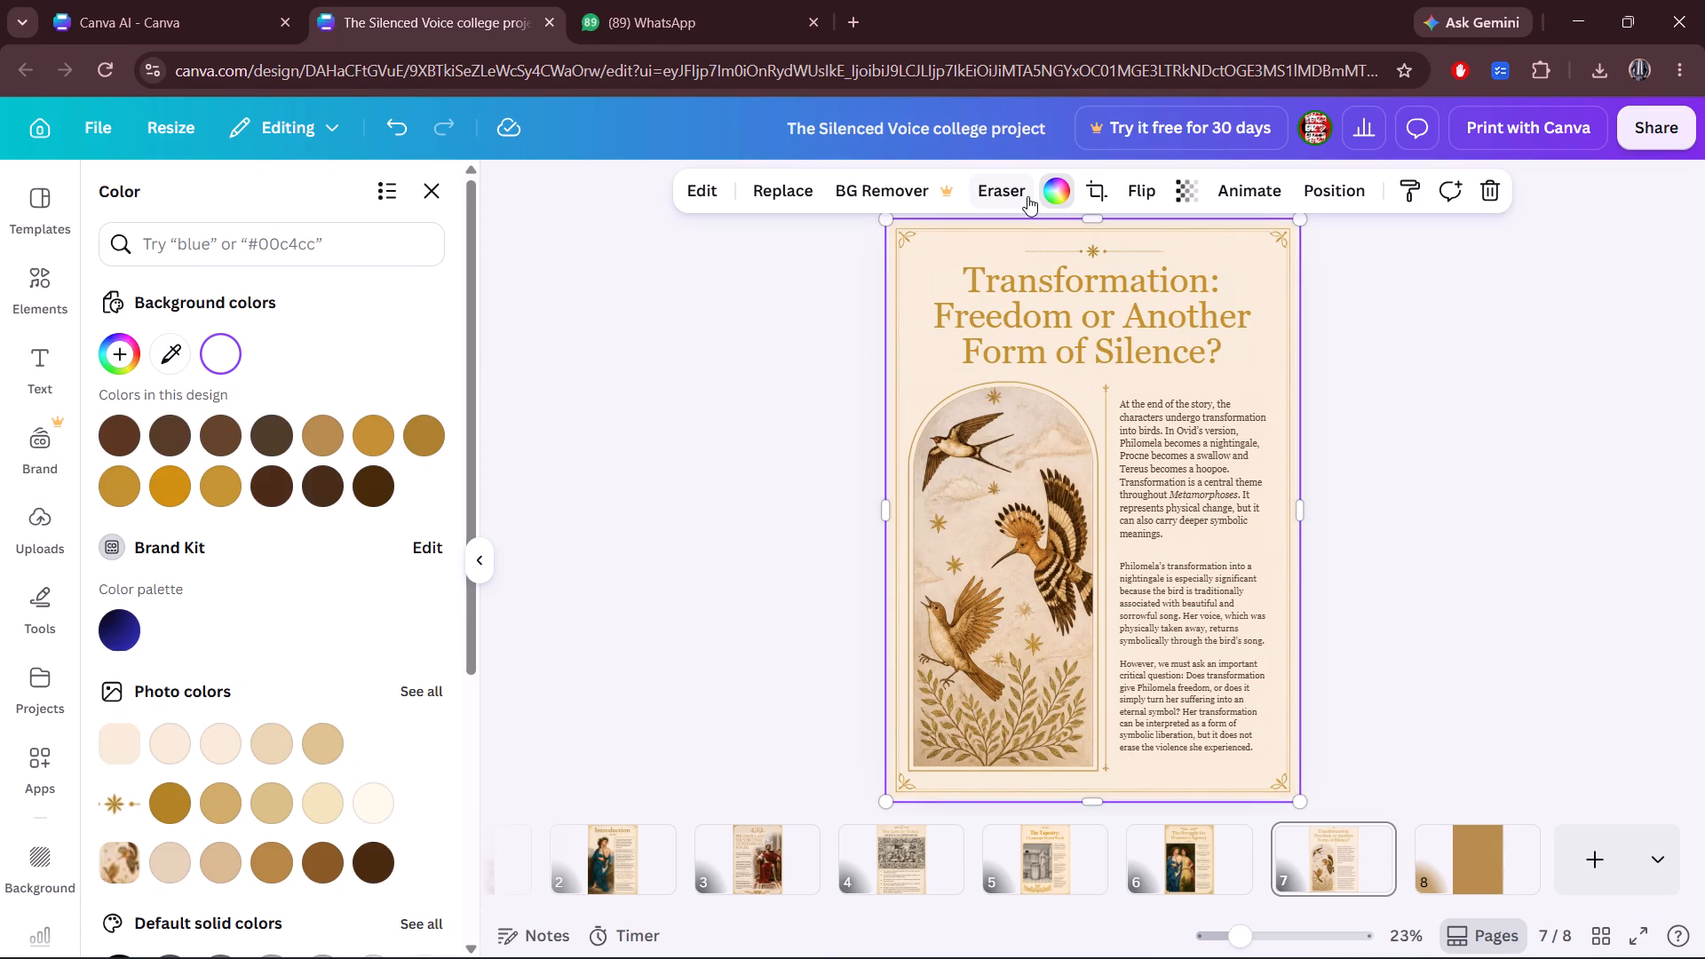
left_click(1049, 196)
left_click(1050, 196)
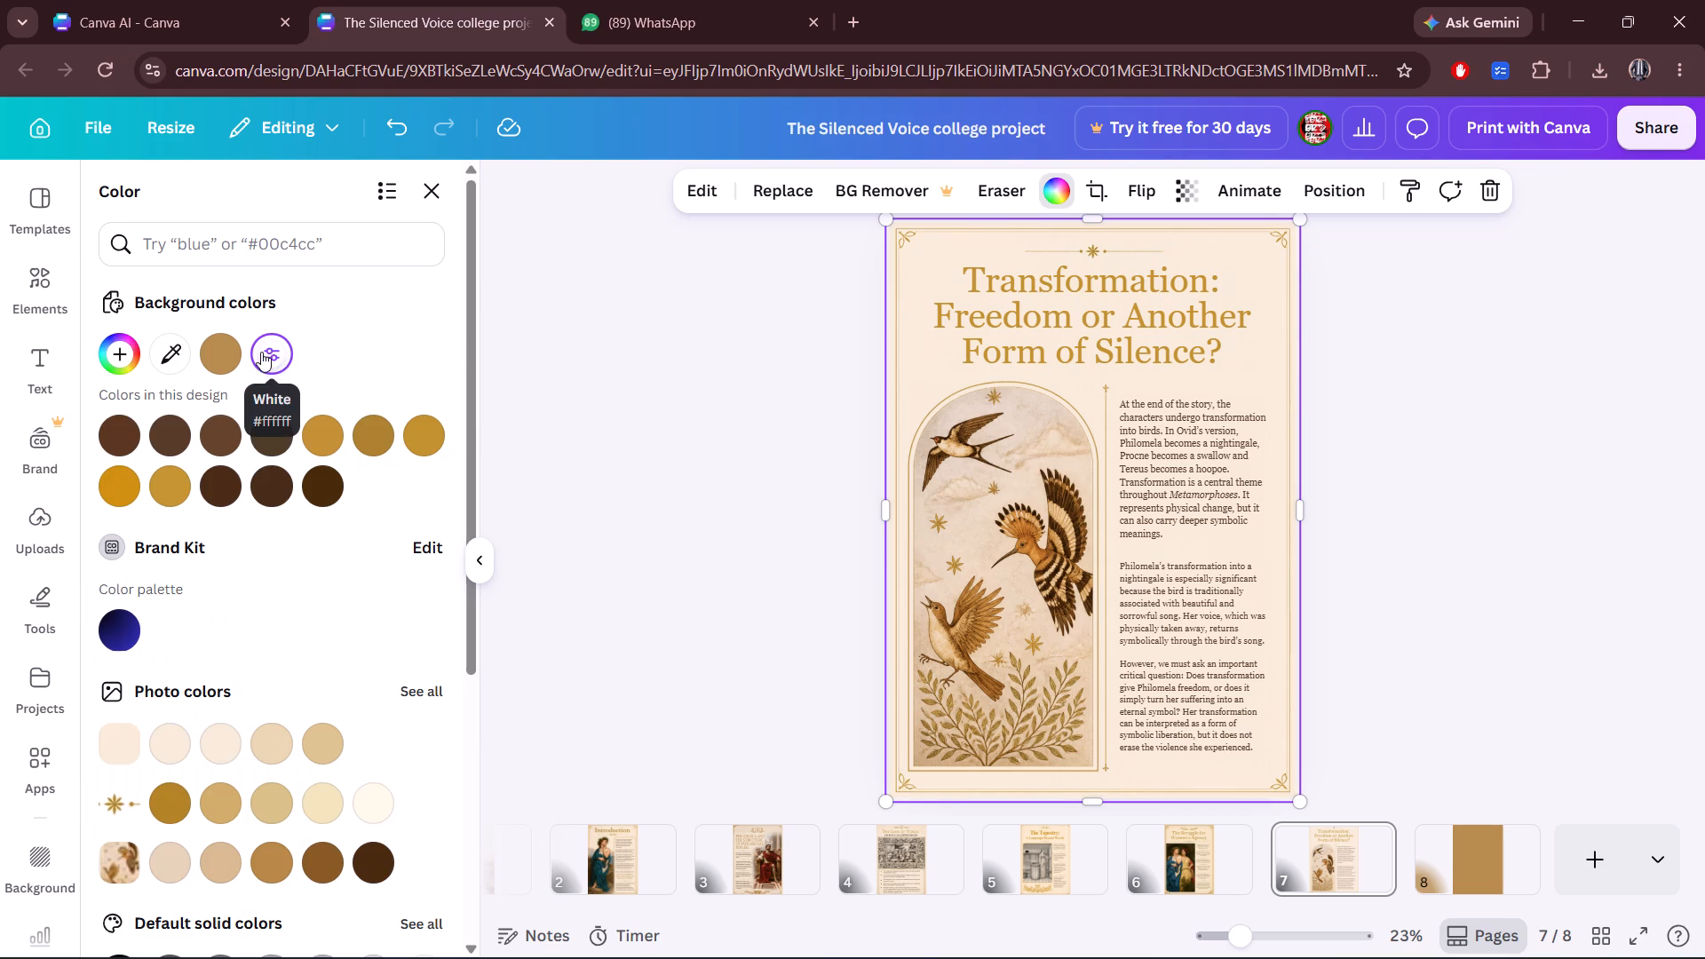
left_click(129, 357)
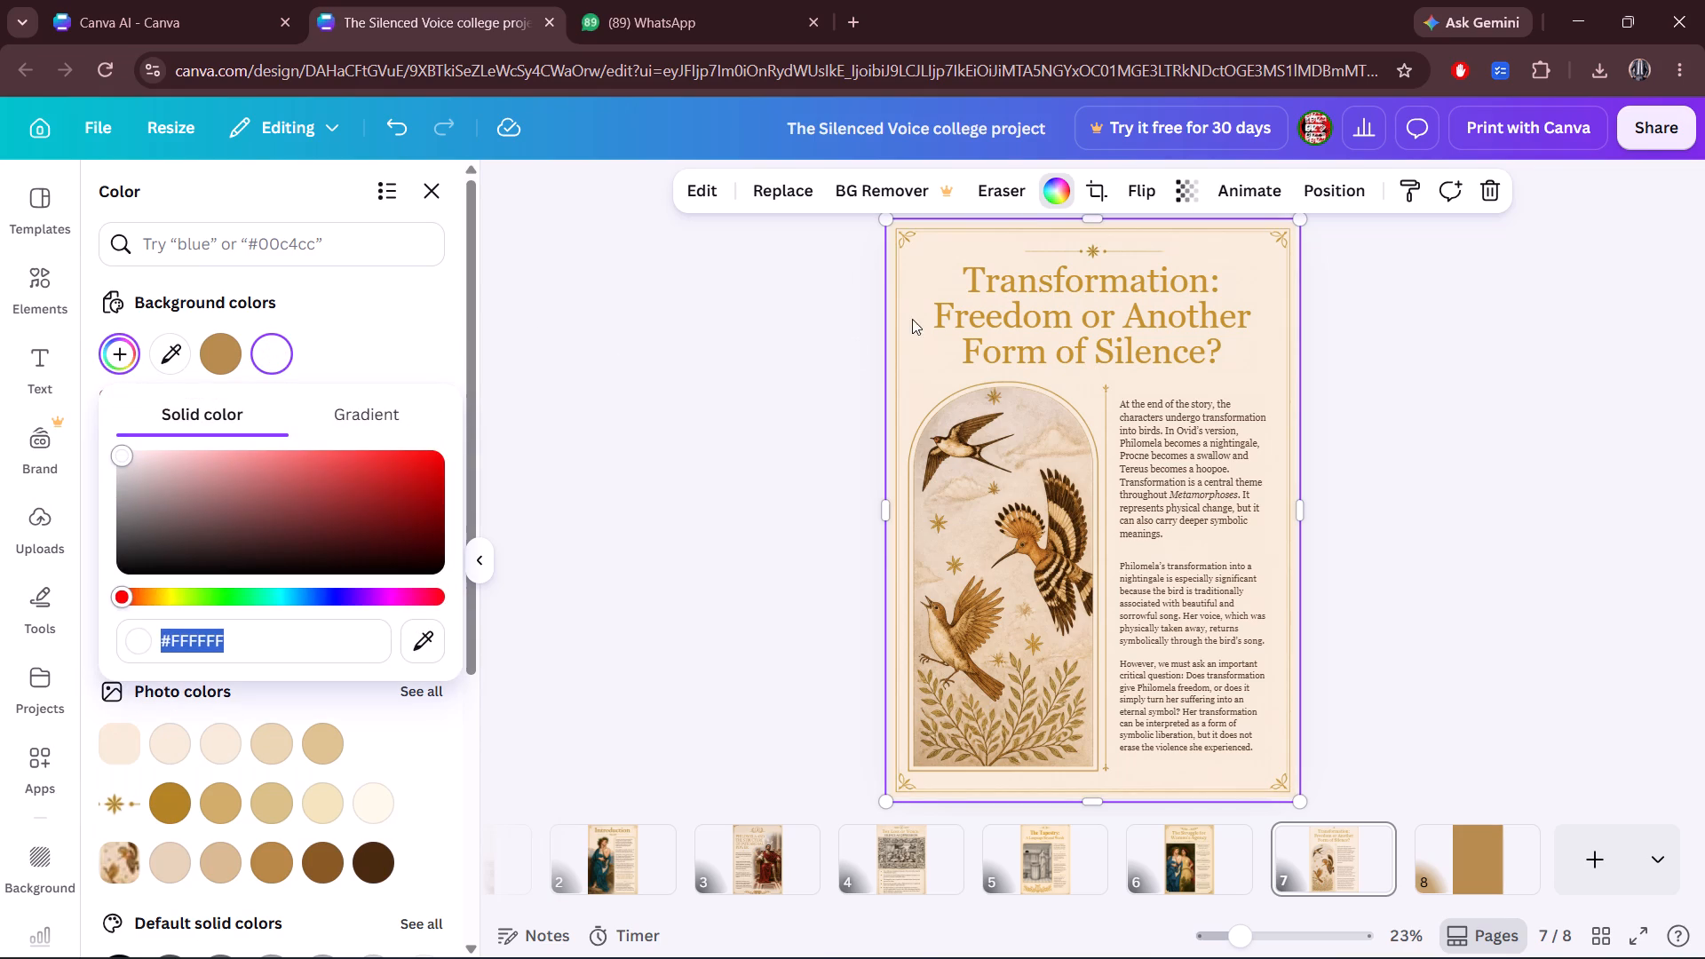
left_click_drag(920, 314, 951, 395)
left_click(815, 257)
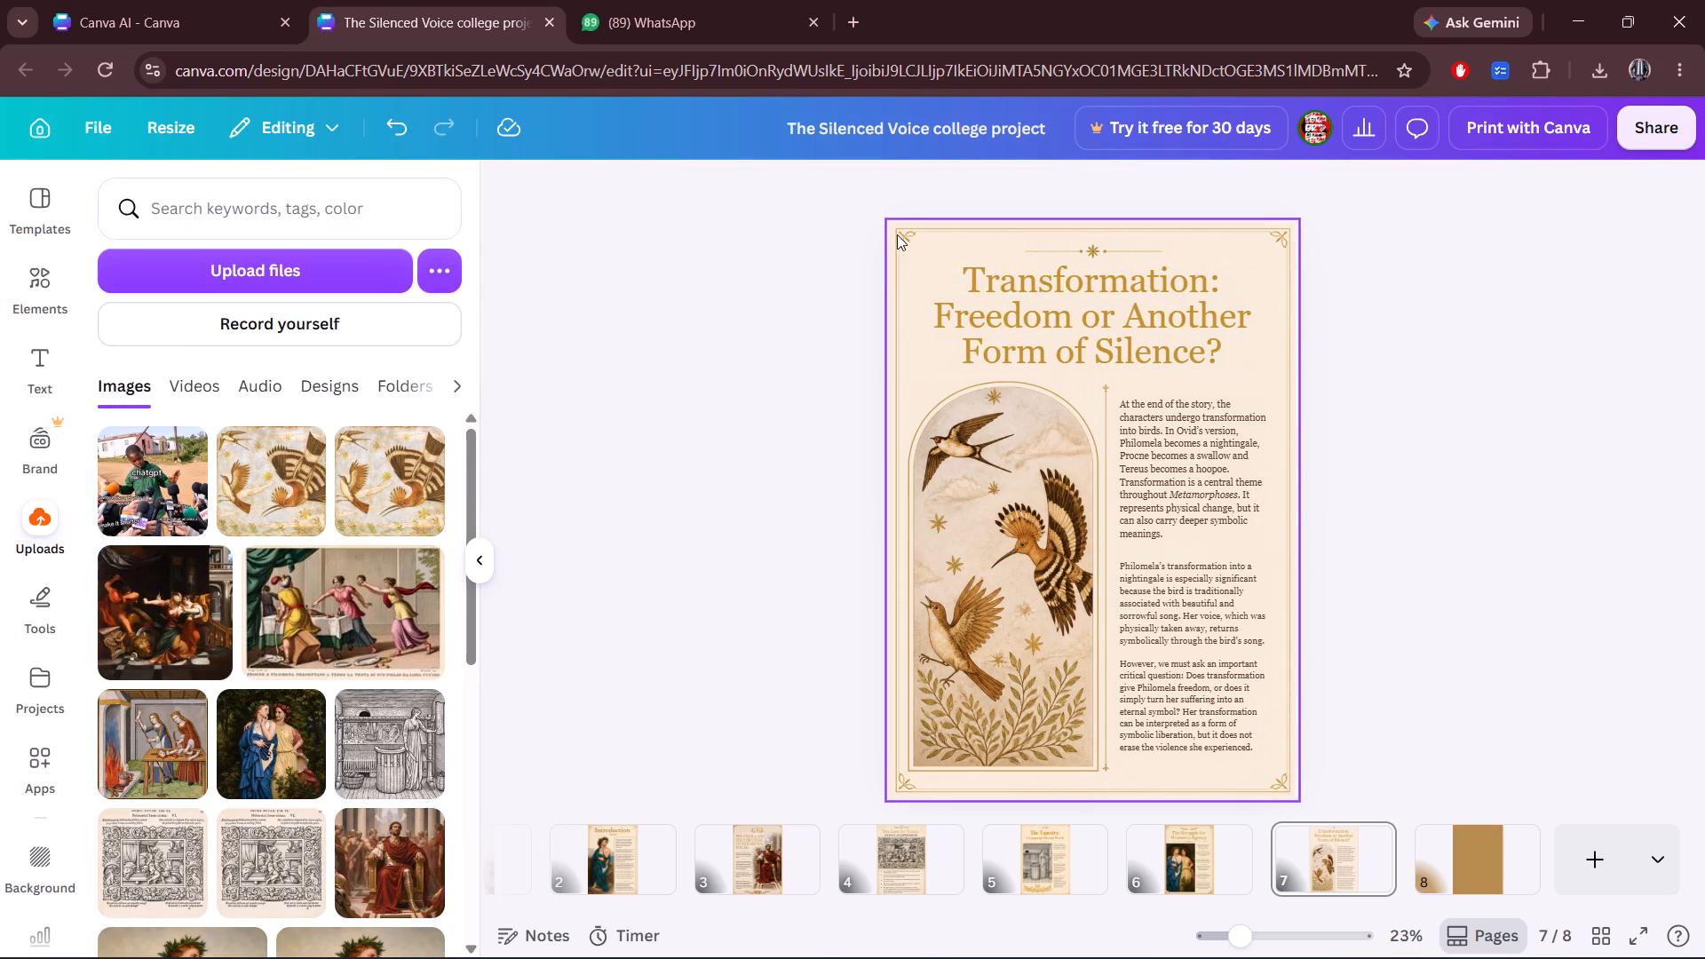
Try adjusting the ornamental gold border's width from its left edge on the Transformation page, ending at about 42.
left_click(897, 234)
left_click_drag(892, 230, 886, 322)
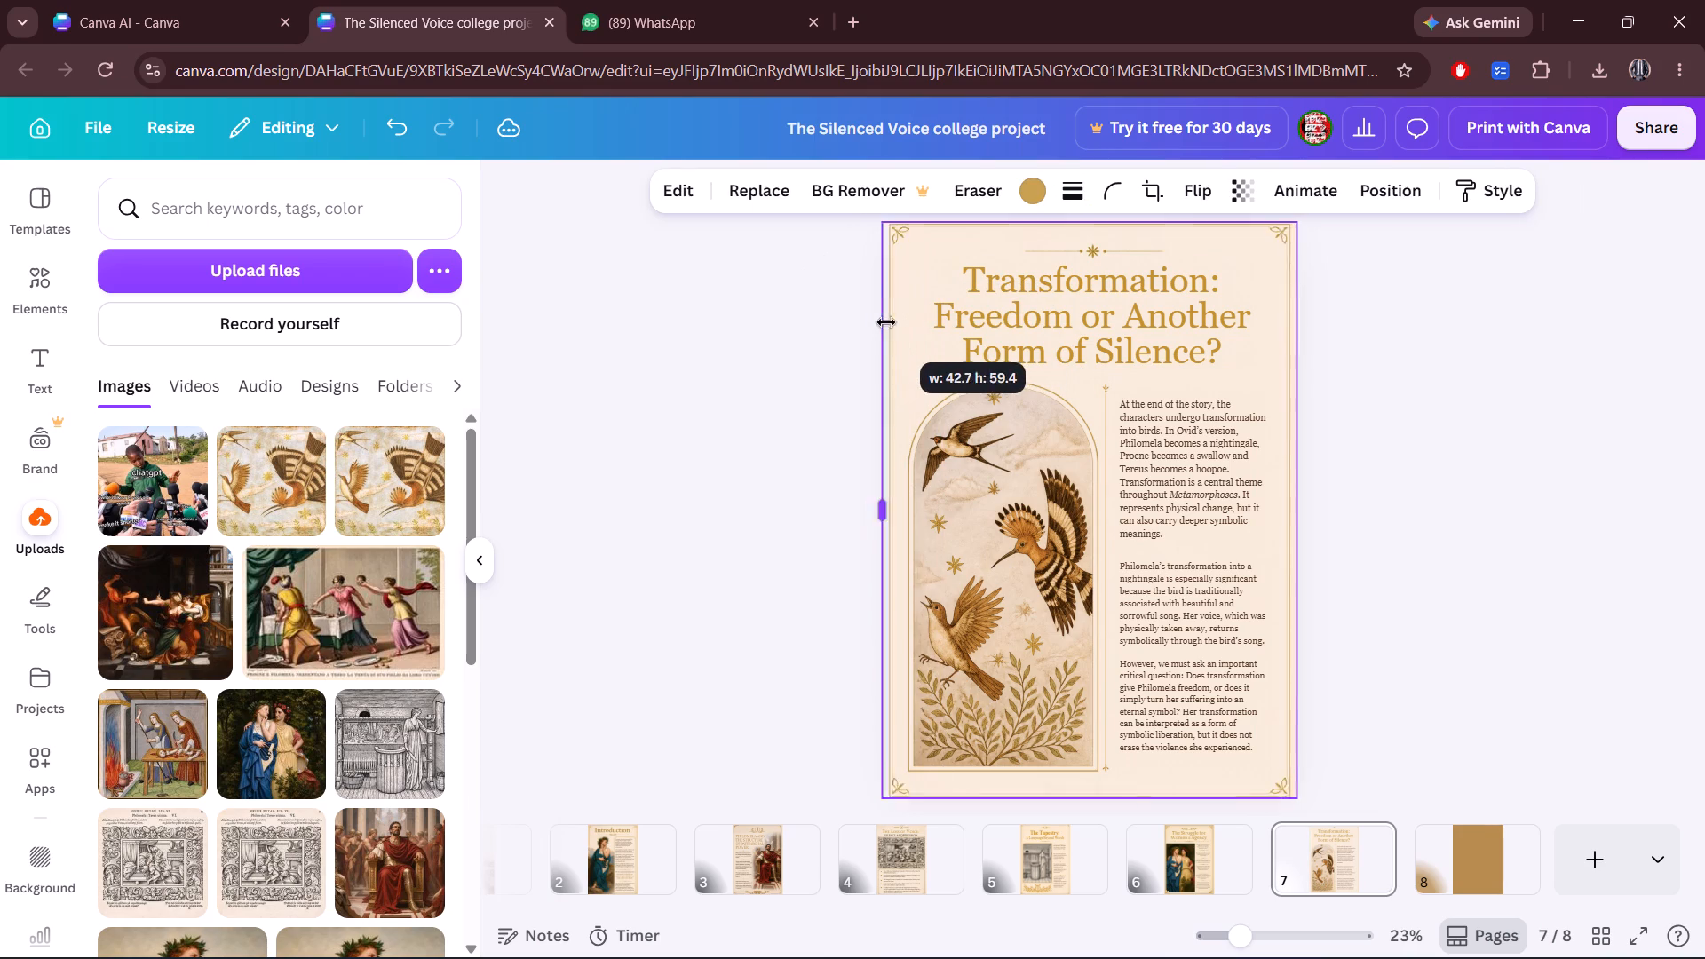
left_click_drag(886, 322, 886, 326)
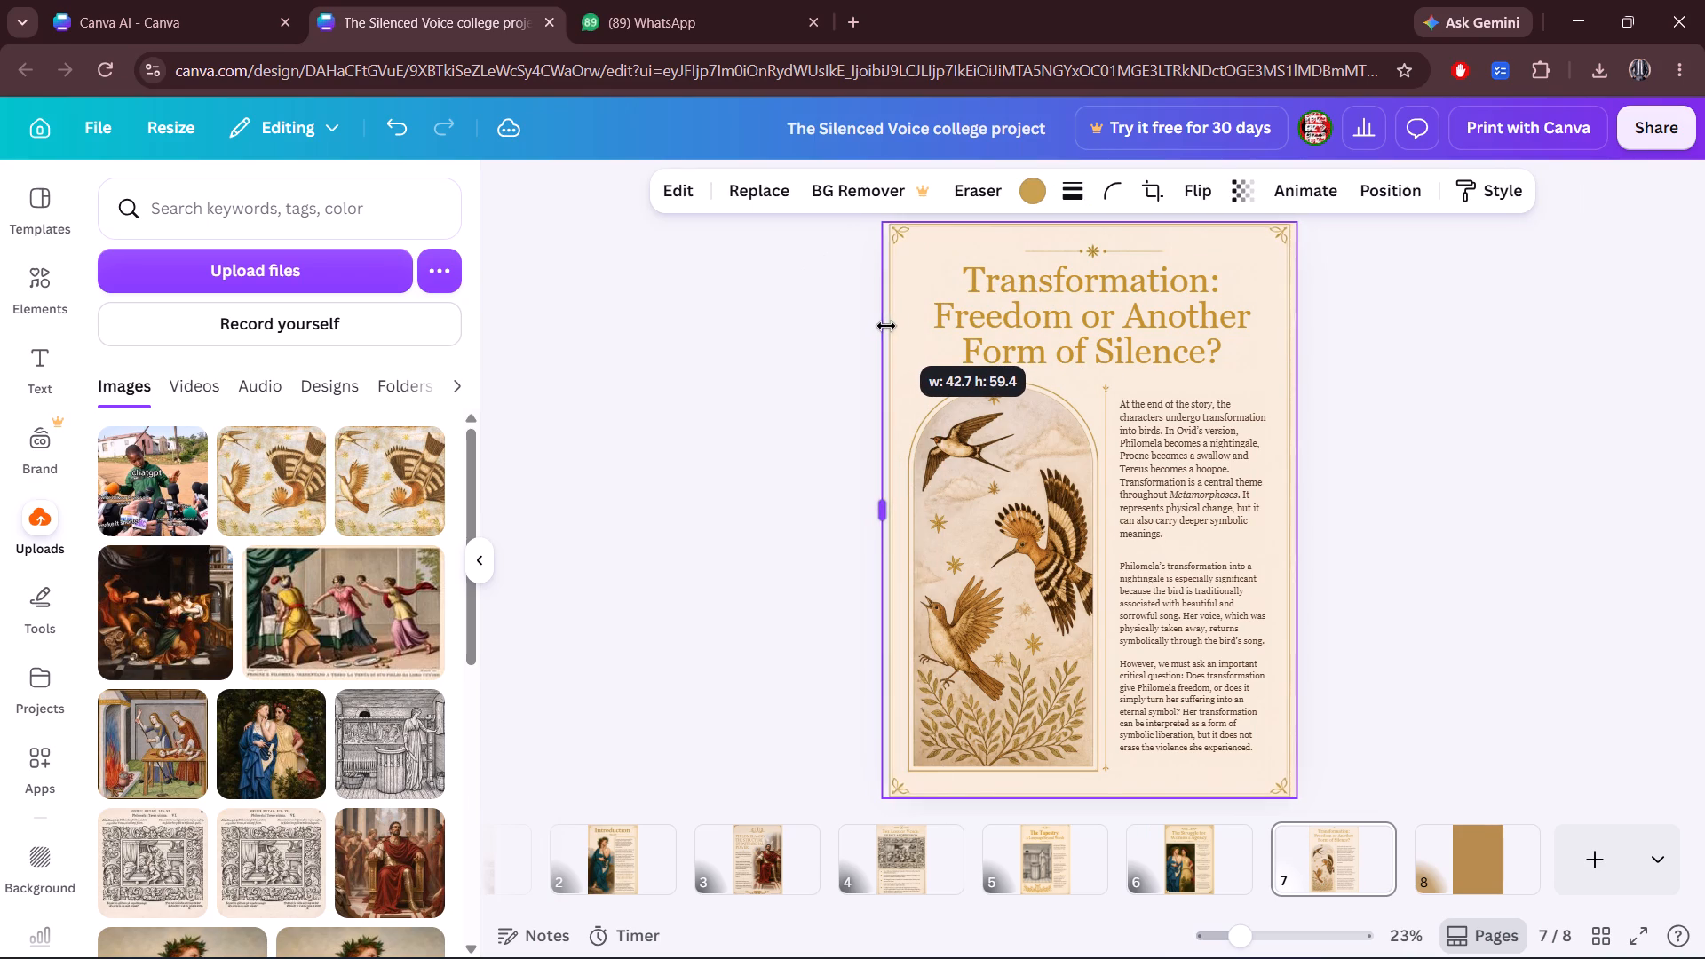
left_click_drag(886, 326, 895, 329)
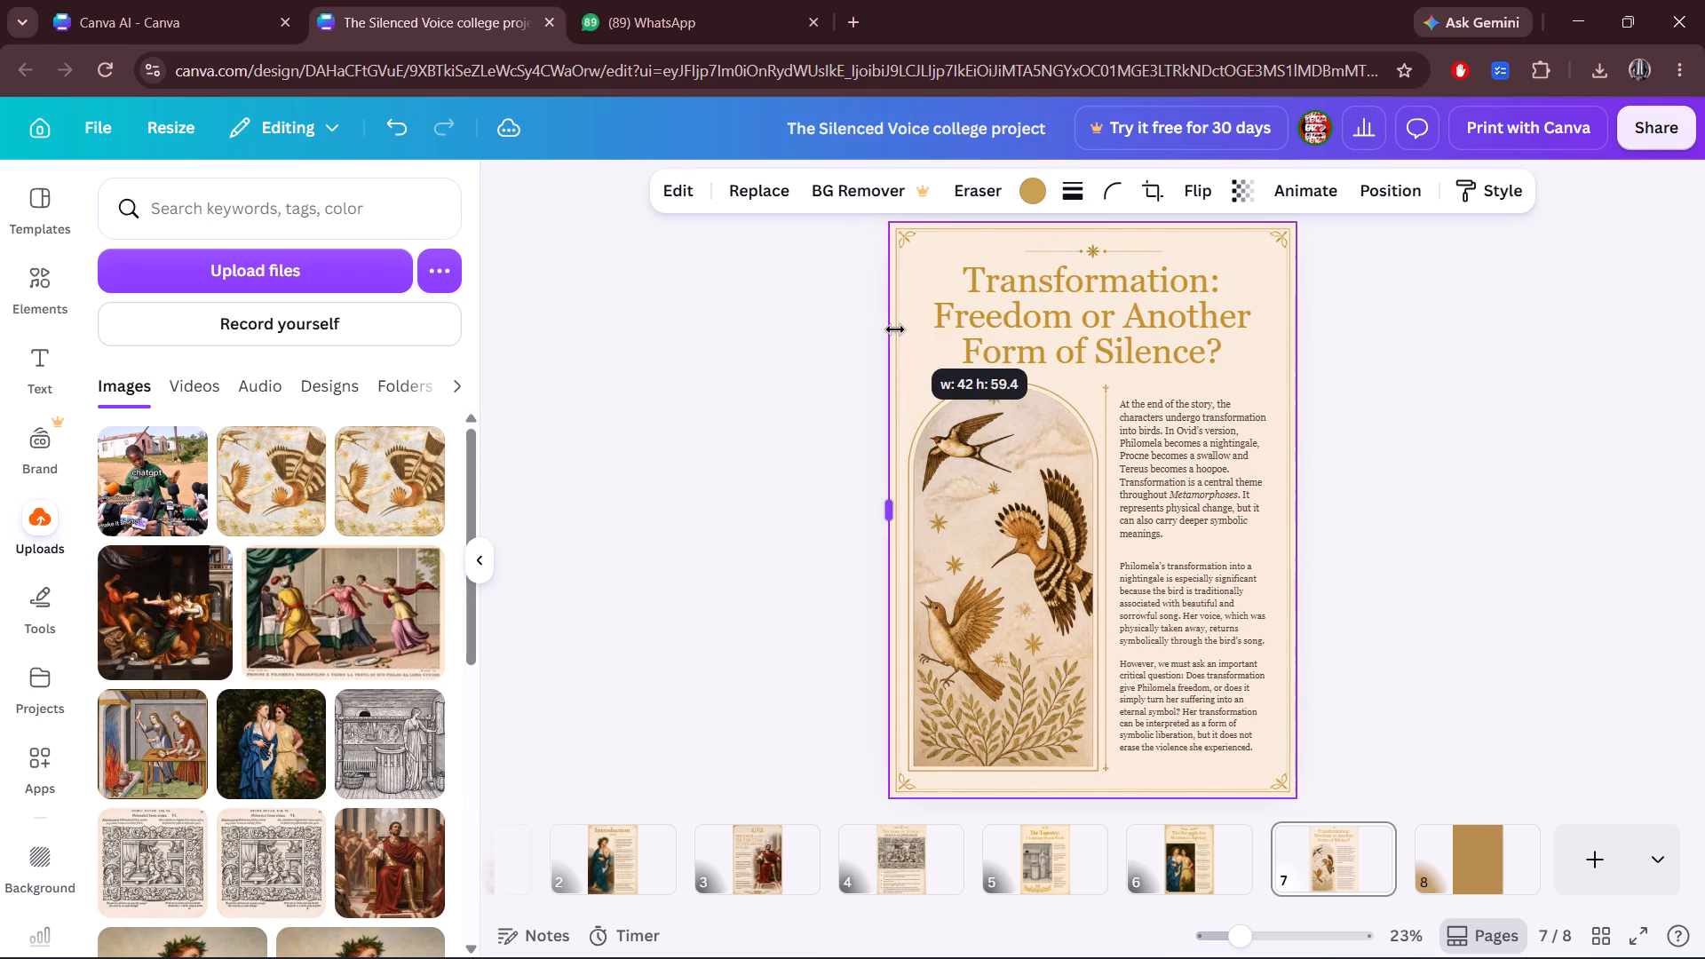
Adjust the ornamental gold border's left edge on the Transformation page, keeping its width at about 42.
left_click_drag(895, 329, 892, 329)
left_click(858, 329)
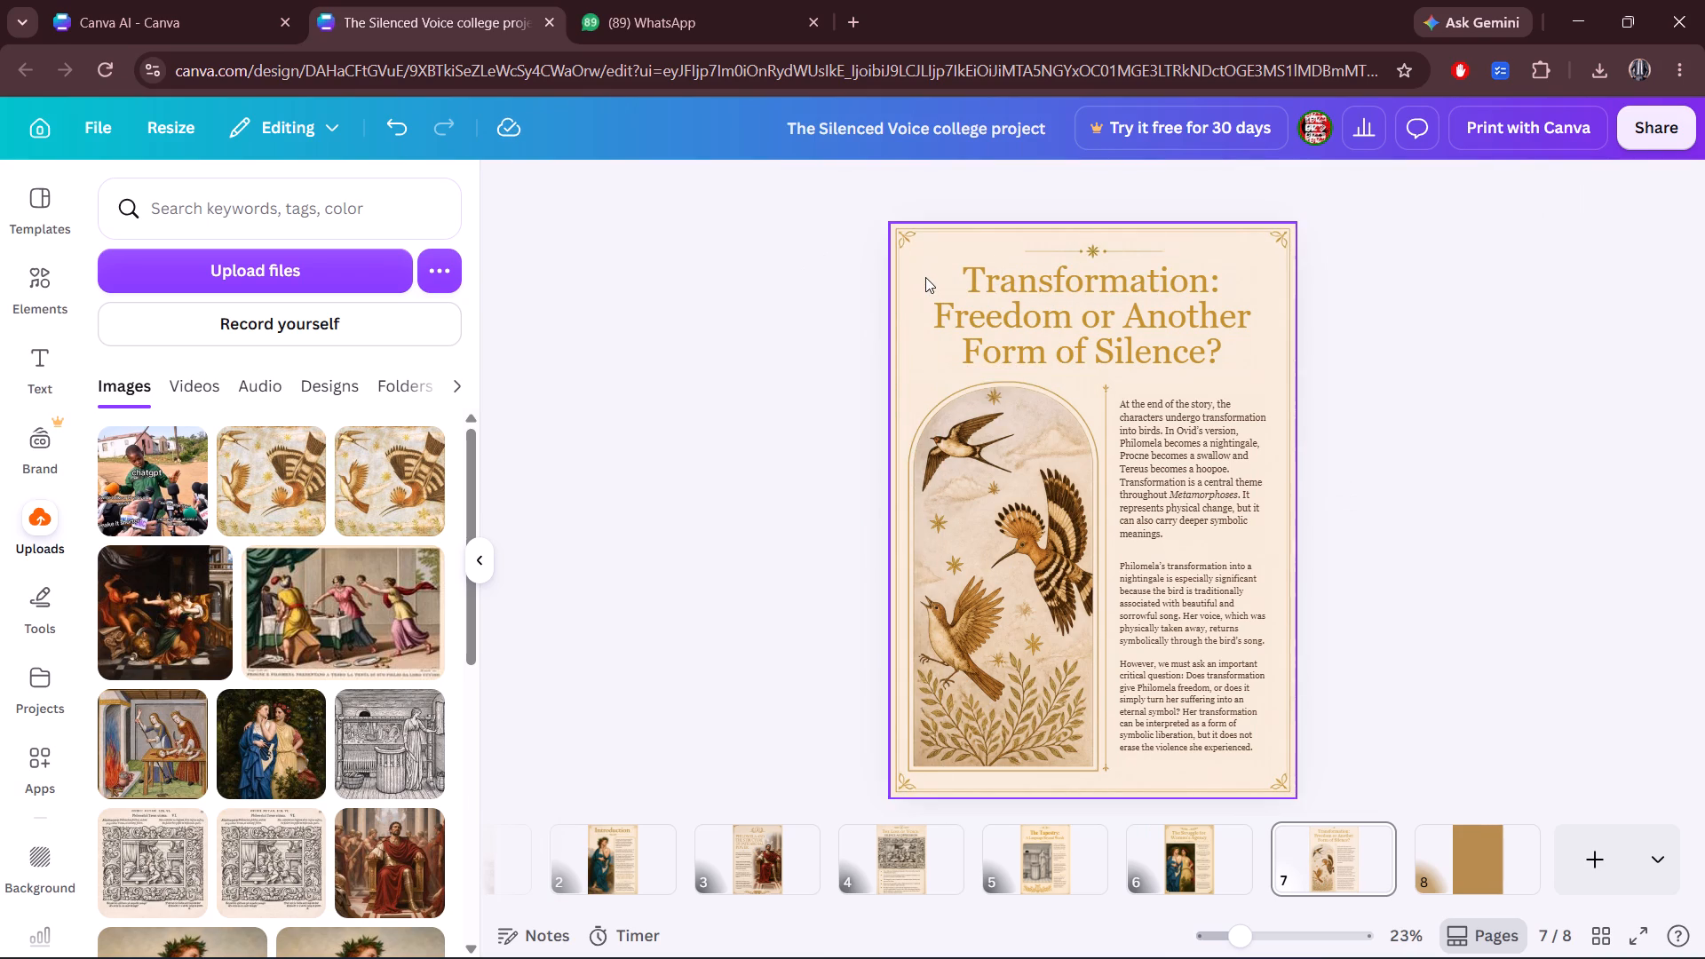
Copy the full-page cream image with the ornamental gold border from the Transformation page.
left_click(923, 275)
right_click(923, 275)
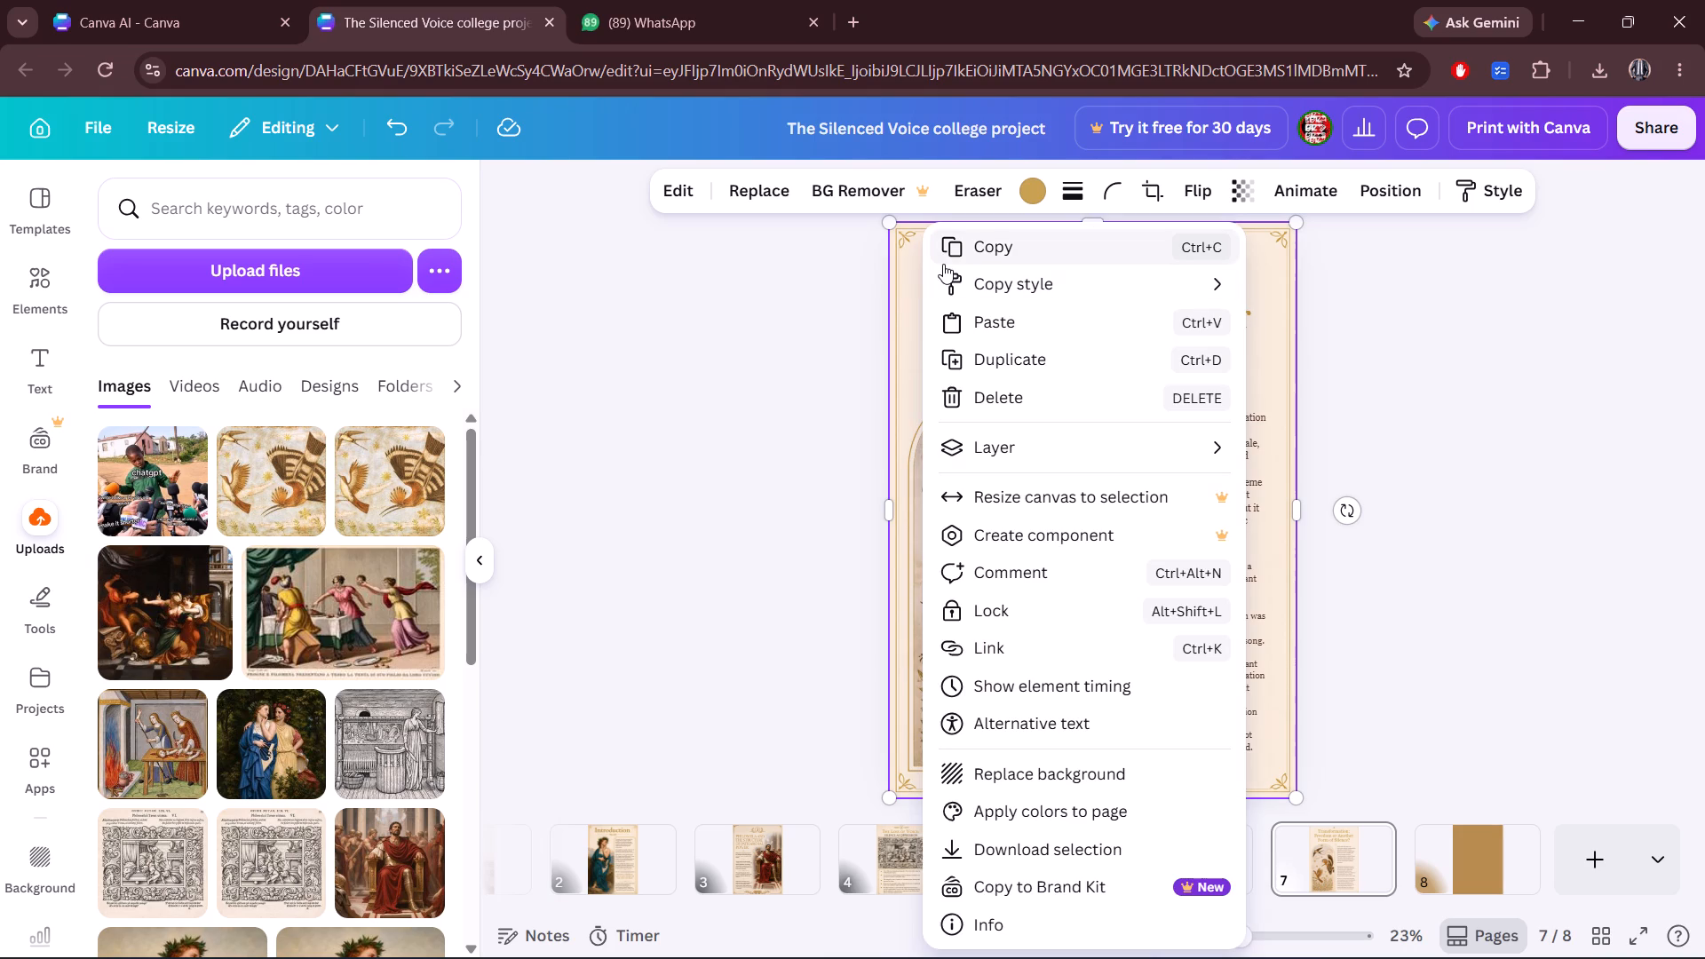
left_click(943, 264)
Change the background colour of page 8 to white.
left_click(1505, 874)
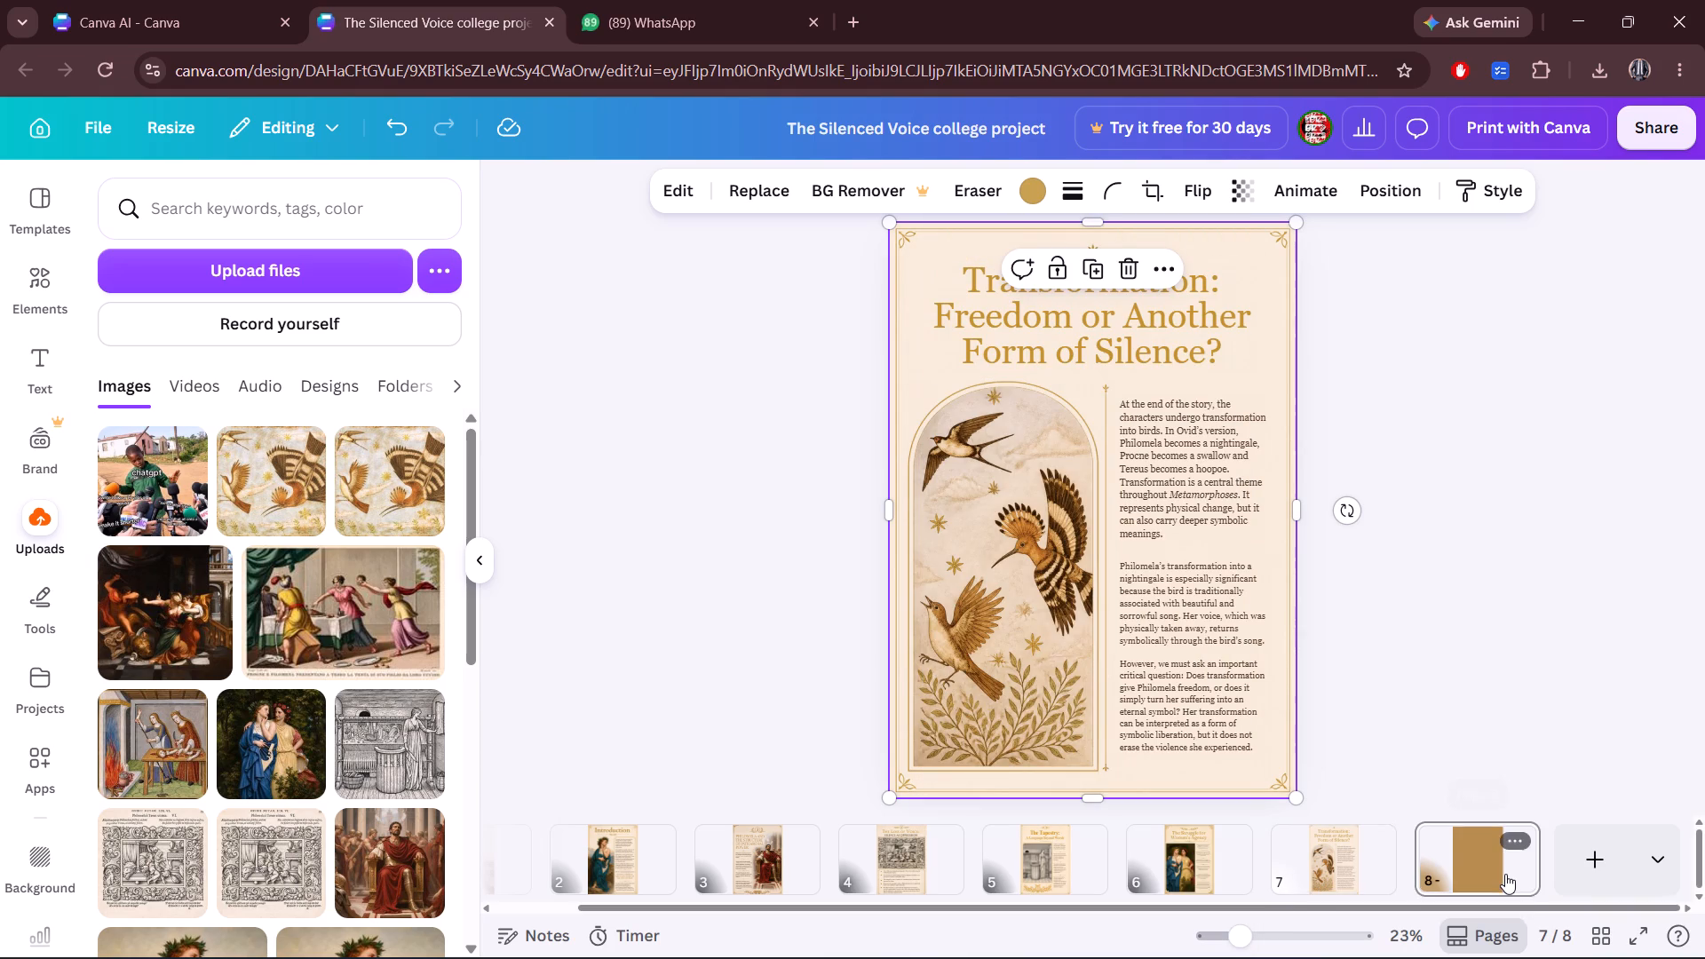
left_click(1168, 503)
left_click(1098, 324)
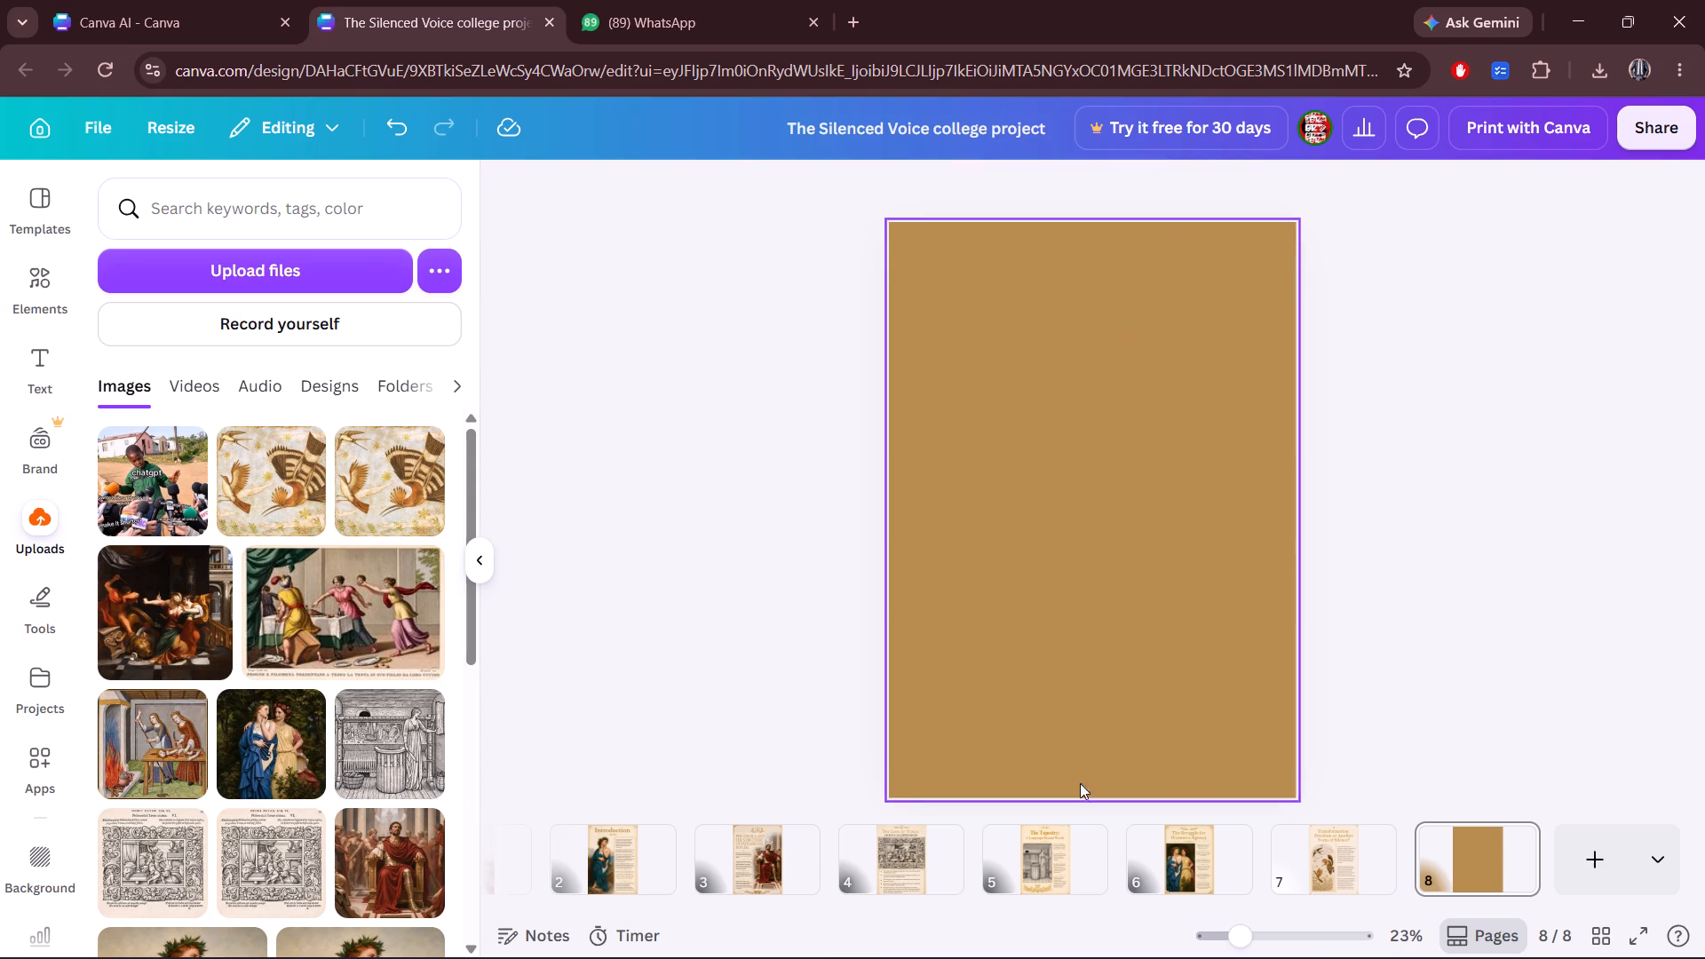
left_click(1172, 868)
left_click(1318, 870)
left_click(1431, 882)
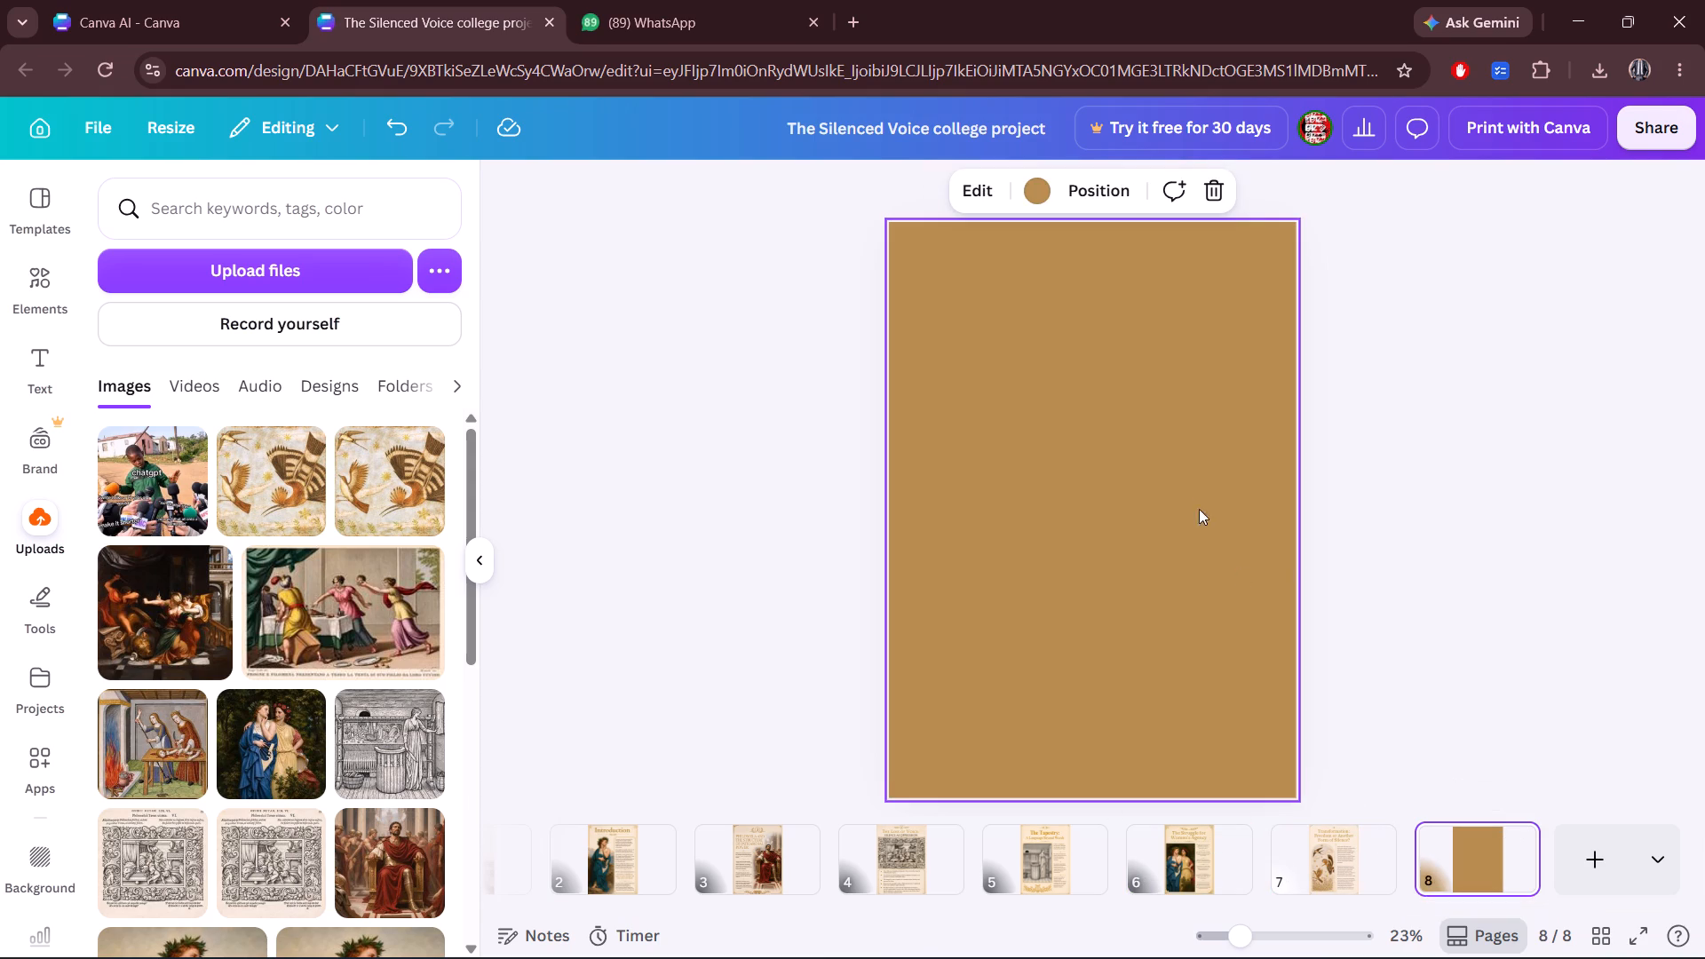
left_click(1193, 500)
left_click_drag(1007, 251, 1005, 289)
left_click(954, 310)
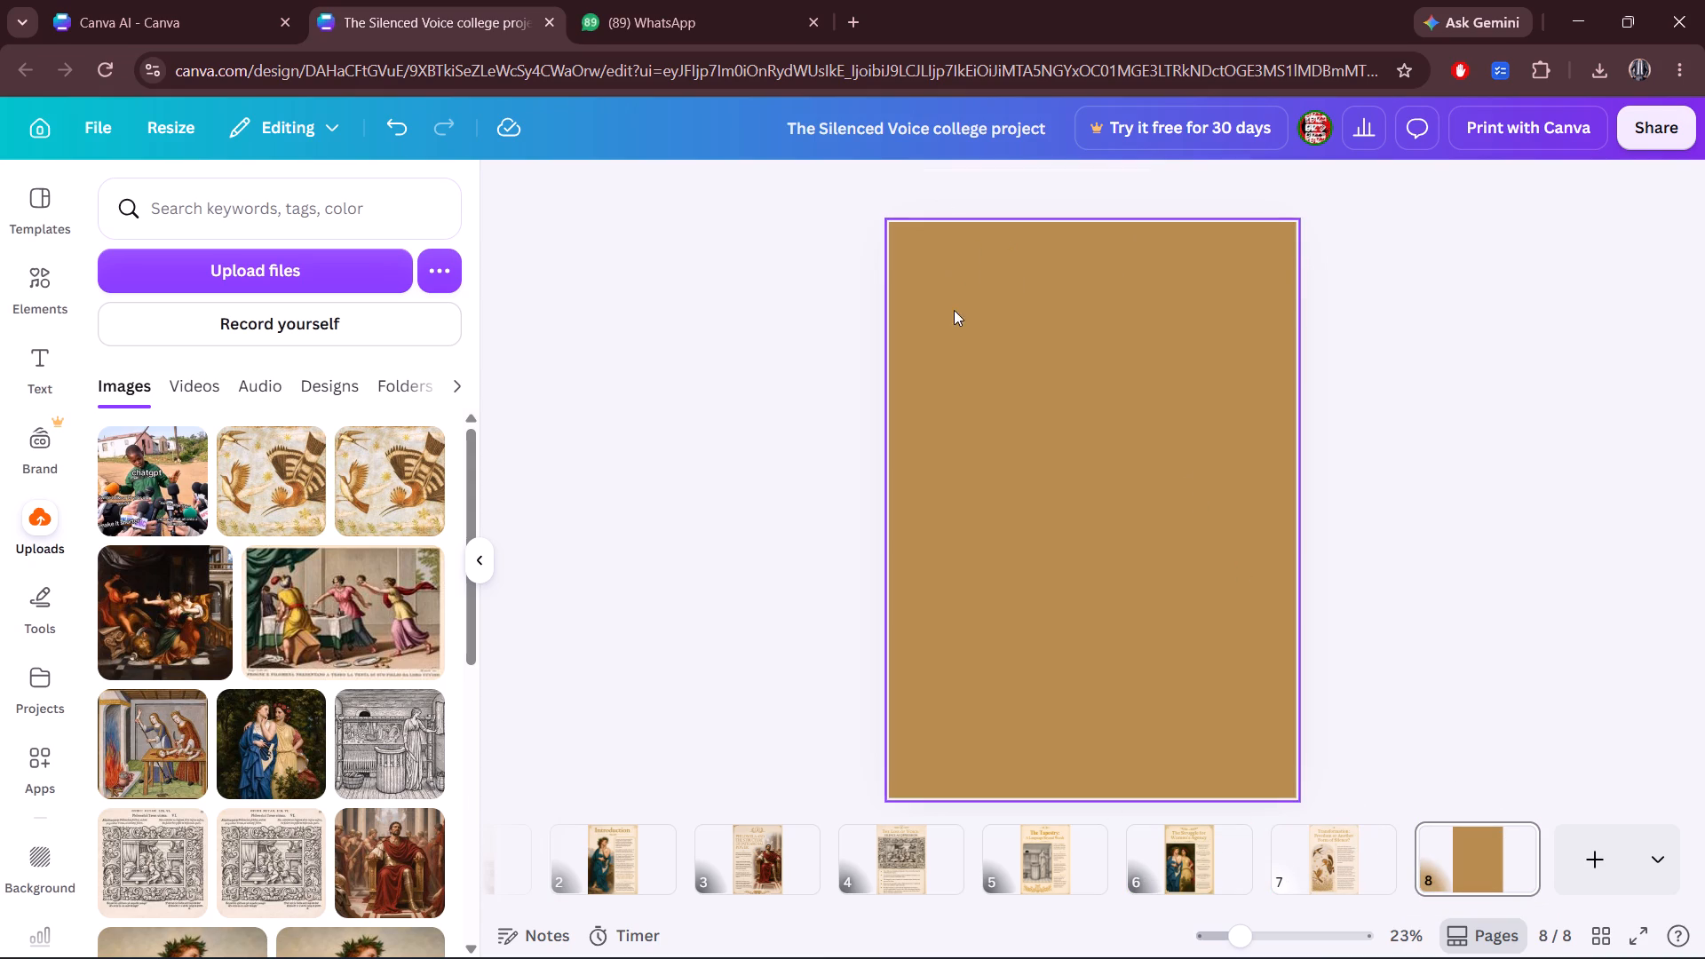
left_click(1070, 201)
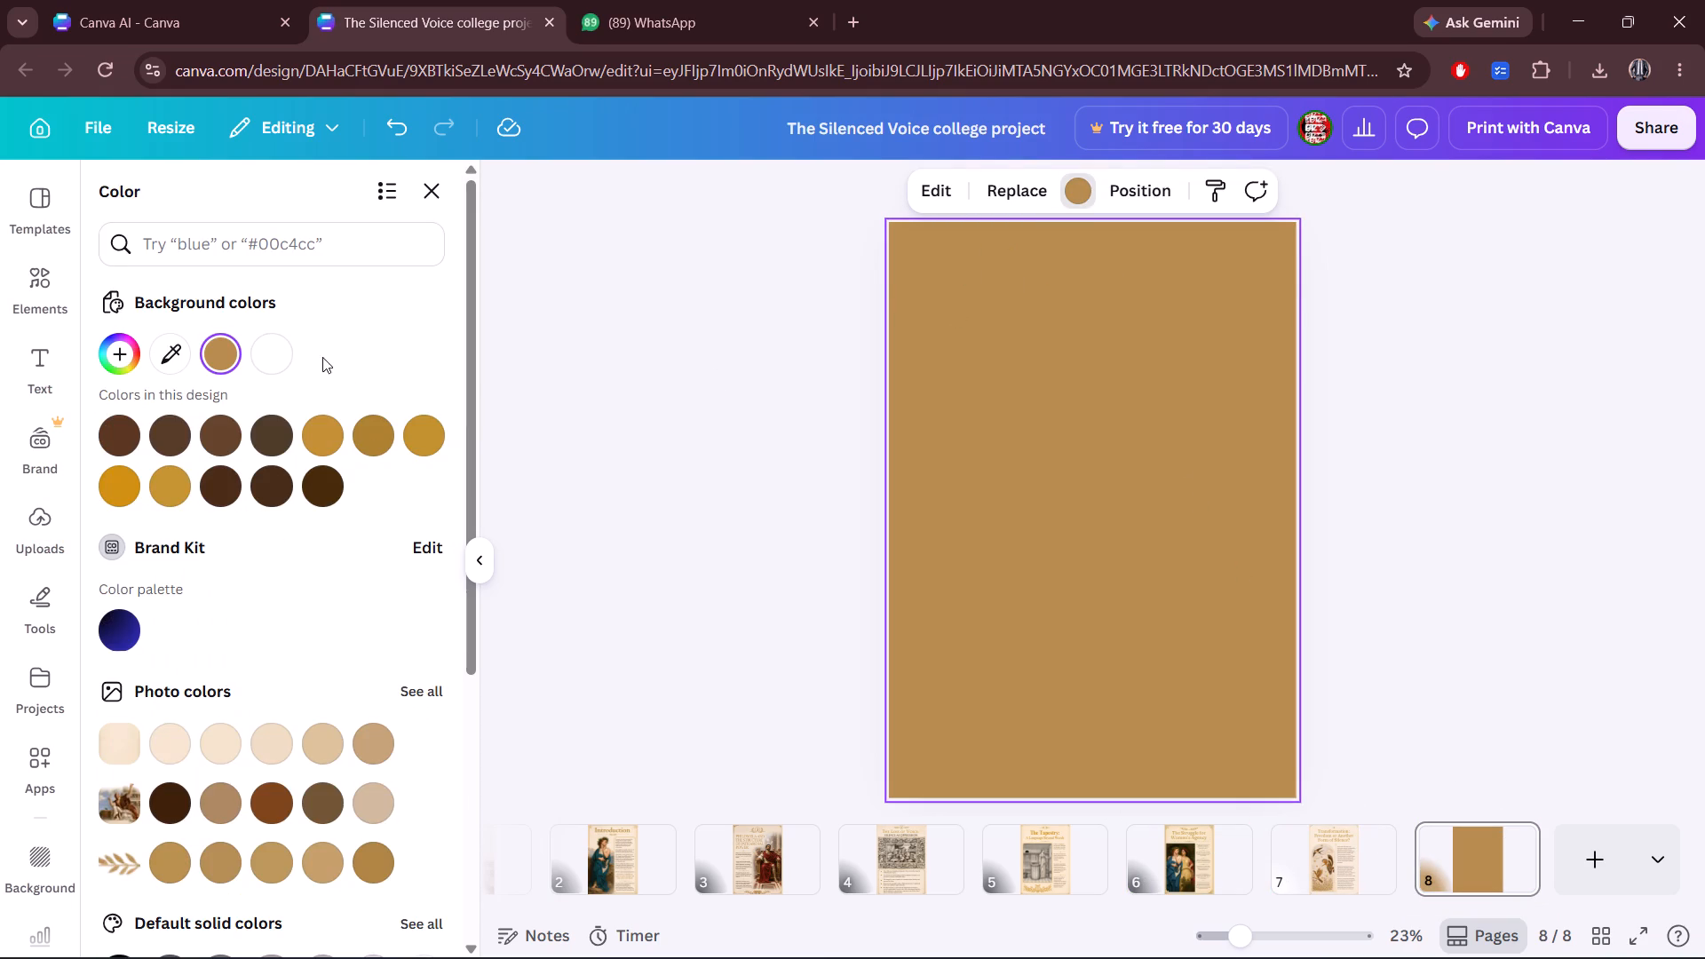
left_click(288, 356)
left_click(753, 400)
Paste the copied cream image with the gold border onto page 8, allowing the site clipboard access.
left_click(1026, 400)
right_click(1026, 400)
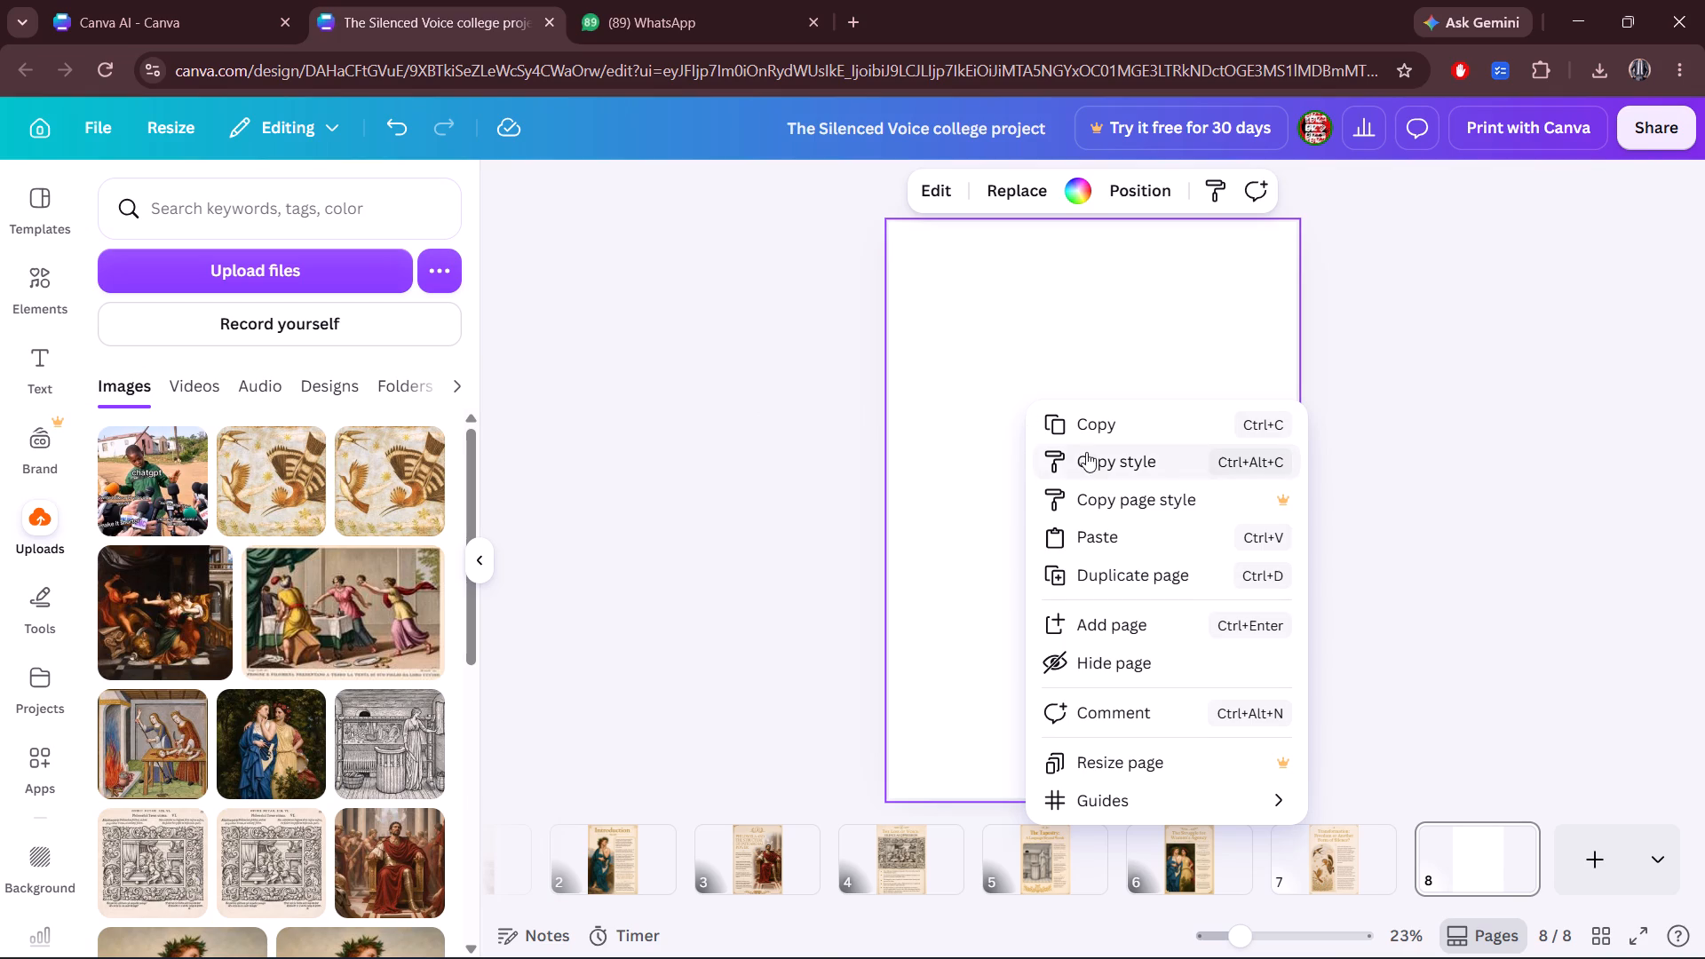
left_click(1090, 527)
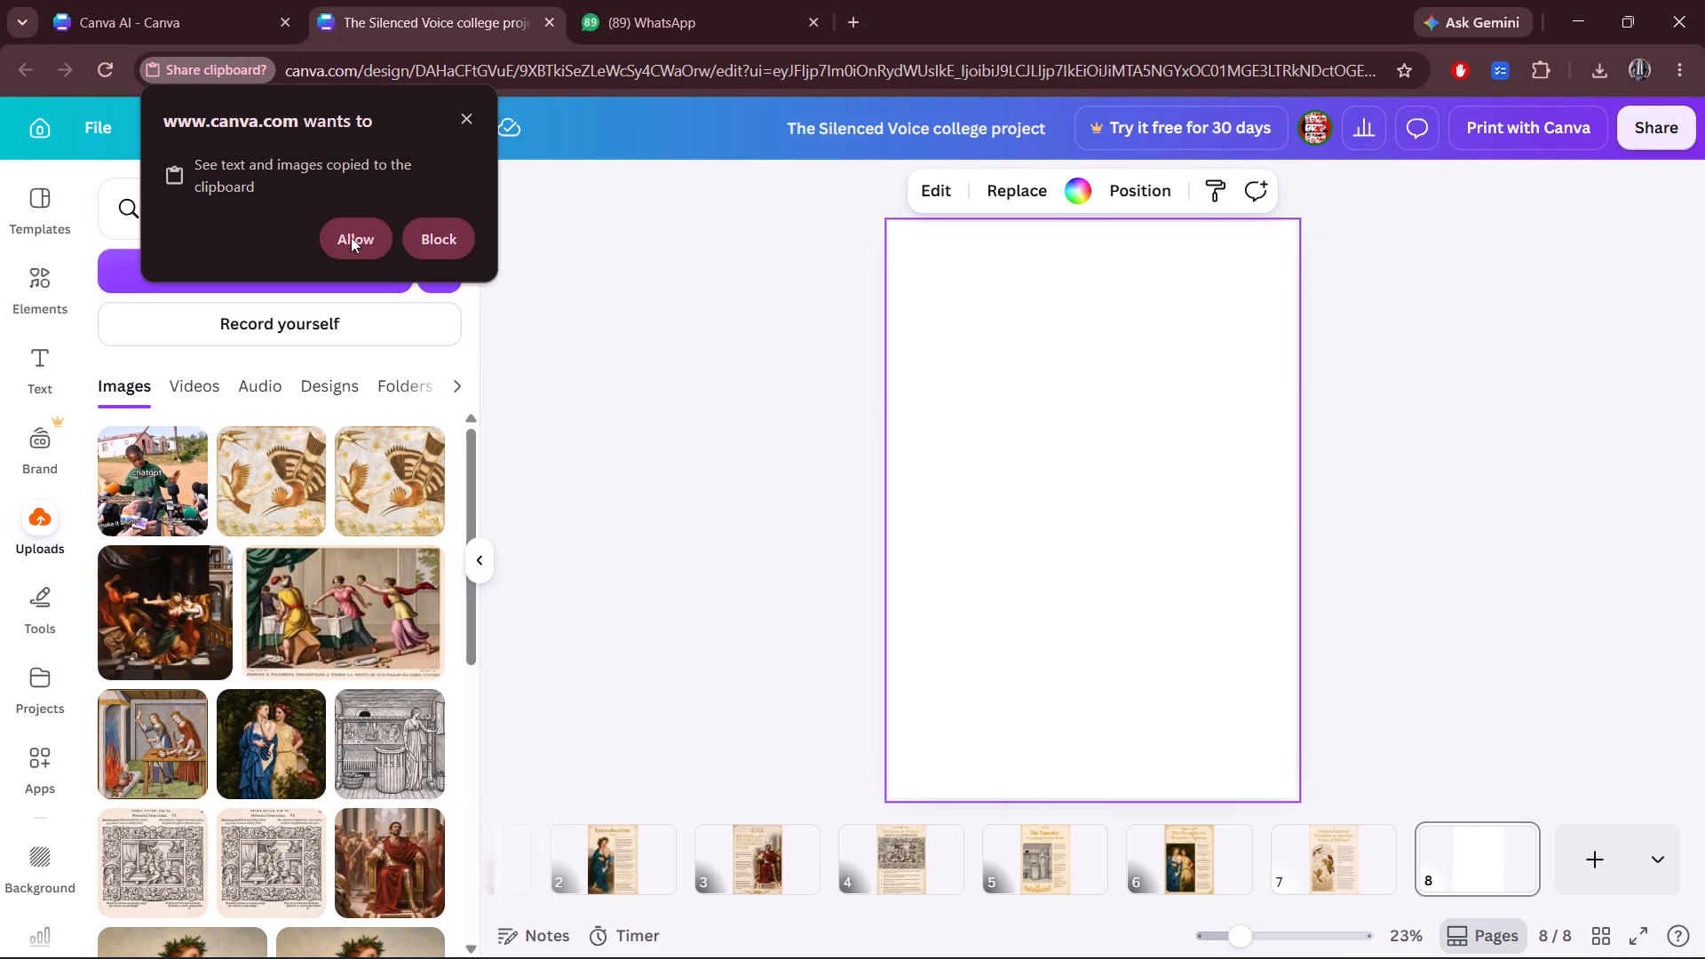
left_click(363, 237)
left_click(813, 476)
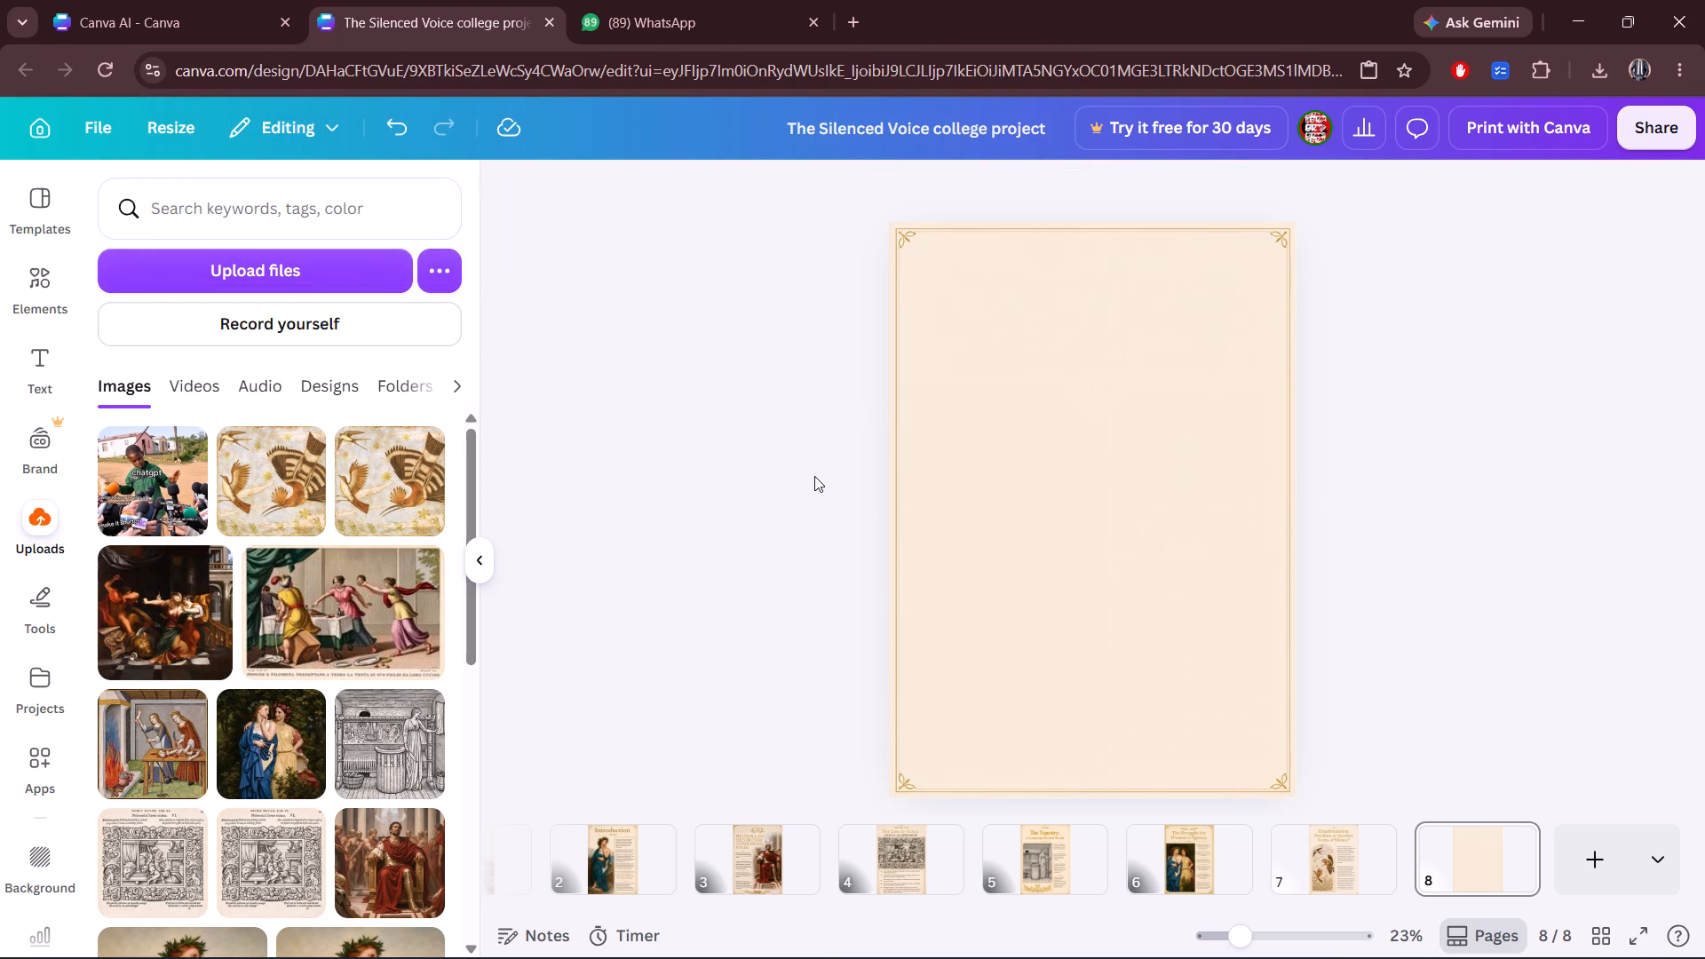
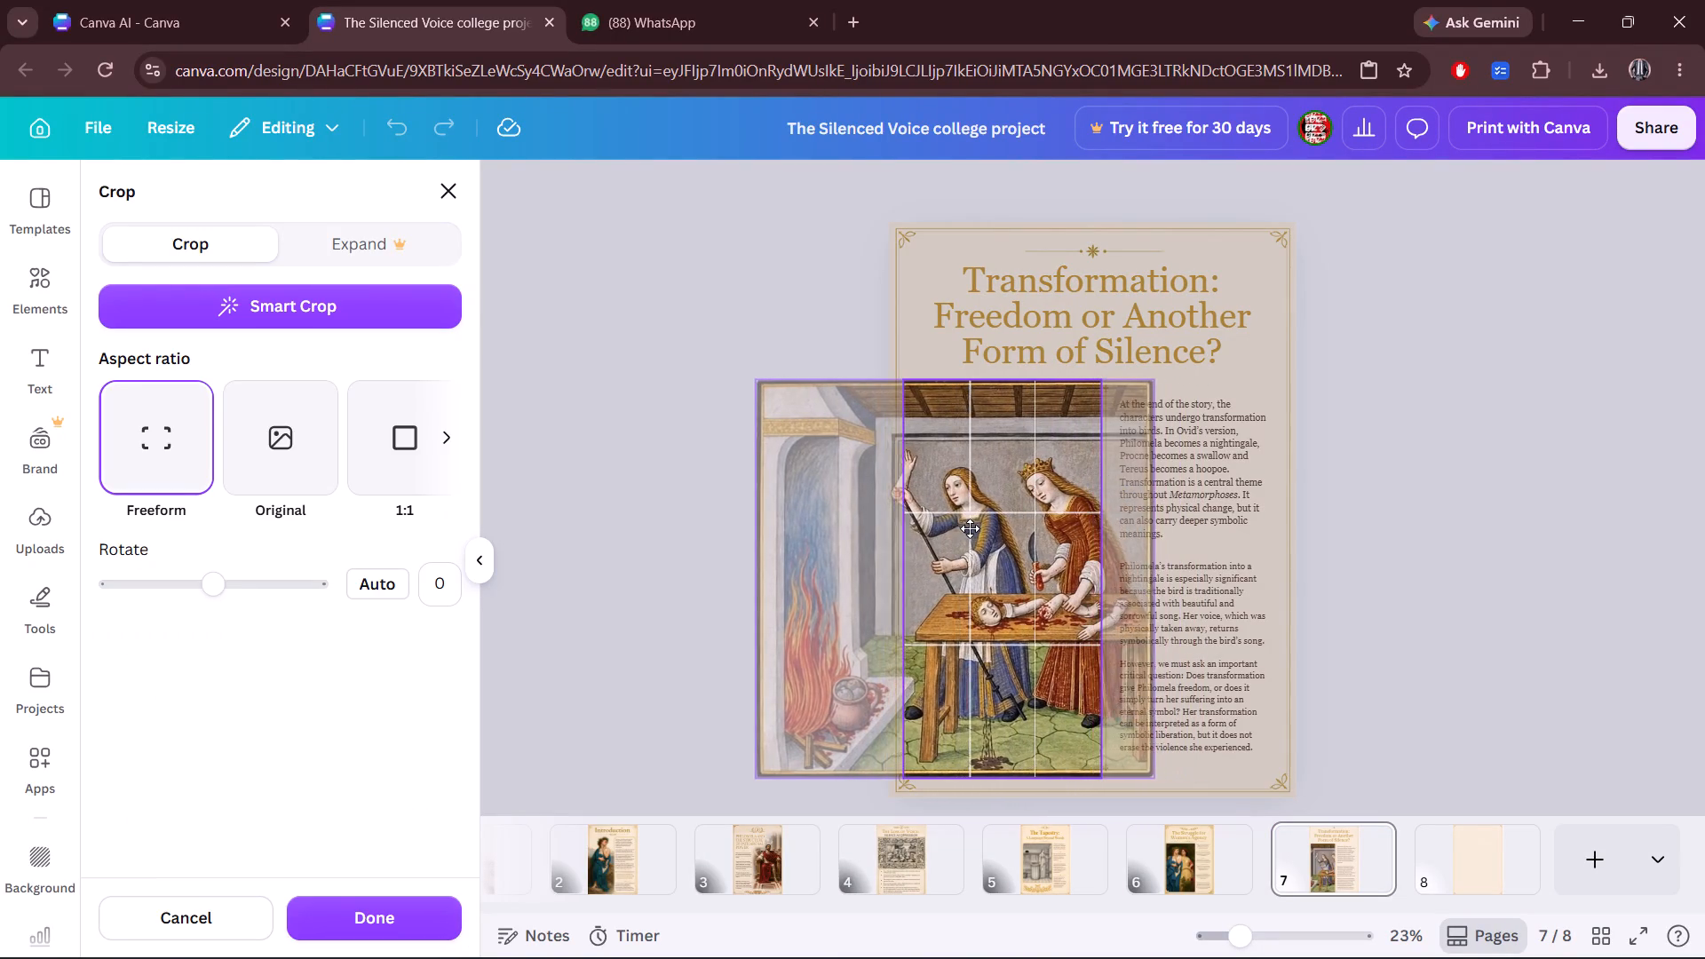
Shift the cropped illustration slightly within its frame on the Transformation page and finish cropping.
left_click_drag(970, 528, 964, 529)
left_click(692, 540)
left_click(766, 472)
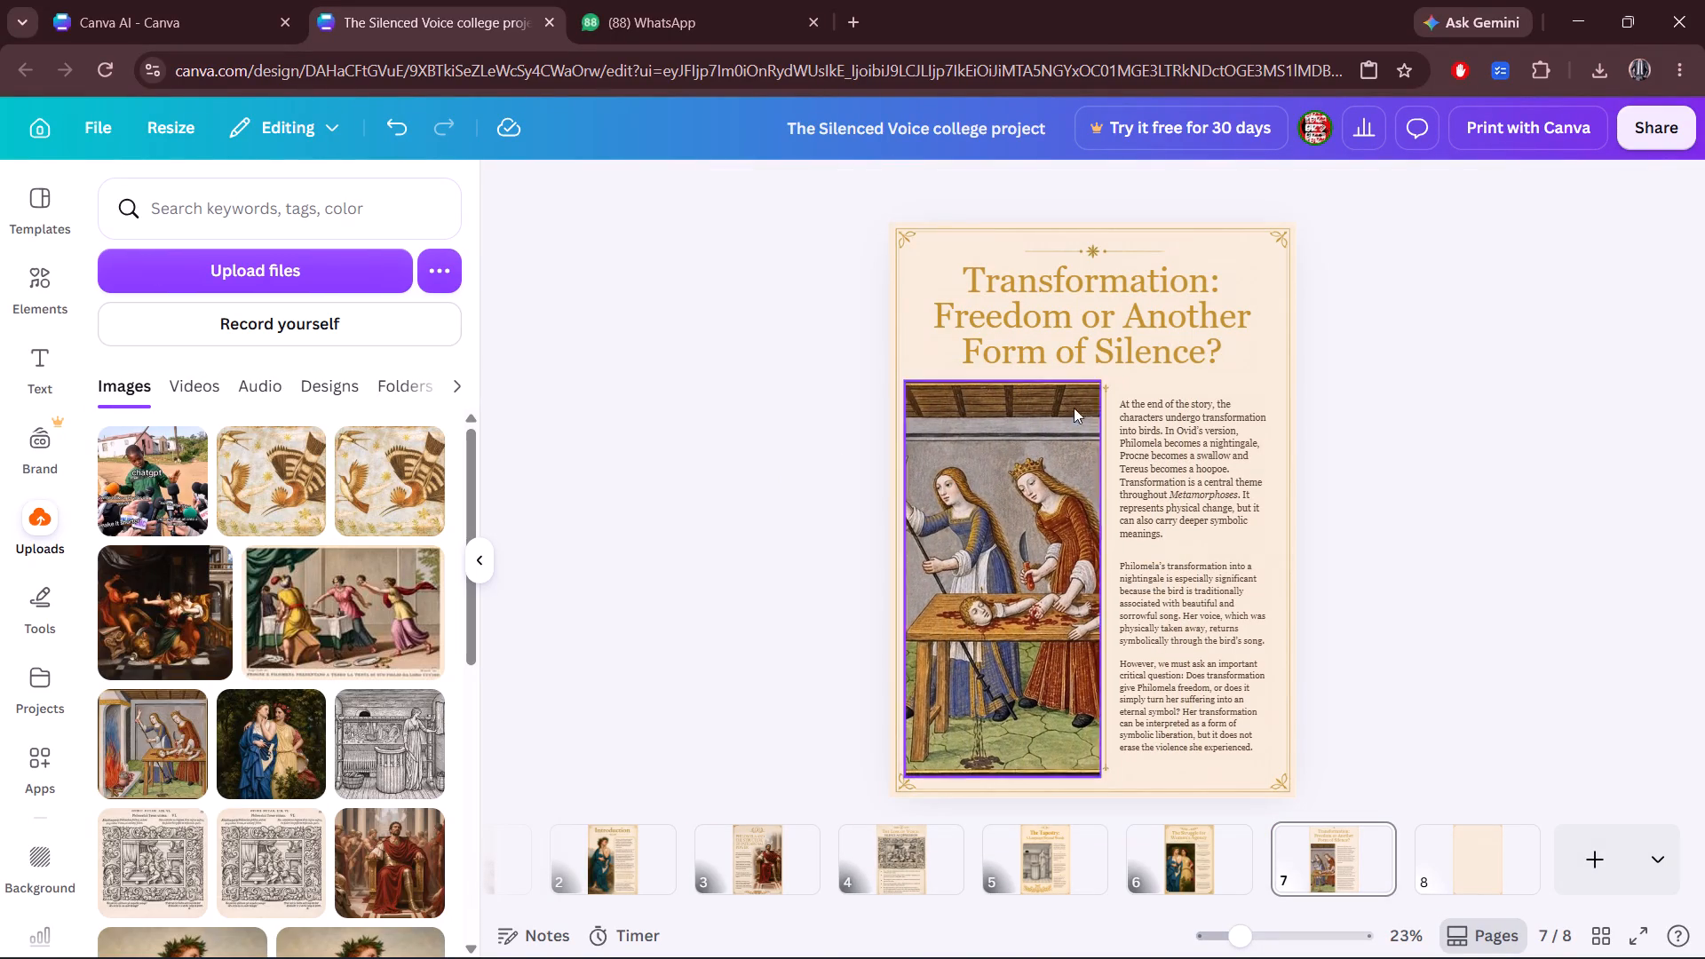
Move the Transformation page's title slightly higher, up to the top ornament, keeping it horizontally centred on the page.
left_click_drag(1114, 319, 1111, 304)
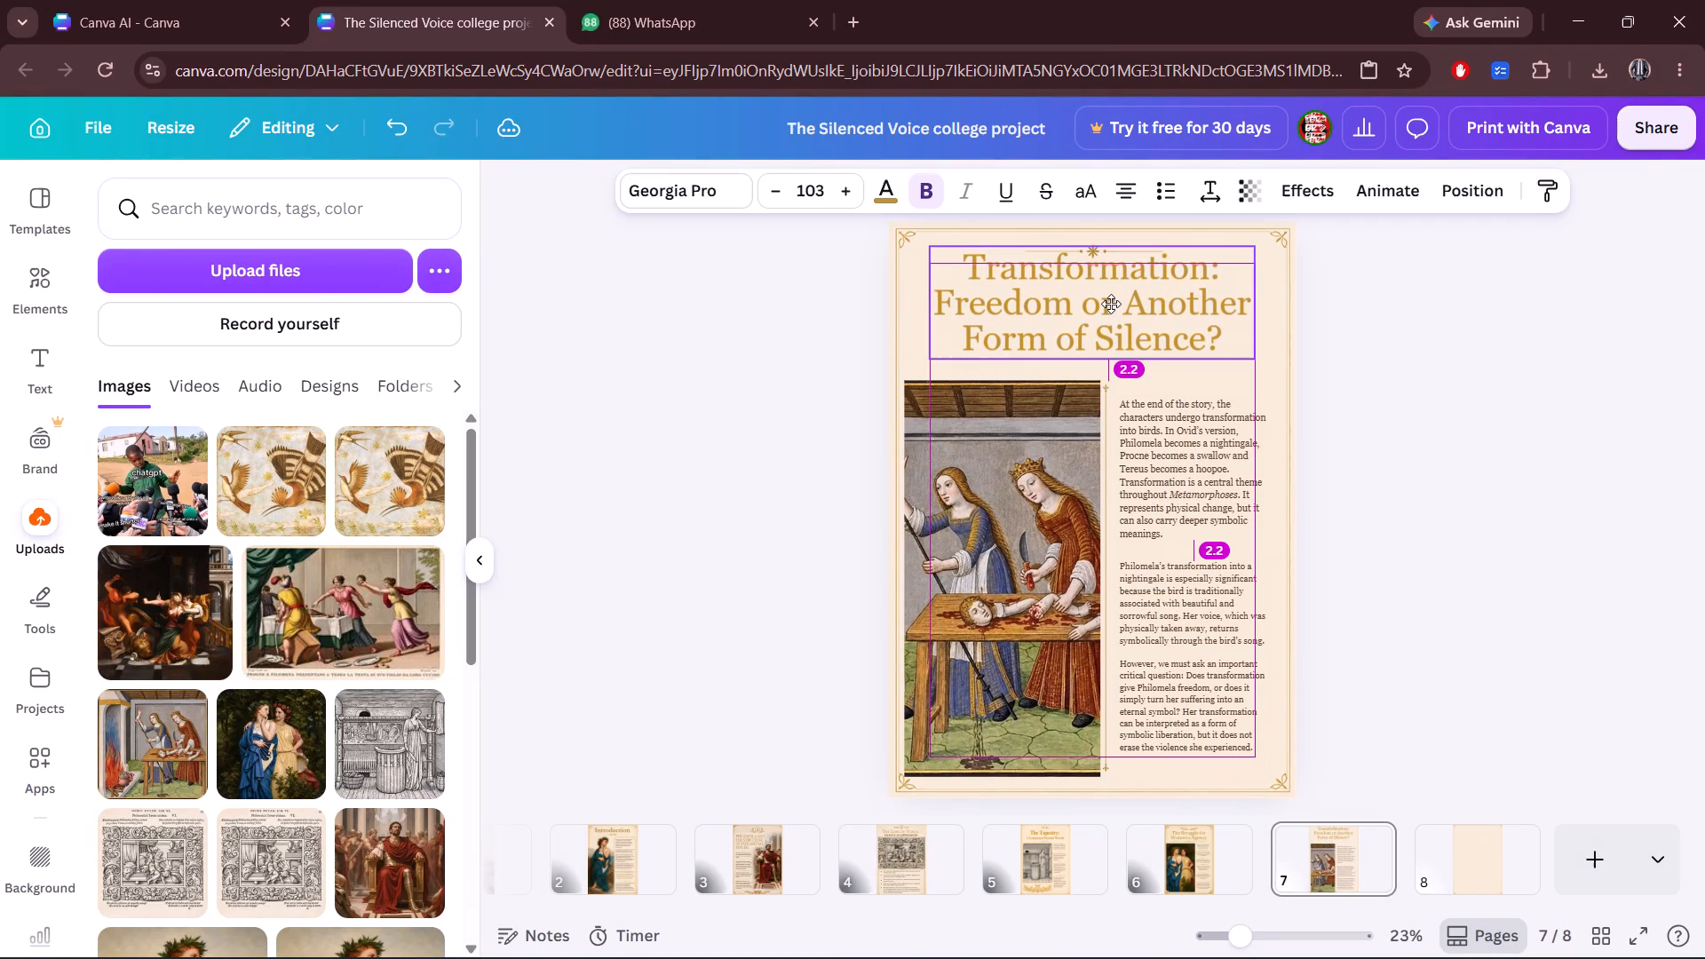
left_click_drag(1111, 304, 1117, 305)
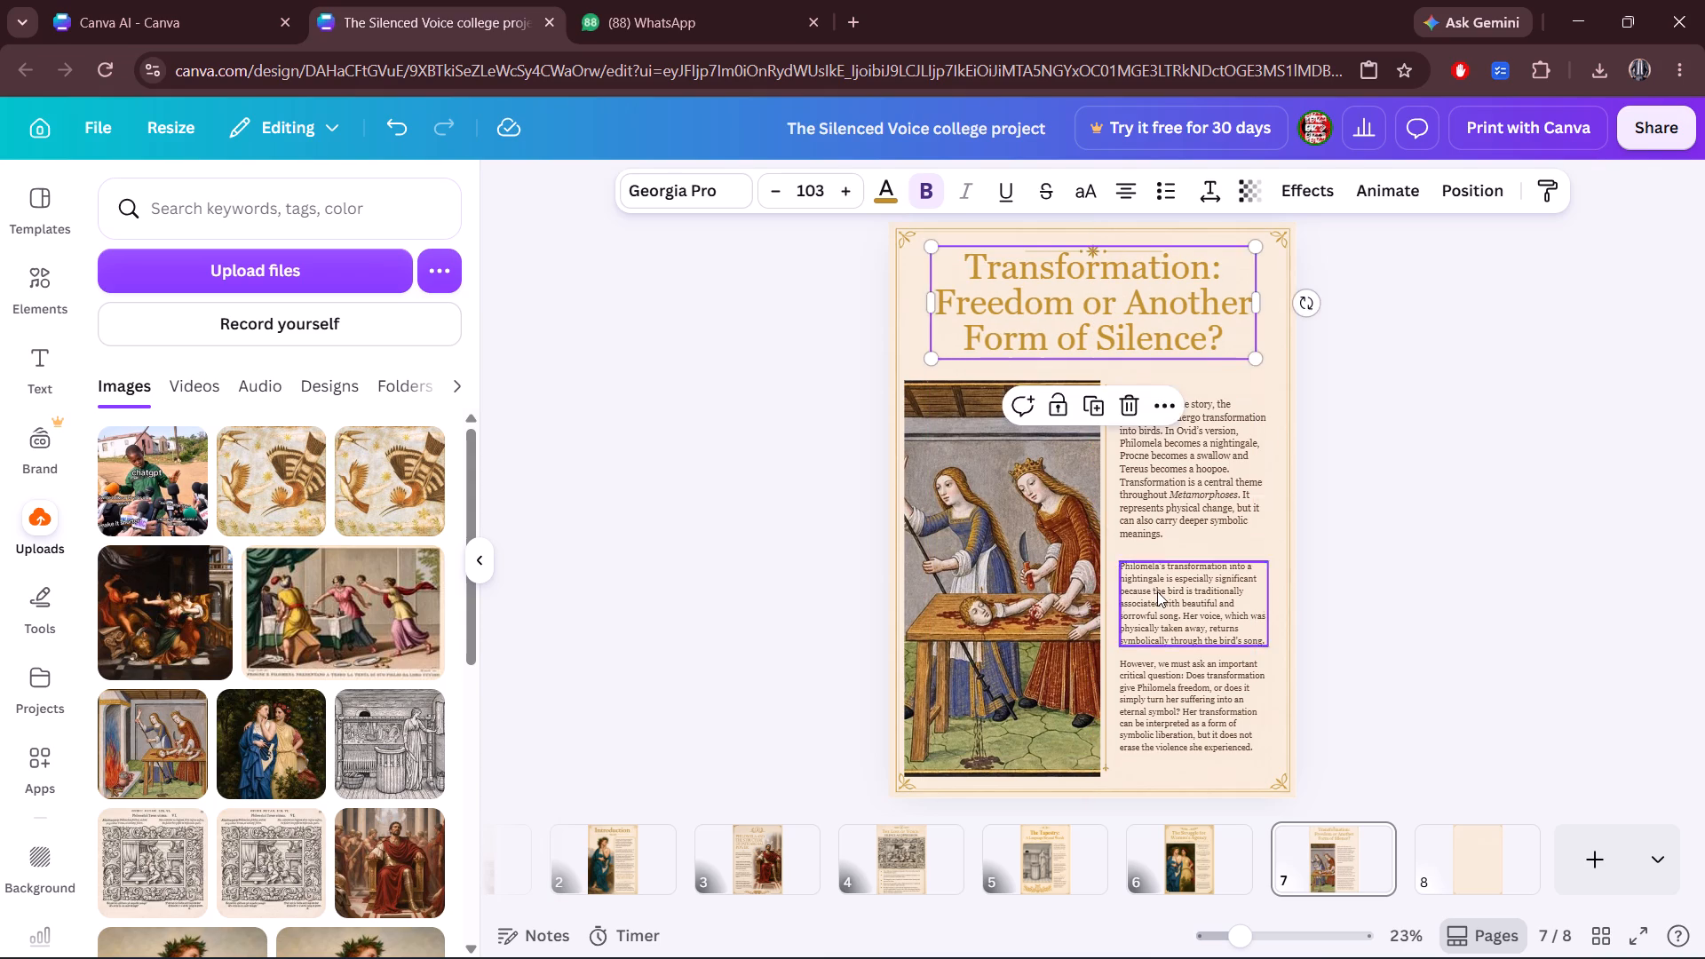
left_click(1157, 591)
left_click(1168, 674)
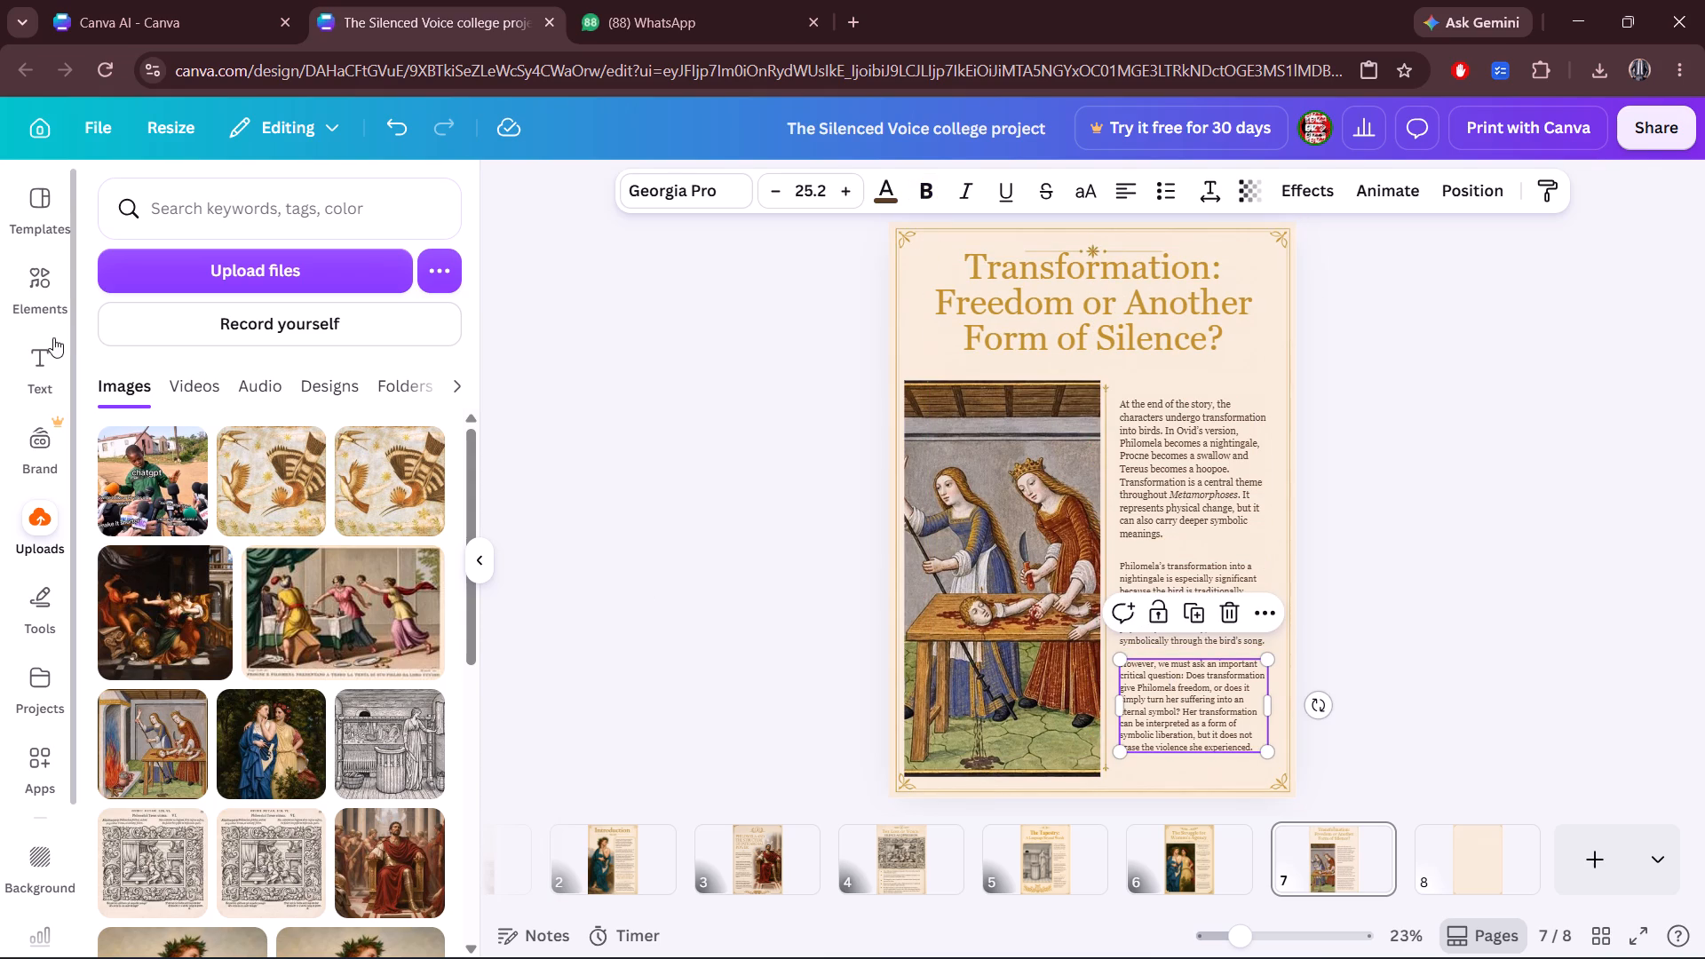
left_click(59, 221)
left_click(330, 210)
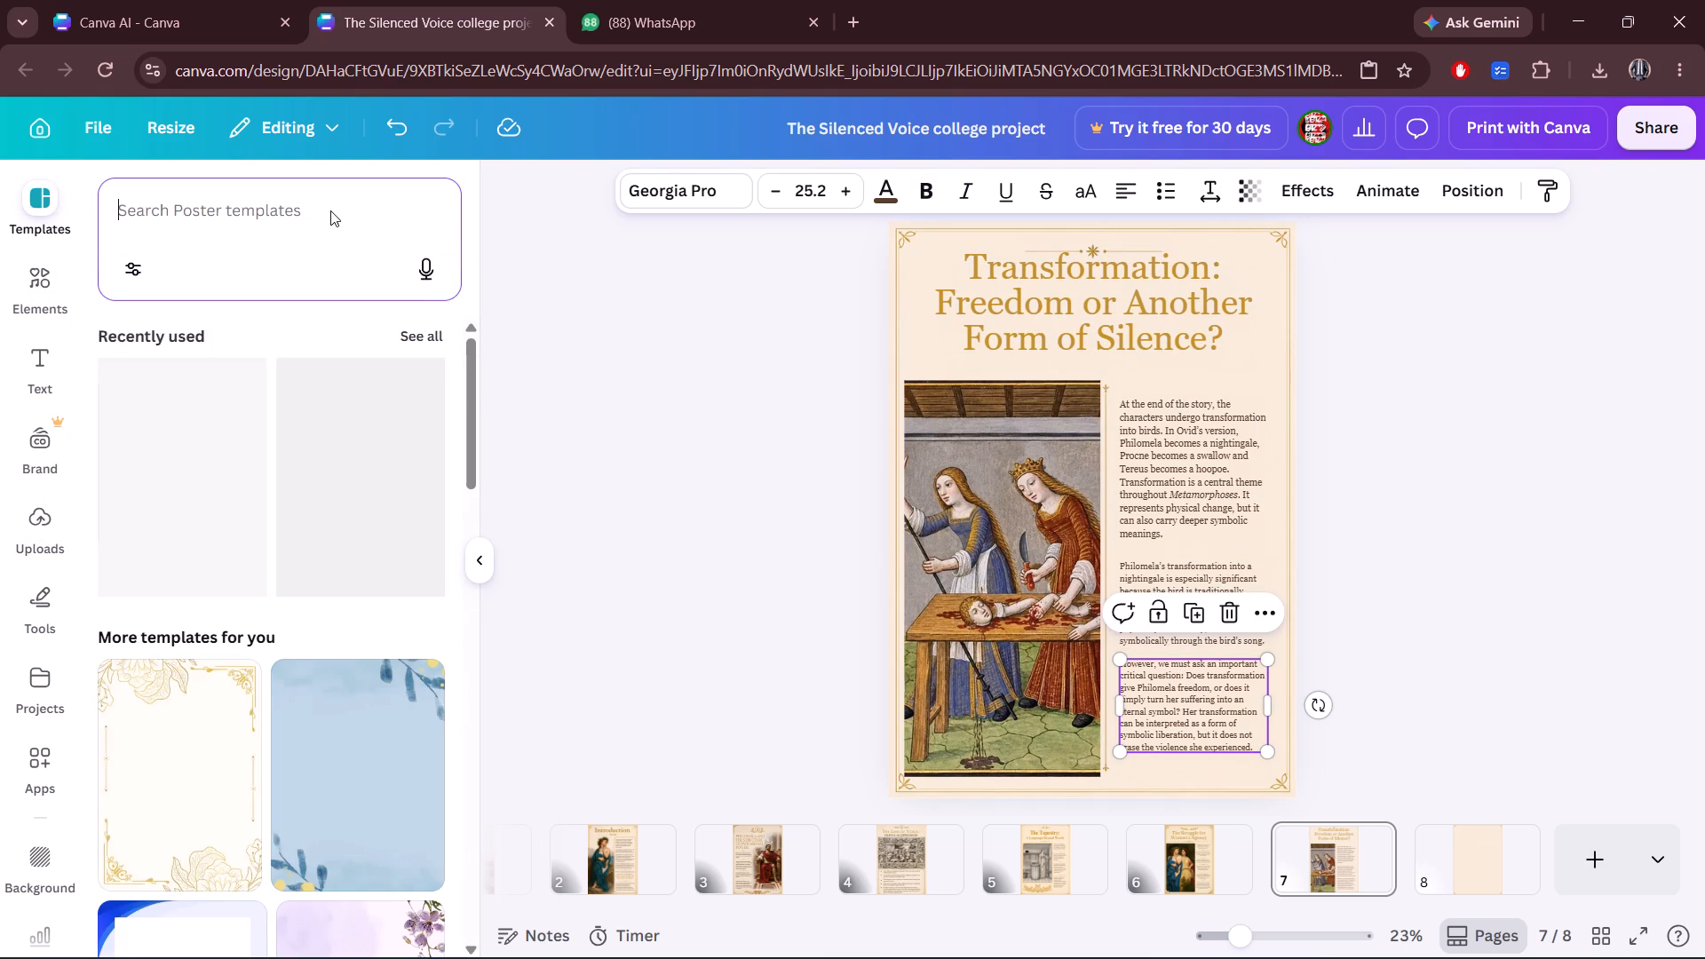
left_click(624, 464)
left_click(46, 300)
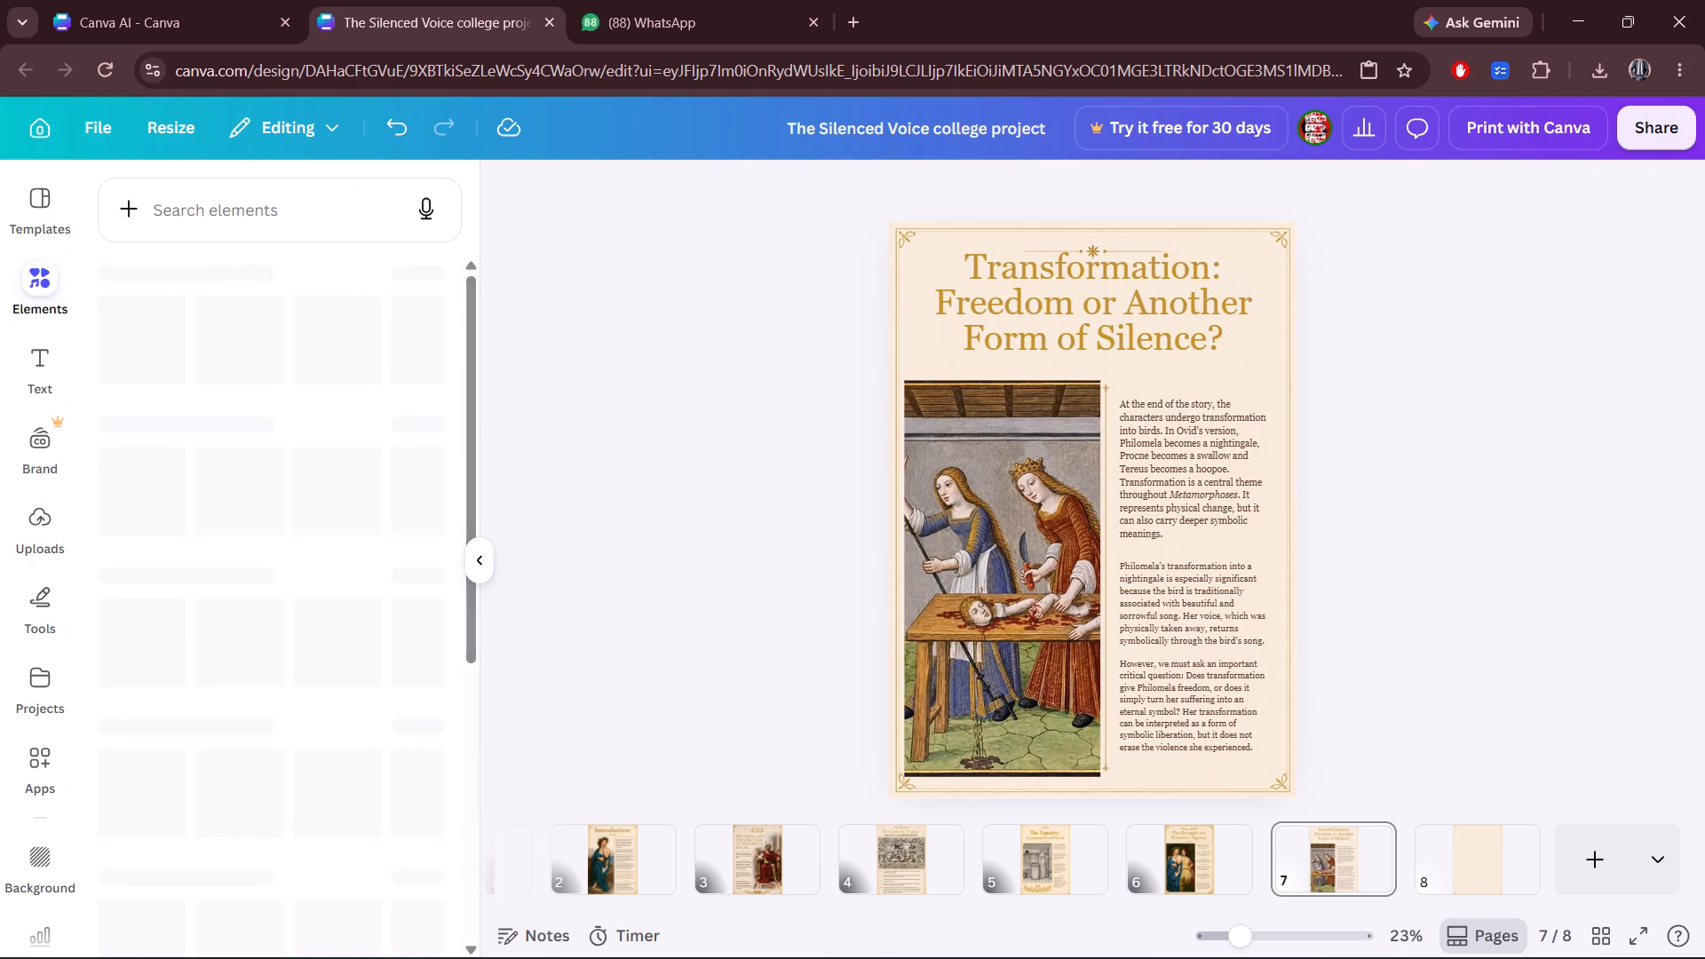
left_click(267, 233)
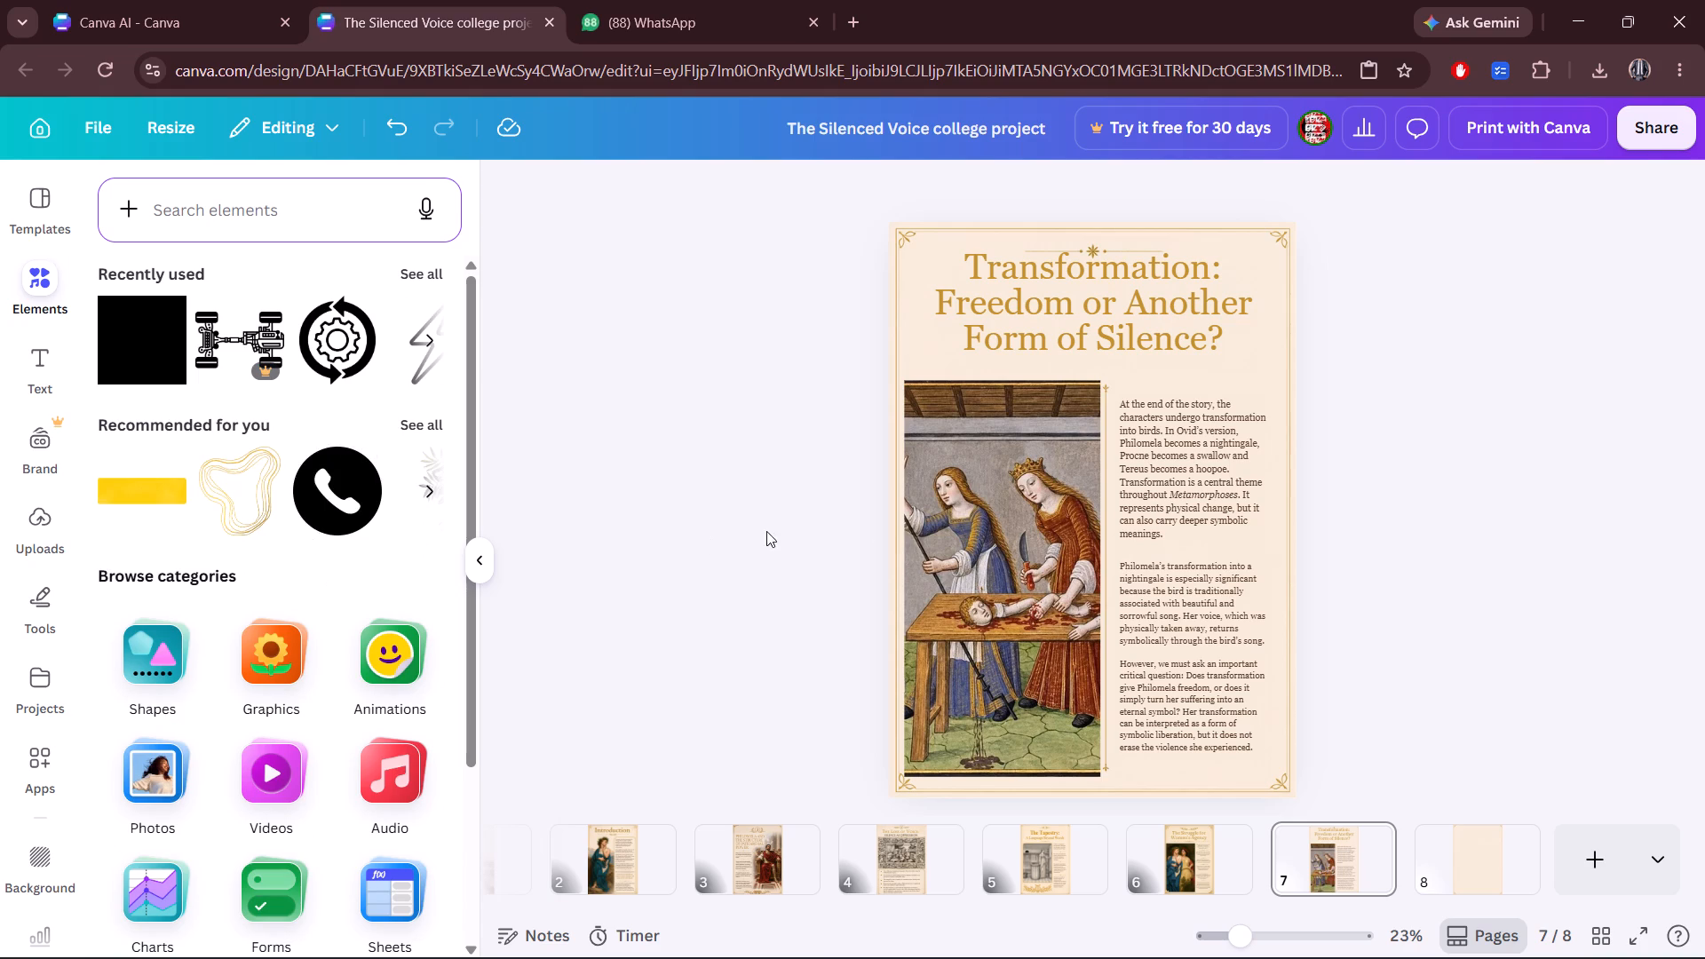
Scale down the painting on the Transformation page and widen its crop to include the fireplace, about 20 wide by 19 high.
left_click(960, 527)
left_click_drag(902, 770, 941, 614)
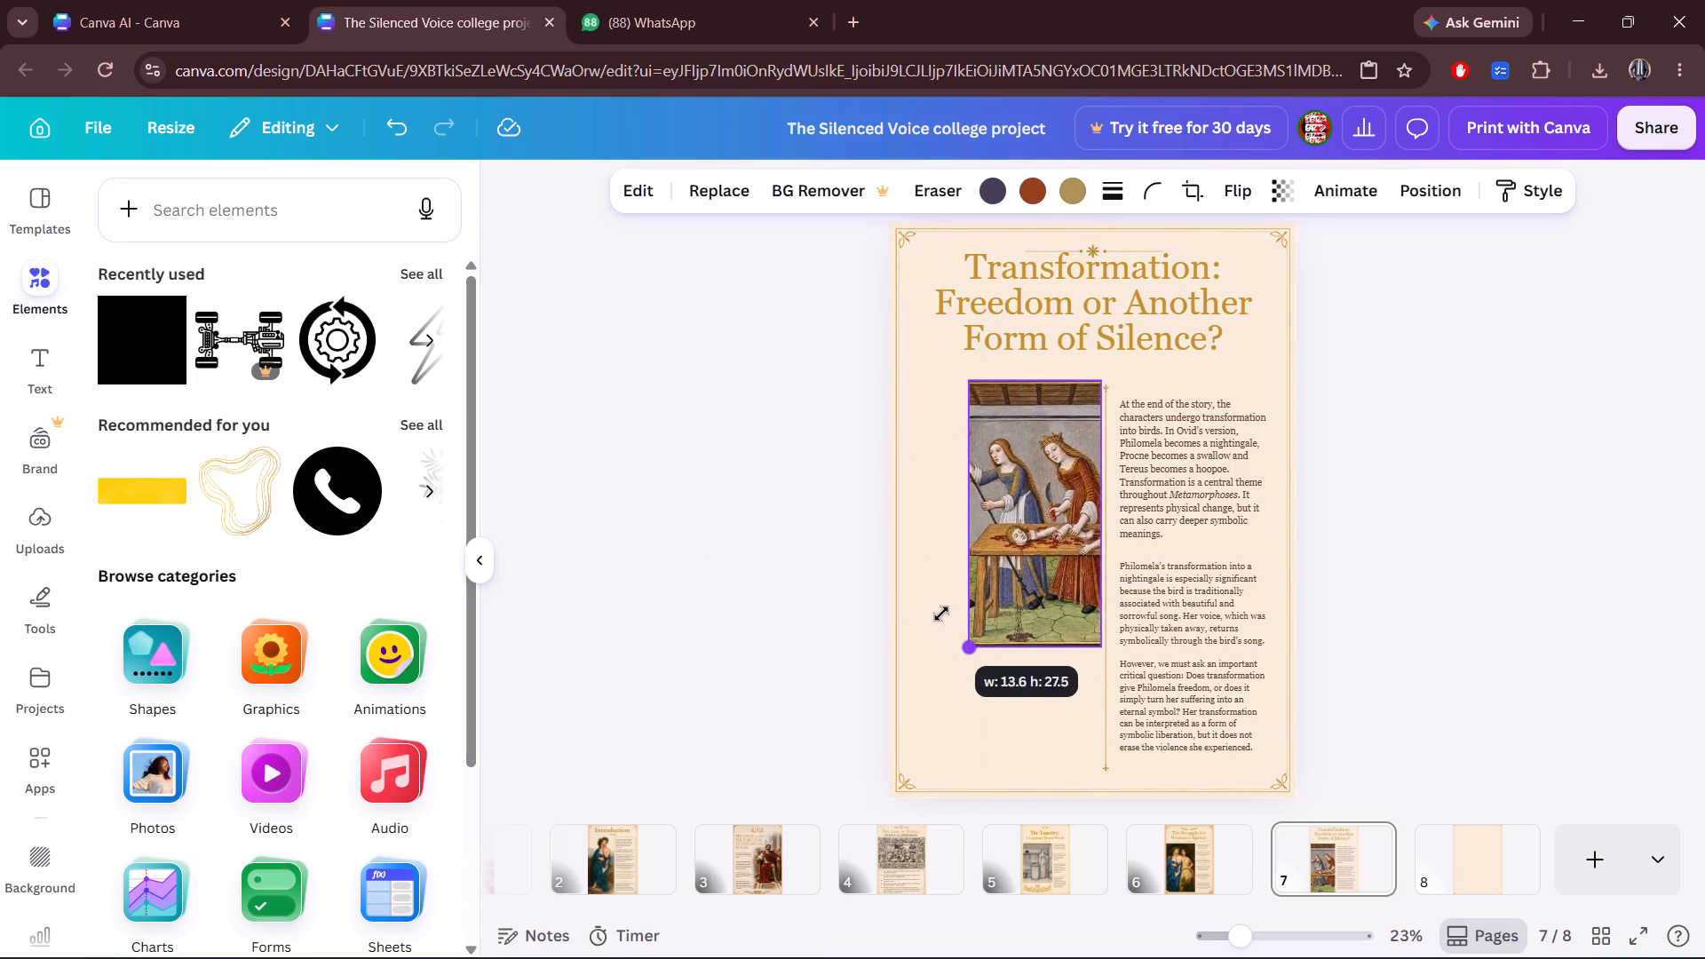
left_click_drag(941, 614, 945, 606)
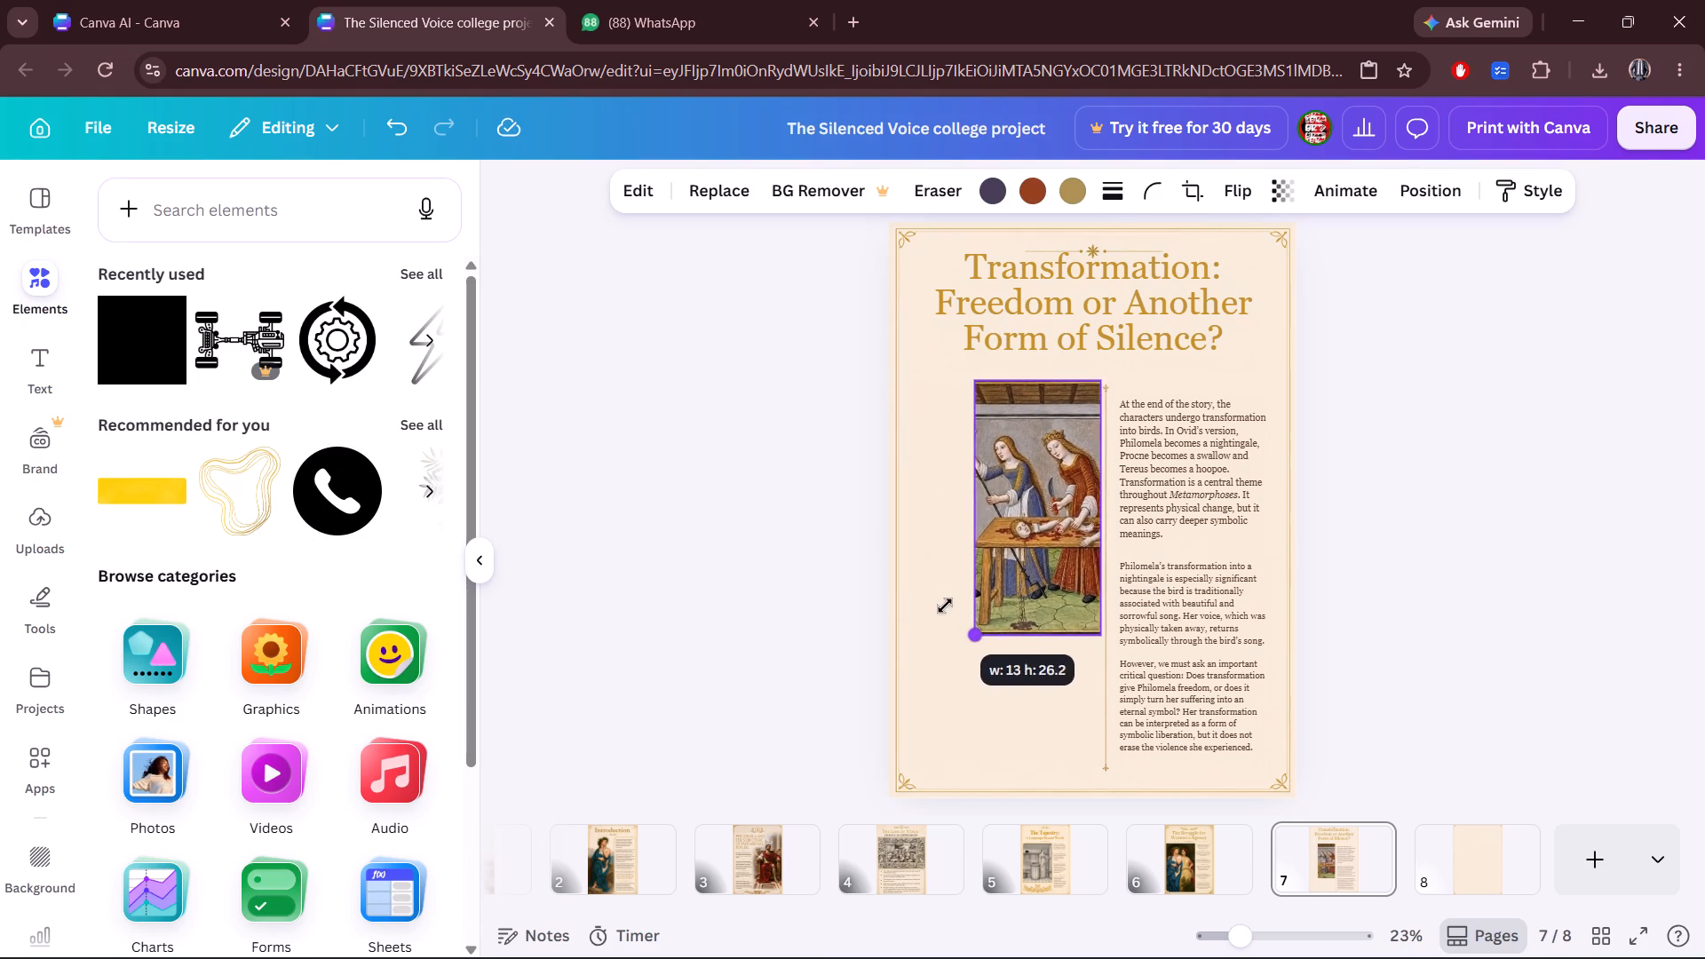
left_click_drag(945, 606, 945, 611)
left_click_drag(978, 506, 897, 508)
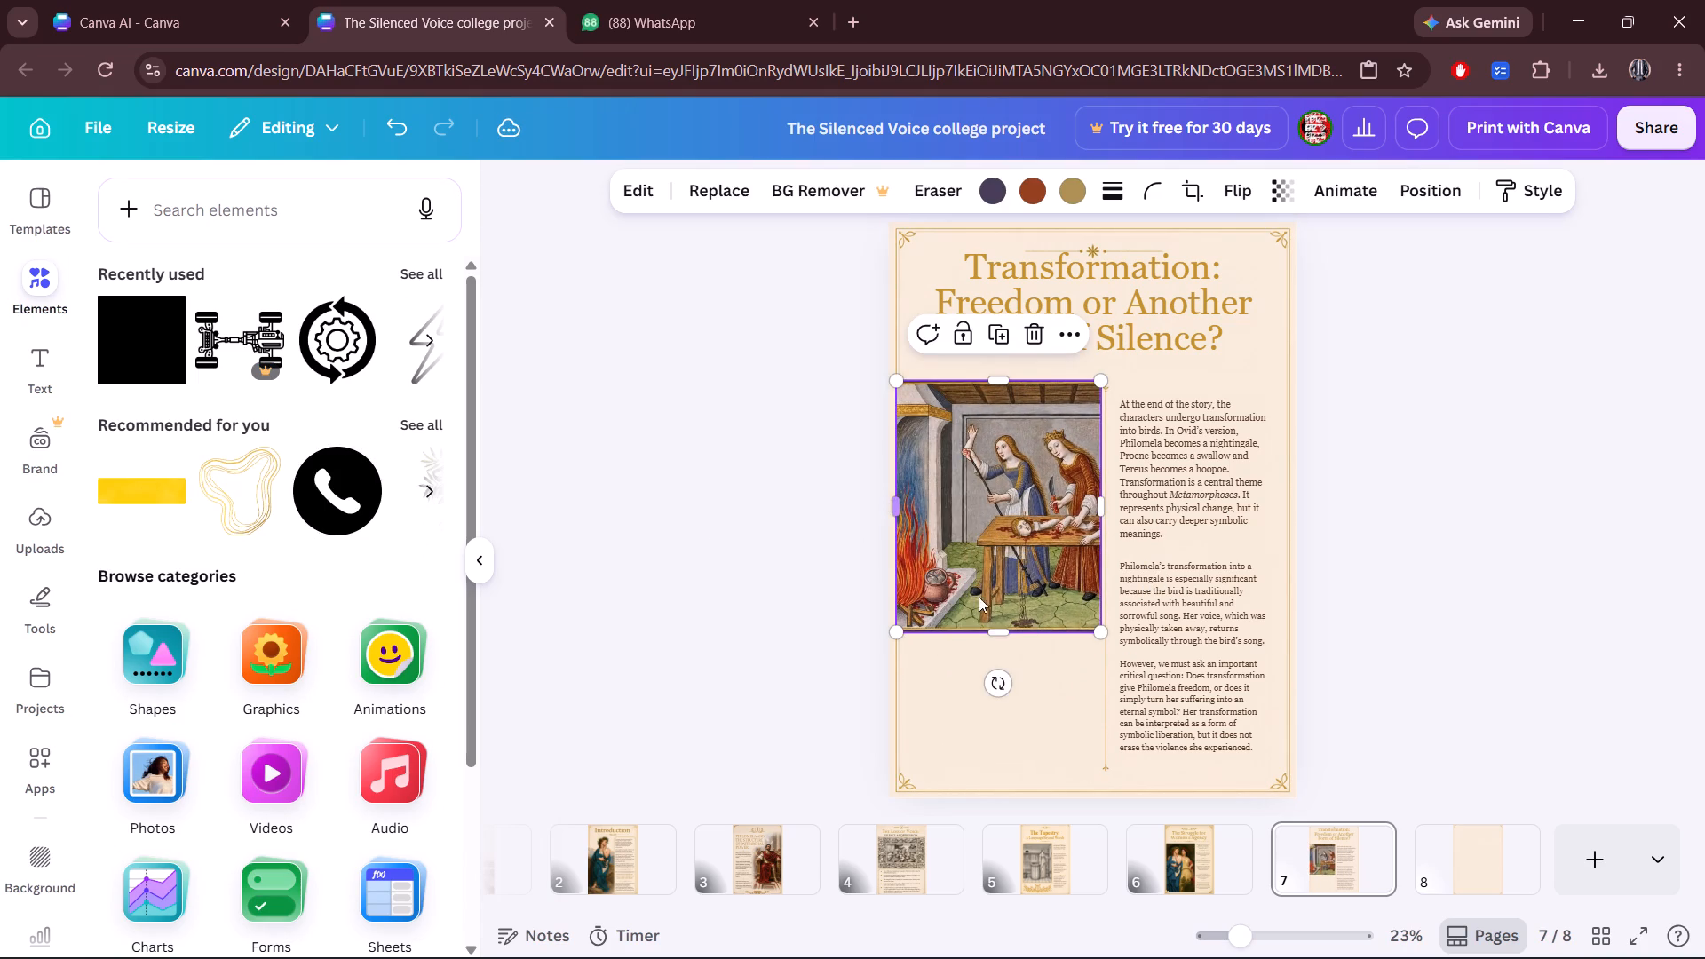
left_click_drag(1107, 633, 1050, 564)
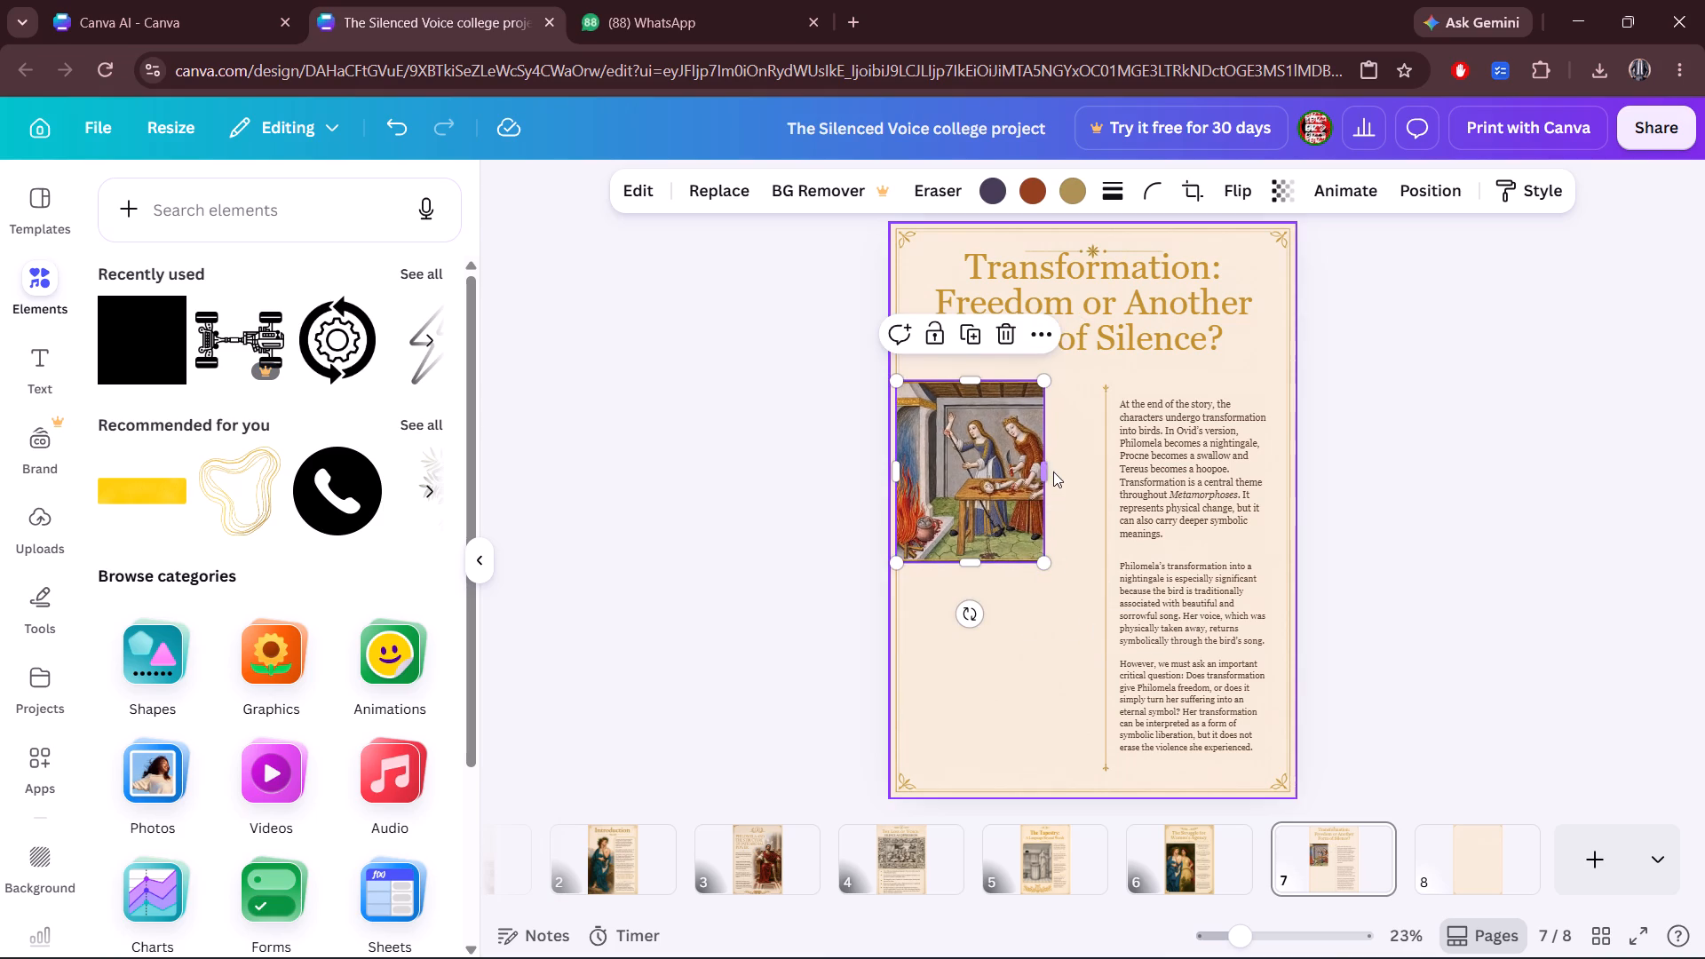
left_click(1053, 472)
left_click(1022, 470)
left_click_drag(1051, 463, 1105, 469)
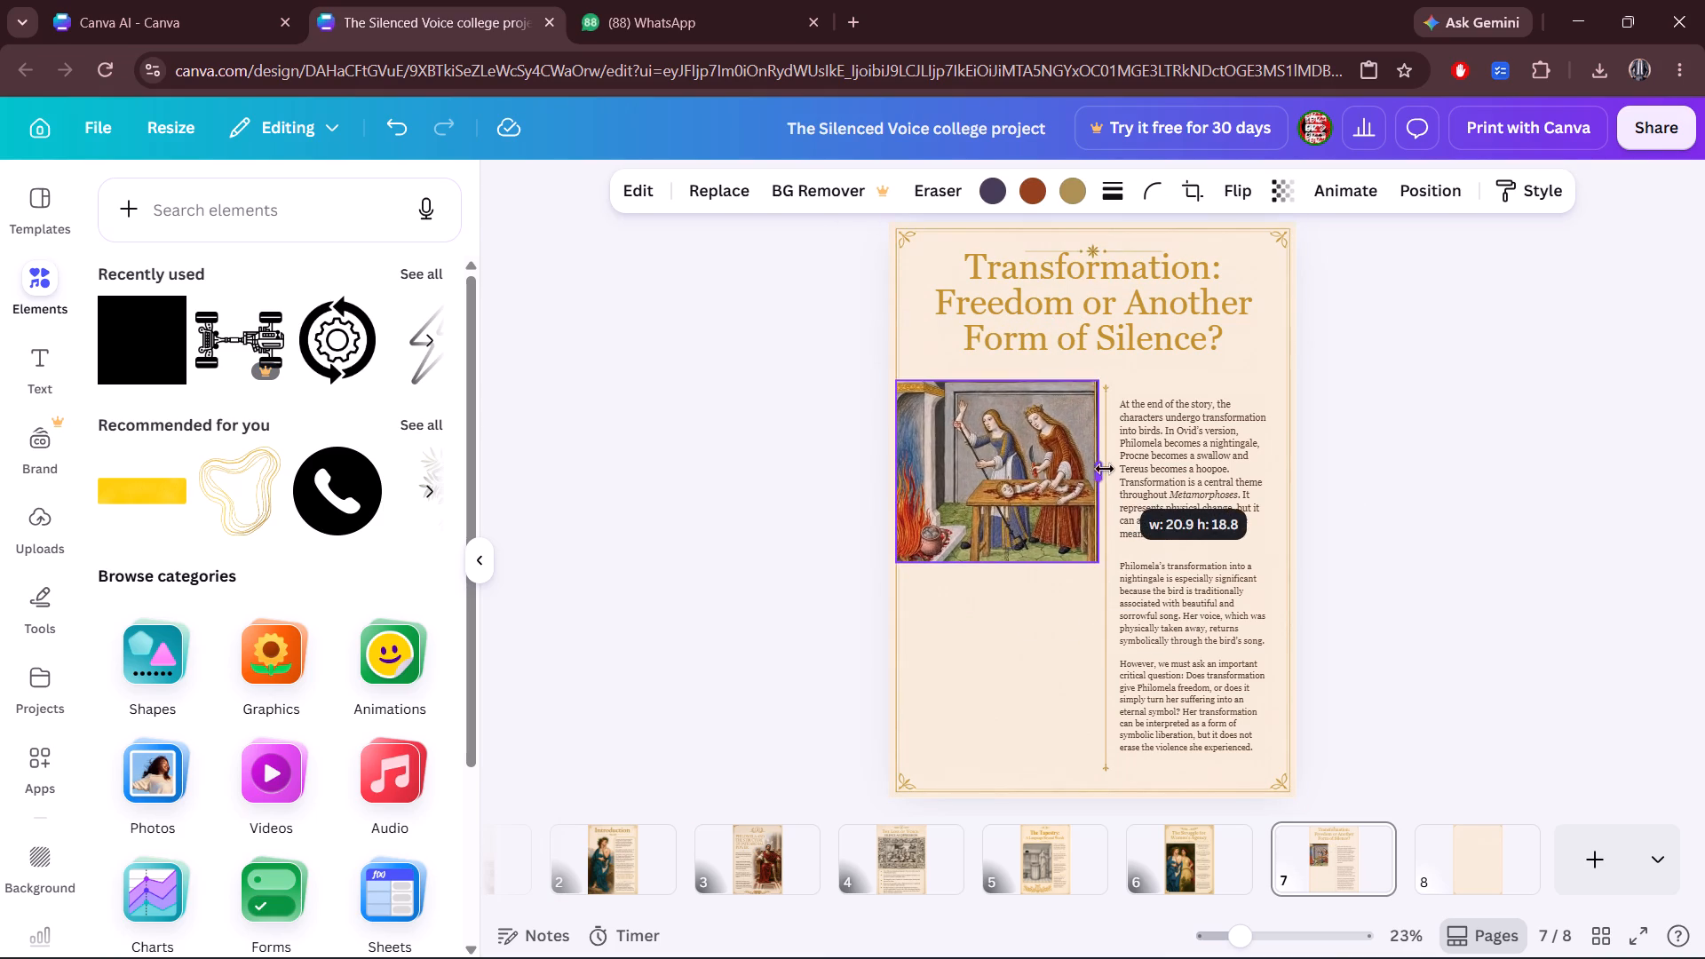
left_click_drag(1105, 469, 1094, 471)
Move the resized painting slightly down and inward from the page border, beside the vertical divider.
left_click_drag(1054, 442, 1065, 449)
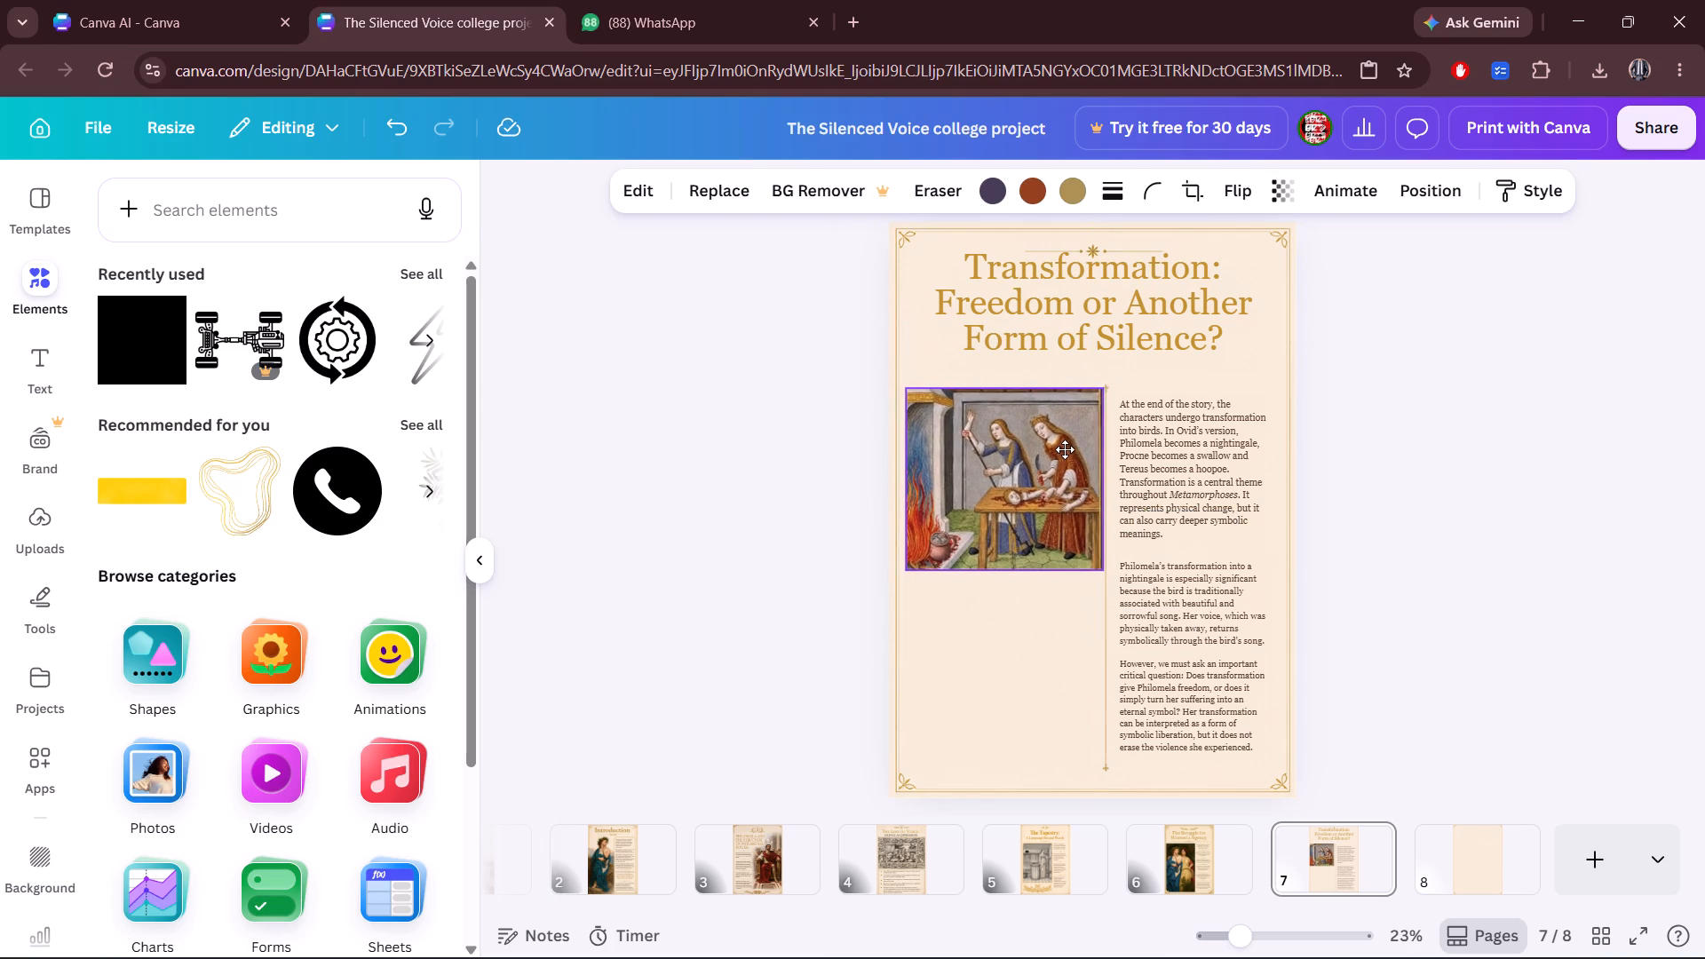
left_click_drag(1065, 449, 1062, 454)
double_click(1062, 454)
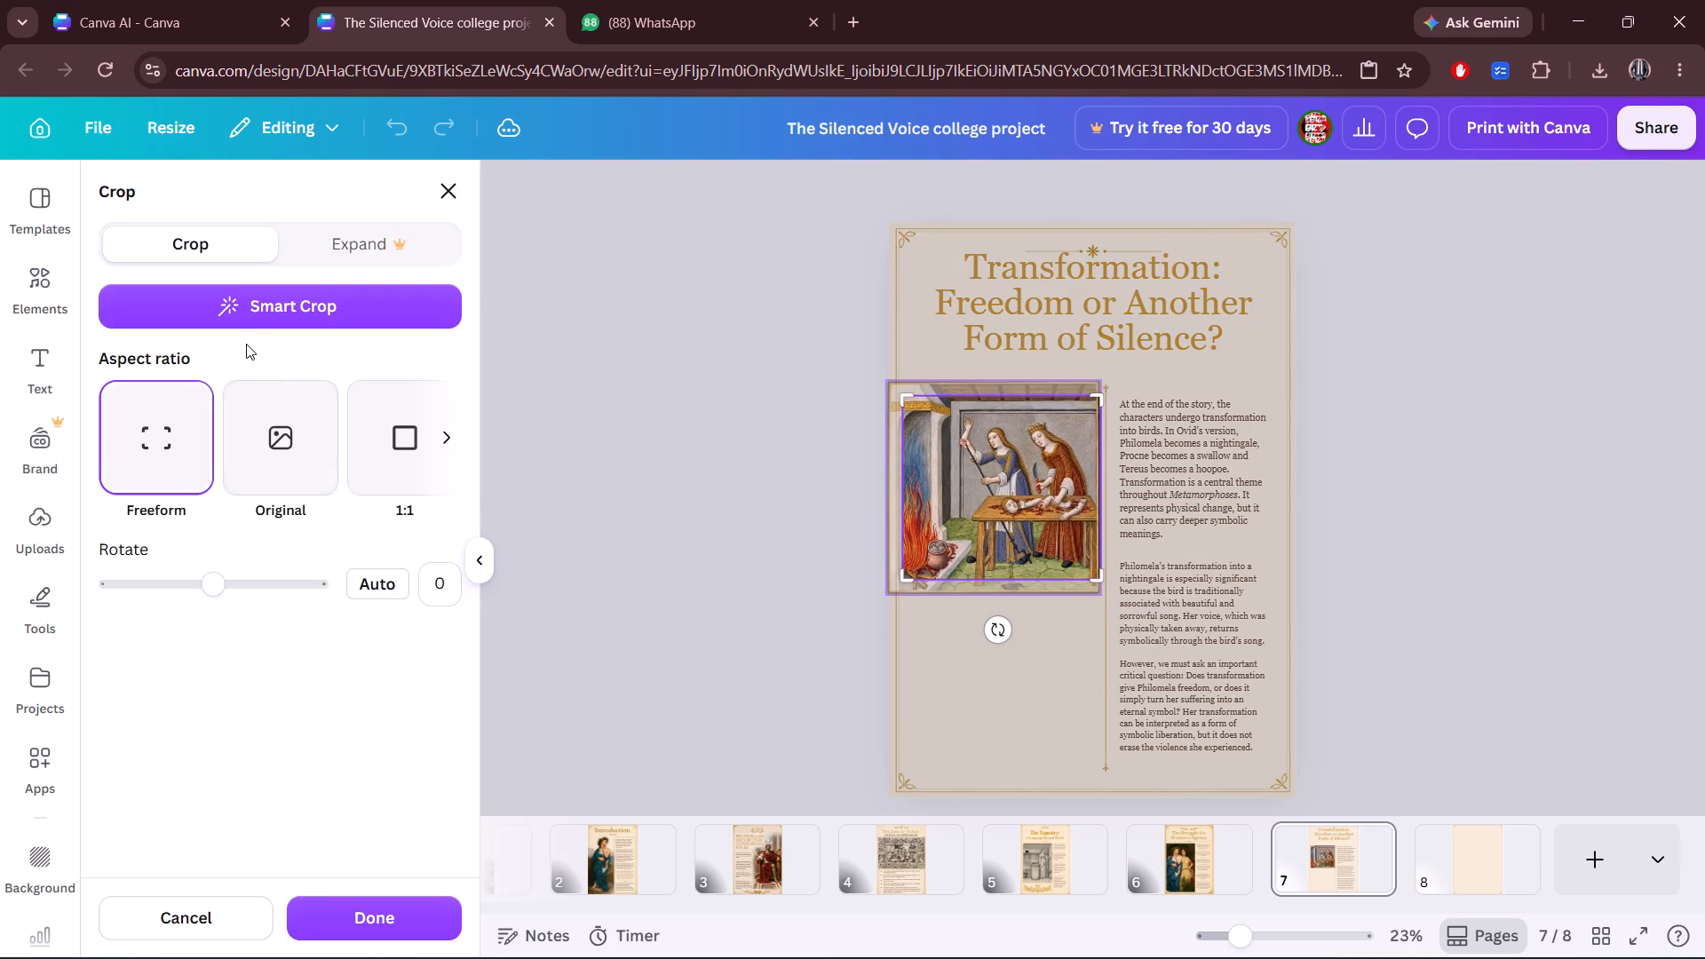
left_click(667, 449)
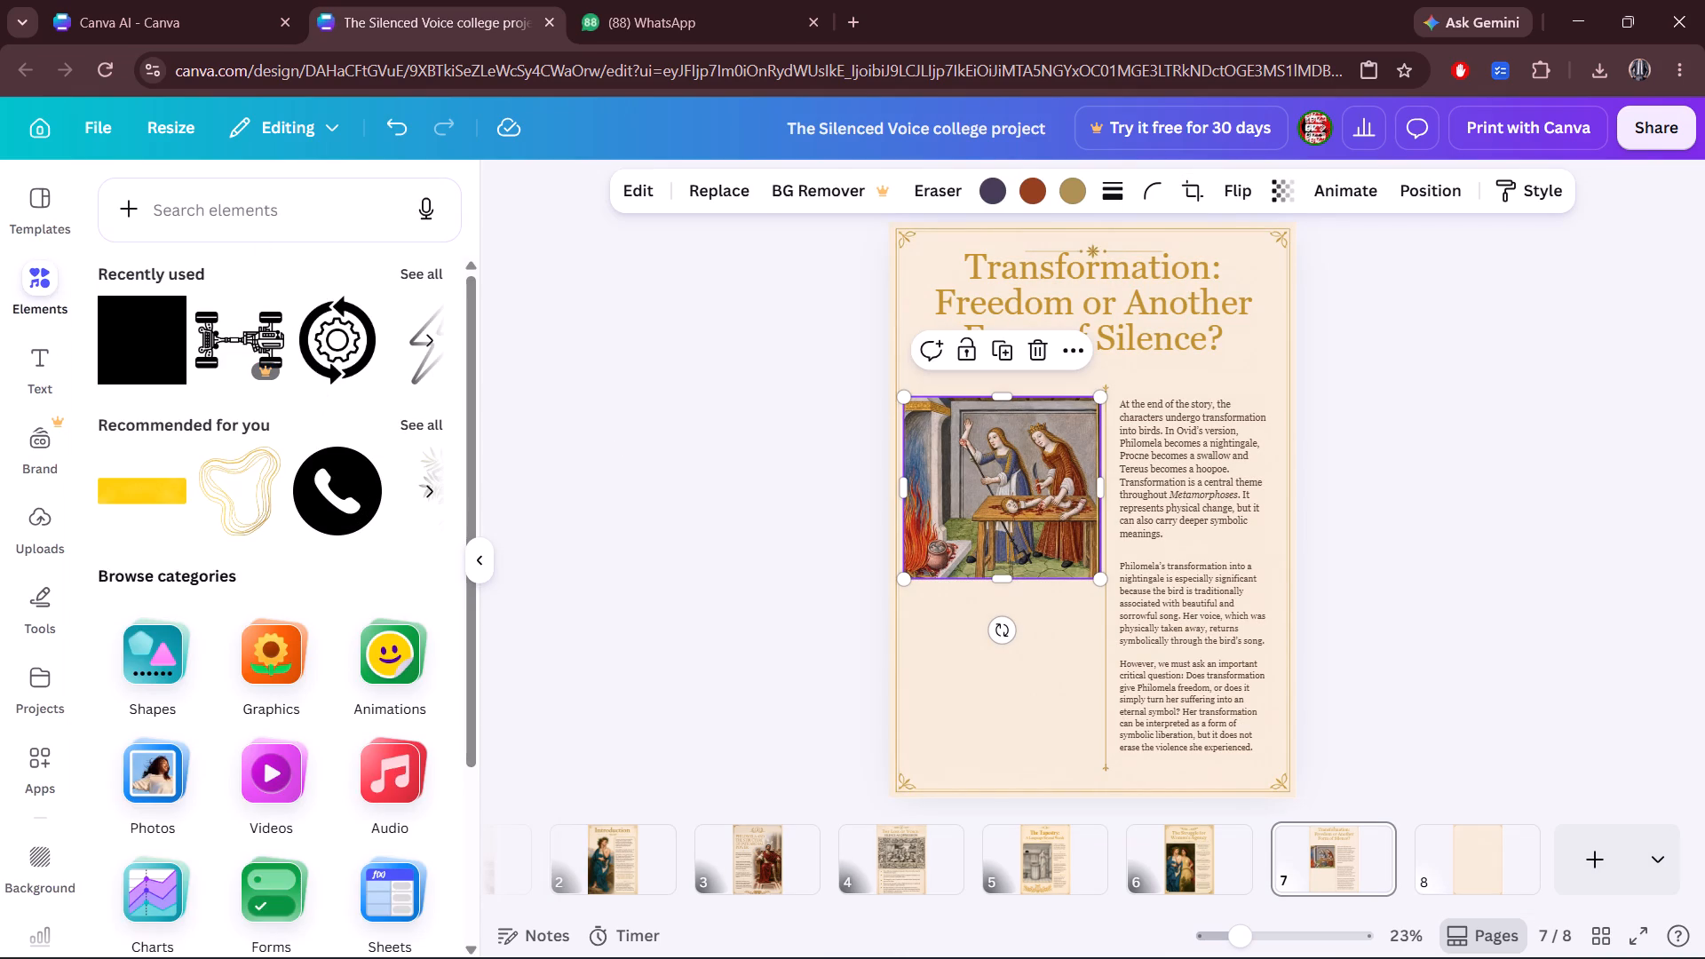
Browse the stock photos in the elements library.
left_click(166, 796)
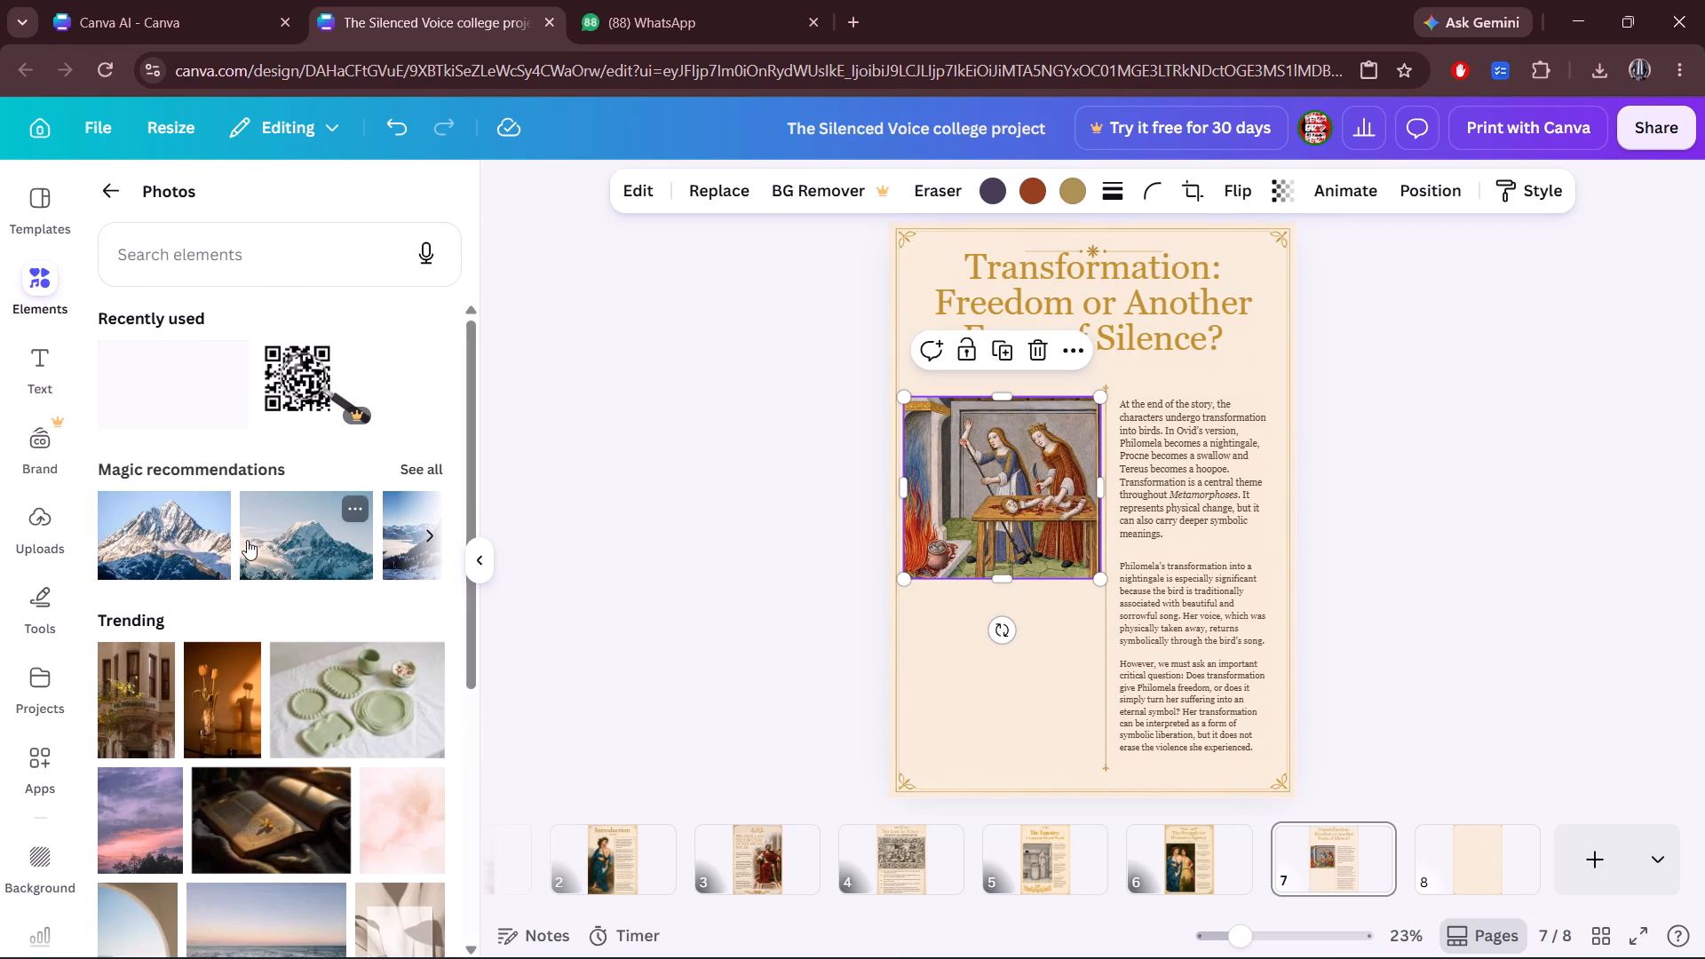
scroll(253, 761, "down", 3)
scroll(253, 757, "up", 2)
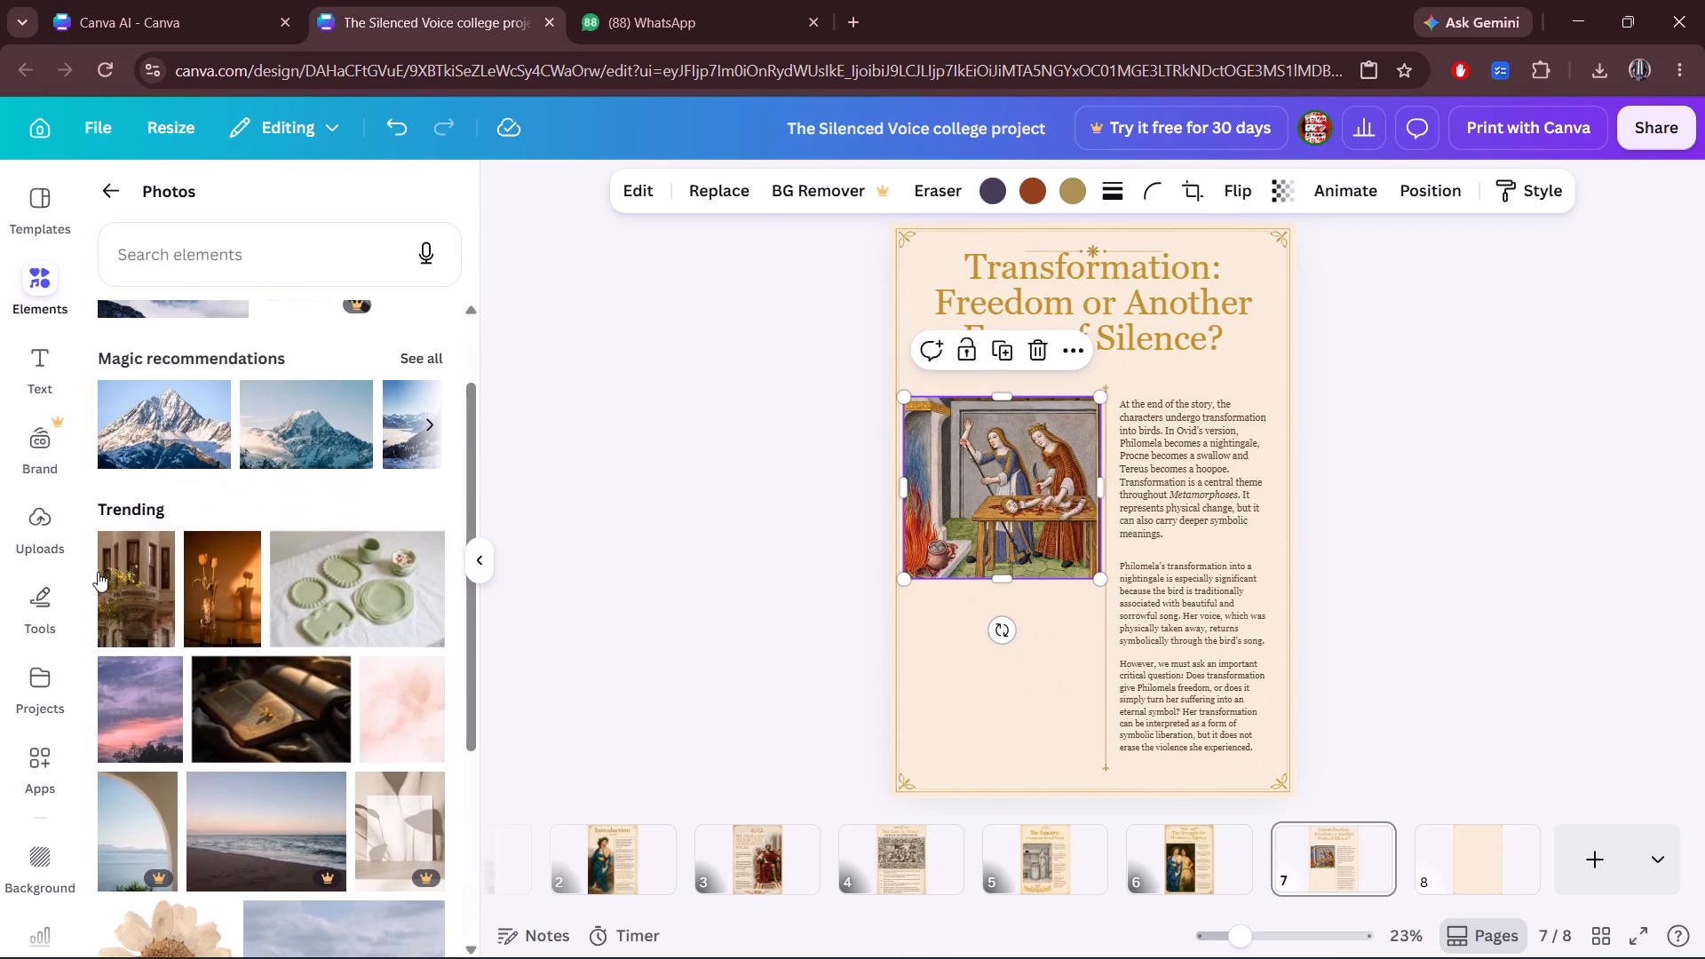
Add a square basic-shape frame to the Transformation page and place it directly beneath the painting.
left_click(115, 199)
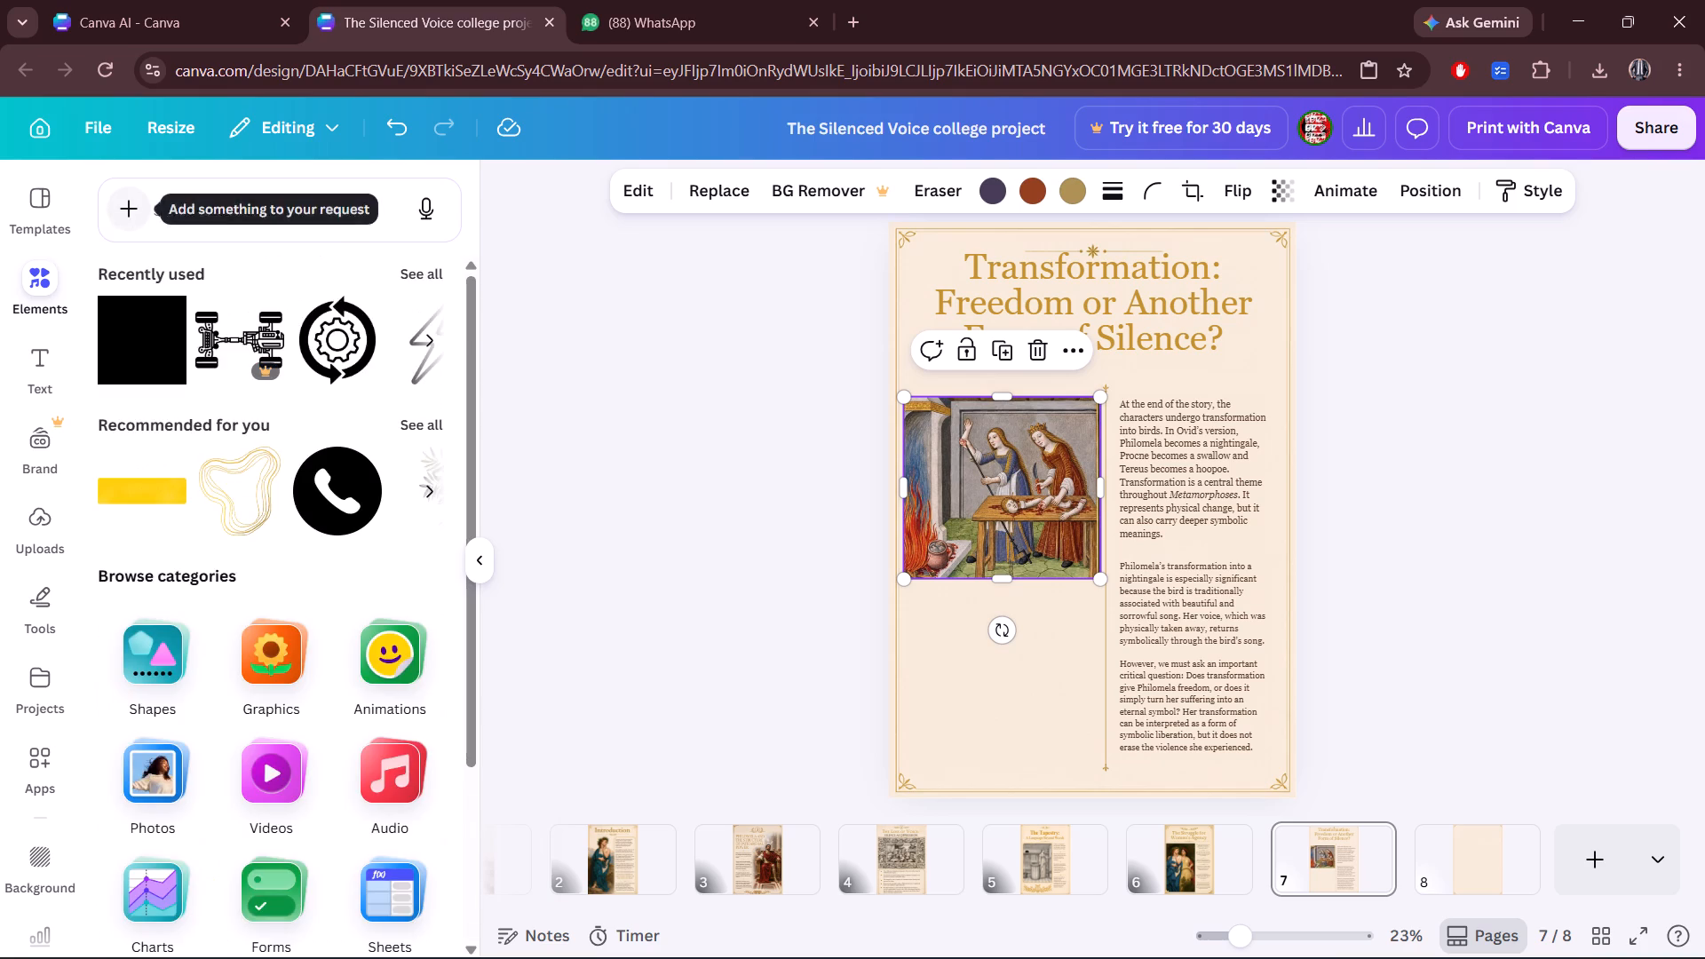
left_click(179, 207)
scroll(205, 709, "down", 2)
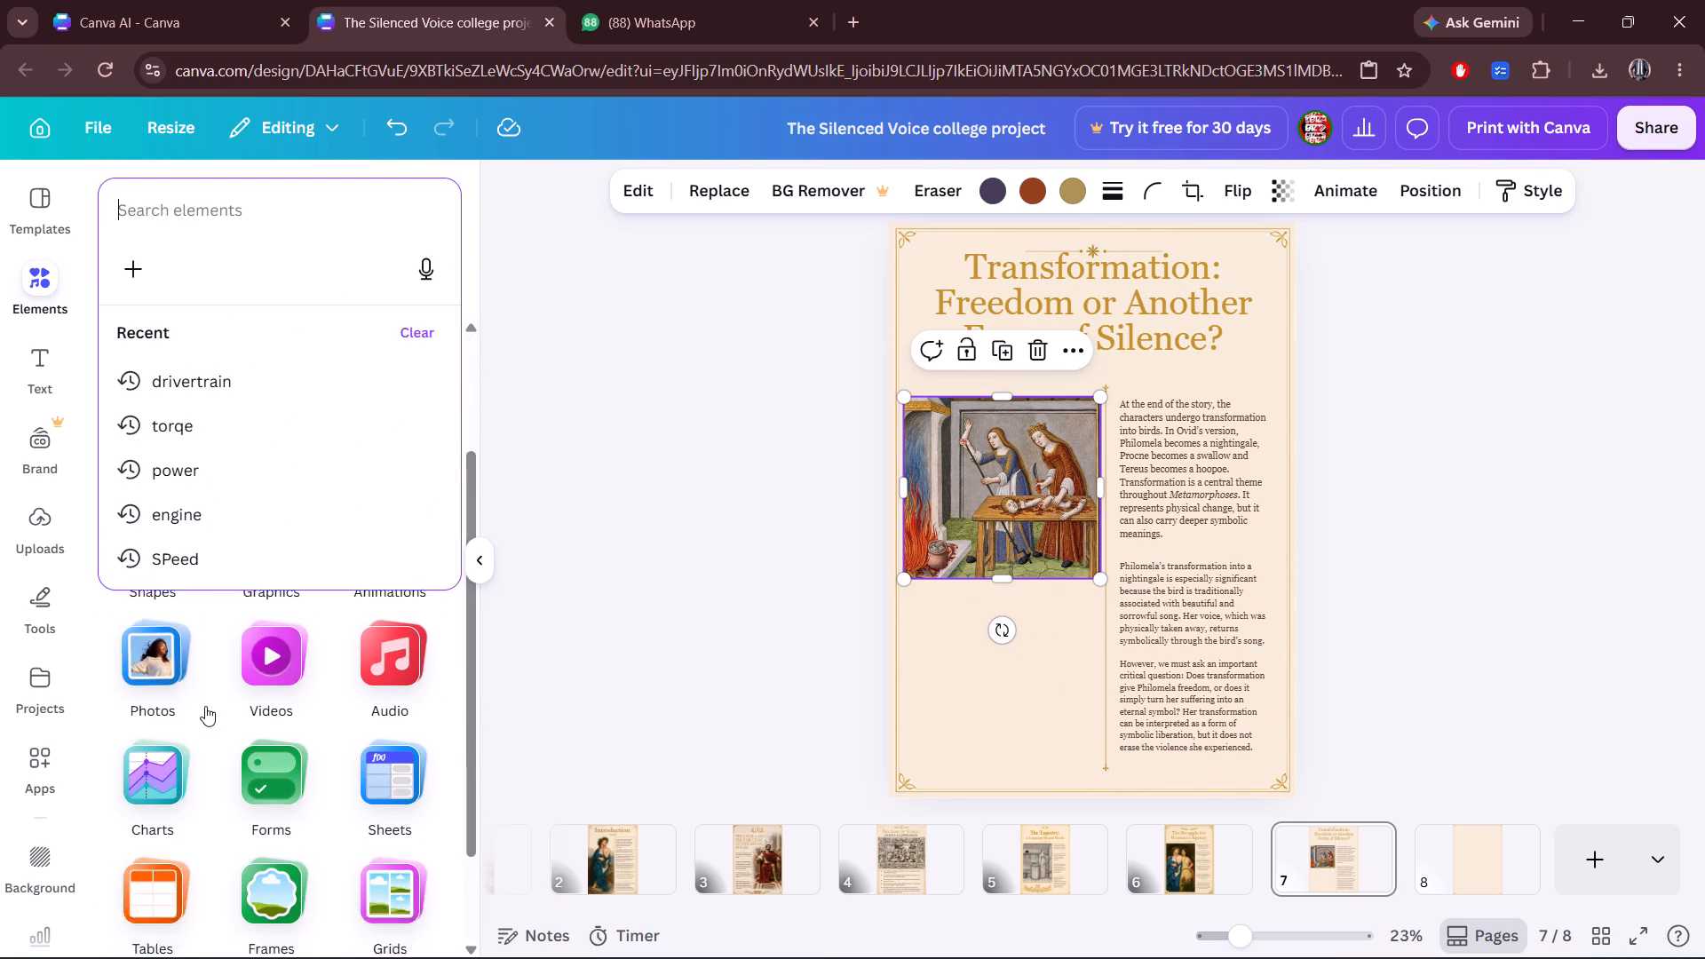
scroll(201, 705, "down", 2)
left_click(266, 773)
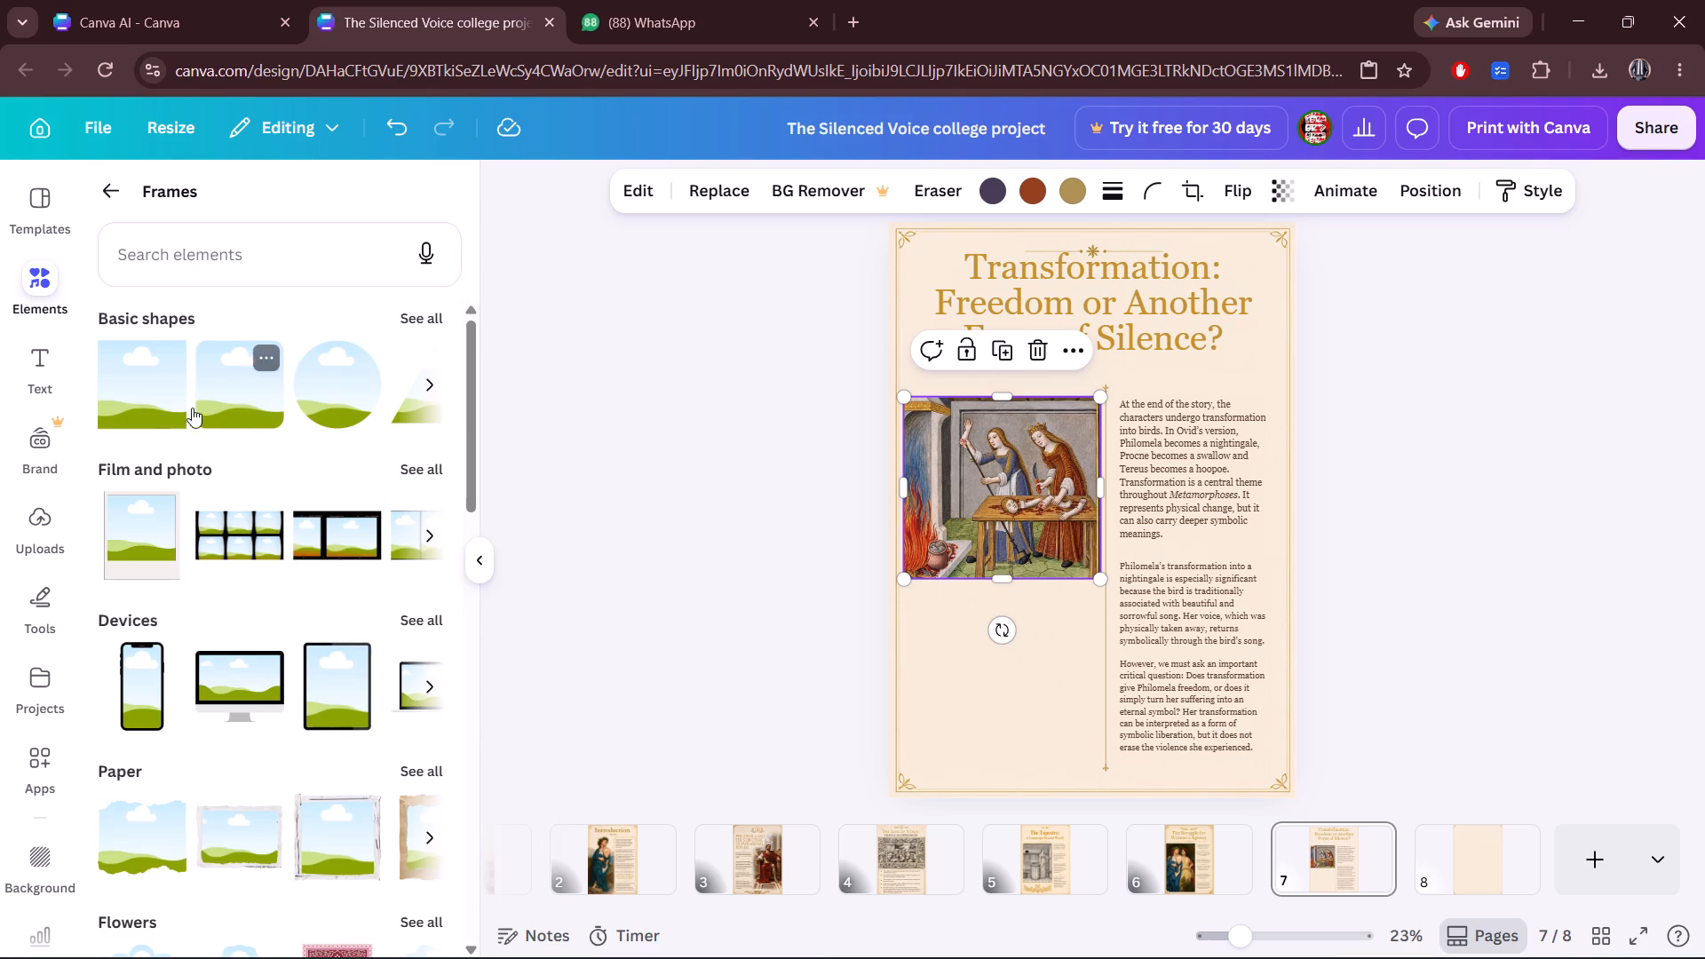
left_click(161, 408)
left_click(770, 641)
left_click_drag(1030, 549, 967, 658)
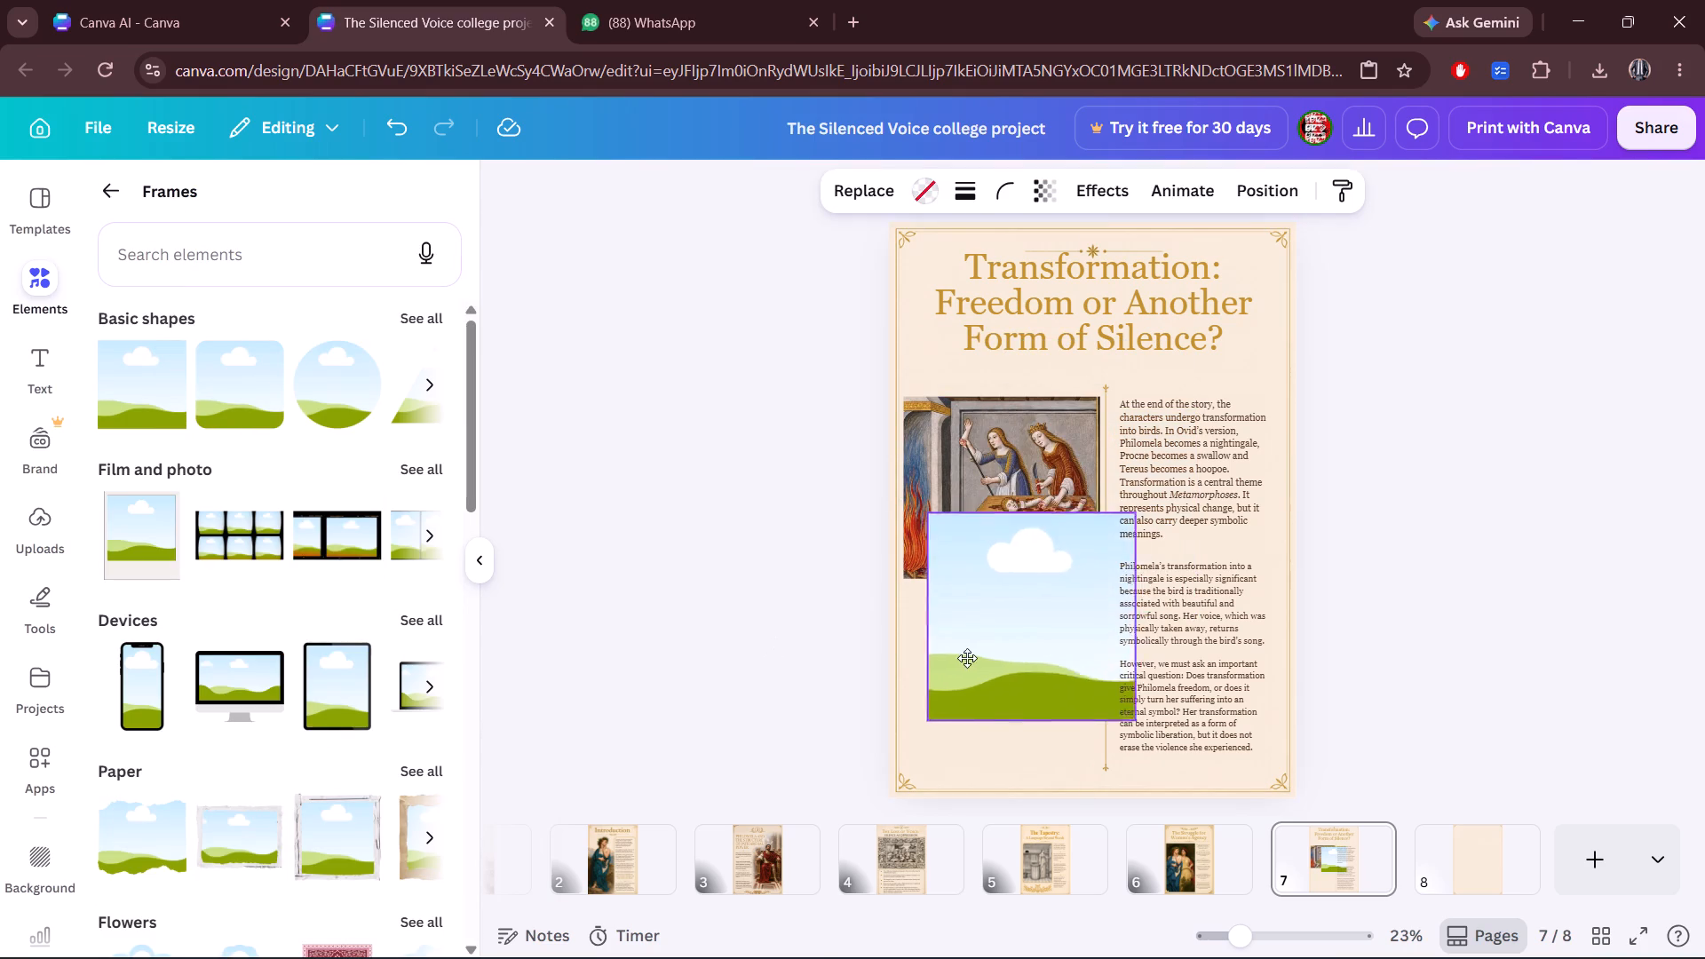
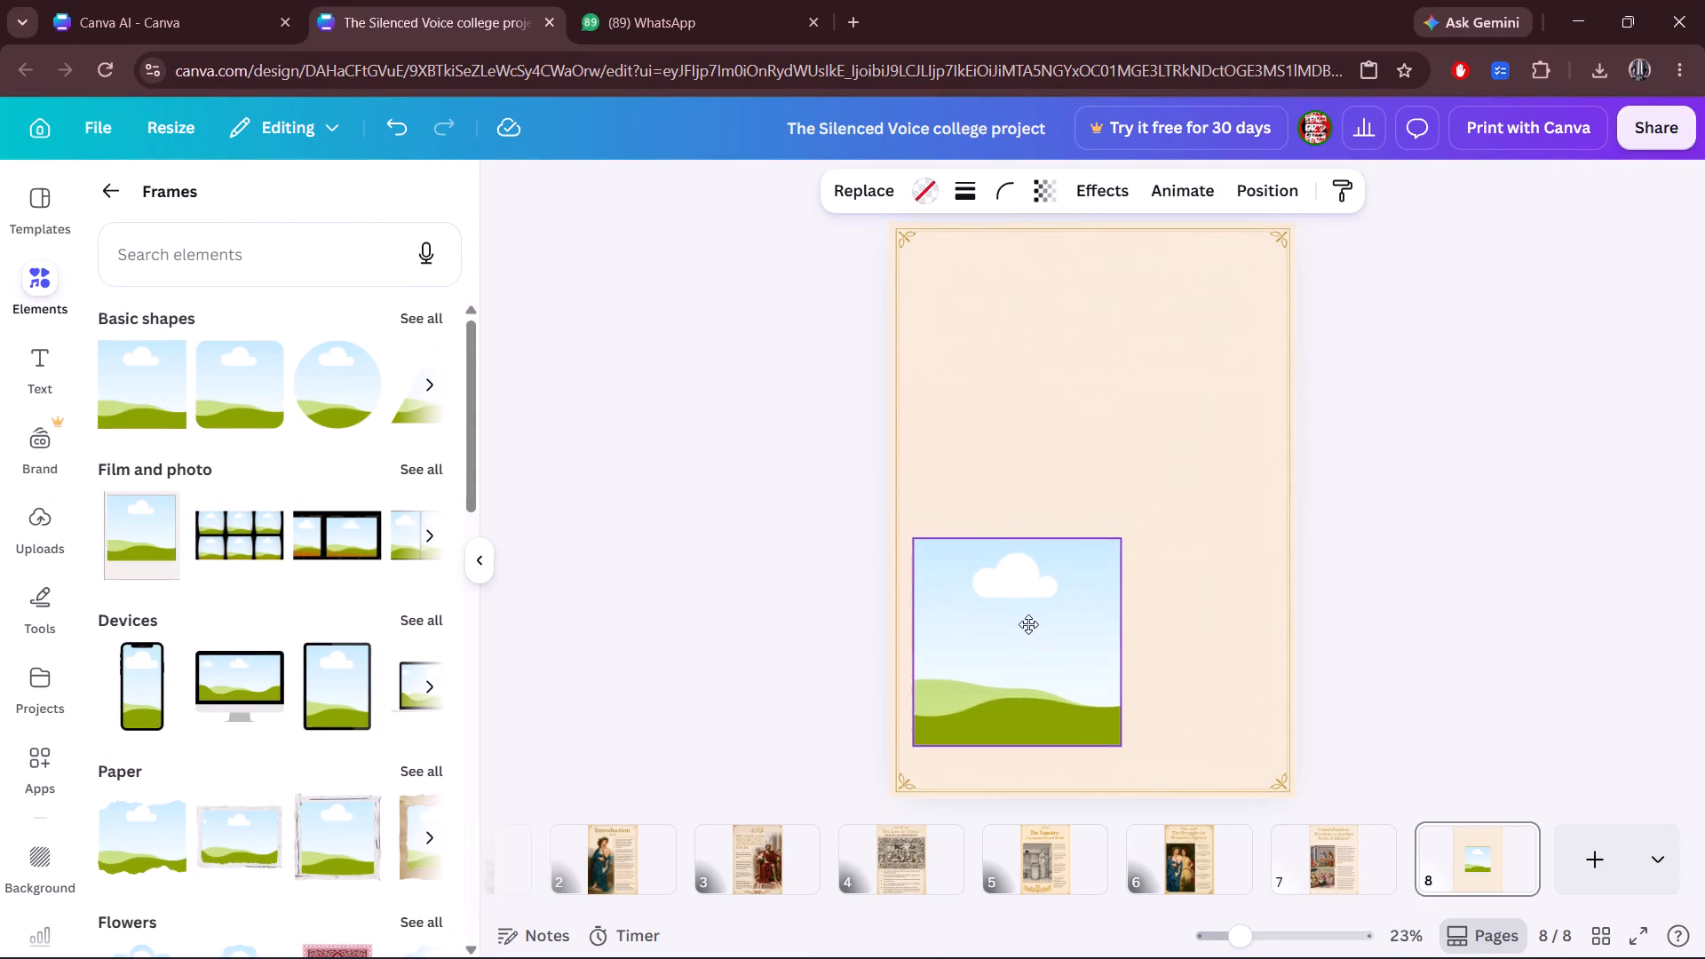
Position the square image frame just above page 8's bottom border and extend its top edge upward to make it about twice as tall.
left_click_drag(1028, 624, 1030, 646)
left_click_drag(1025, 583, 1023, 571)
left_click(1023, 567)
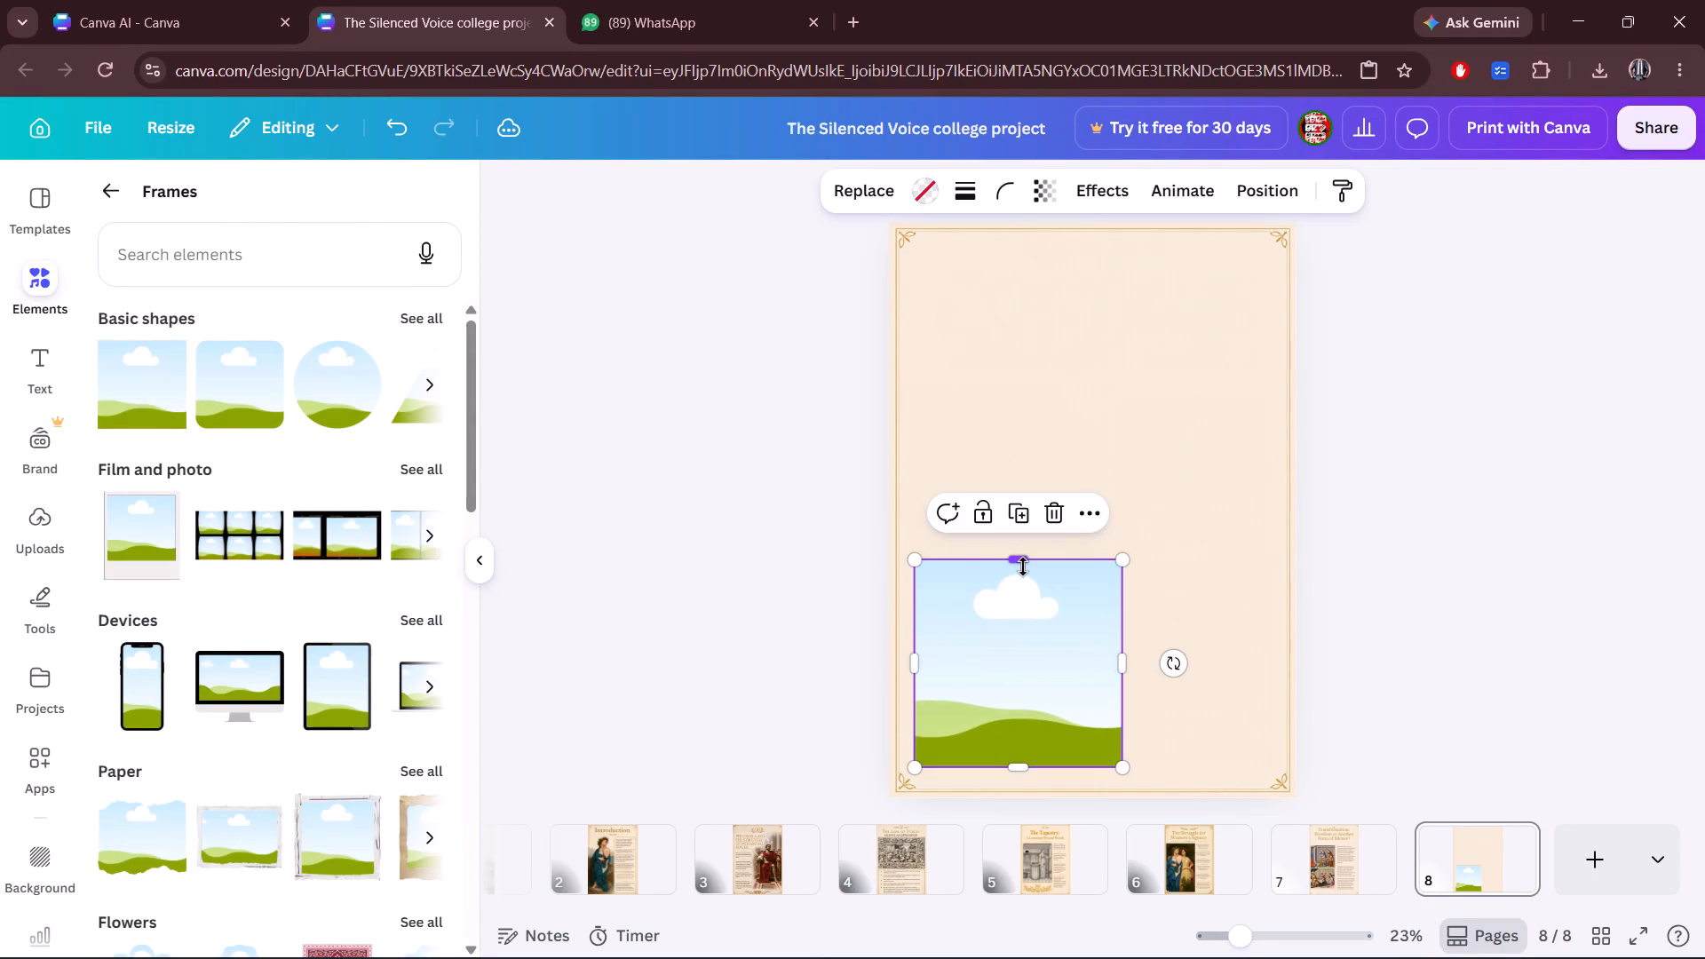
left_click_drag(1023, 567, 1021, 376)
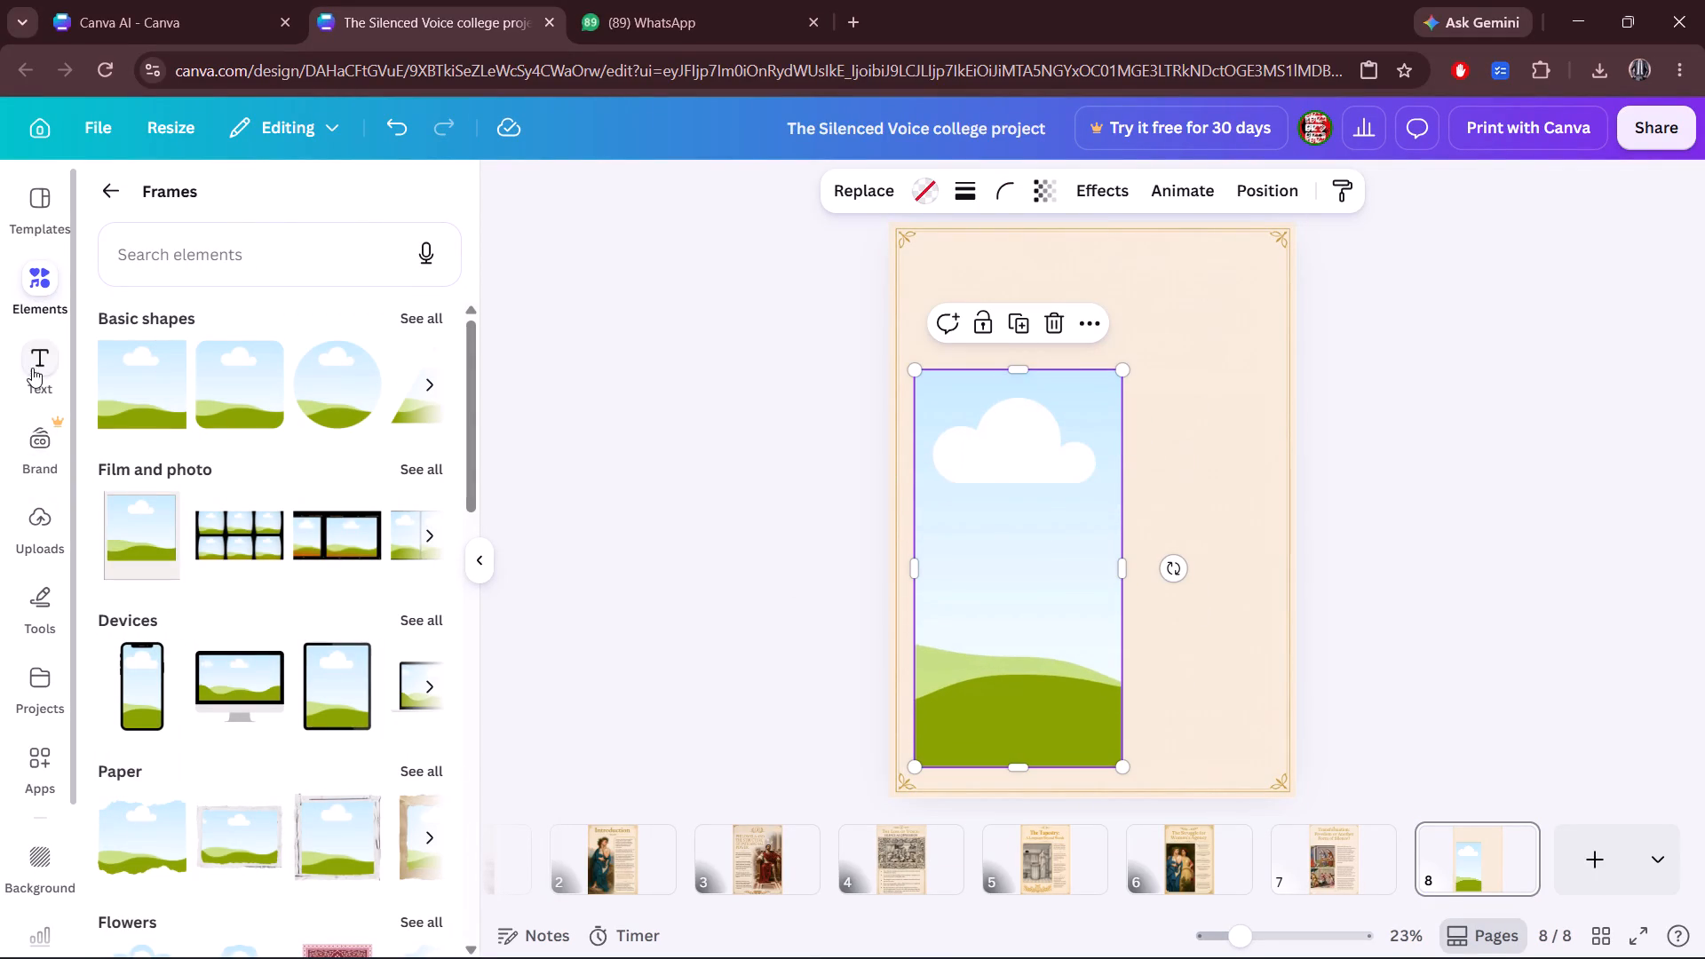
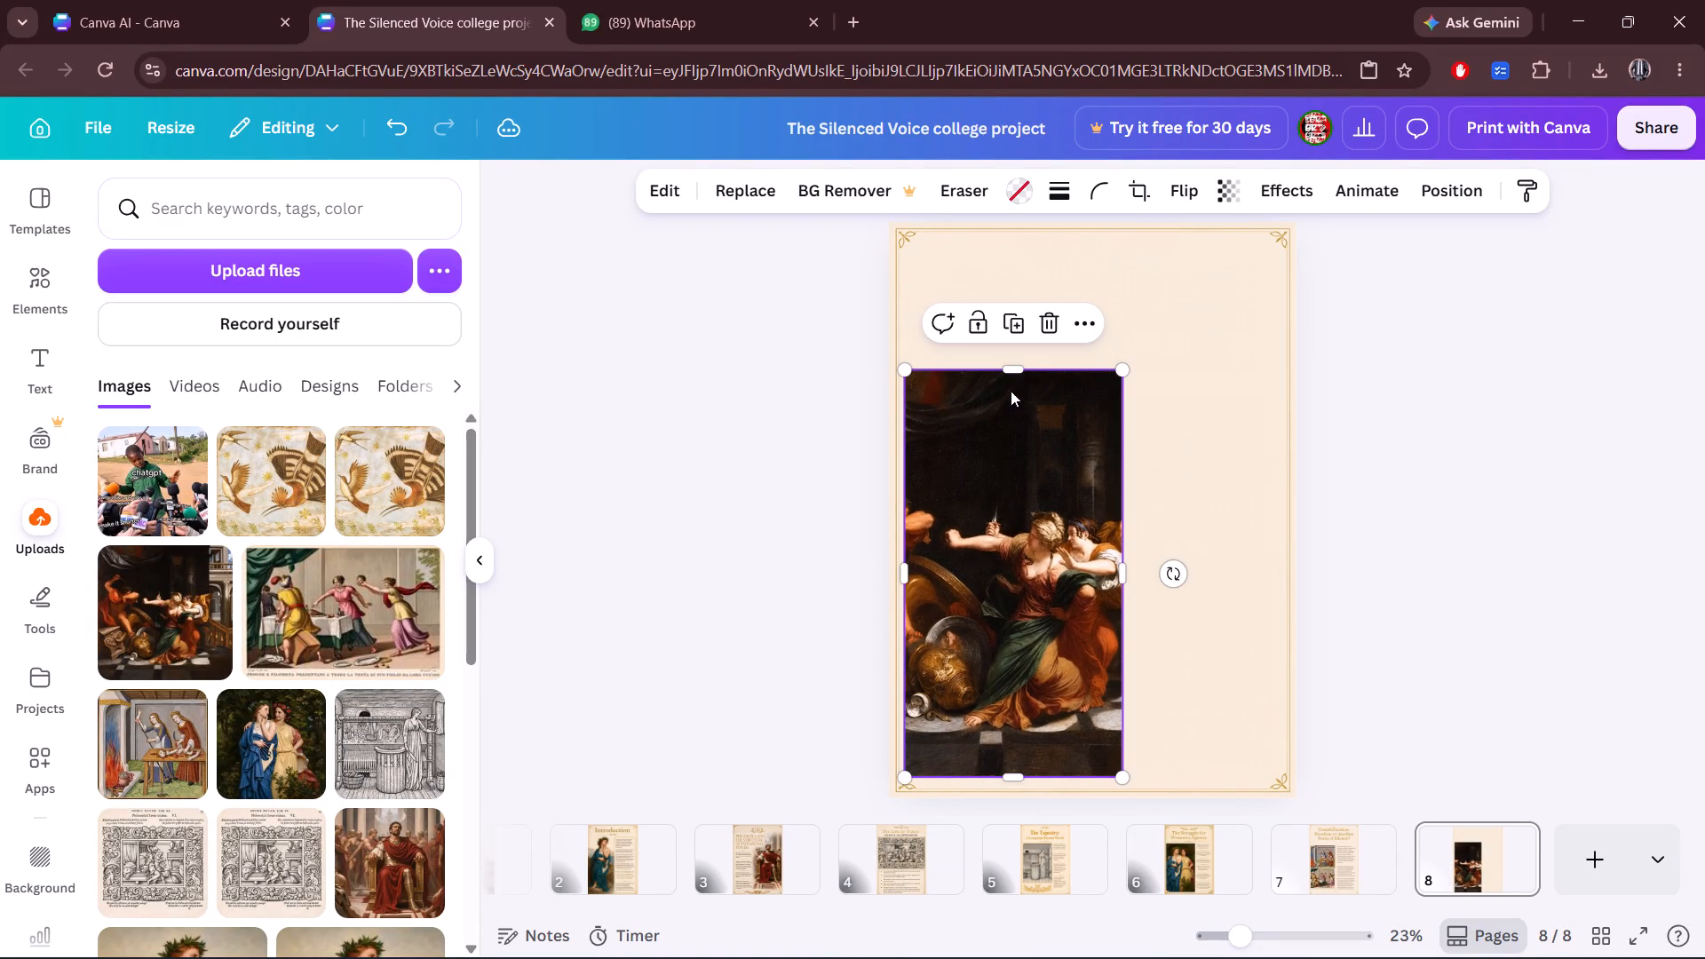
Shorten the painting on page 8 from its top edge to about 22.5 wide by 27.5 high, keeping its base in place.
left_click_drag(1011, 376, 1011, 514)
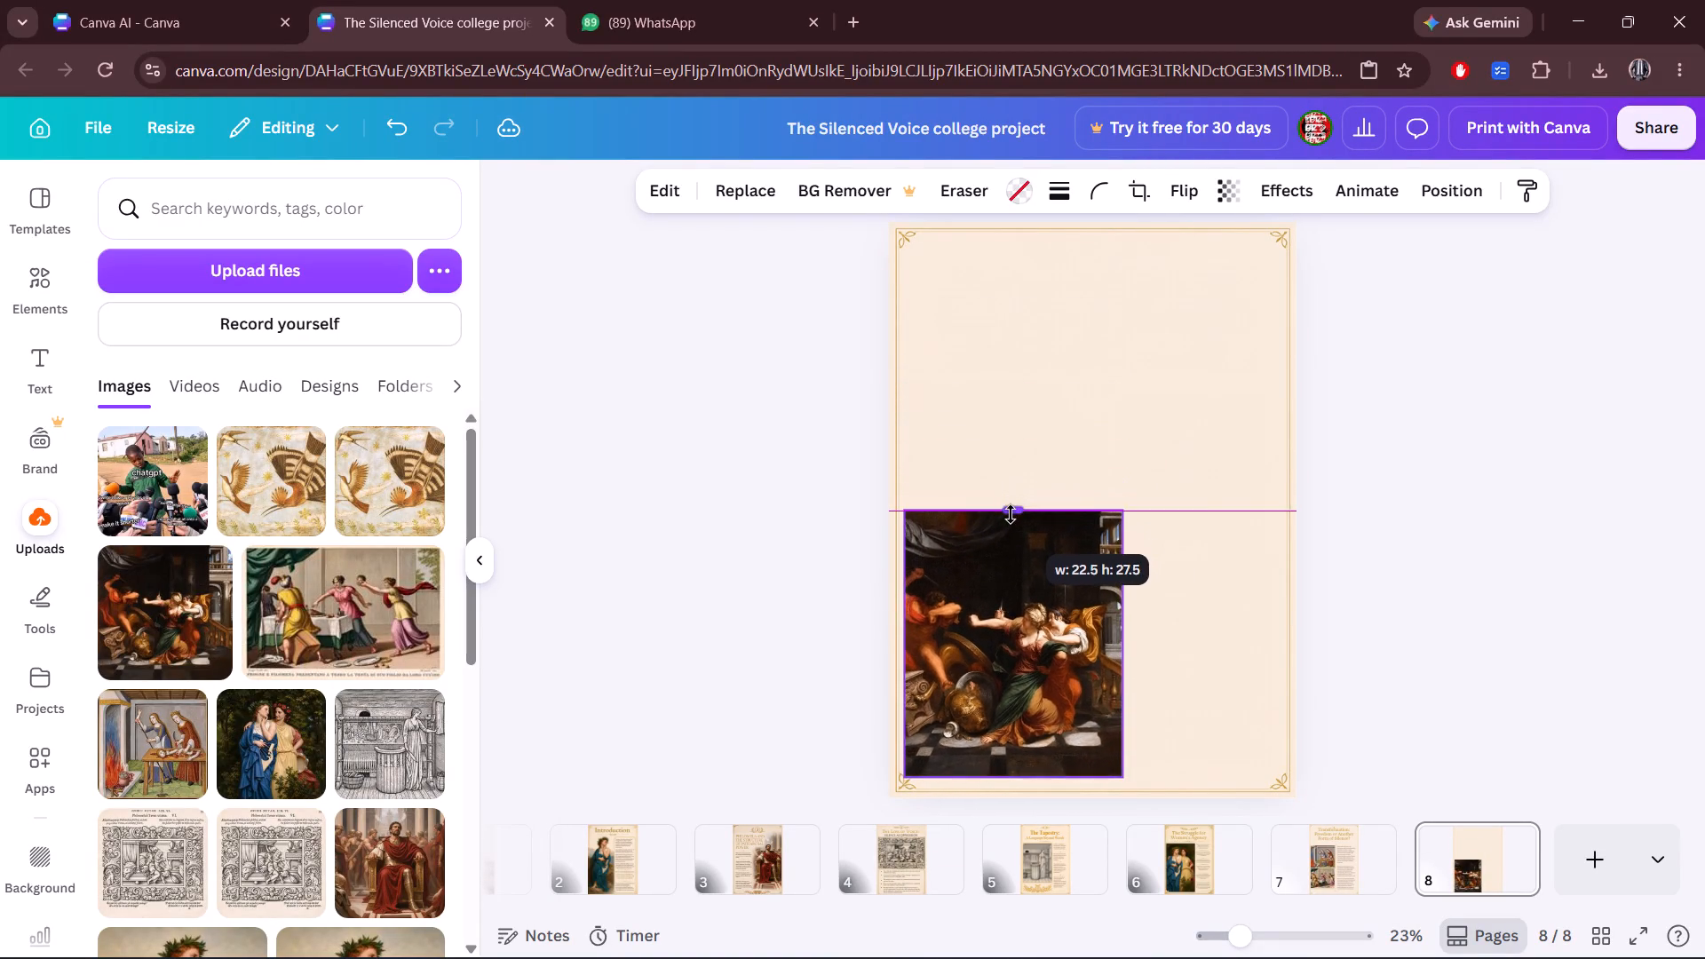
left_click_drag(1011, 514, 1010, 513)
left_click(725, 557)
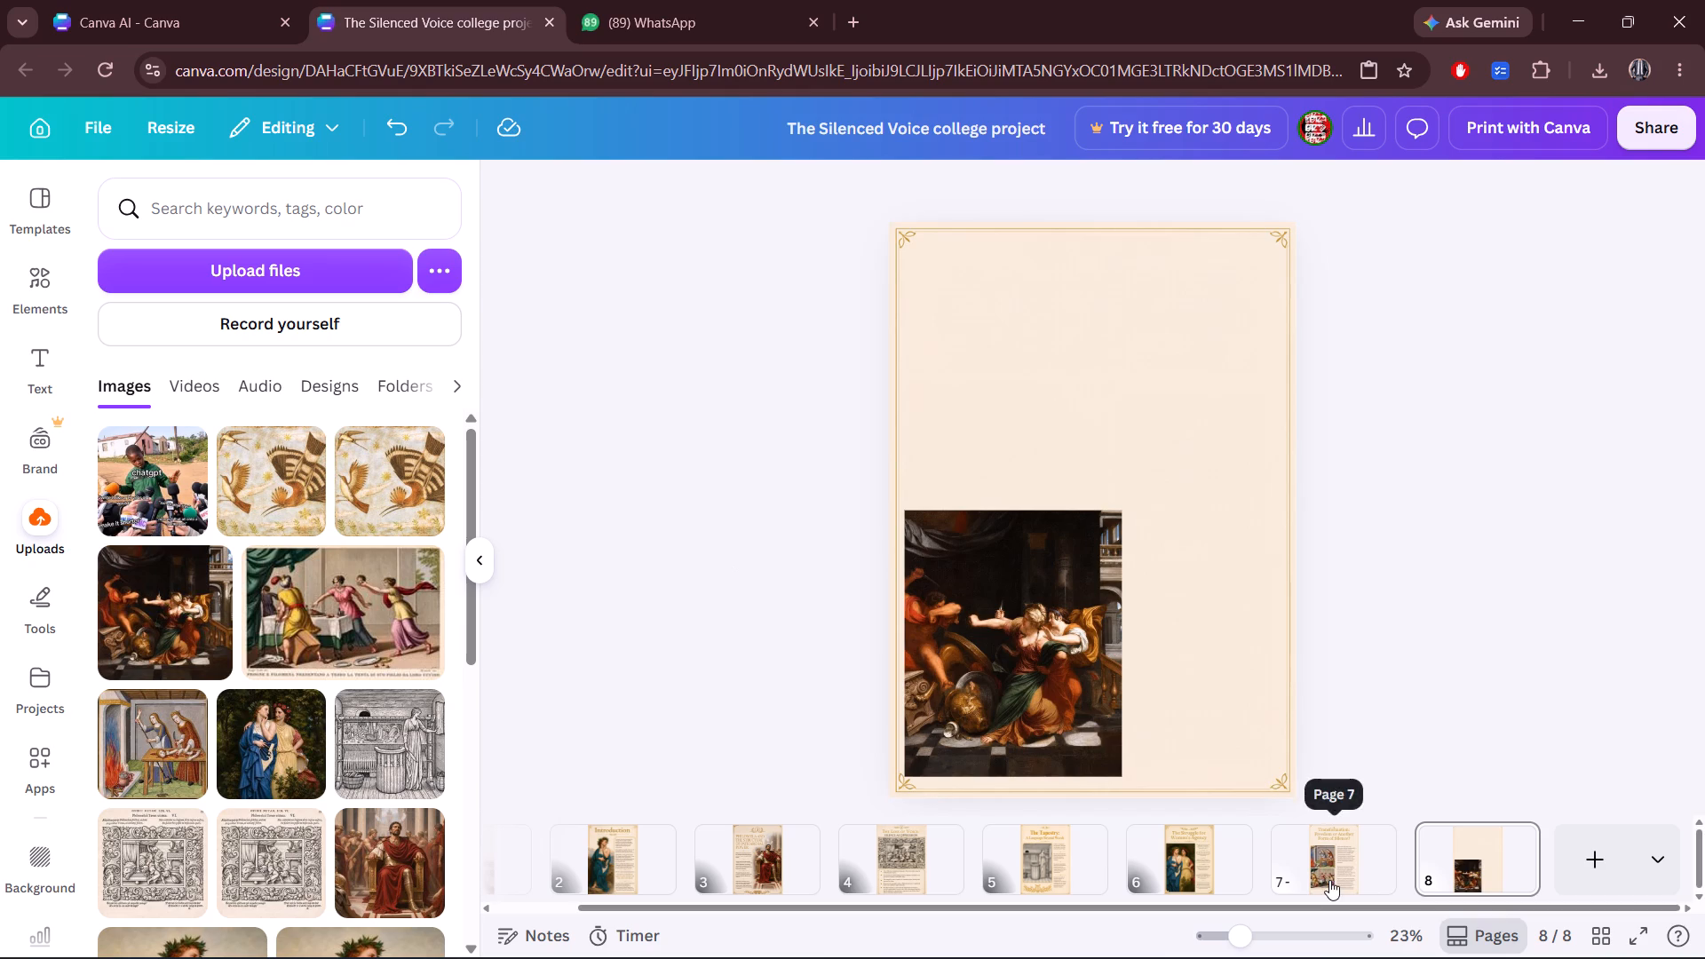
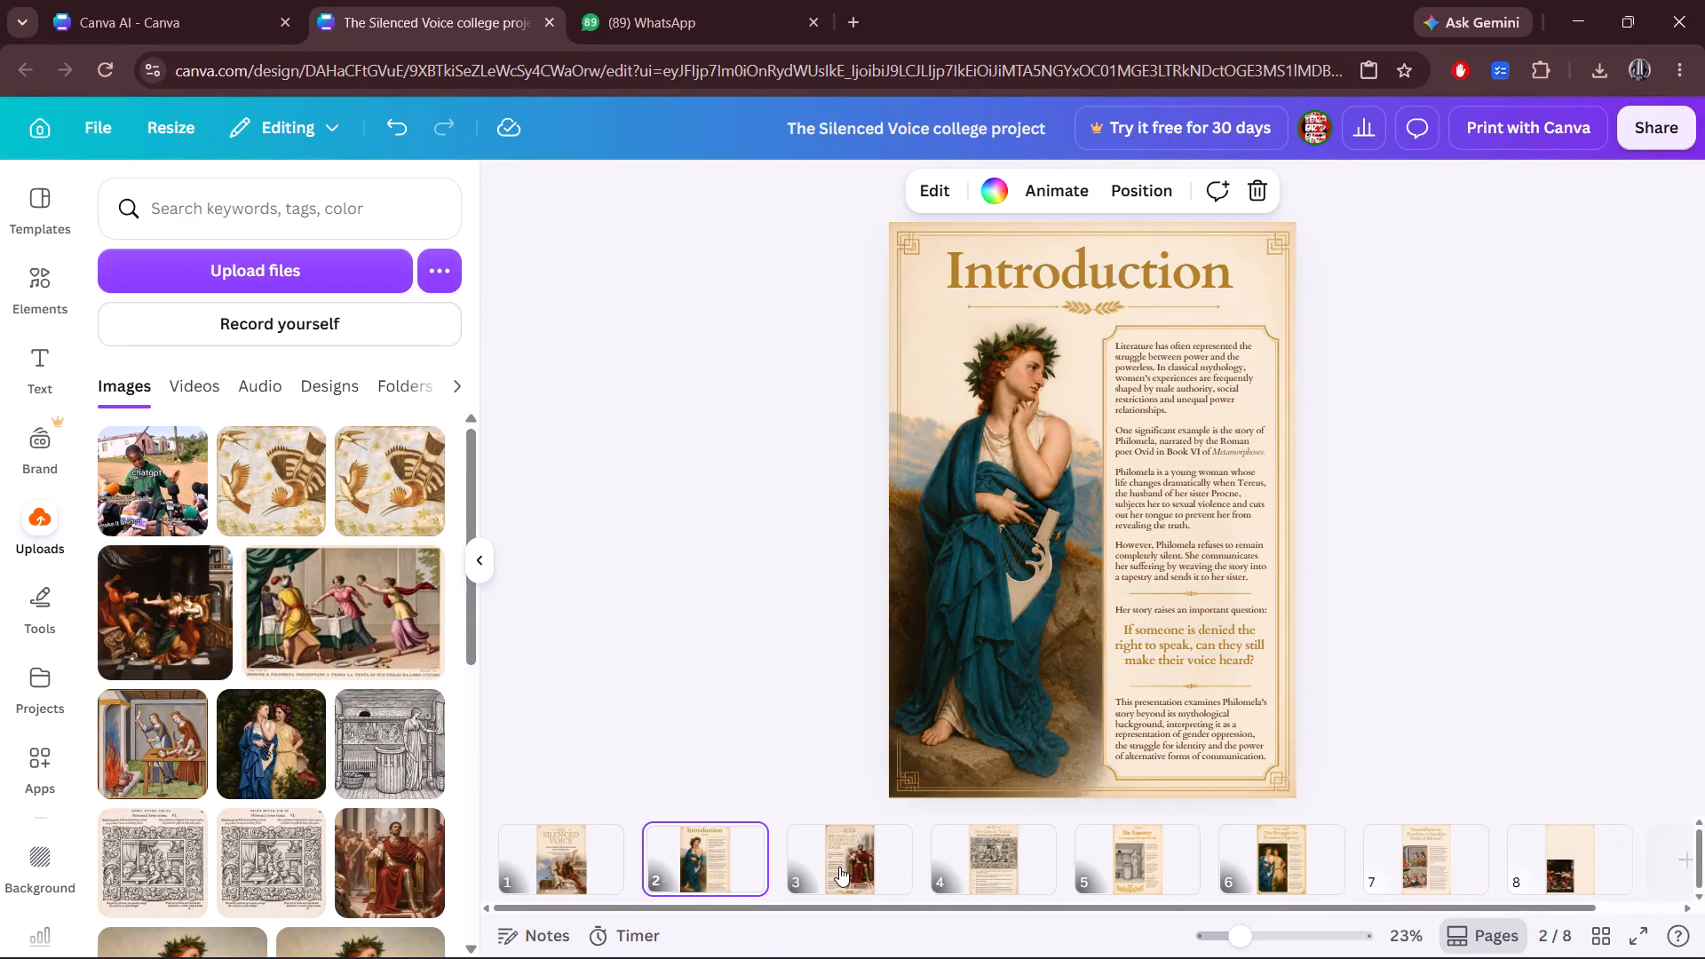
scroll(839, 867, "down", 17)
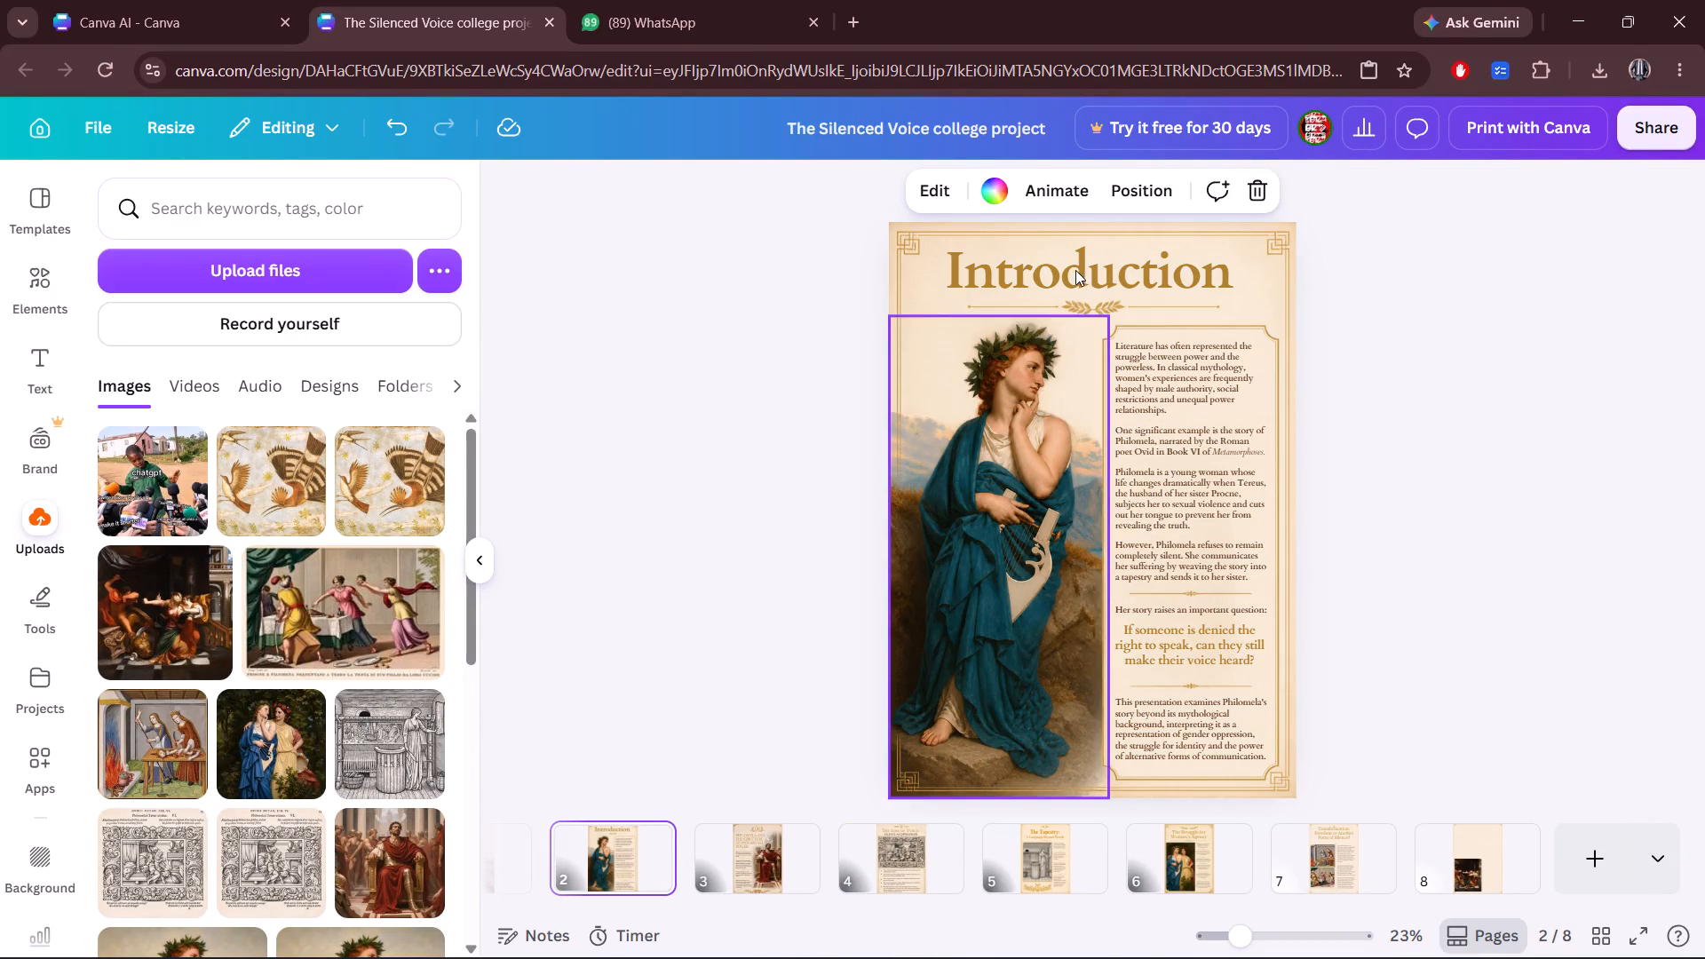
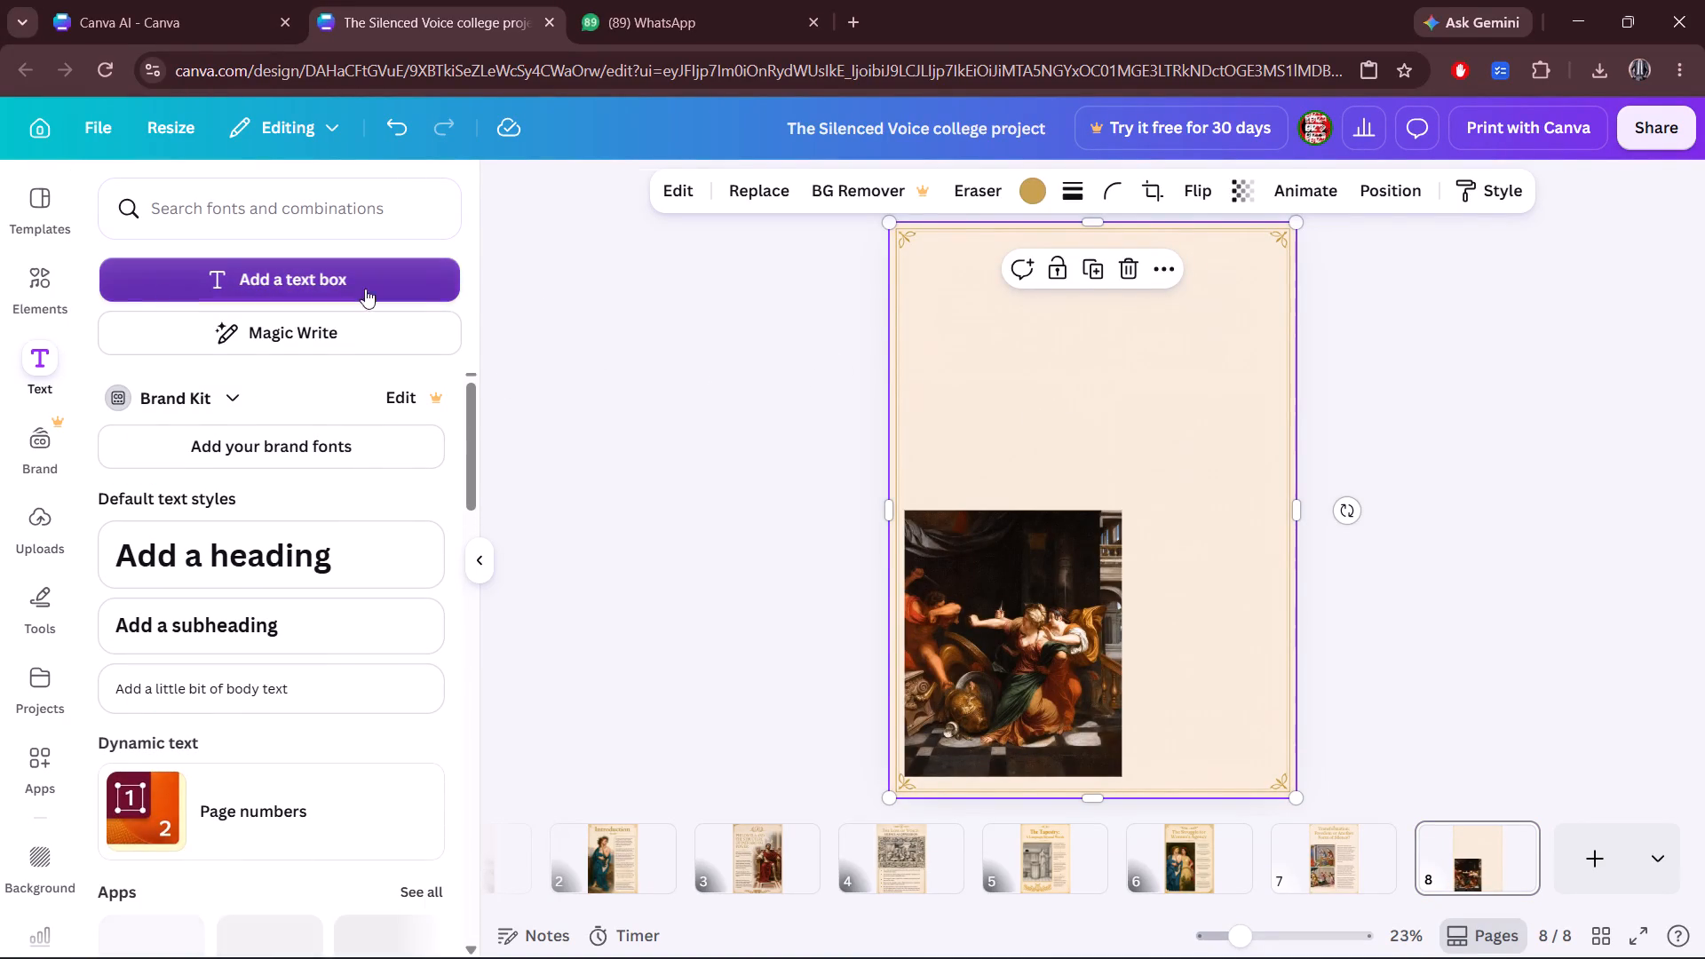
Add a text box reading "is philomela truly empowered" on page 8 and place it near the page's upper edge as the heading.
left_click_drag(1076, 506, 1022, 424)
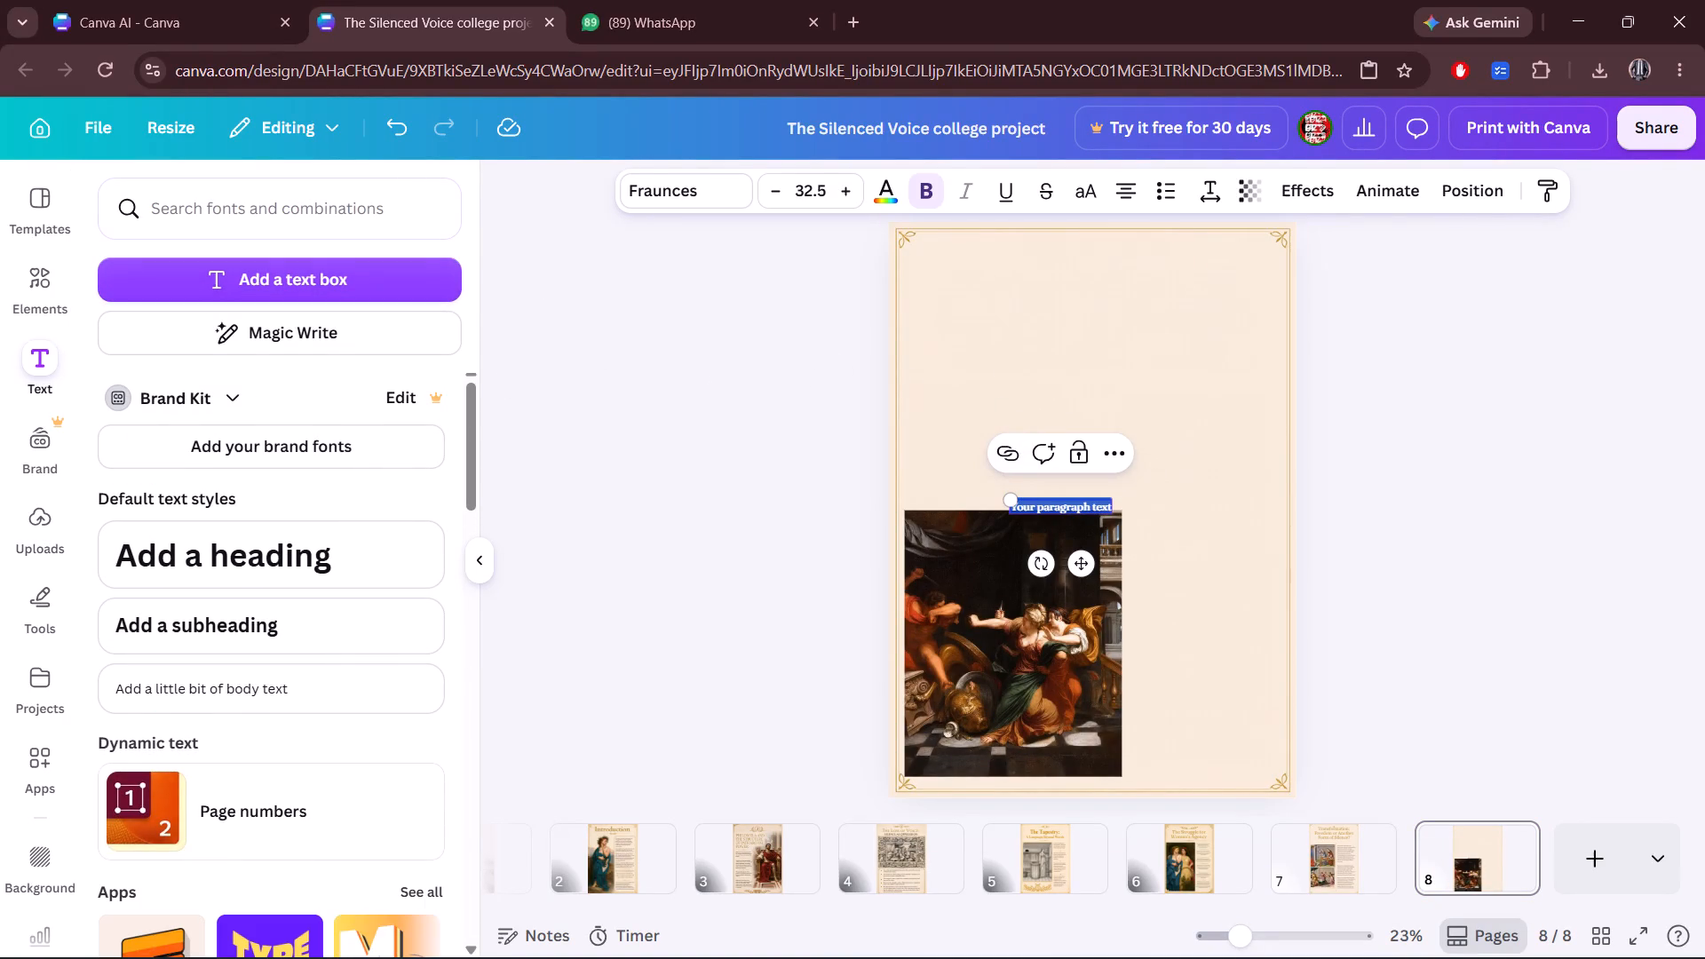
triple_click(1035, 506)
right_click(1035, 506)
left_click_drag(1110, 521, 1092, 515)
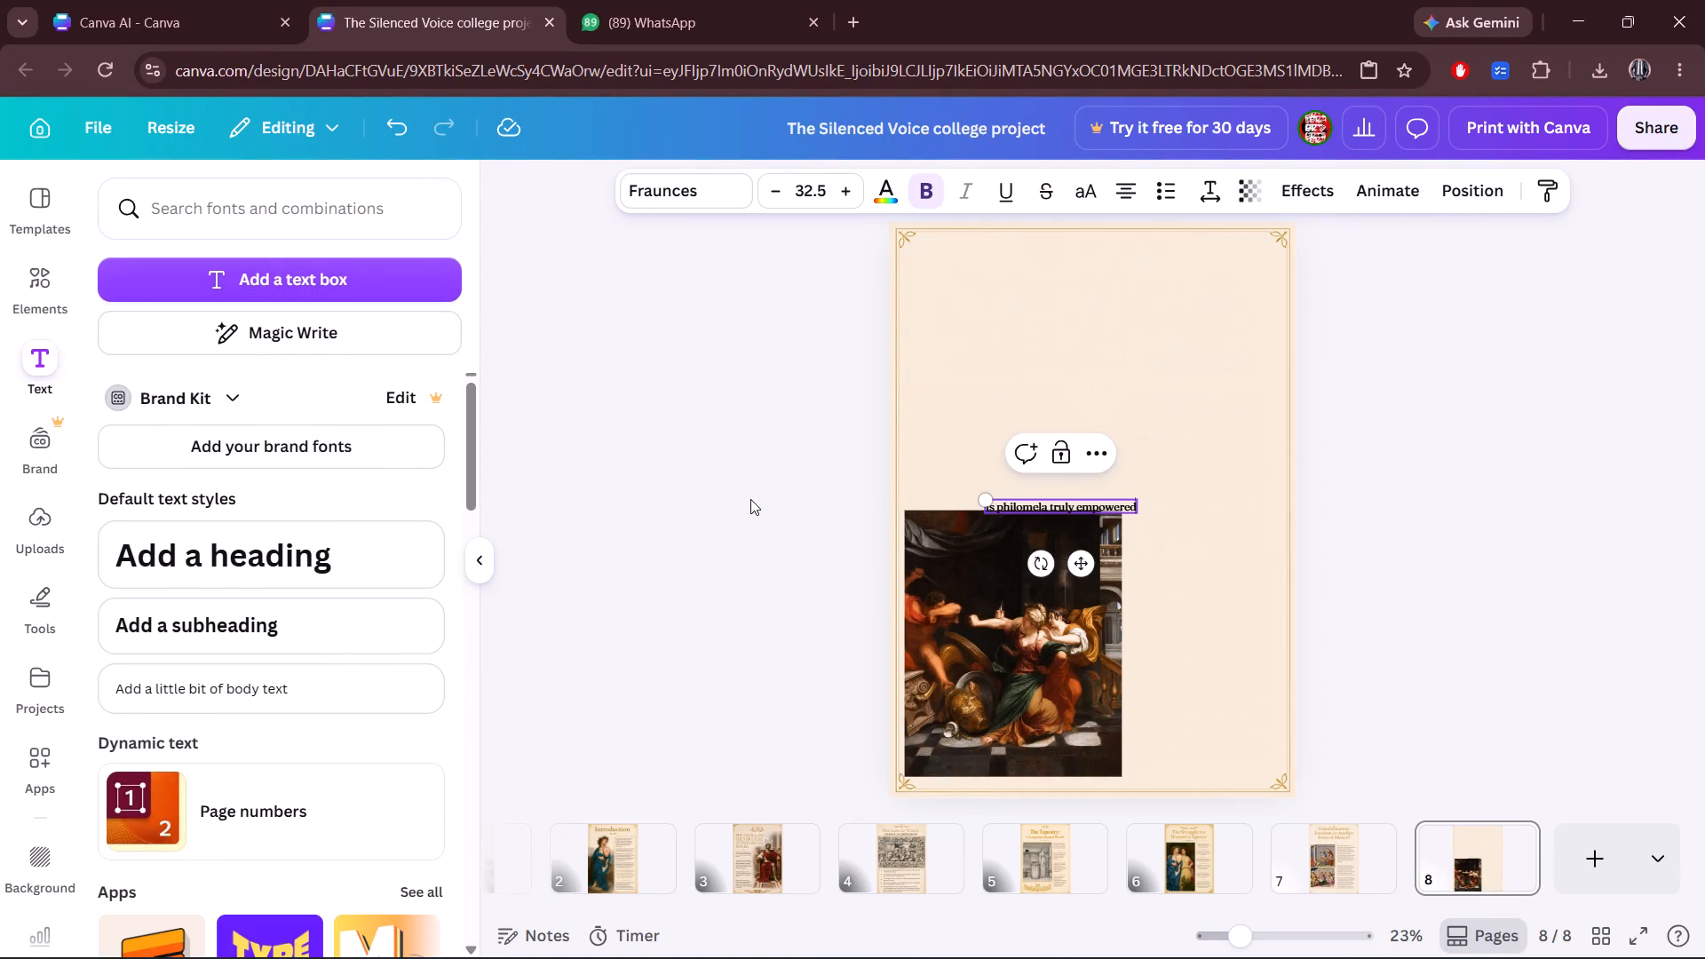
left_click(750, 499)
left_click_drag(1019, 499, 1029, 265)
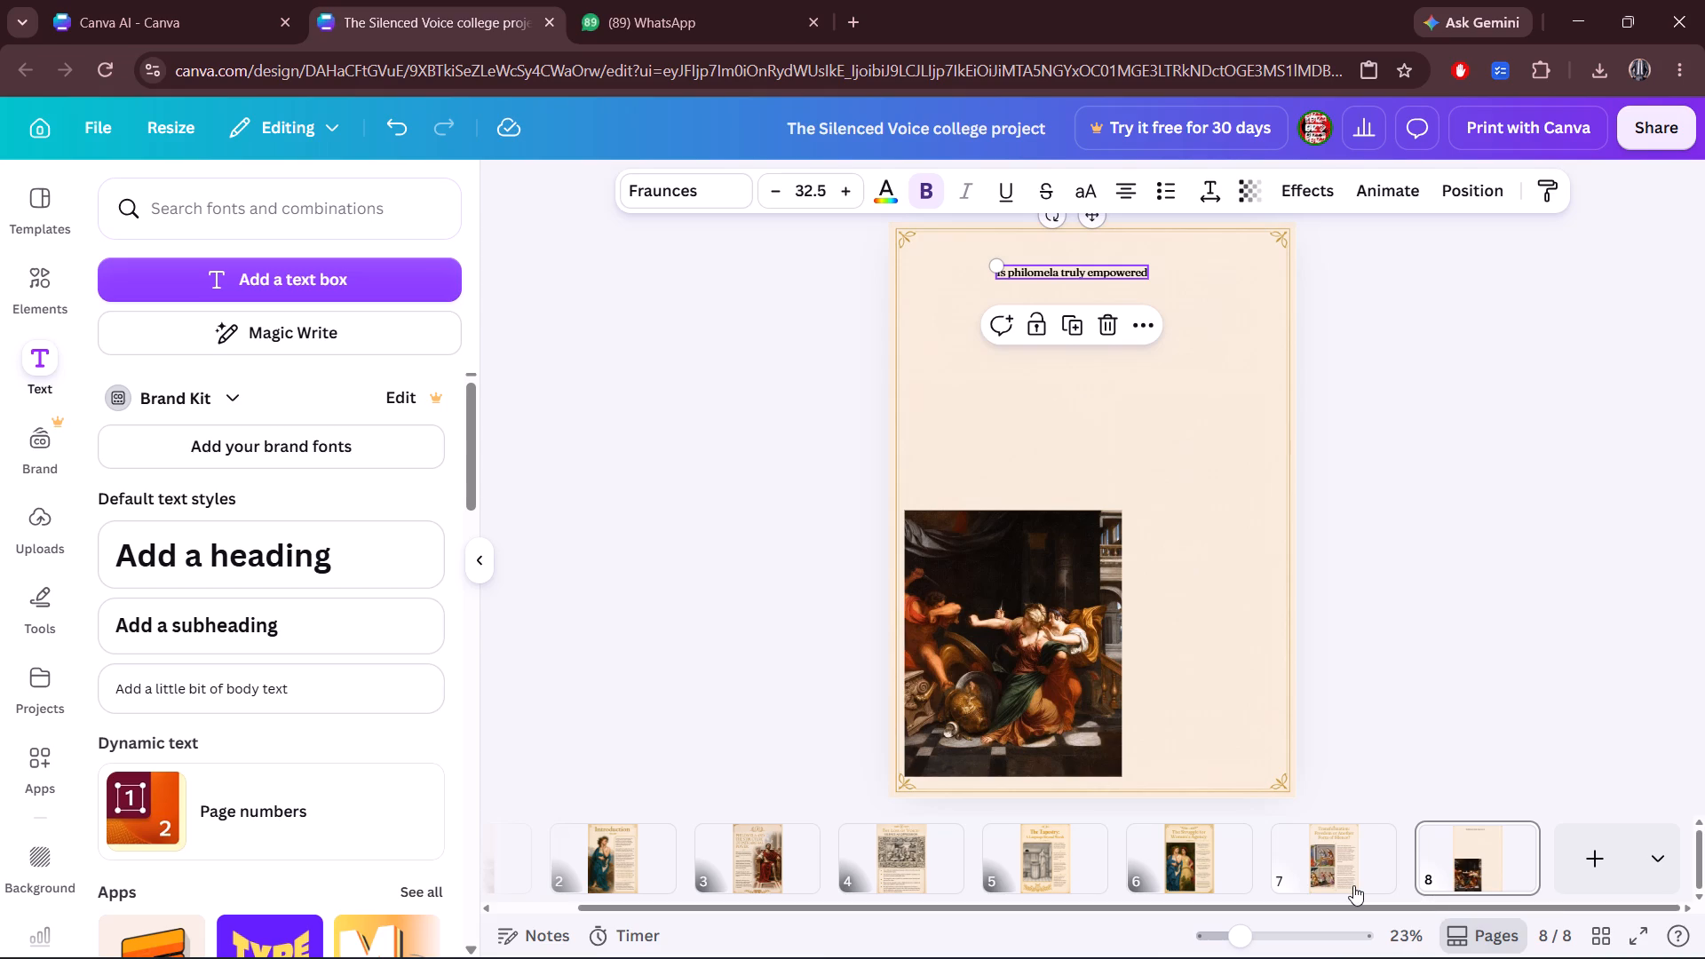
Check the font styling of page 7's Transformation heading, and open the font choices for the new heading on page 8.
left_click(1353, 885)
left_click(1320, 870)
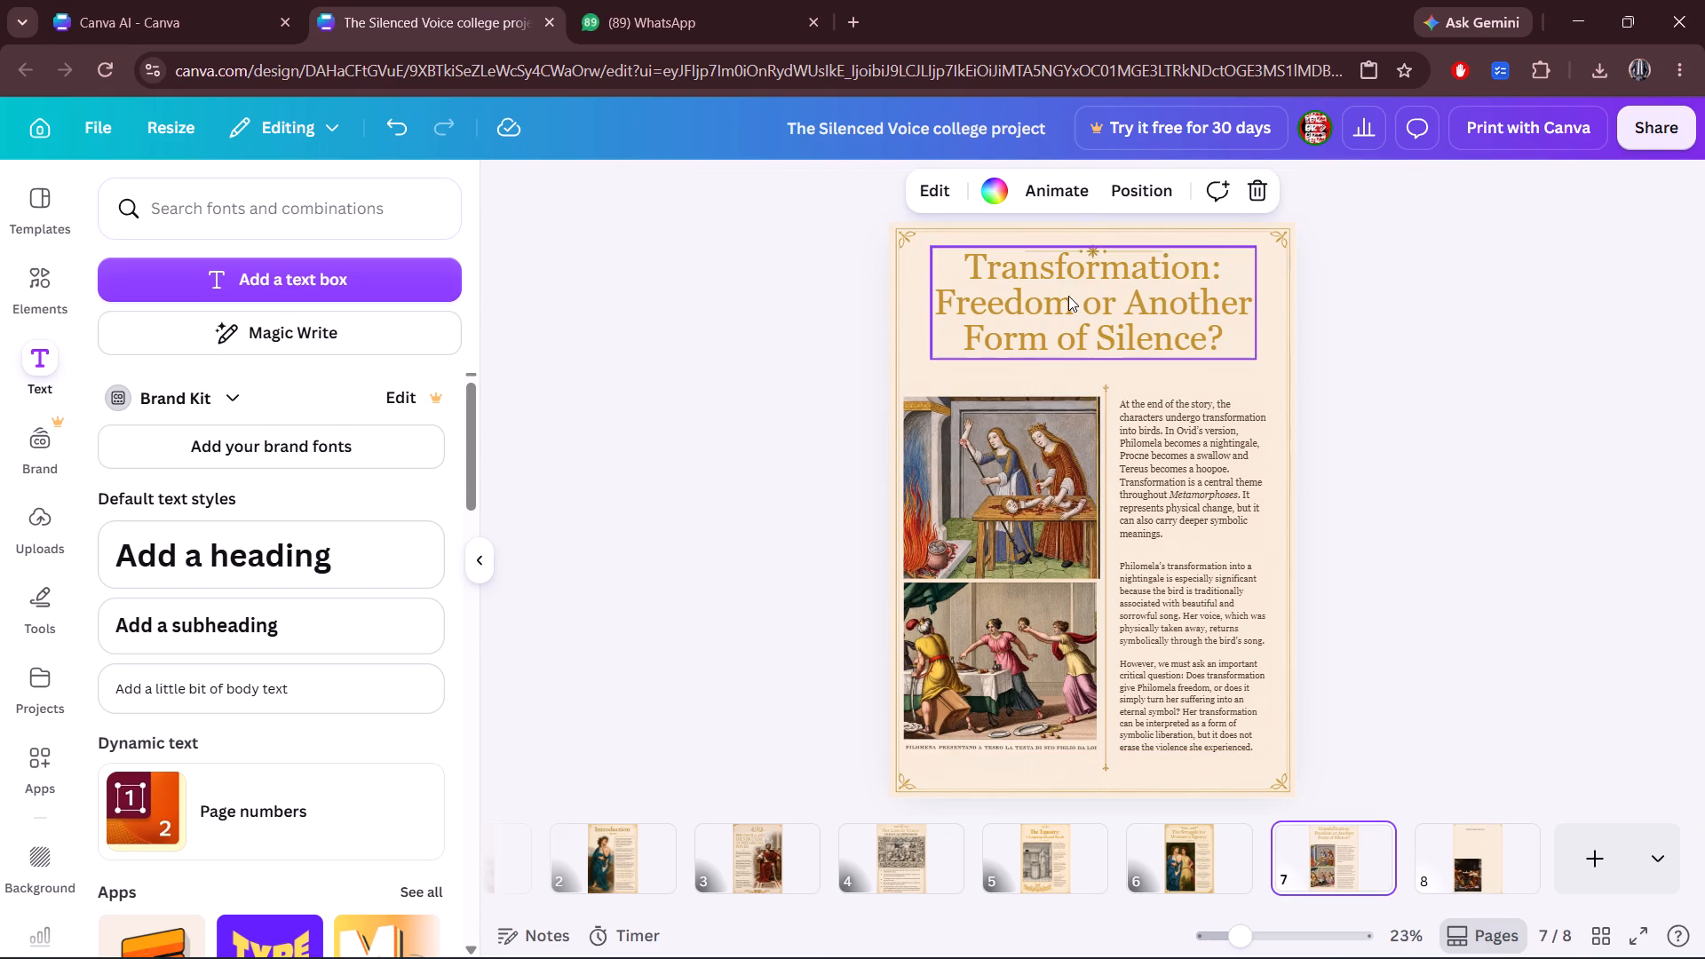
left_click(1068, 296)
left_click(1440, 835)
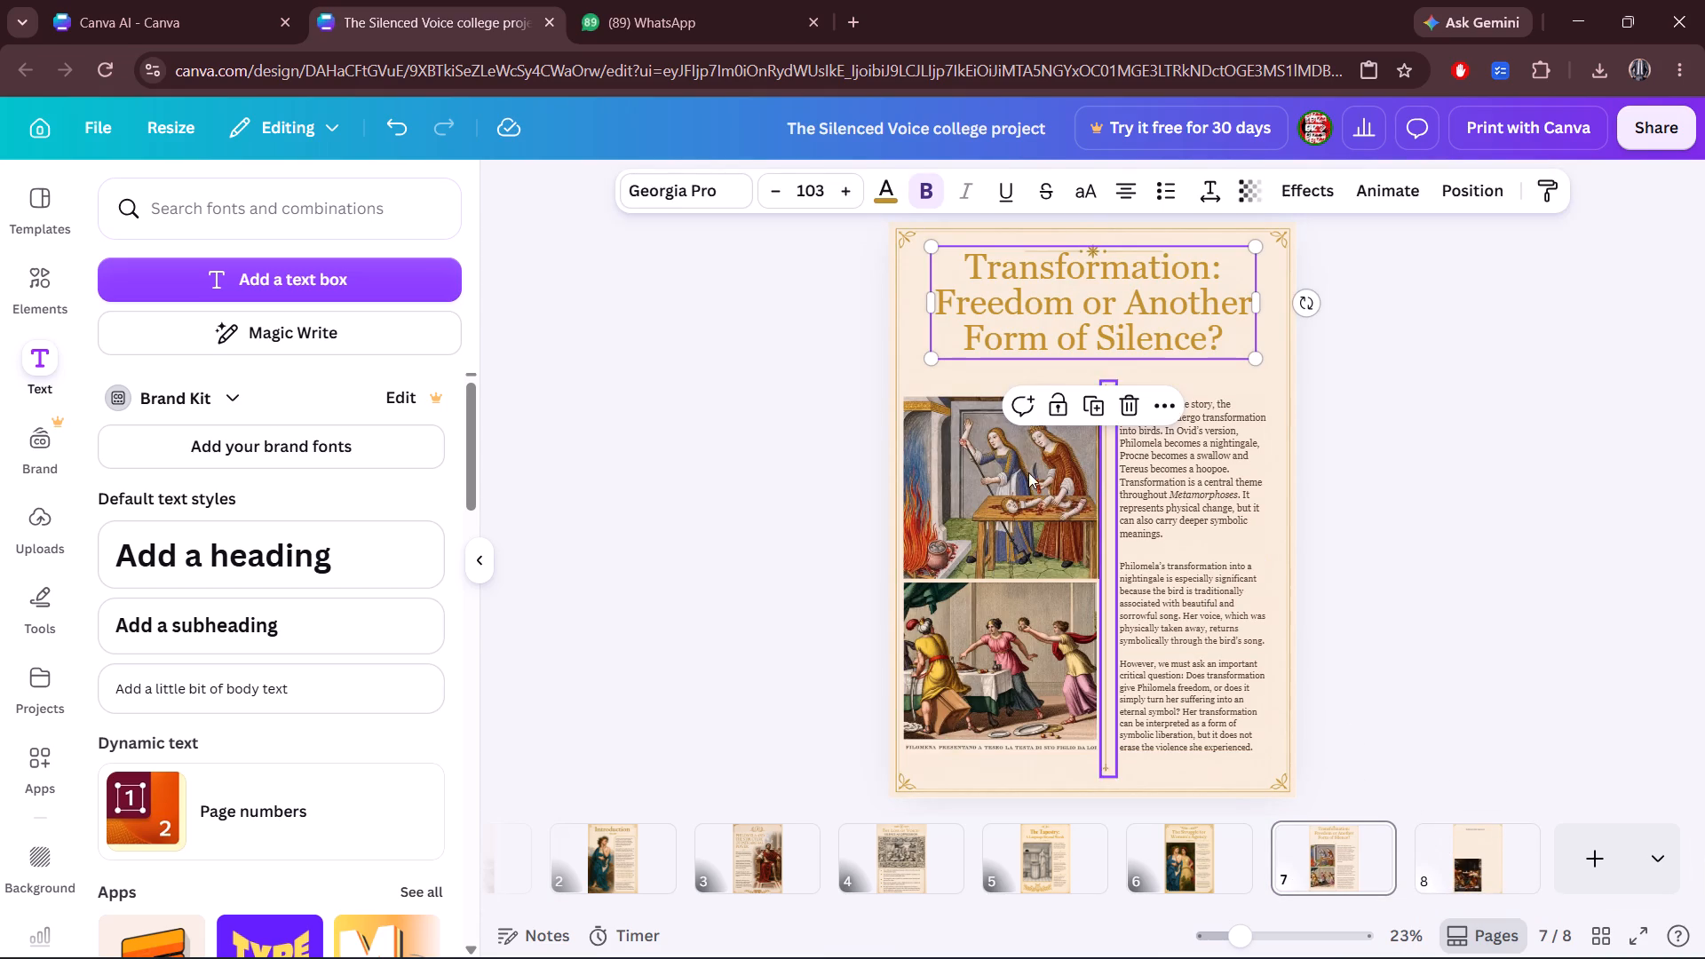
left_click(1495, 865)
left_click(1077, 274)
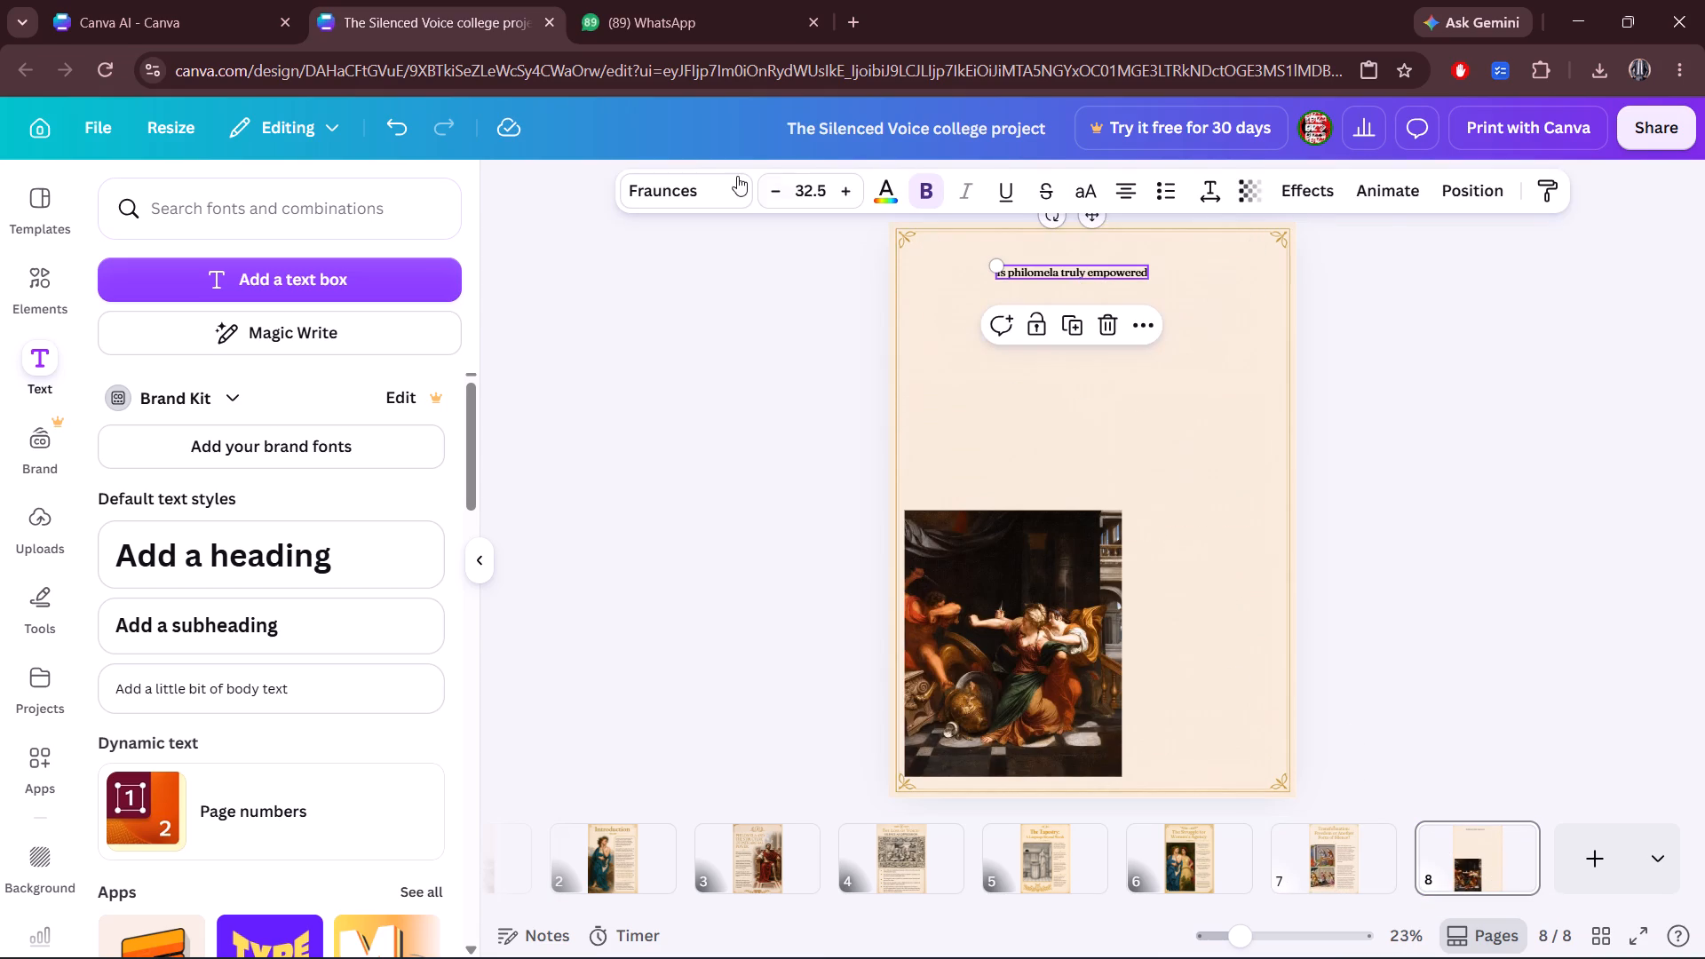
left_click(732, 176)
scroll(317, 652, "up", 4)
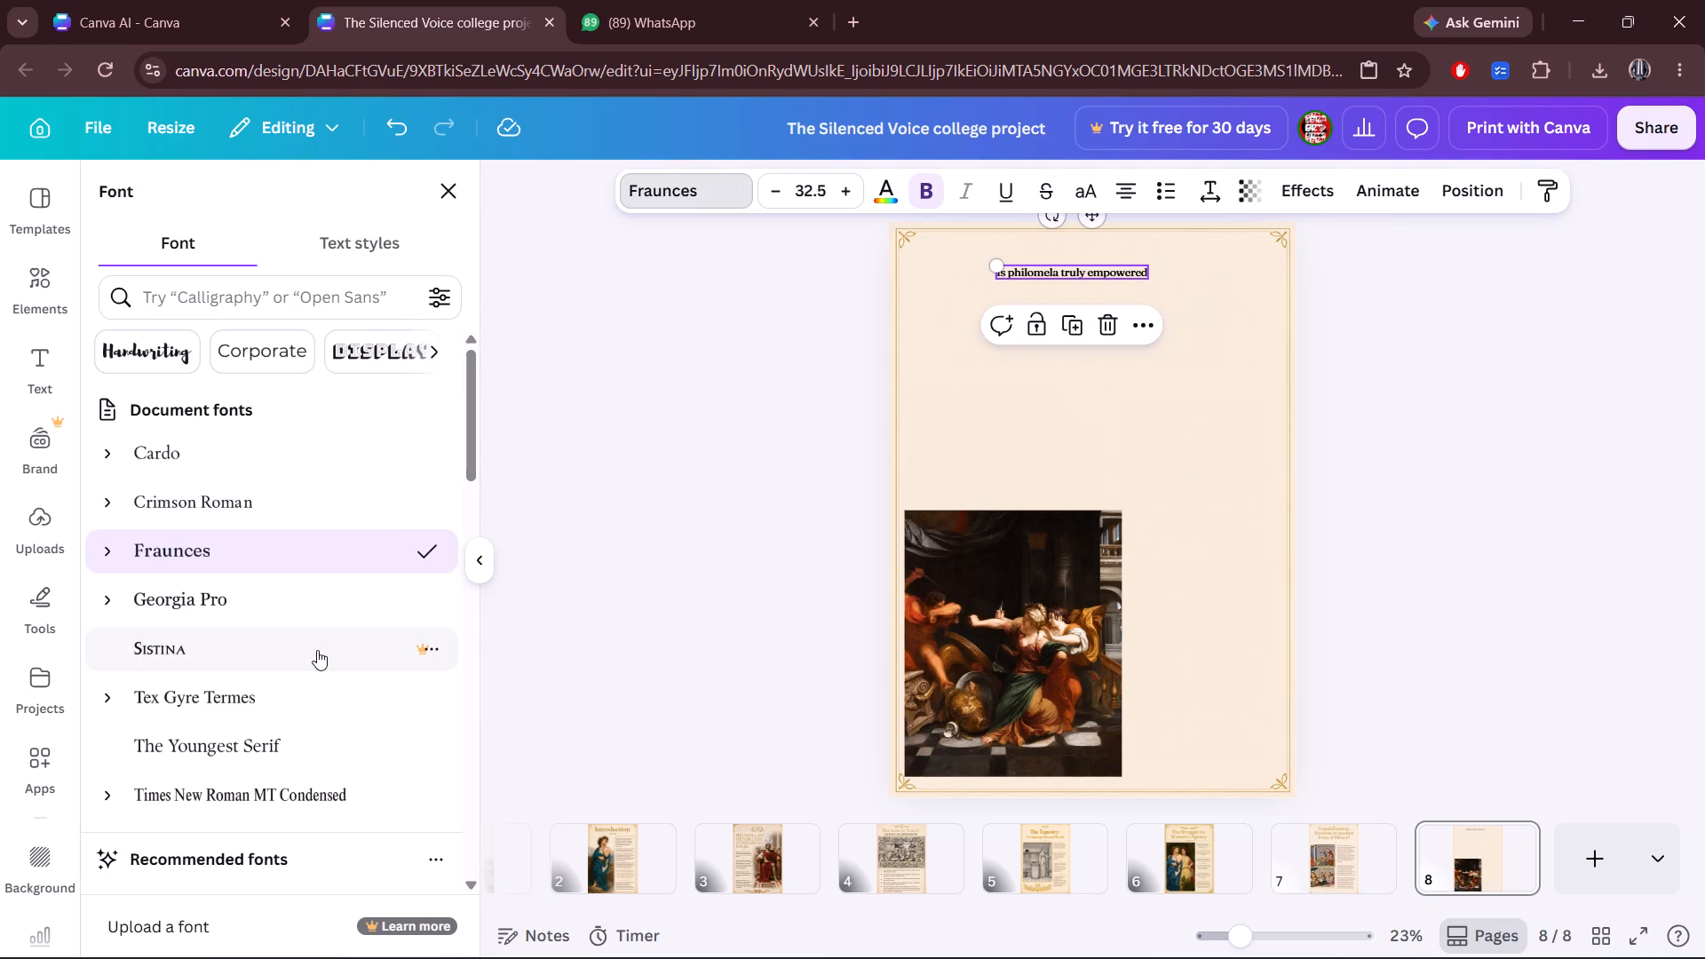
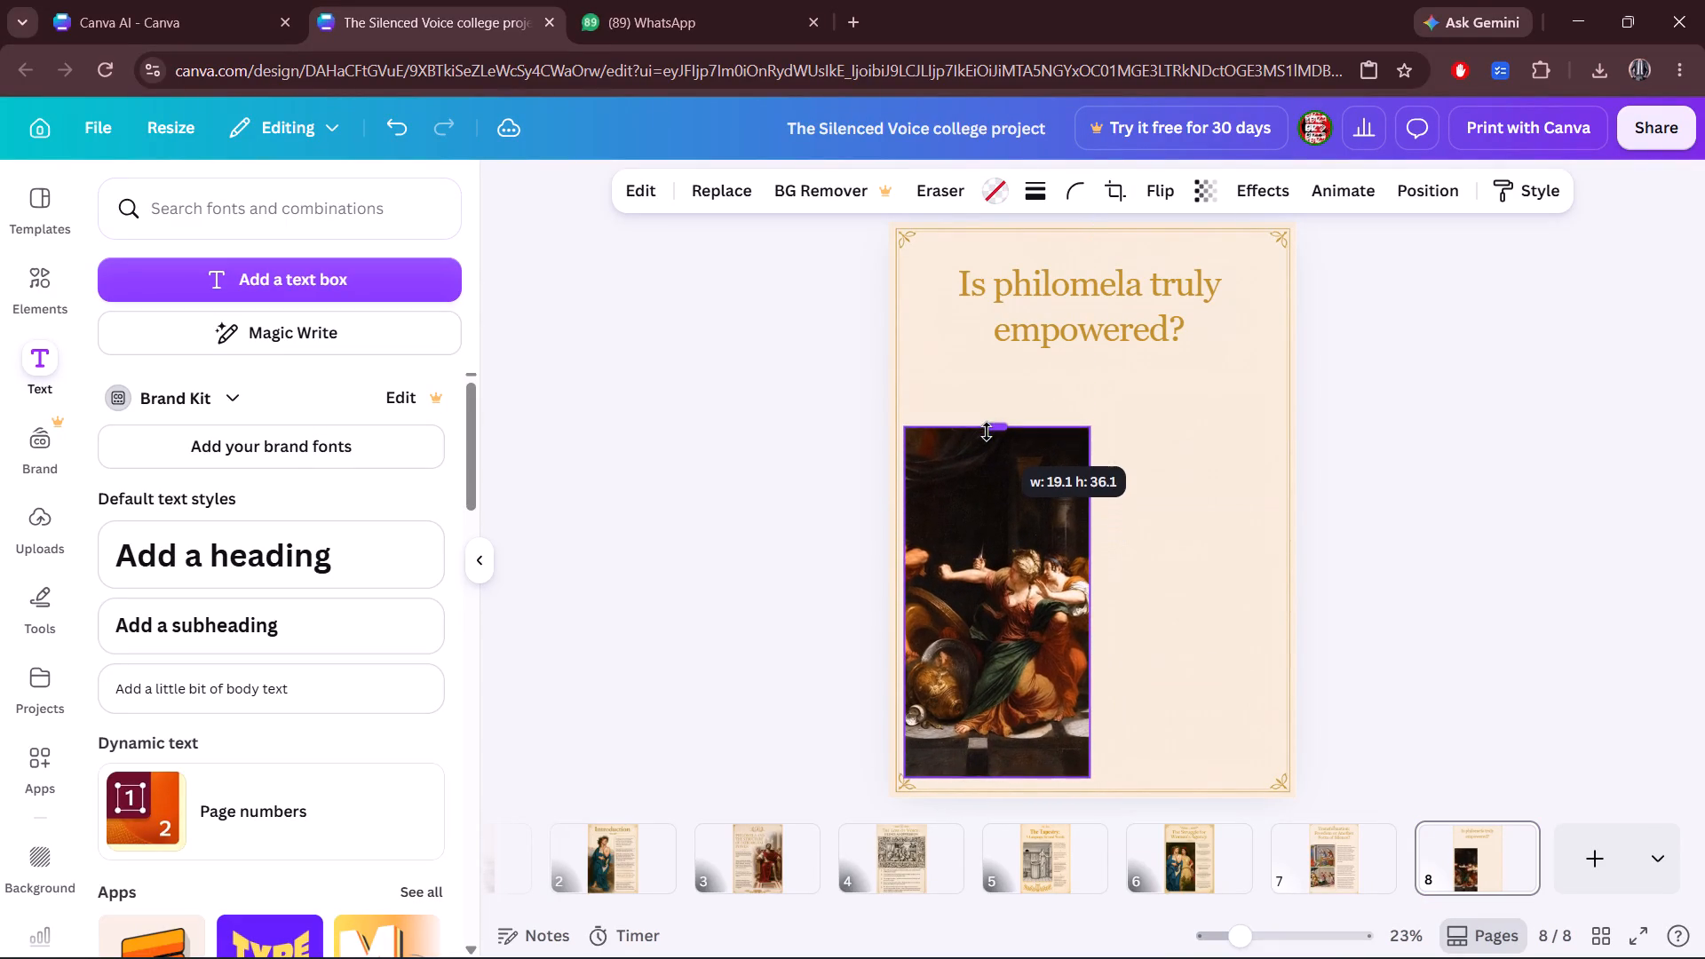
Shorten the painting on page 8 from its top edge to a nearly square frame above the bottom border.
left_click_drag(987, 432, 991, 578)
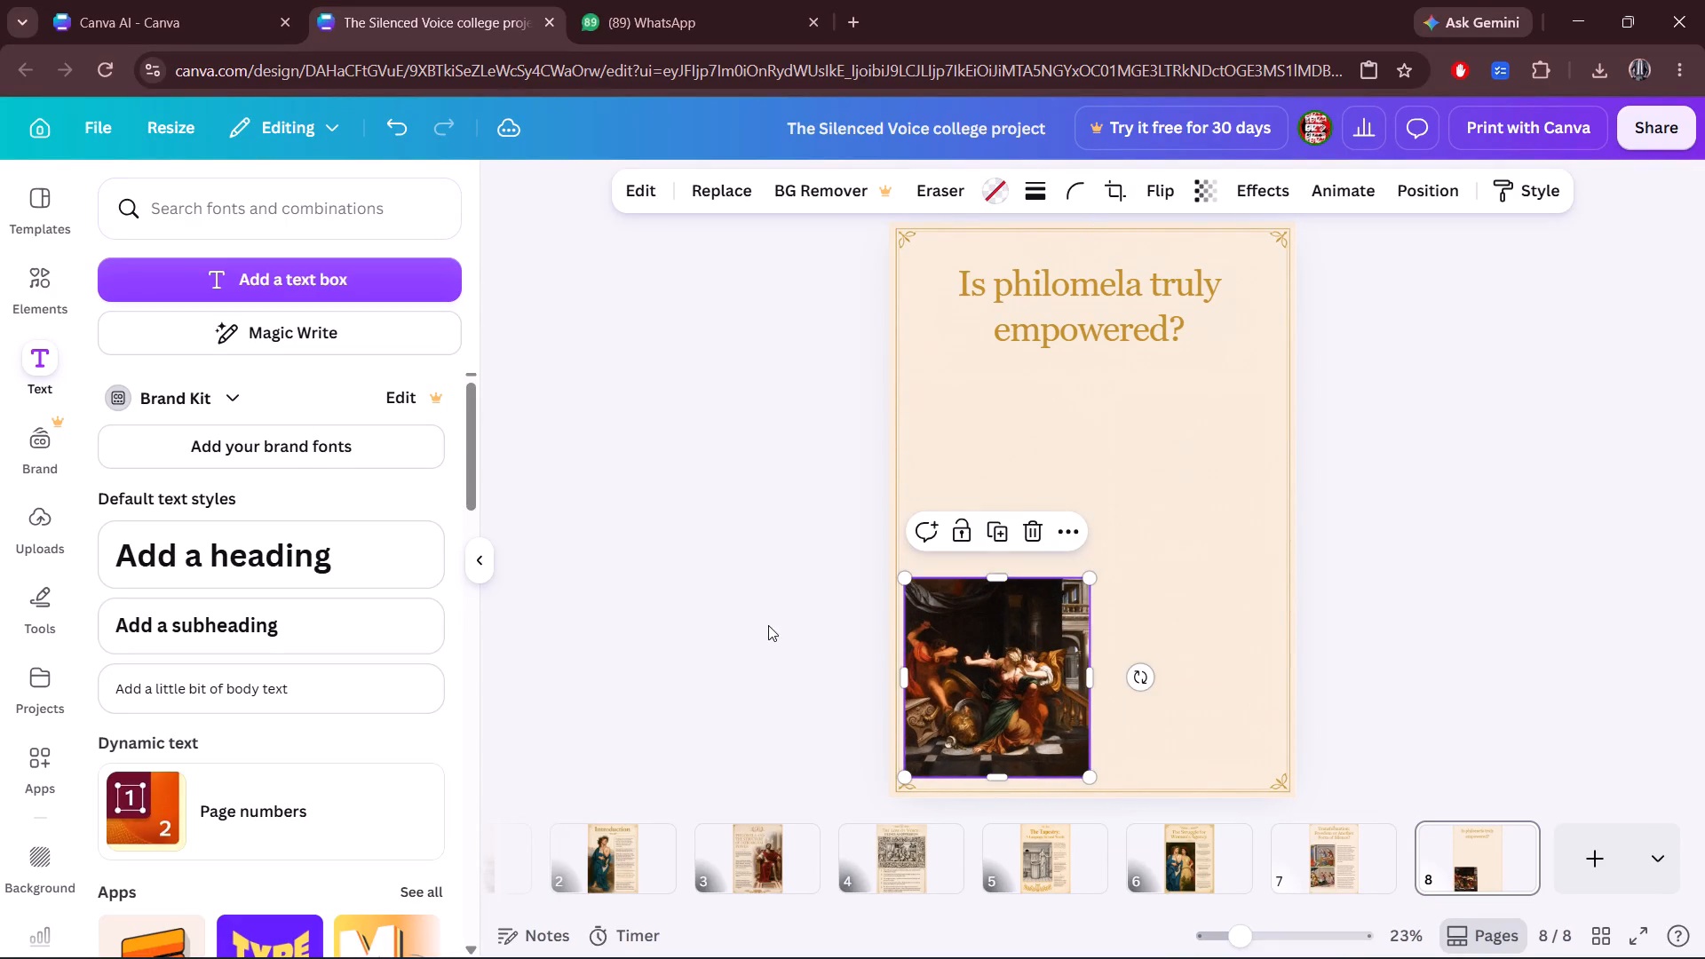
left_click(768, 625)
Go back to page 7, the Transformation page, to view its painting layout.
left_click(1310, 845)
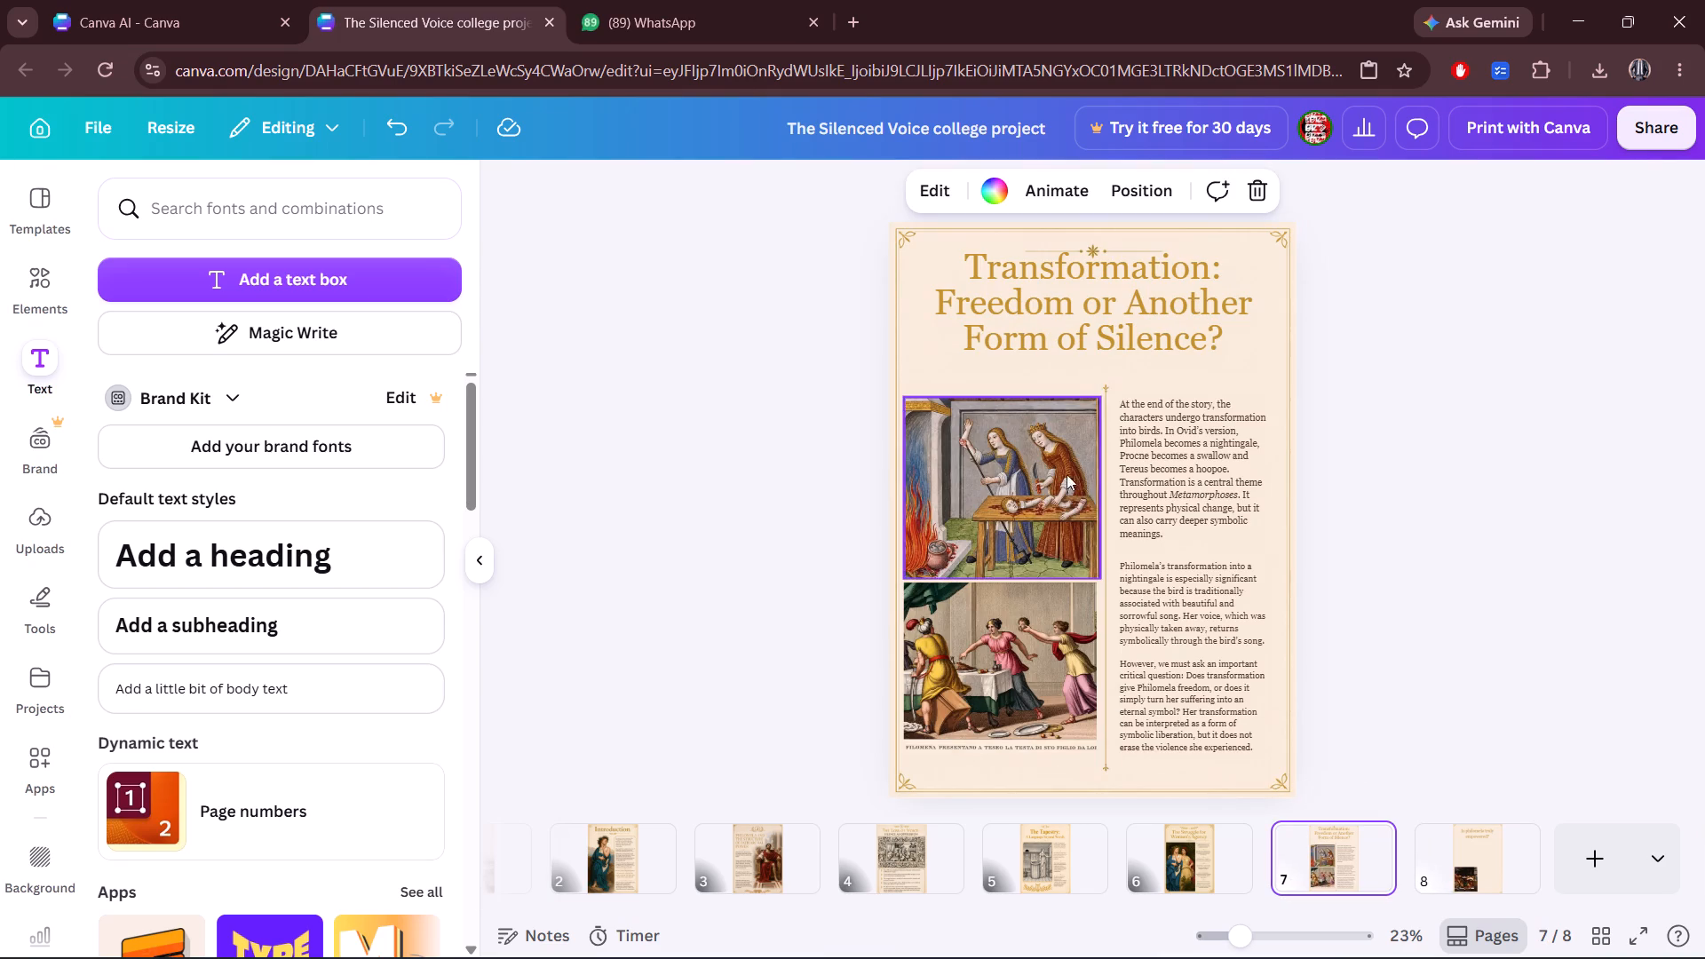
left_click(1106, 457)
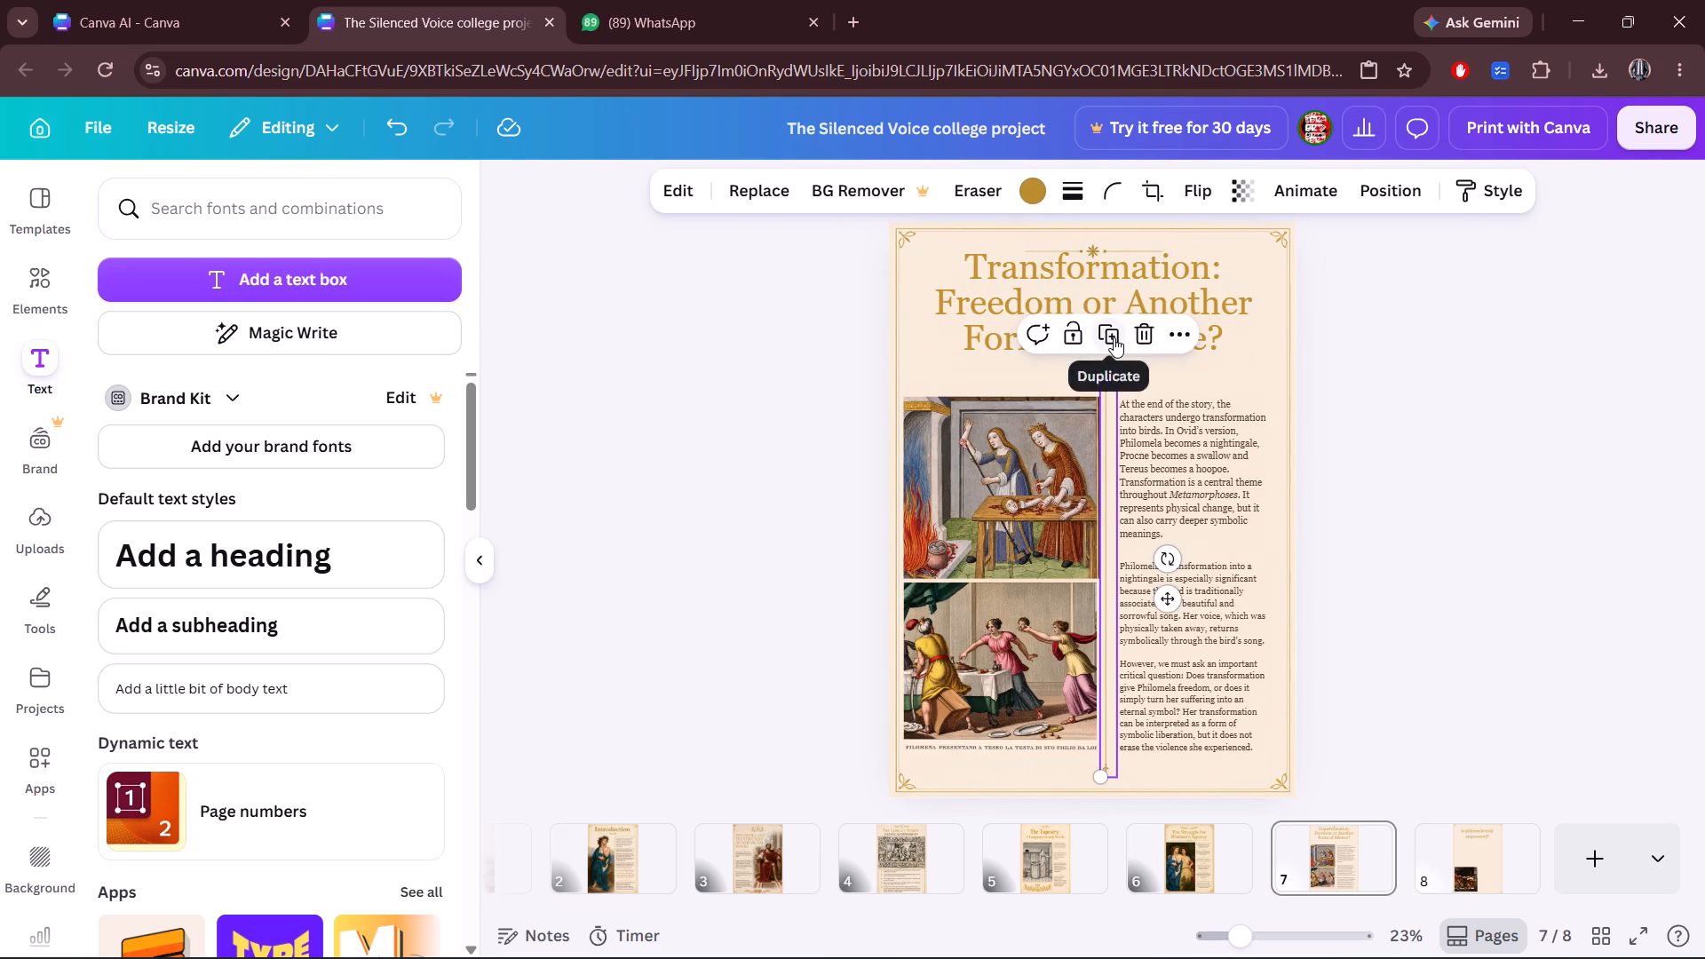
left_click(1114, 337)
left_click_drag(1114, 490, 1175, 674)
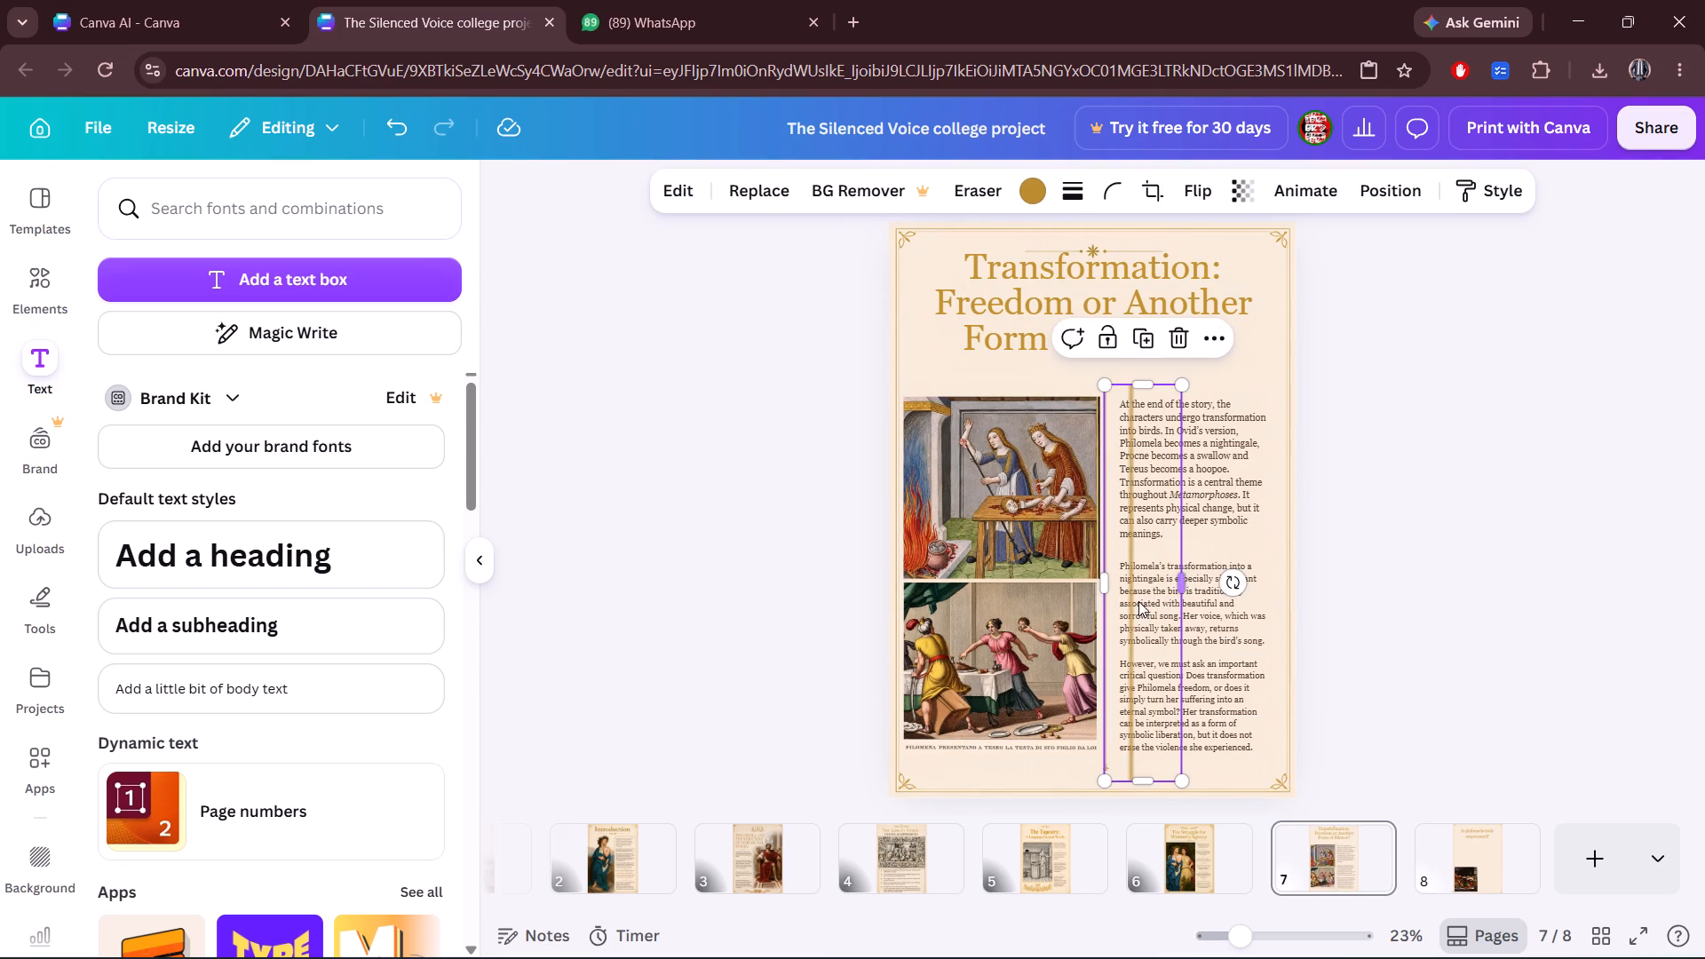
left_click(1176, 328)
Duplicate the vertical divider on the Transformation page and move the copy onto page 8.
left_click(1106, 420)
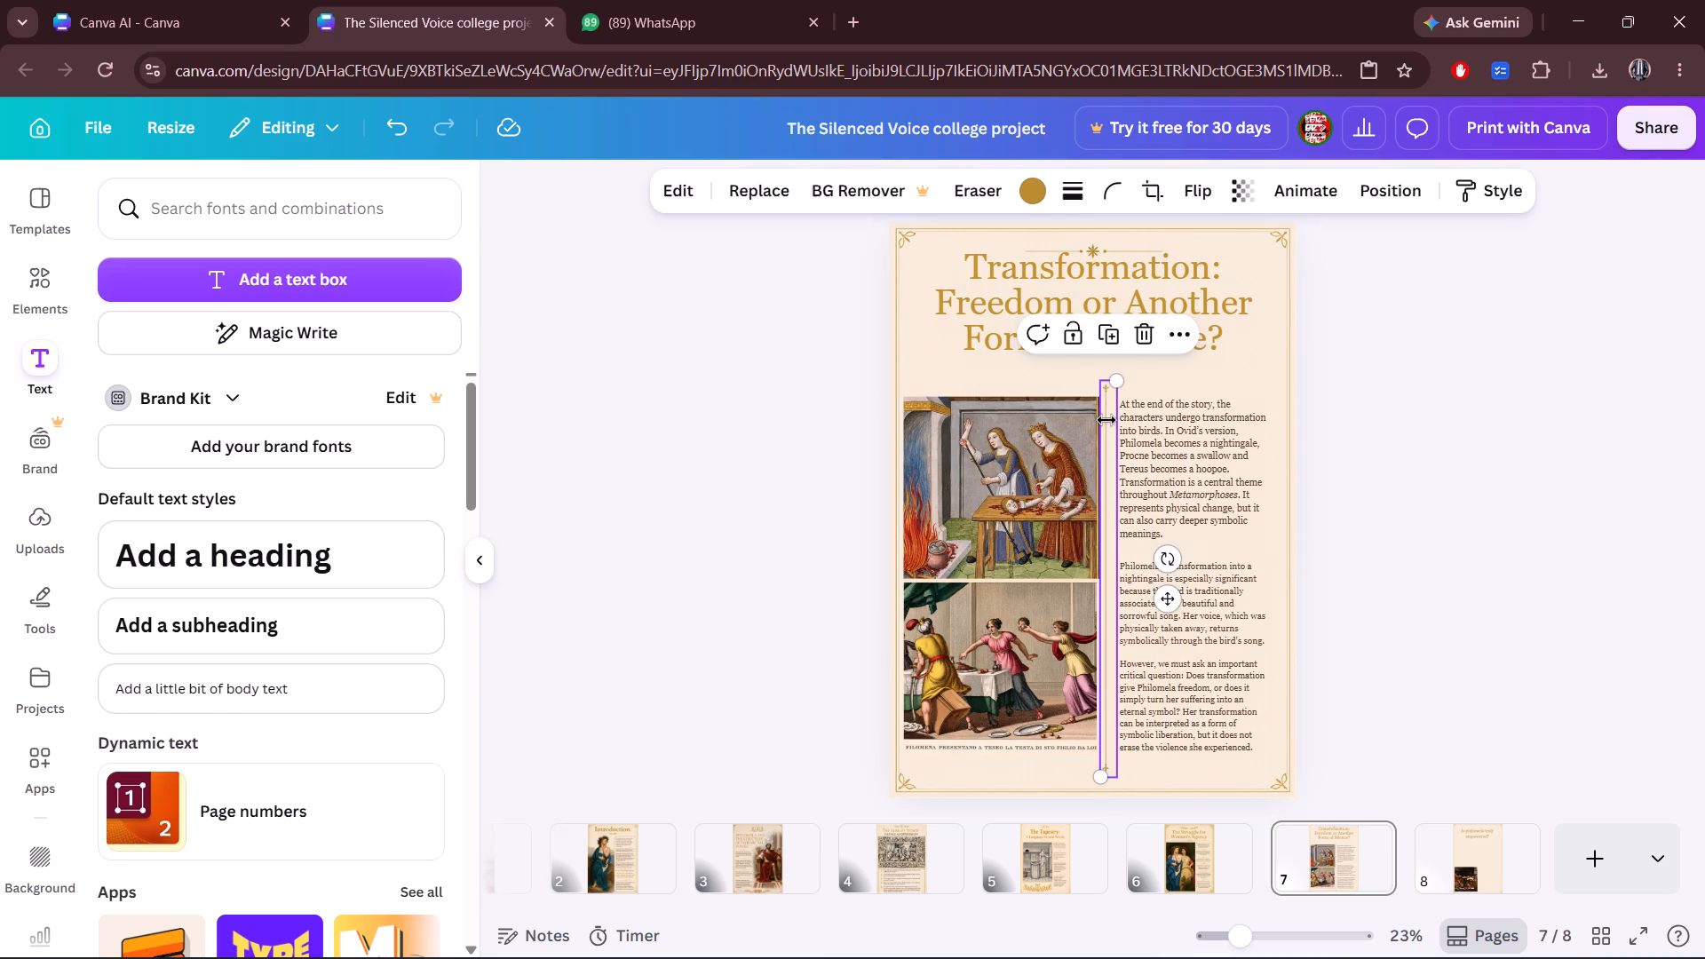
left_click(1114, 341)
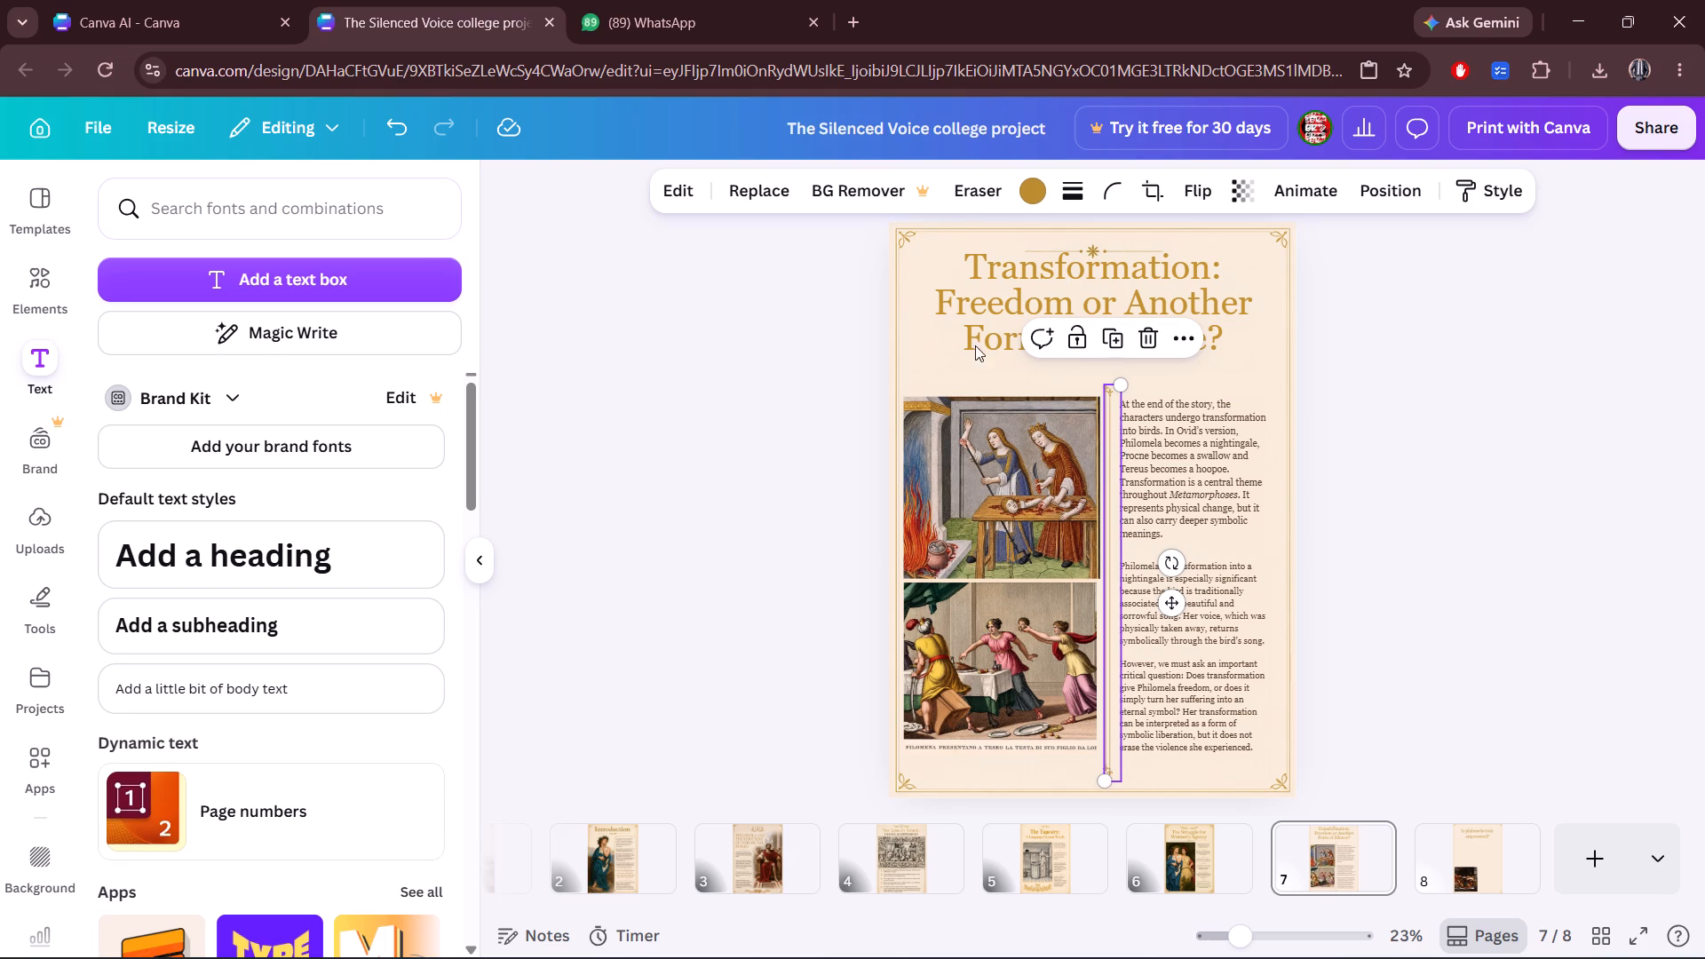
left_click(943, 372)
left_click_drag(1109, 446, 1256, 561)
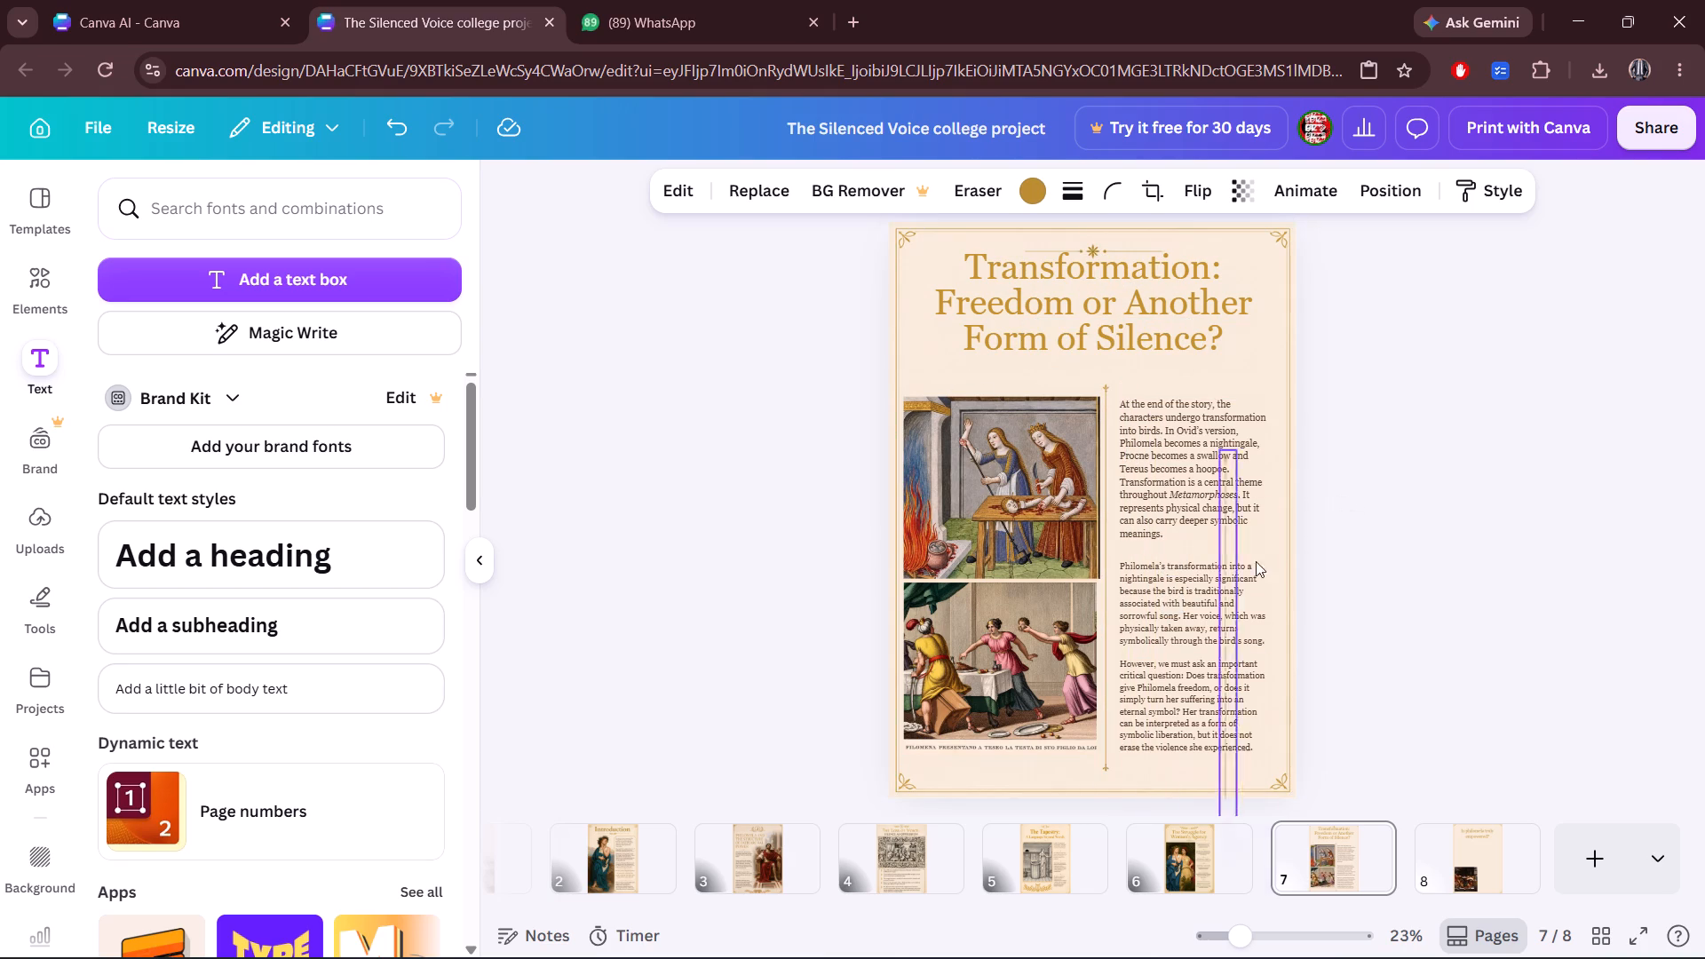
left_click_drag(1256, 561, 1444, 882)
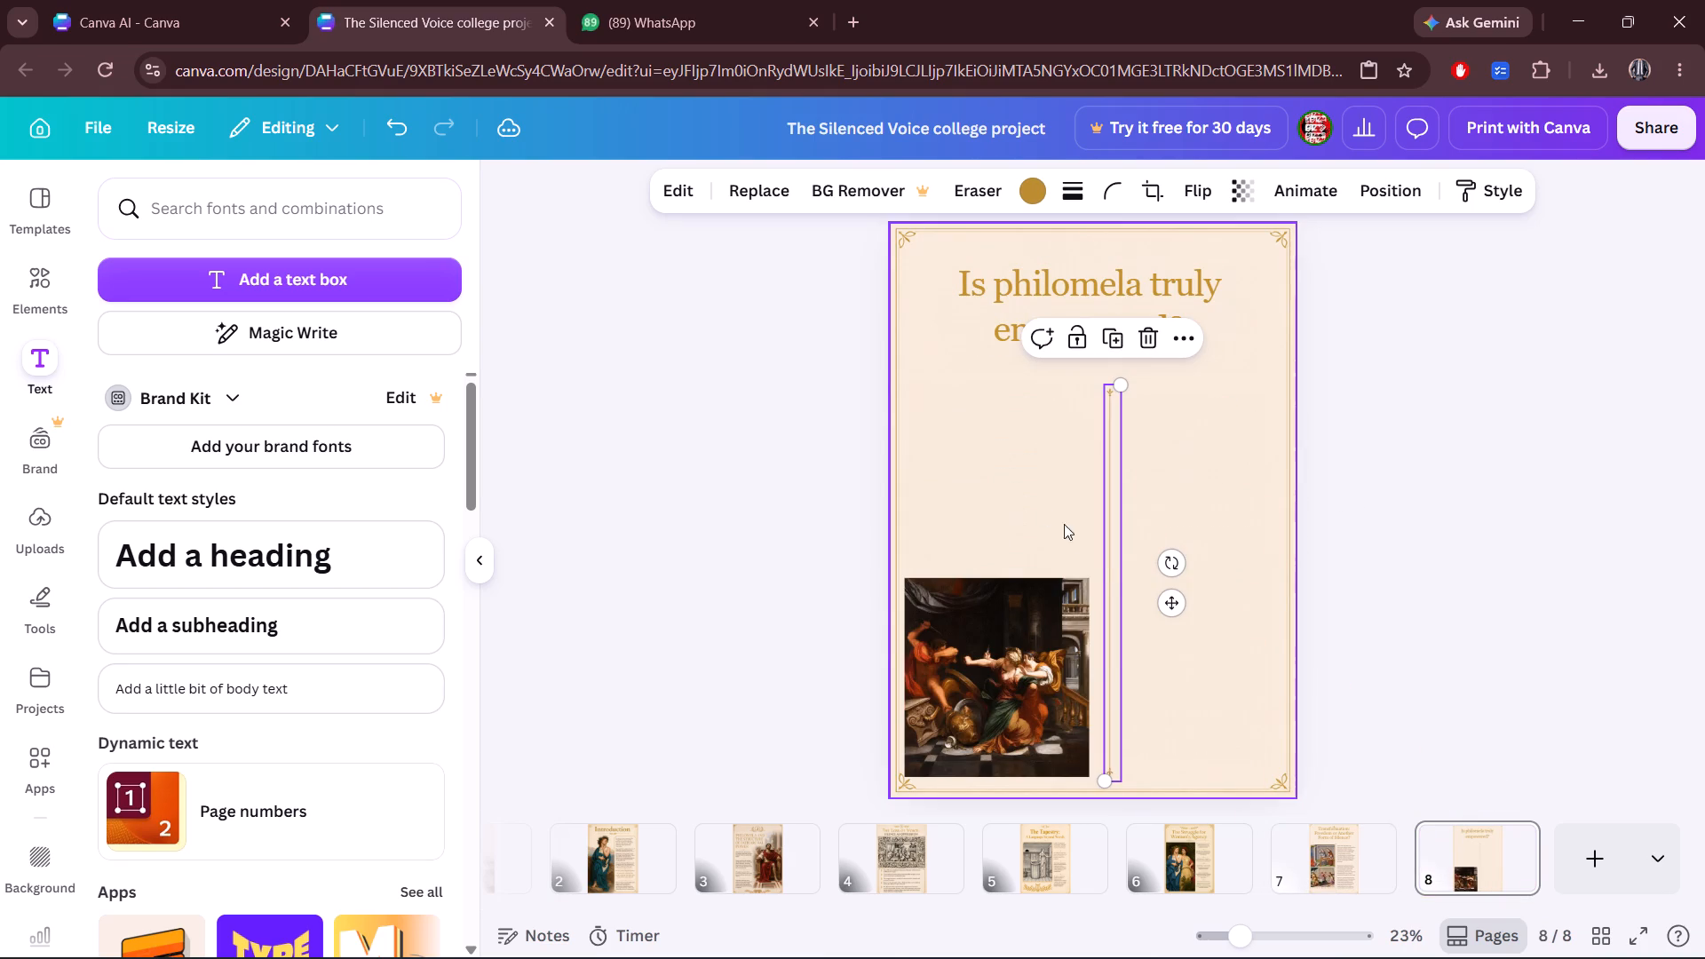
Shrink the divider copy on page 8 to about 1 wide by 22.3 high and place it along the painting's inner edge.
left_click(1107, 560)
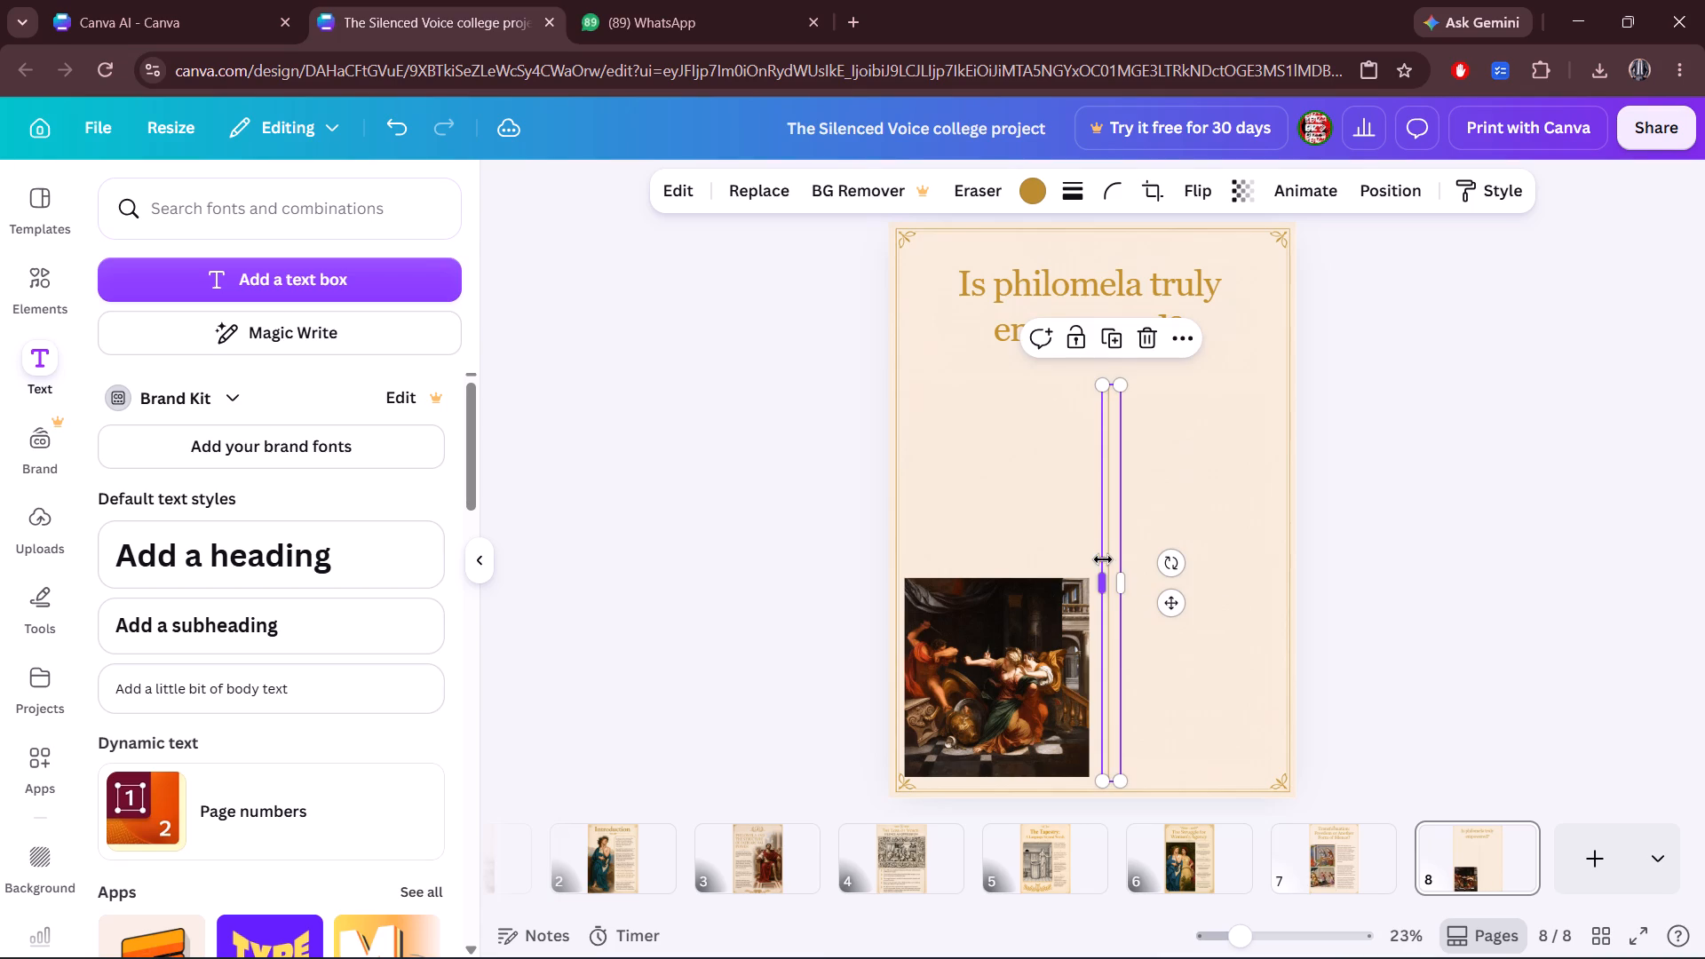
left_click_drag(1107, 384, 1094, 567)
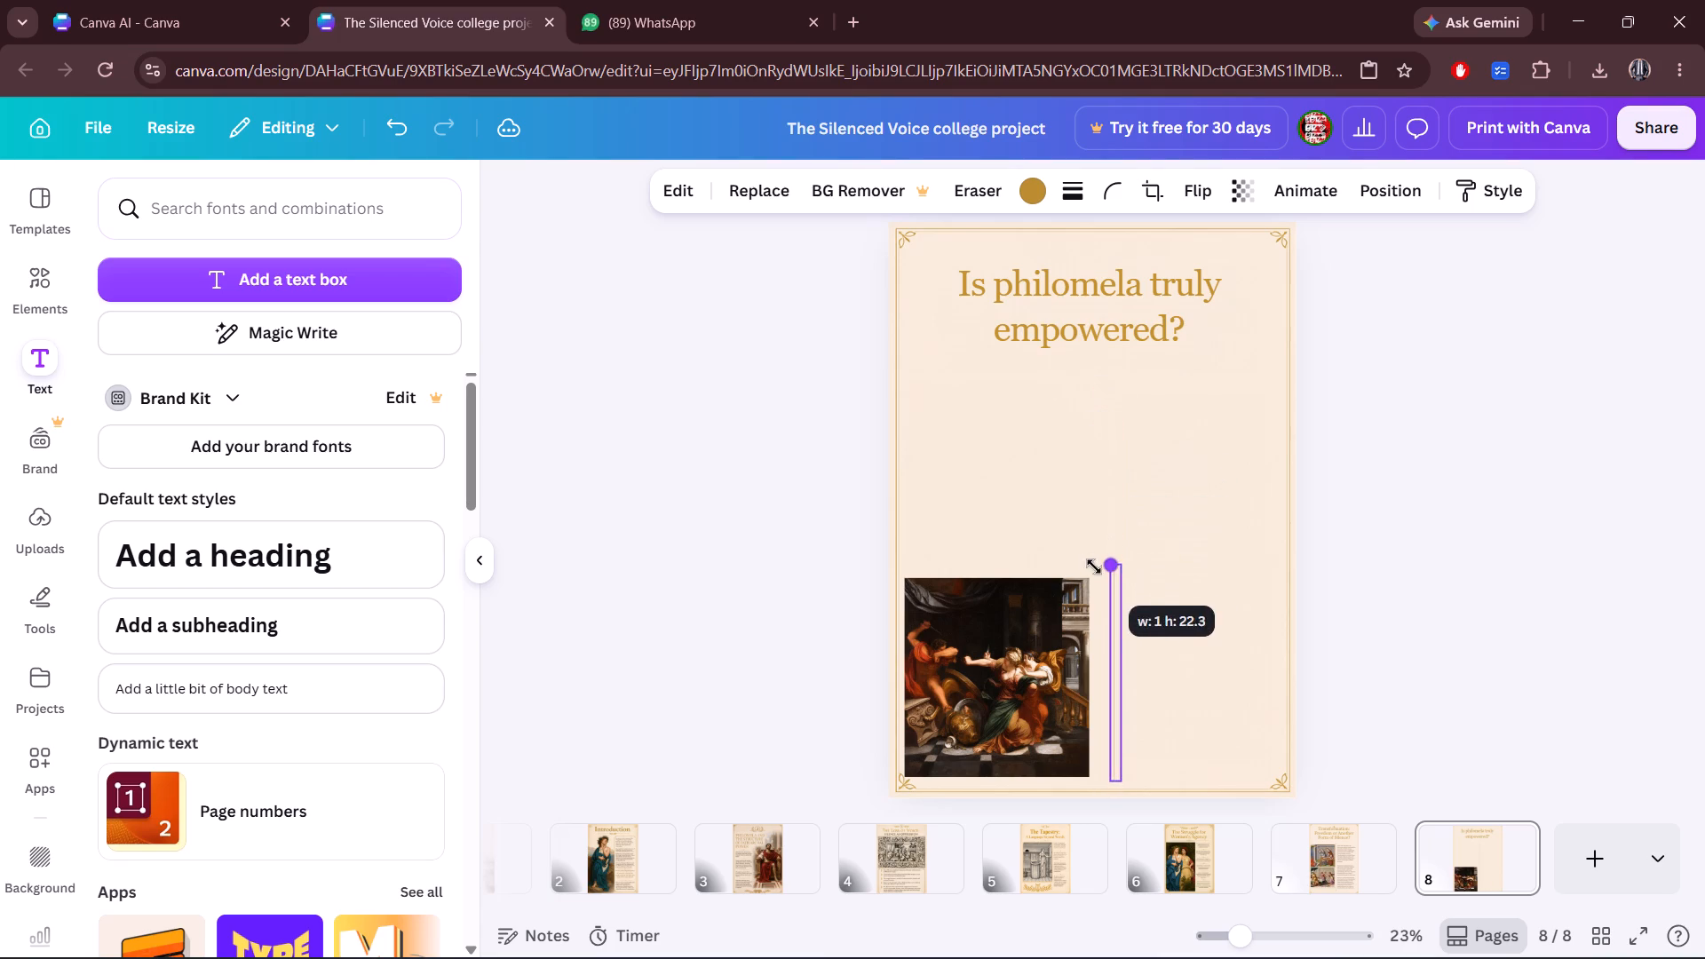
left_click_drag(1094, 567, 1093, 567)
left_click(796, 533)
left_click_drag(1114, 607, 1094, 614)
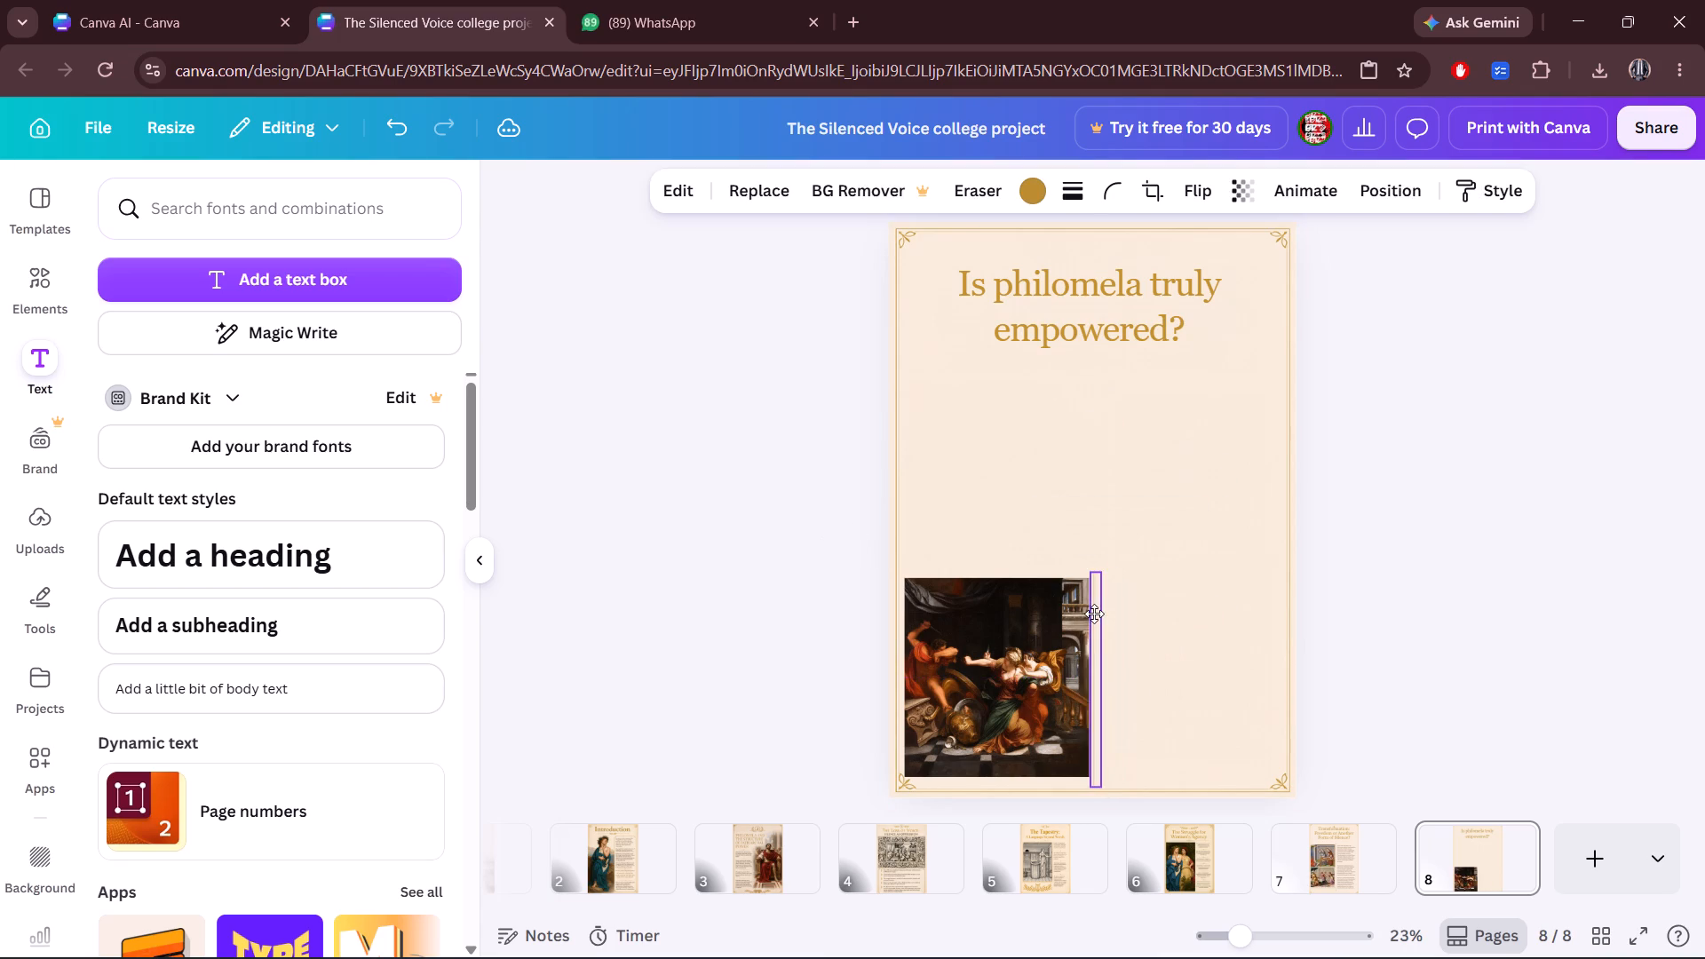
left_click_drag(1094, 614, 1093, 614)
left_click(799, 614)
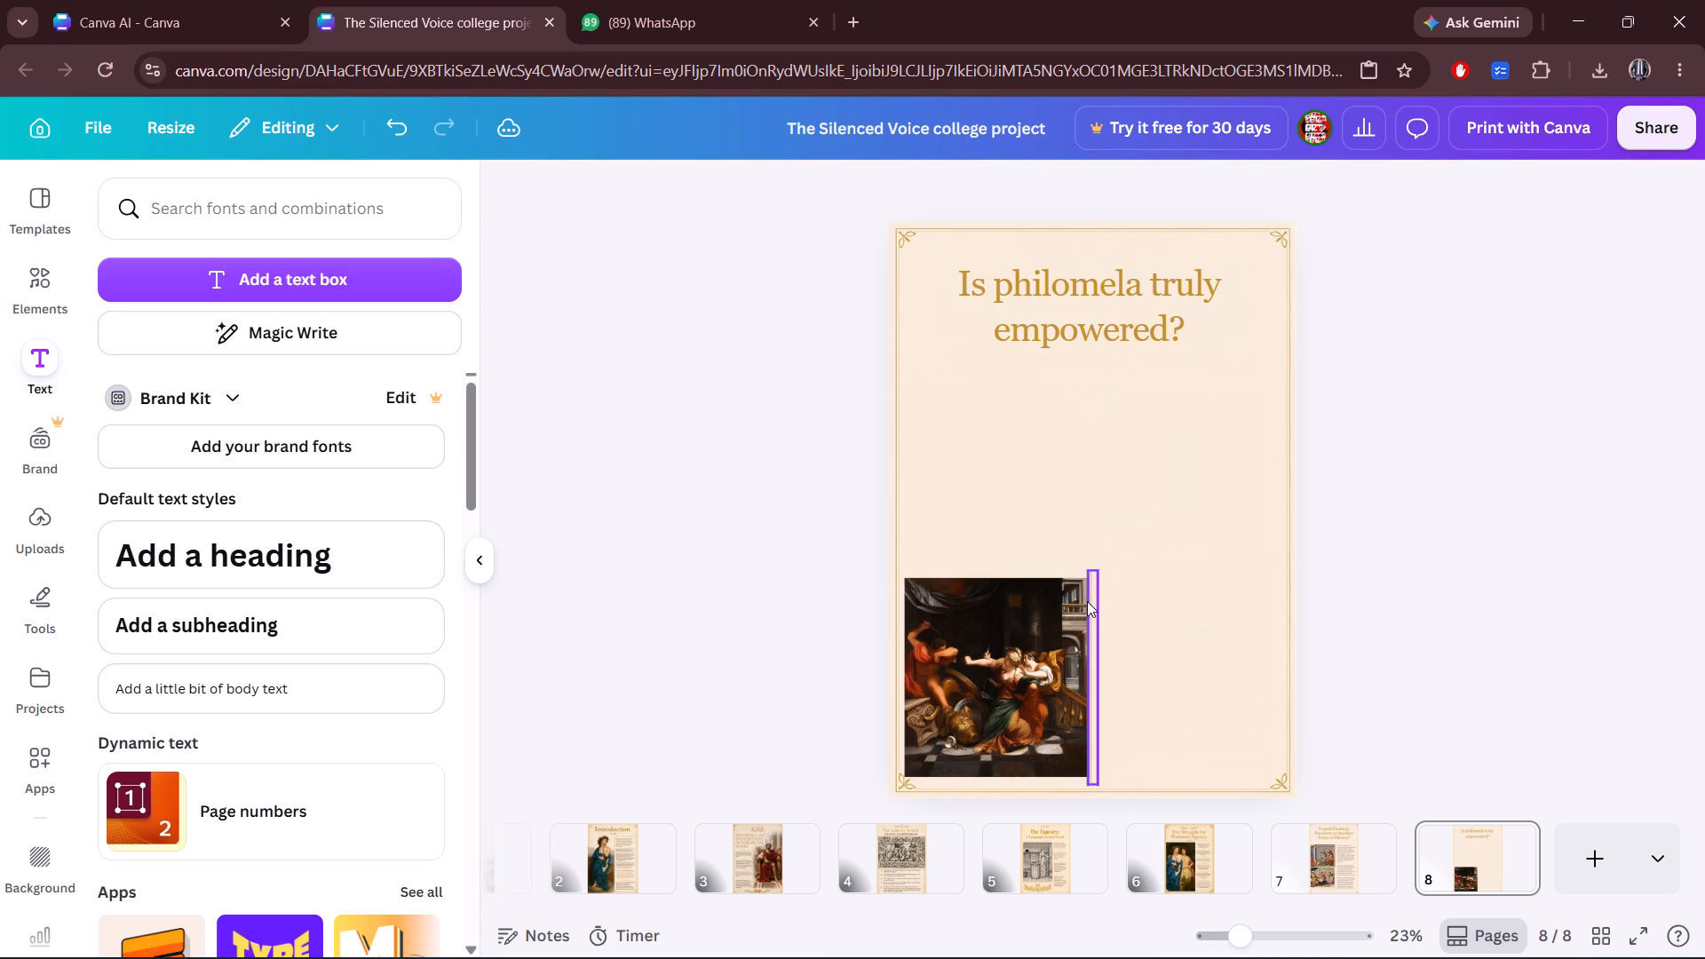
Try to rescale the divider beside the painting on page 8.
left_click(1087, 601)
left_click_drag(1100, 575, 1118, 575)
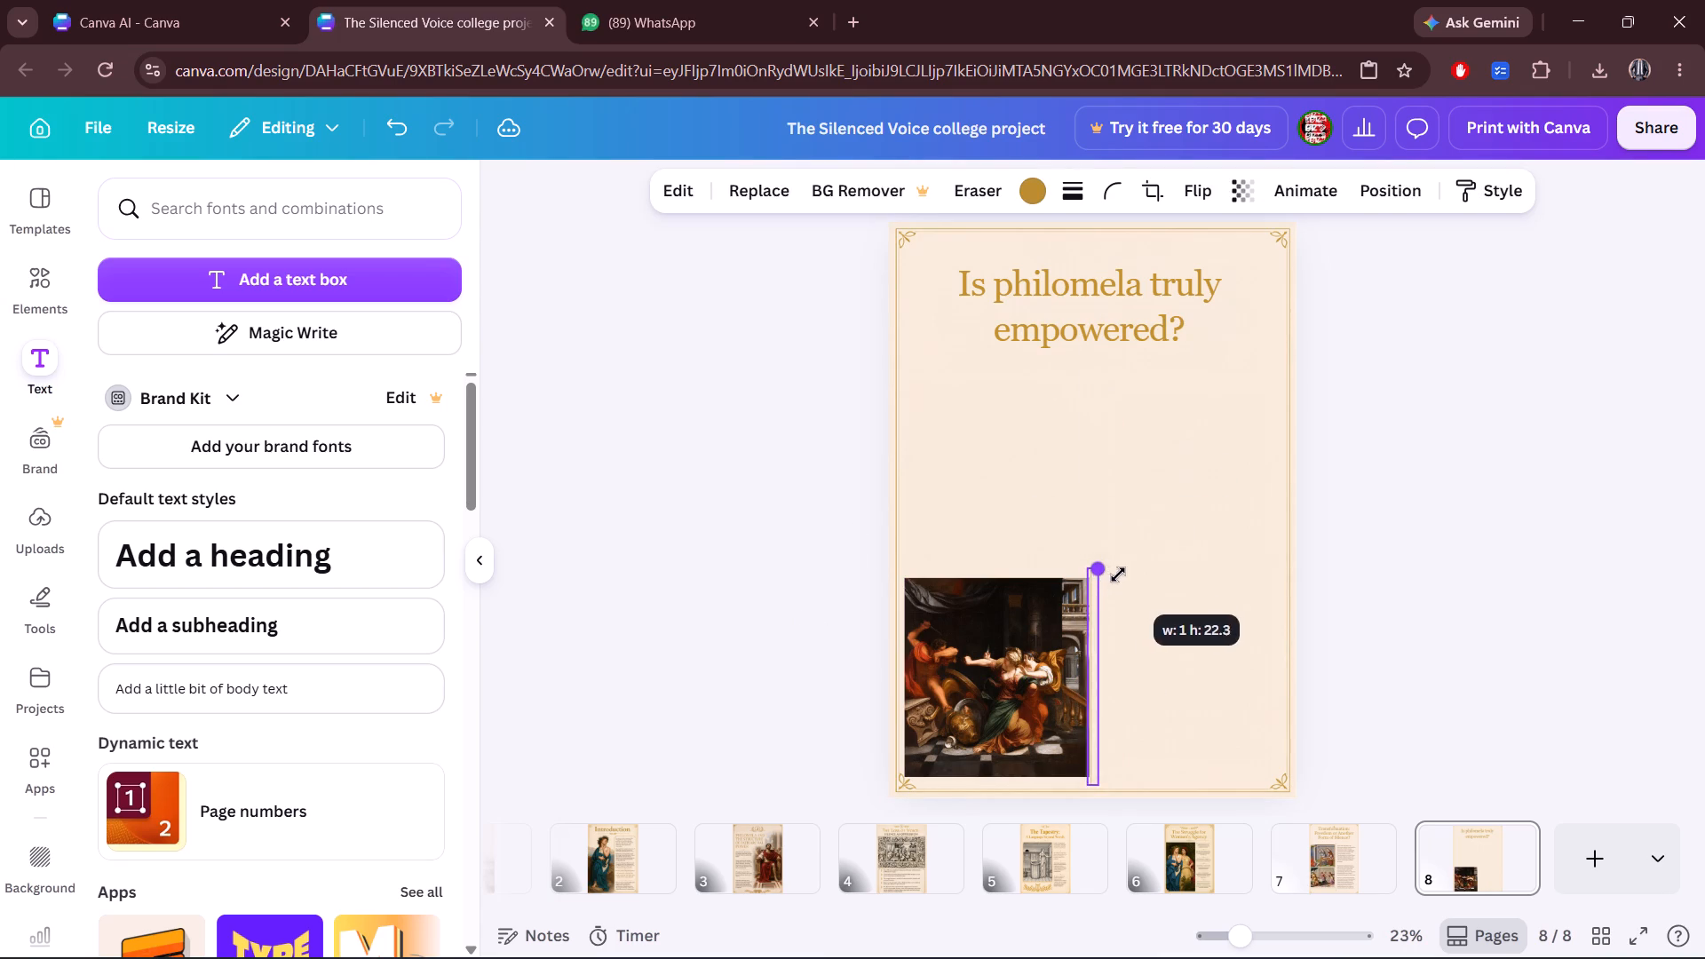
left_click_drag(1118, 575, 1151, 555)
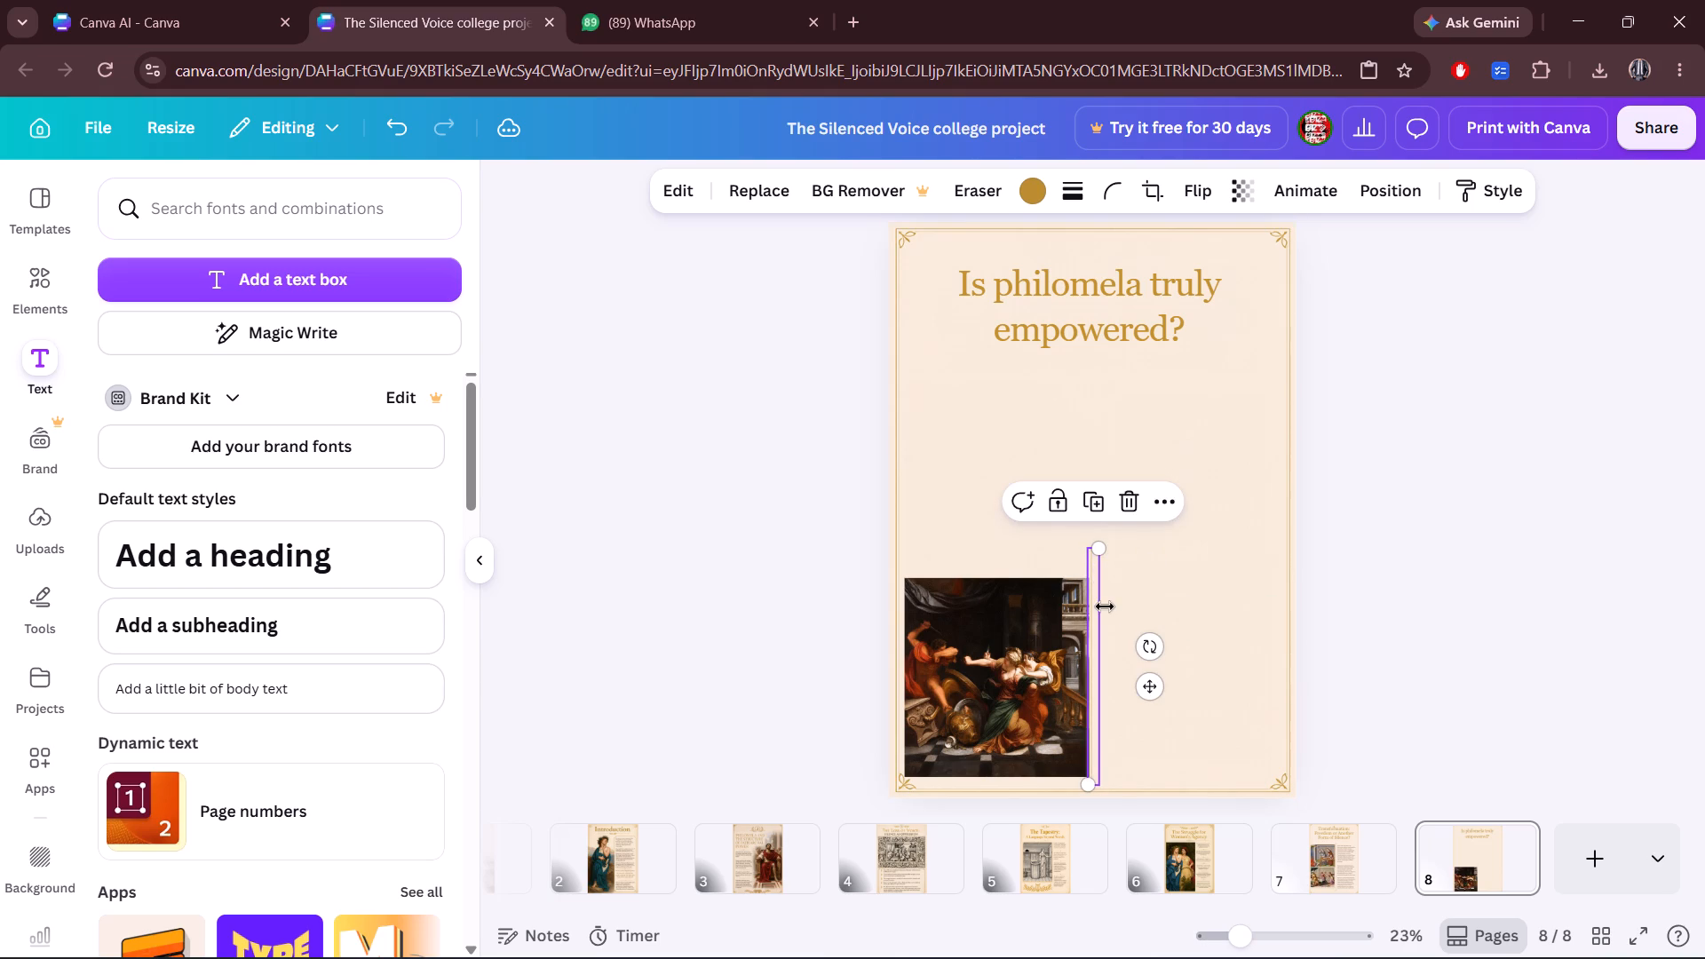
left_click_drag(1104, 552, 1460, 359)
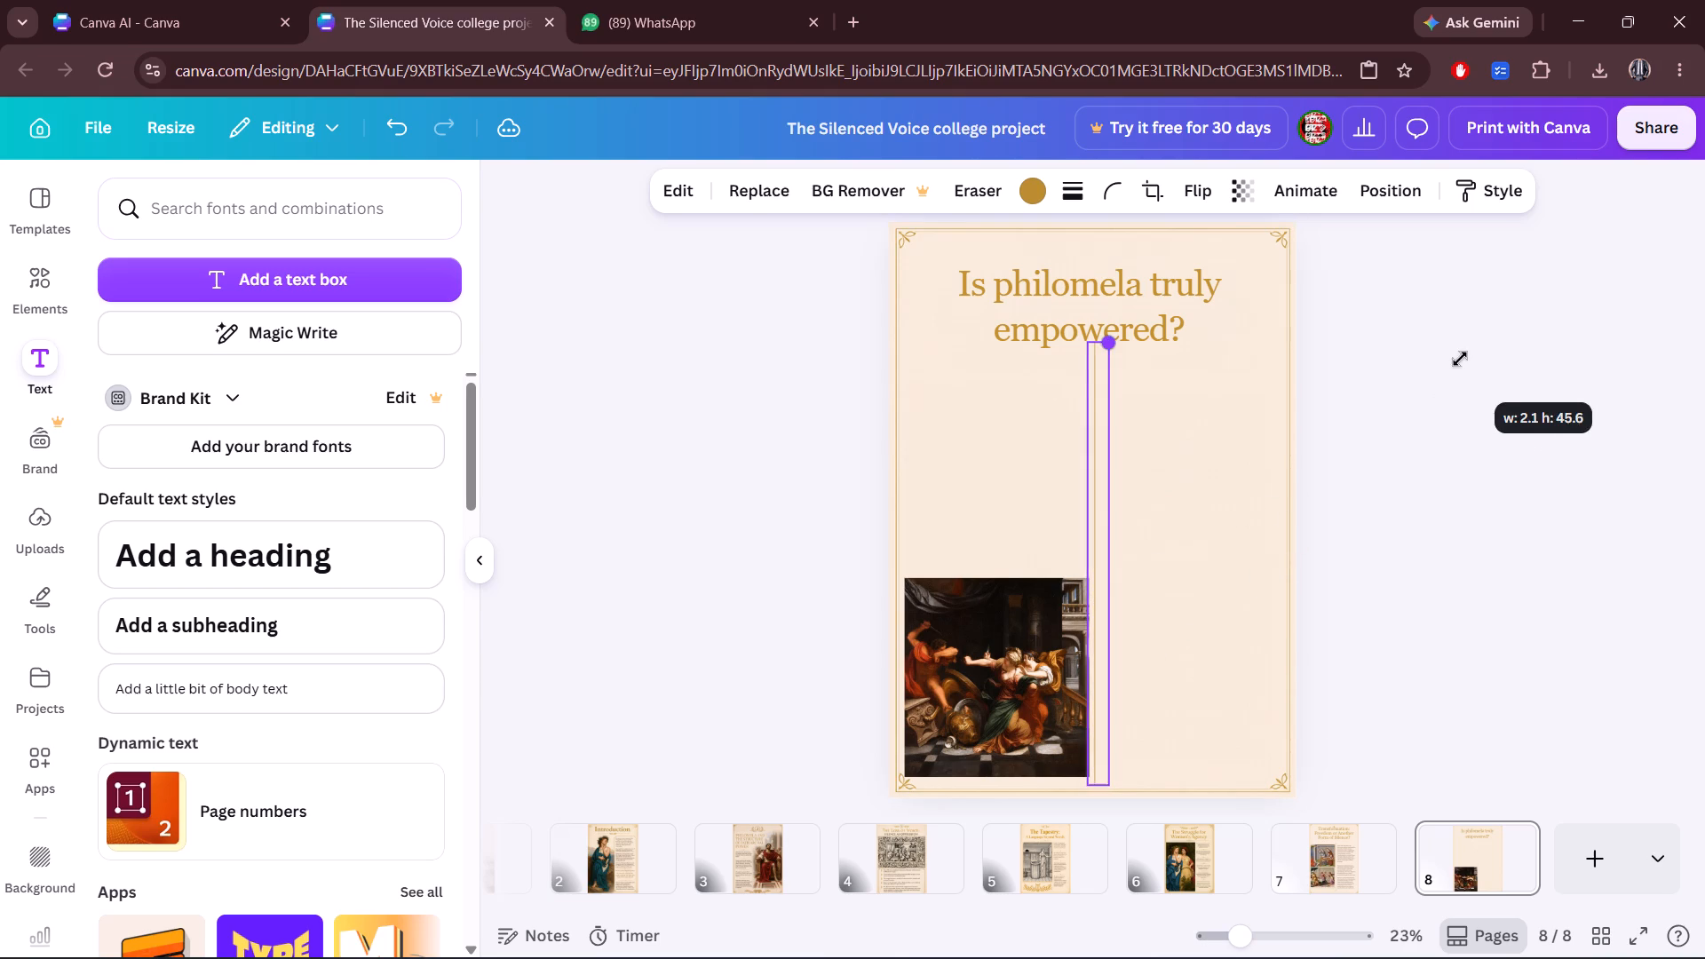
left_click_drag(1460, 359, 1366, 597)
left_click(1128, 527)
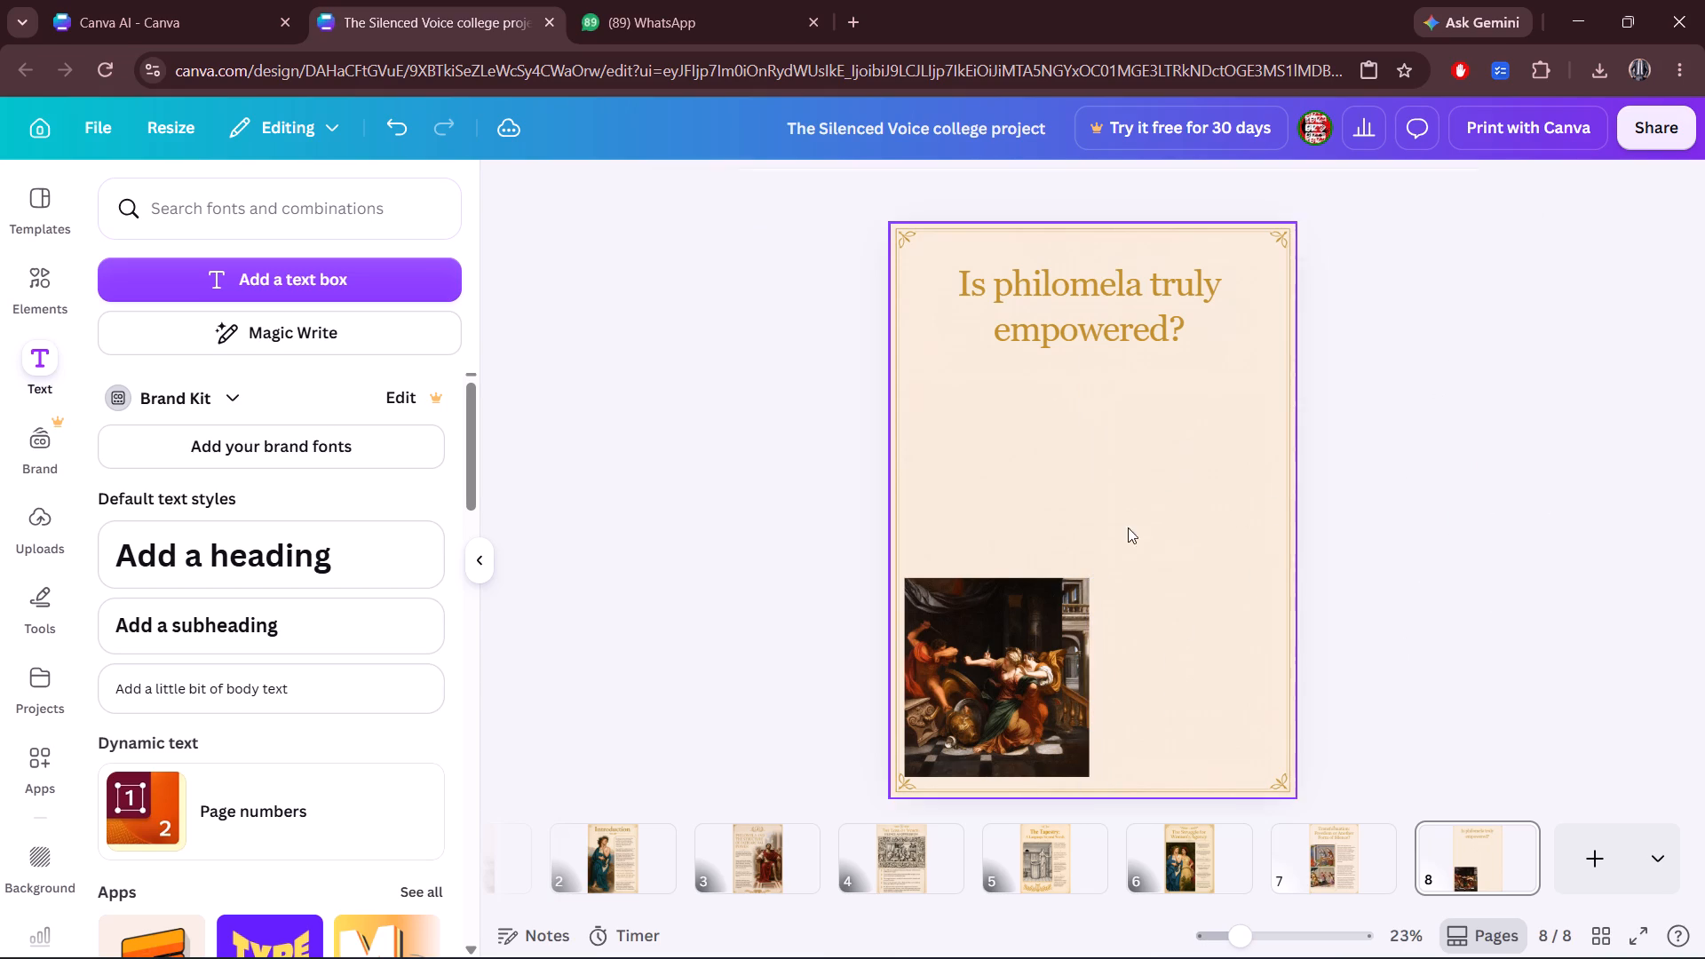
Return to the Transformation page and shift its vertical divider slightly away from the images toward the text.
left_click(1340, 848)
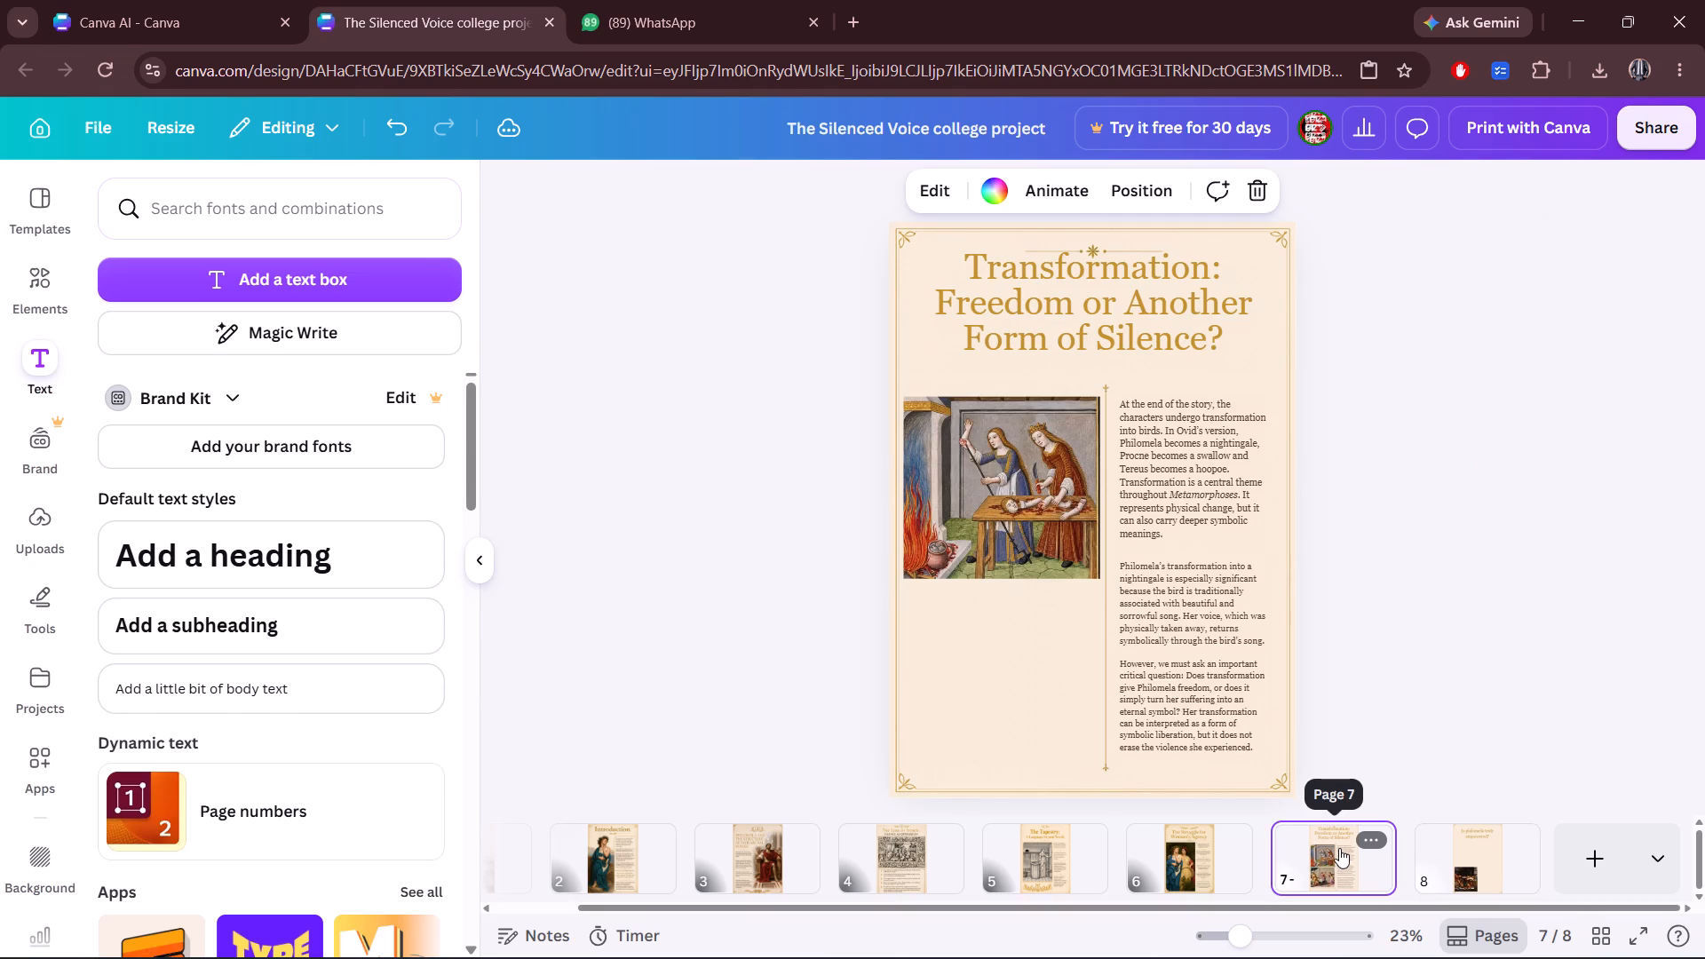
left_click(1109, 383)
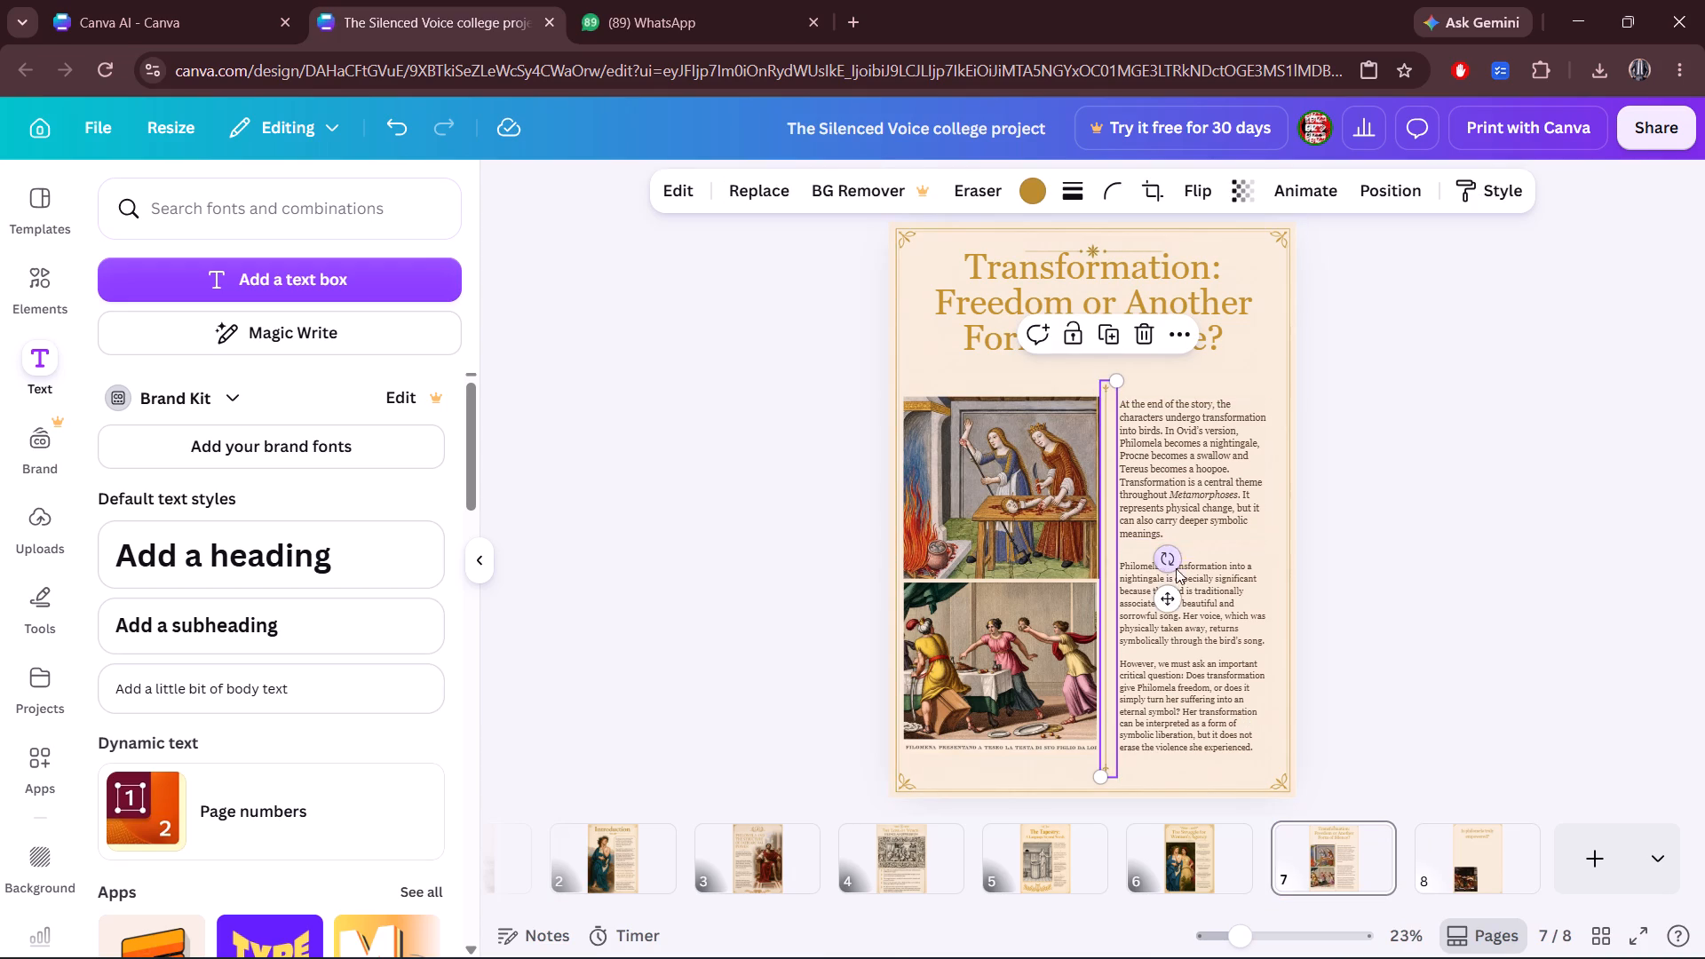
left_click_drag(1169, 597, 1228, 598)
left_click_drag(1228, 598, 1170, 602)
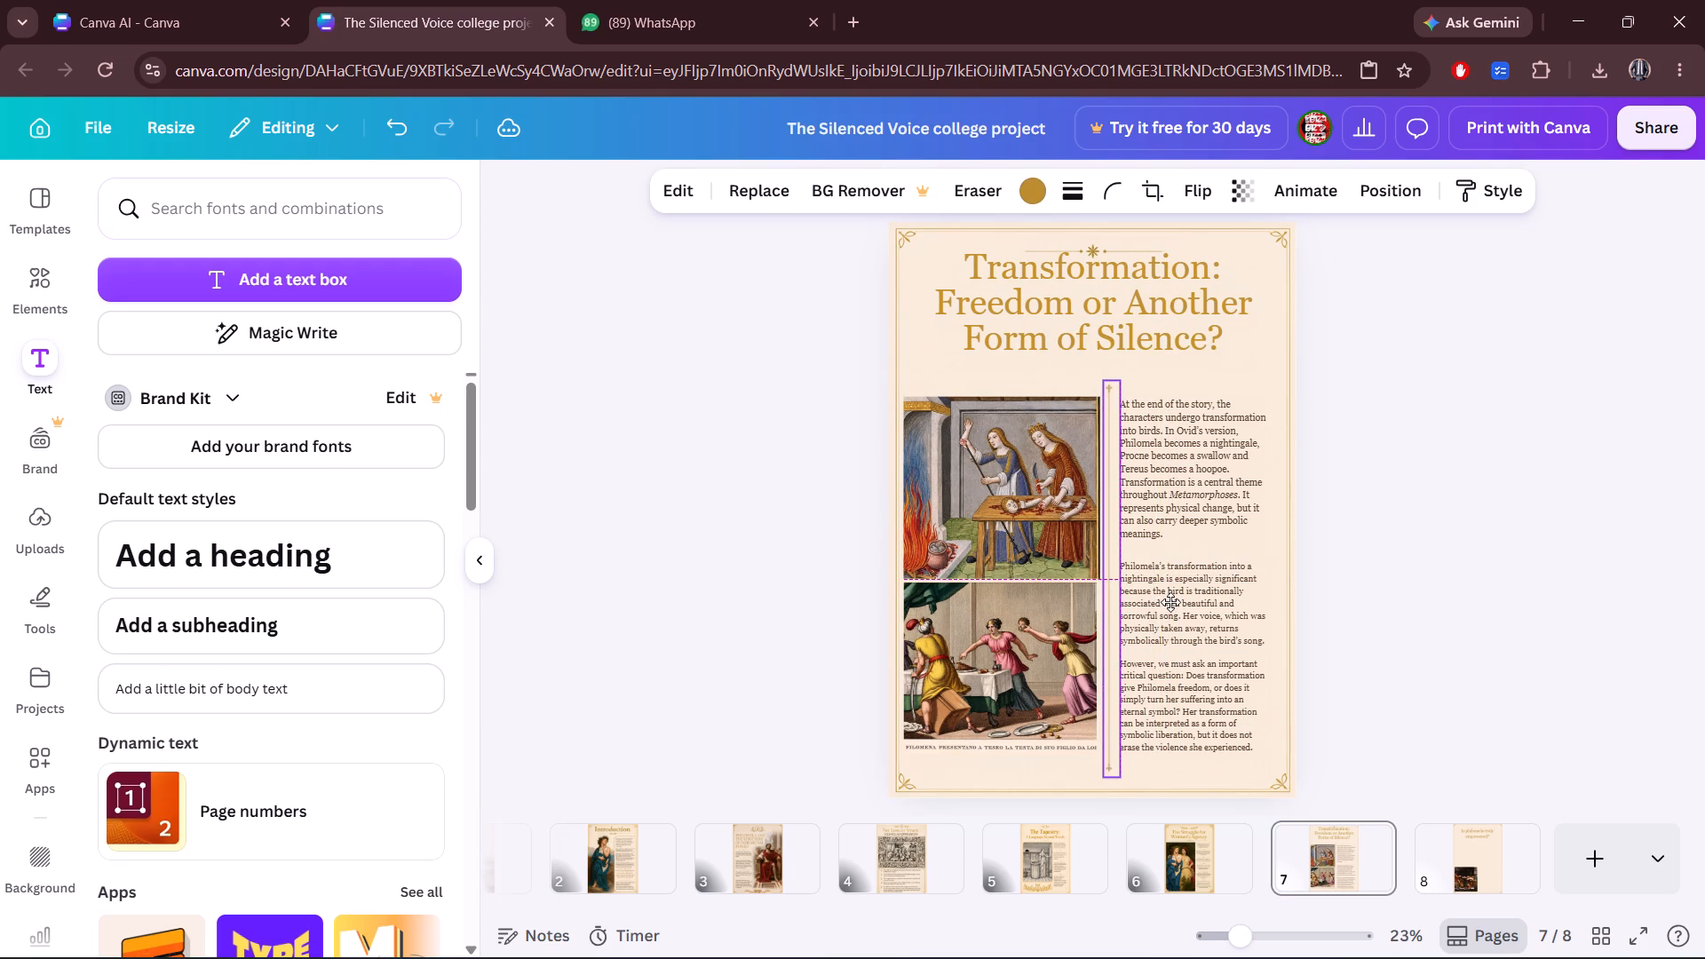
left_click_drag(1170, 602, 1168, 602)
Duplicate the Transformation page's vertical divider and move the copy onto page 8.
left_click(1171, 338)
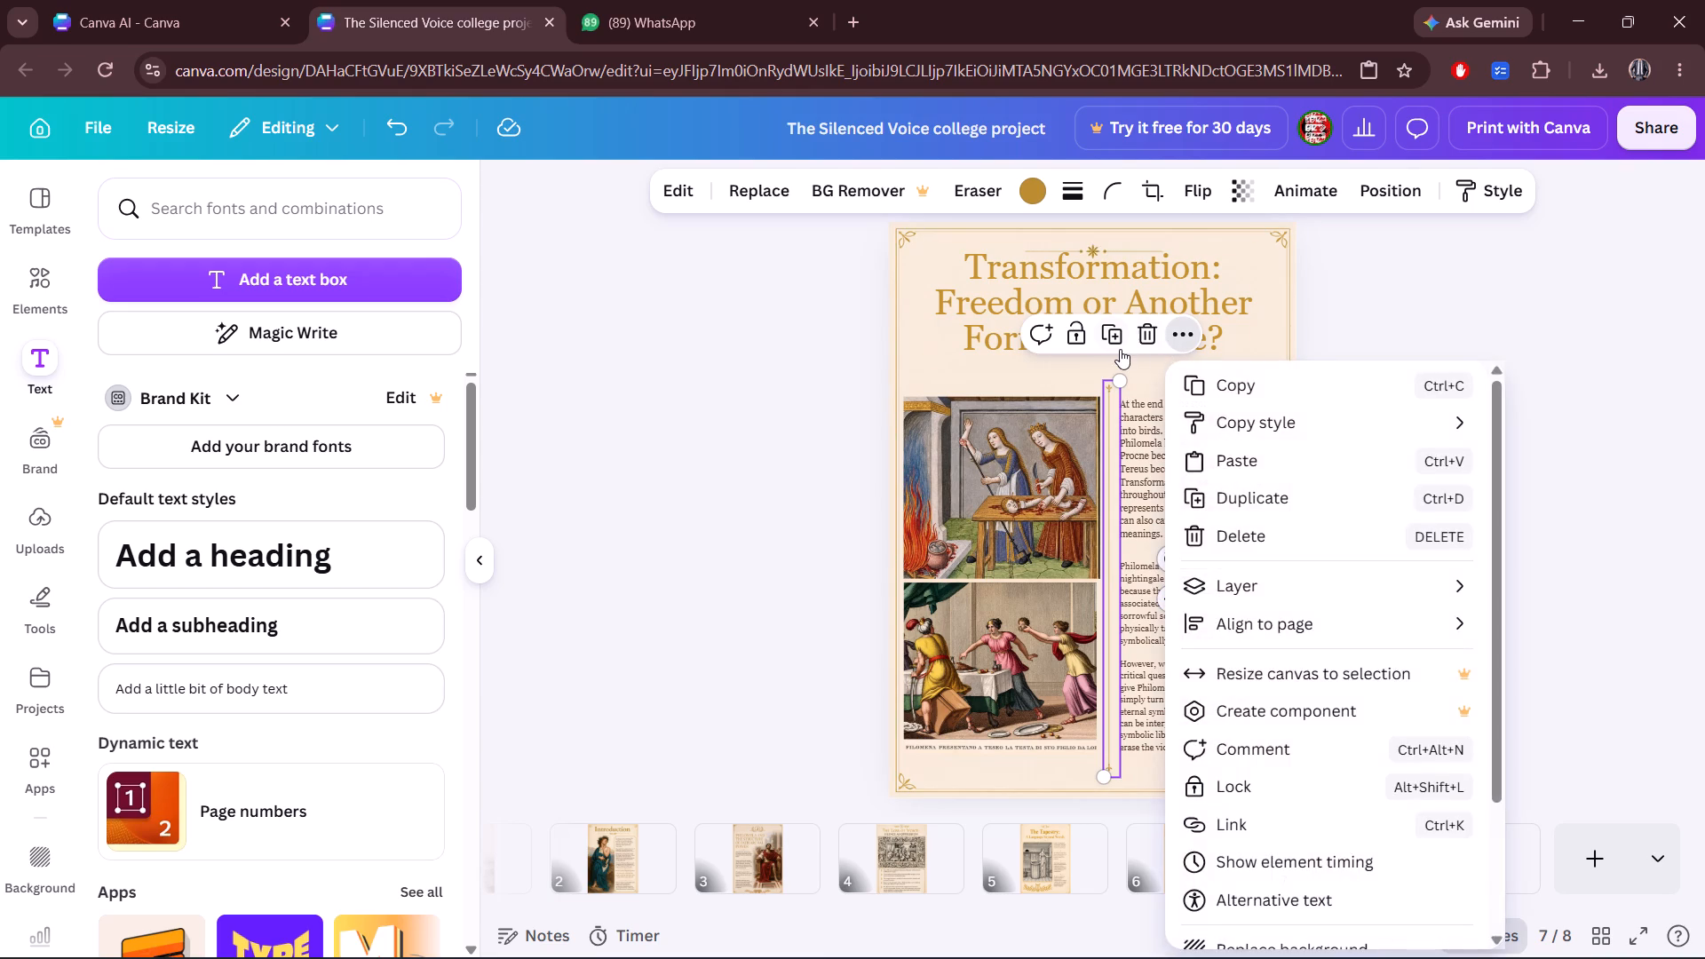
left_click(1120, 349)
left_click_drag(1173, 606, 1451, 860)
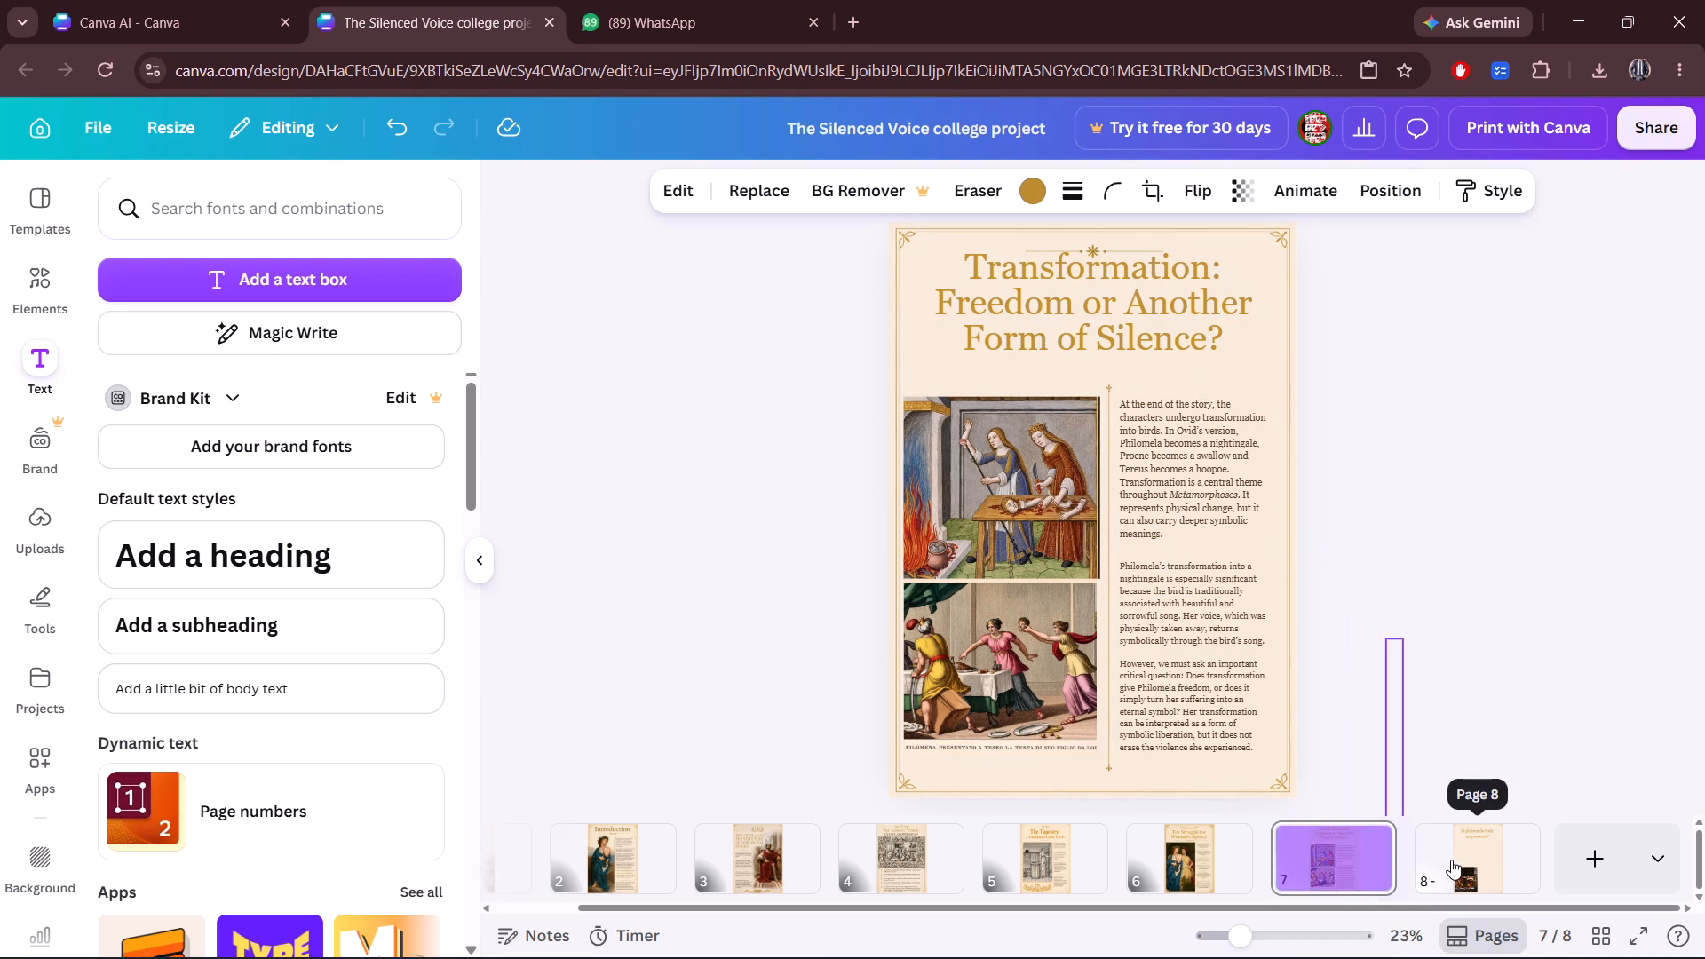
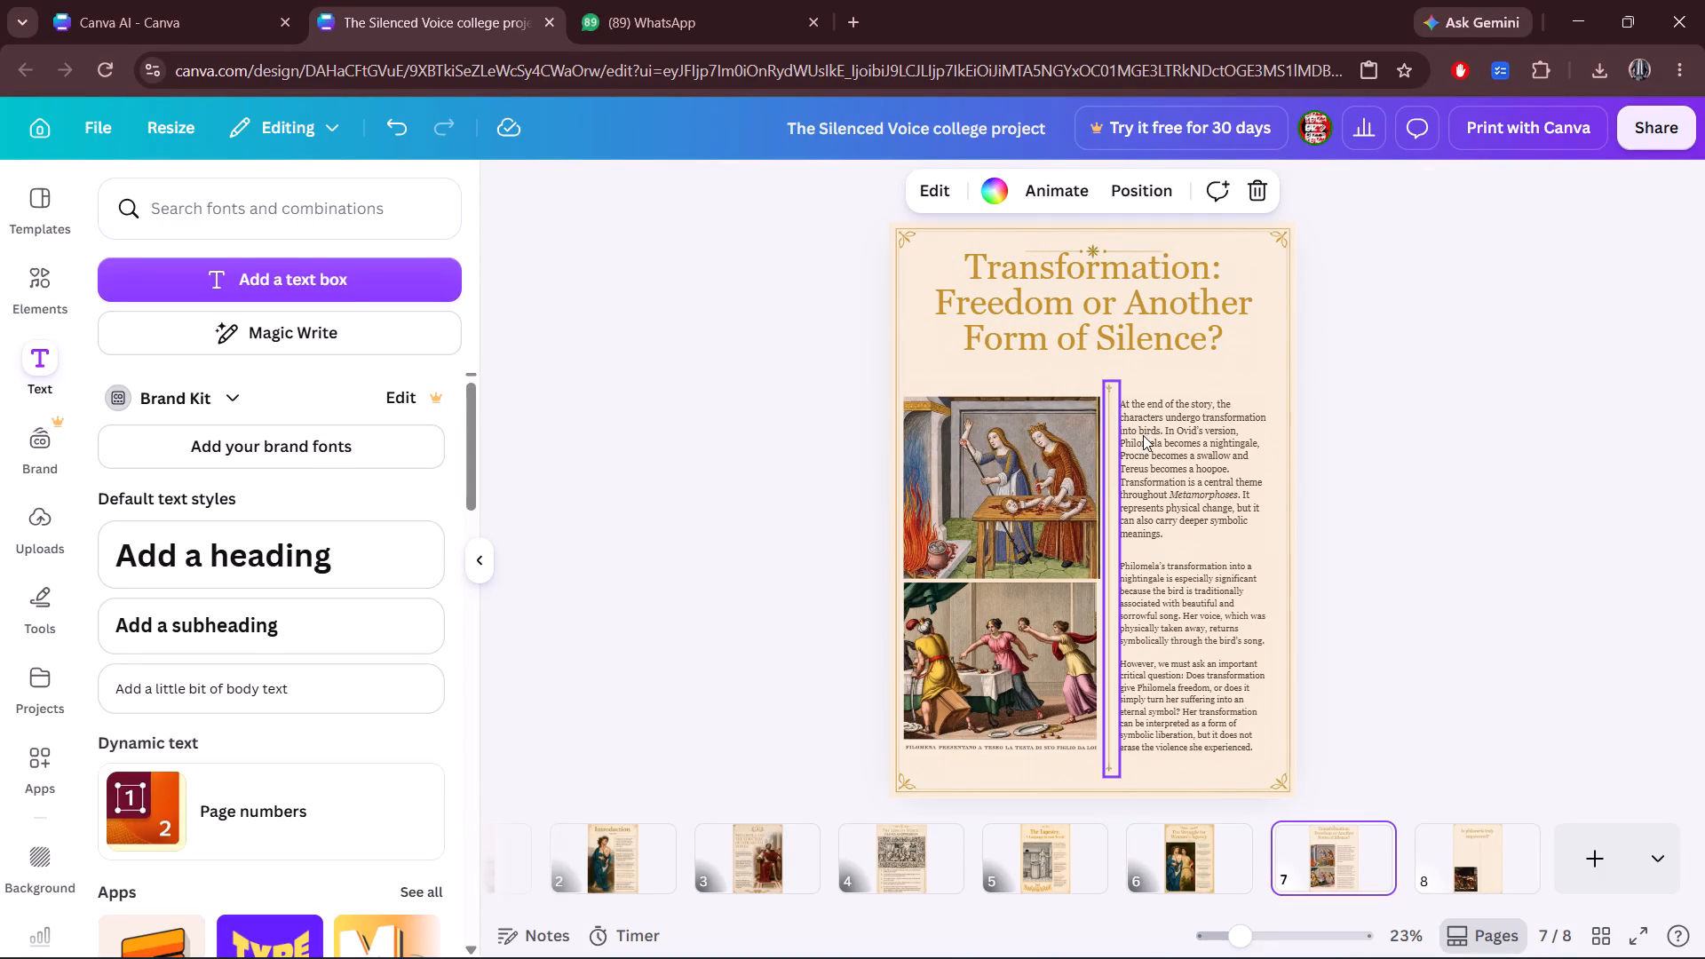
Add a body text box to page 8, using the Georgia Pro font at size 22.
left_click(1461, 841)
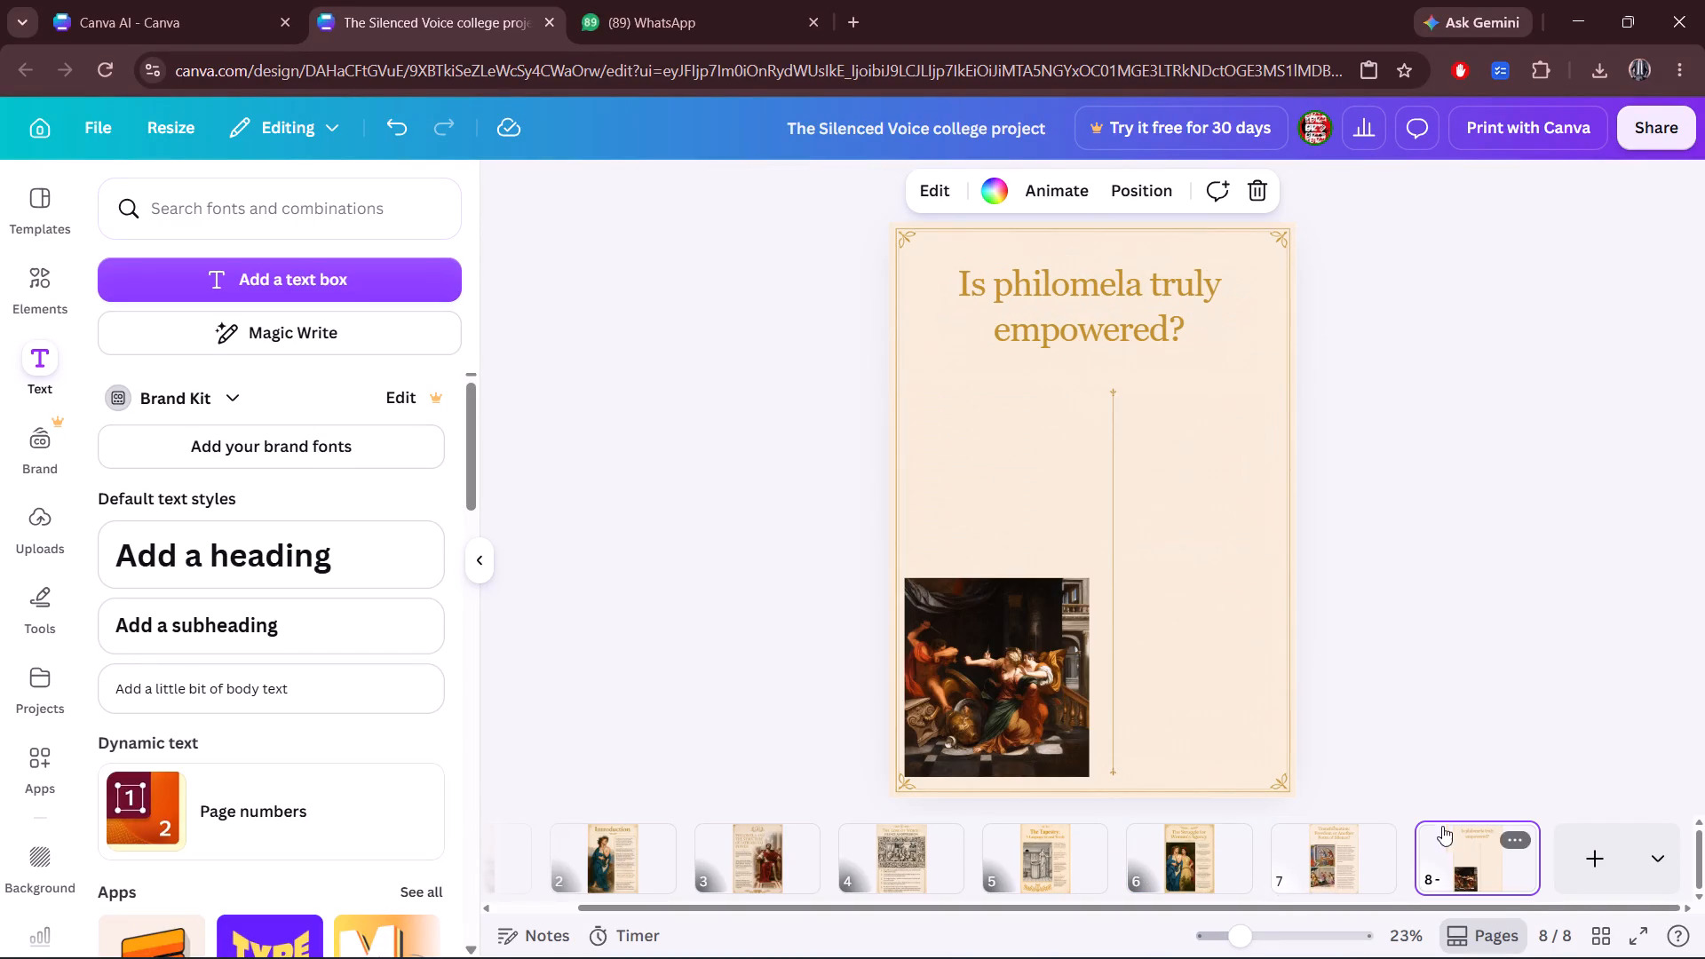
left_click(357, 272)
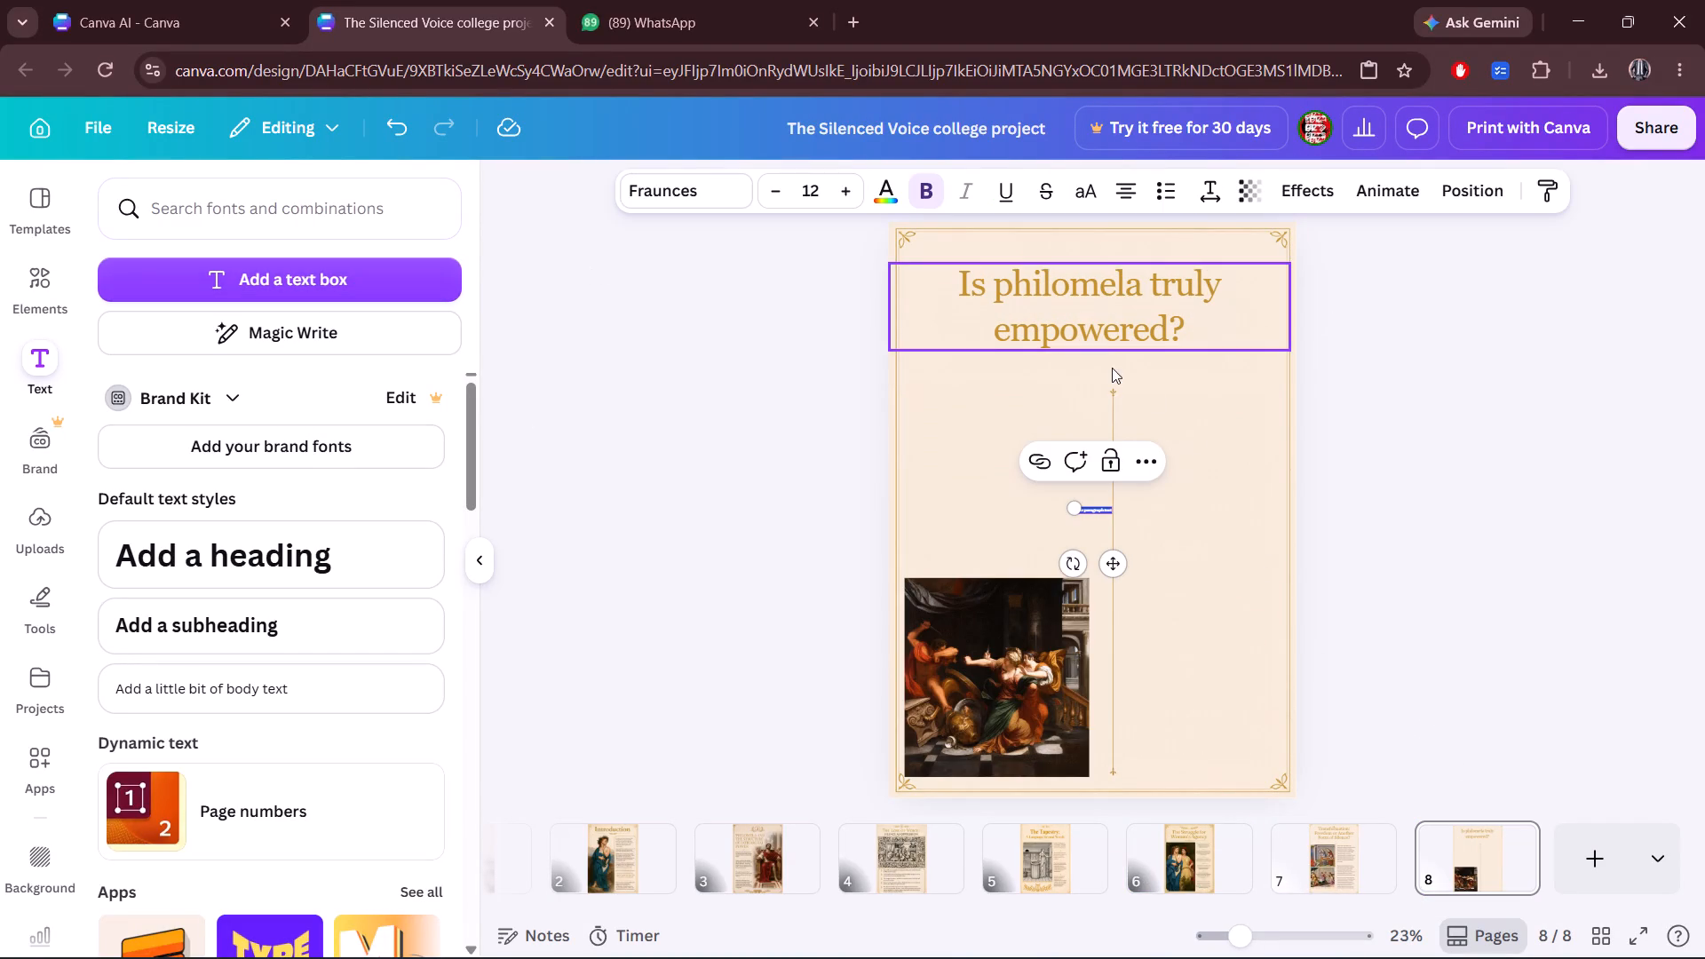
left_click(694, 176)
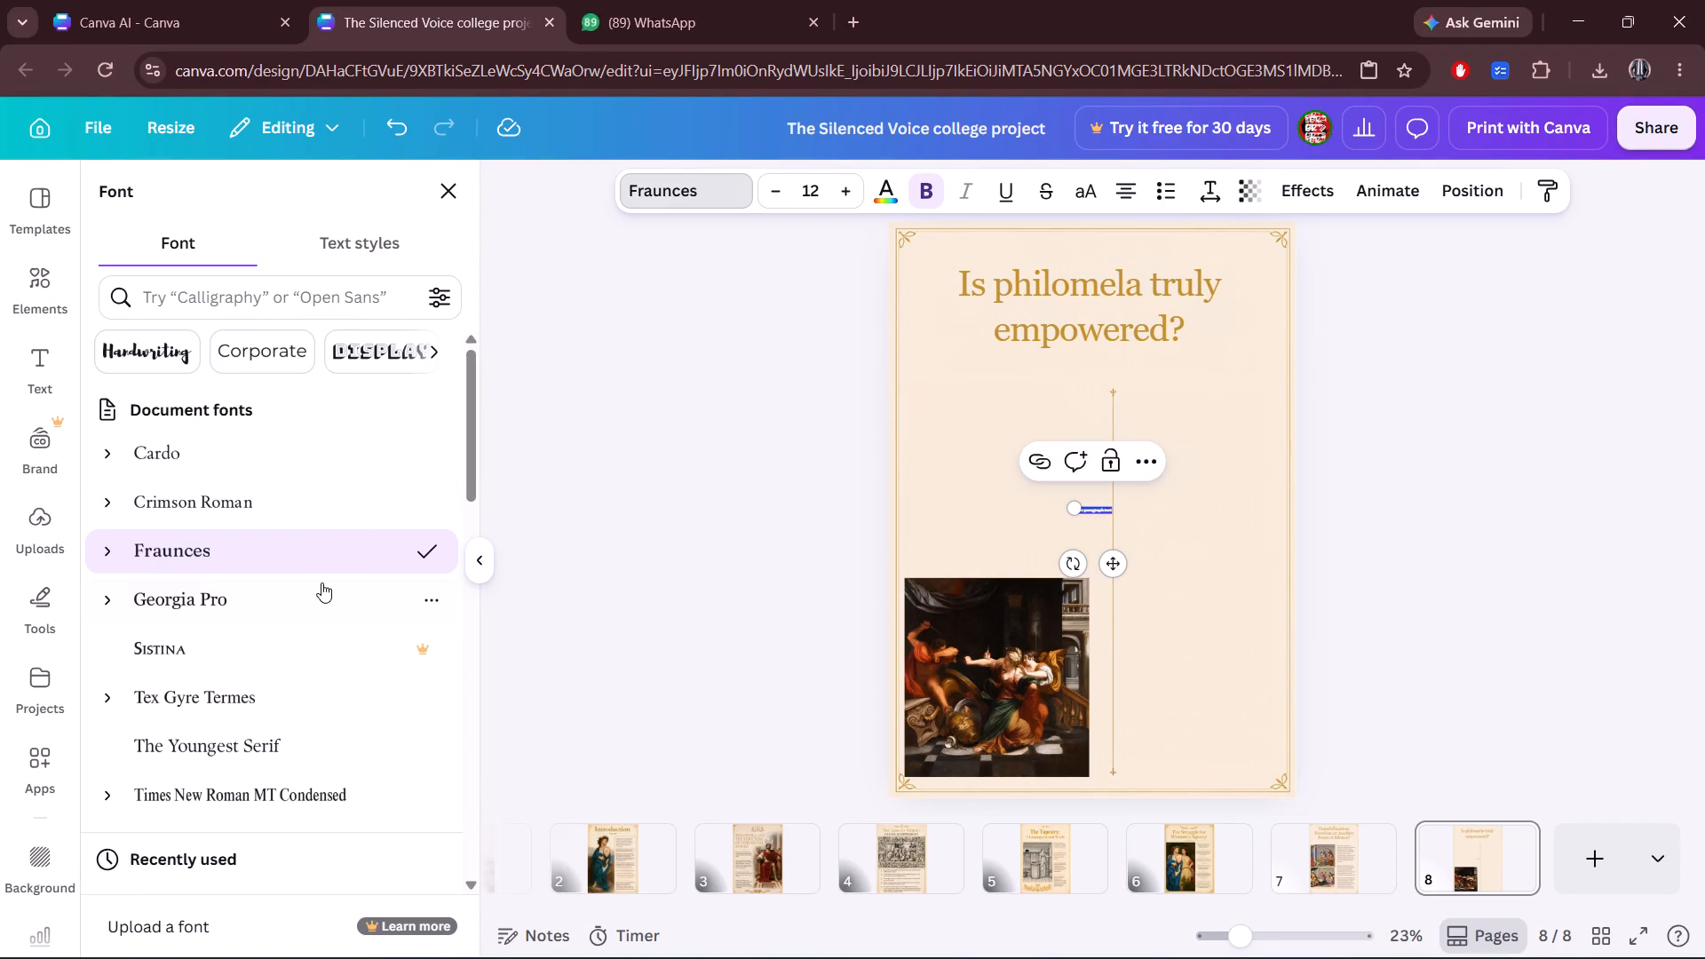
left_click(317, 601)
left_click(870, 191)
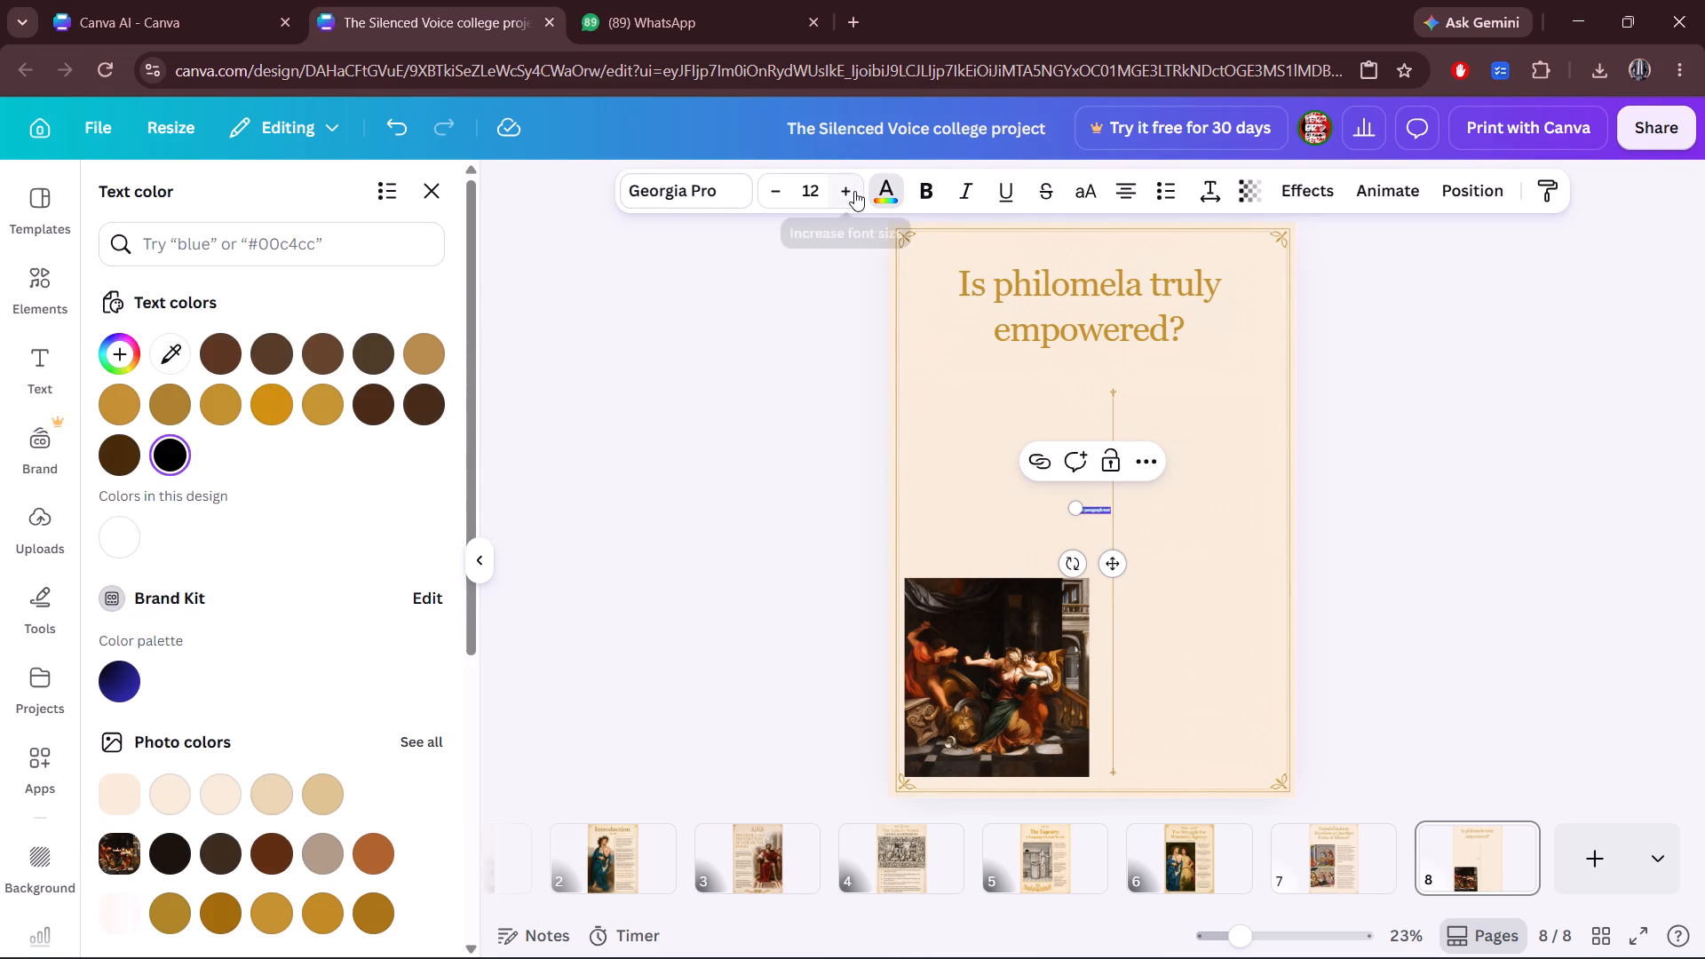
triple_click(854, 191)
triple_click(854, 191)
triple_click(854, 191)
triple_click(854, 191)
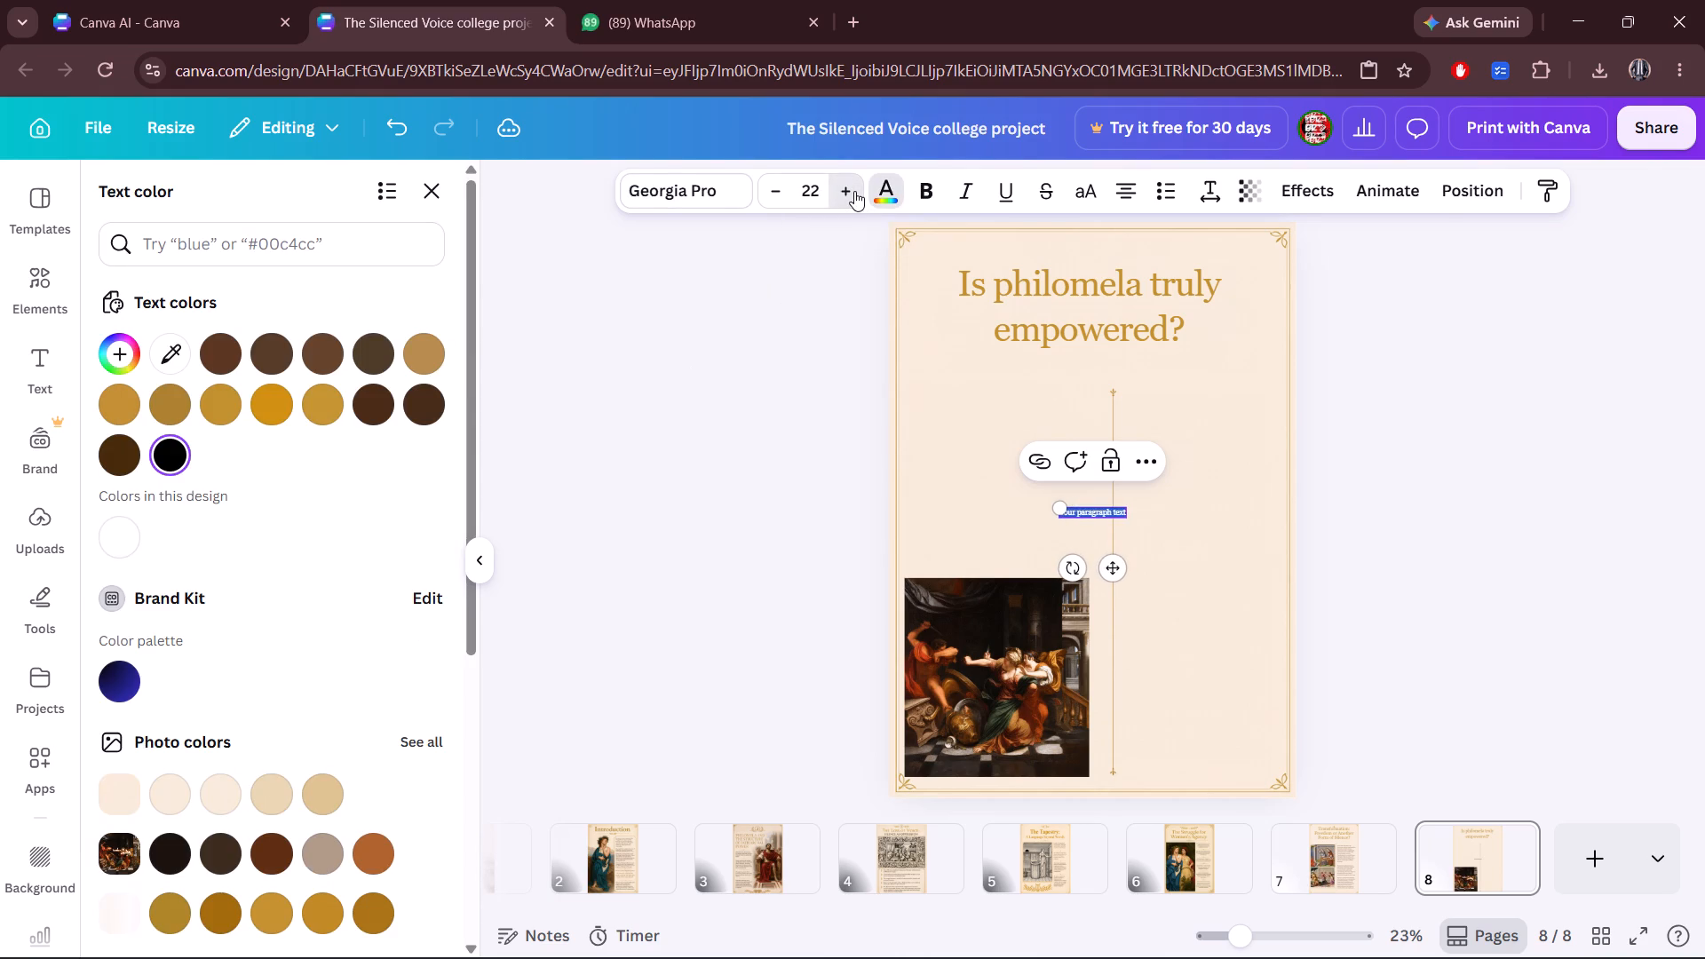
Set page 8's placeholder paragraph to font size 26.1, using the Transformation page's body text as reference.
double_click(854, 191)
left_click(1308, 838)
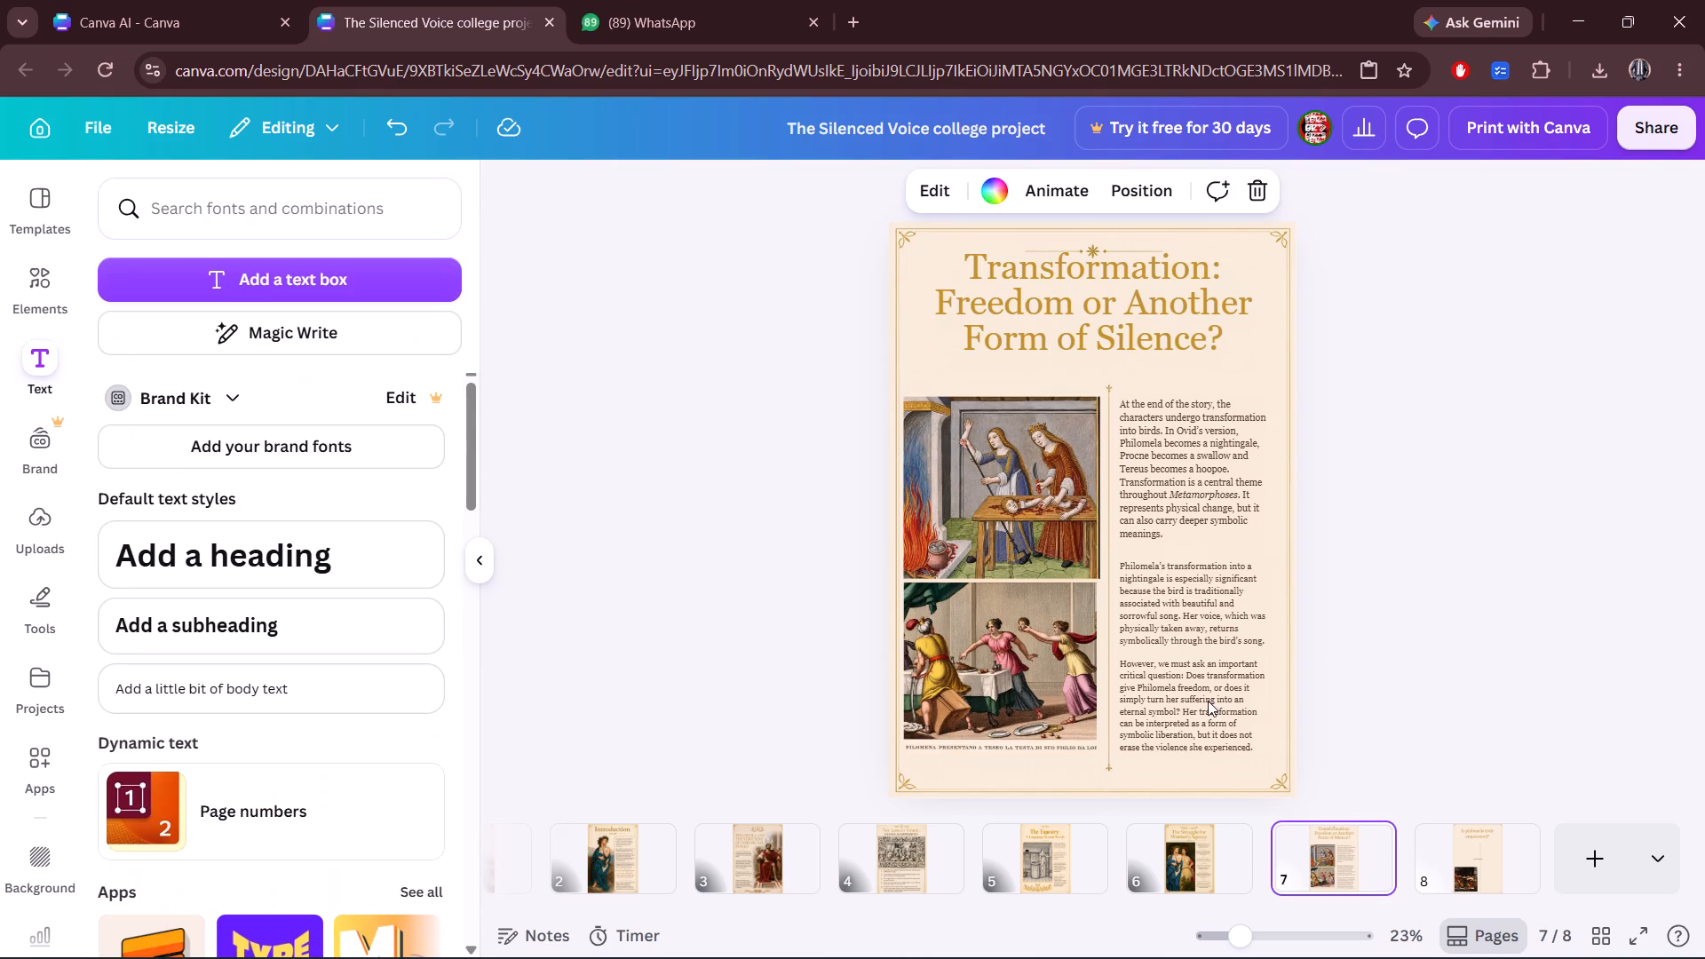
left_click(1192, 613)
left_click(1460, 865)
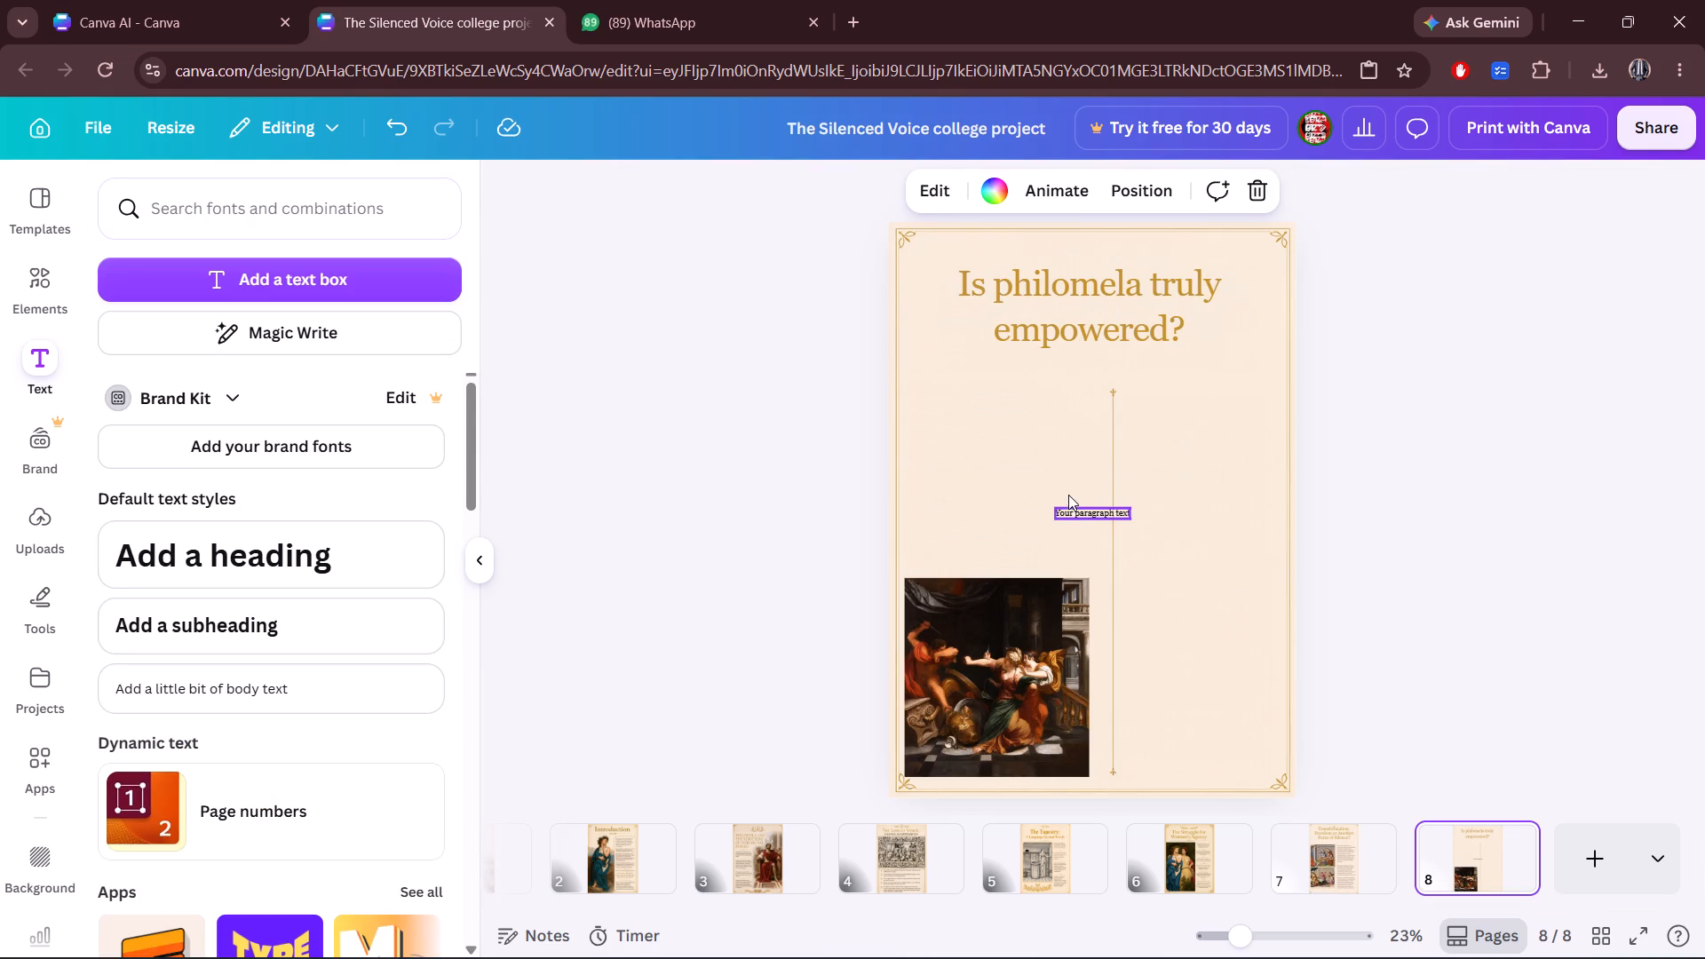
left_click(1073, 510)
left_click(821, 189)
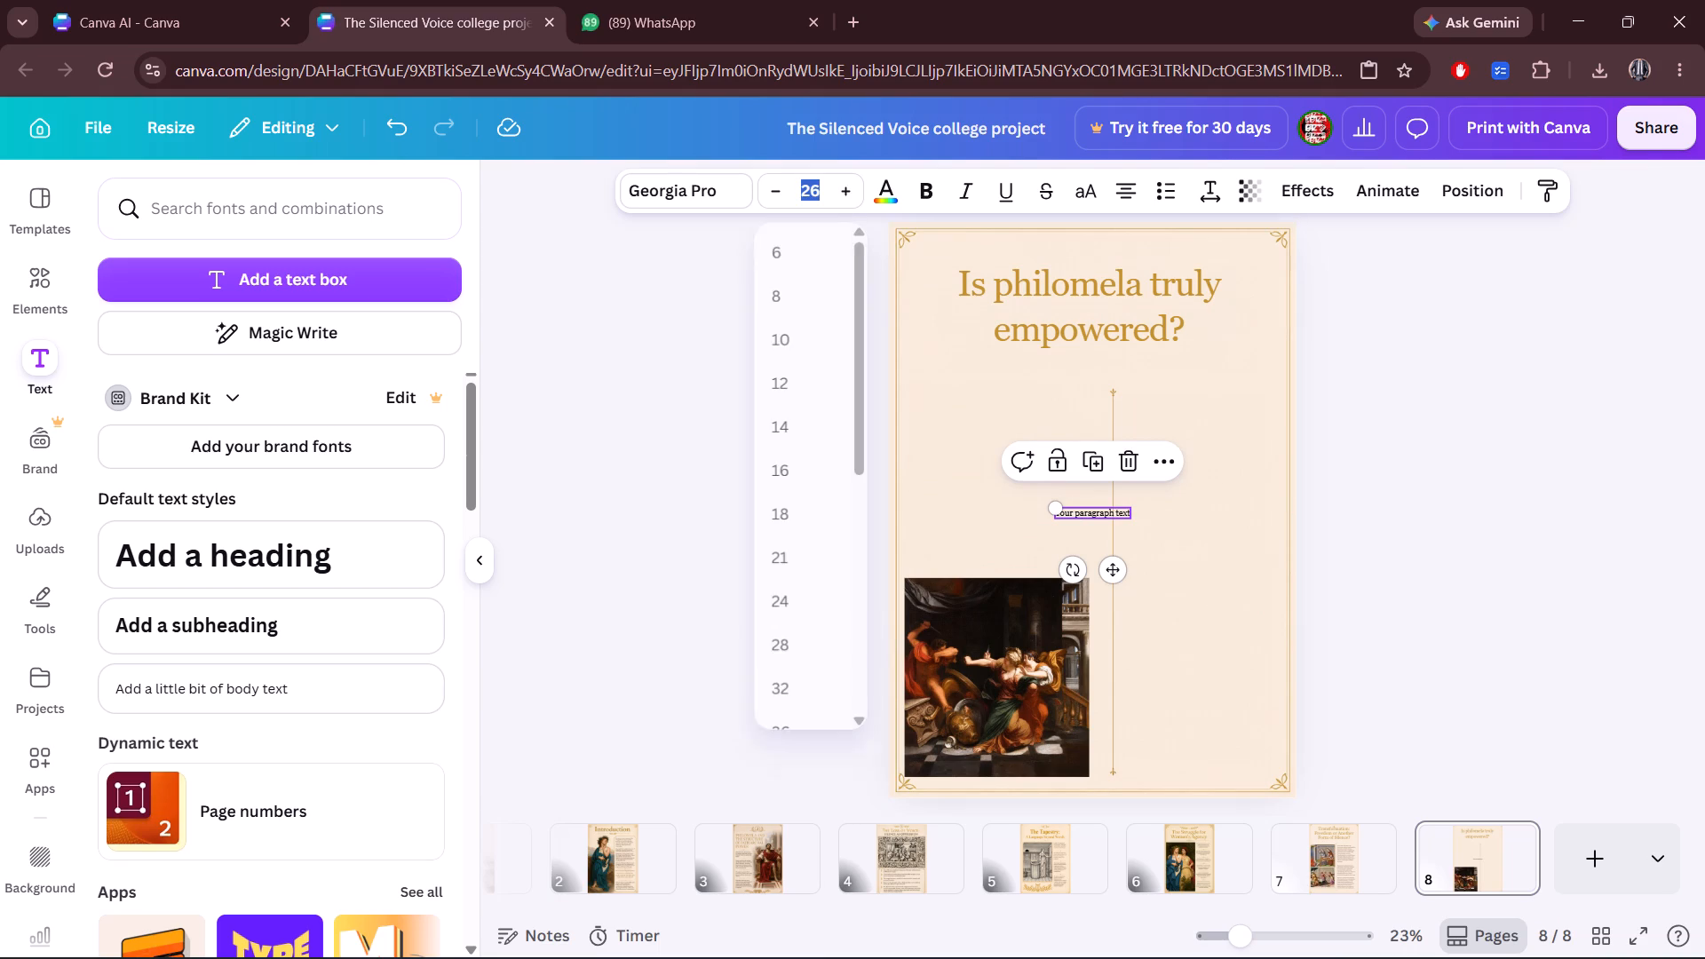
left_click(821, 189)
type("26.1")
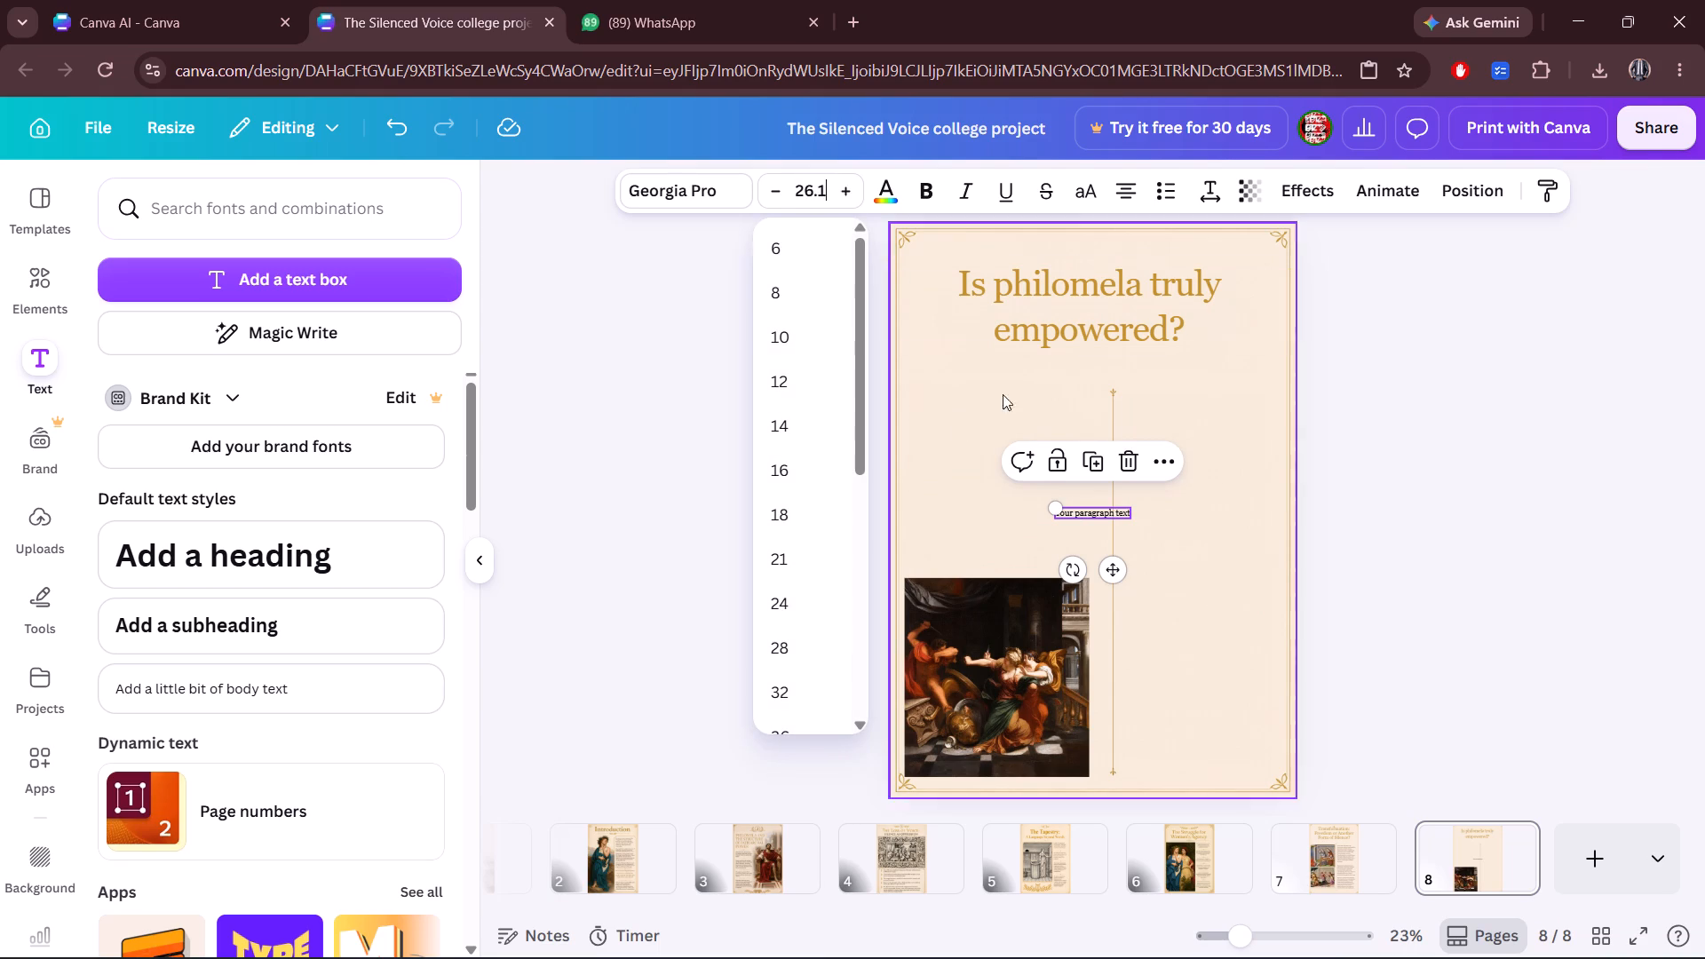
key("Return")
left_click(634, 502)
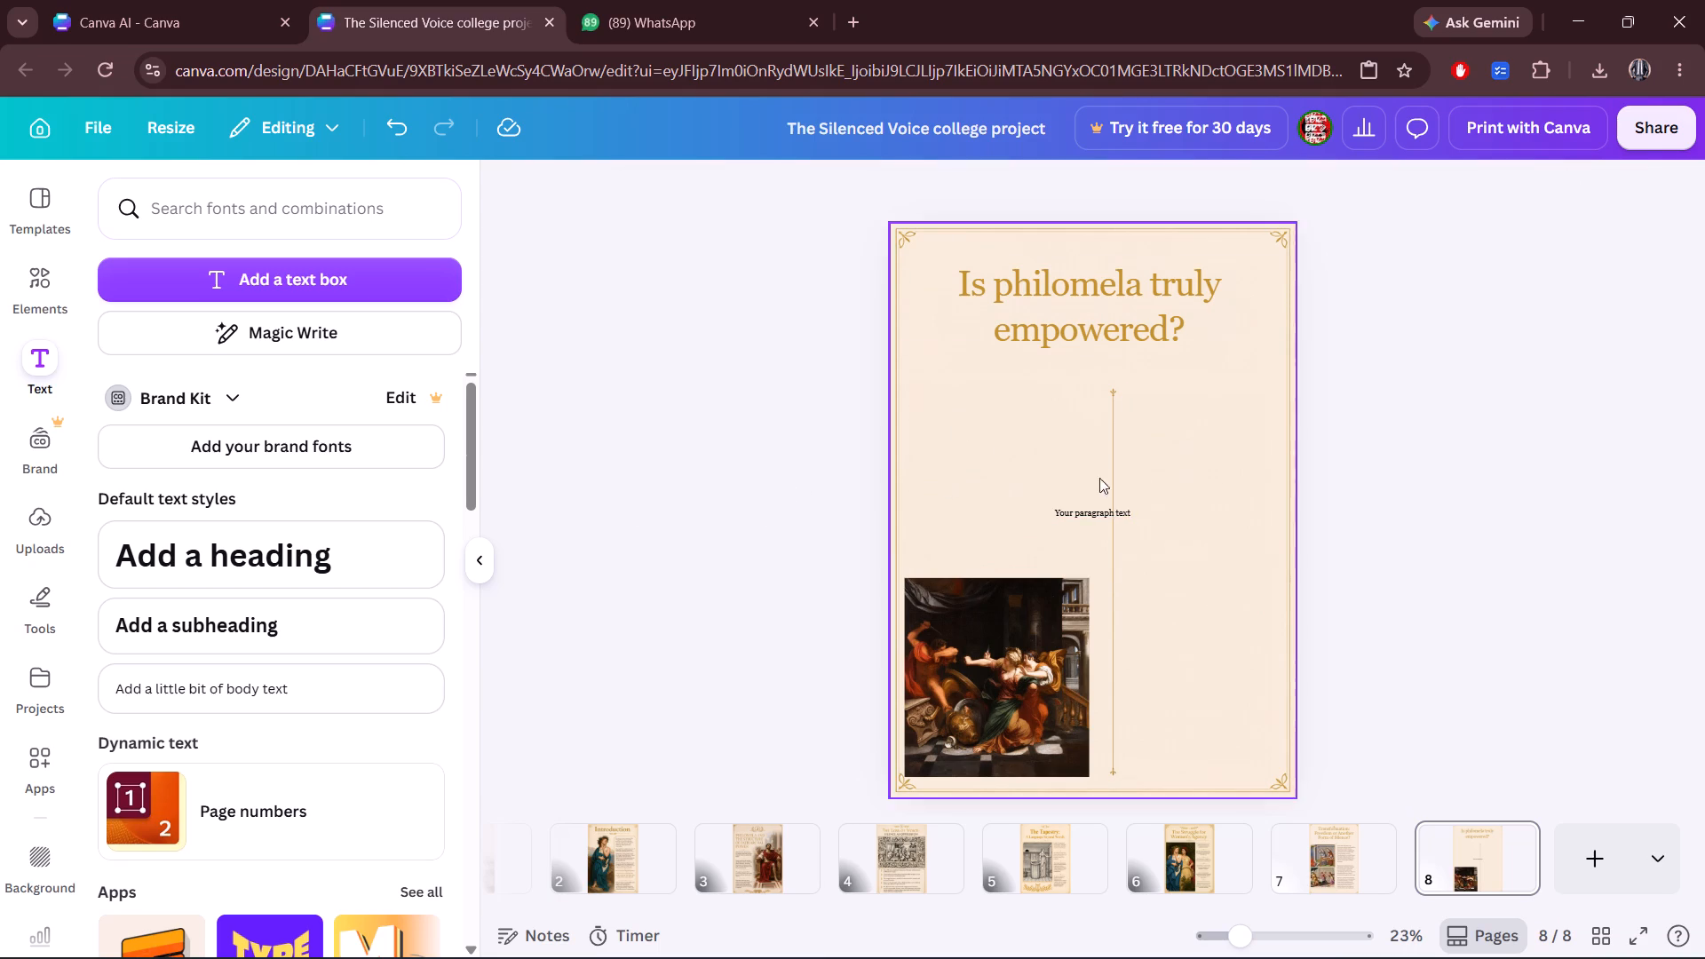
Replace the placeholder paragraph with the copied passage on Philomela's contradiction and narrow its text box to the column beside the divider.
triple_click(1105, 515)
right_click(1104, 513)
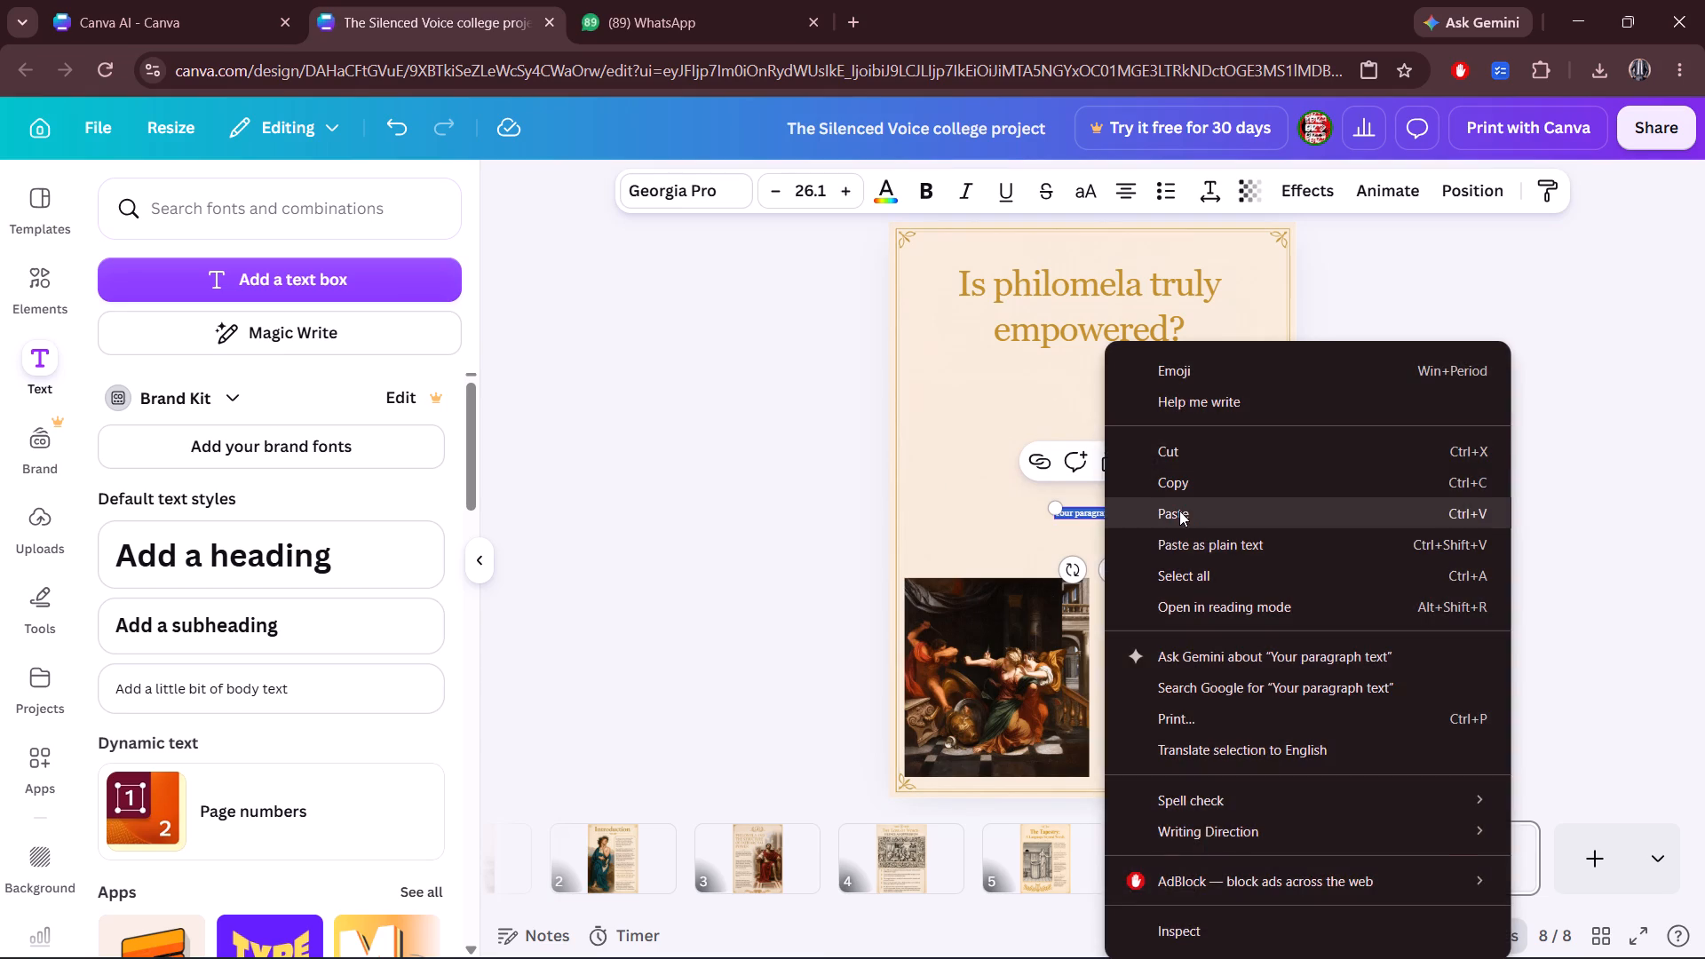
left_click(1179, 511)
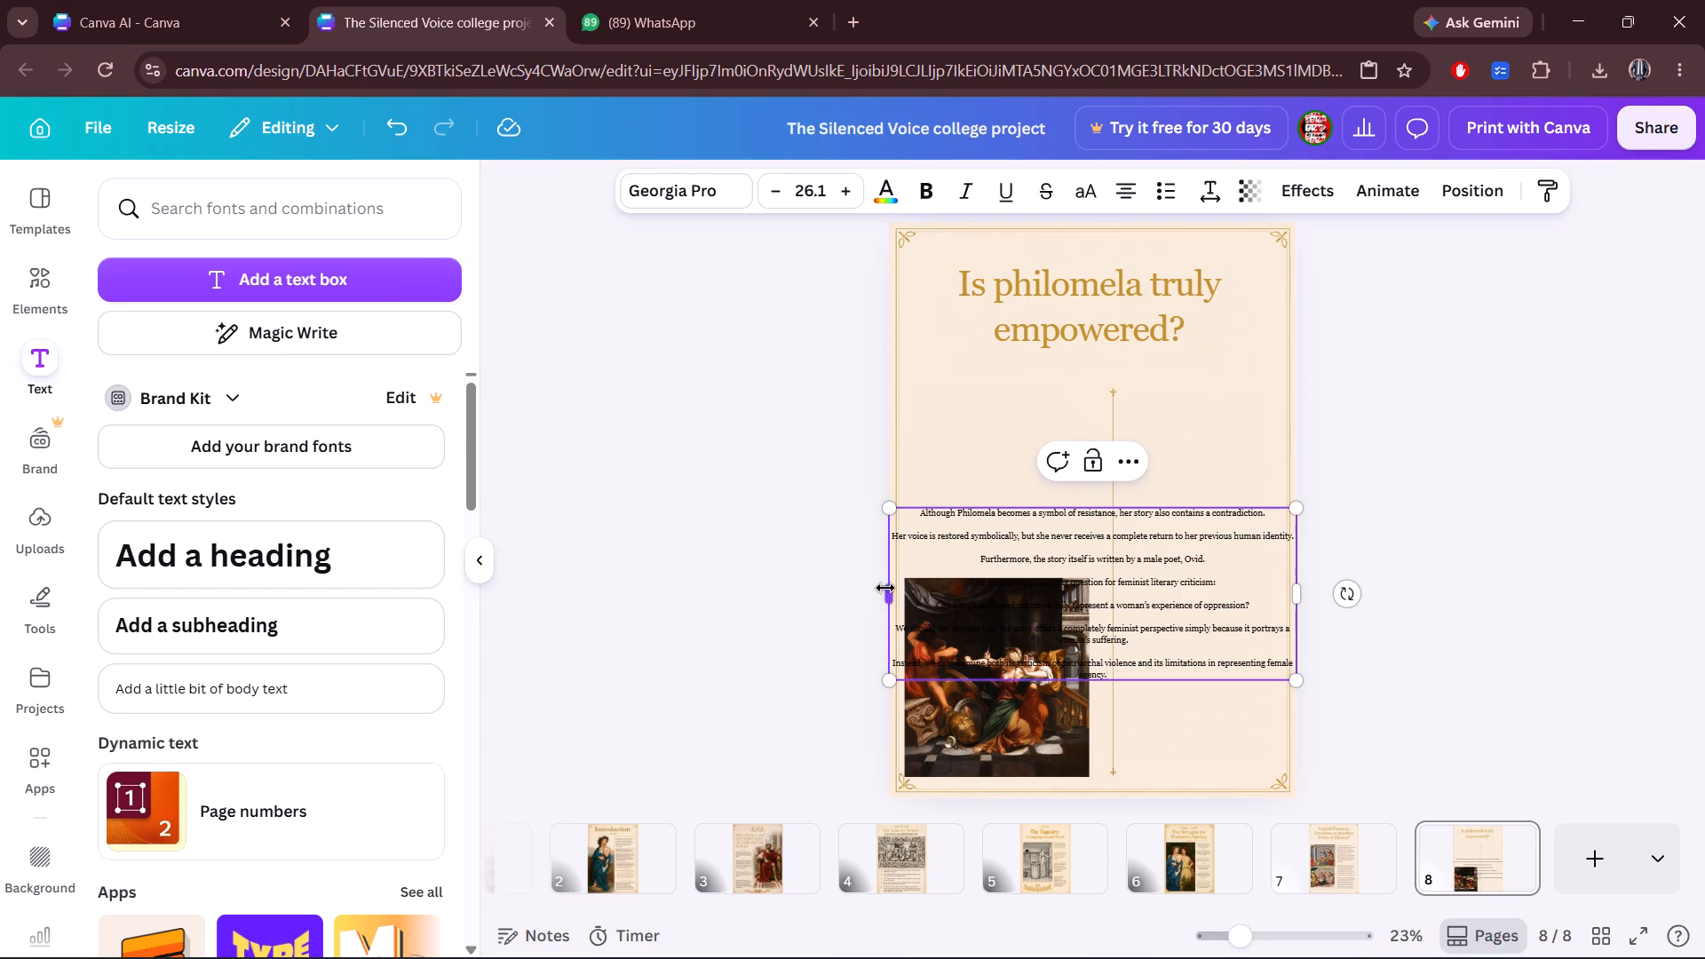
left_click(890, 588)
left_click_drag(887, 592, 1123, 578)
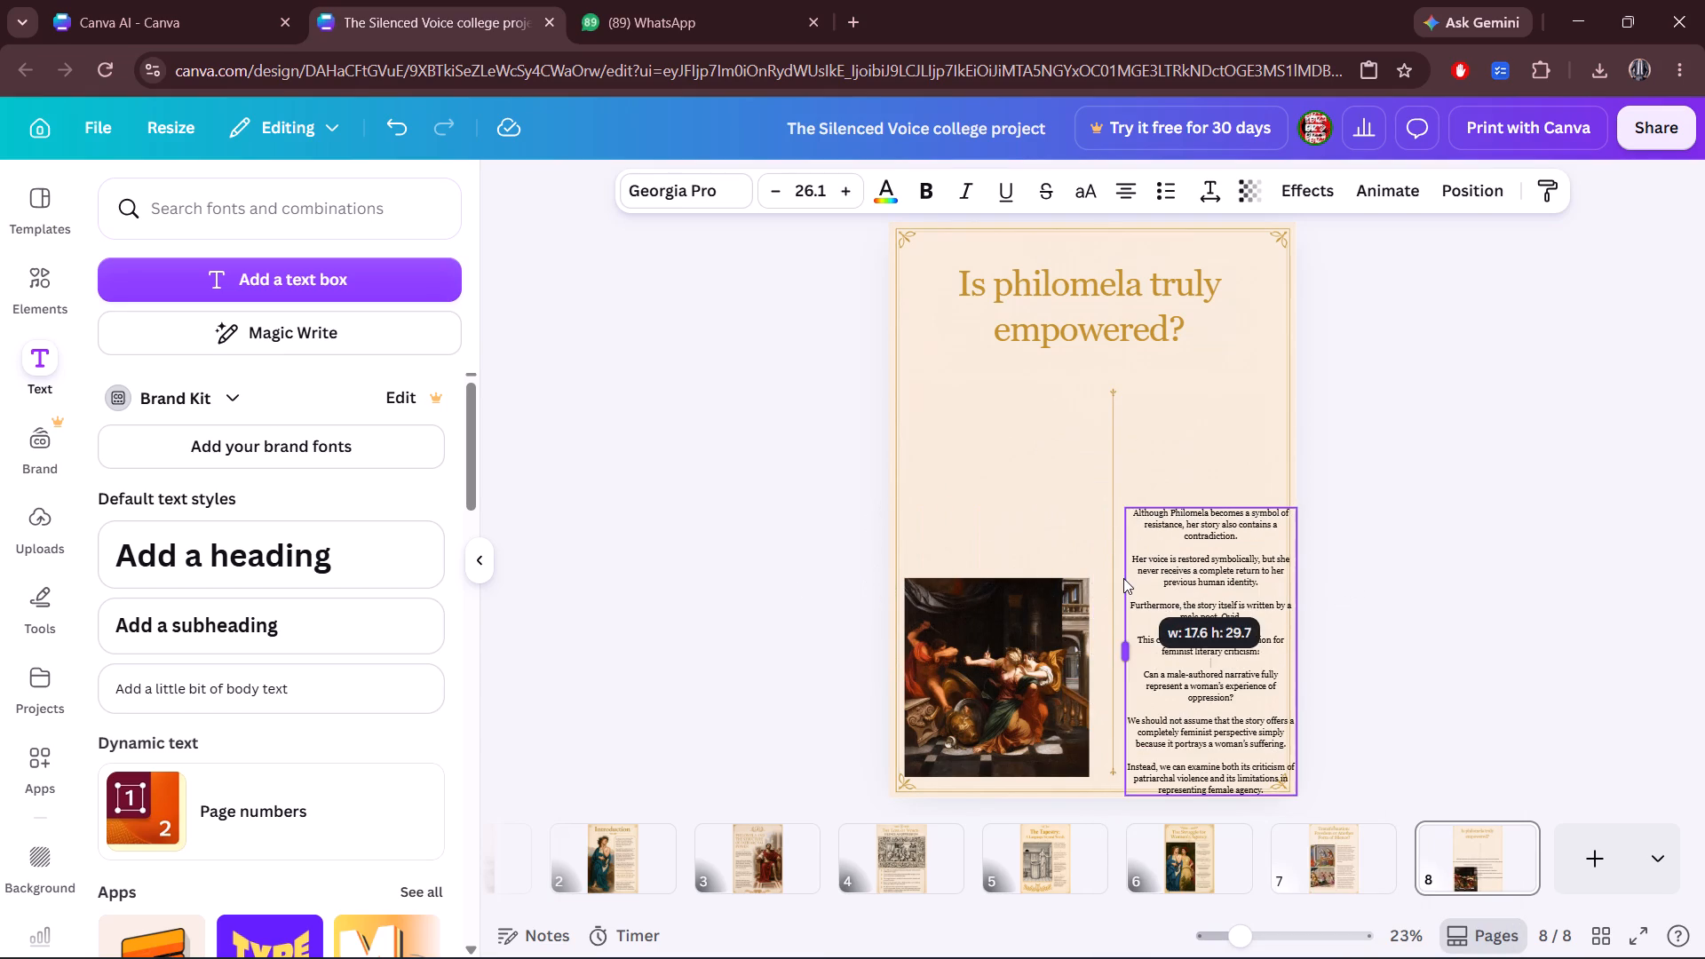
left_click_drag(1123, 578, 1117, 578)
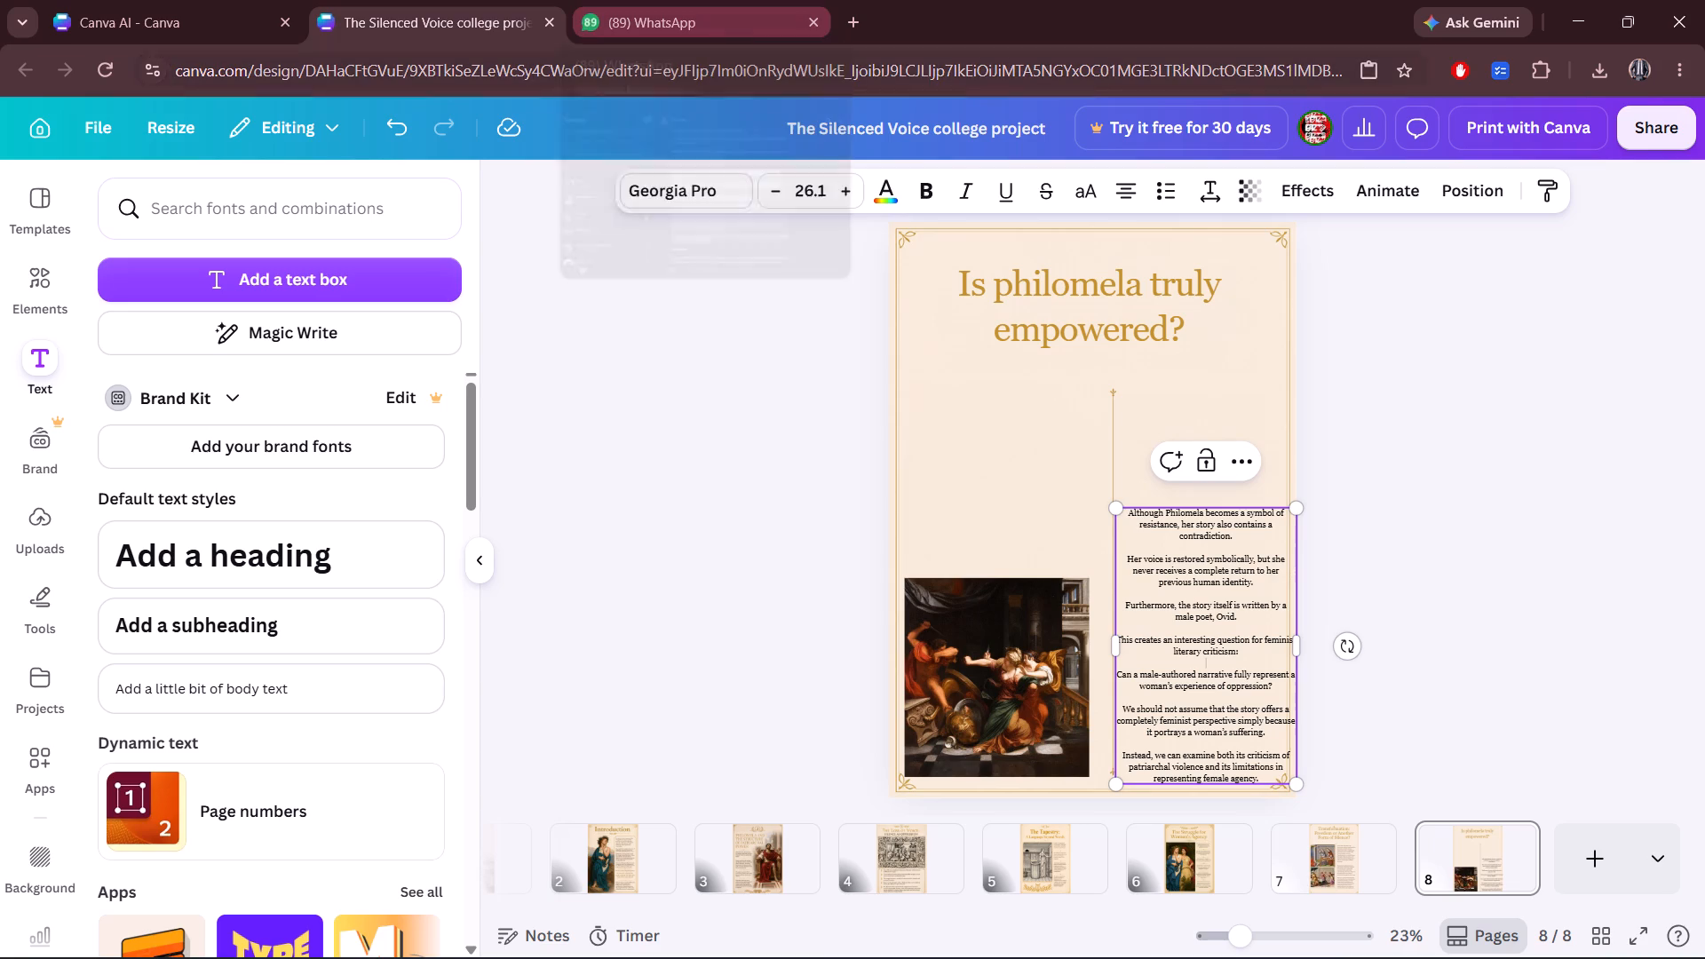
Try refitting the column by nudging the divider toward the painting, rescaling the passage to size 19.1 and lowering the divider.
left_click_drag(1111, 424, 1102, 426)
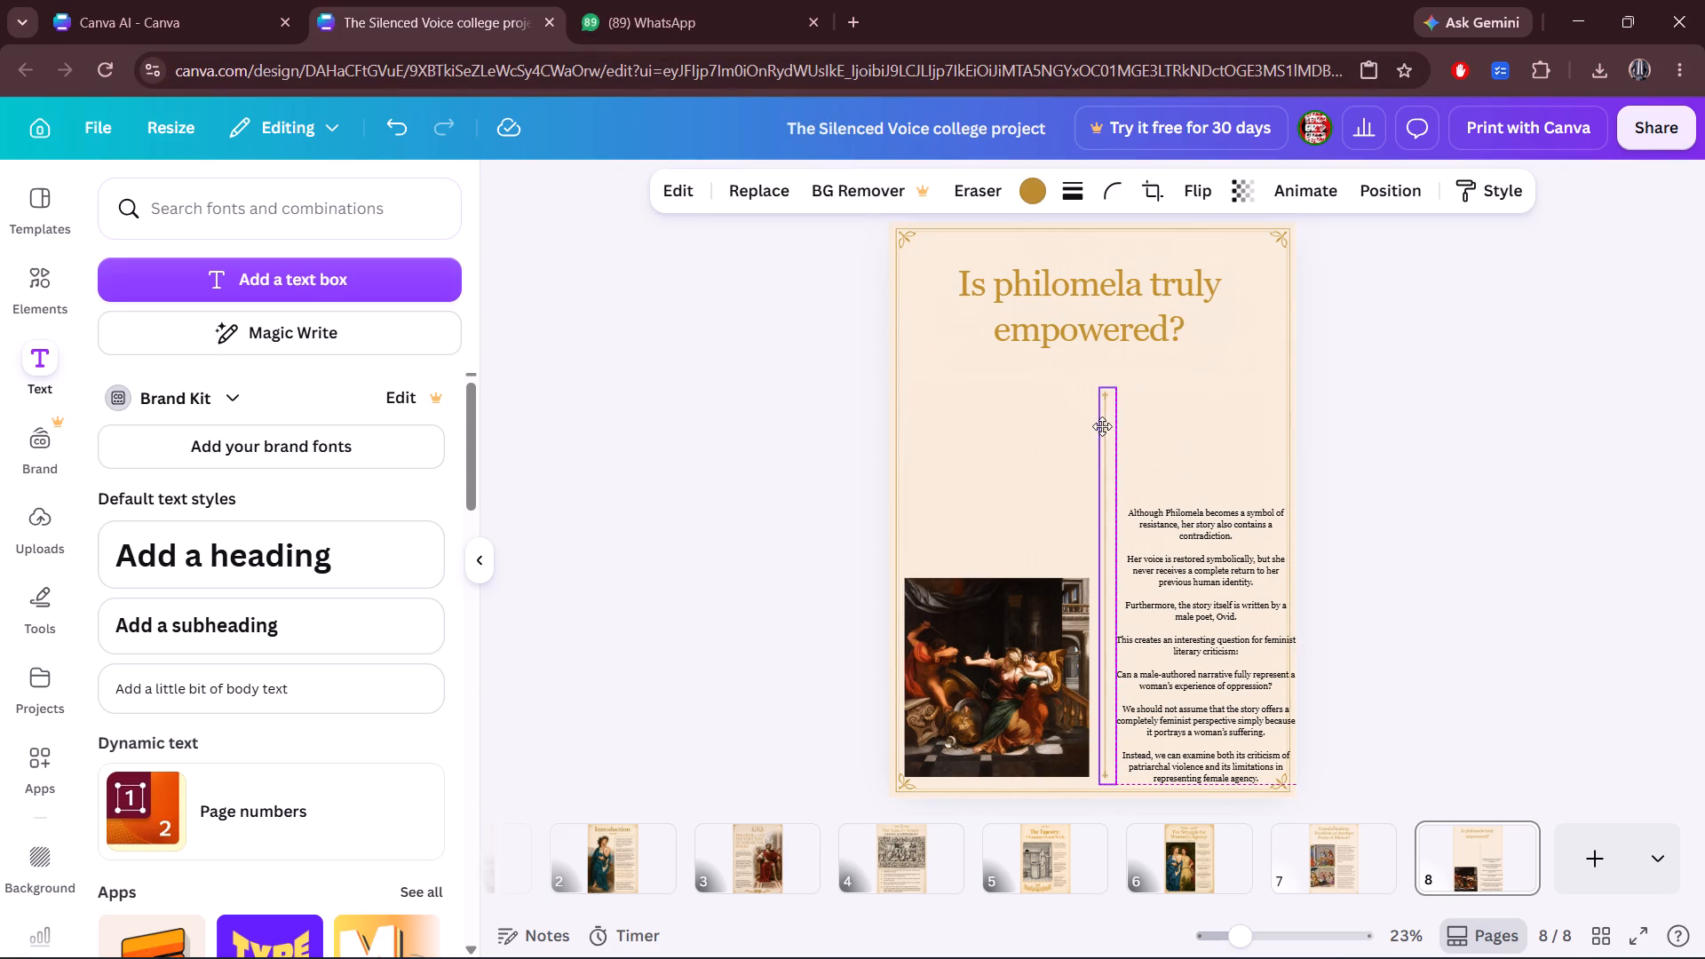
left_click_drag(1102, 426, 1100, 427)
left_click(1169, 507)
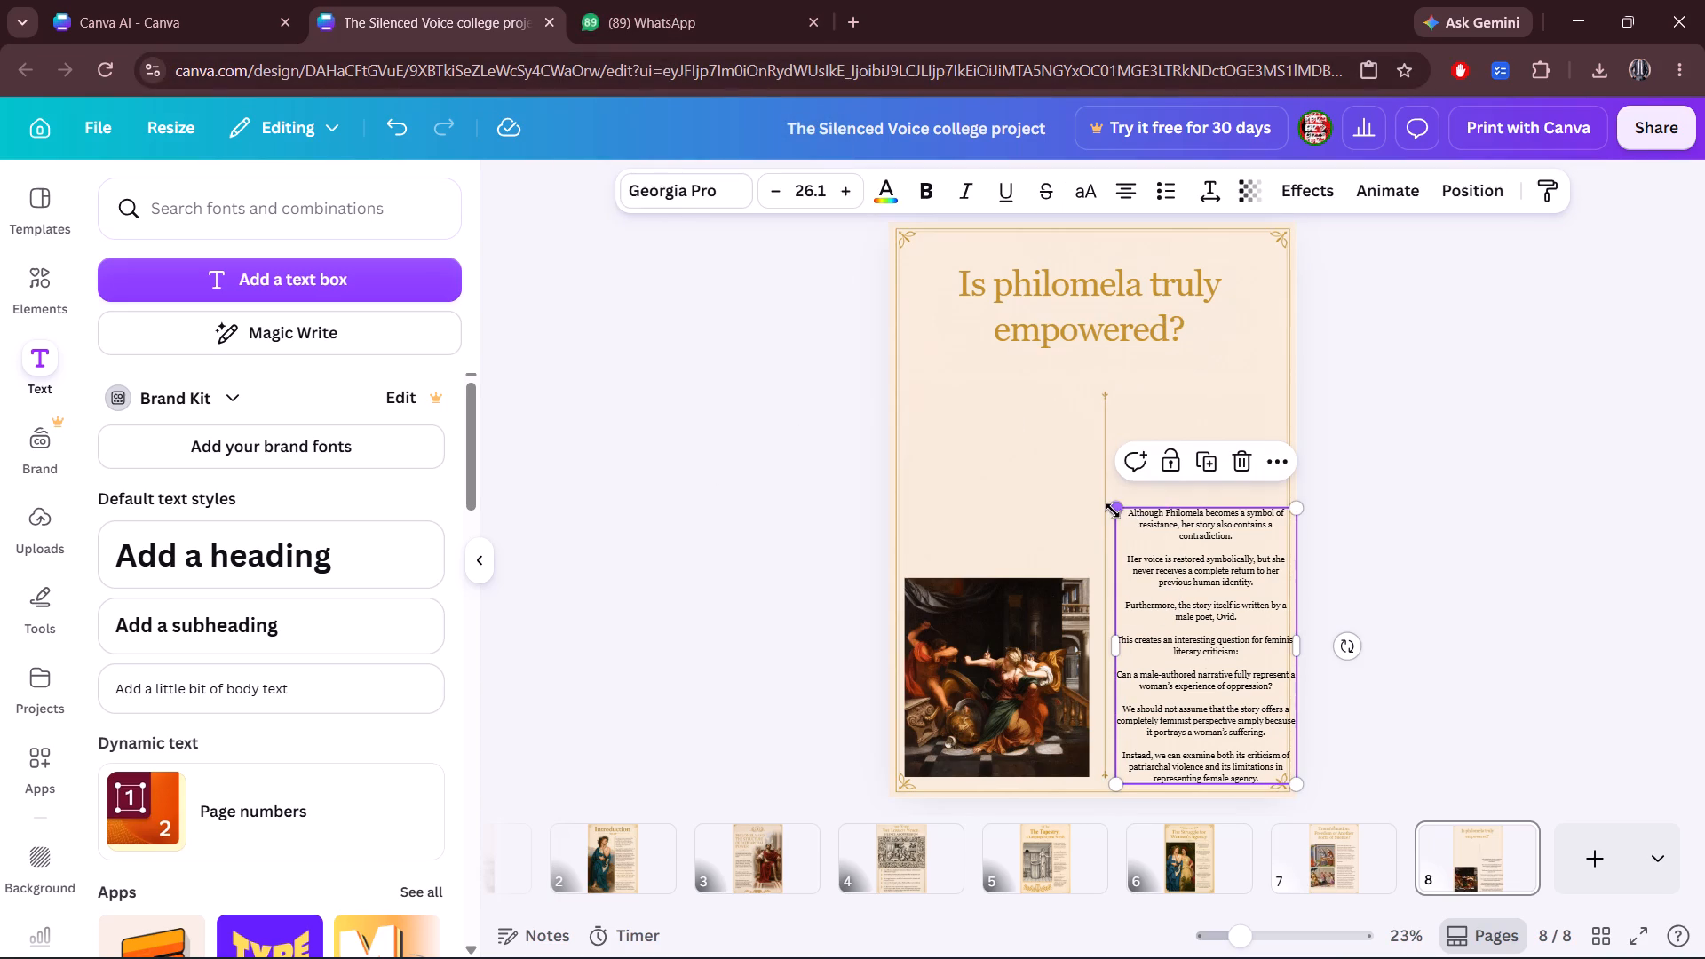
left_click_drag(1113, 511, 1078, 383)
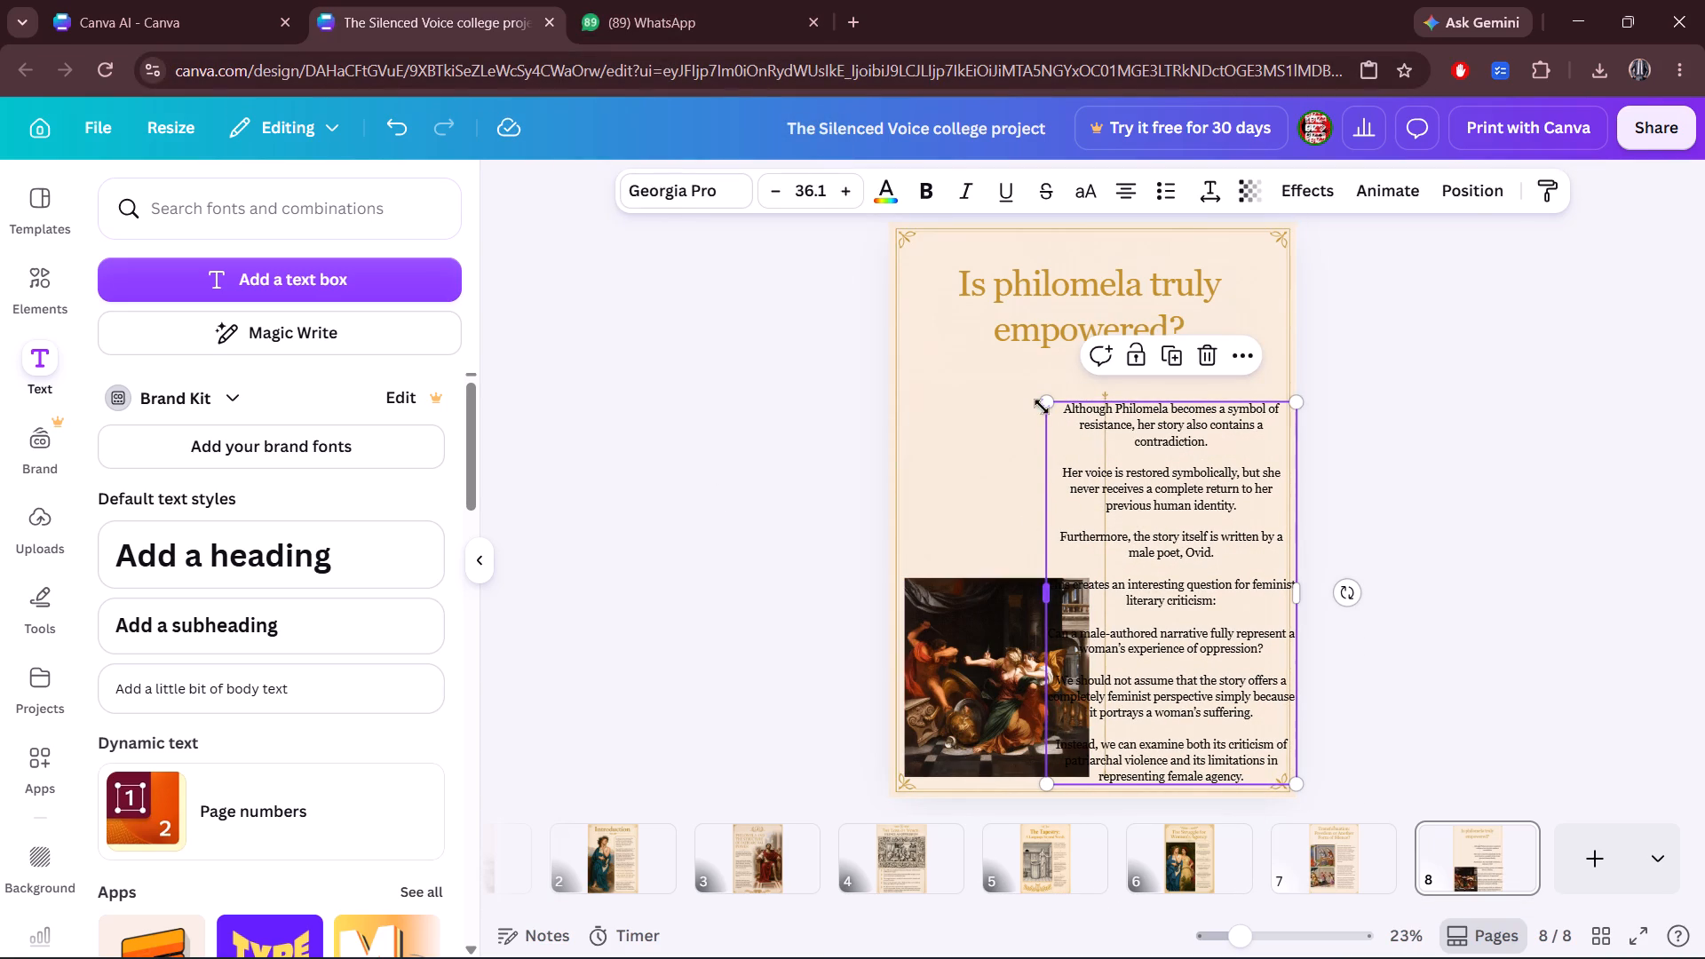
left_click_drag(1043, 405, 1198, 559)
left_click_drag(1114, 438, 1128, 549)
Move the painting up beneath the title and stretch its frame into a wide banner across page 8.
left_click_drag(971, 654, 983, 438)
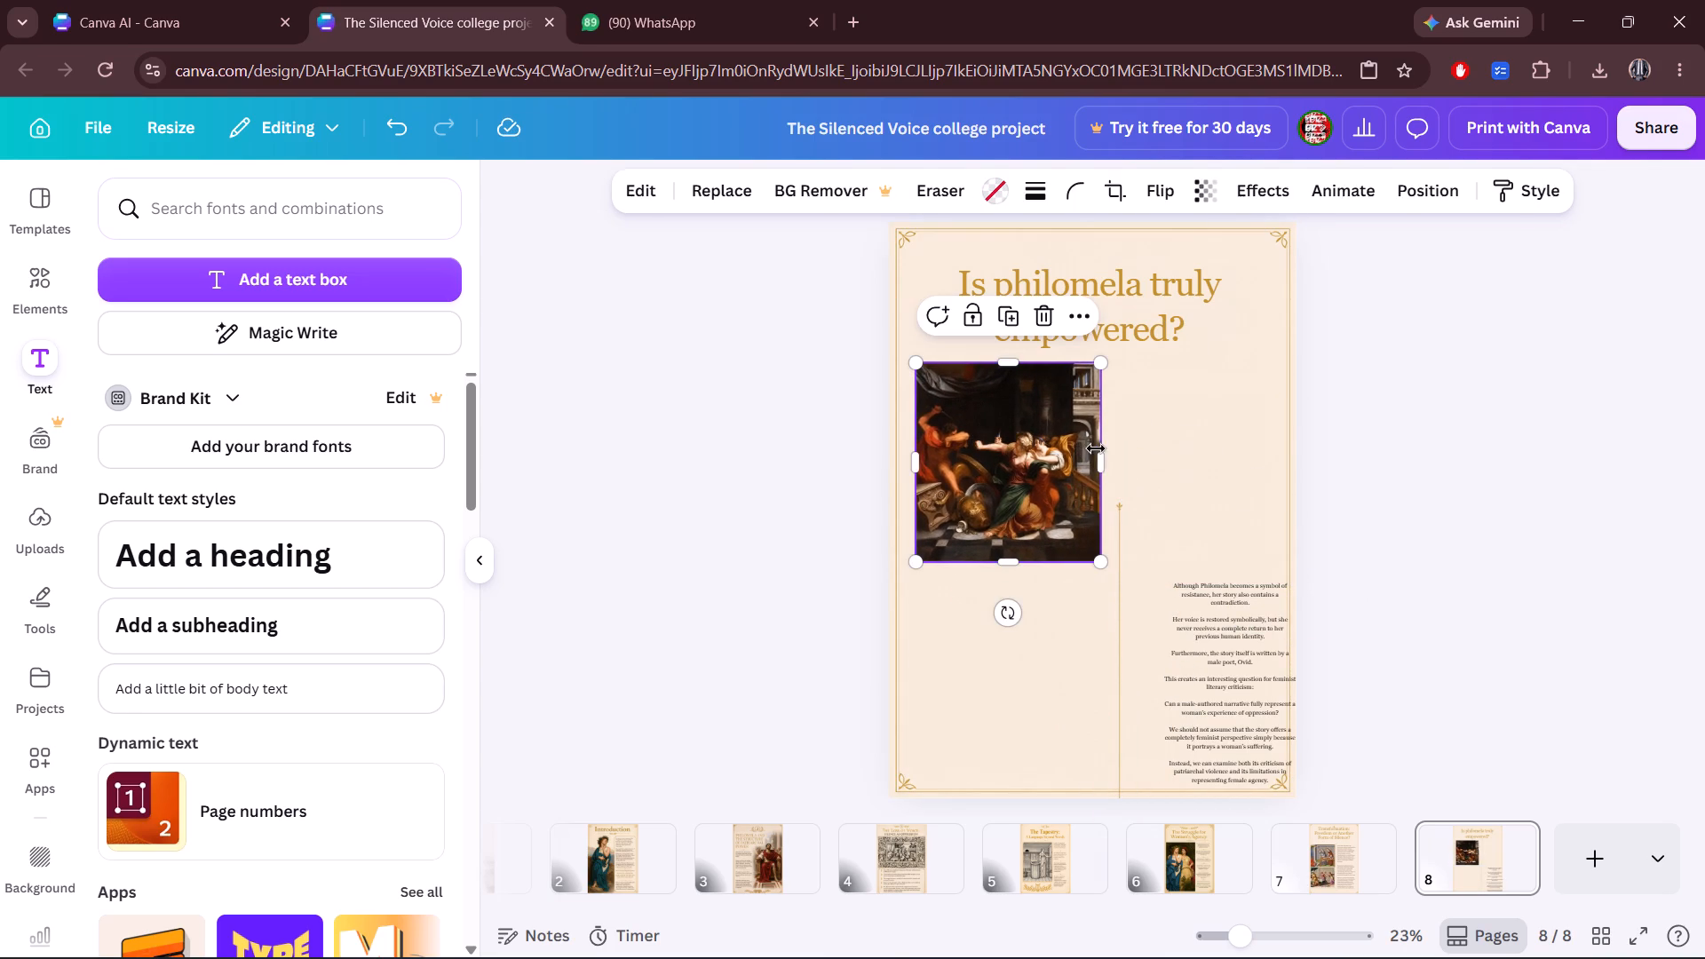
left_click_drag(1097, 448, 1264, 464)
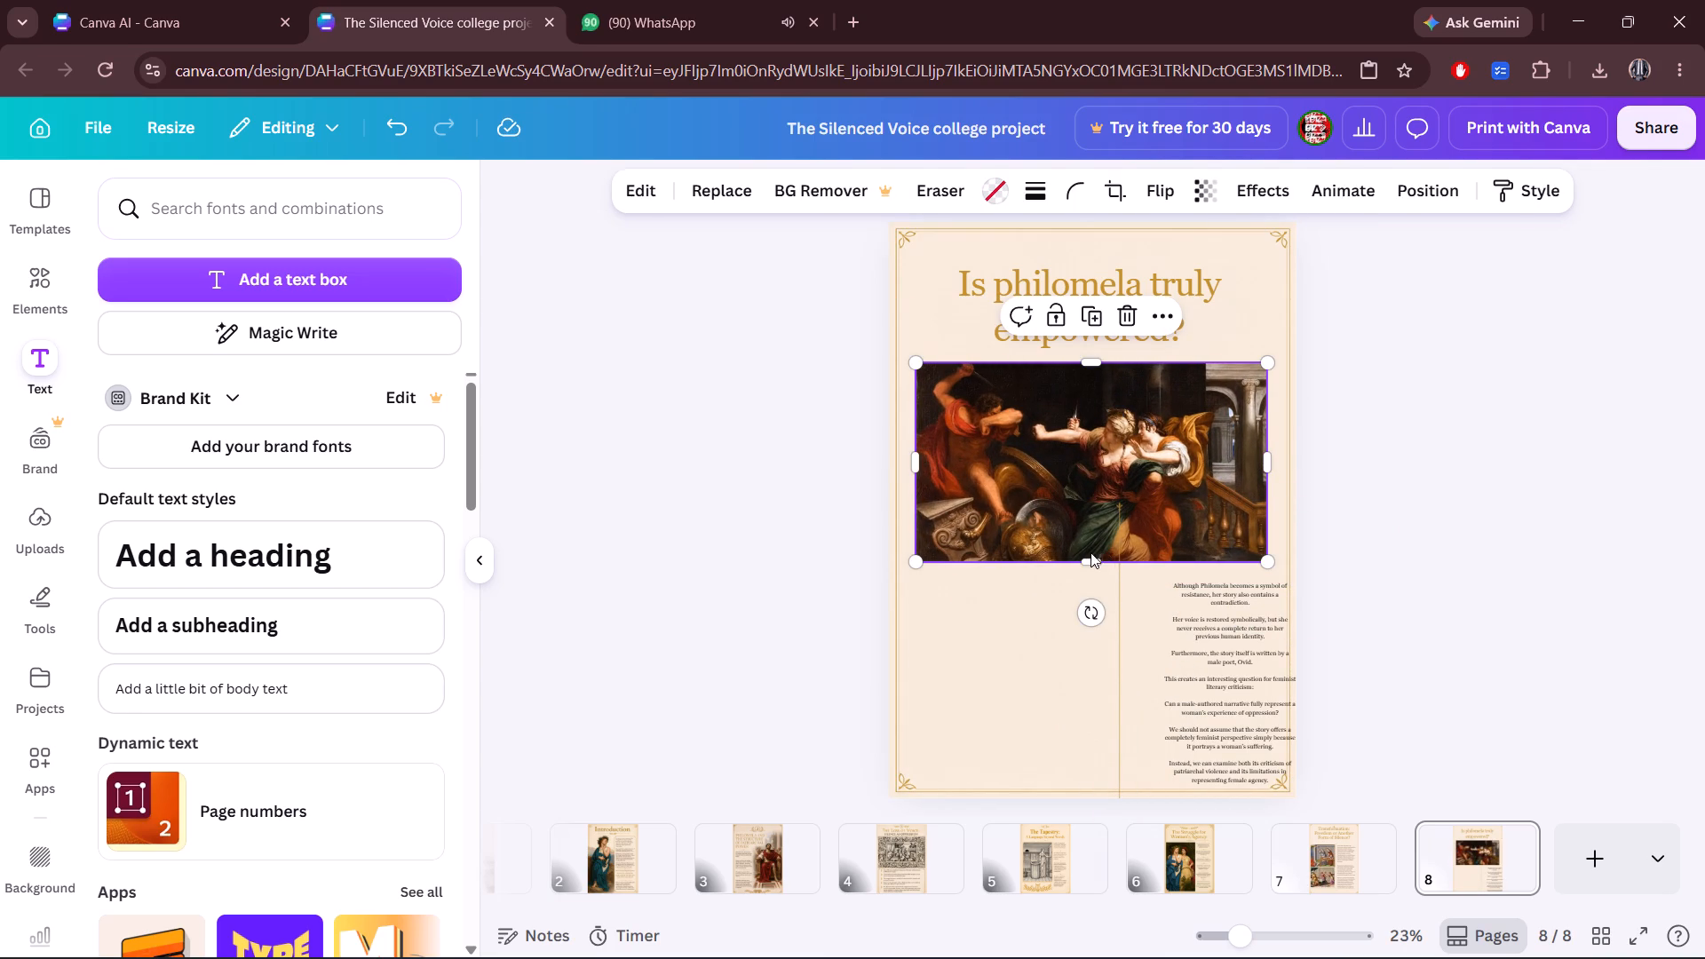
left_click_drag(1085, 363, 1092, 353)
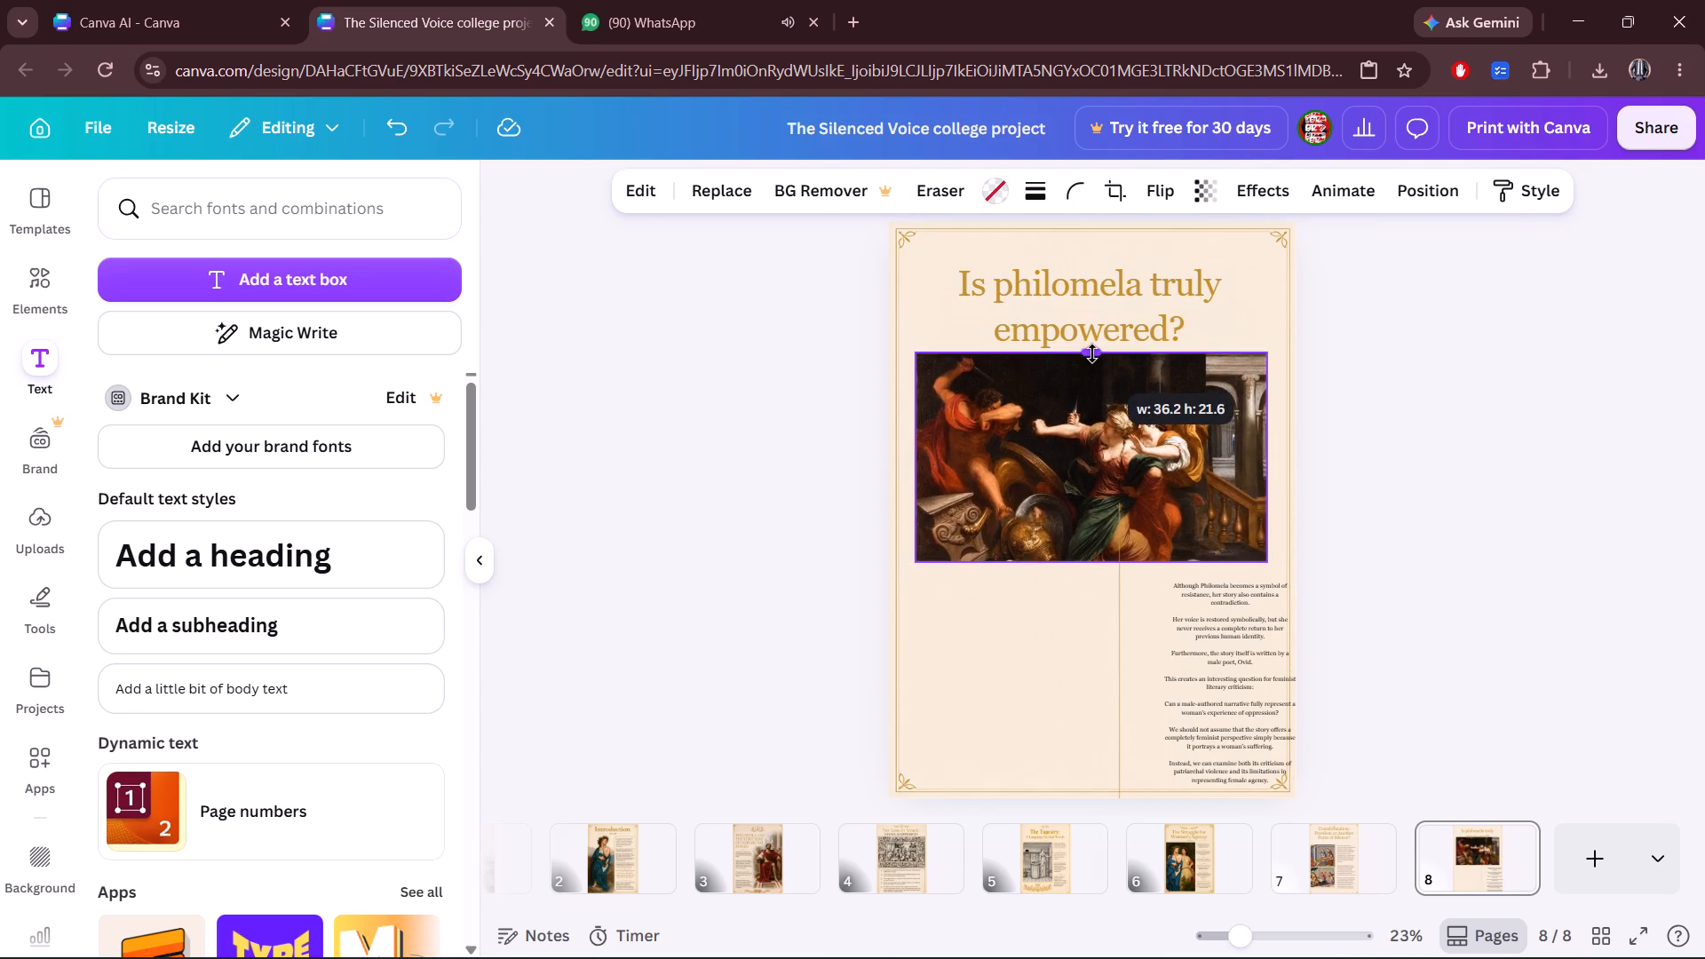
Extend the painting's top edge slightly upward to sit closer beneath the title.
left_click_drag(1092, 353, 1095, 348)
left_click(1038, 696)
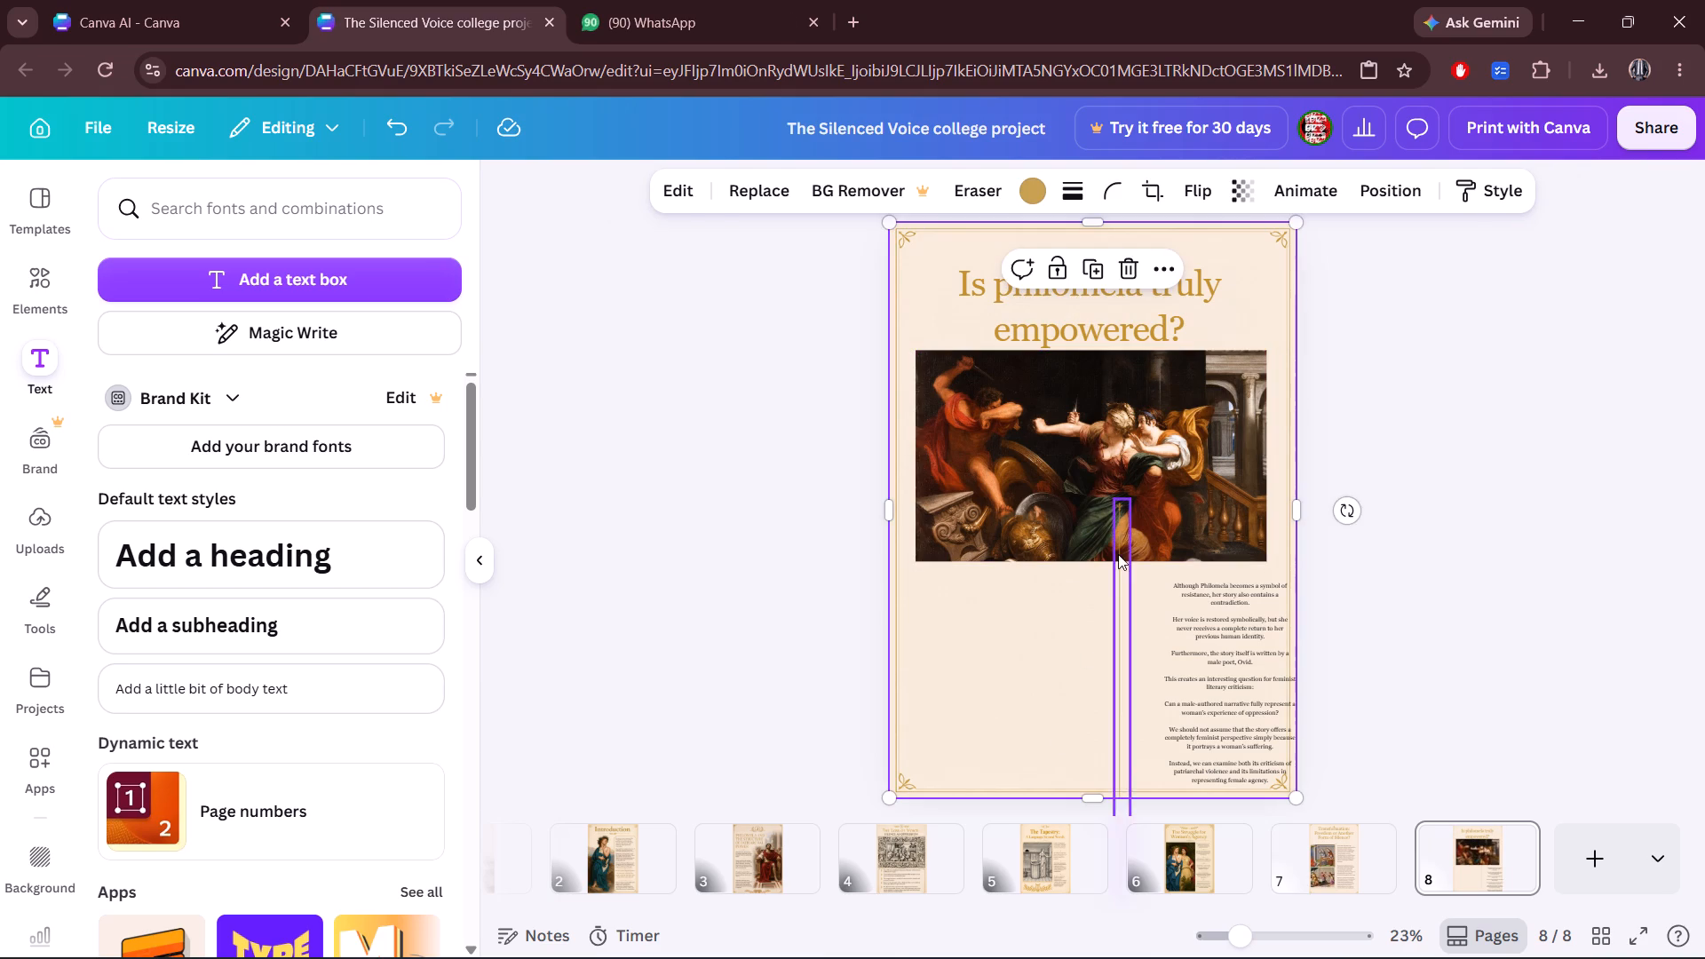
Raise the vertical divider on page 8 and rotate it until it lies horizontal.
left_click(1118, 555)
left_click_drag(1186, 716, 1198, 640)
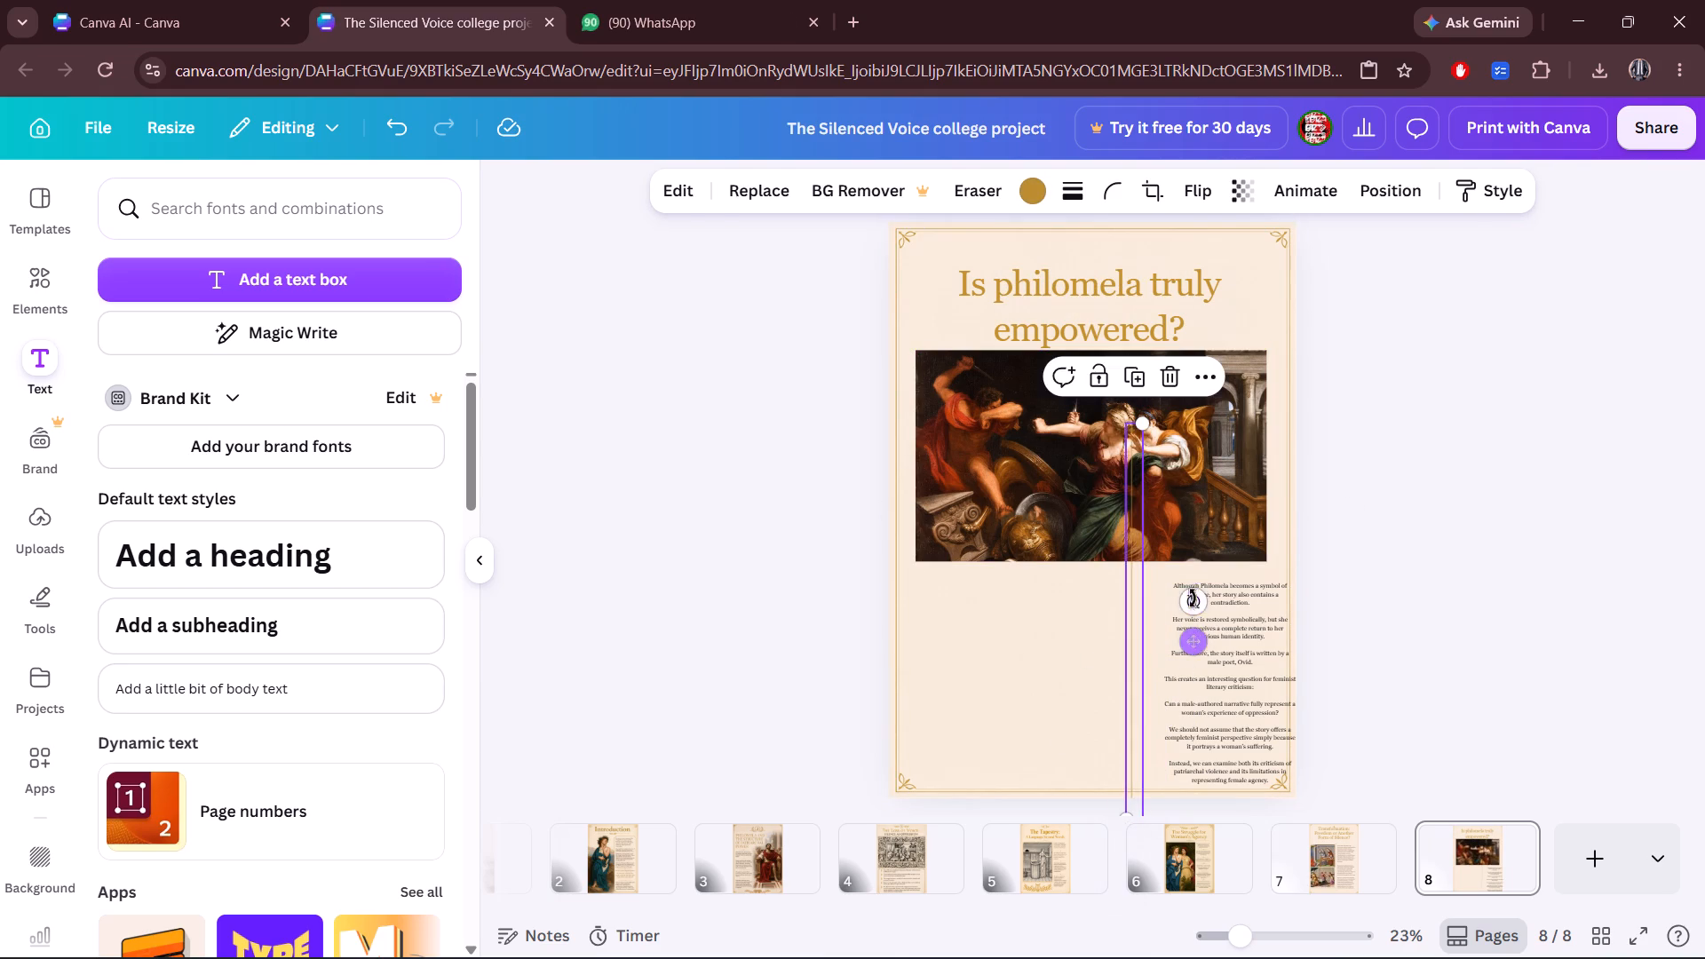
left_click_drag(1193, 595, 1138, 674)
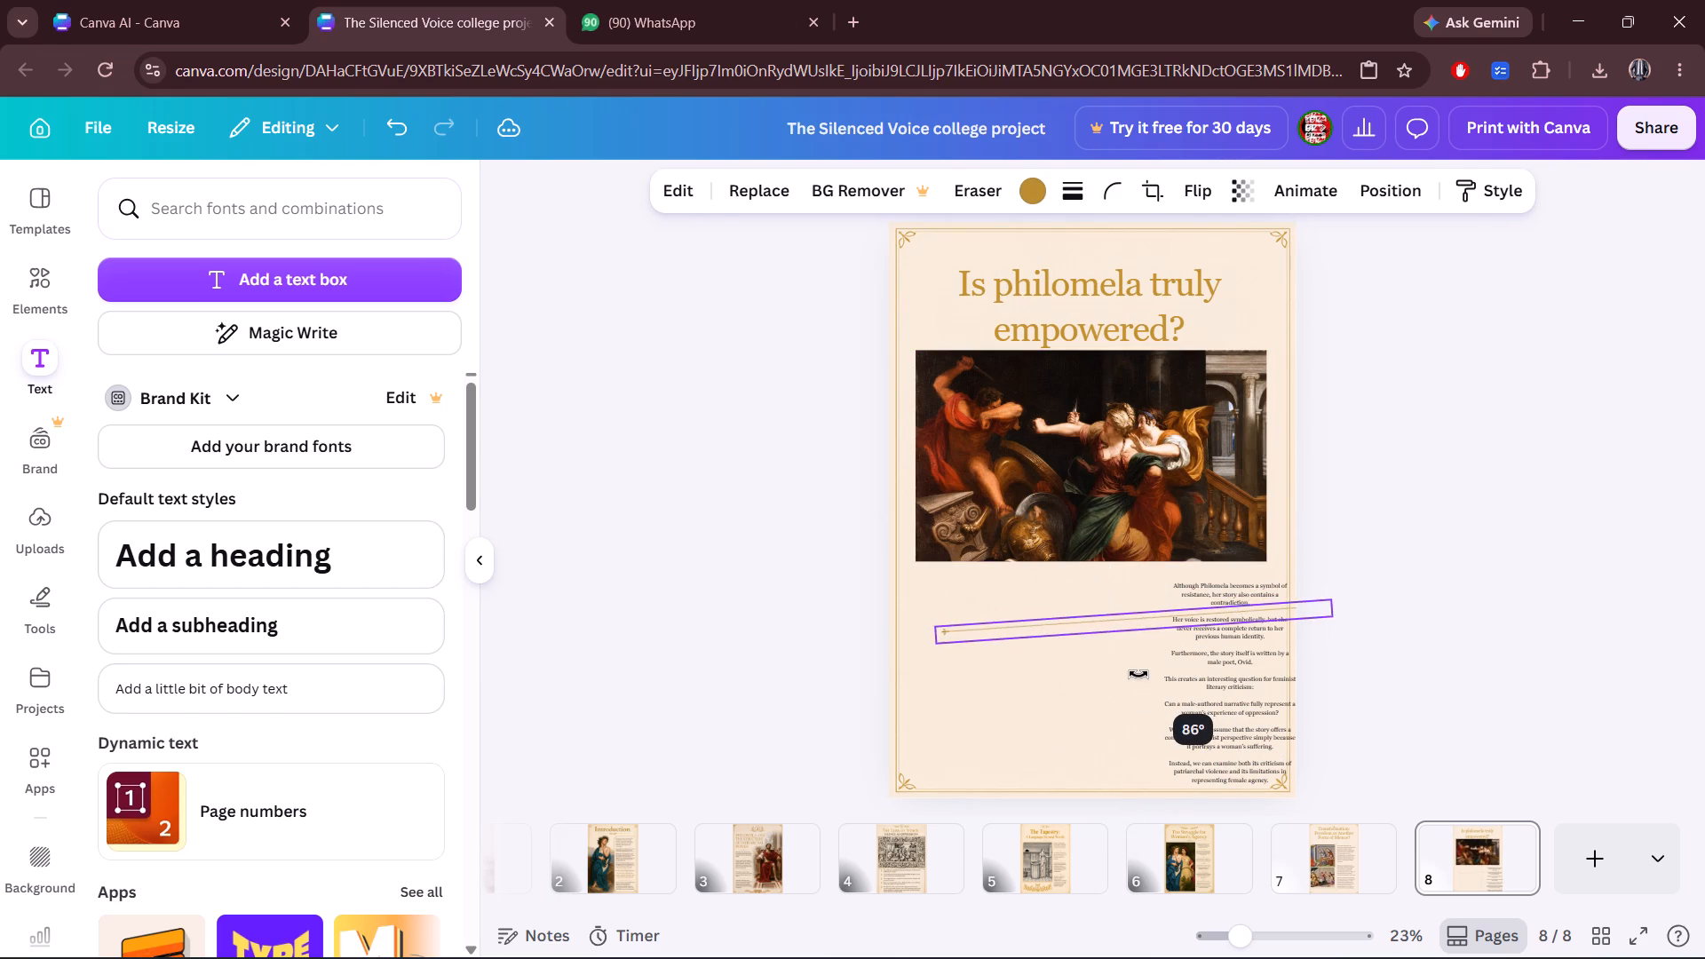
left_click_drag(1138, 674, 1138, 674)
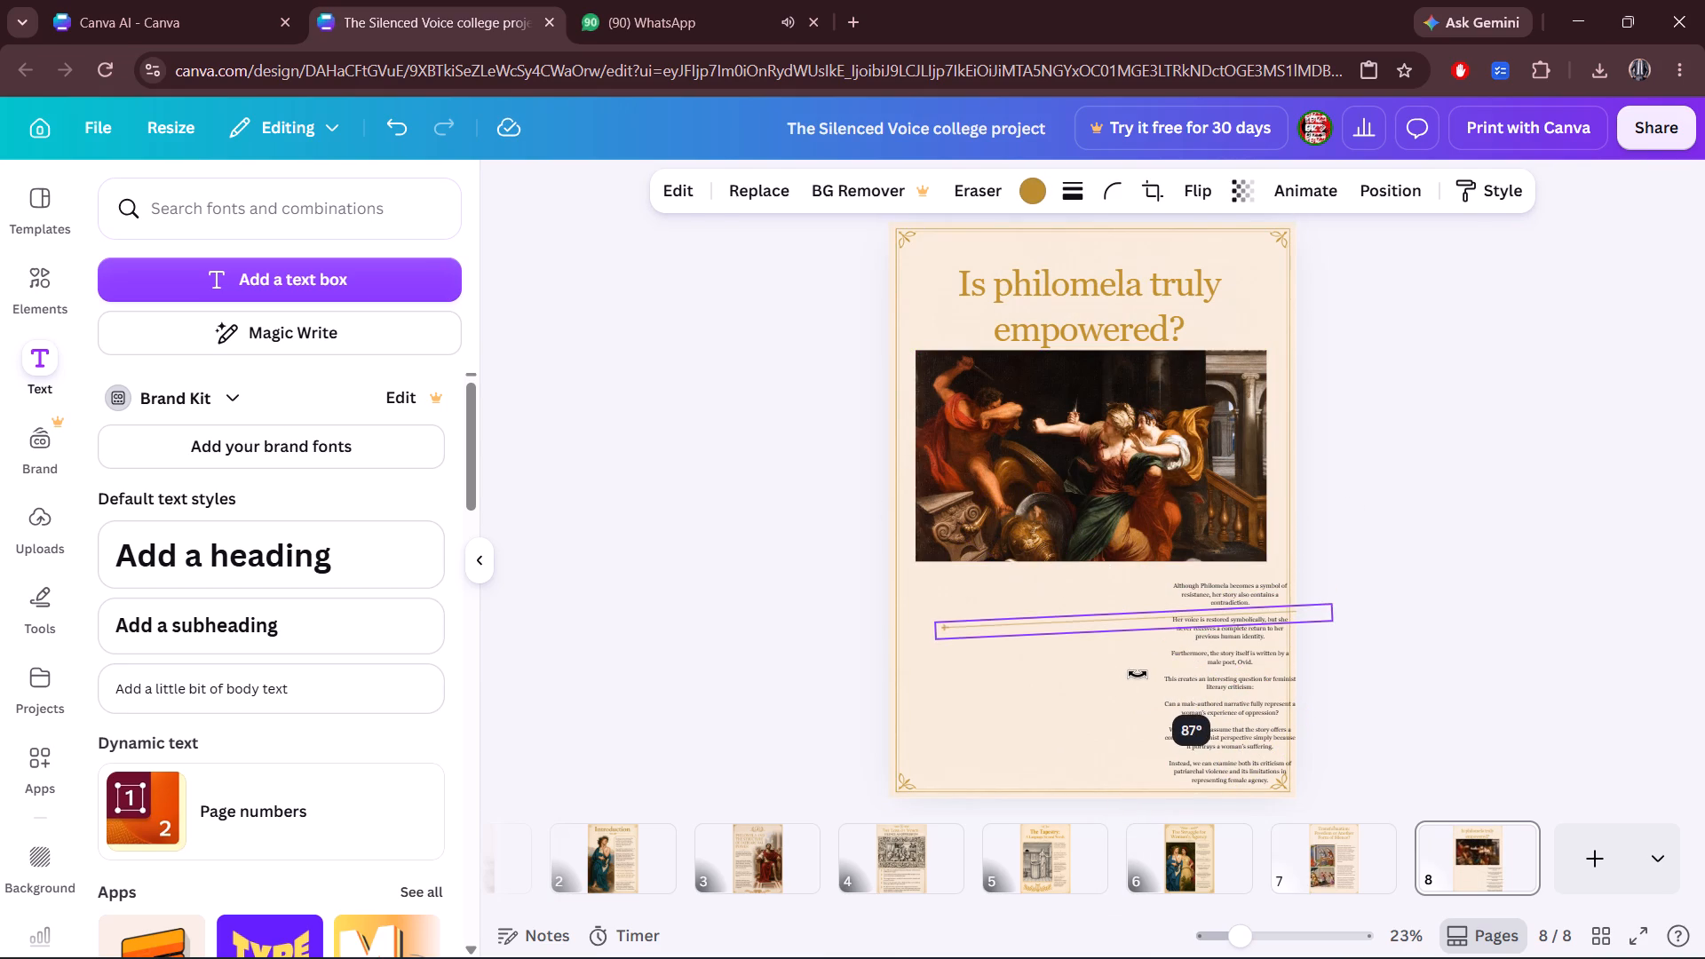
left_click_drag(1138, 674, 1136, 679)
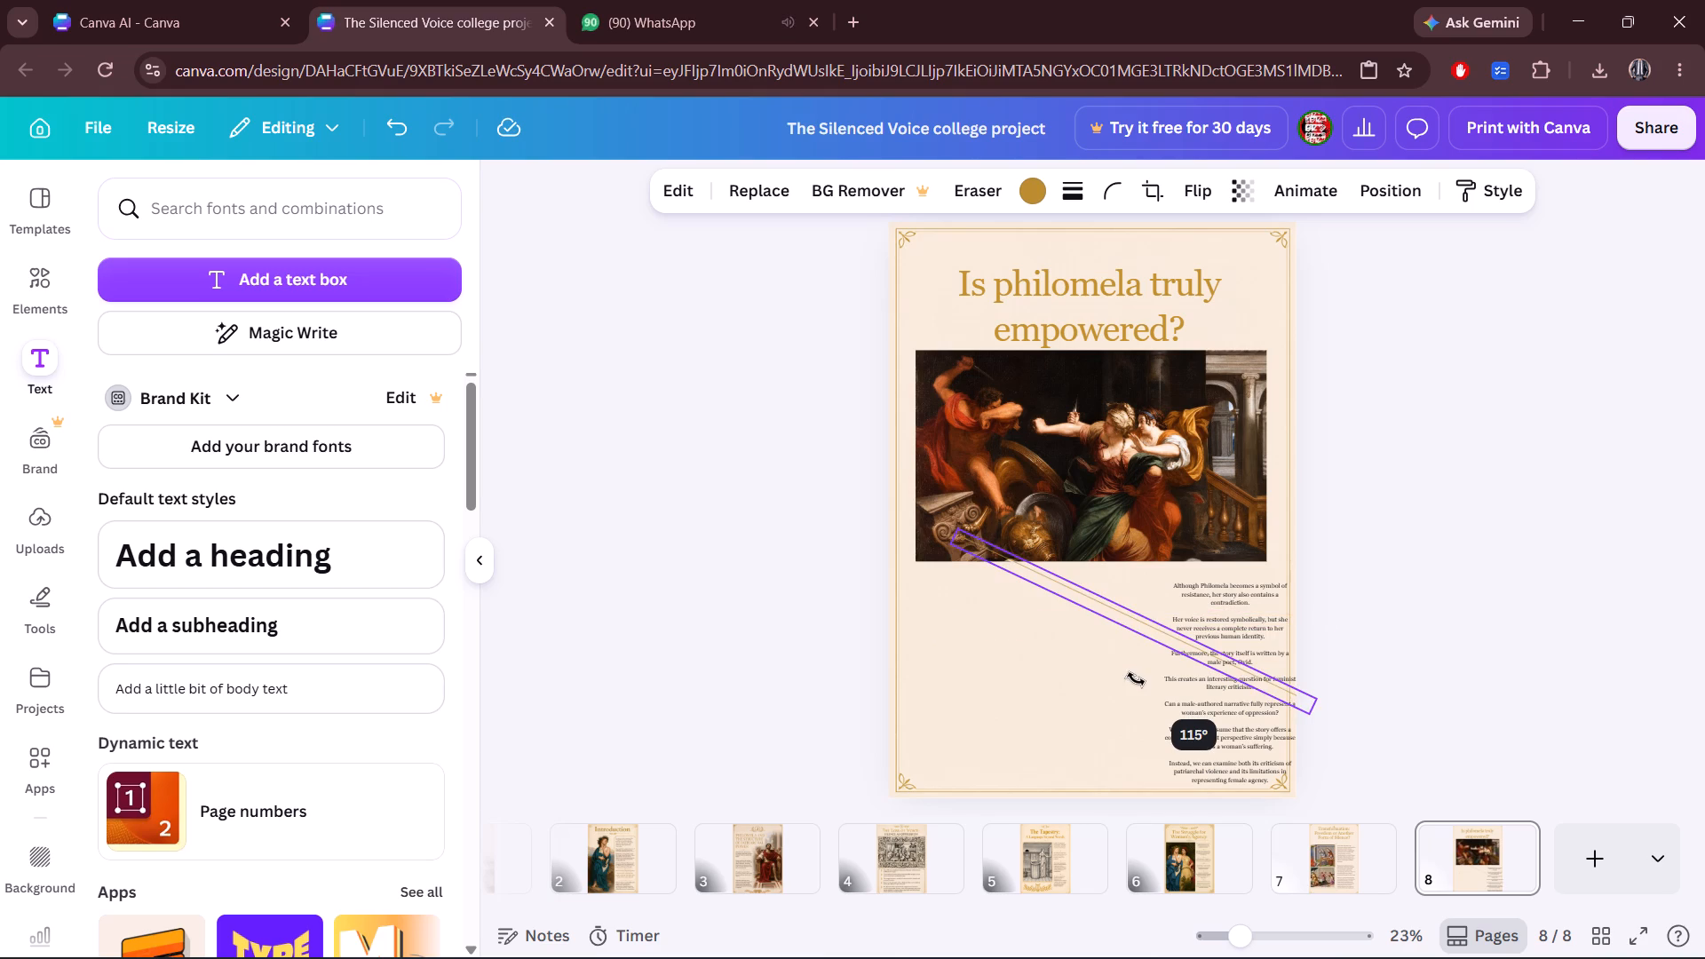
left_click_drag(1136, 679, 1139, 678)
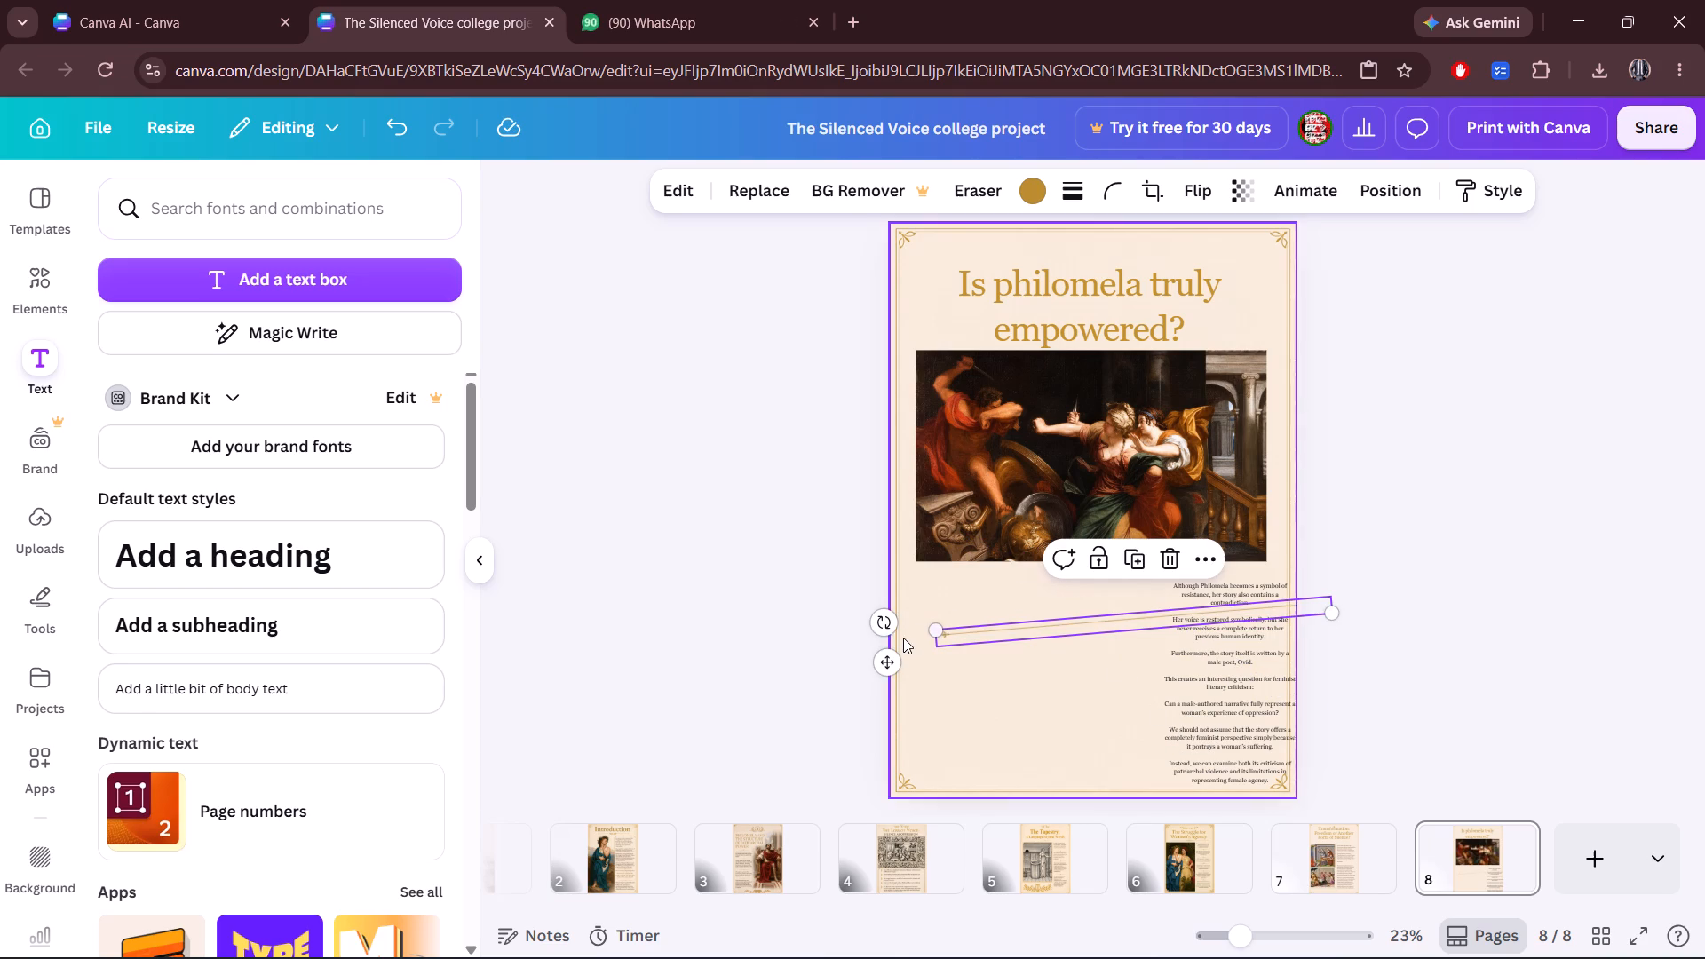
left_click(884, 629)
left_click_drag(884, 629, 877, 618)
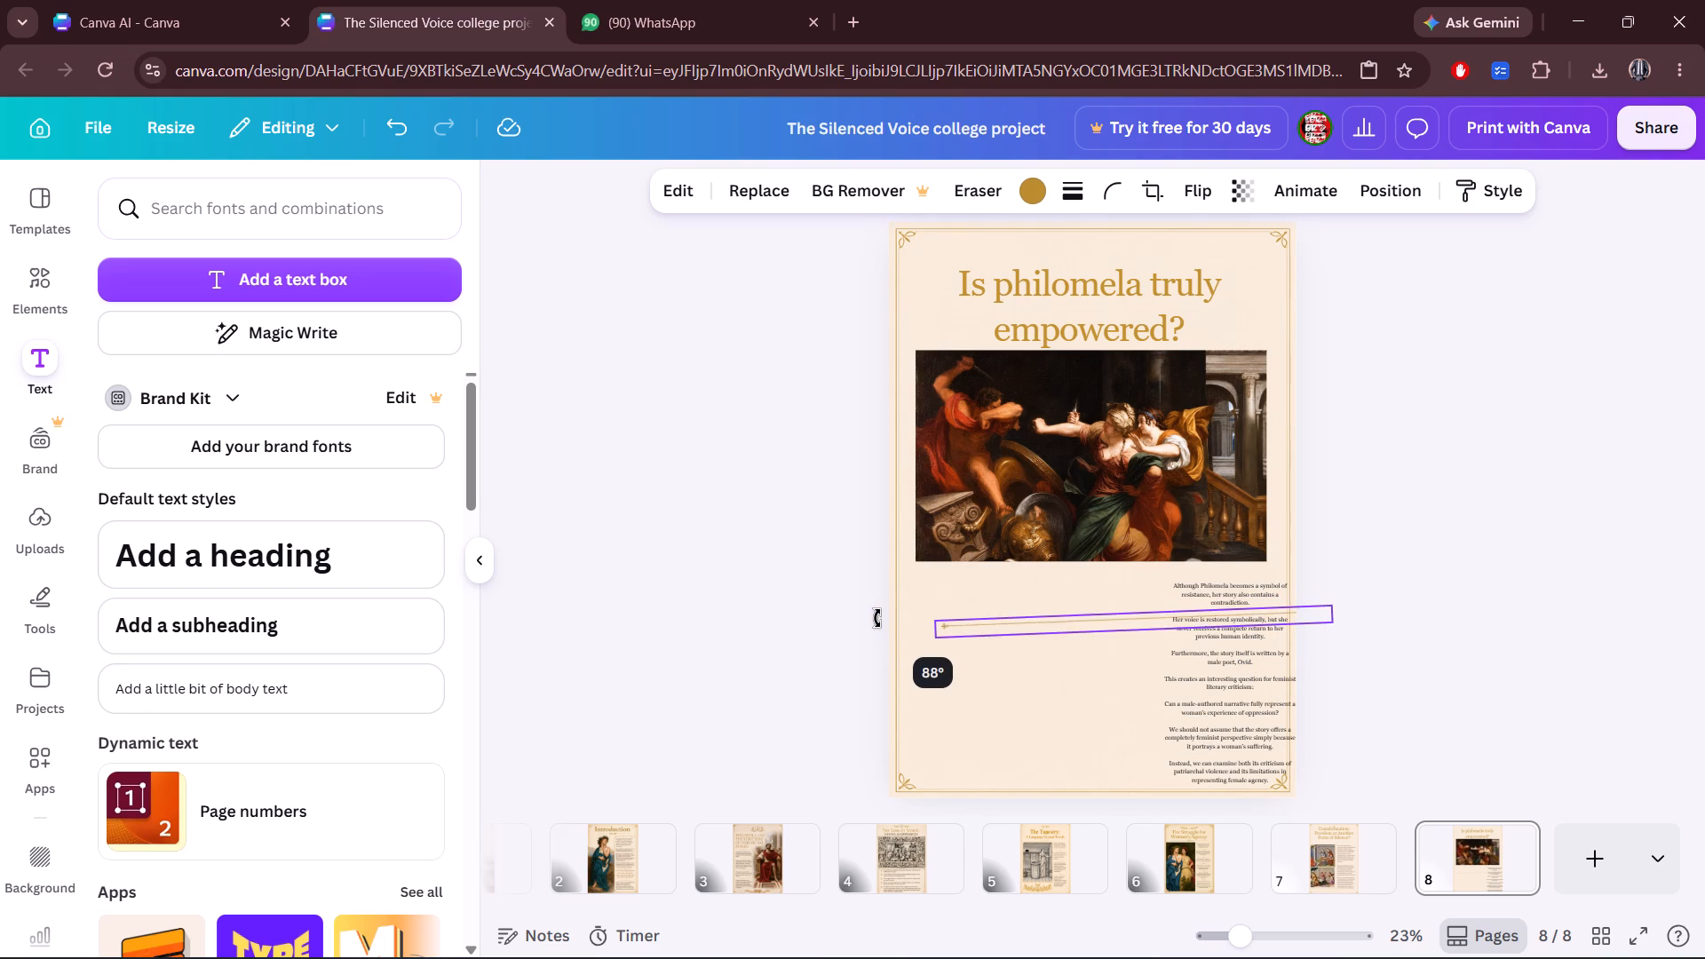
left_click_drag(877, 618, 877, 611)
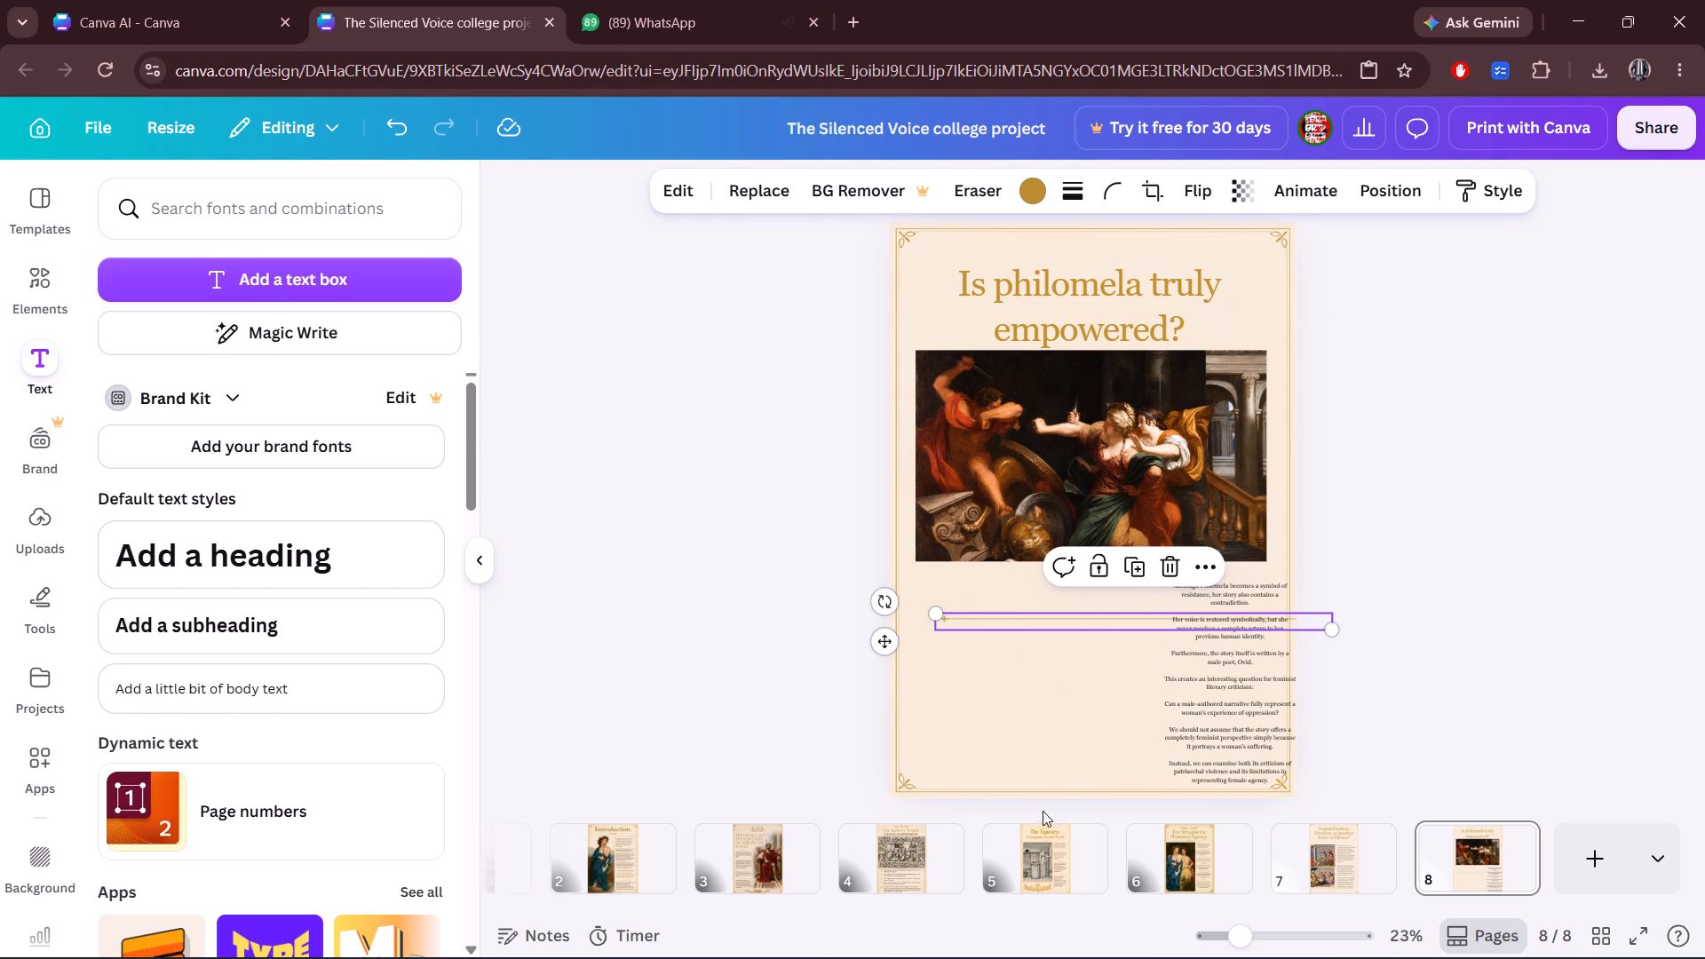
Move the horizontal divider up to just beneath the painting's bottom edge, above the body text.
left_click(1024, 678)
left_click(1040, 622)
left_click(393, 127)
left_click_drag(889, 633, 860, 585)
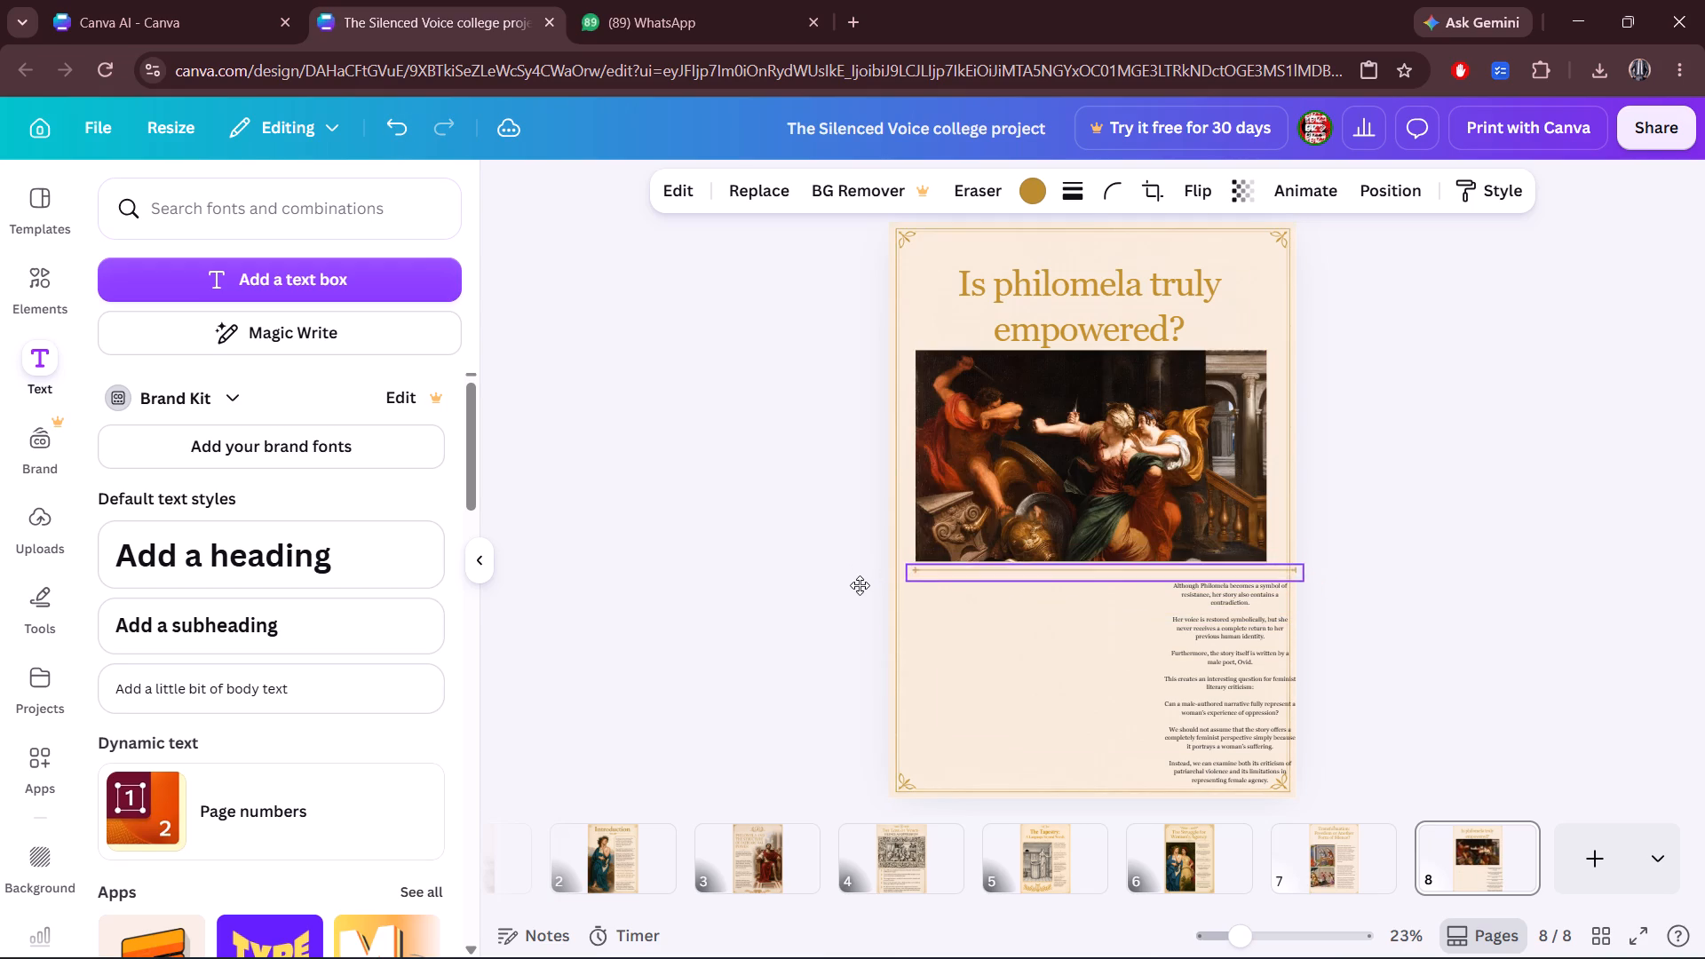
Position the horizontal divider directly beneath the painting, spanning the width between the page borders.
left_click_drag(860, 585, 849, 586)
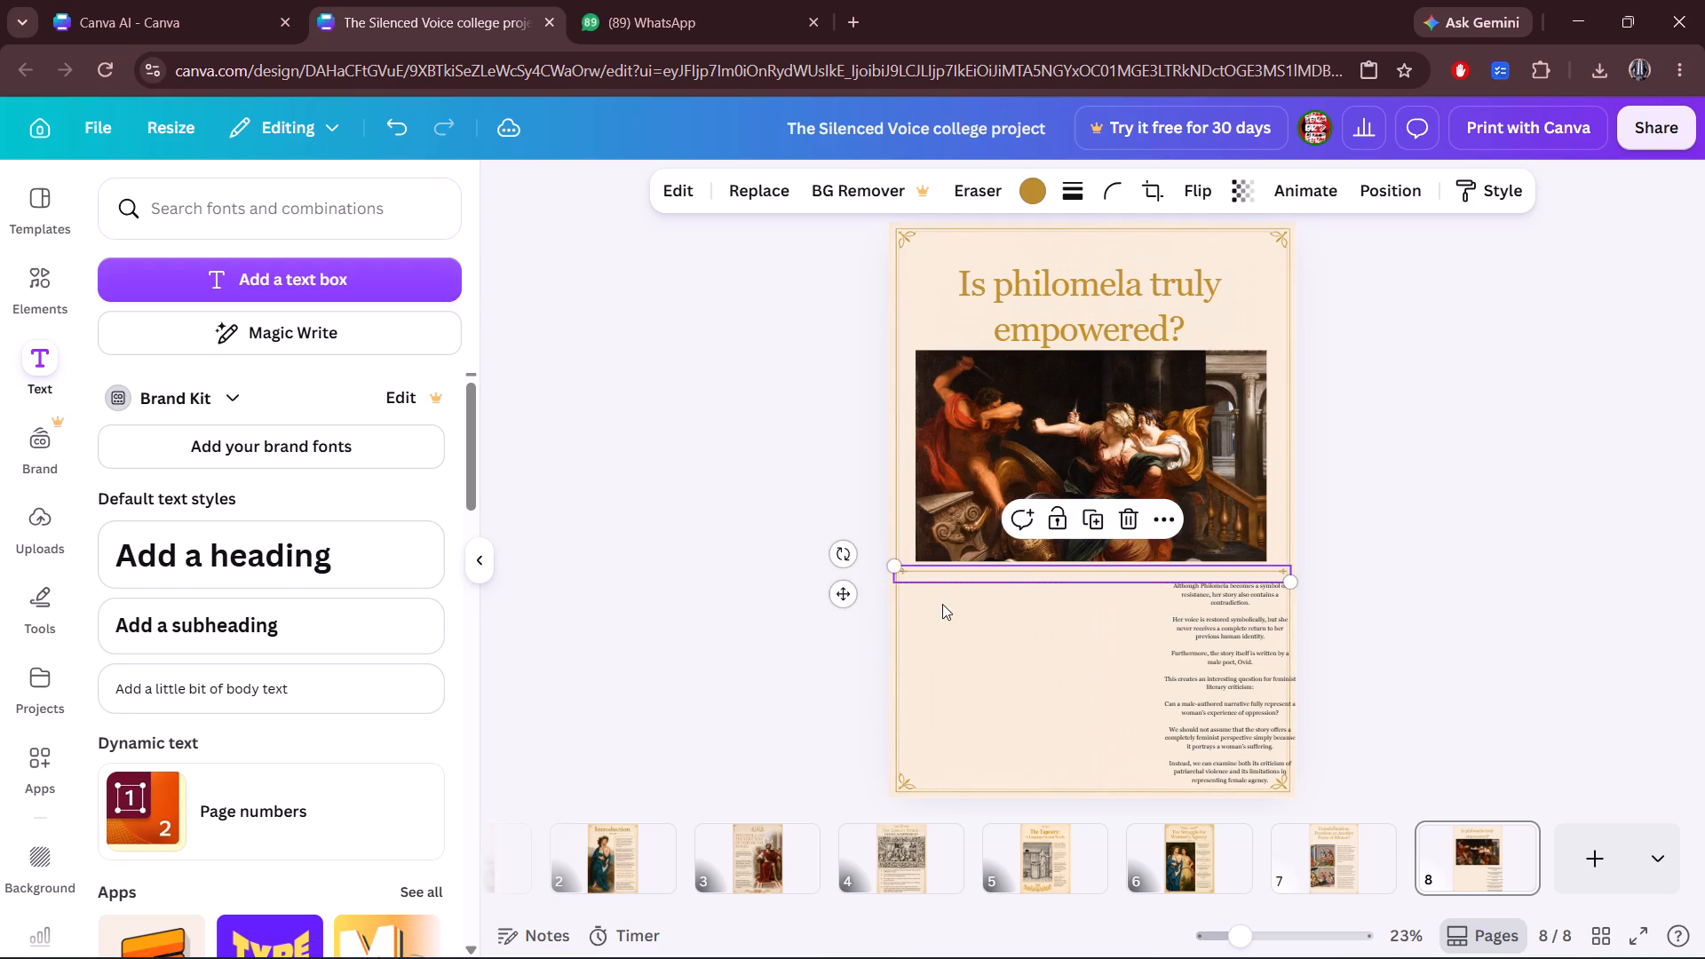
Widen the passage's text box to nearly the painting's width and centre it below the horizontal divider.
left_click(1183, 662)
left_click_drag(1154, 684, 978, 689)
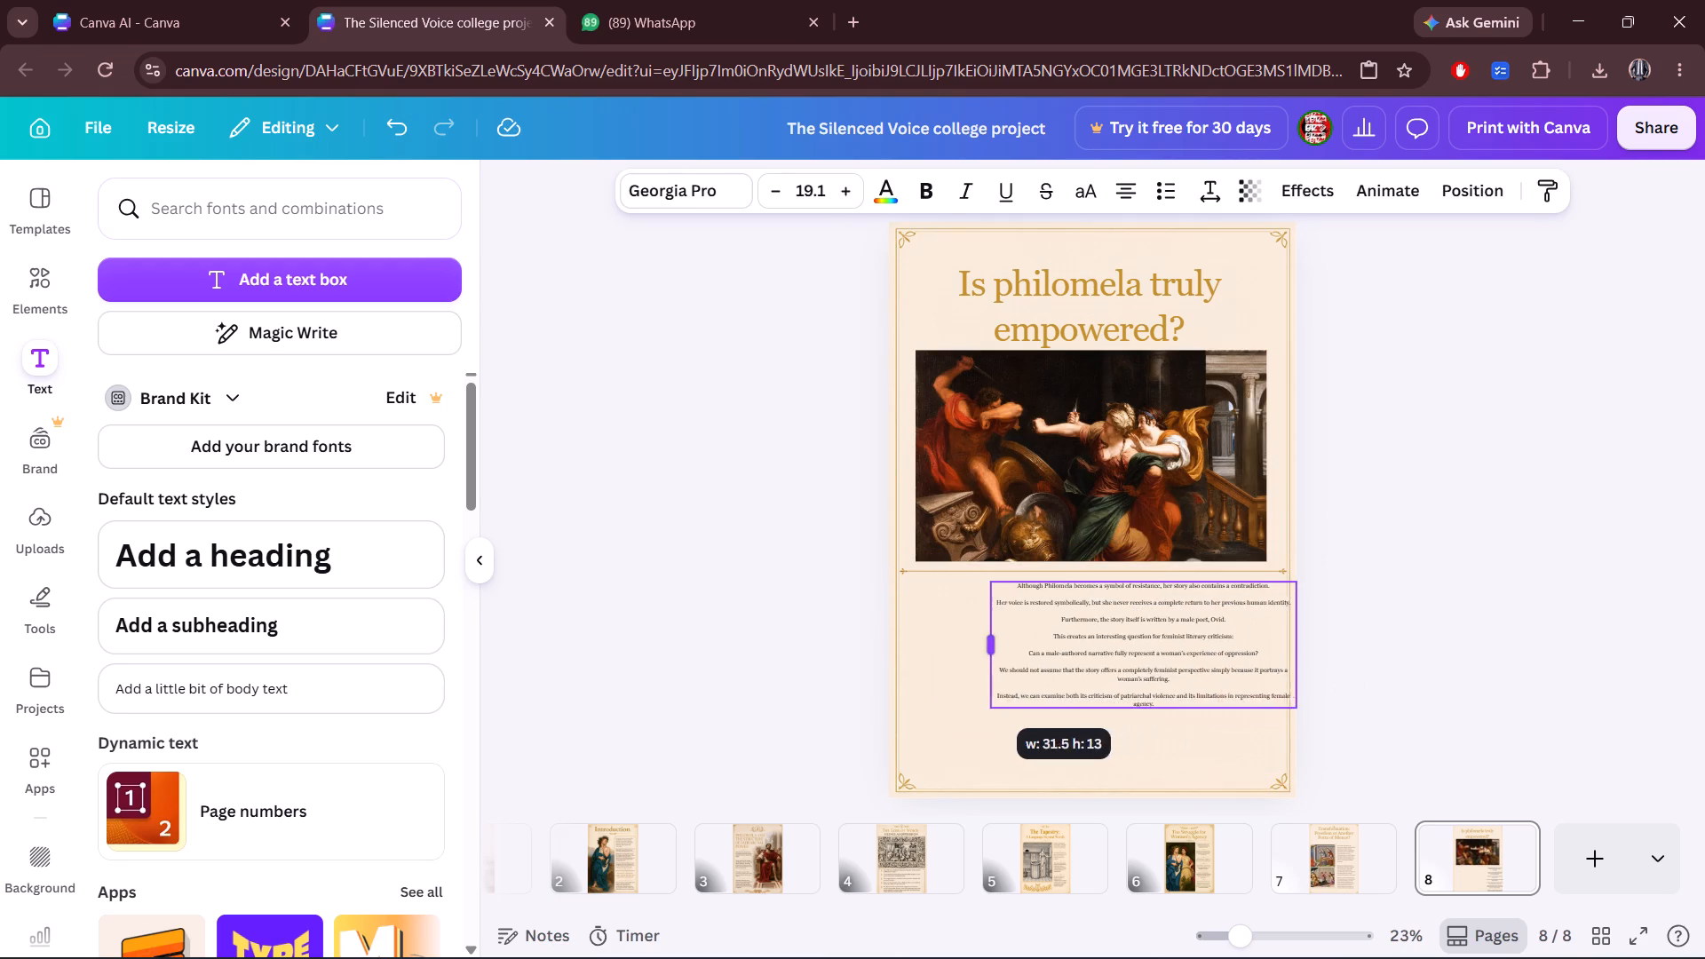
left_click_drag(978, 689, 949, 714)
left_click_drag(1130, 638, 1096, 662)
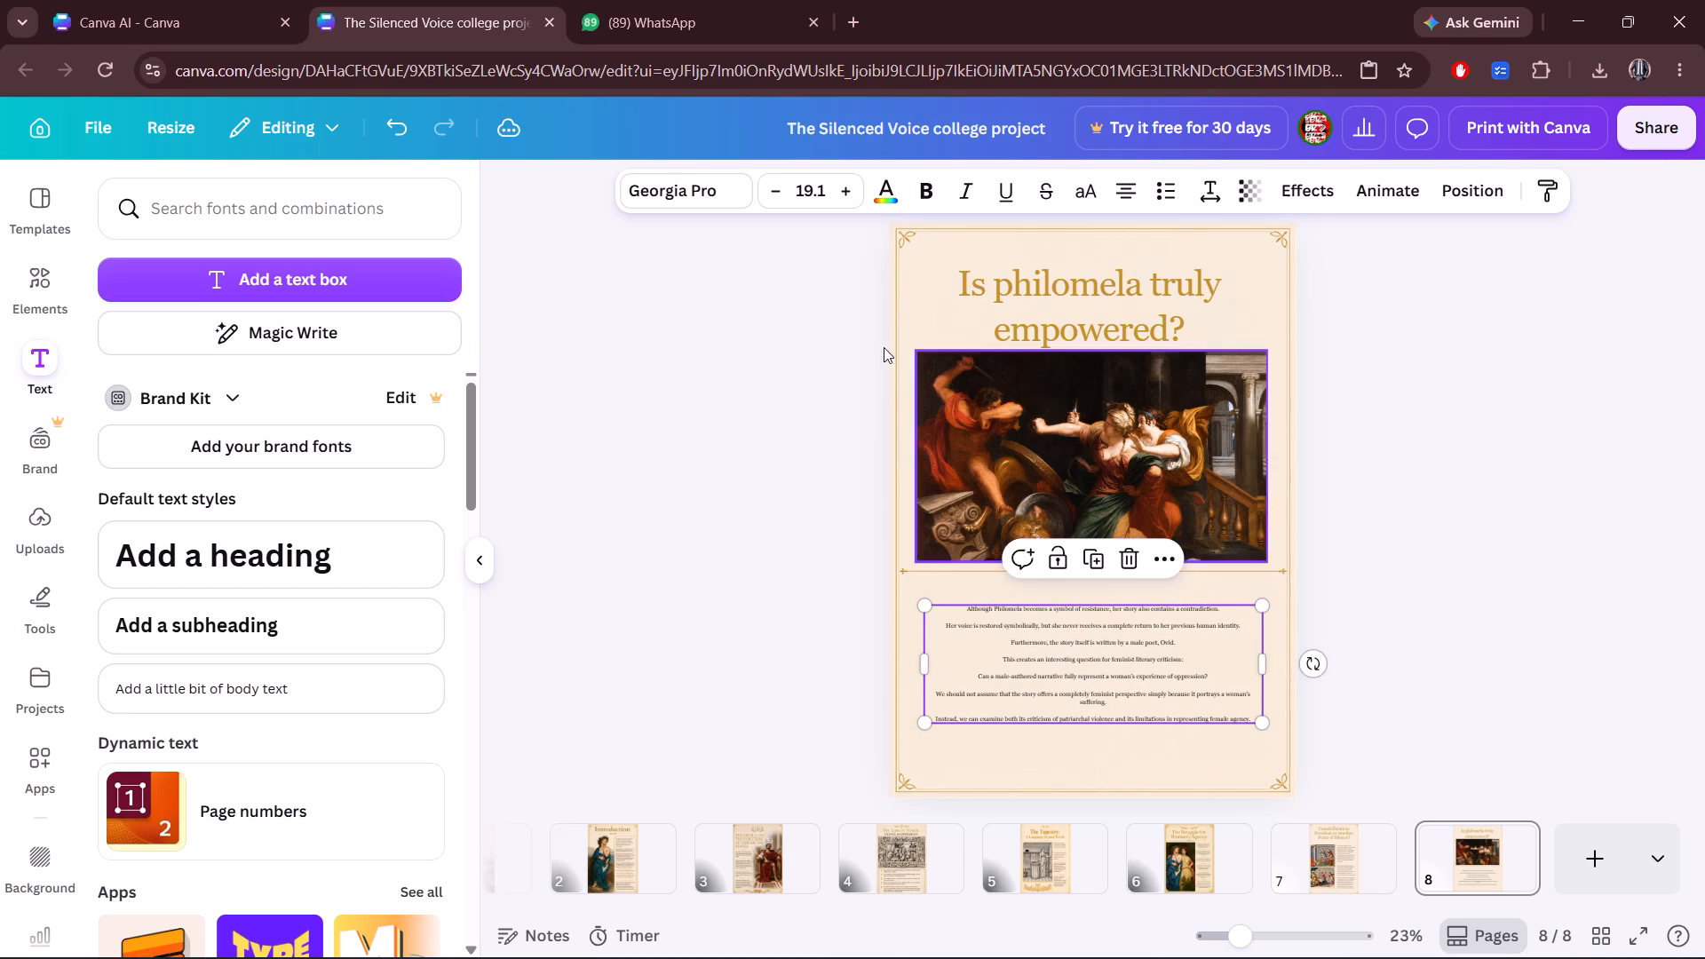
Increase the passage's font size to 26.1, checking it against the Transformation page's body text.
left_click(838, 209)
left_click(840, 203)
double_click(840, 203)
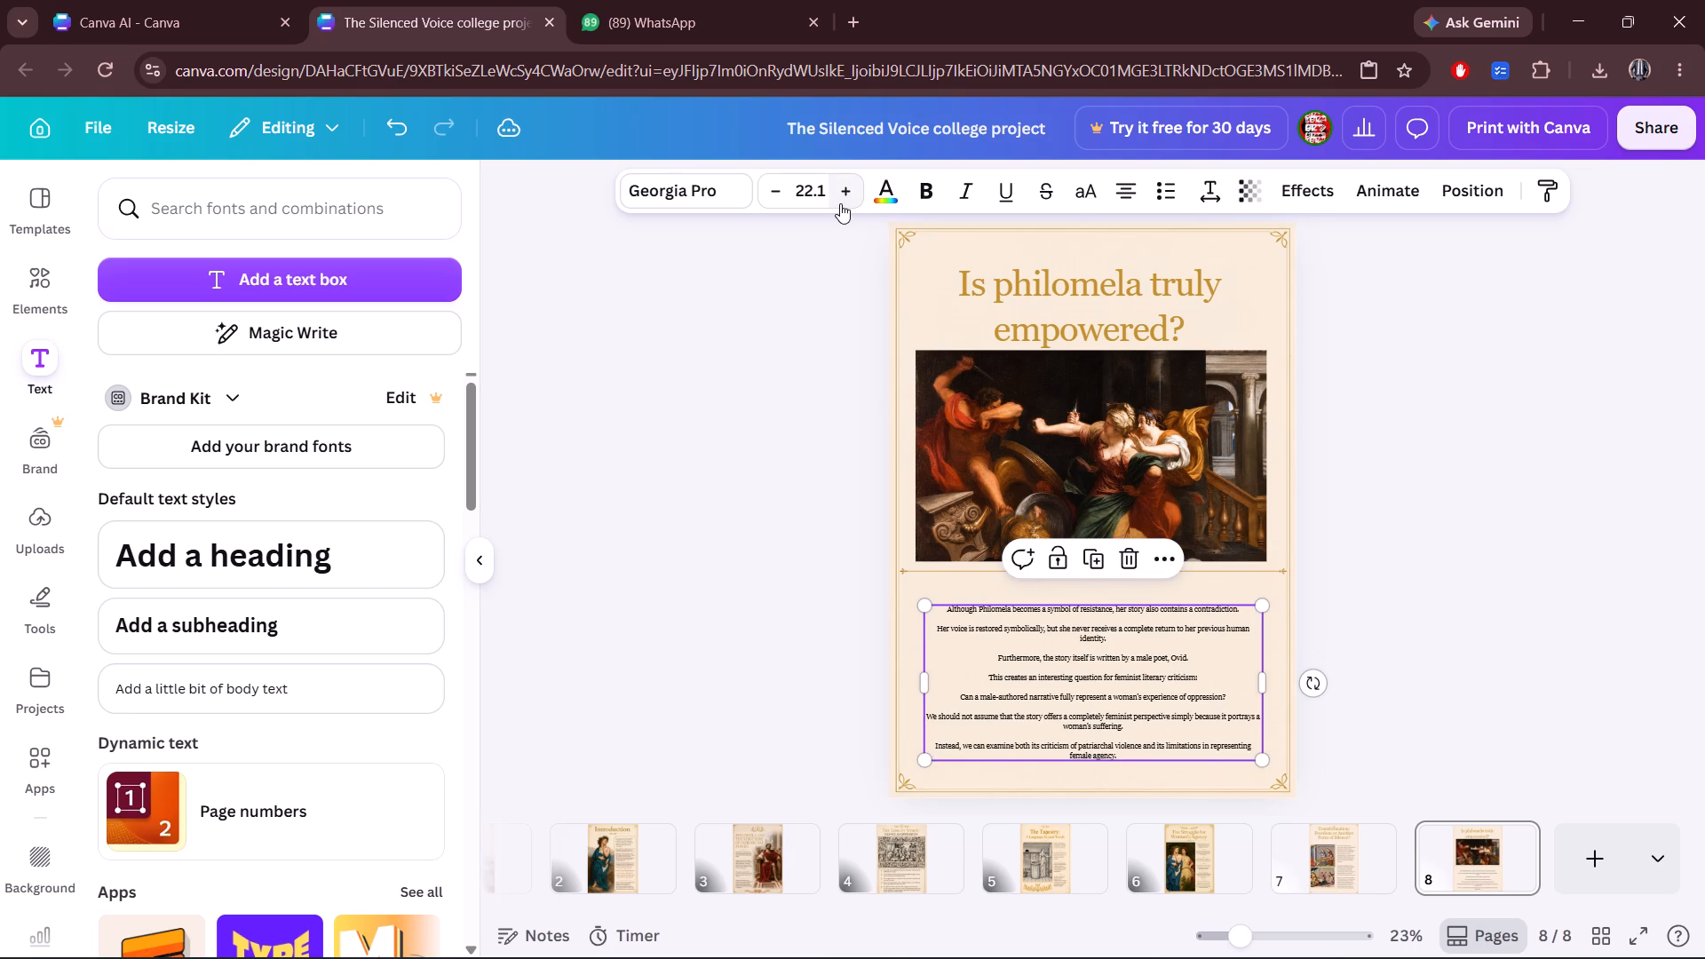
left_click(840, 203)
left_click(840, 203)
left_click(1355, 873)
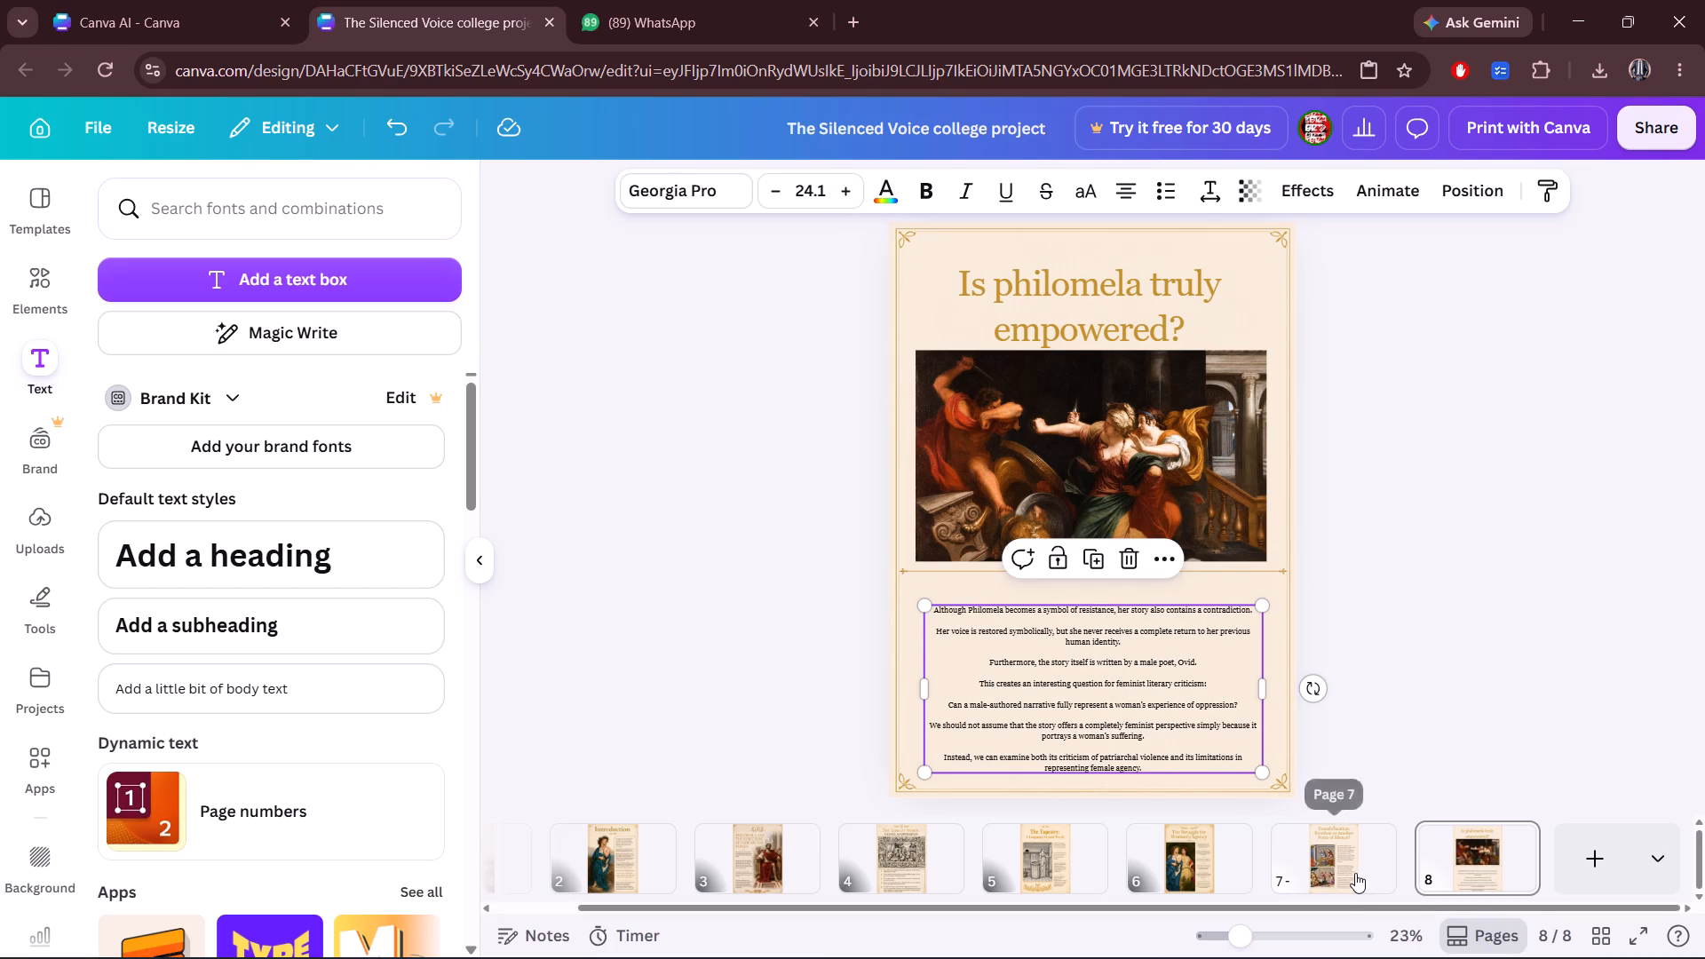
left_click(1440, 868)
left_click(1369, 867)
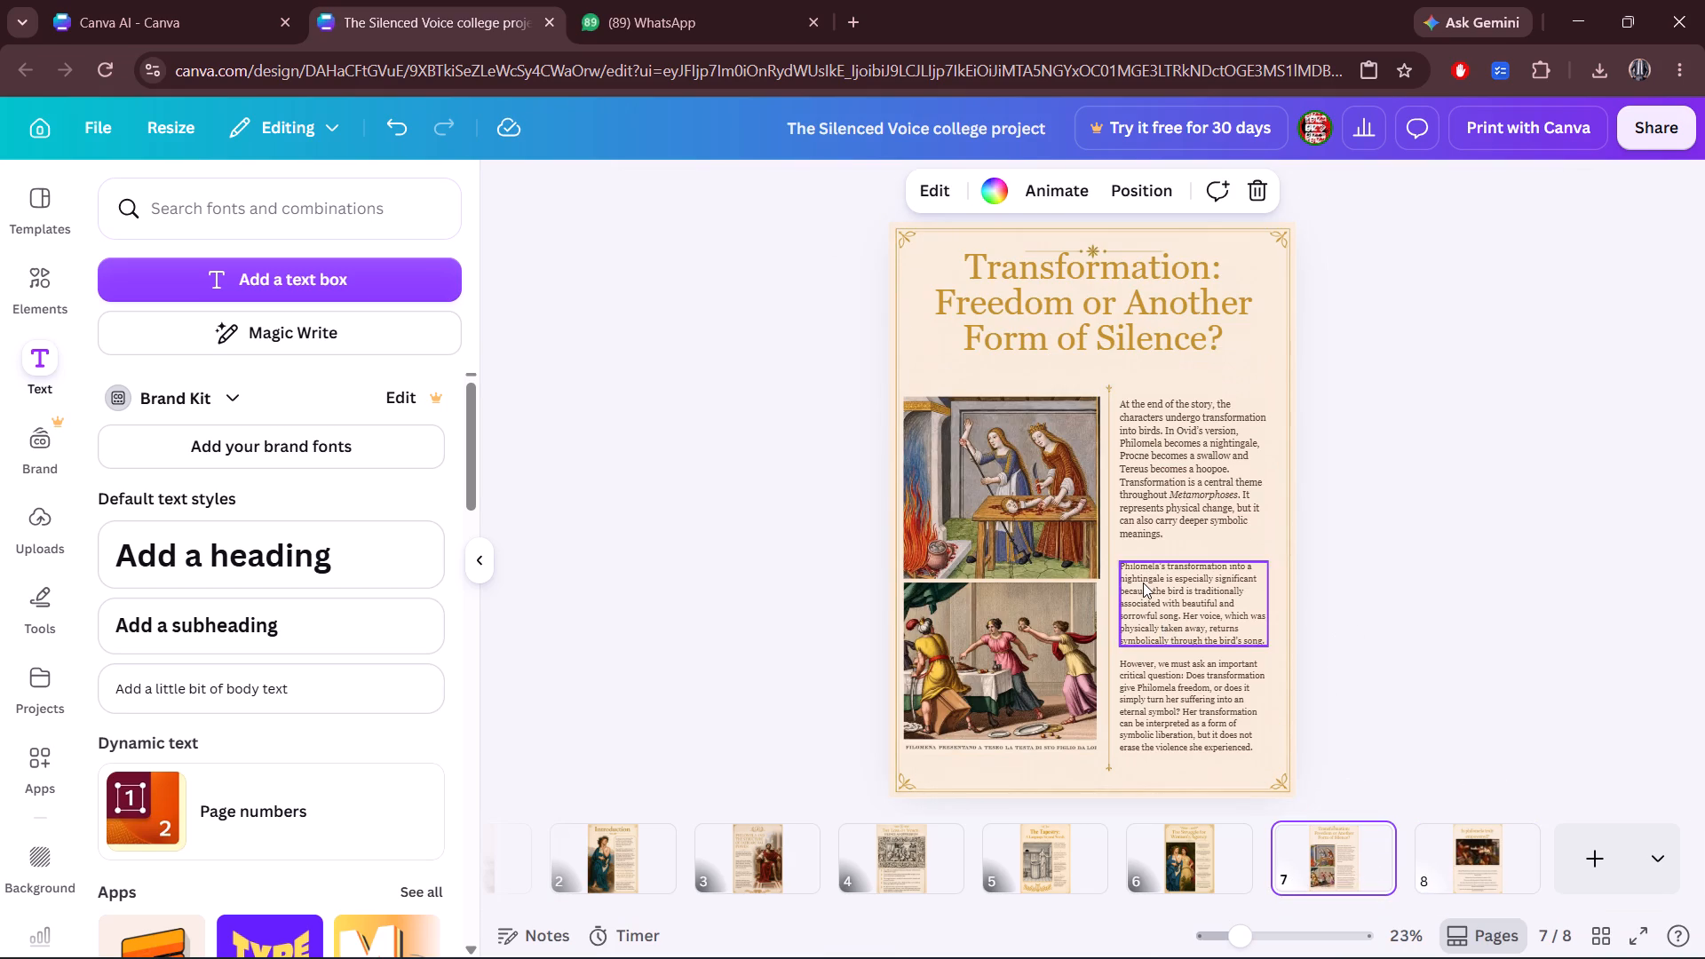
left_click(1143, 583)
left_click(1474, 848)
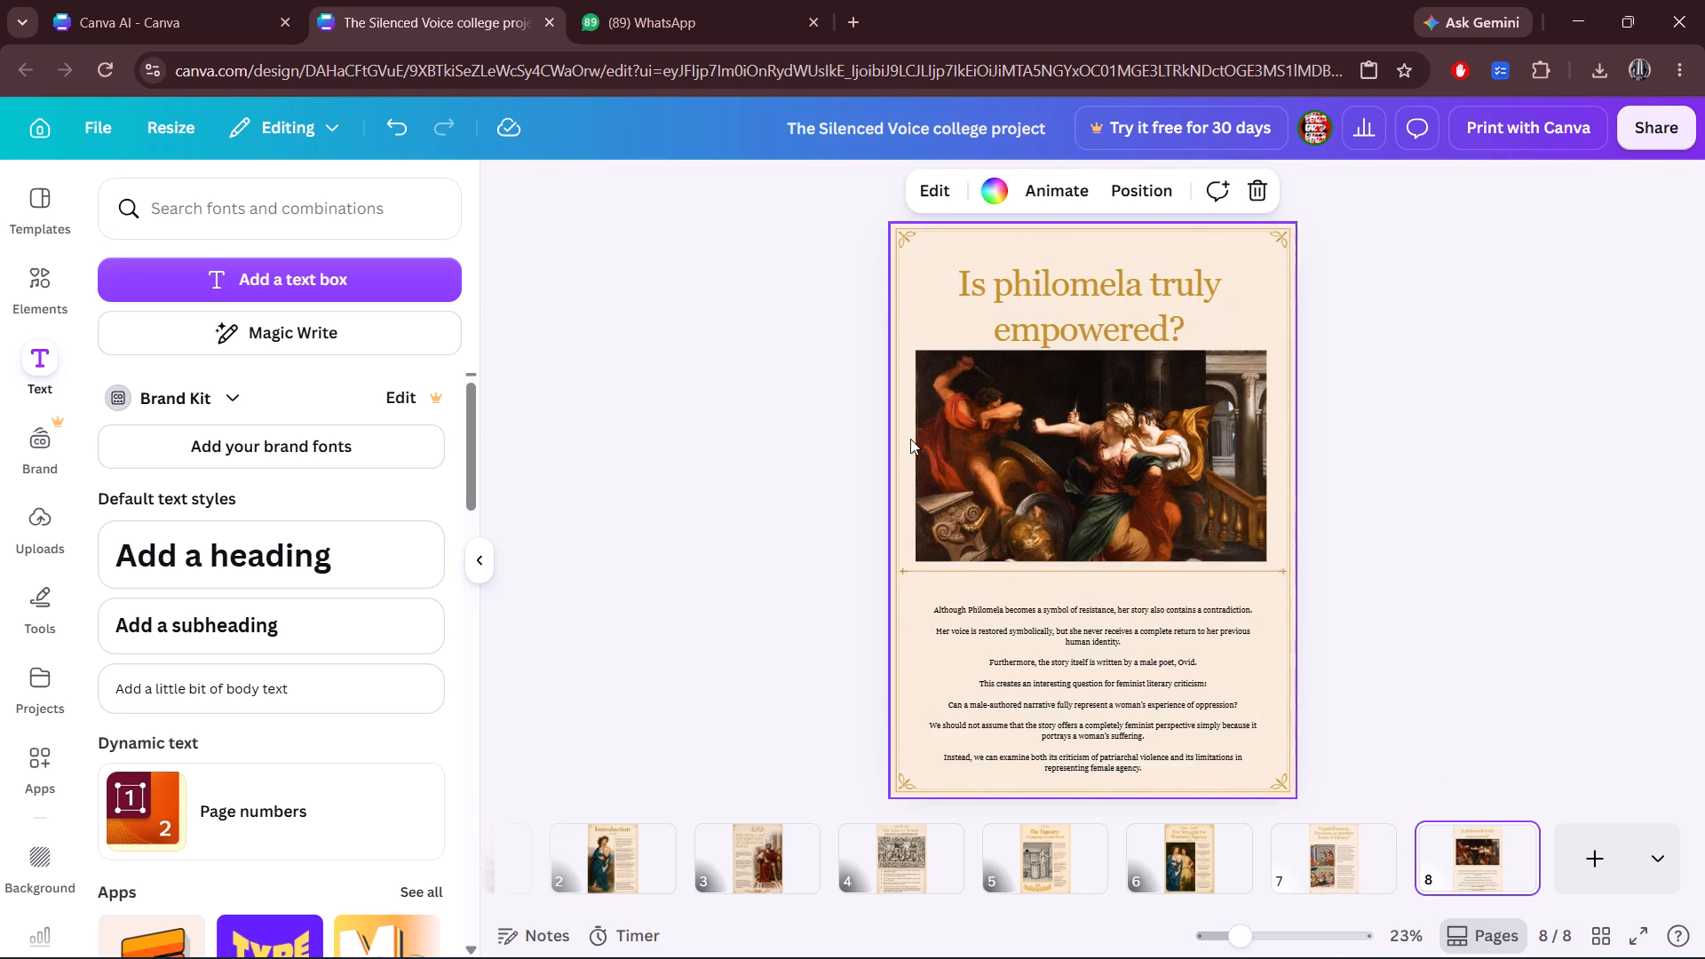
left_click(1038, 671)
left_click(835, 190)
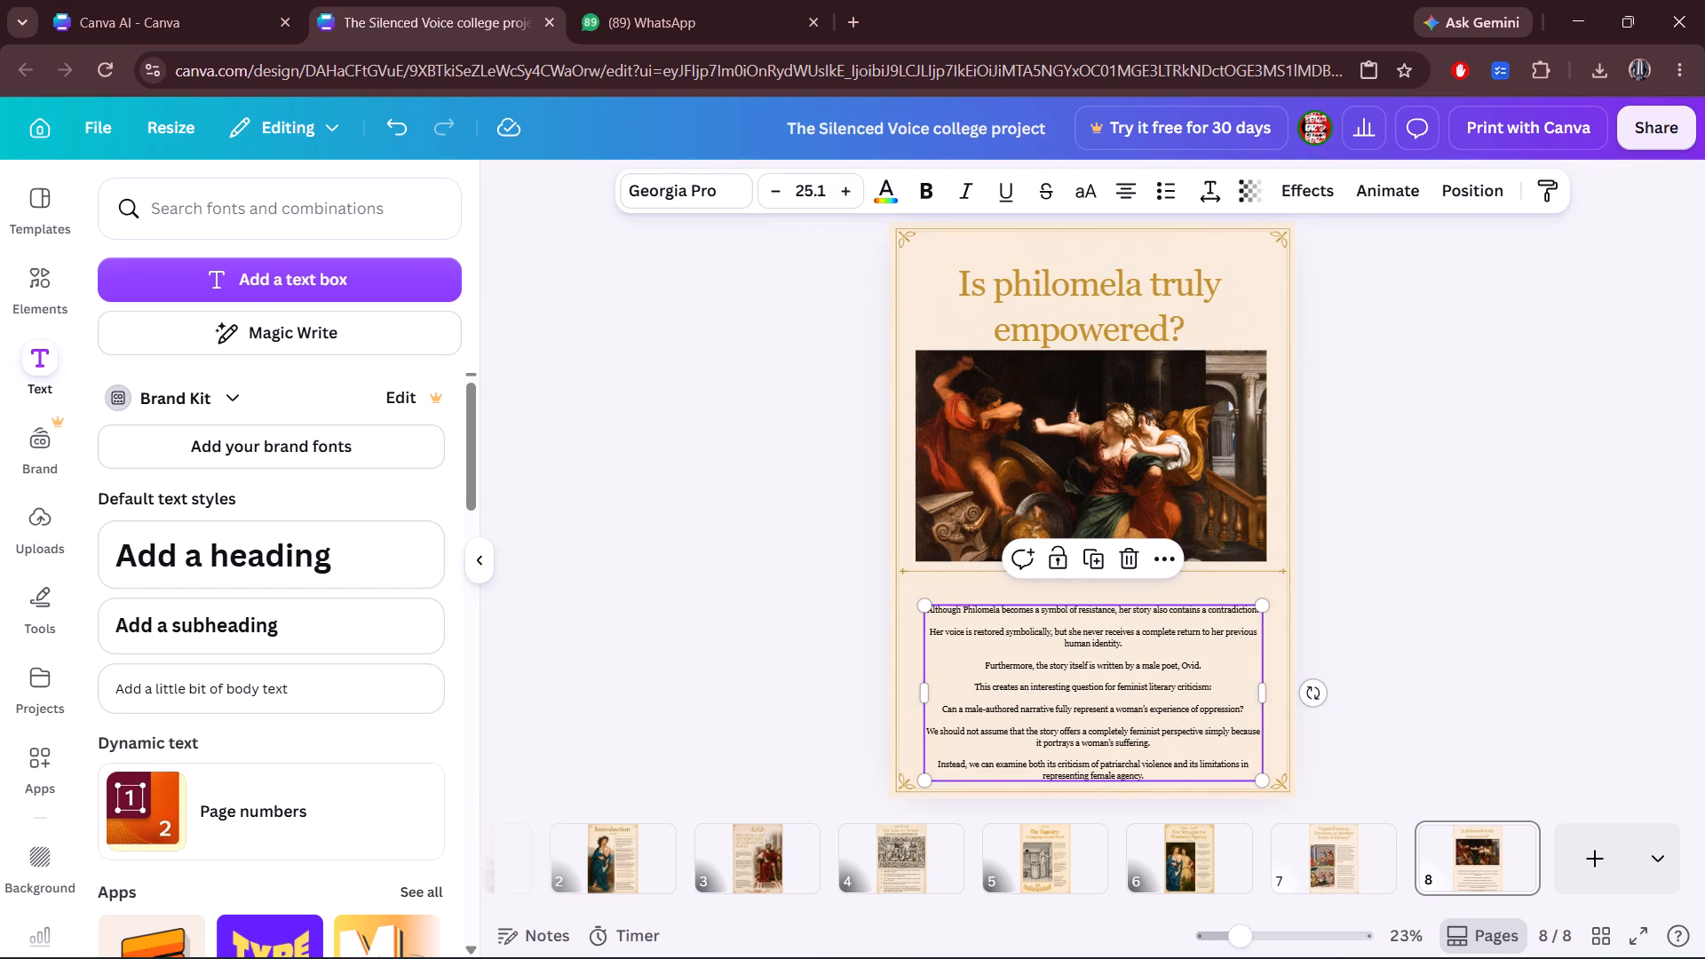
left_click(843, 190)
left_click(839, 580)
left_click(986, 688)
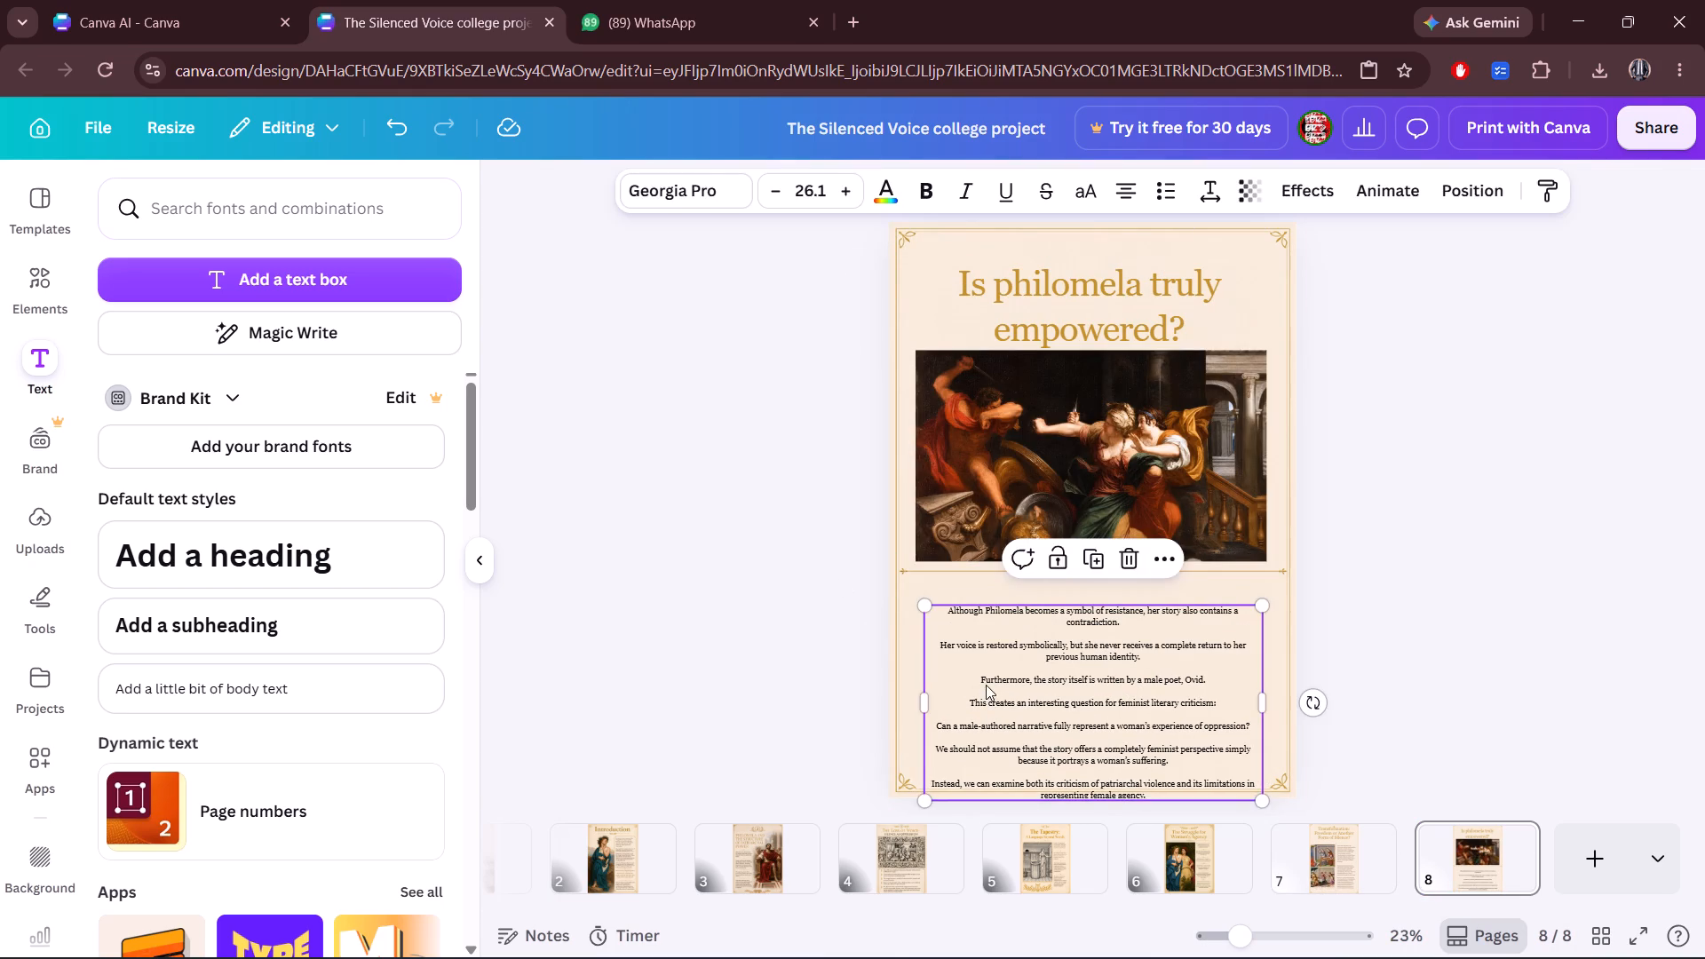
Move the passage up to sit just under the divider, centred inside page 8's border.
left_click_drag(986, 685, 994, 661)
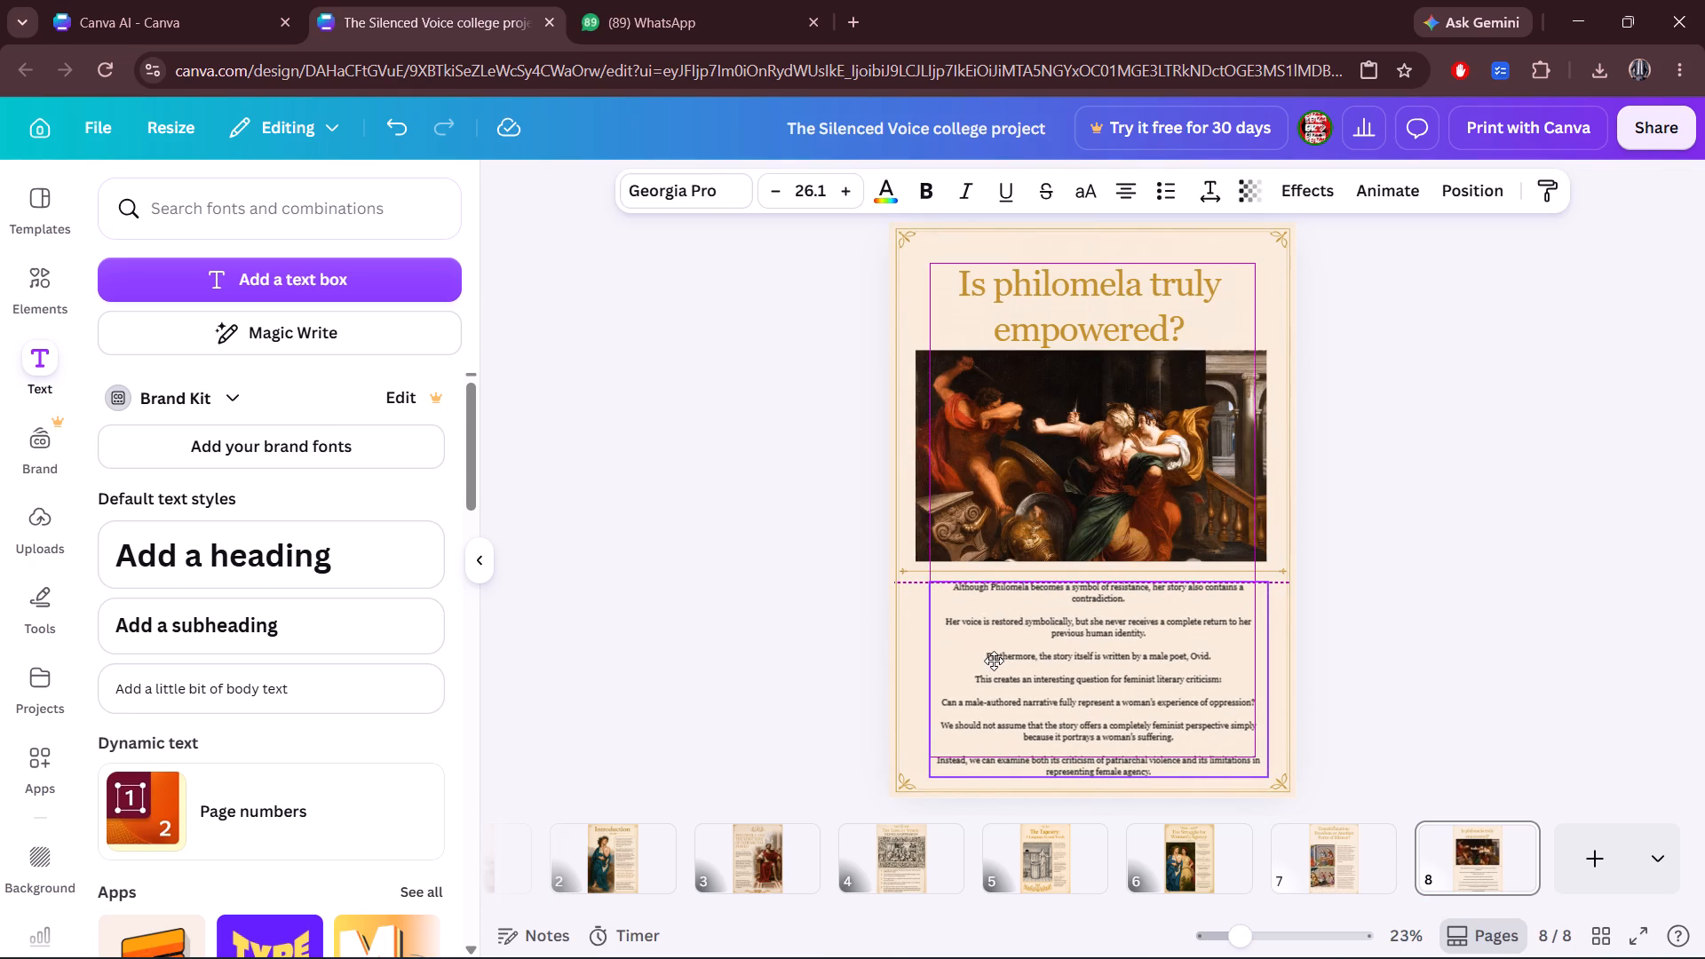
left_click_drag(994, 661, 990, 661)
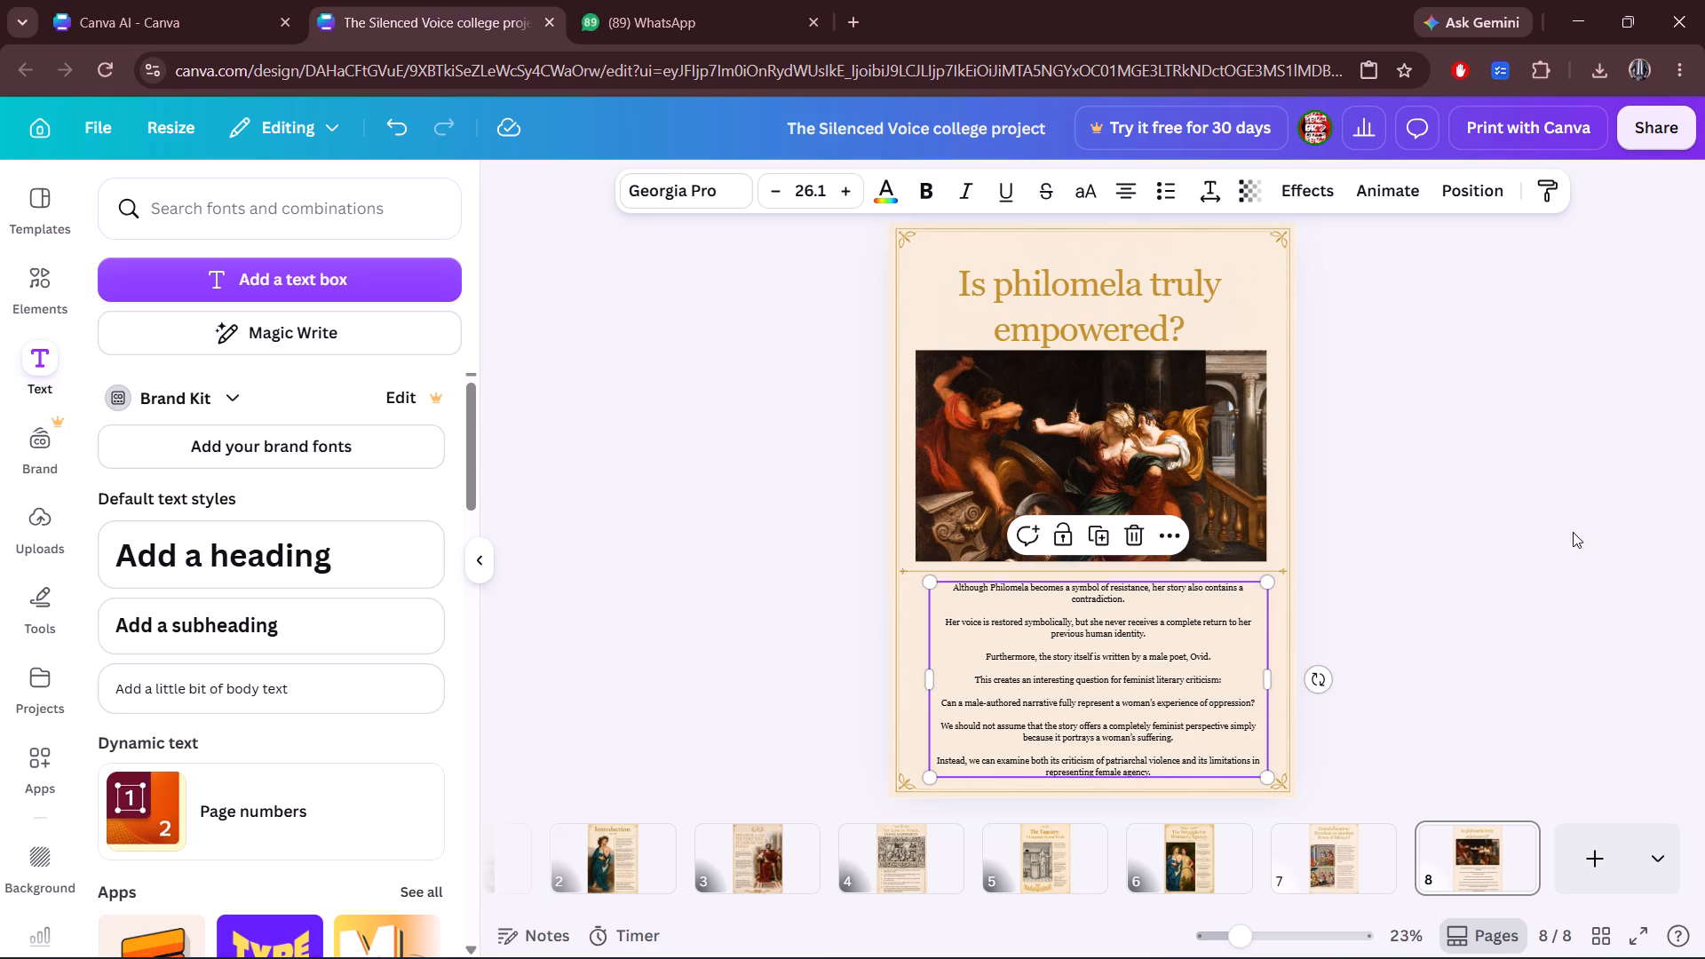
left_click(1641, 517)
left_click_drag(1162, 710, 1154, 710)
left_click(1447, 513)
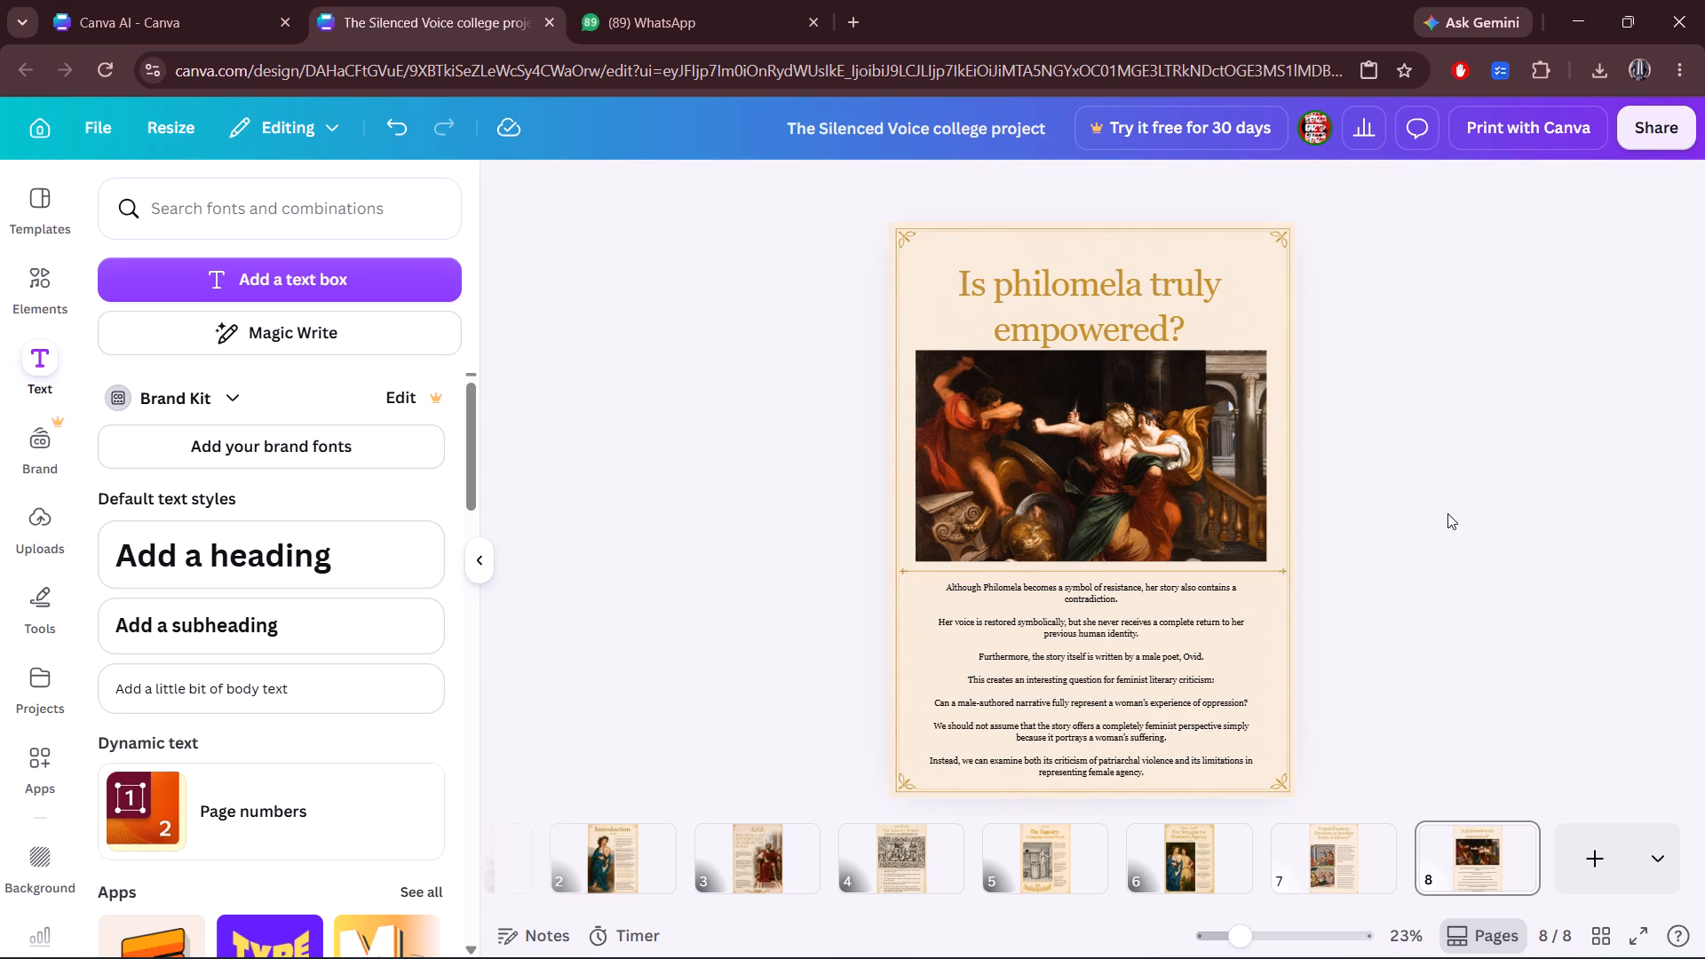
Move the title "Is philomela truly empowered?" up to leave a gap above the painting.
left_click_drag(1080, 325, 1084, 316)
triple_click(1084, 316)
left_click(1084, 316)
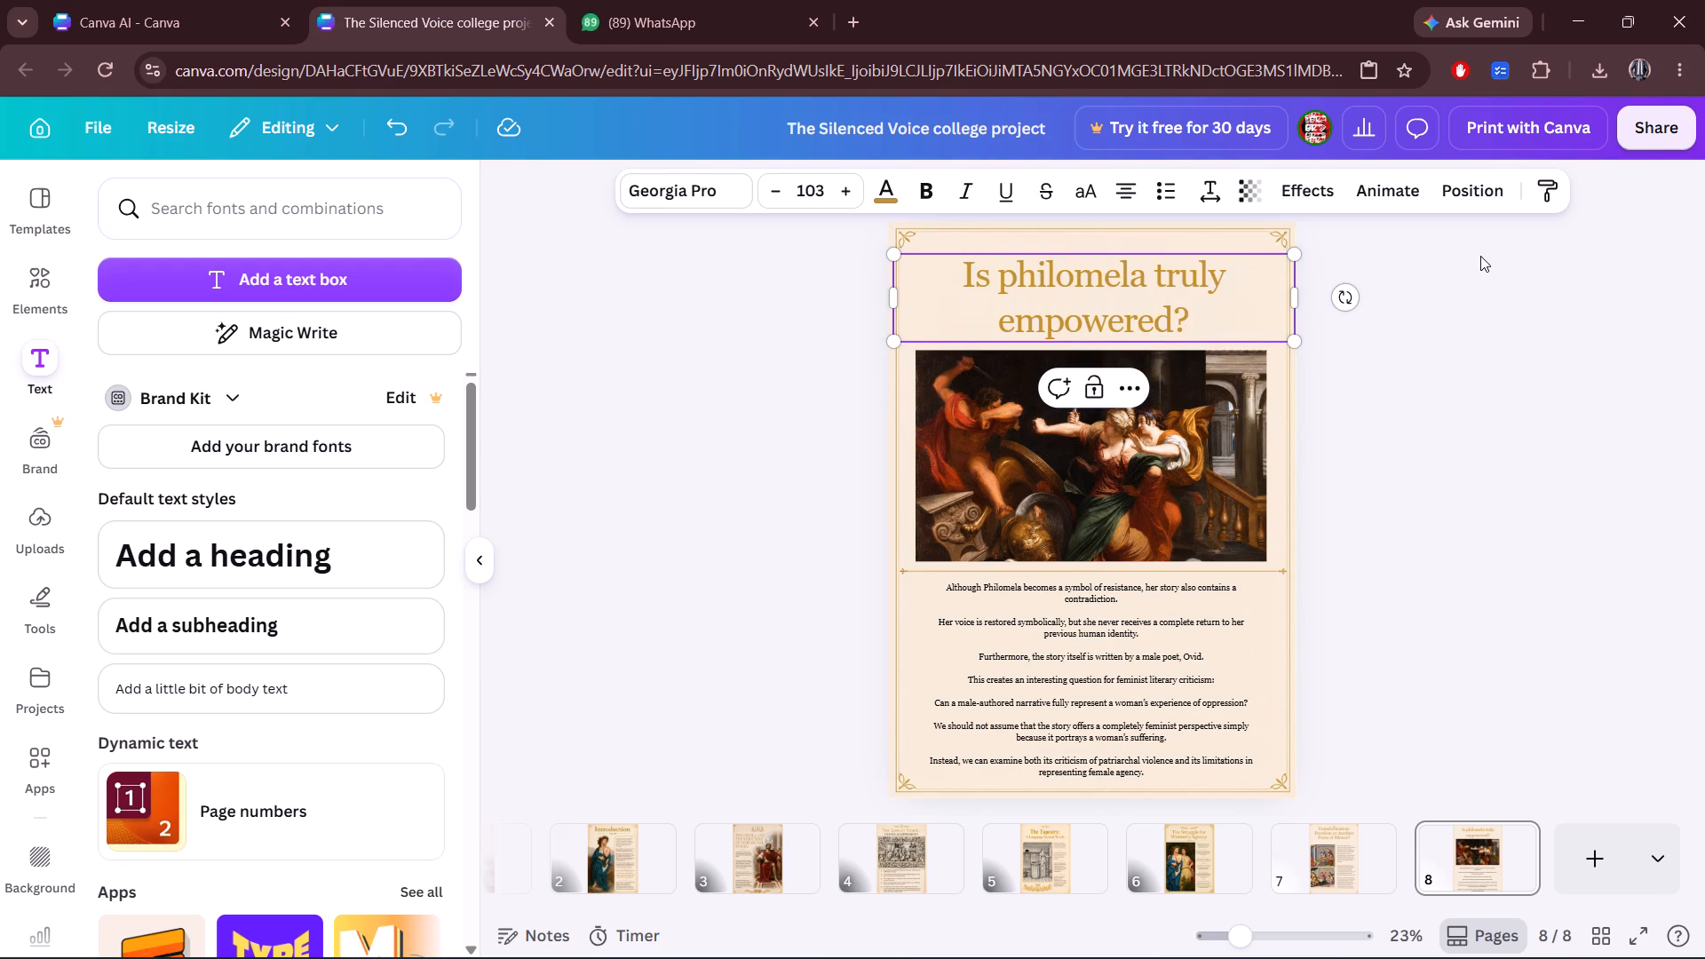
left_click(1459, 305)
left_click_drag(1162, 306, 1162, 292)
left_click(1162, 292)
left_click(1487, 369)
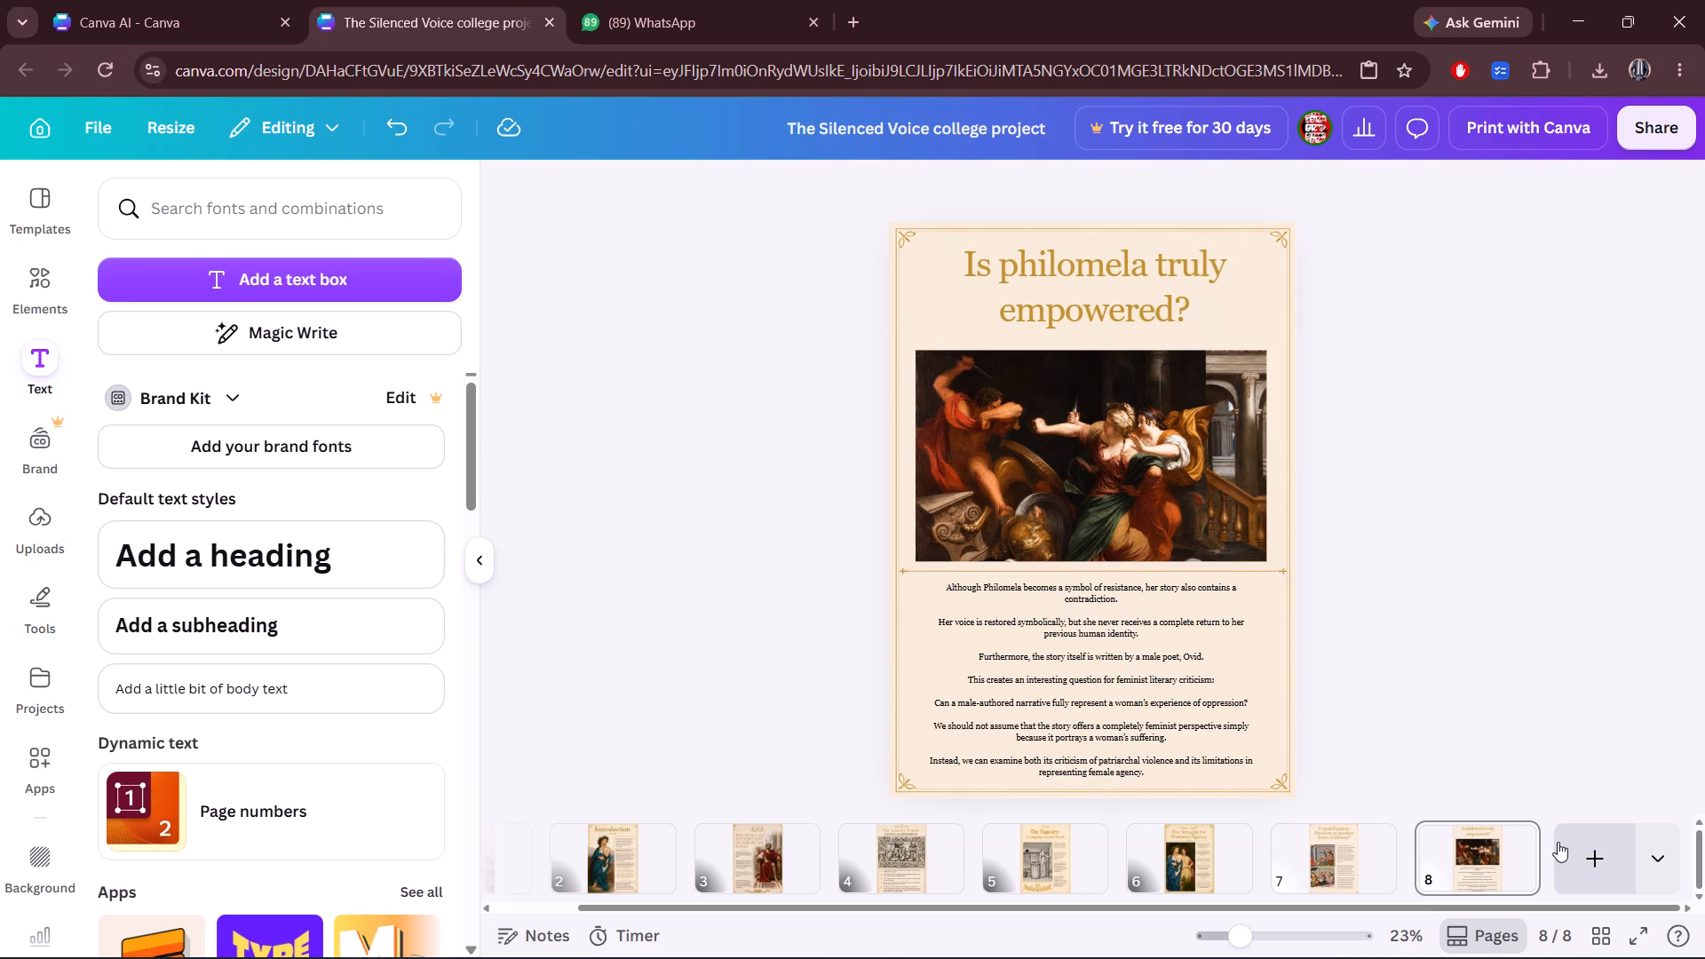
Compare page 8's layout with the Transformation page and The Struggle for Women's Agency page.
left_click(1138, 735)
left_click(1353, 516)
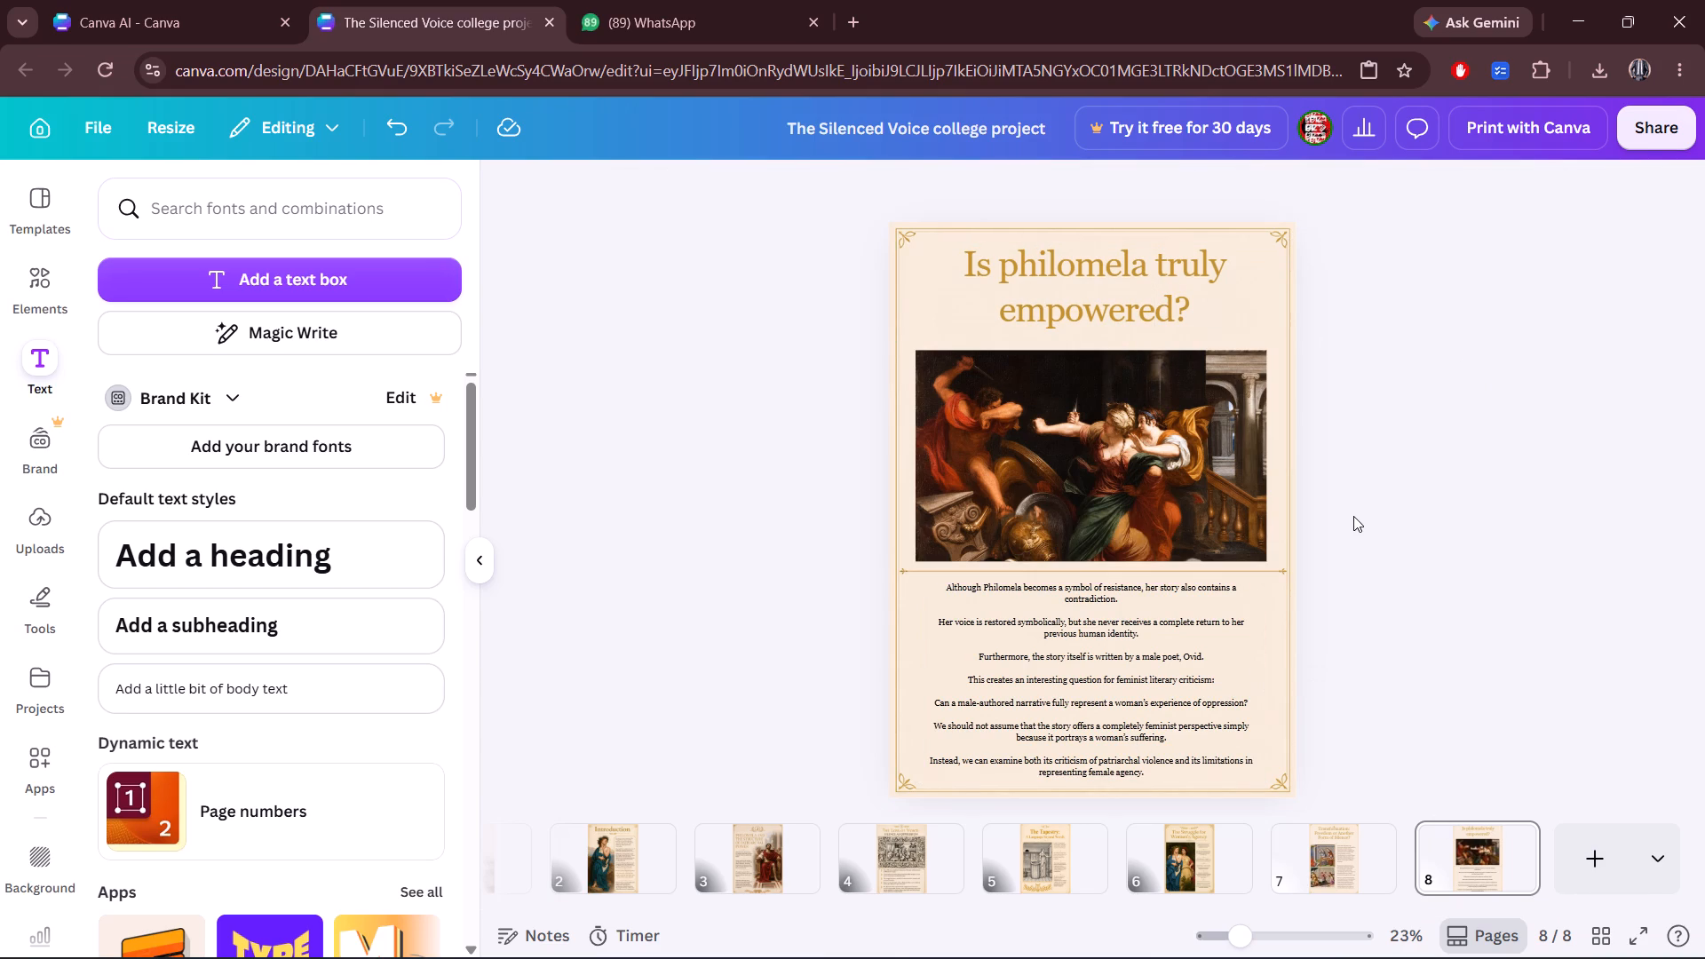
left_click(1363, 884)
left_click(1211, 870)
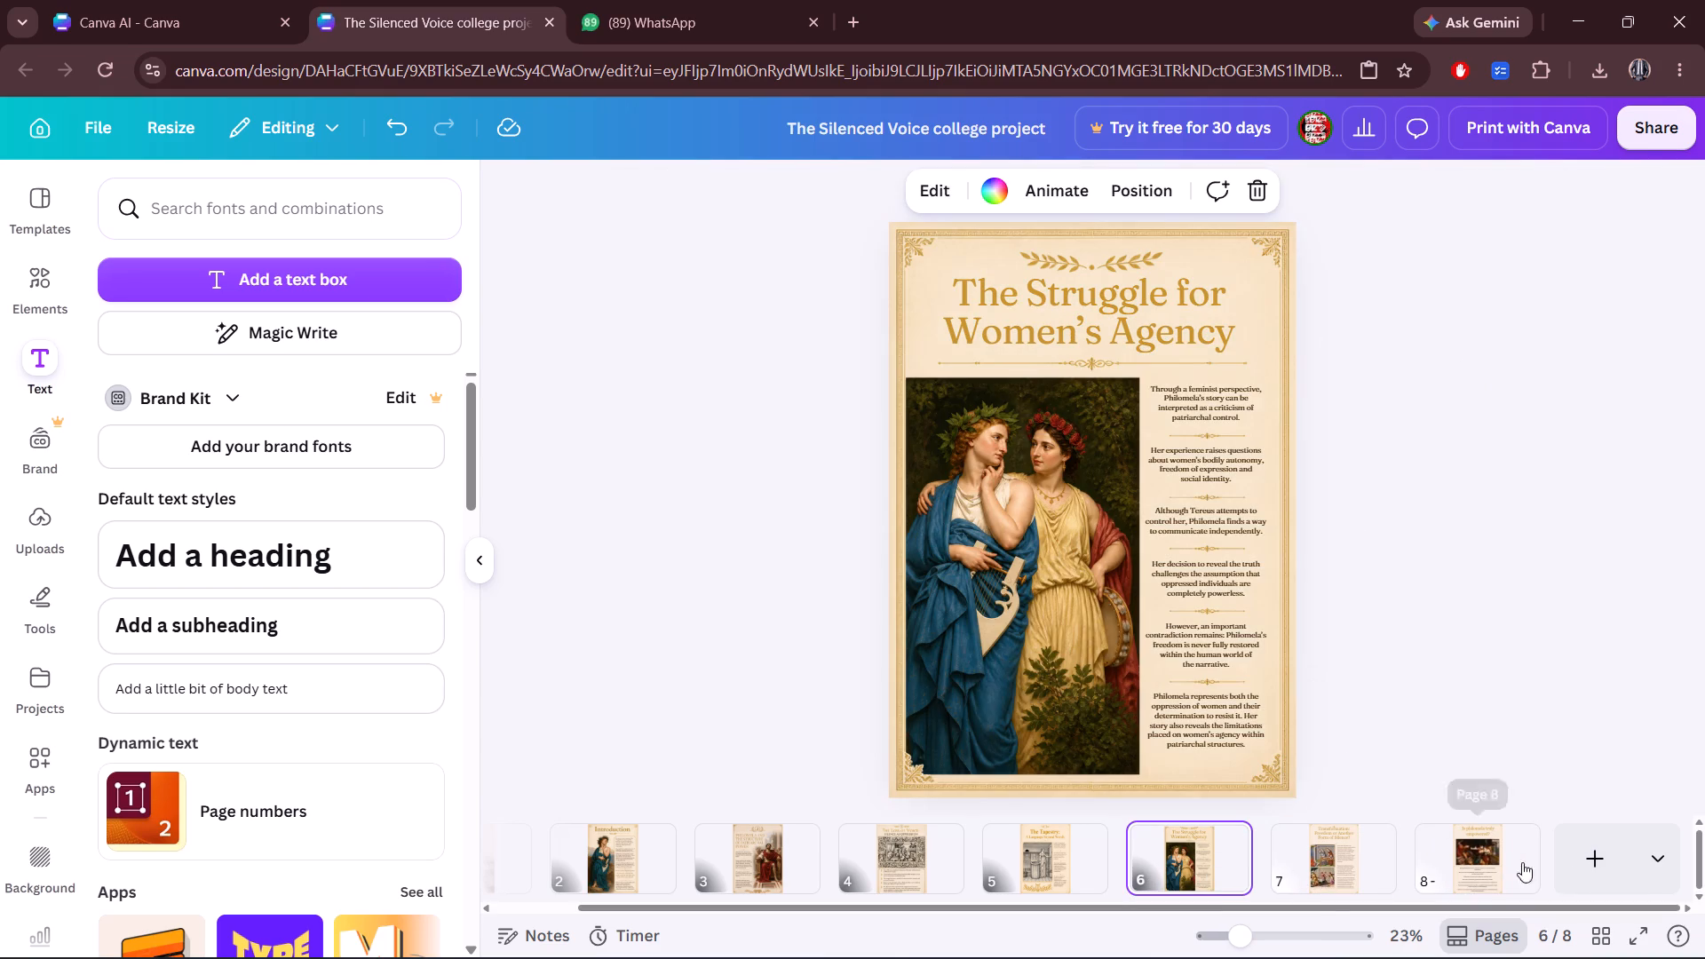
left_click(1497, 855)
left_click(1389, 863)
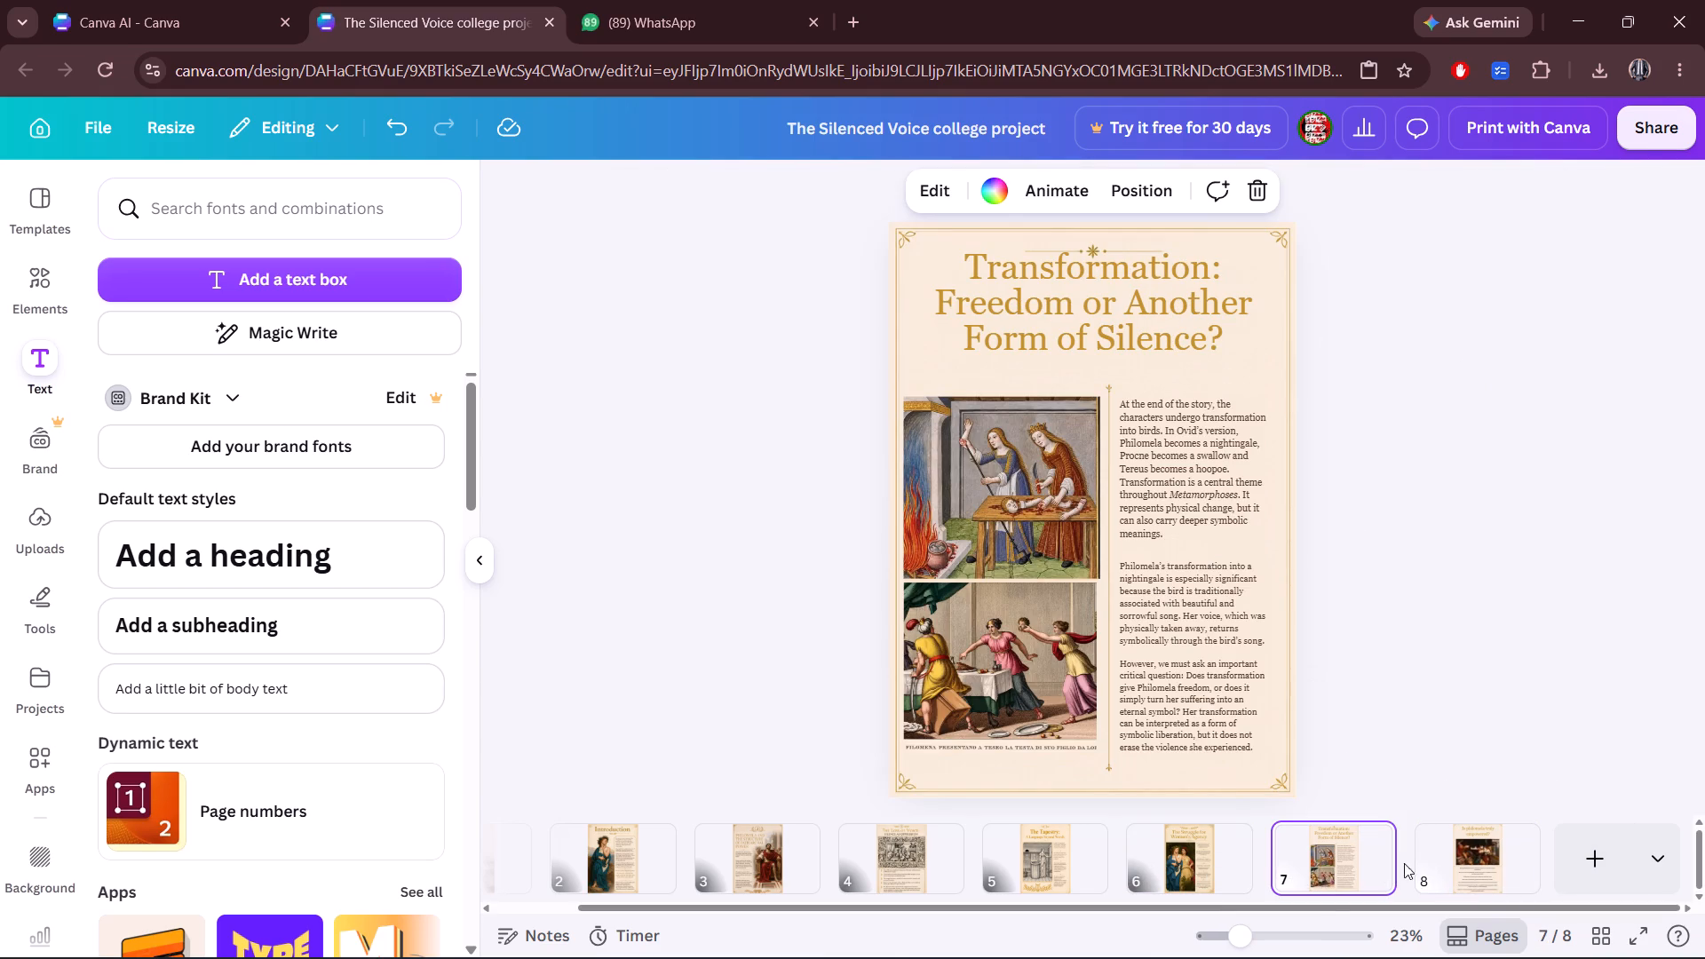
left_click(1470, 864)
left_click(1368, 850)
left_click(1227, 853)
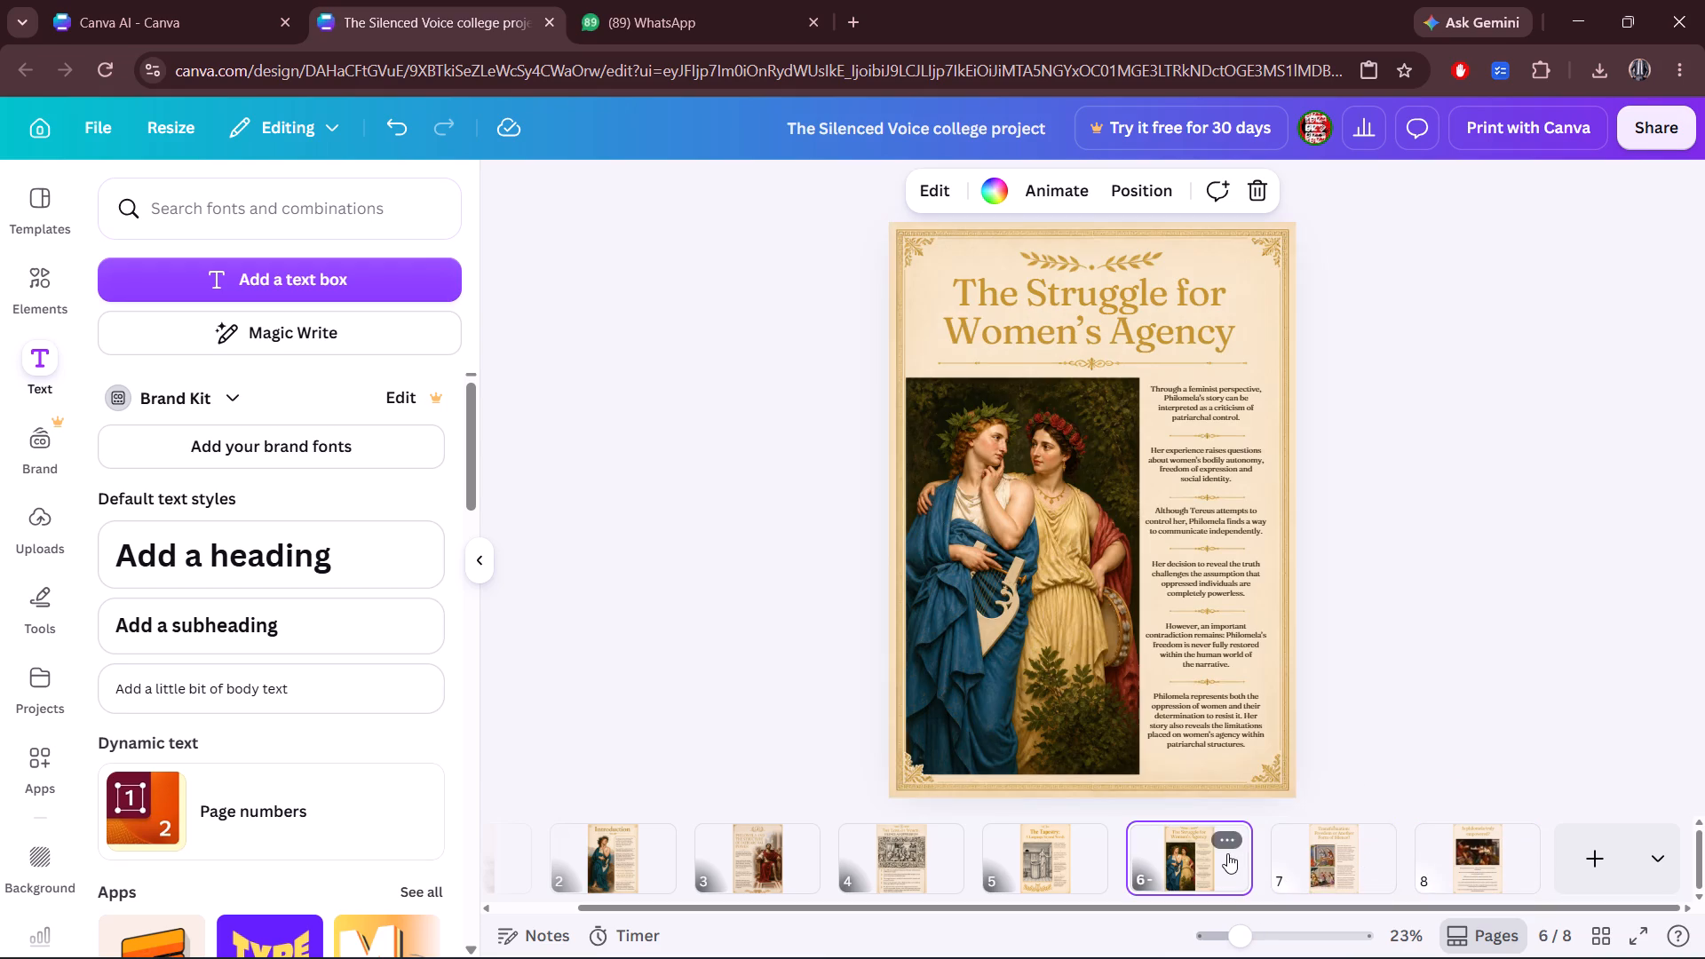
Add a blank page 9 at the end of the presentation.
left_click(1593, 841)
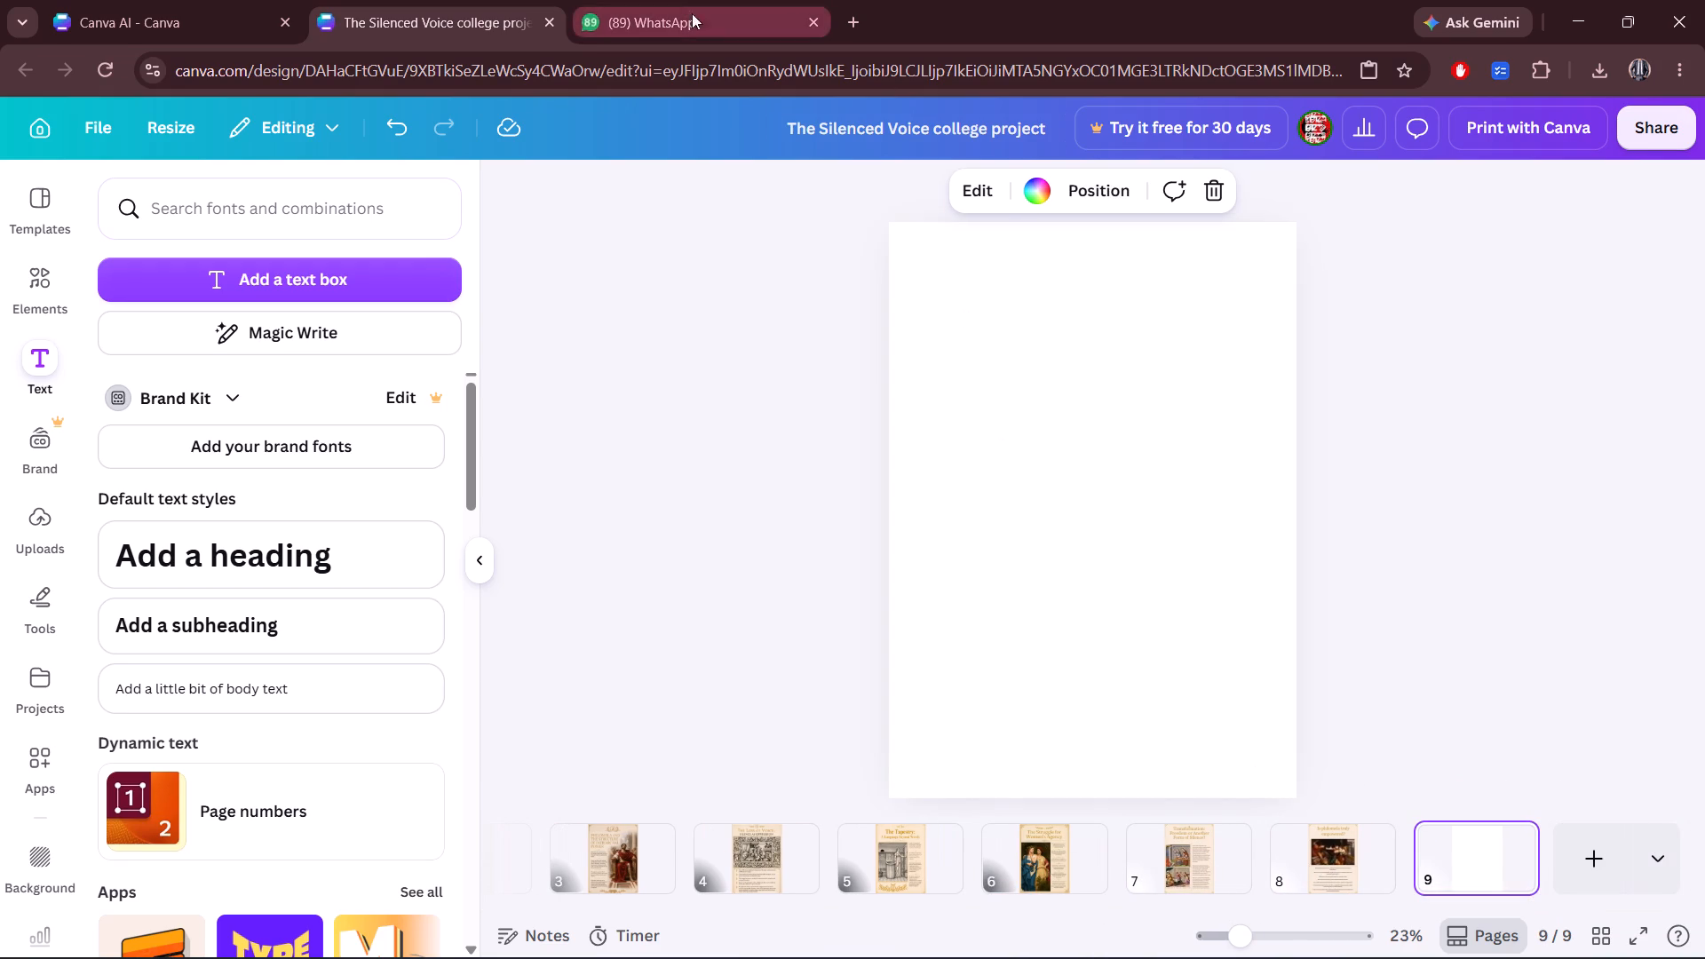
left_click(1040, 526)
Bring up the uploaded images and return to page 8 as reference for building page 9.
left_click(42, 324)
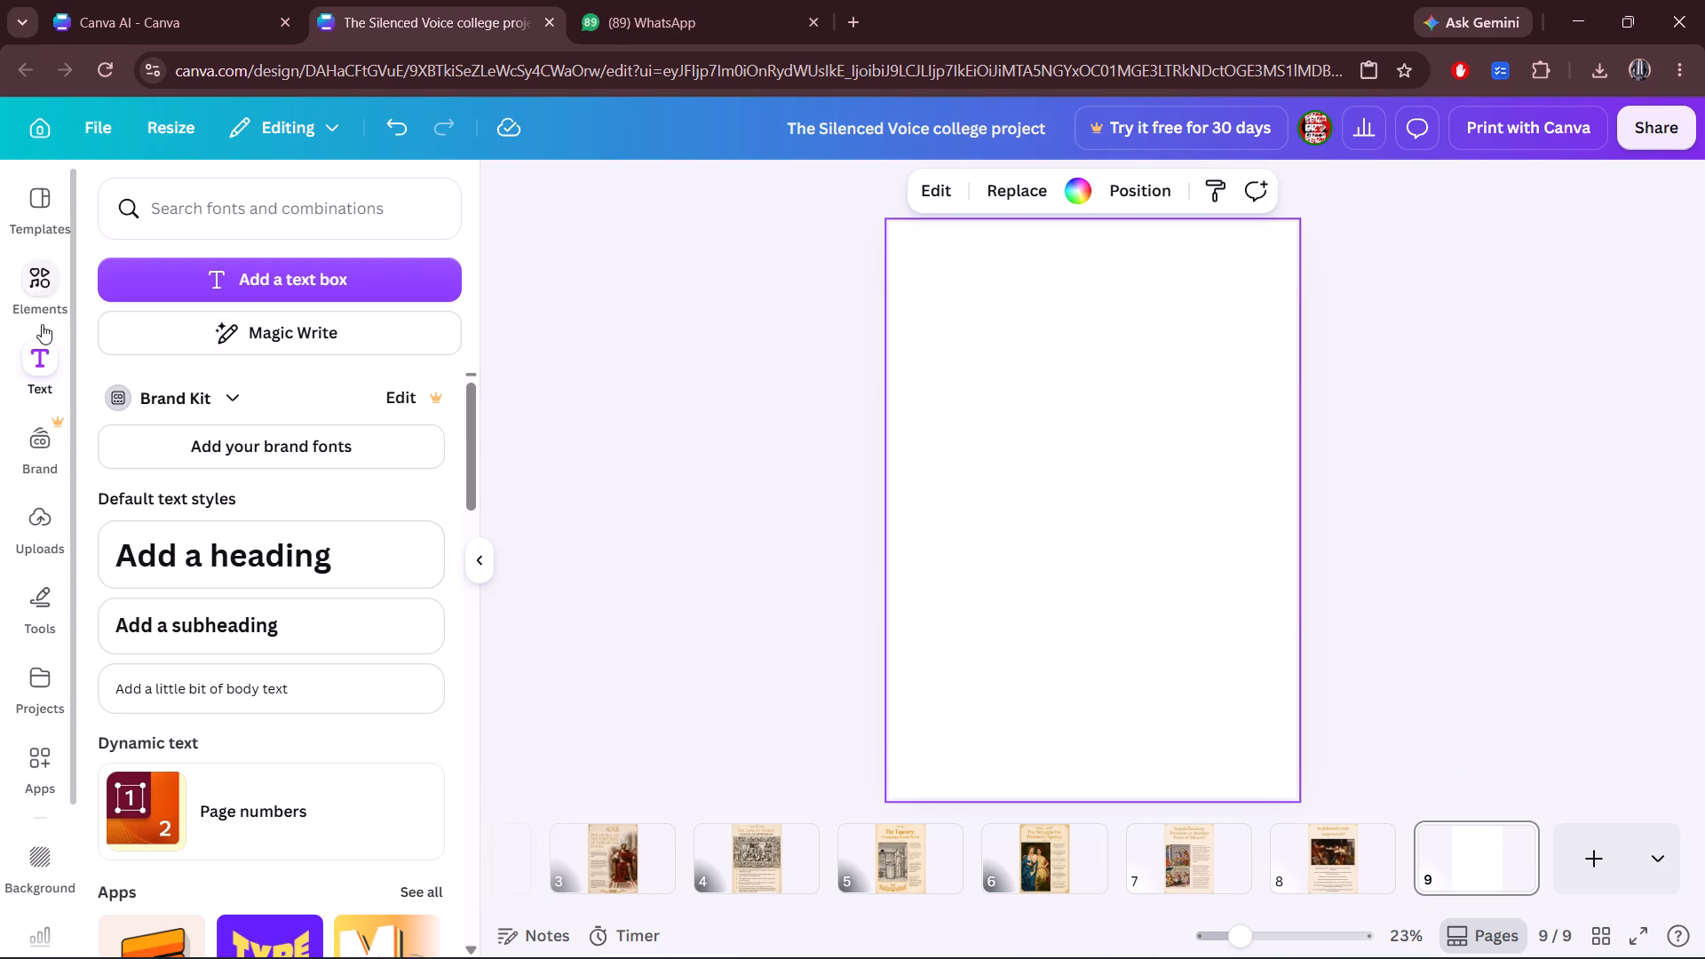
left_click(67, 199)
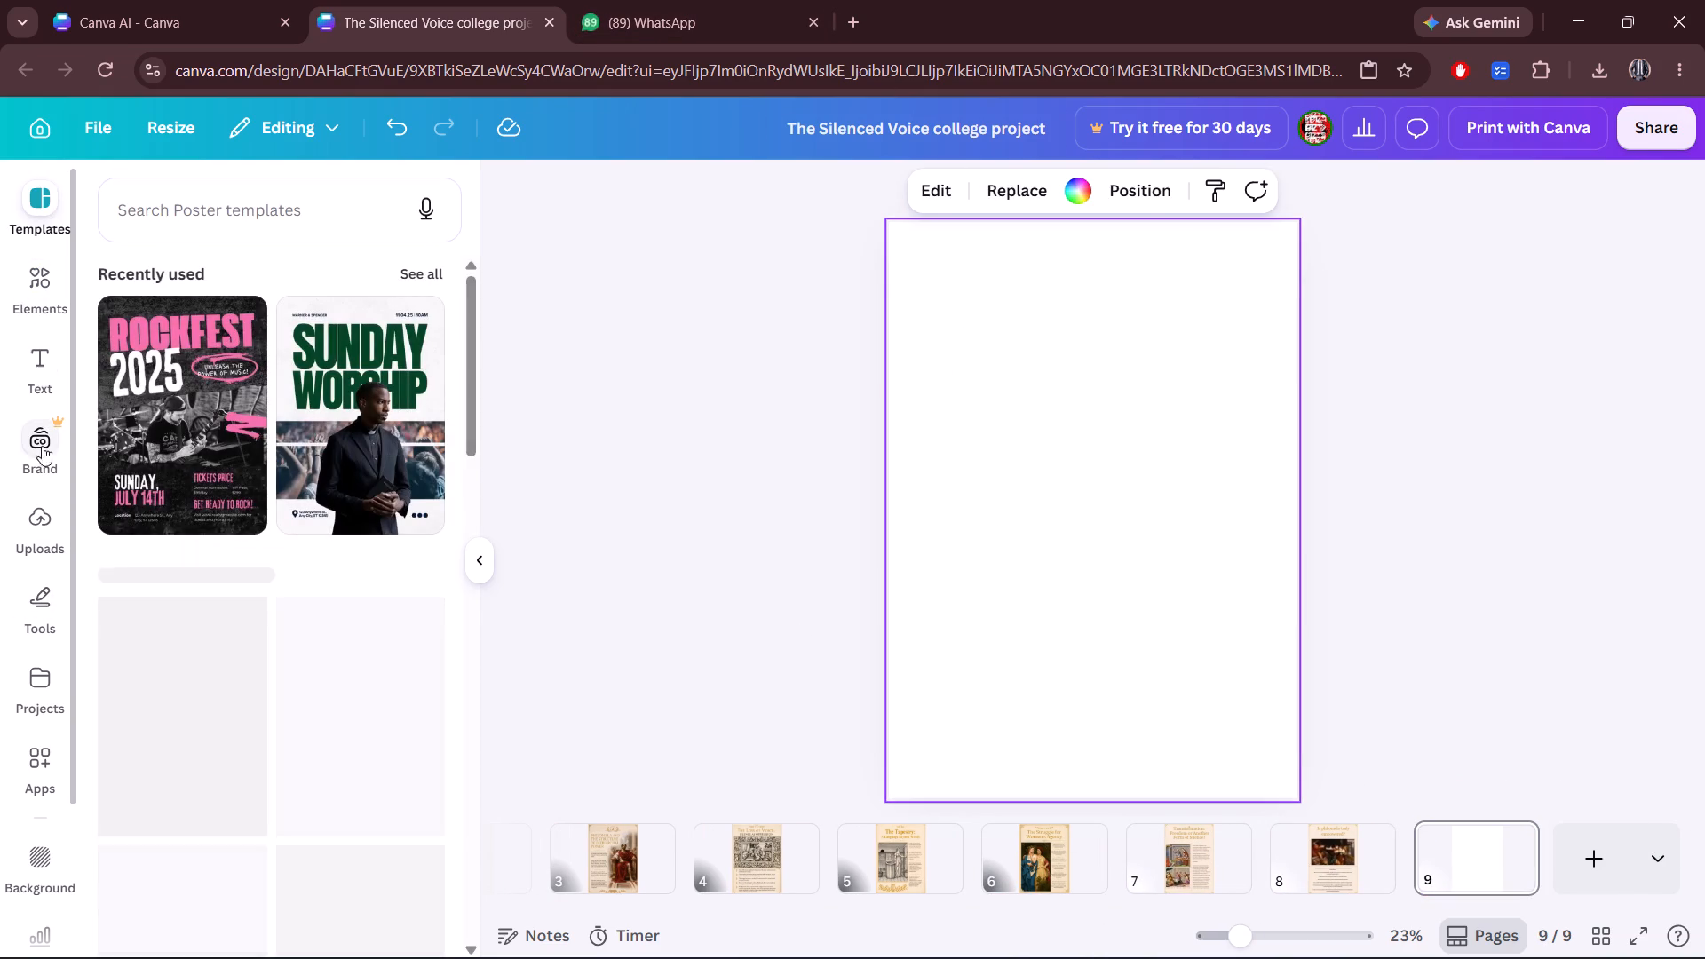
left_click(44, 497)
left_click(1297, 868)
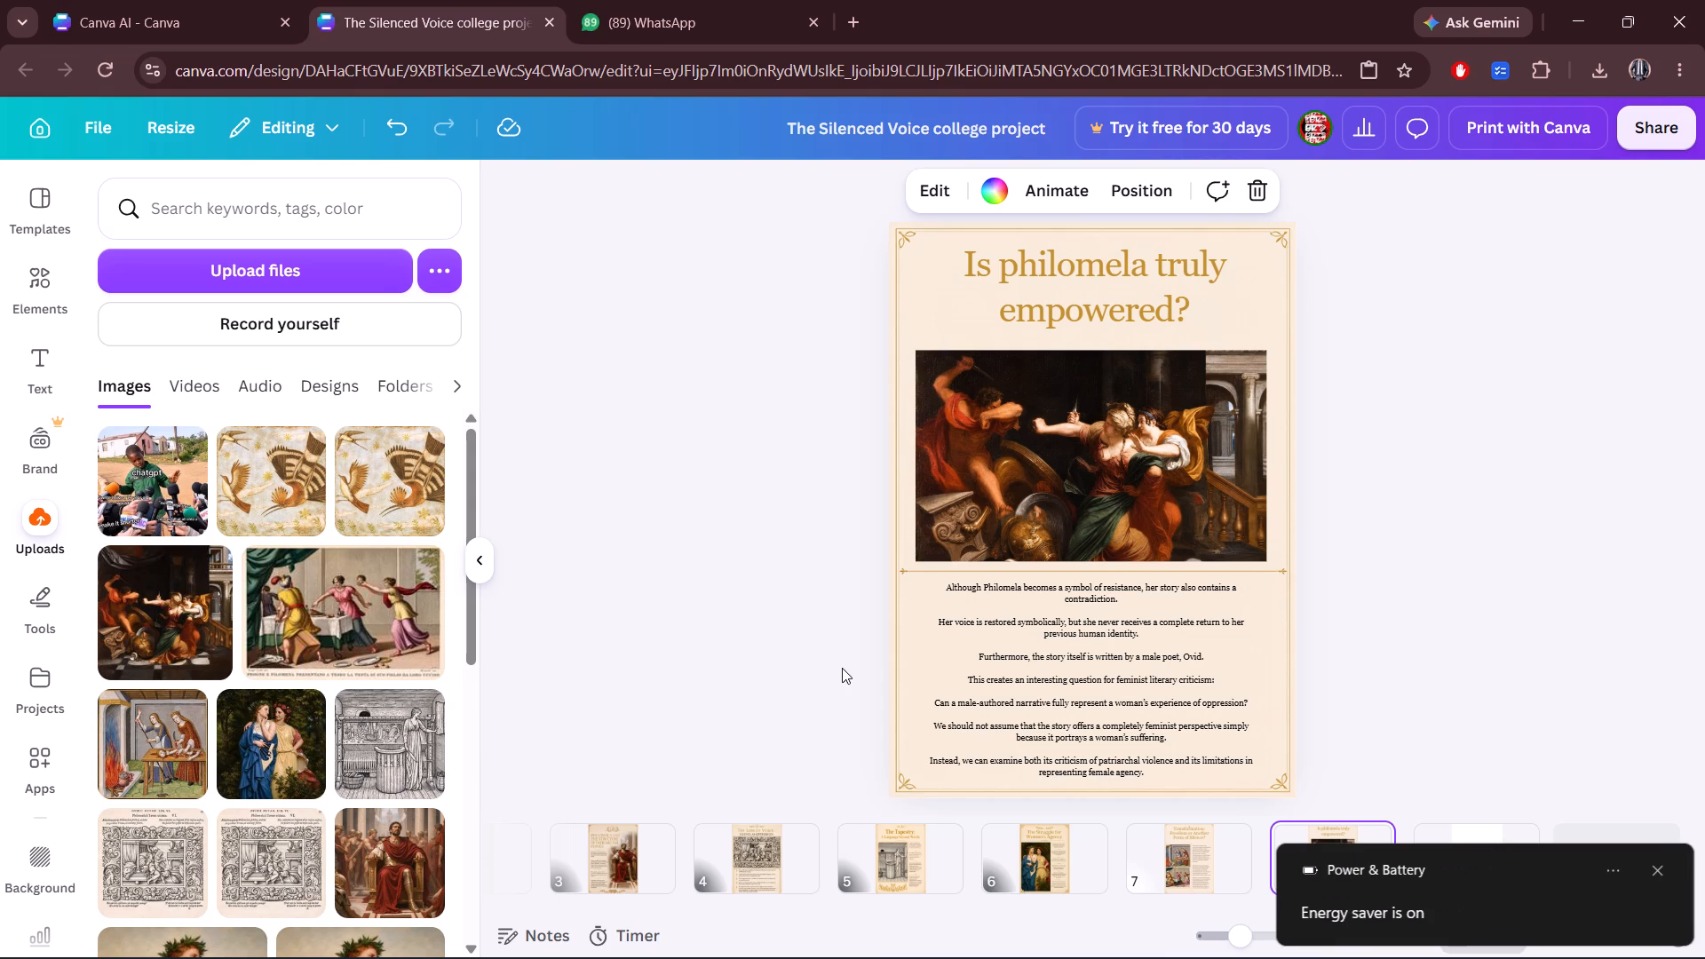
Copy the cream background image with the gold ornamental border from page 8 and paste it onto blank page 9.
key("Return")
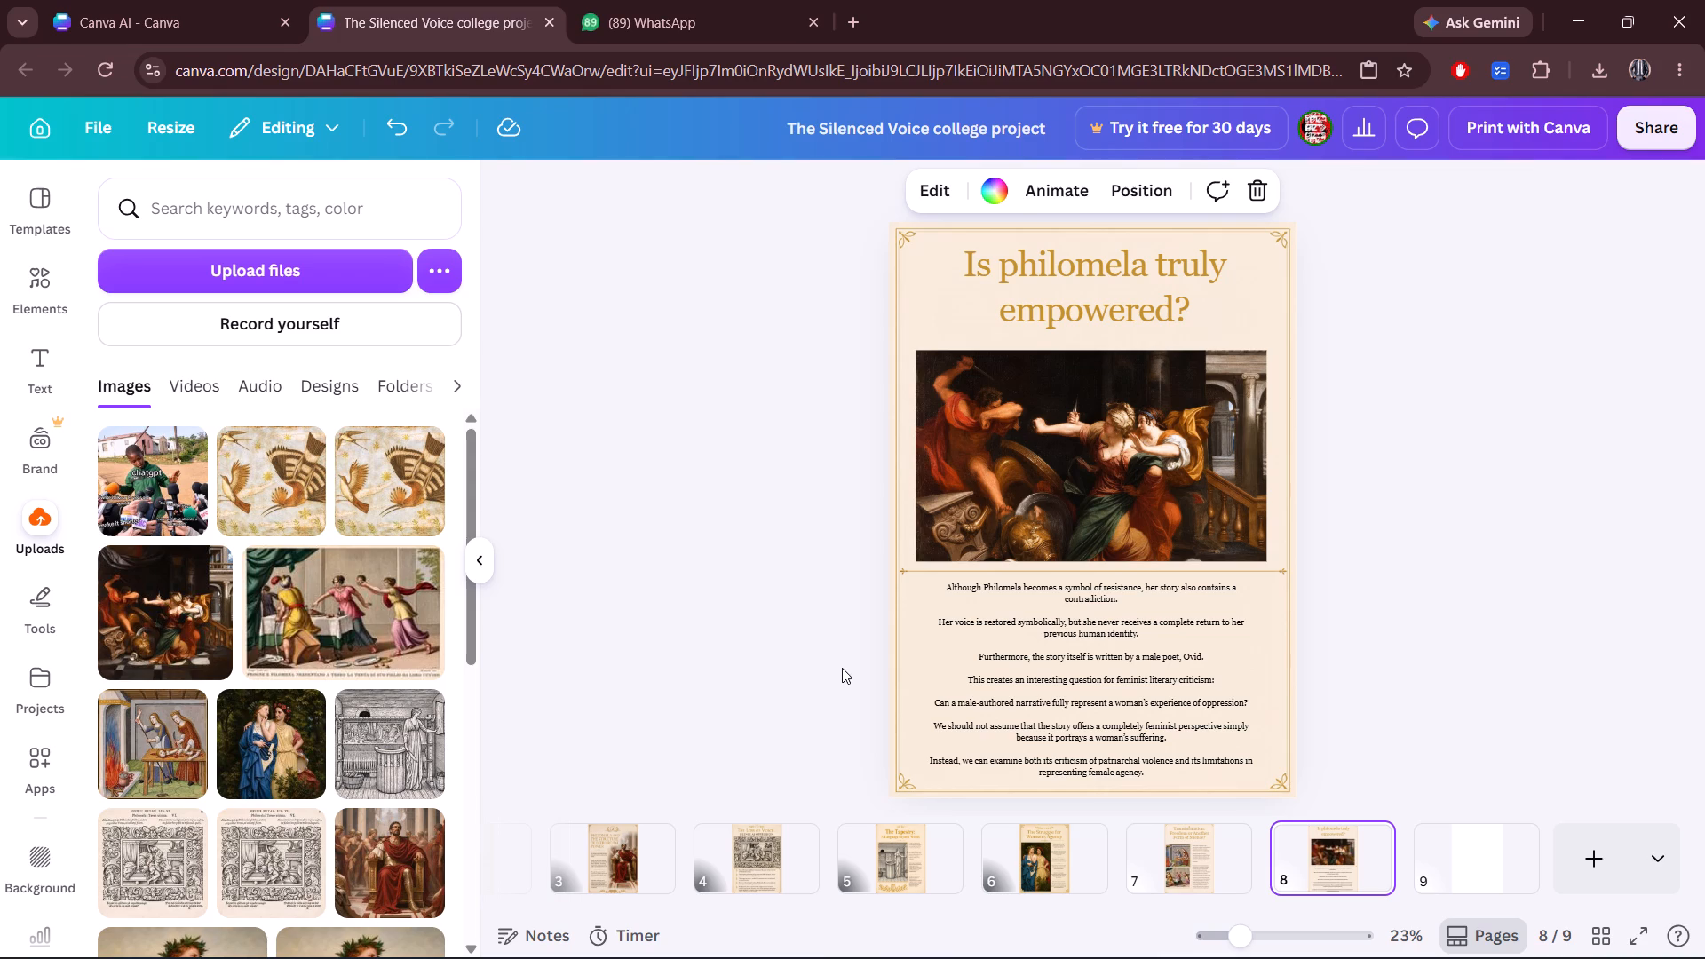
left_click(1423, 839)
left_click(1132, 492)
scroll(107, 633, "down", 5)
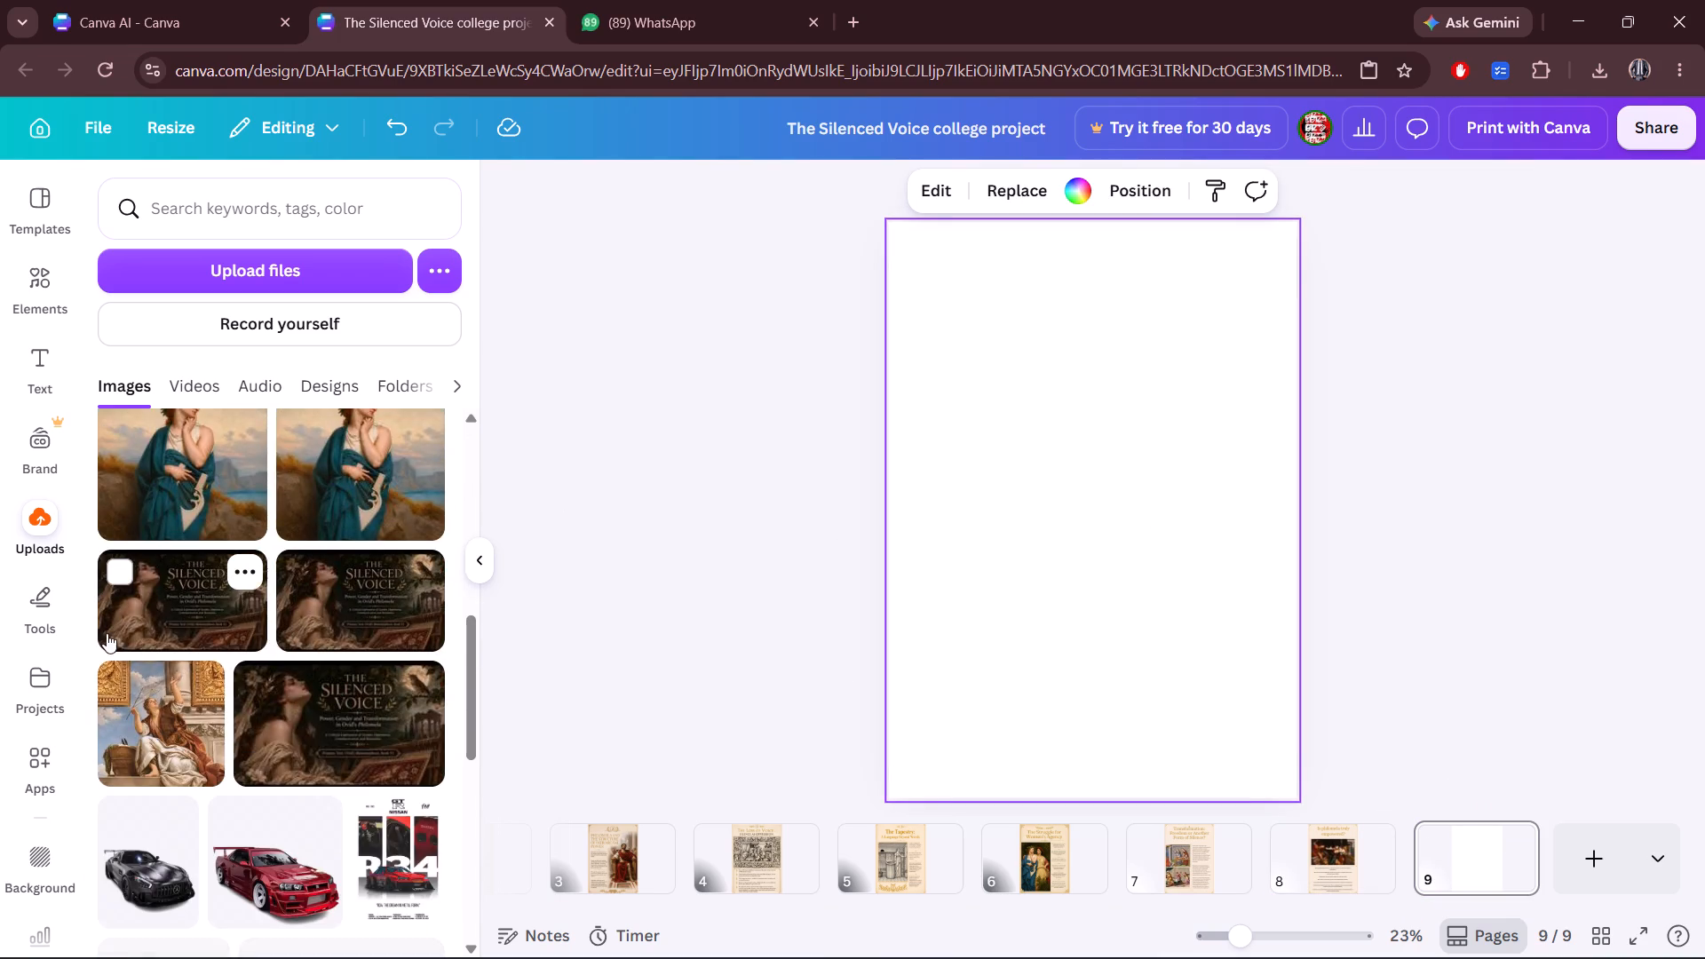
scroll(106, 624, "up", 10)
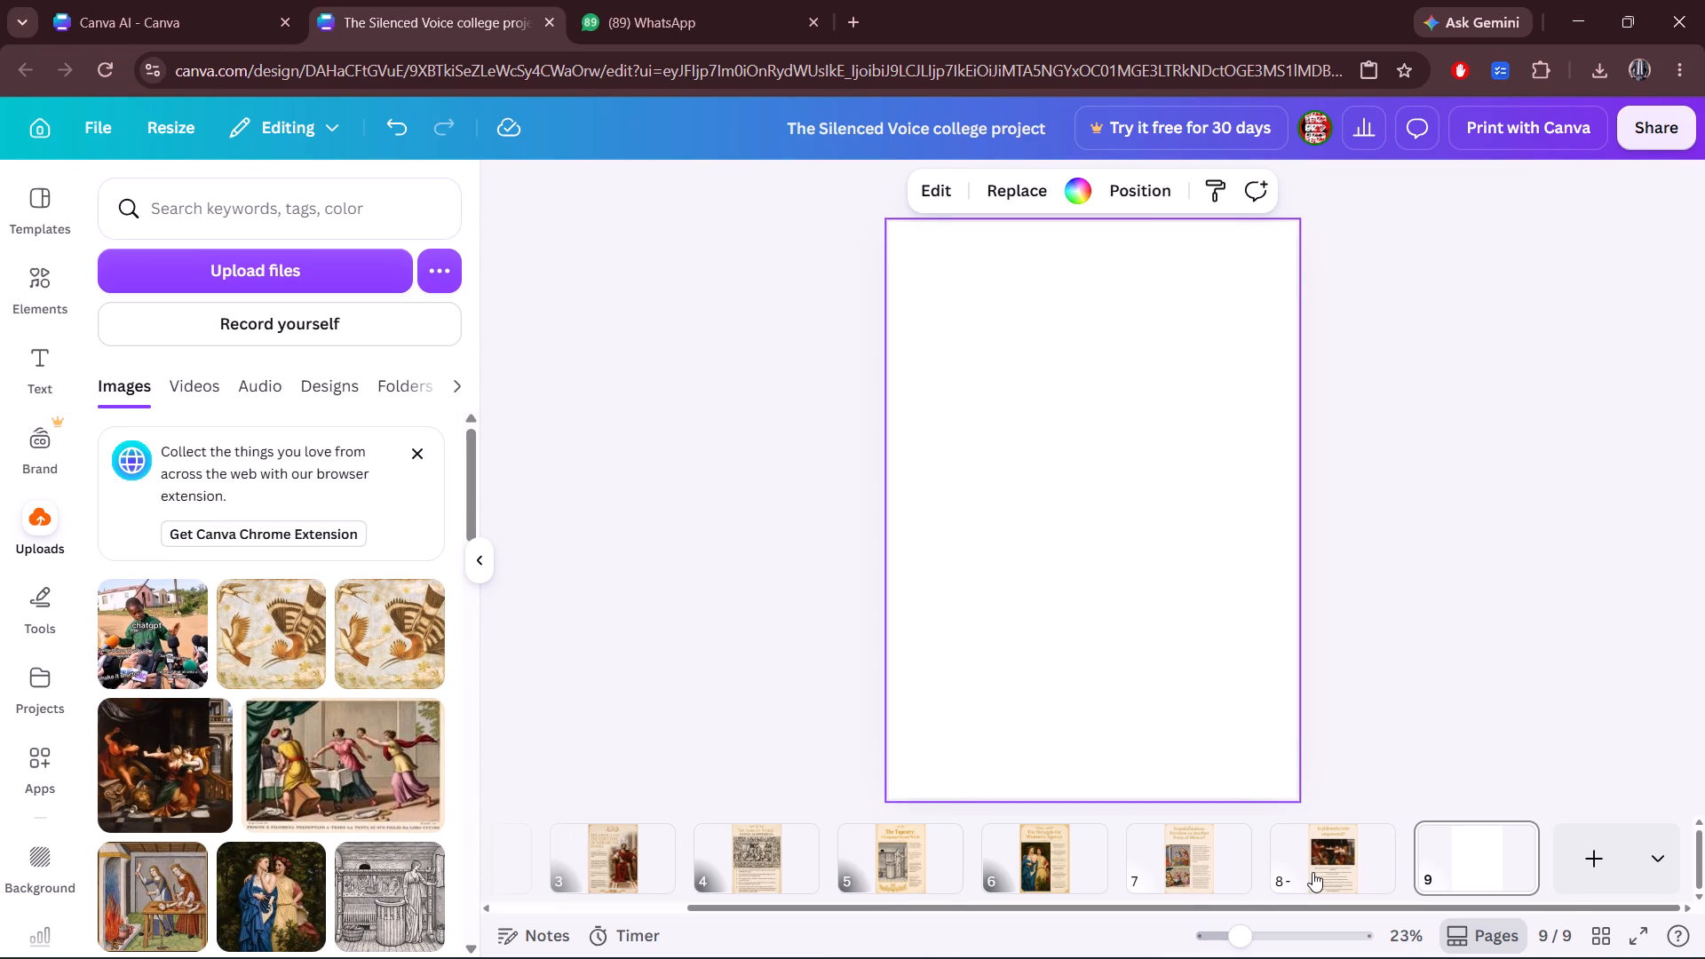
left_click(1312, 872)
left_click(907, 350)
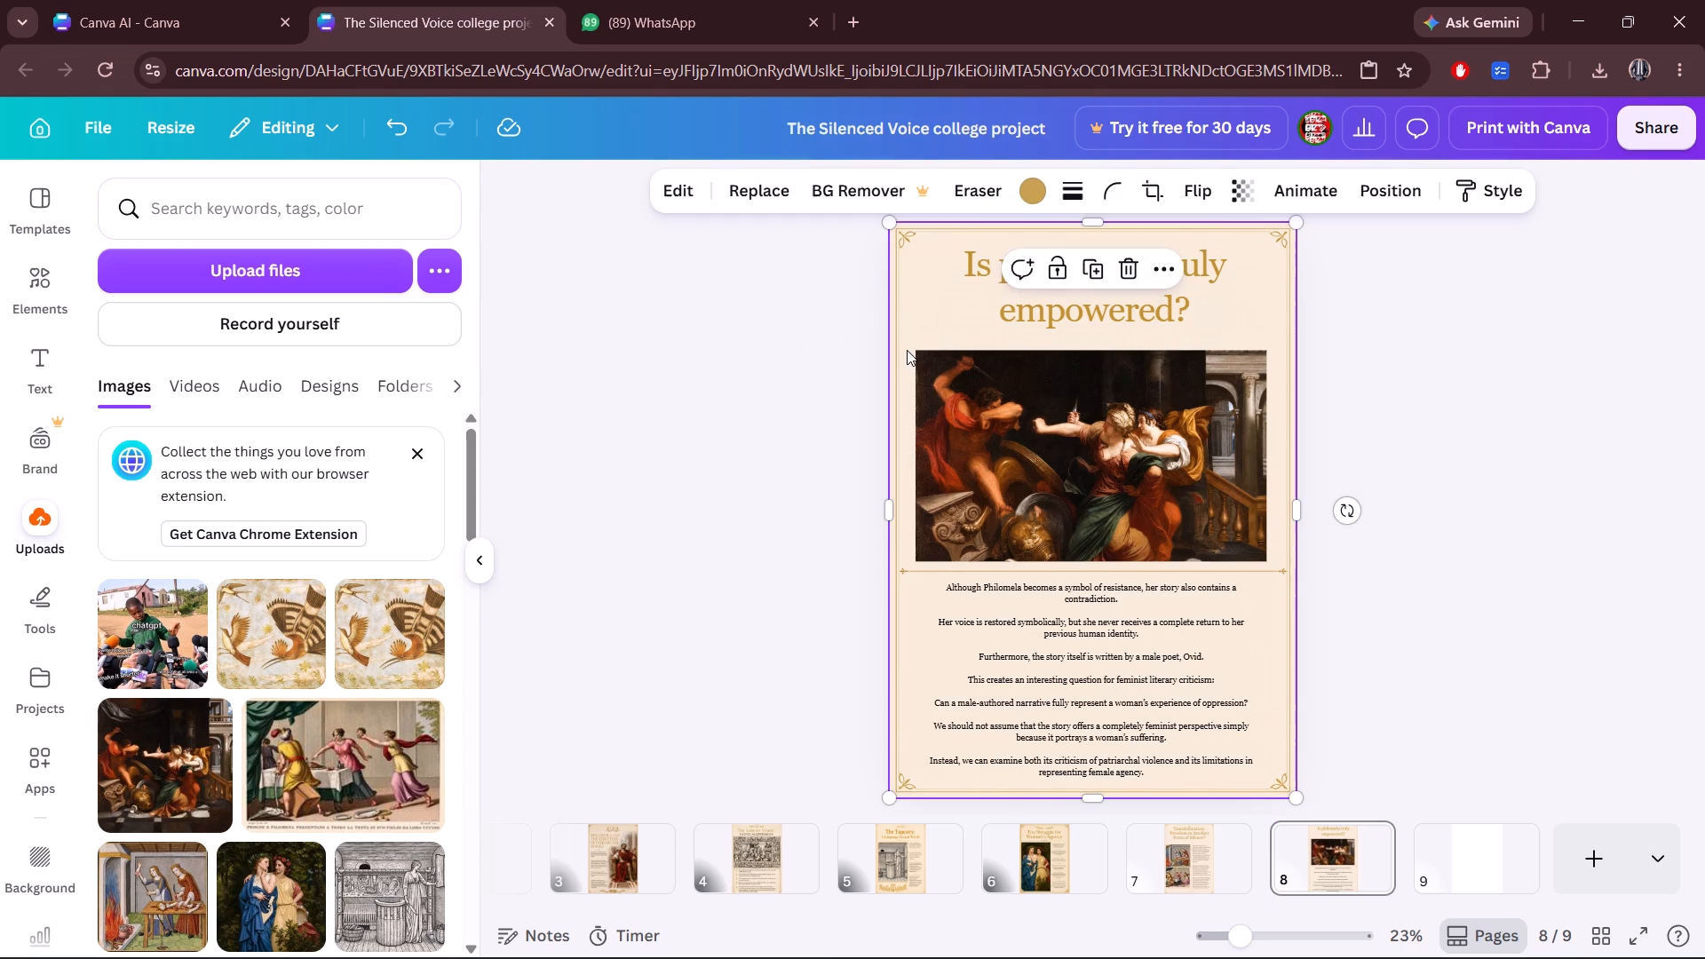
right_click(906, 346)
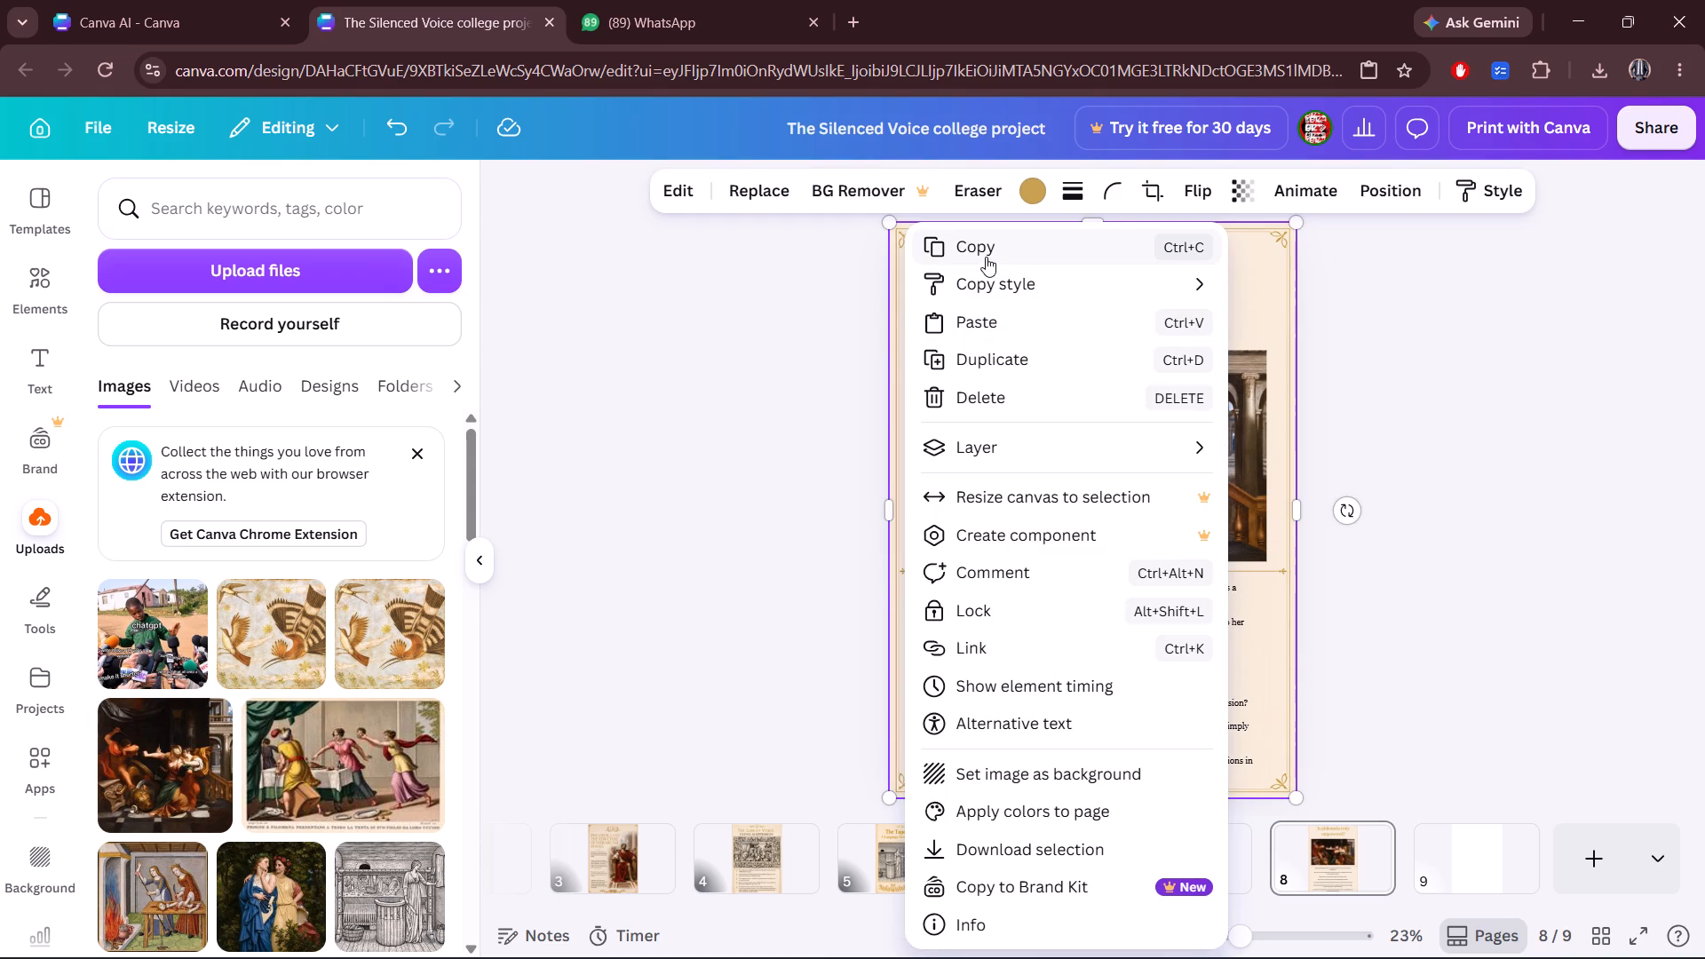
left_click(986, 257)
left_click(1486, 857)
right_click(1054, 486)
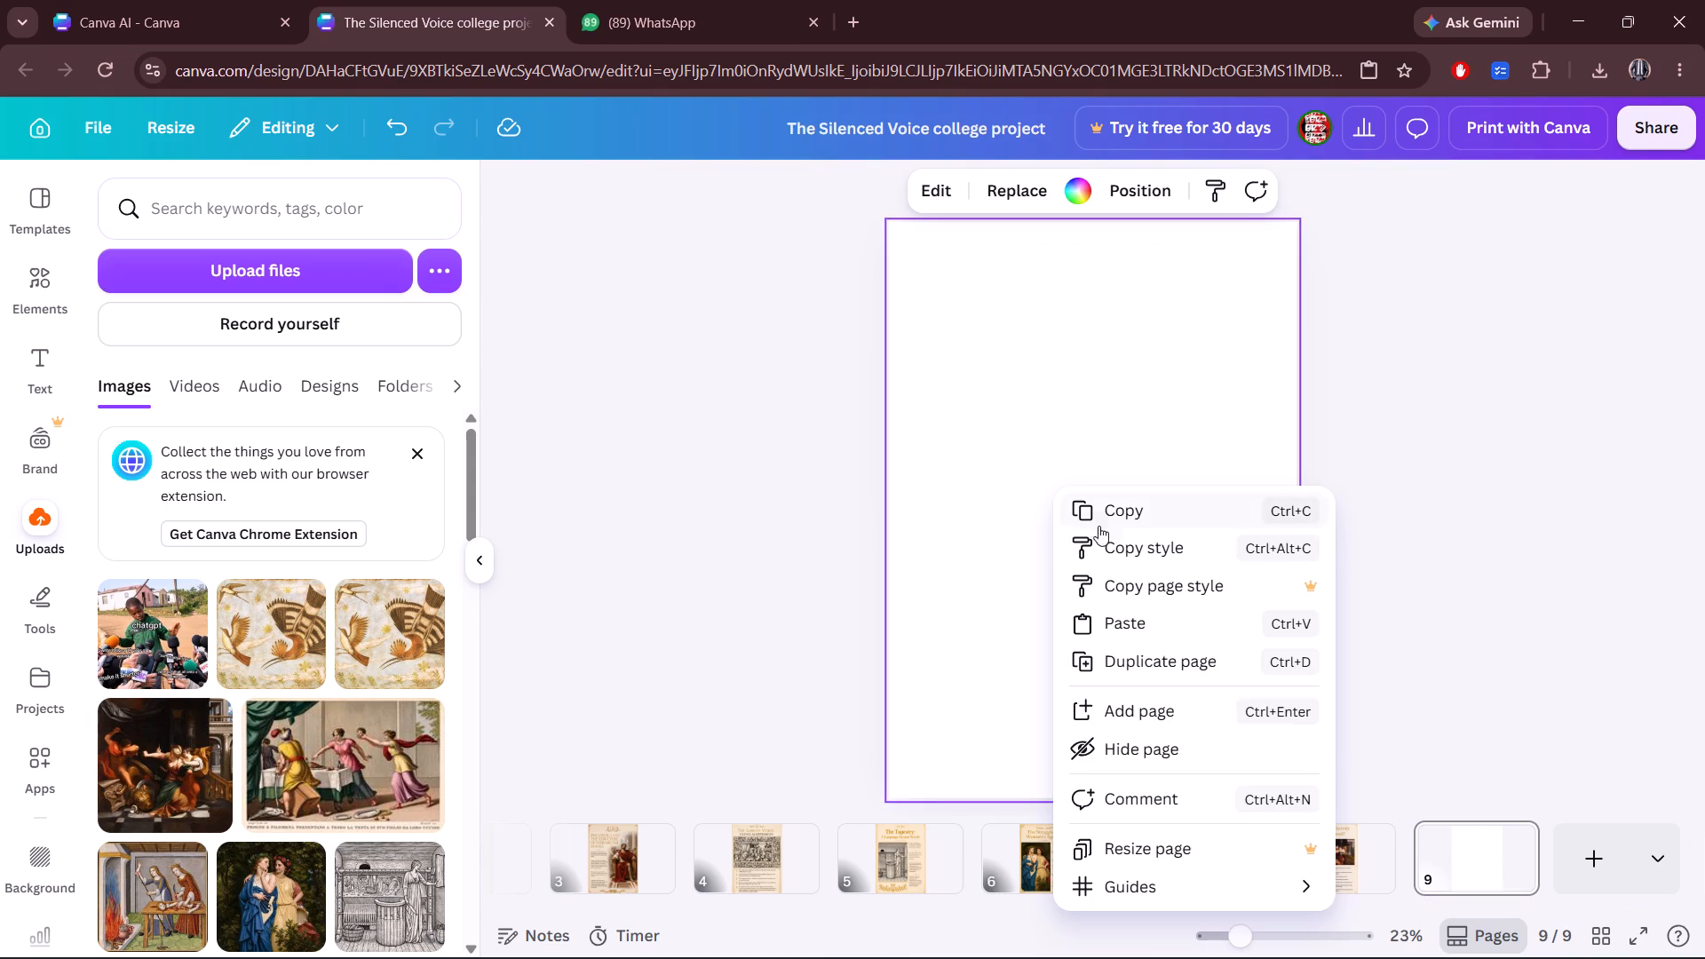
left_click(1122, 618)
left_click(844, 575)
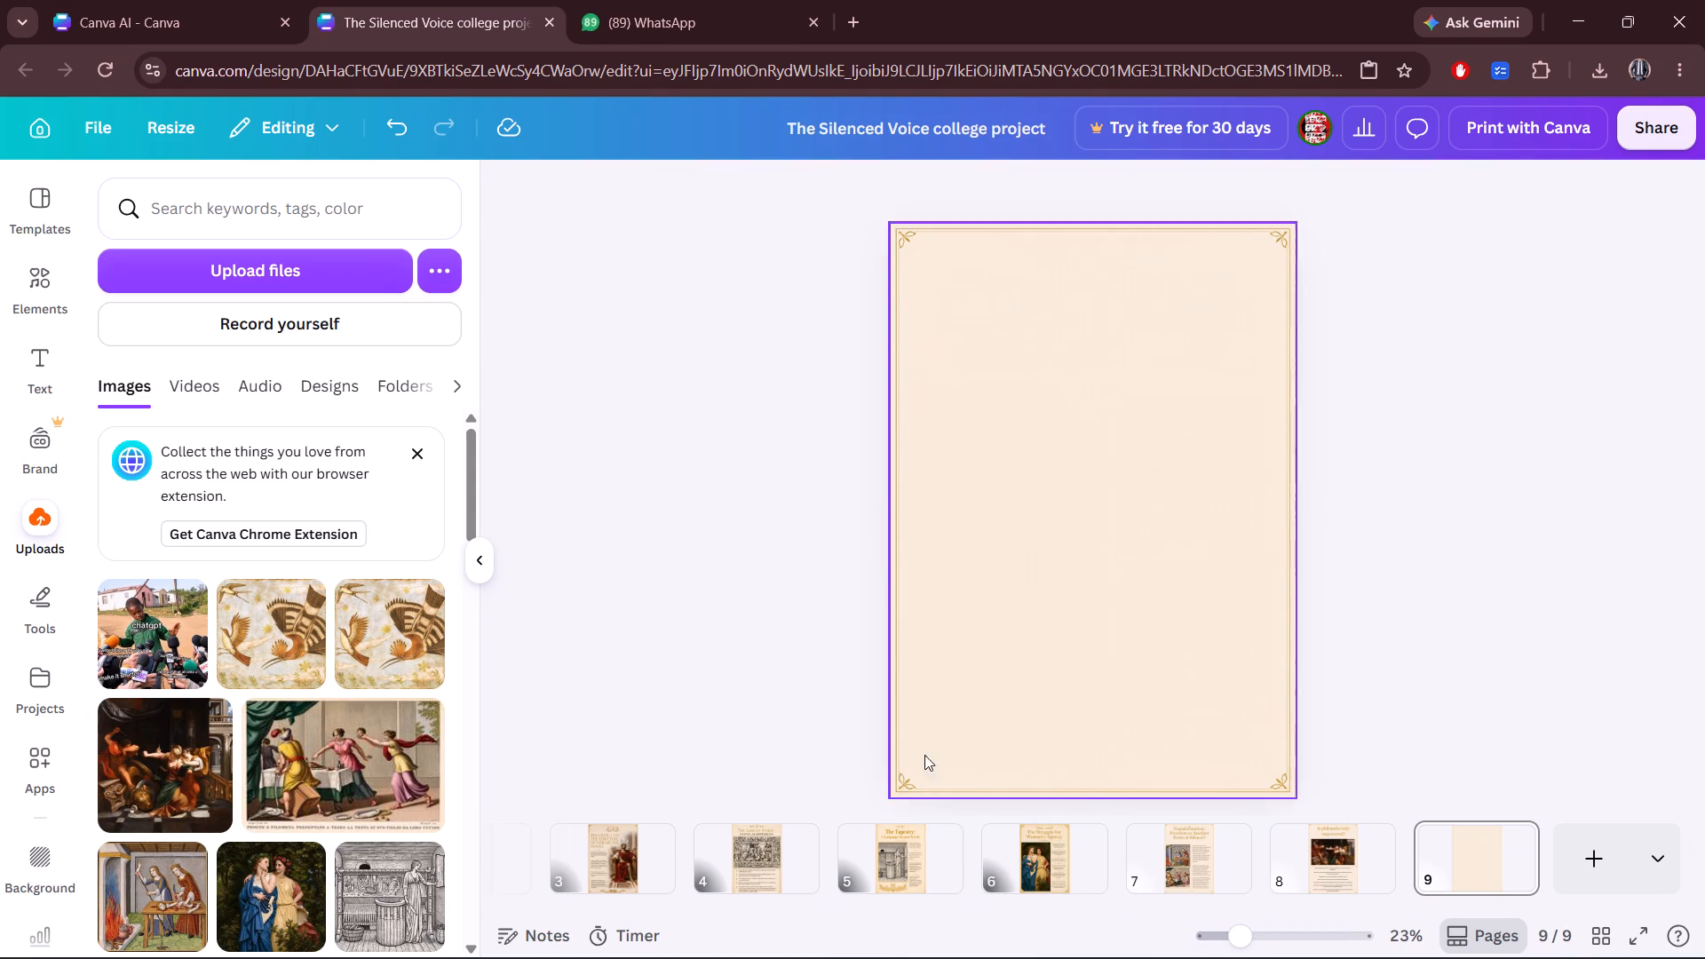
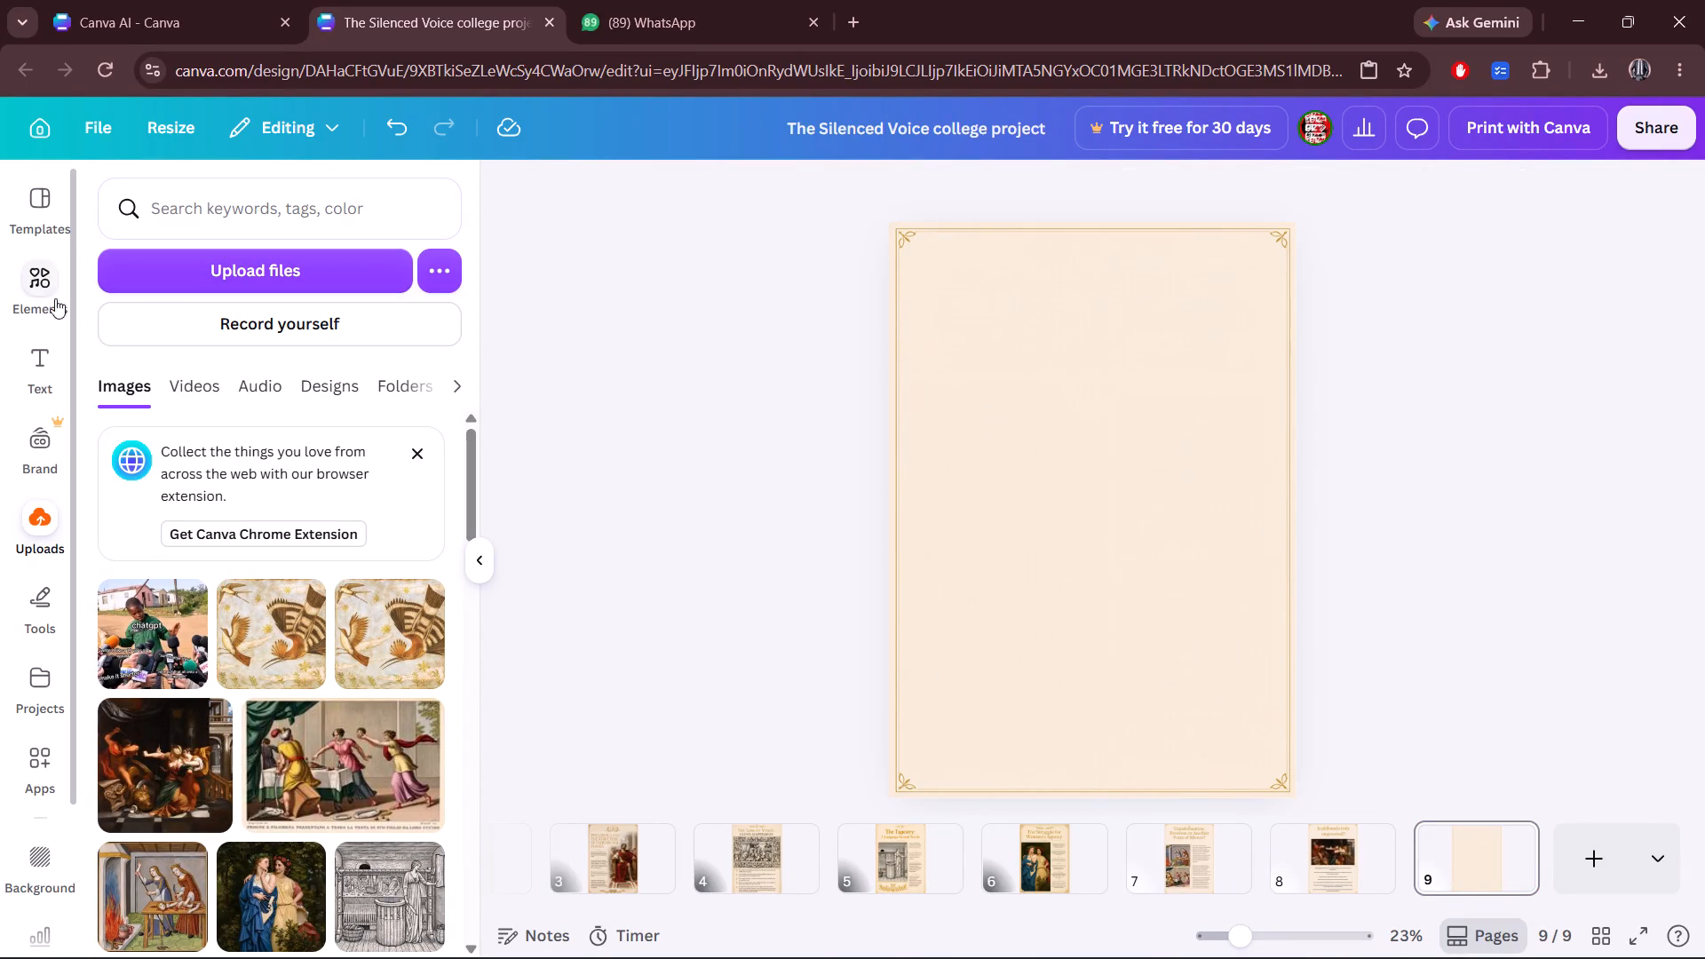
Add a basic square picture frame to the blank page 9.
left_click(52, 234)
left_click(57, 268)
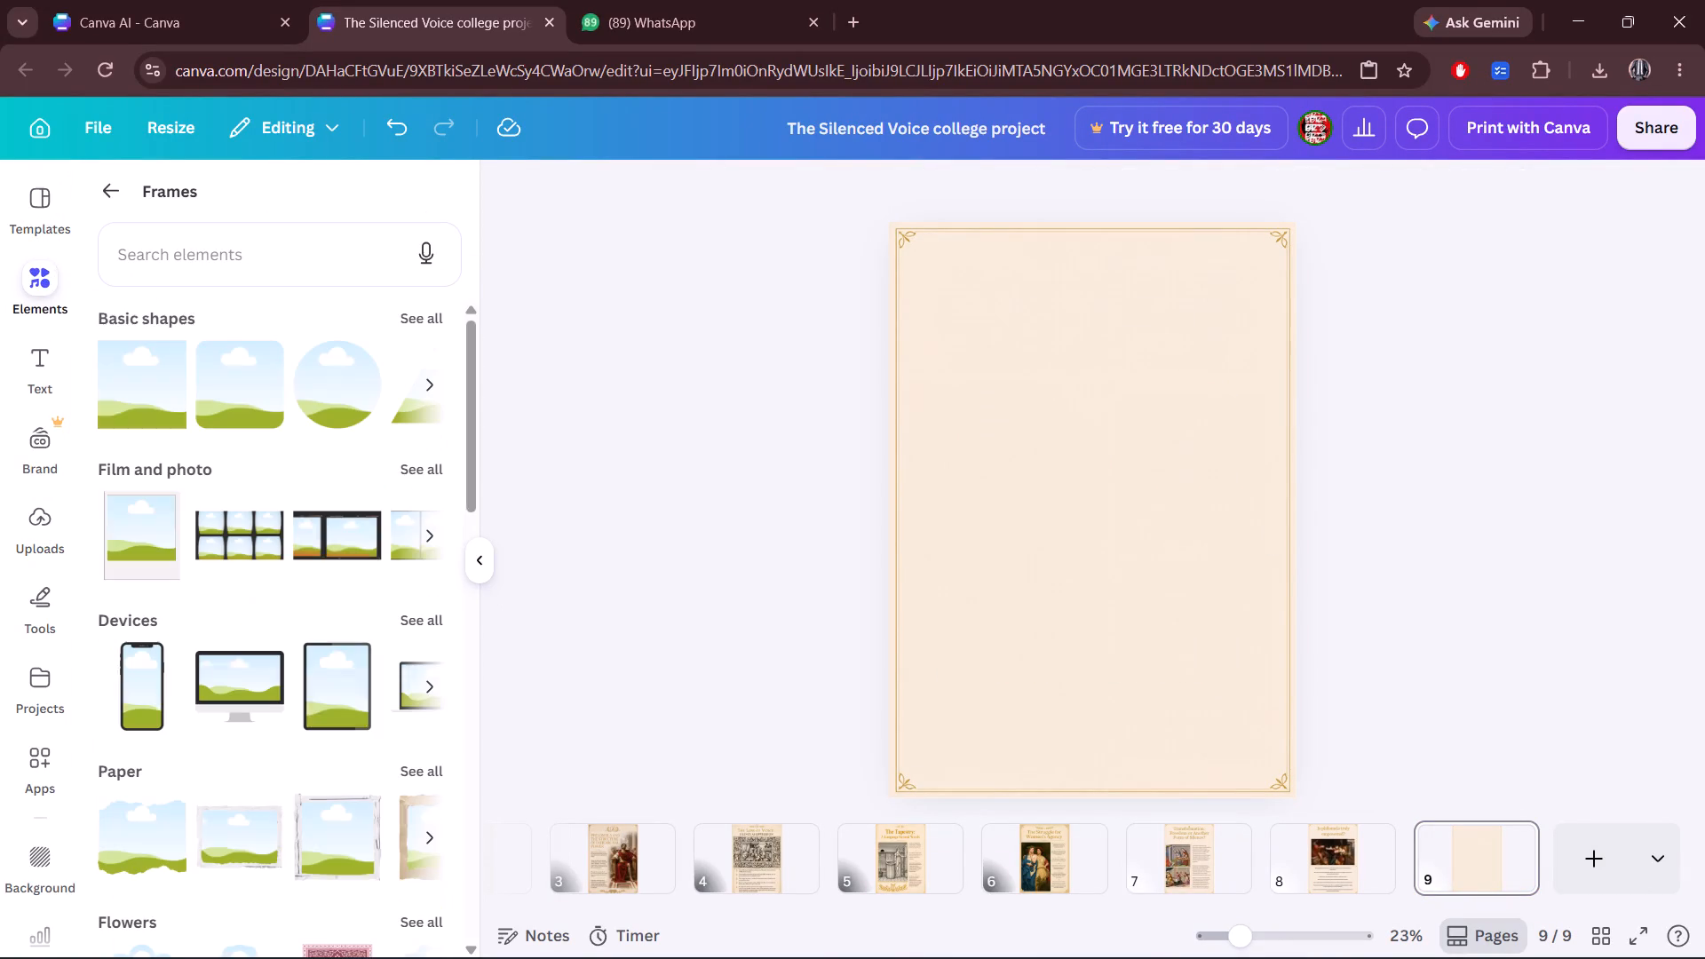
left_click(153, 416)
Add the uploaded painting of birds with golden stars to page 9, over the square frame.
left_click_drag(49, 219, 49, 229)
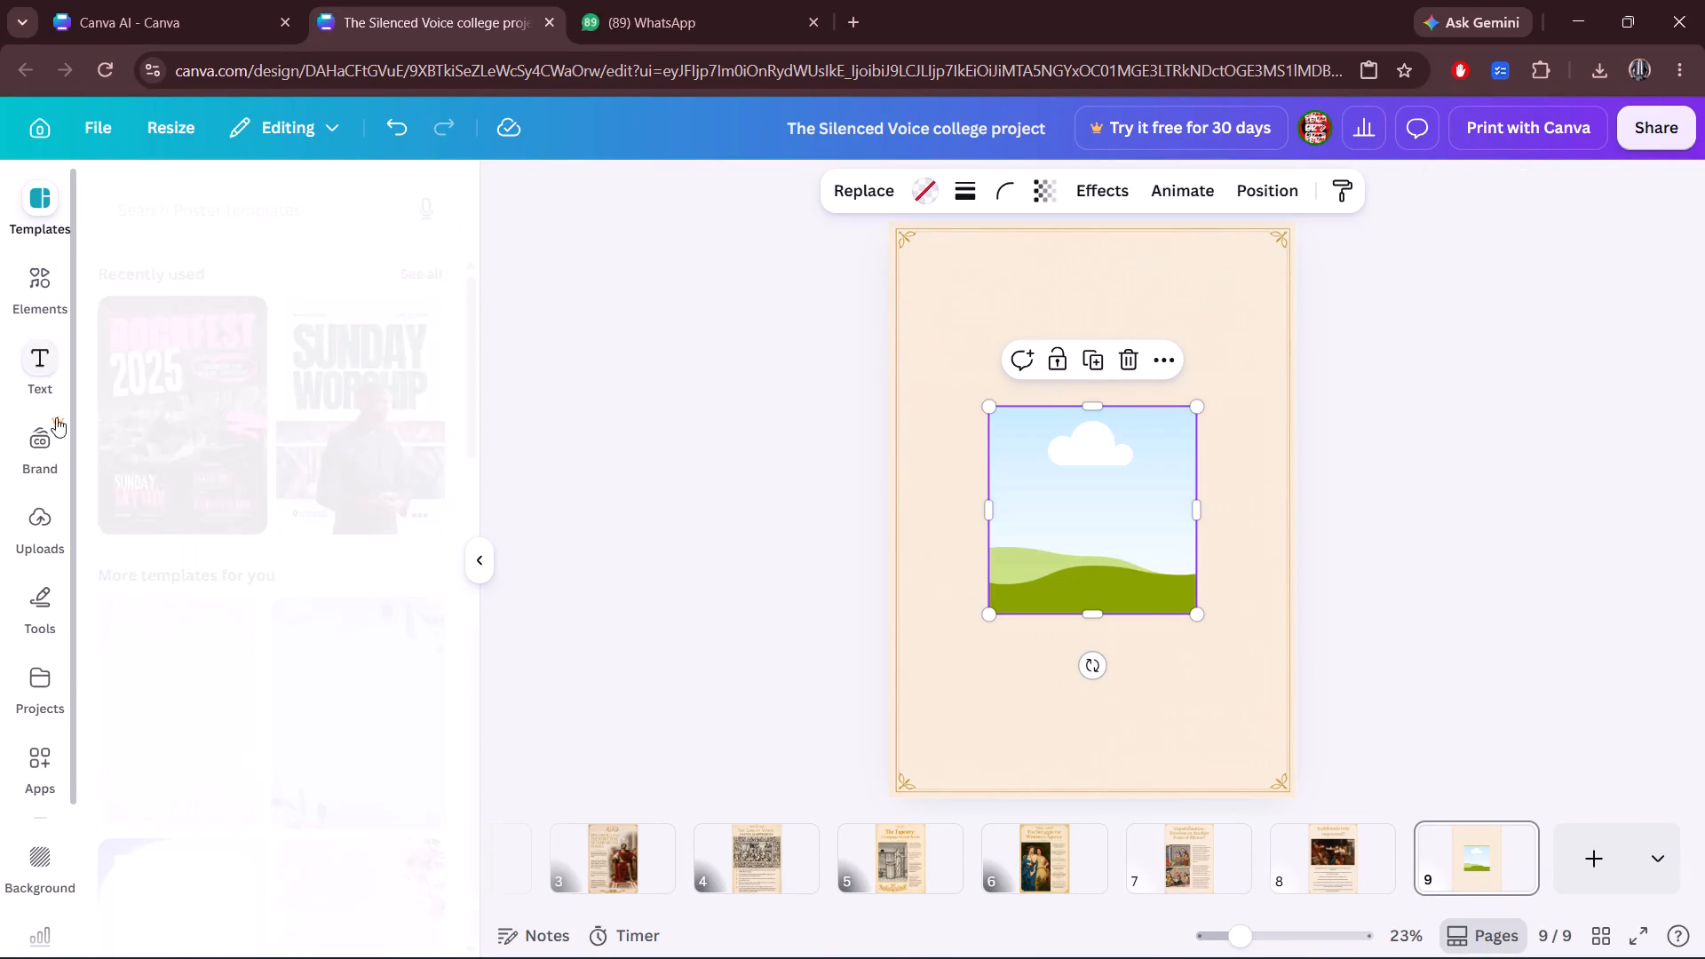
left_click(31, 519)
left_click(302, 655)
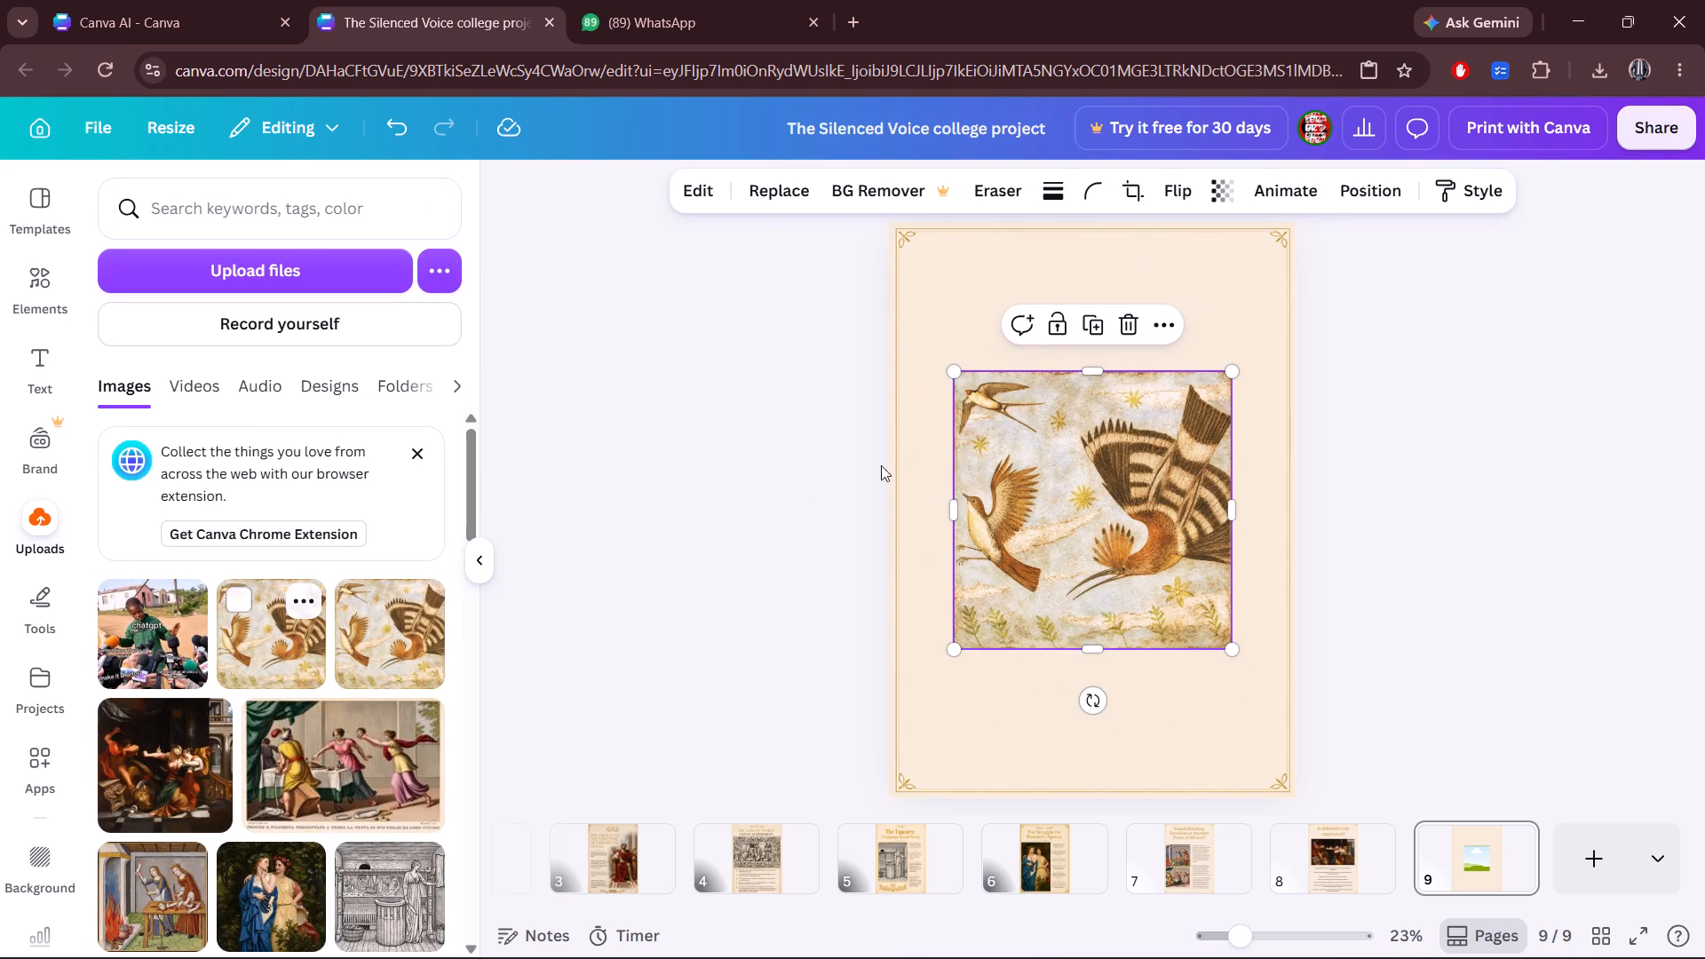
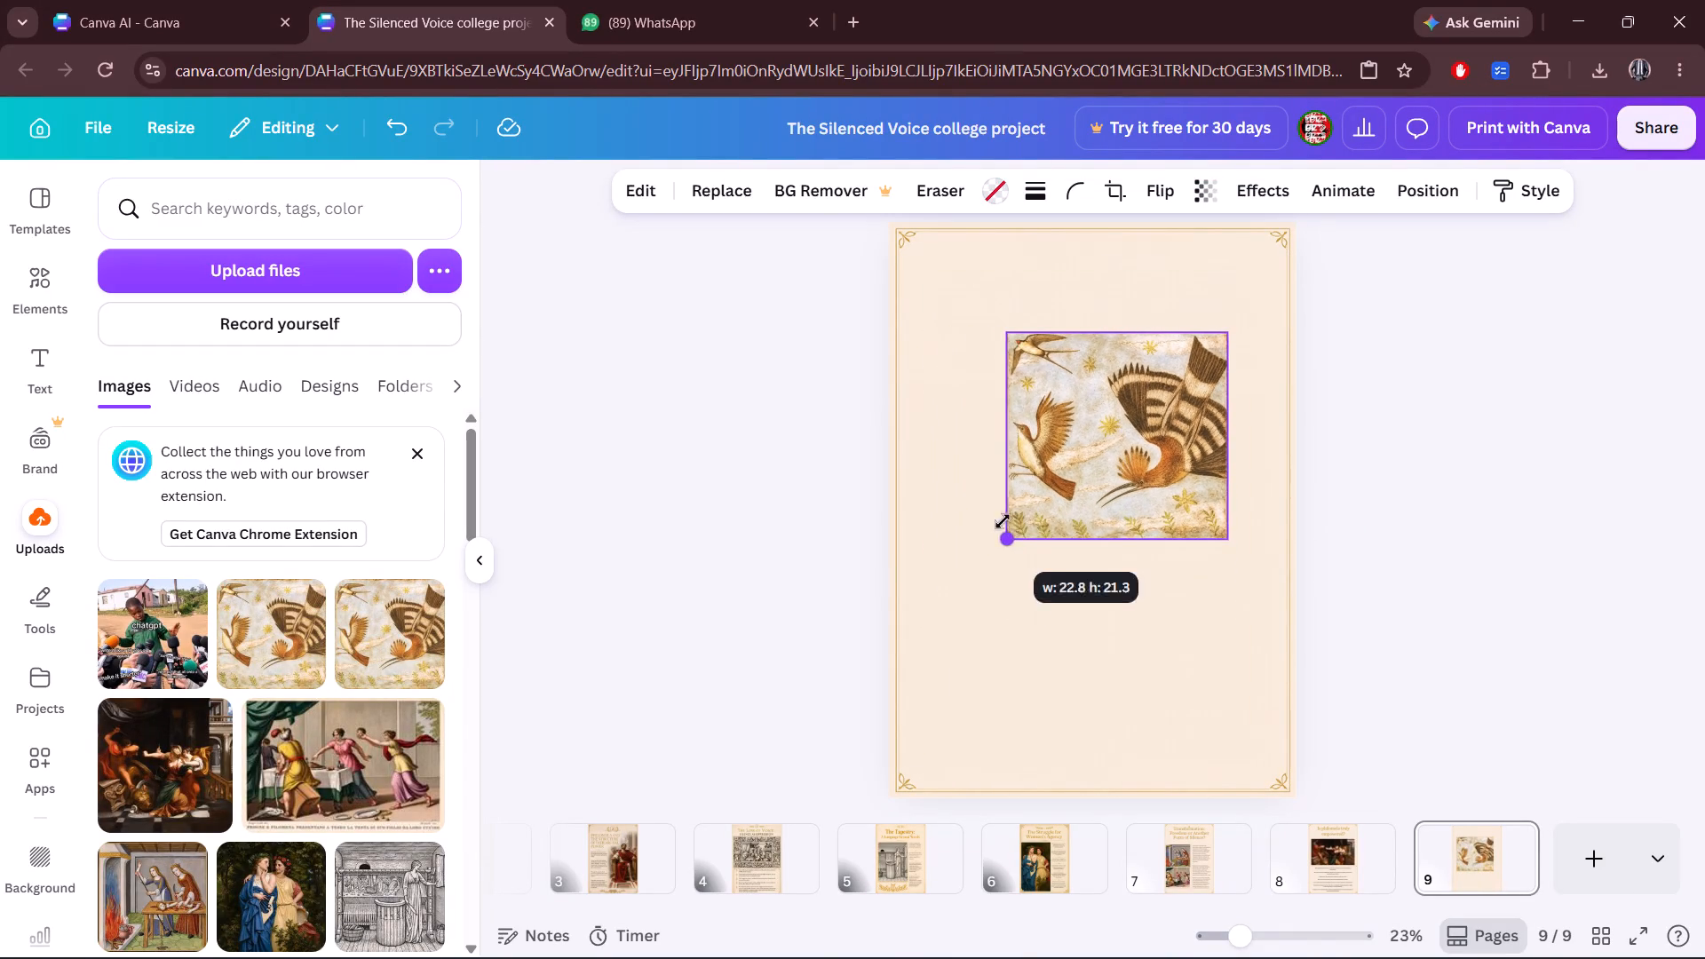
Resize the bird painting on page 9 into a wider landscape crop and centre it horizontally in the page's upper half.
left_click_drag(1003, 521, 1011, 487)
left_click_drag(1034, 436, 983, 437)
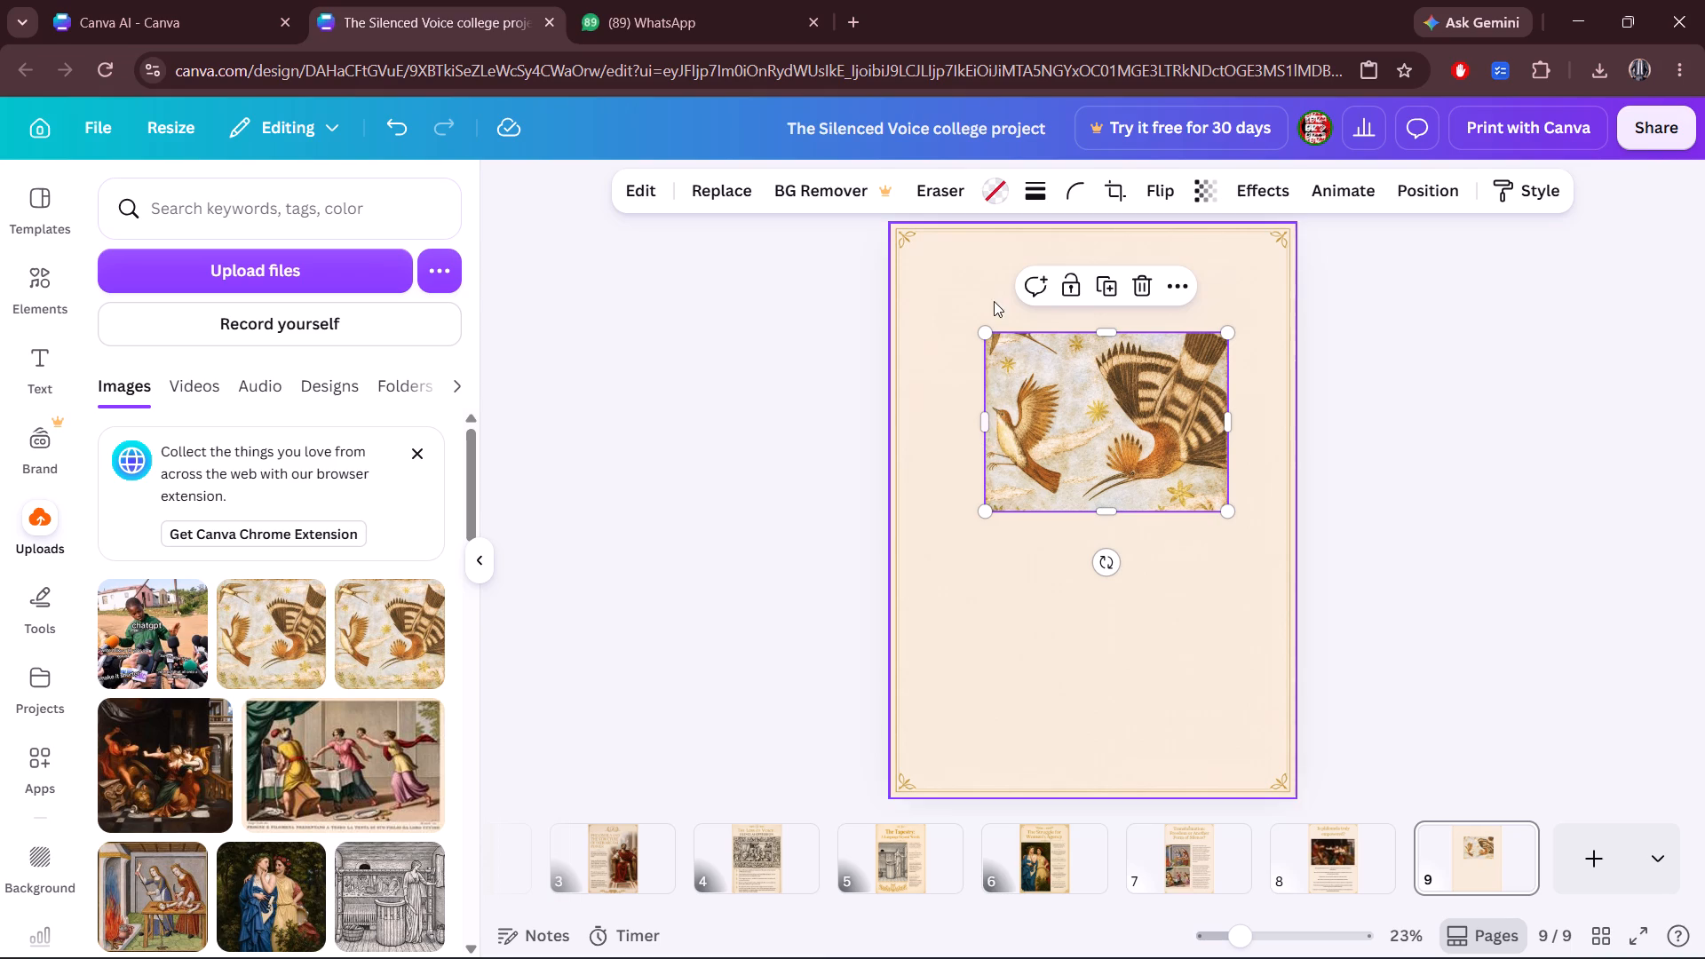
left_click(863, 448)
left_click_drag(1042, 399, 1019, 388)
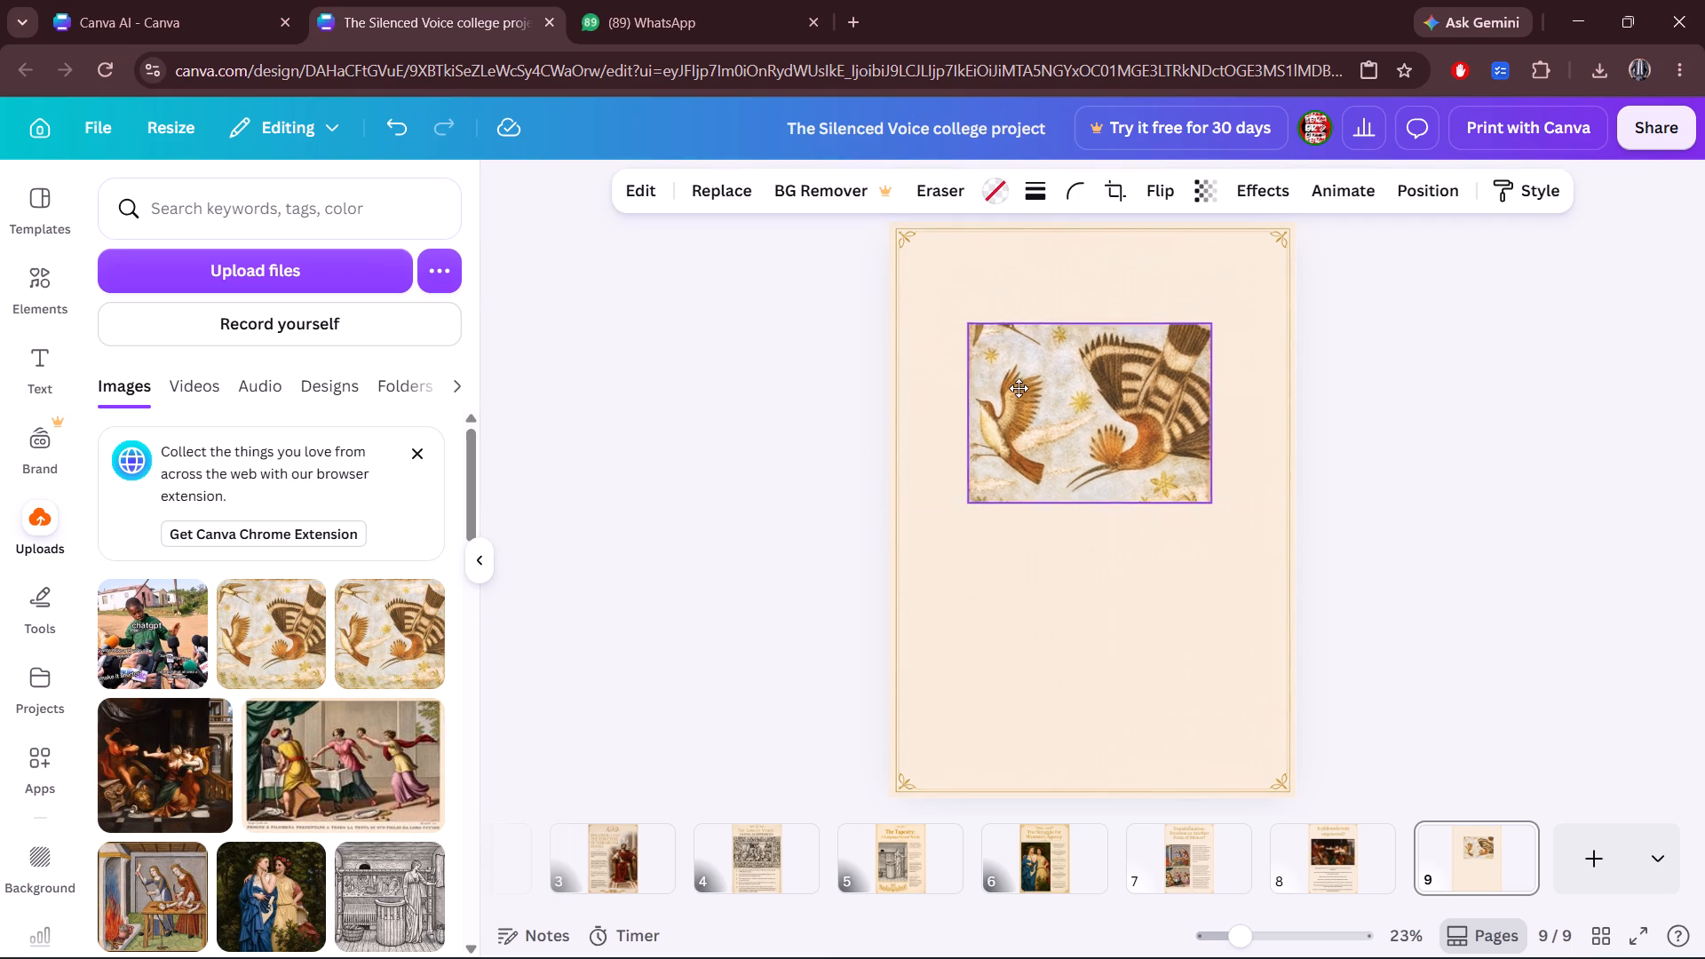
Move the bird painting on page 9 slightly up and to the left.
left_click_drag(1019, 388, 1011, 373)
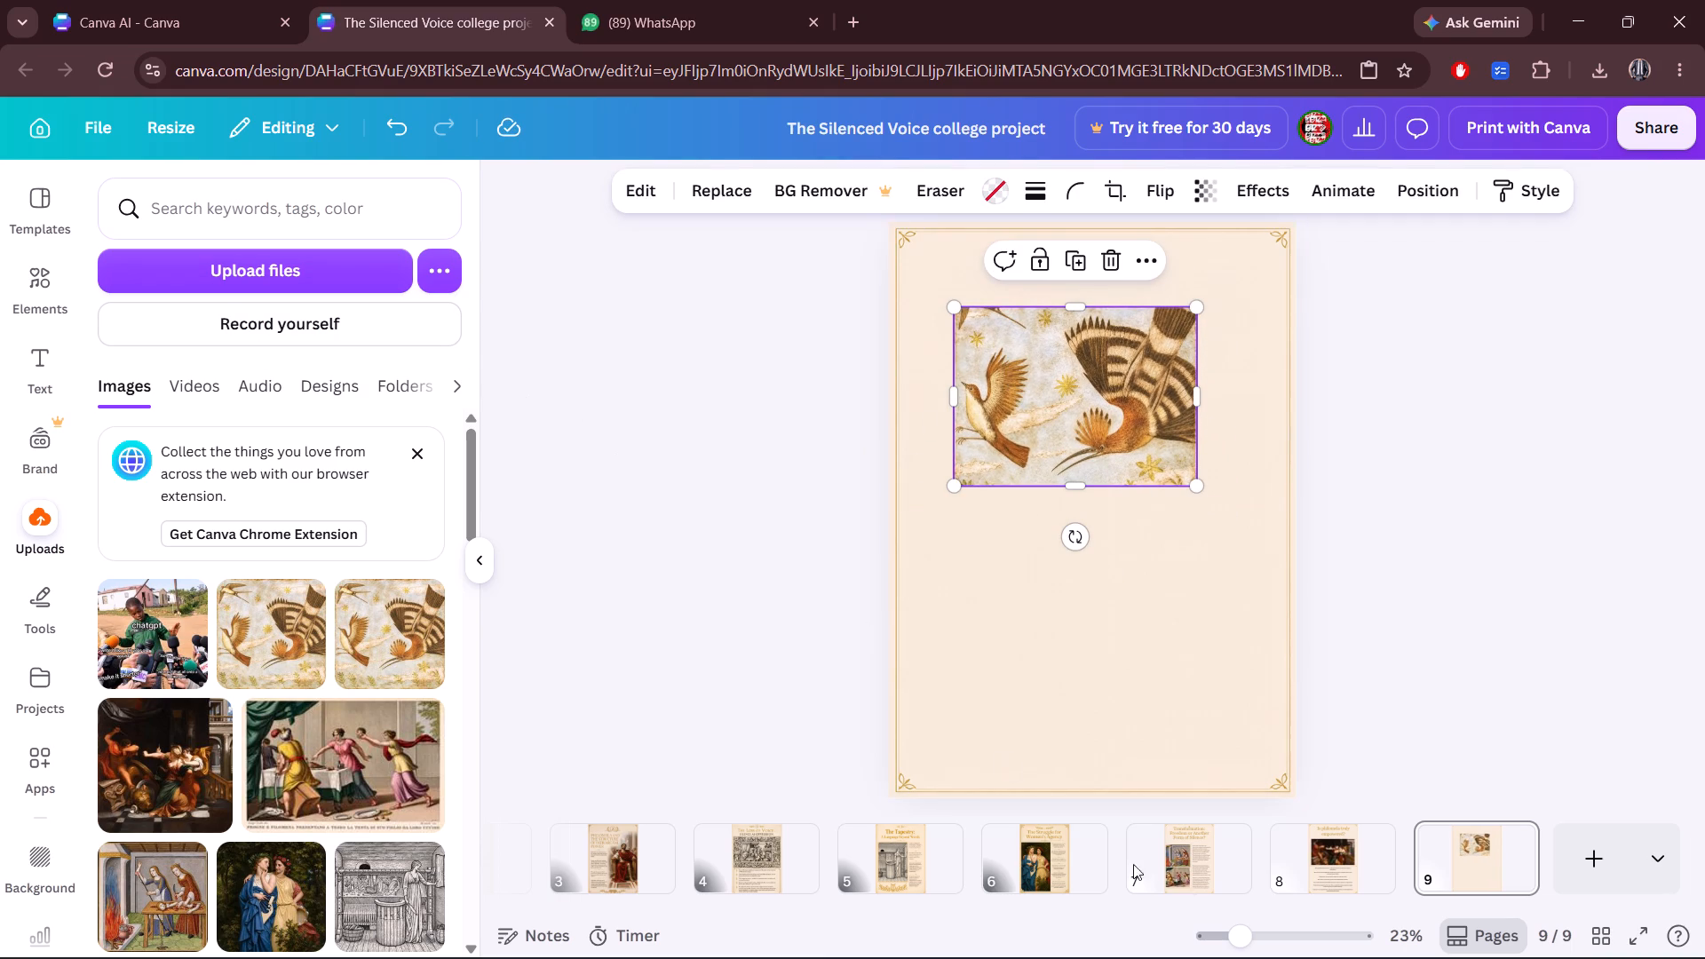
Check page 8's title formatting, and add a text box to page 9 enlarged to about size 101 as its title.
left_click(1331, 864)
left_click(1106, 299)
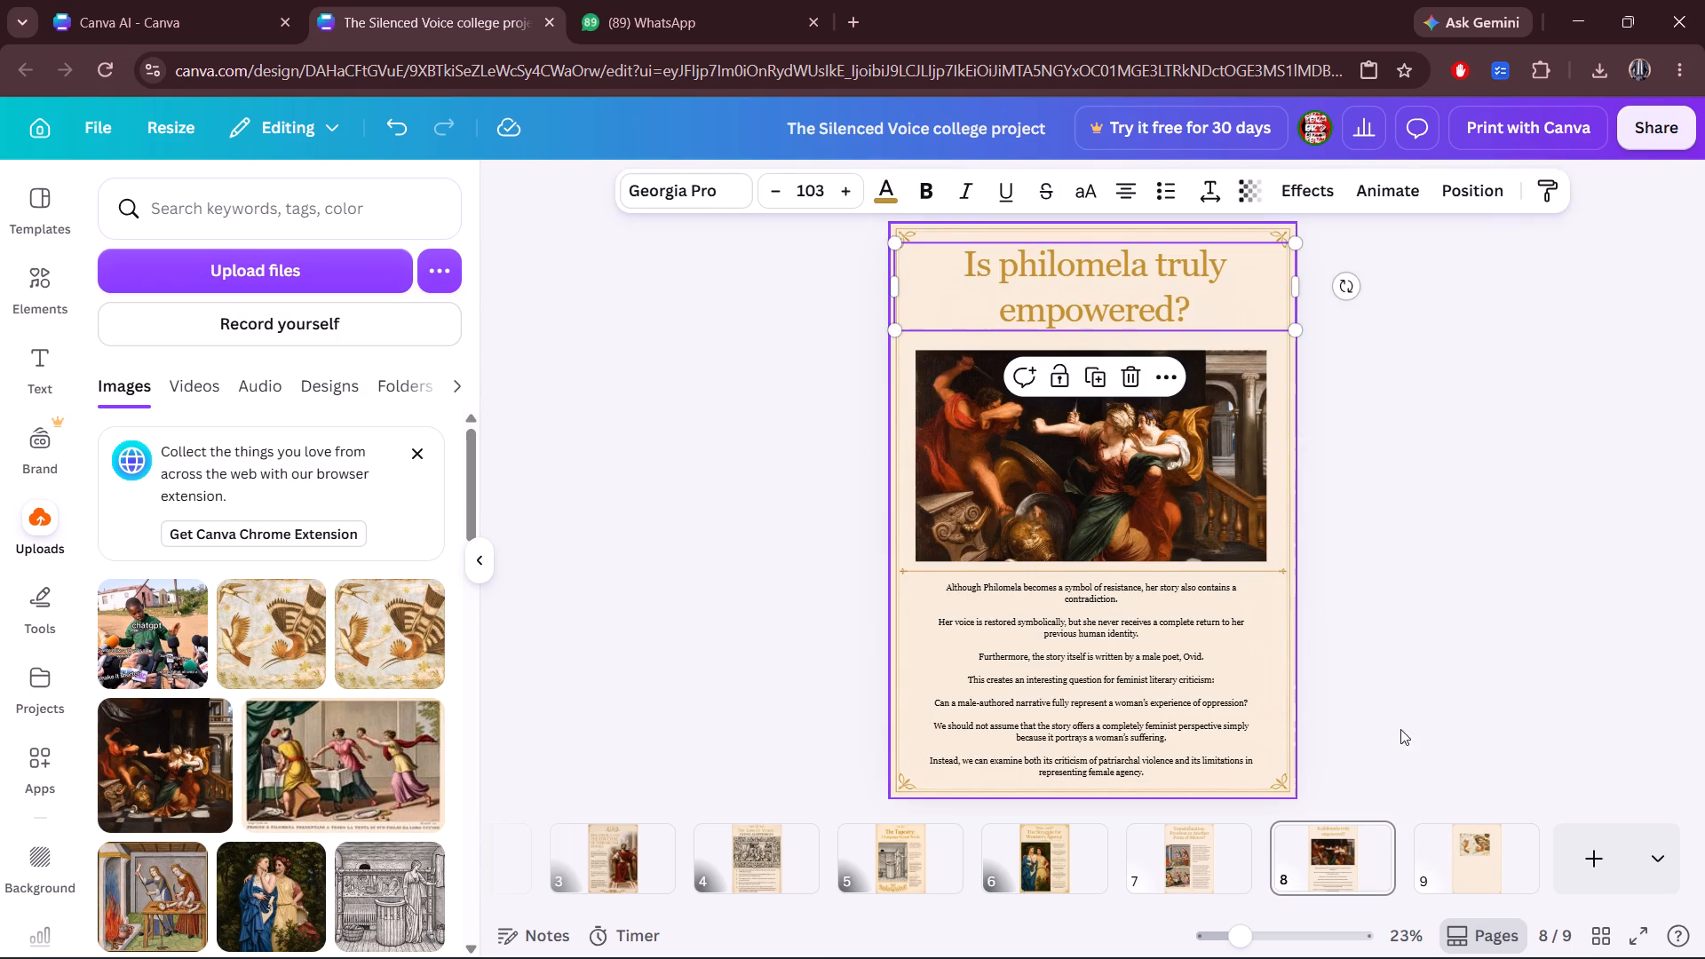
left_click(1470, 859)
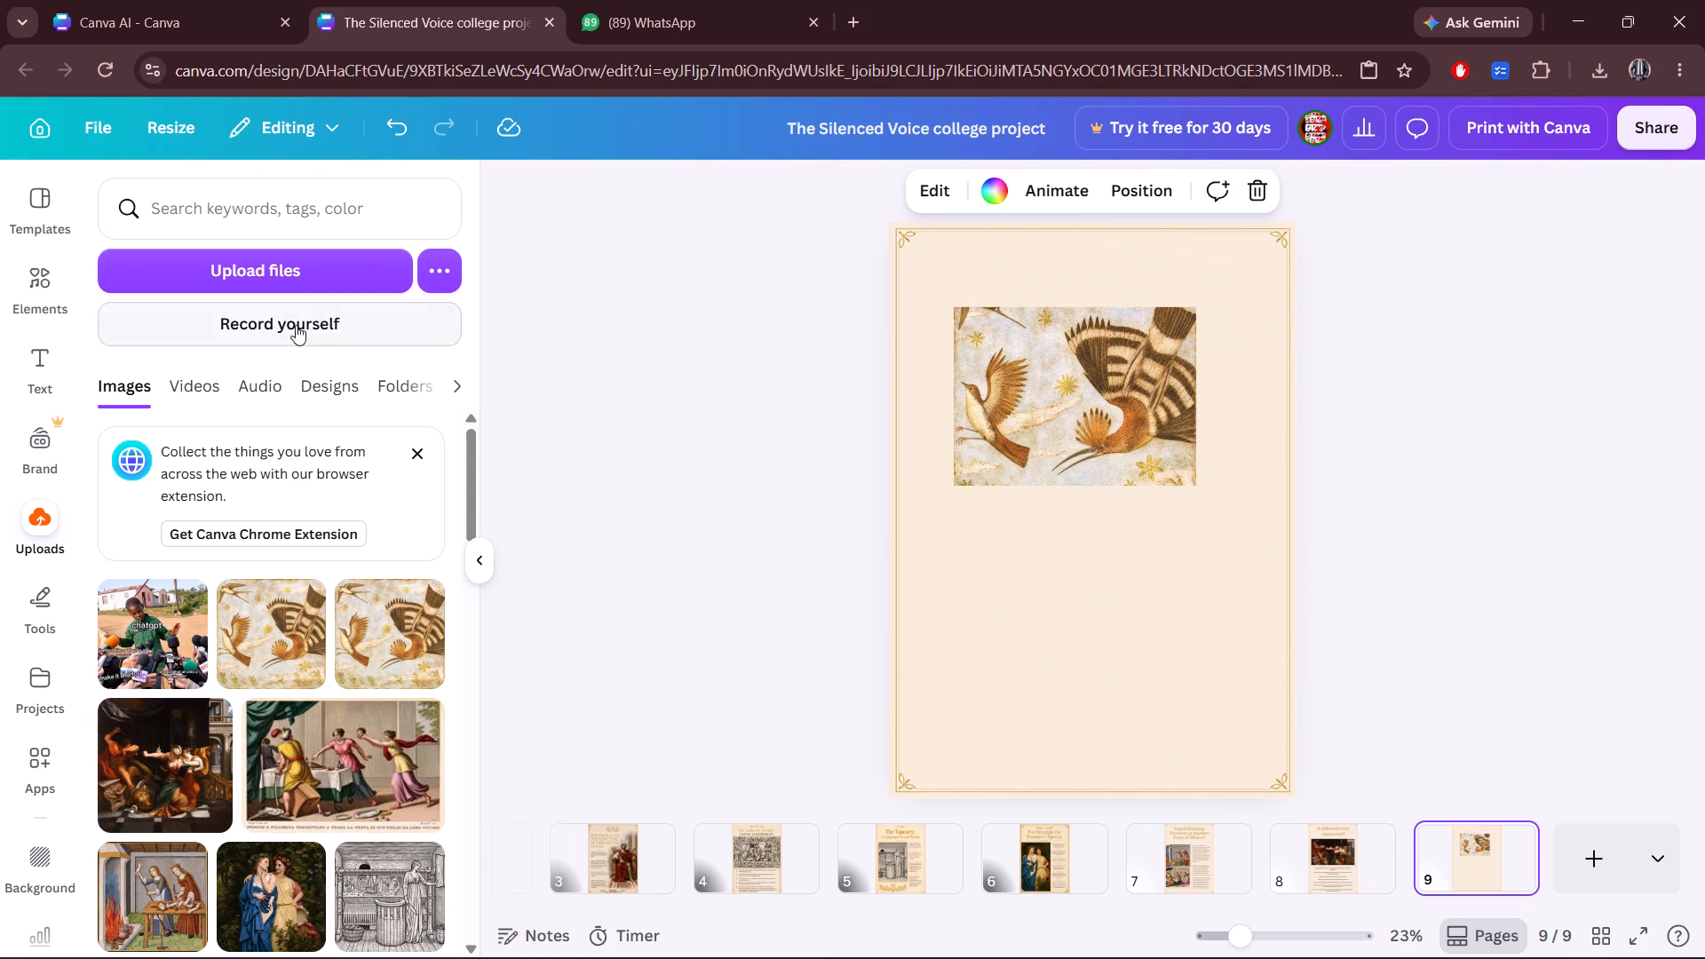
left_click(34, 357)
left_click(215, 286)
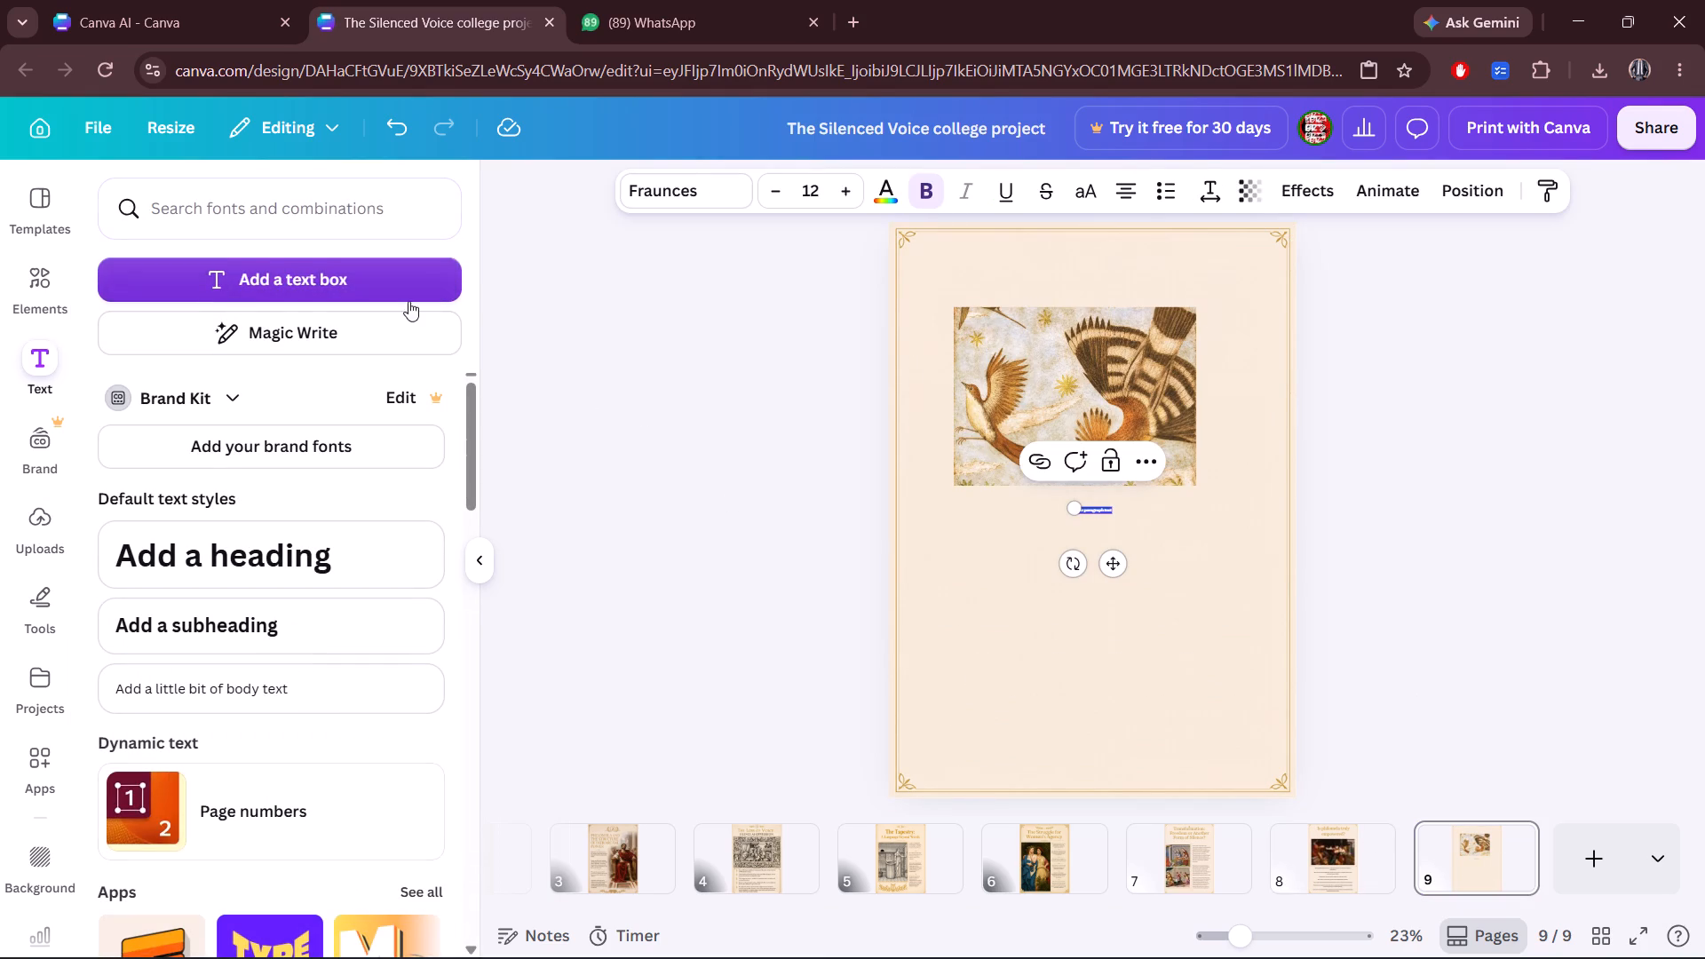
left_click_drag(1073, 503, 806, 385)
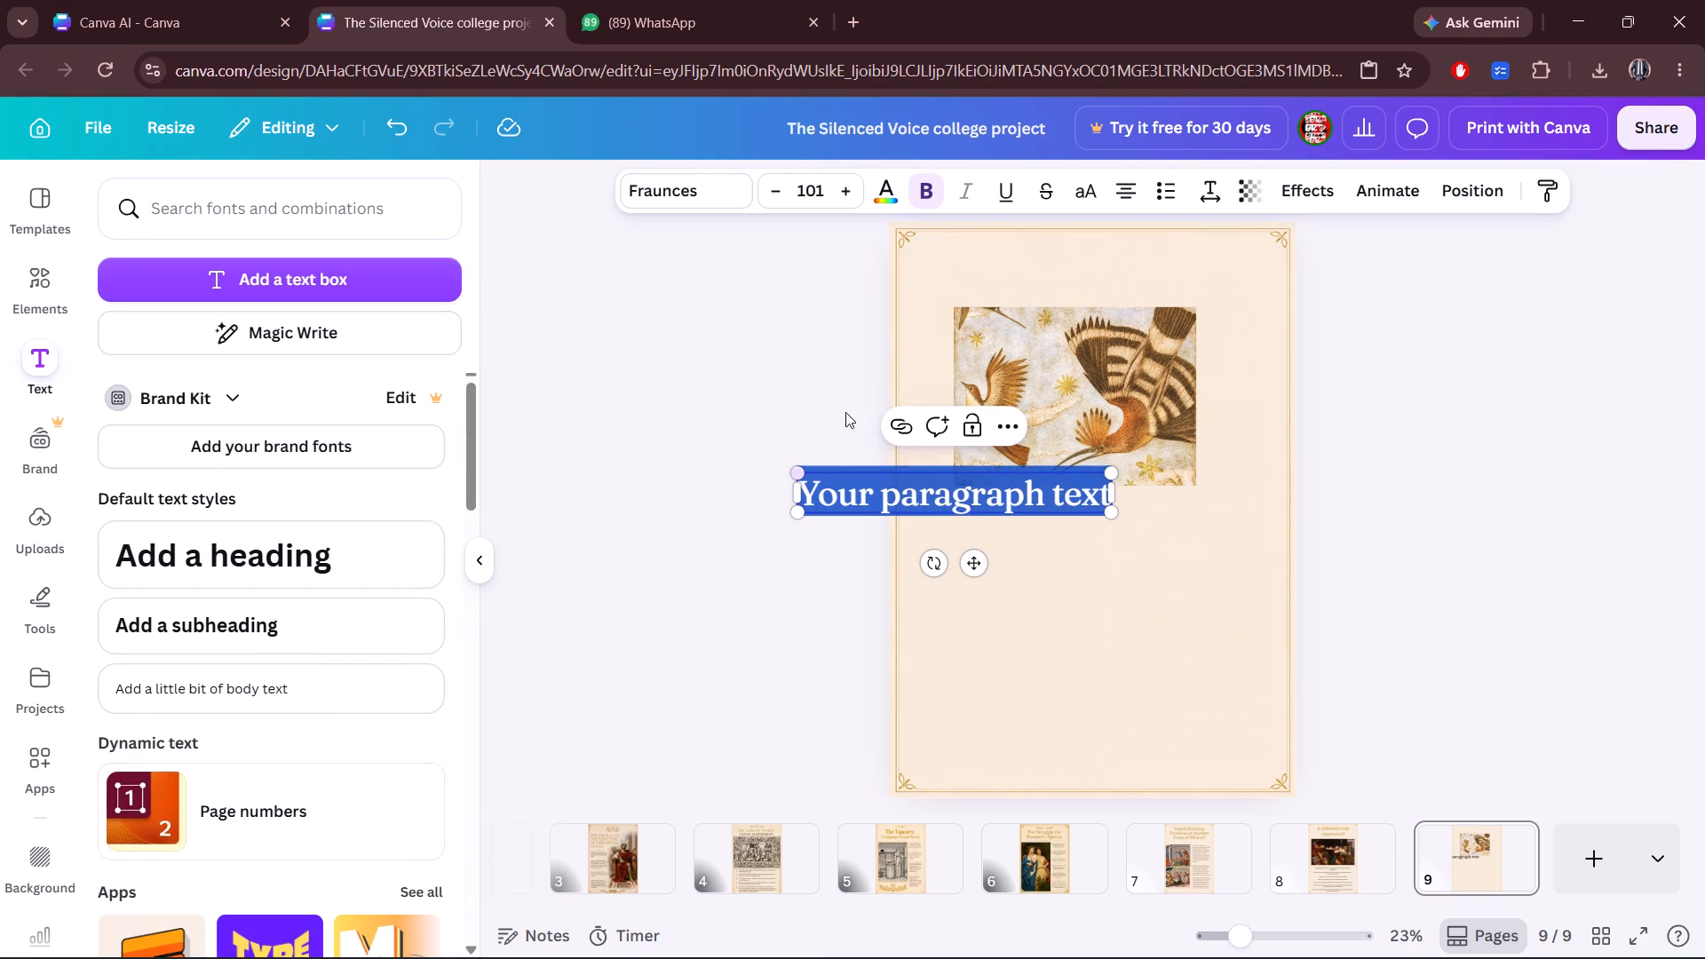
Open the font choices for page 9's new text box.
left_click(712, 187)
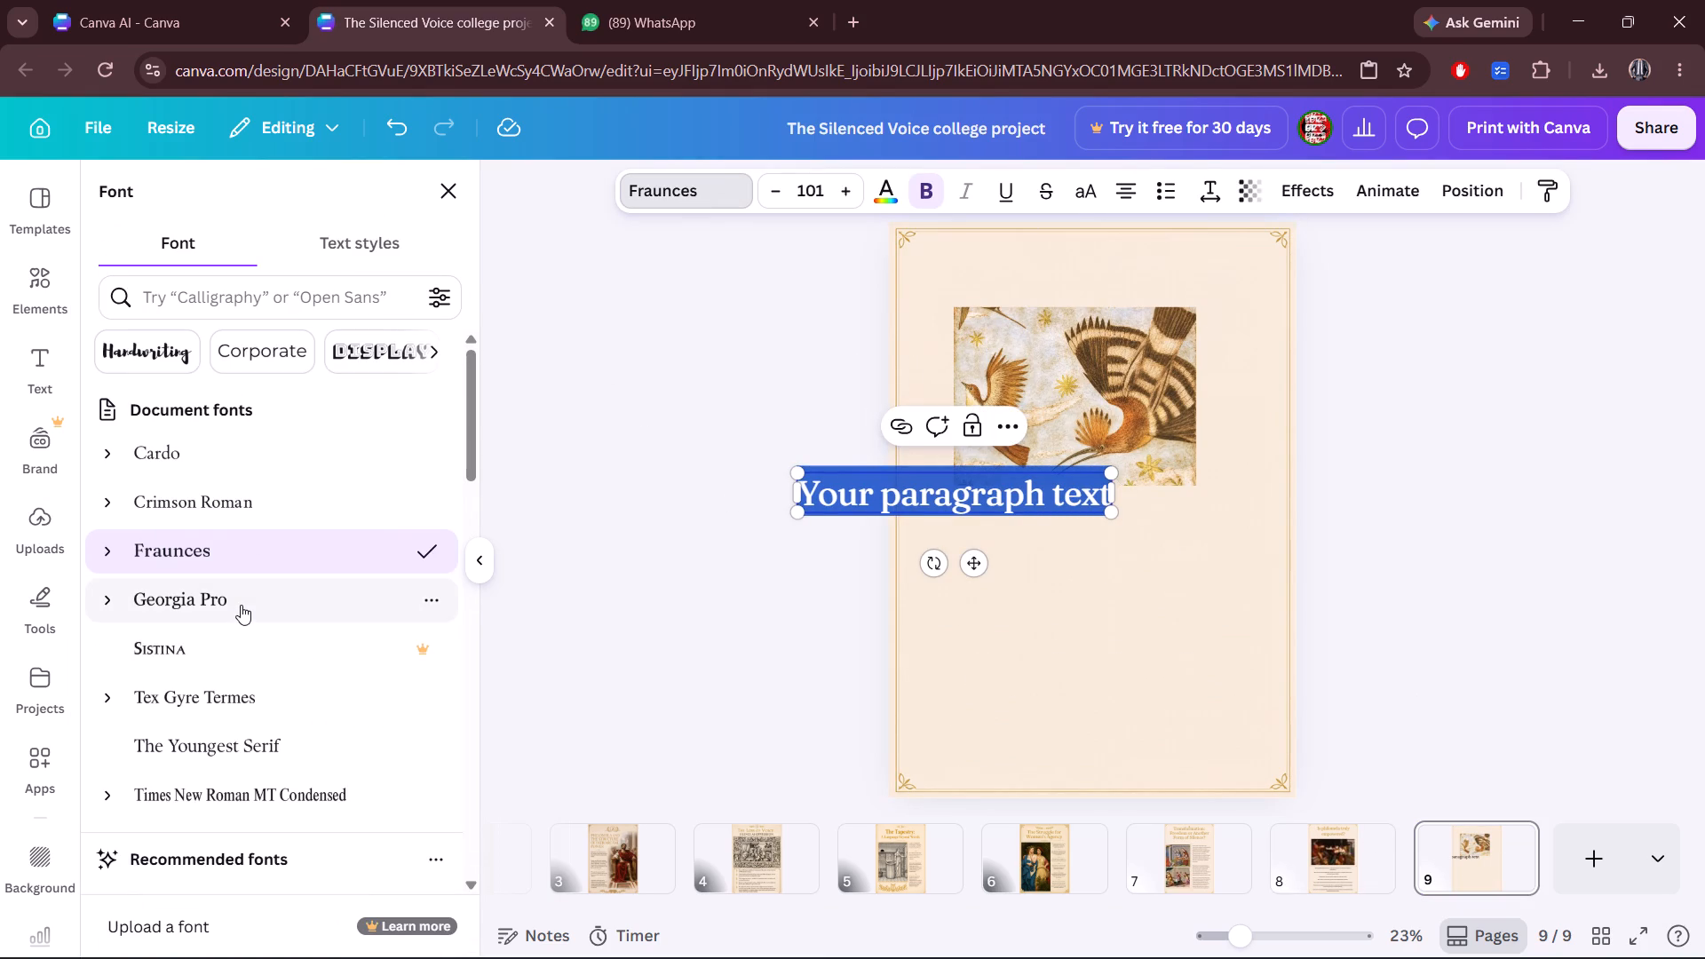
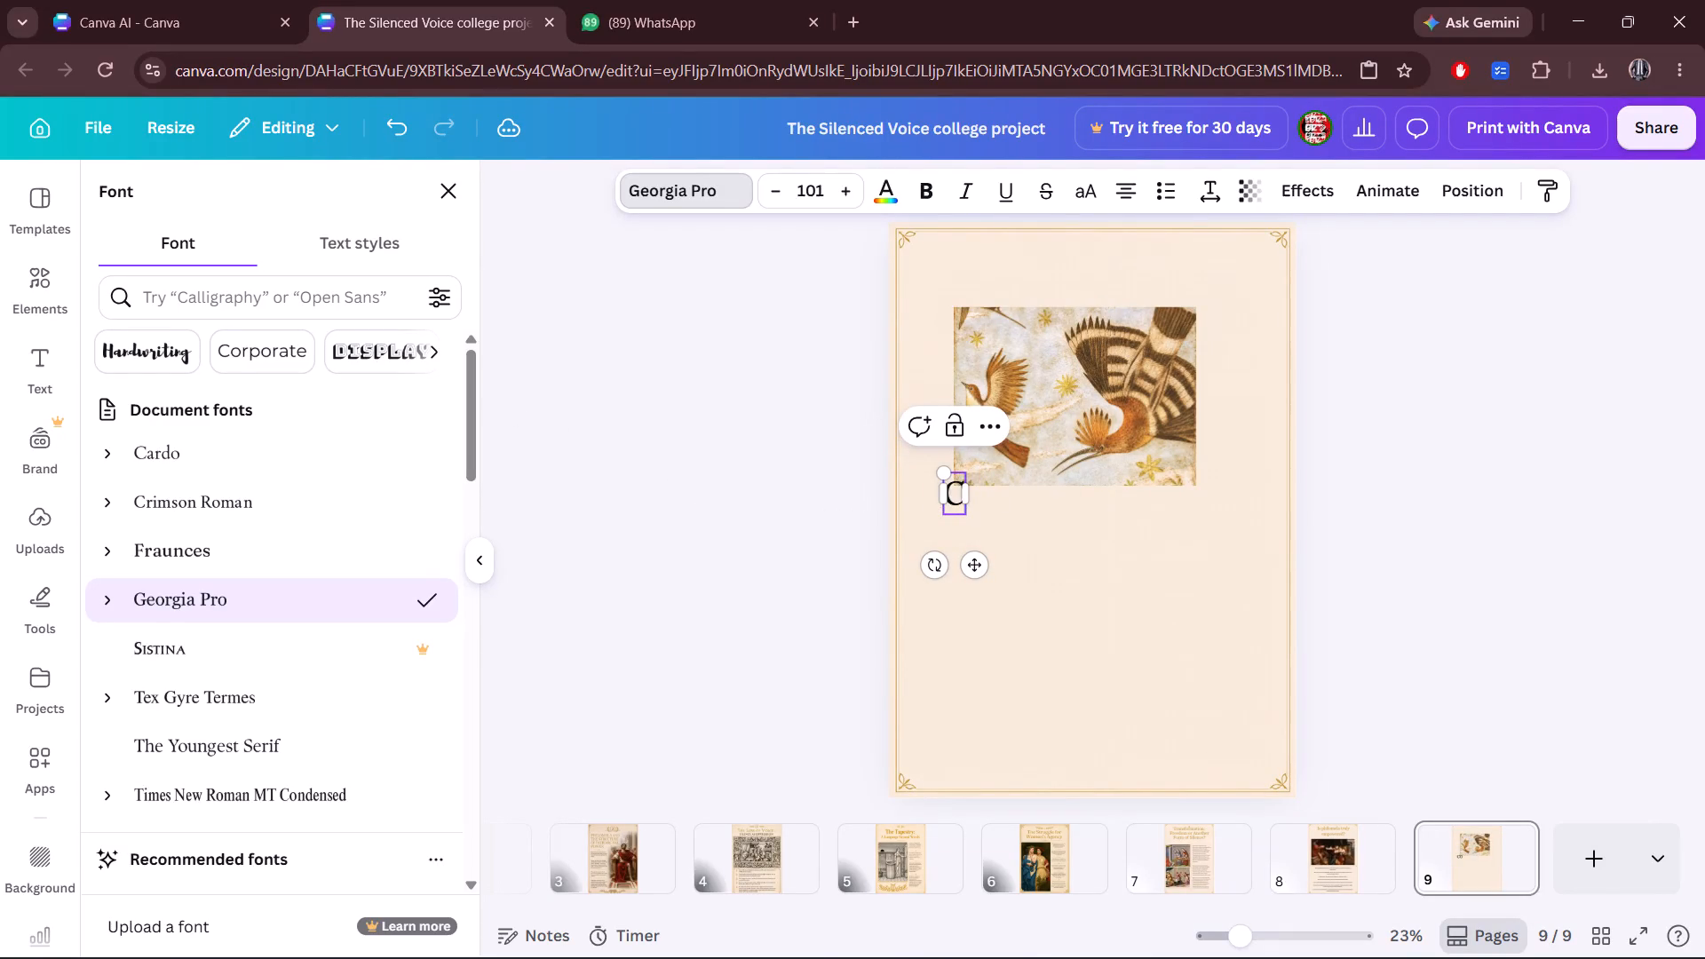
Enter "Conlustion" as the title in page 9's text box below the bird painting.
key("o")
key("n")
key("l")
key("i")
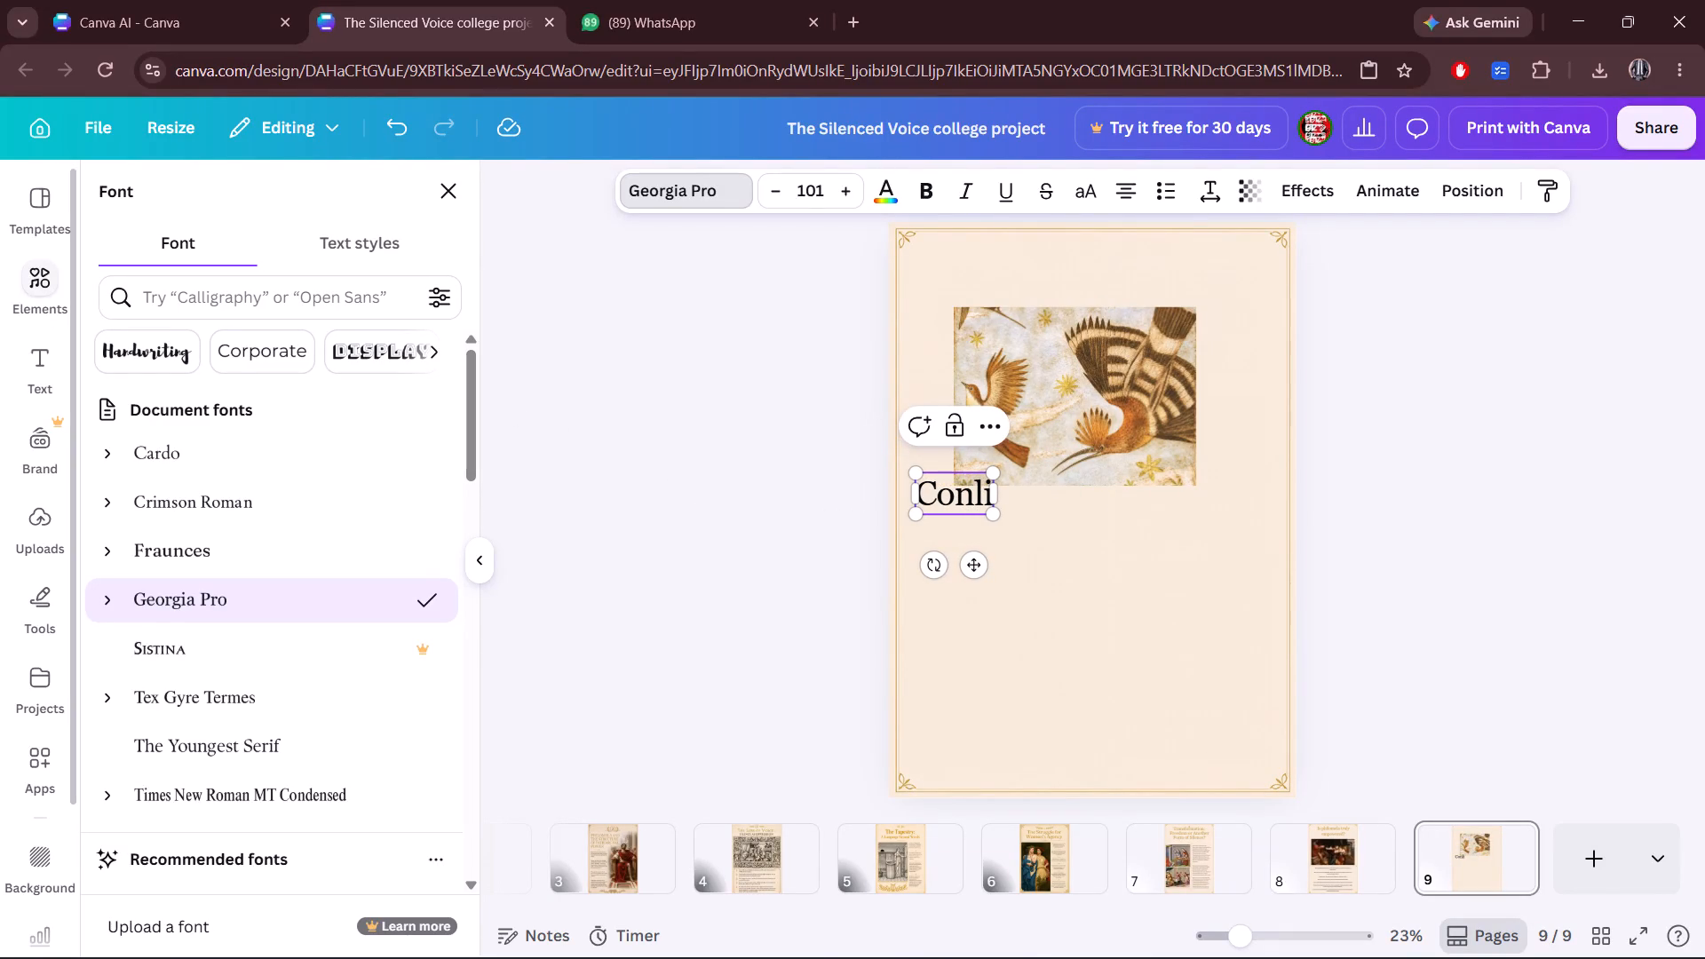
key("BackSpace")
type("usto")
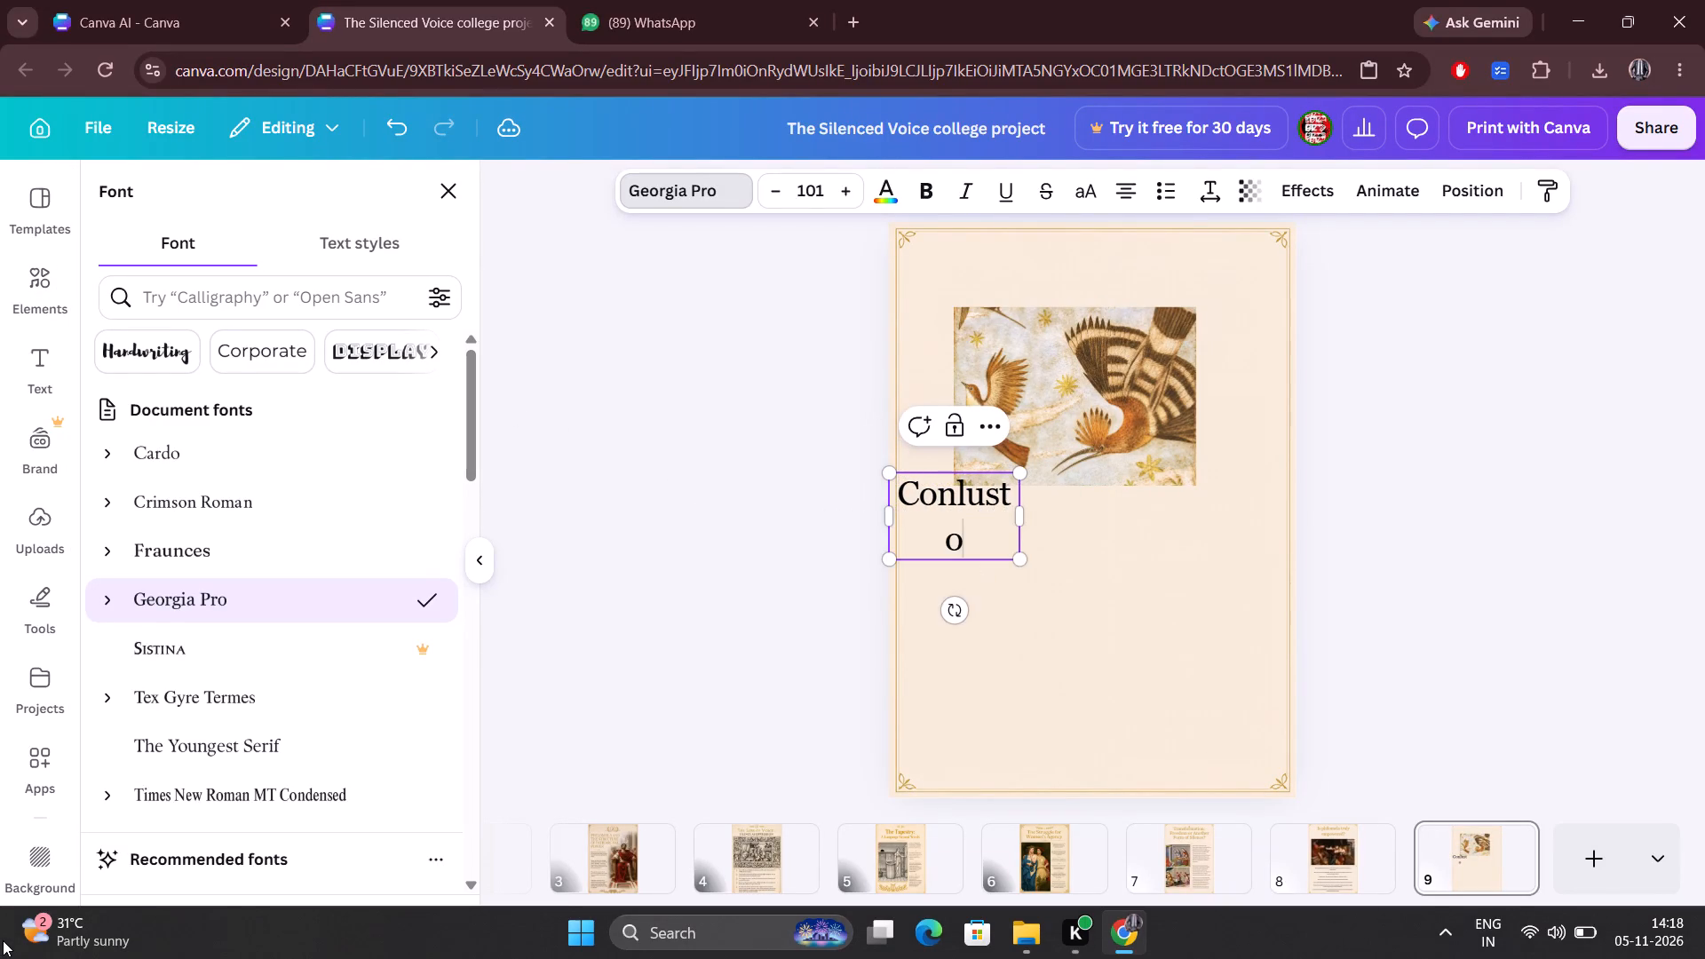
key("BackSpace")
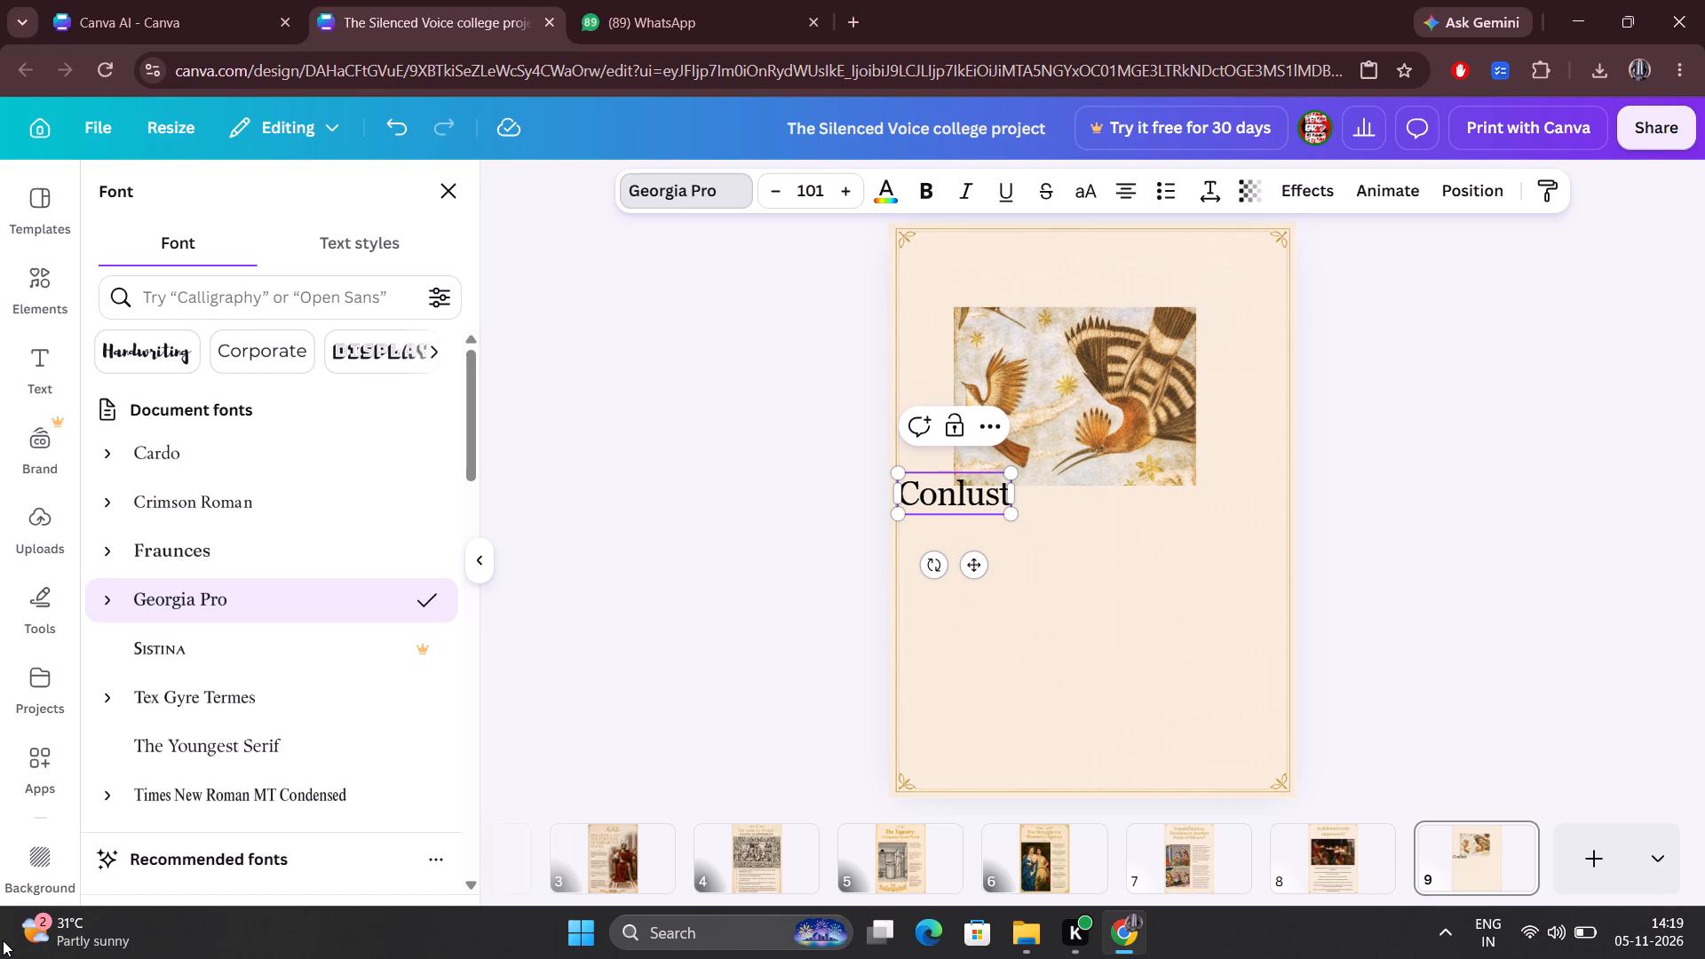
type("ion")
key("space")
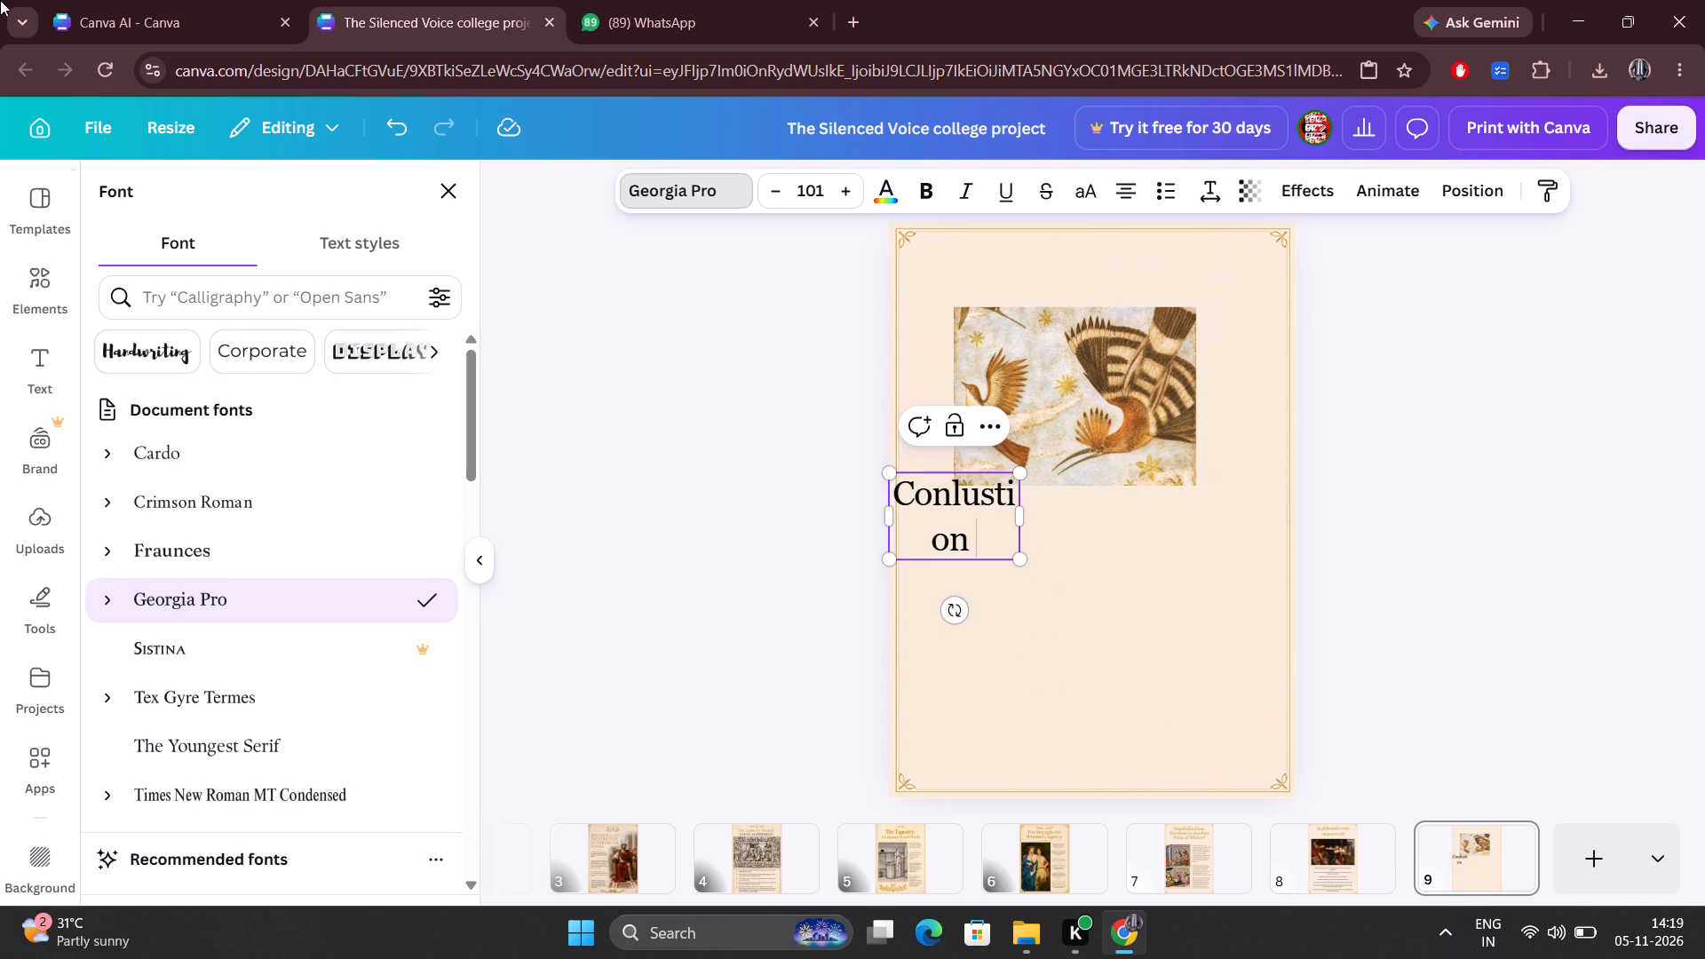
Widen page 9's title text box to about the full page width so the title sits on one line.
left_click_drag(1027, 526, 1074, 518)
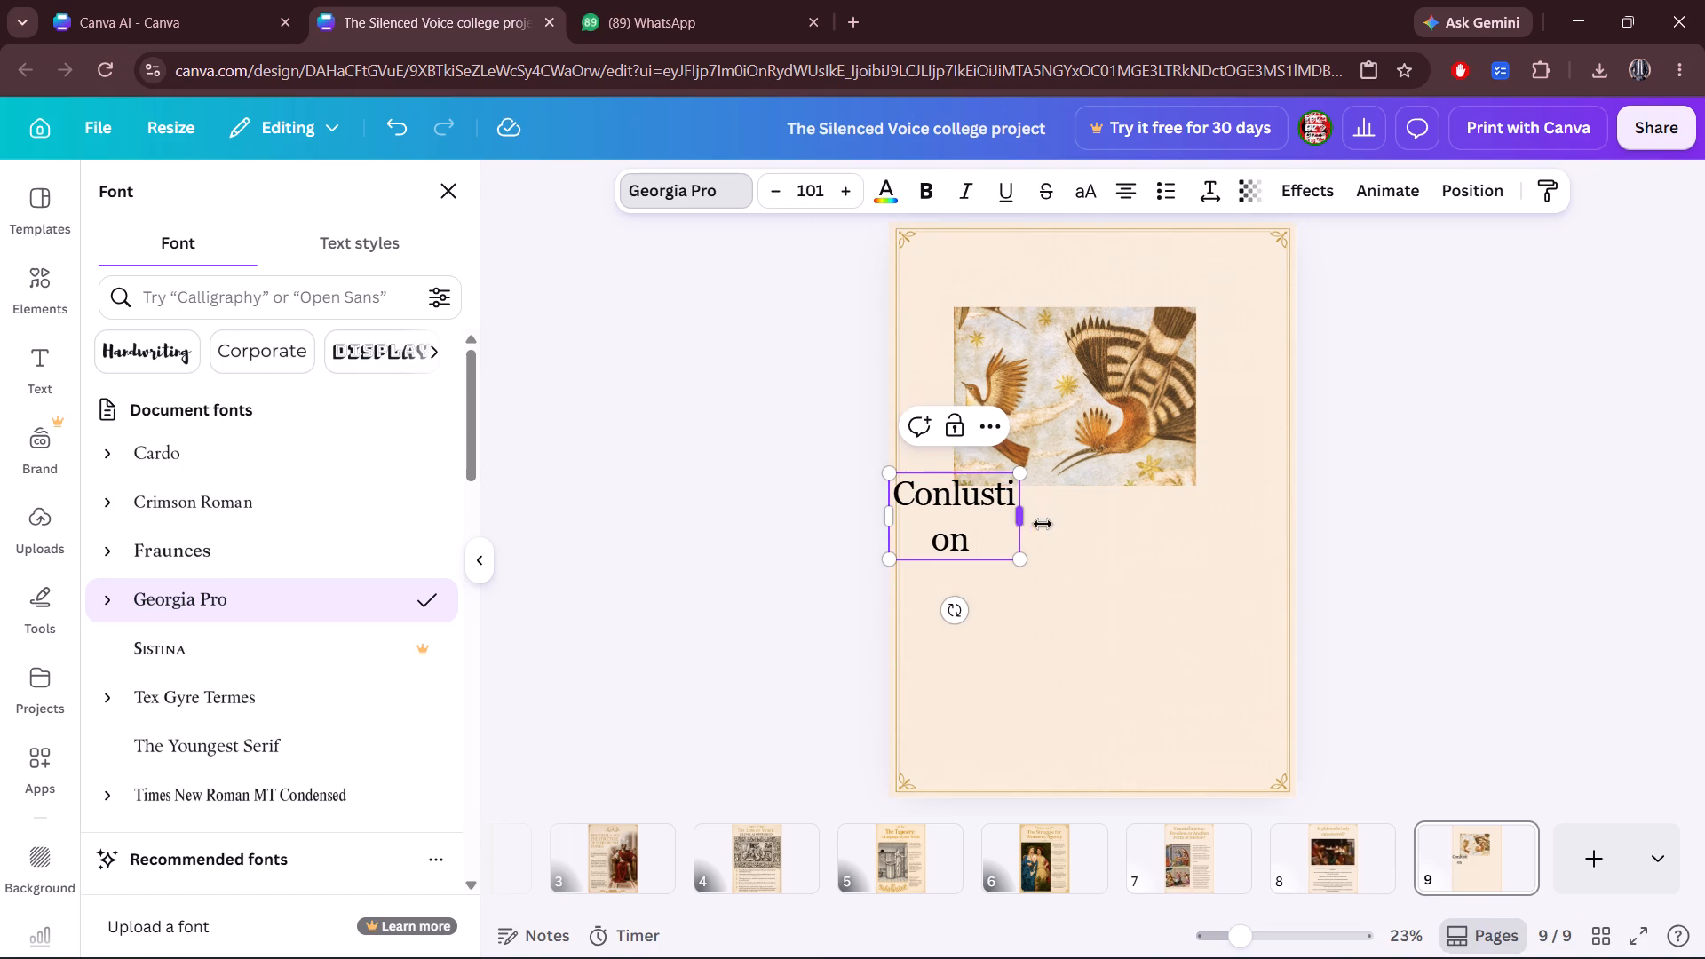
left_click_drag(1074, 518, 1291, 535)
left_click(1190, 506)
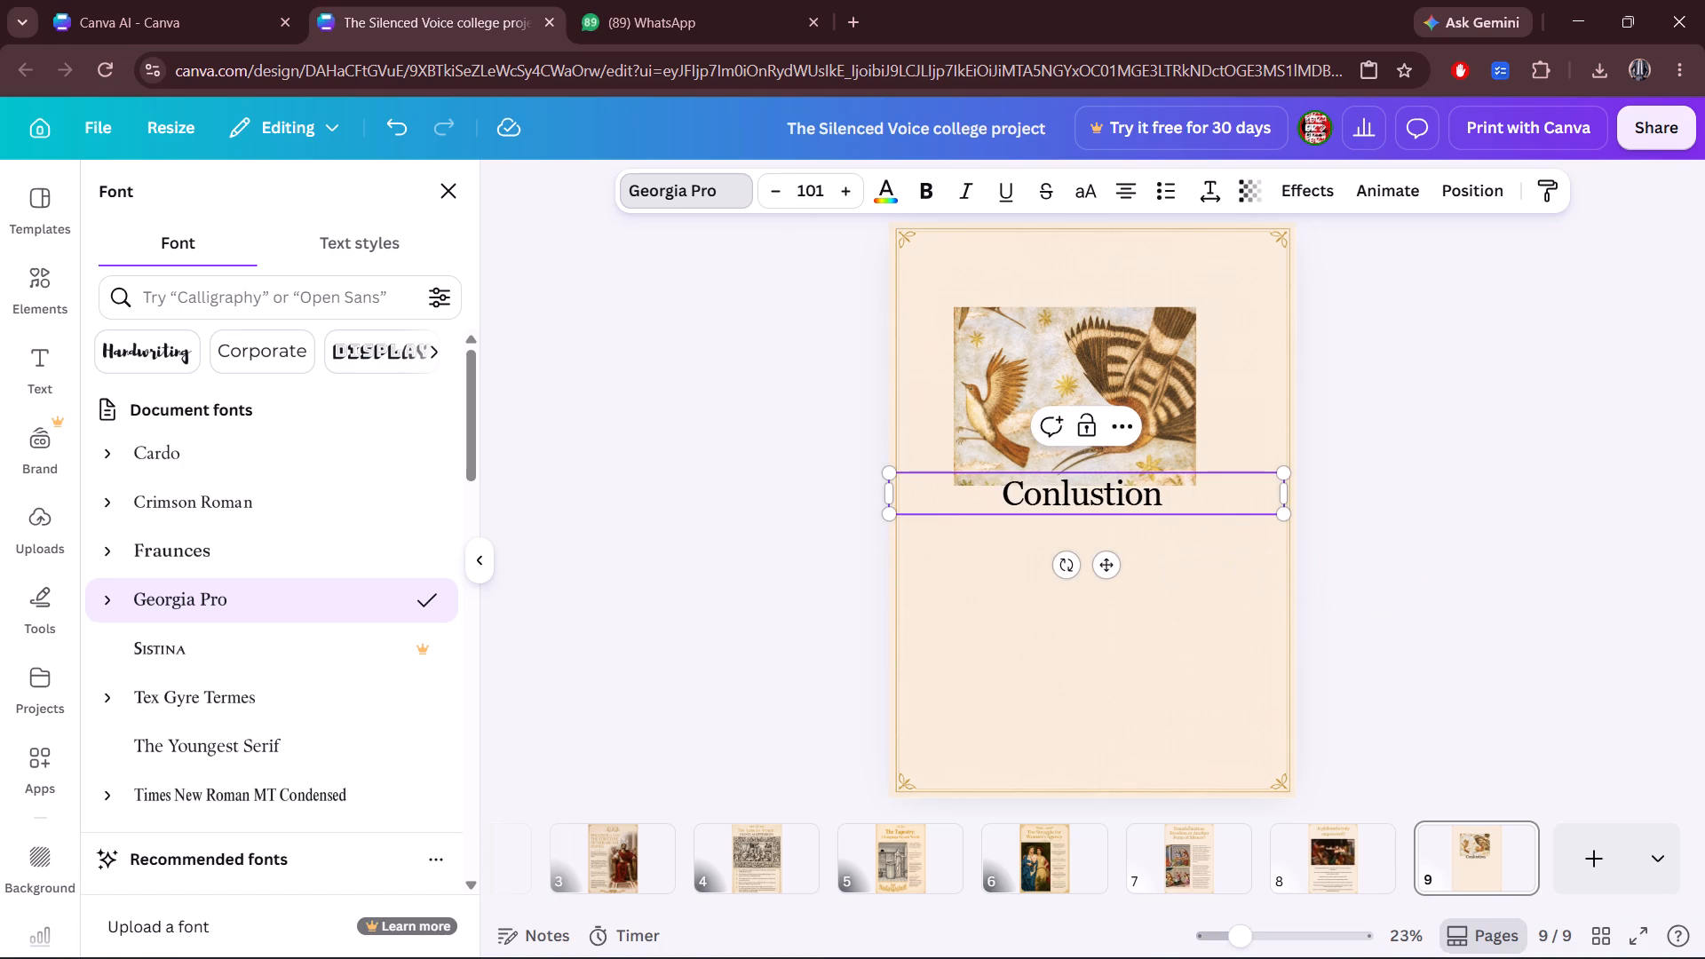
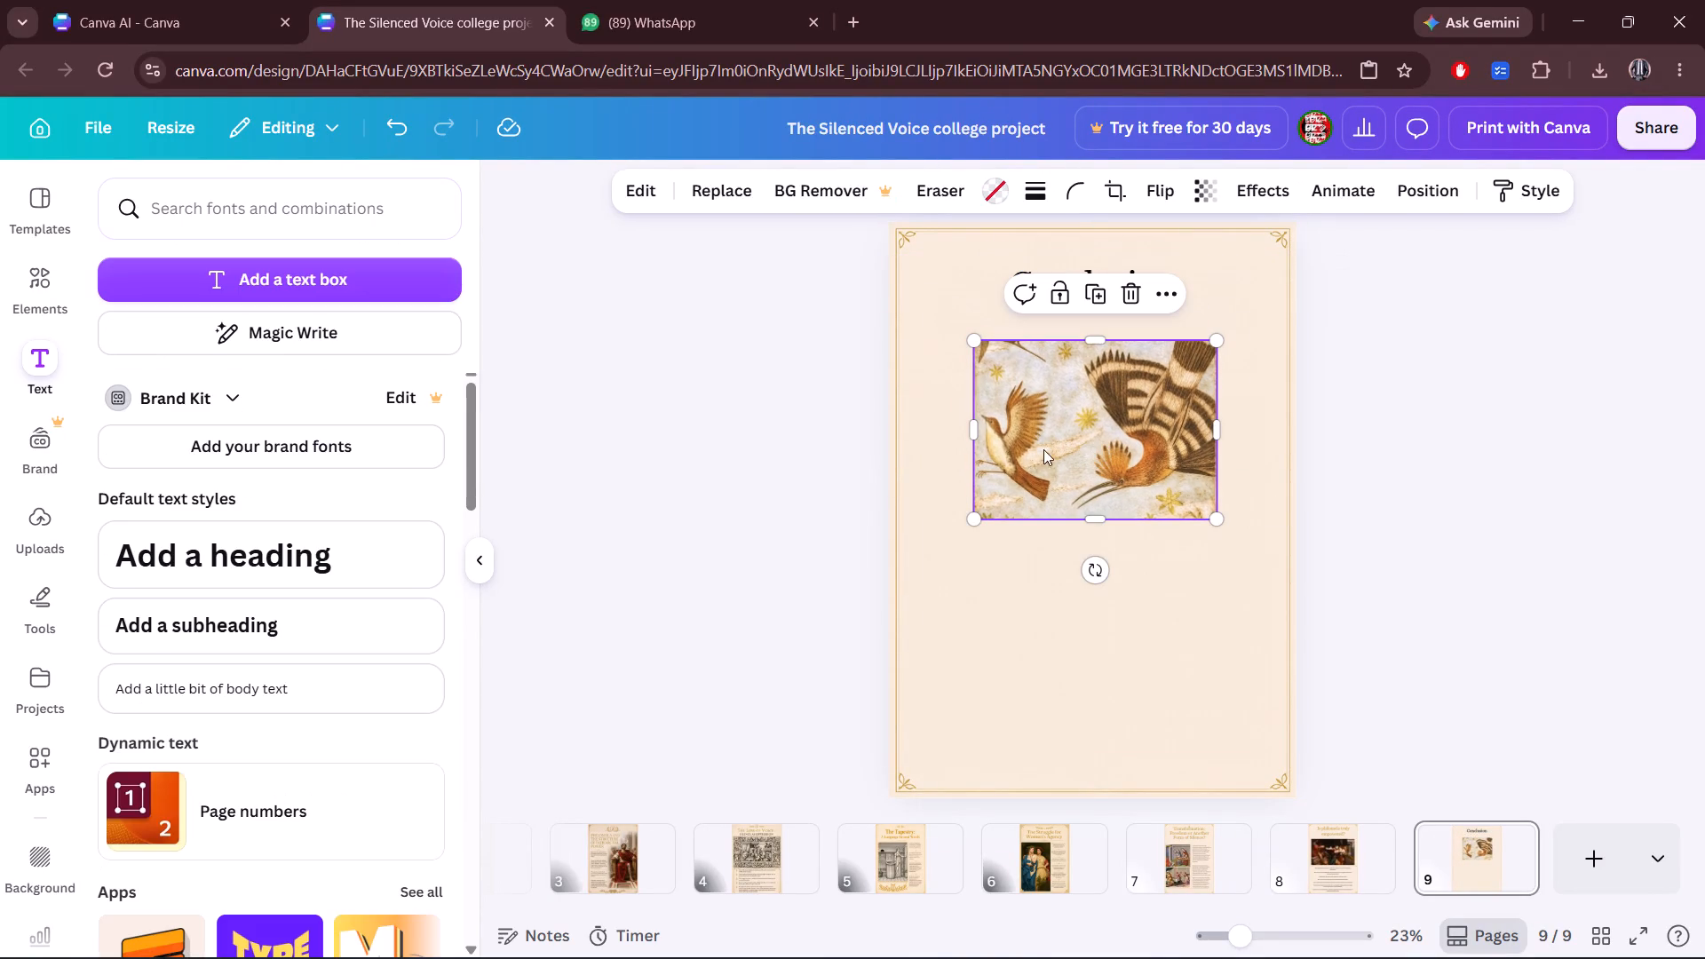
Resize page 9's bird painting to a wider landscape crop about 17.9 high and centre it directly beneath the Conclusion title.
left_click_drag(973, 426, 905, 450)
left_click_drag(1066, 521, 1067, 612)
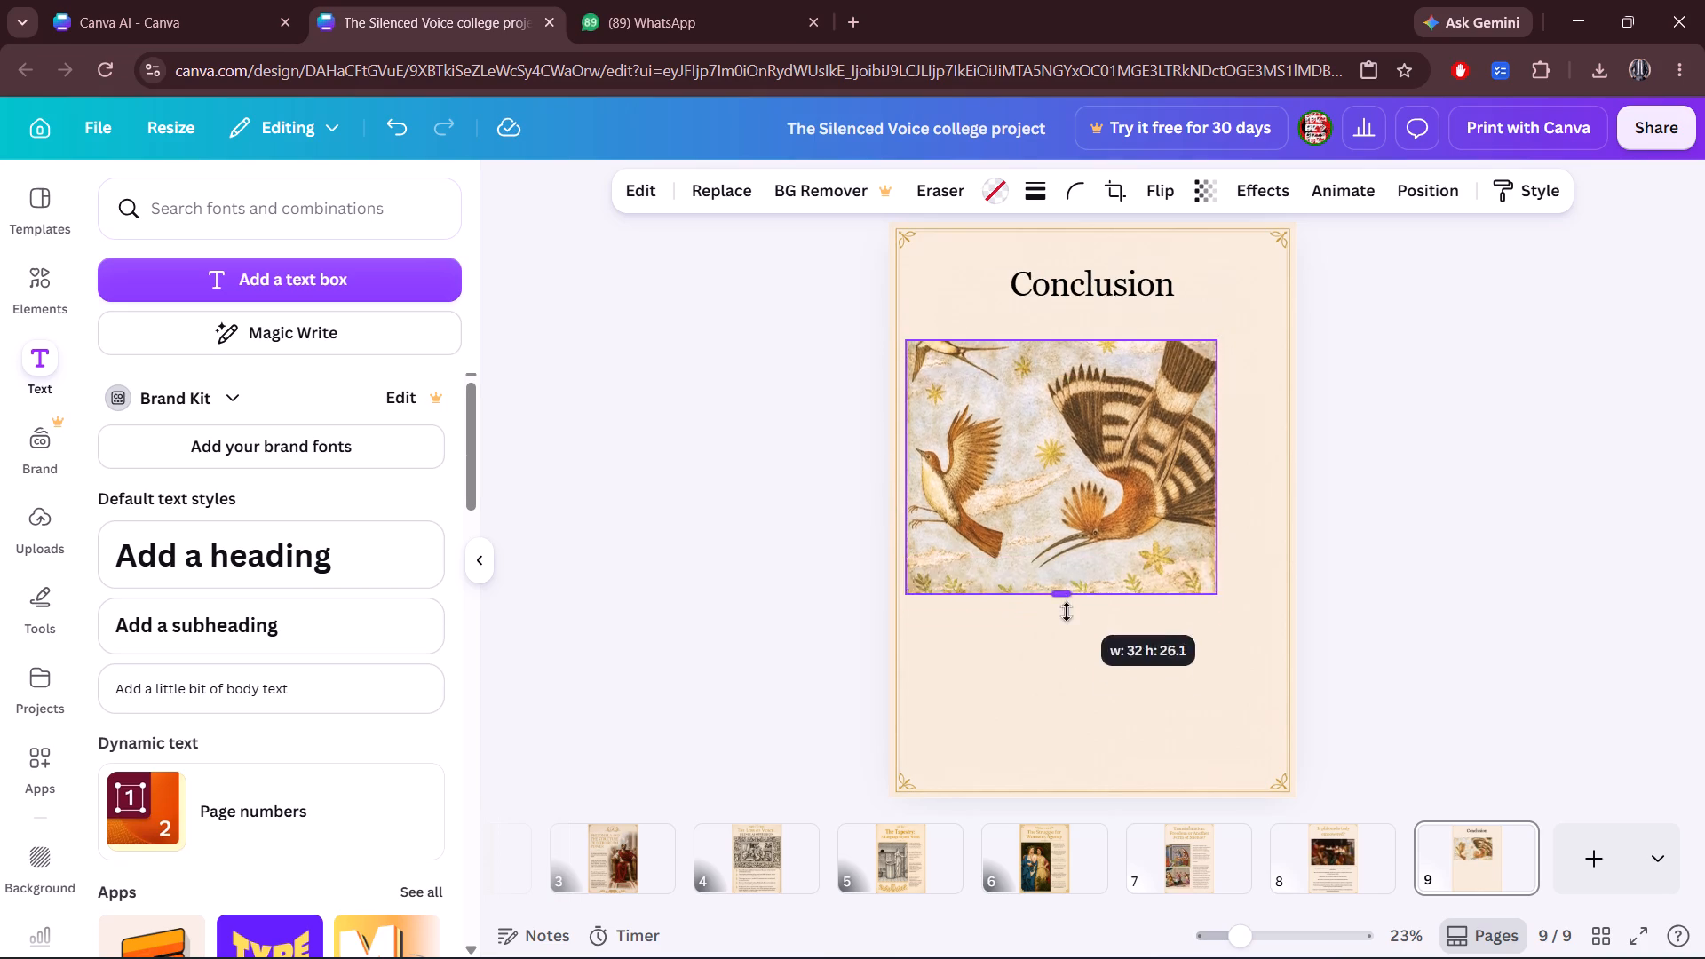
left_click_drag(1067, 612, 1064, 612)
left_click_drag(1214, 457, 1194, 463)
left_click_drag(907, 611, 962, 462)
left_click(1094, 425)
left_click_drag(1007, 416, 967, 420)
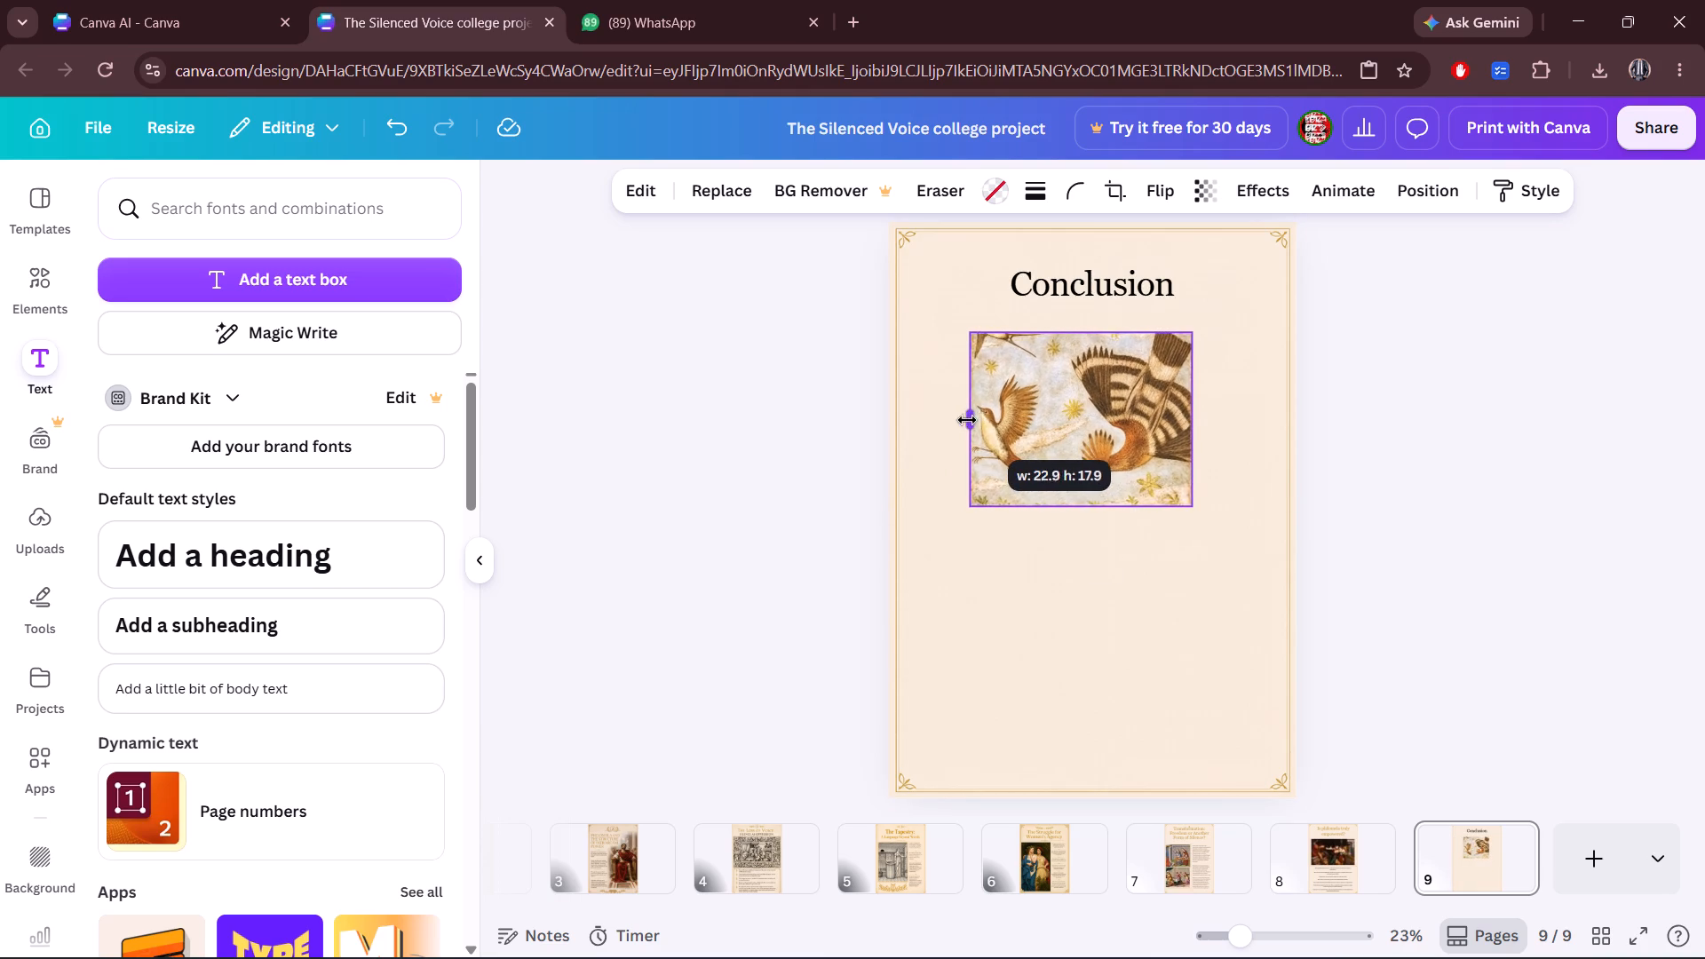
left_click_drag(967, 420, 934, 425)
left_click(782, 579)
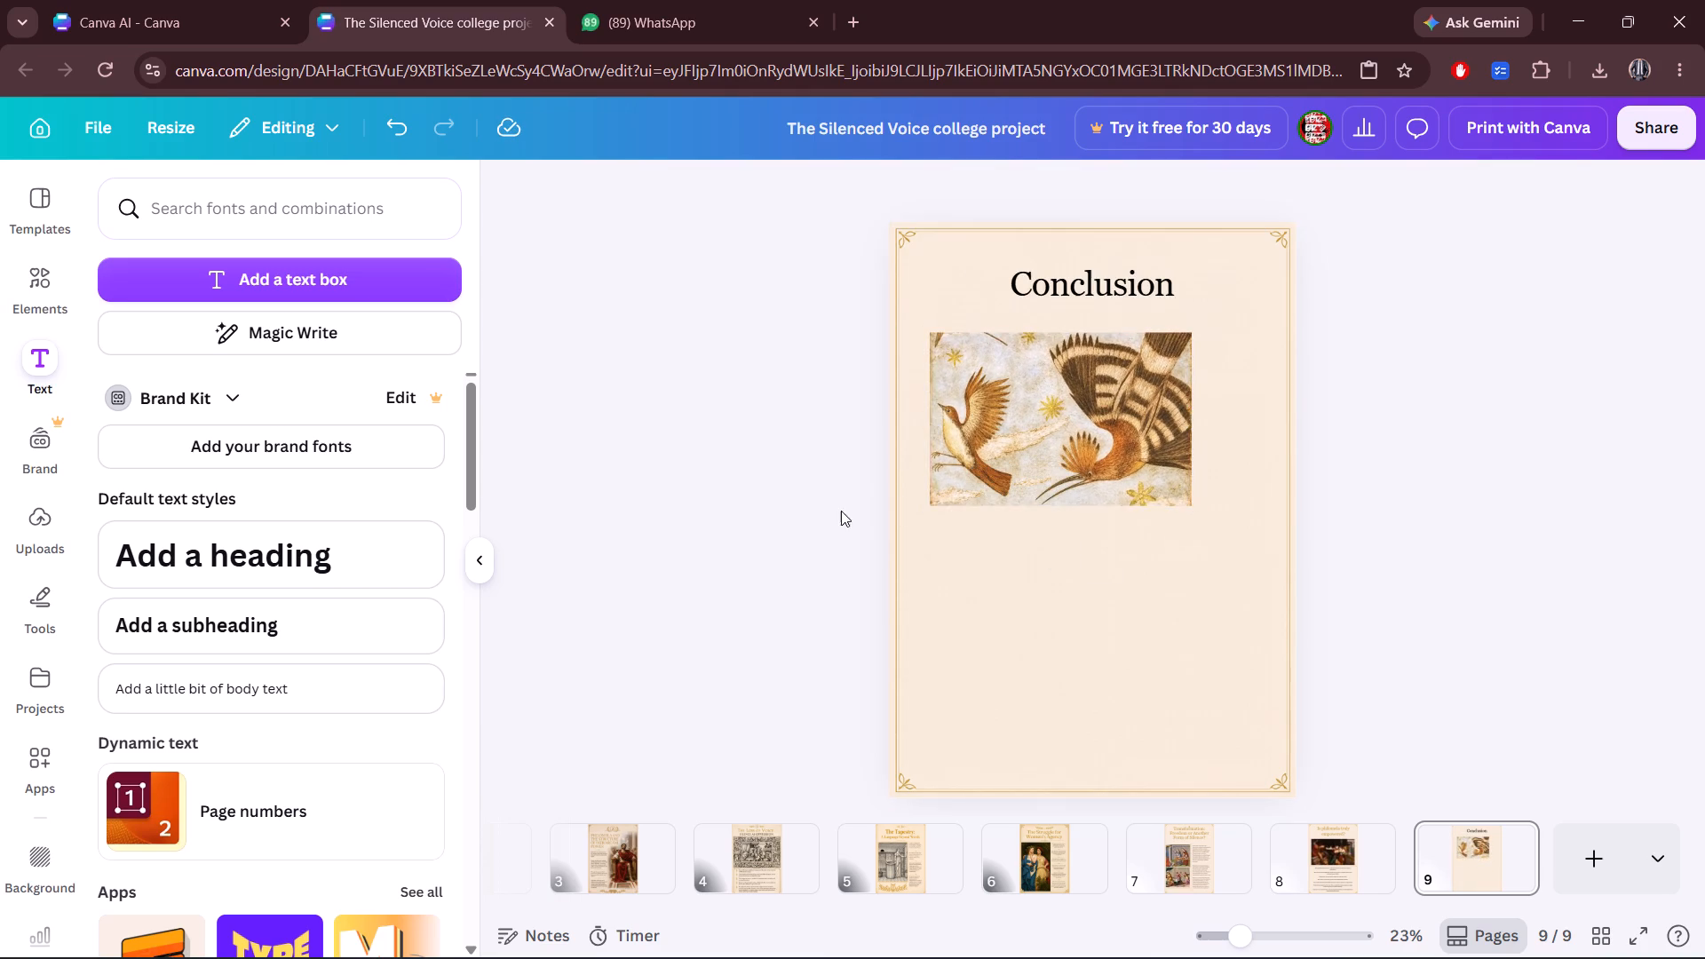
left_click_drag(987, 450, 1012, 427)
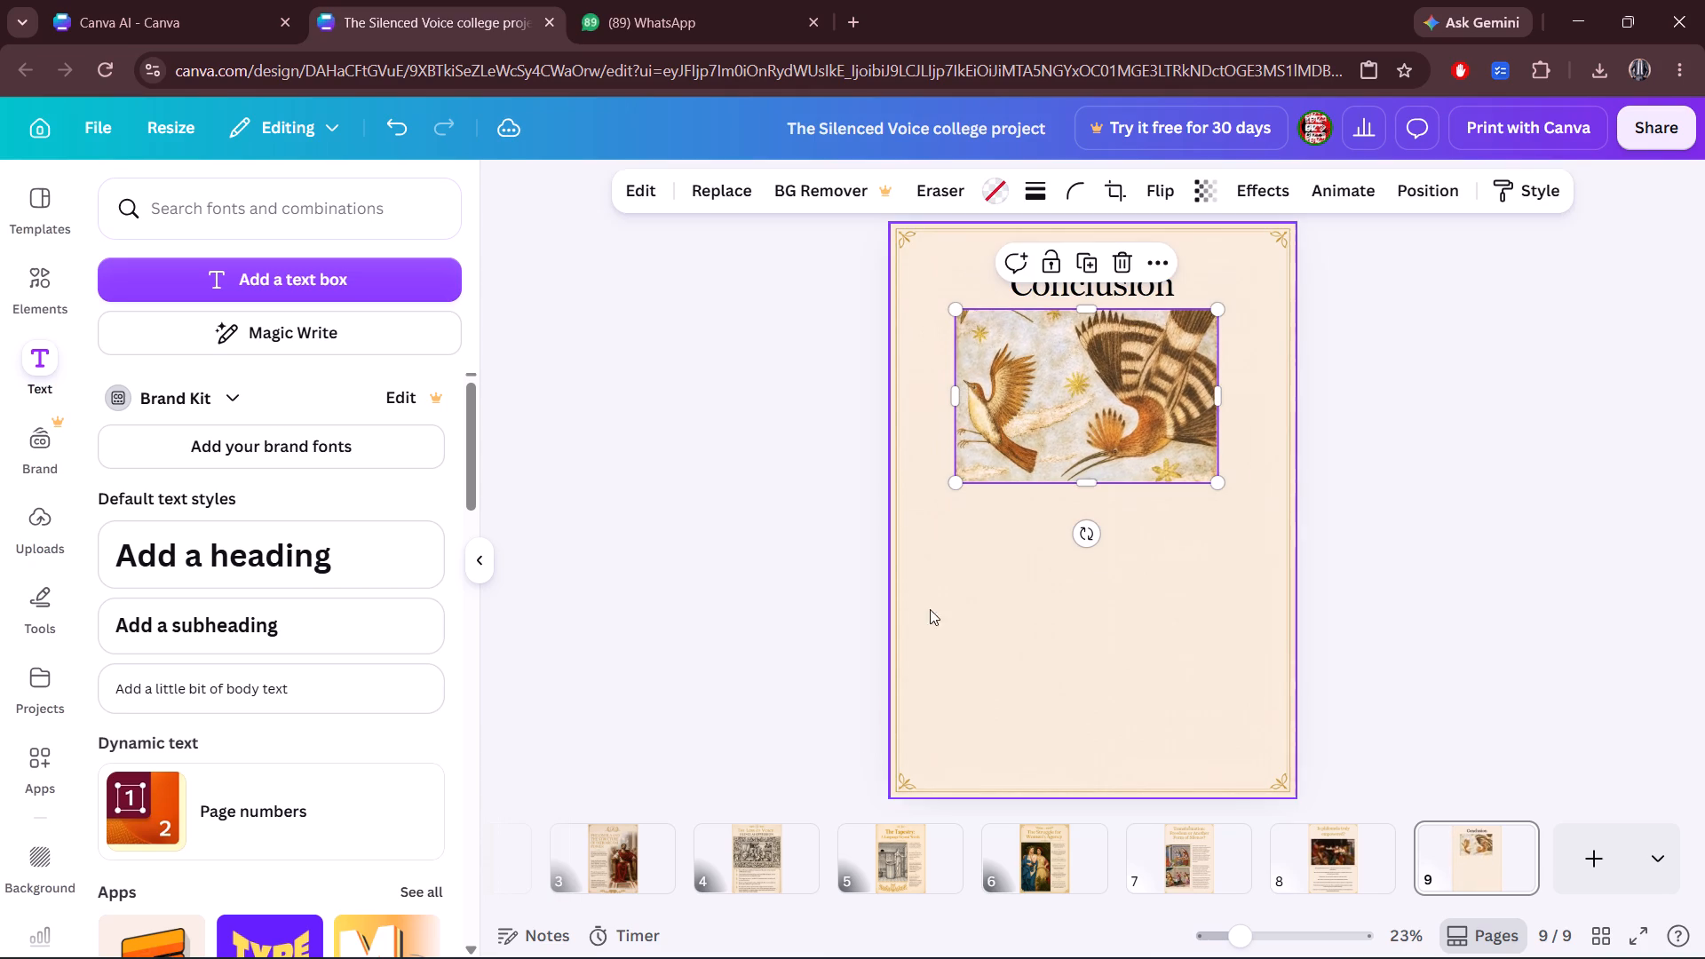
Duplicate the ornamental frame behind page 4's bullet text and move the copy onto page 9.
left_click(787, 859)
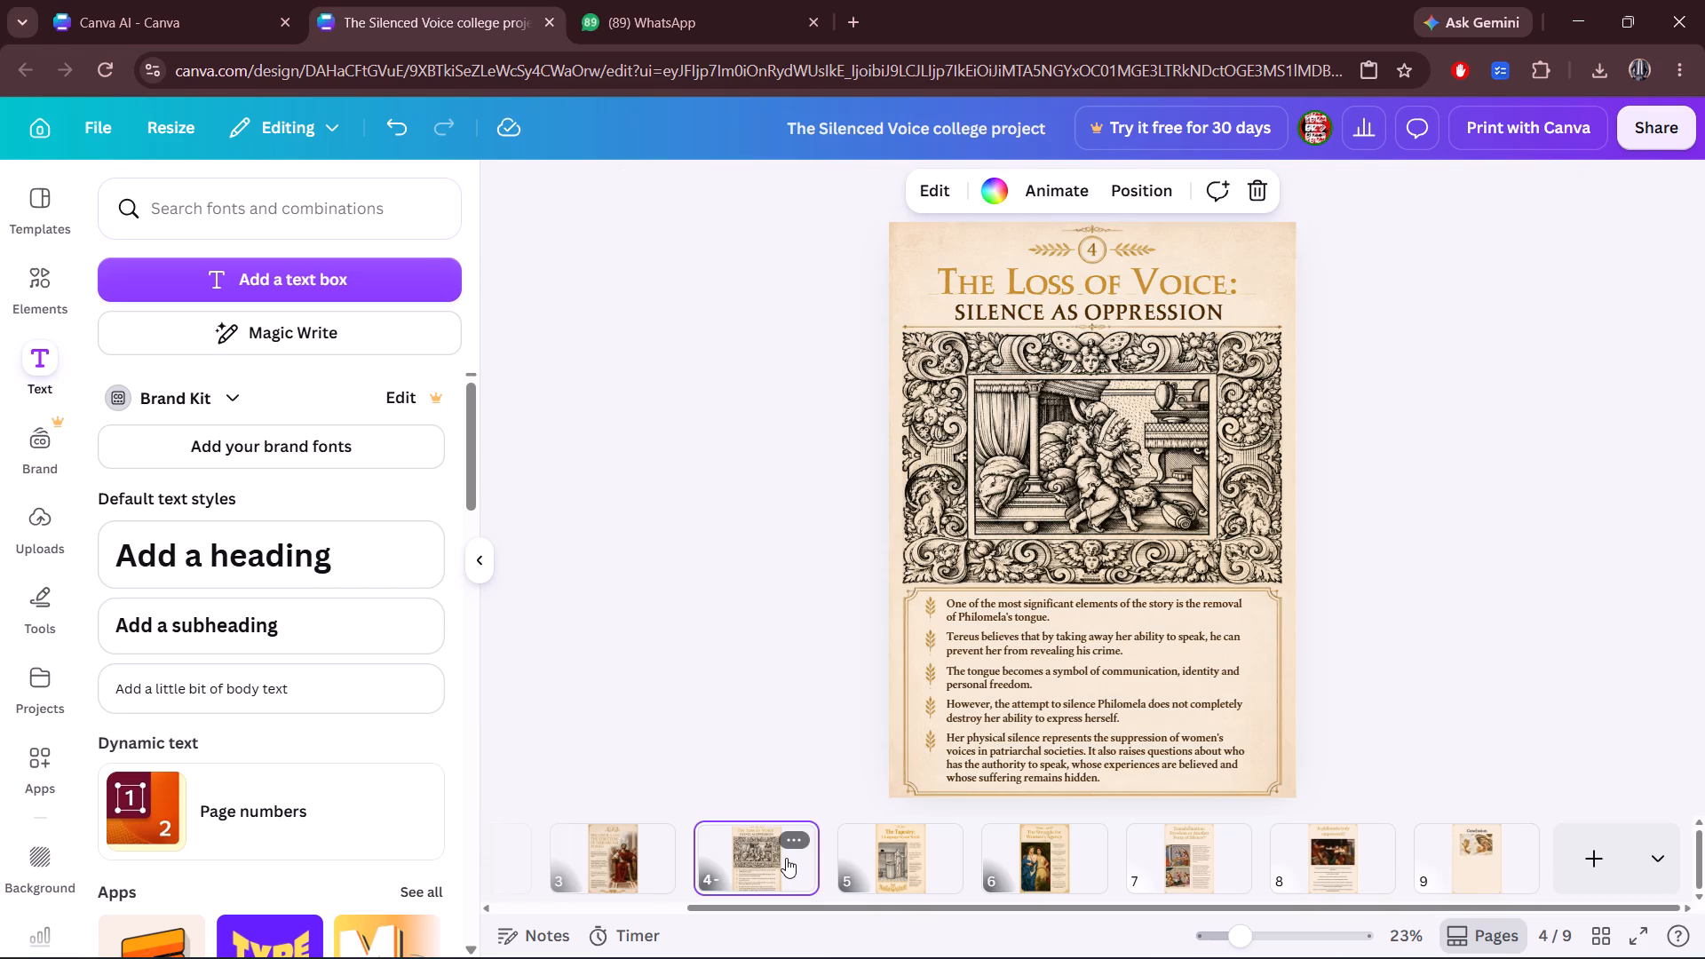
left_click(917, 650)
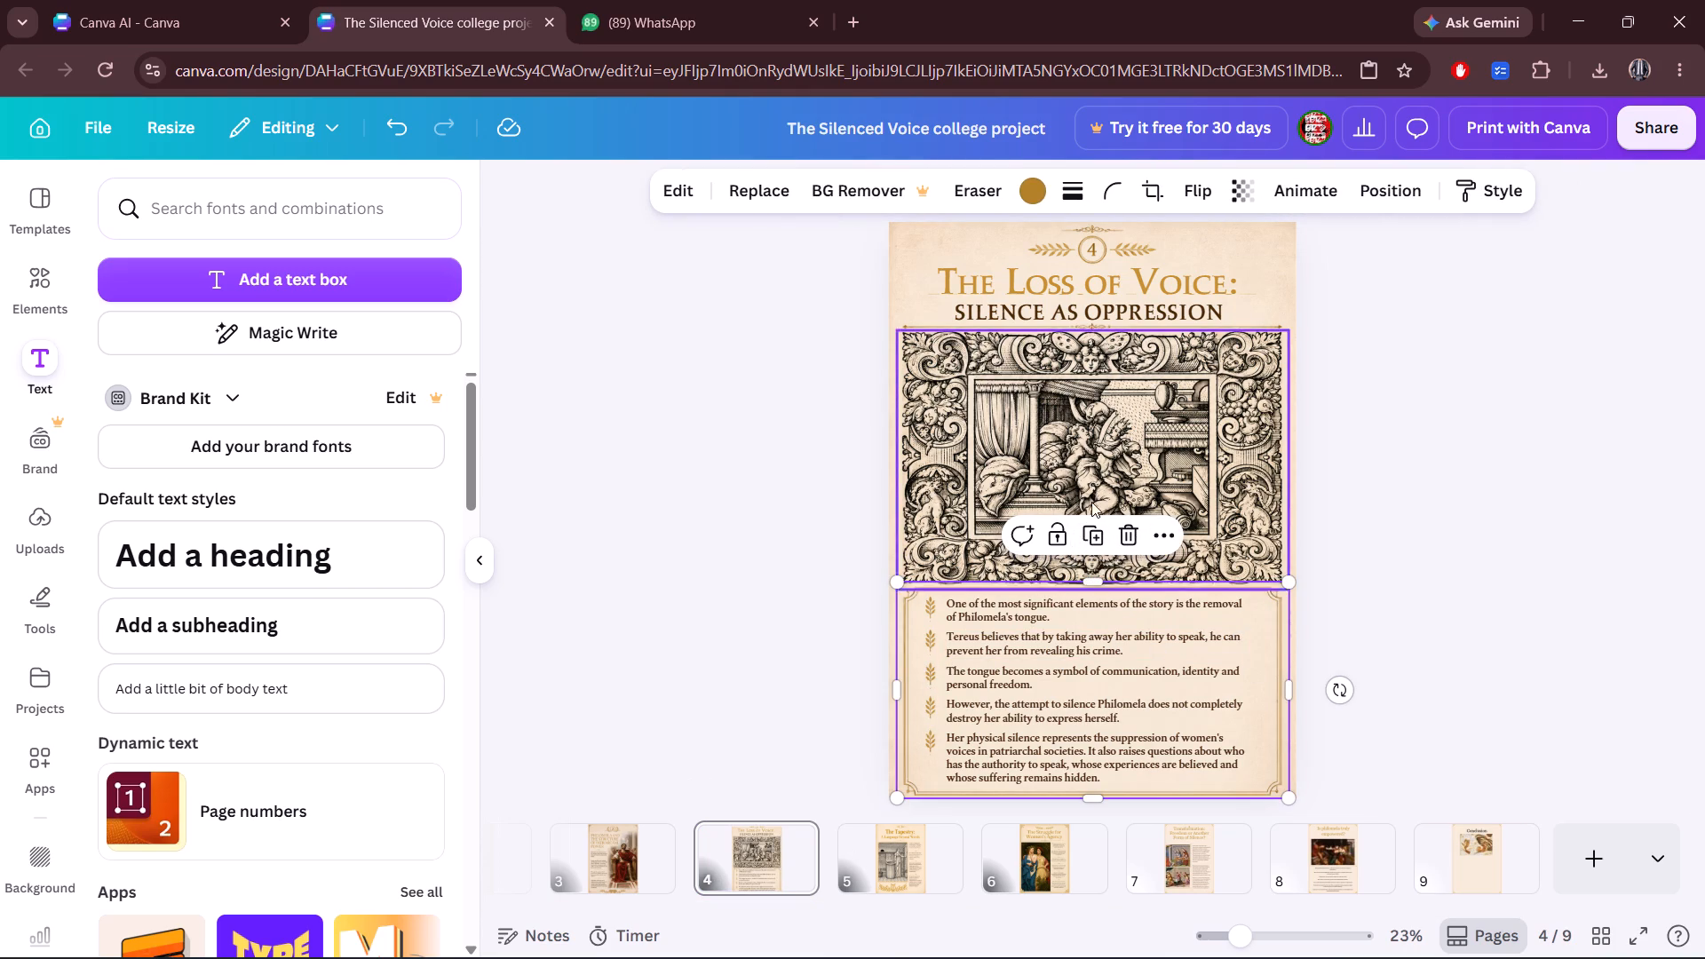
left_click(1087, 529)
left_click_drag(1261, 727, 1267, 742)
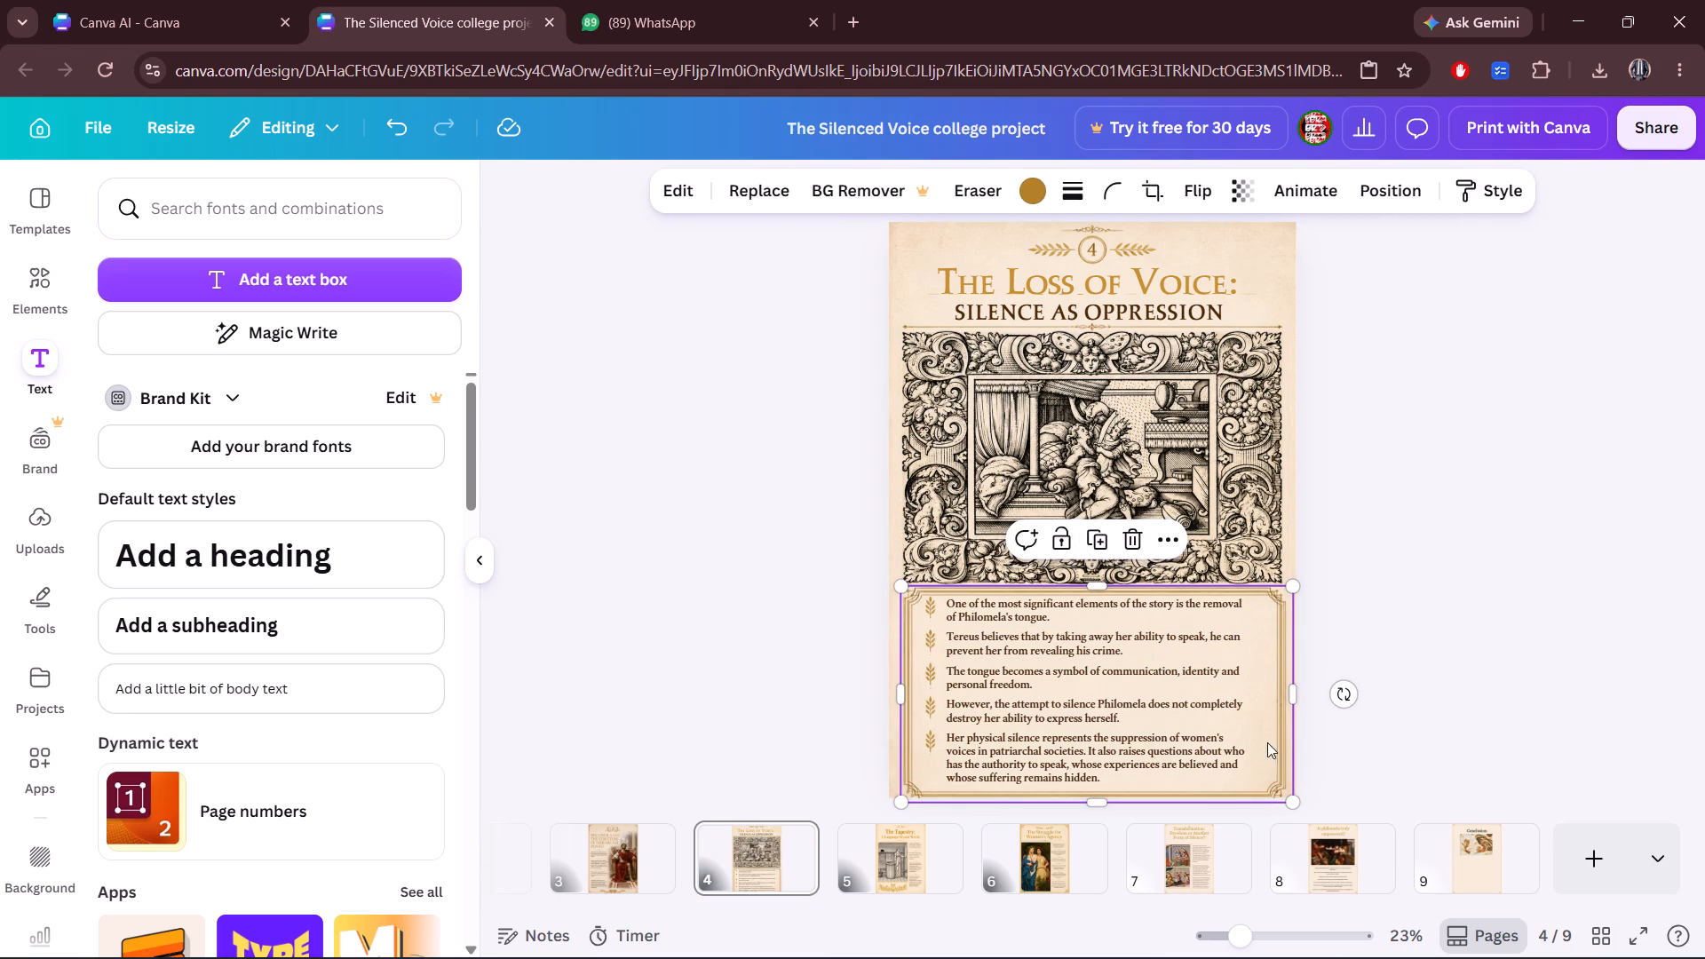
left_click_drag(1267, 742, 1475, 866)
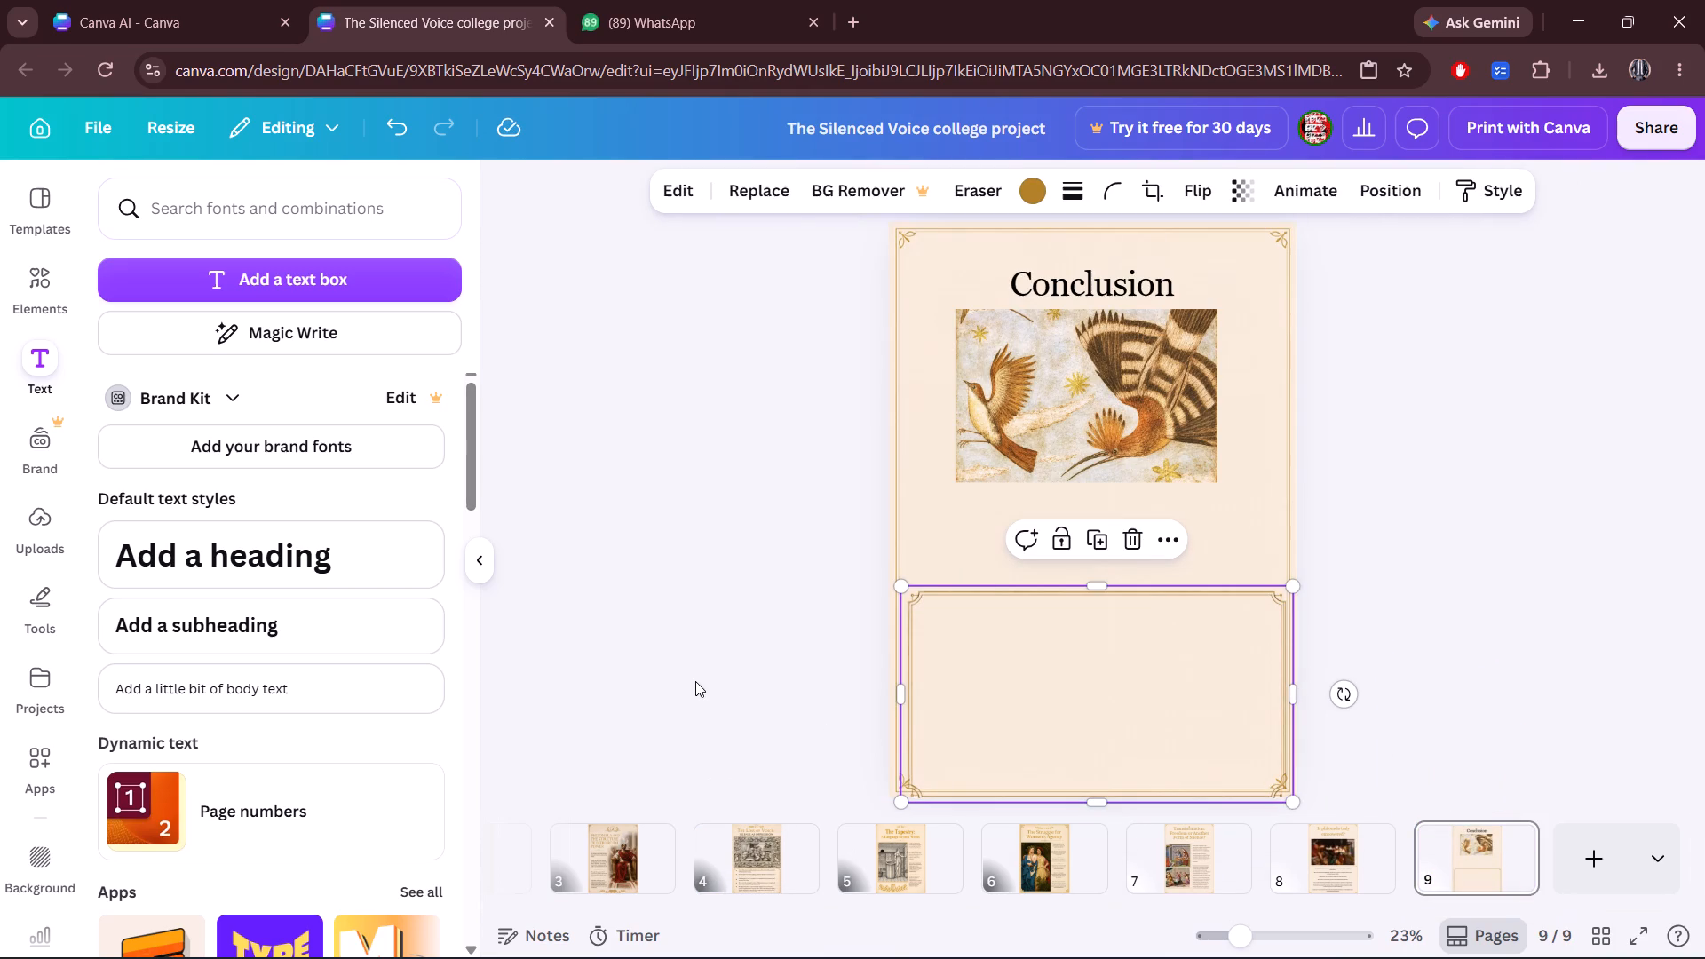
Place the copied ornamental frame below page 9's bird painting and adjust its height, keeping it about 40.4 wide within the page border.
left_click_drag(1063, 711, 1057, 638)
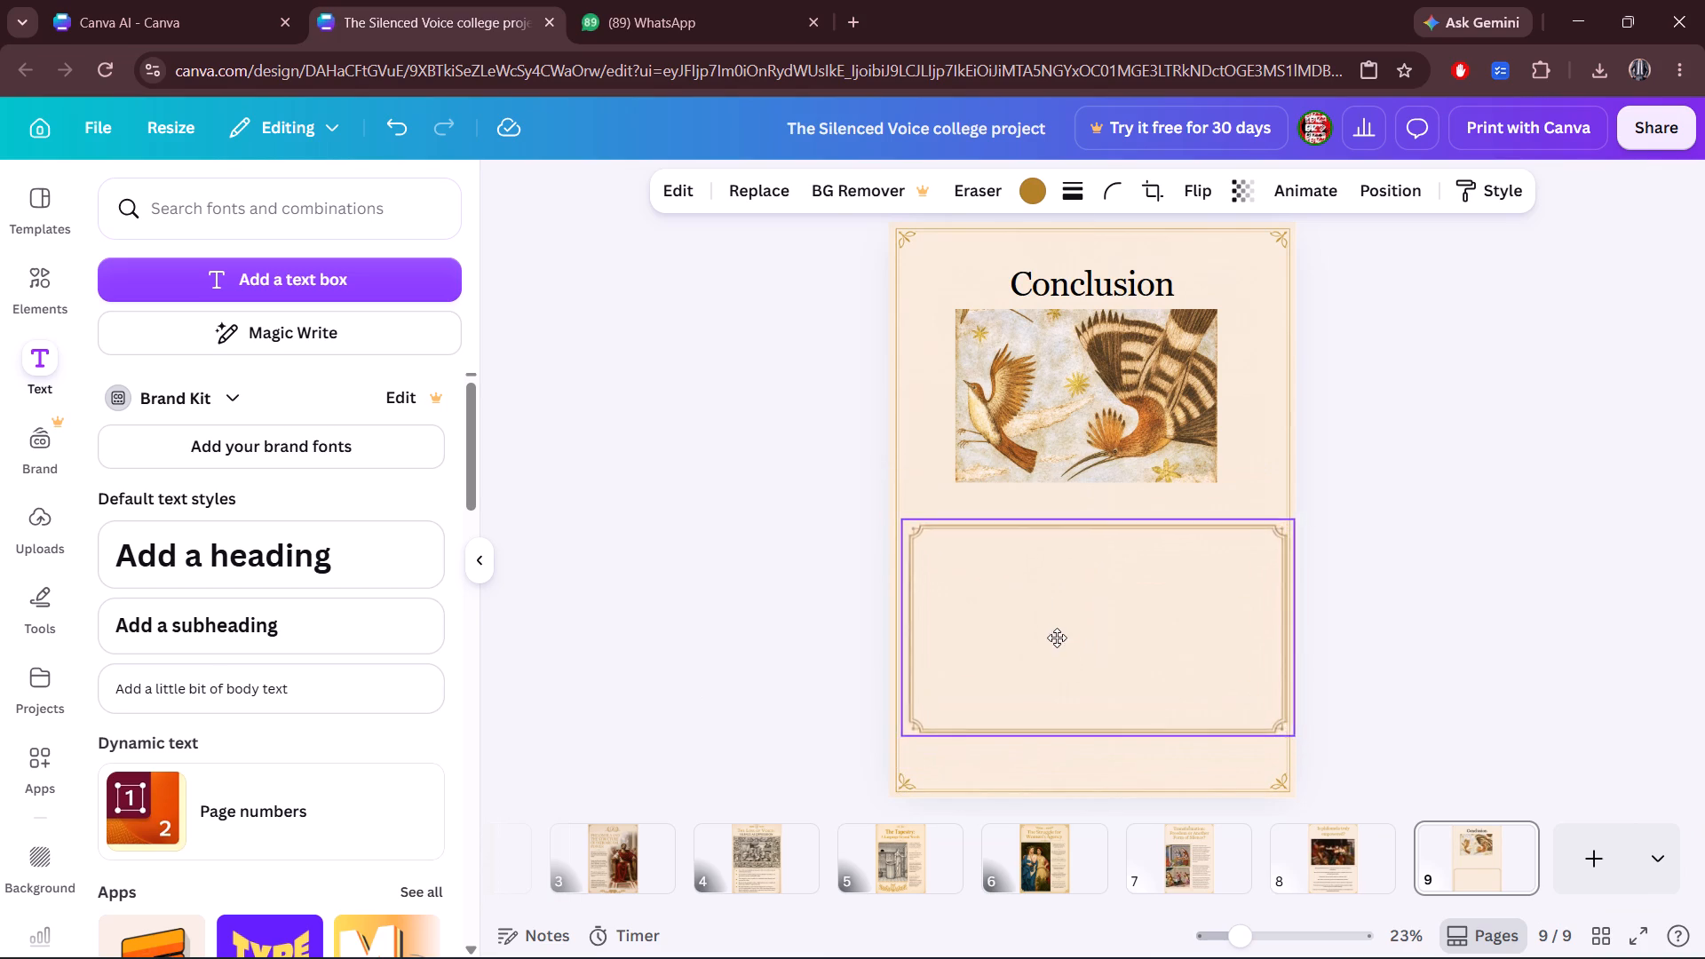
left_click_drag(1057, 638, 1062, 655)
left_click_drag(1094, 749, 1094, 771)
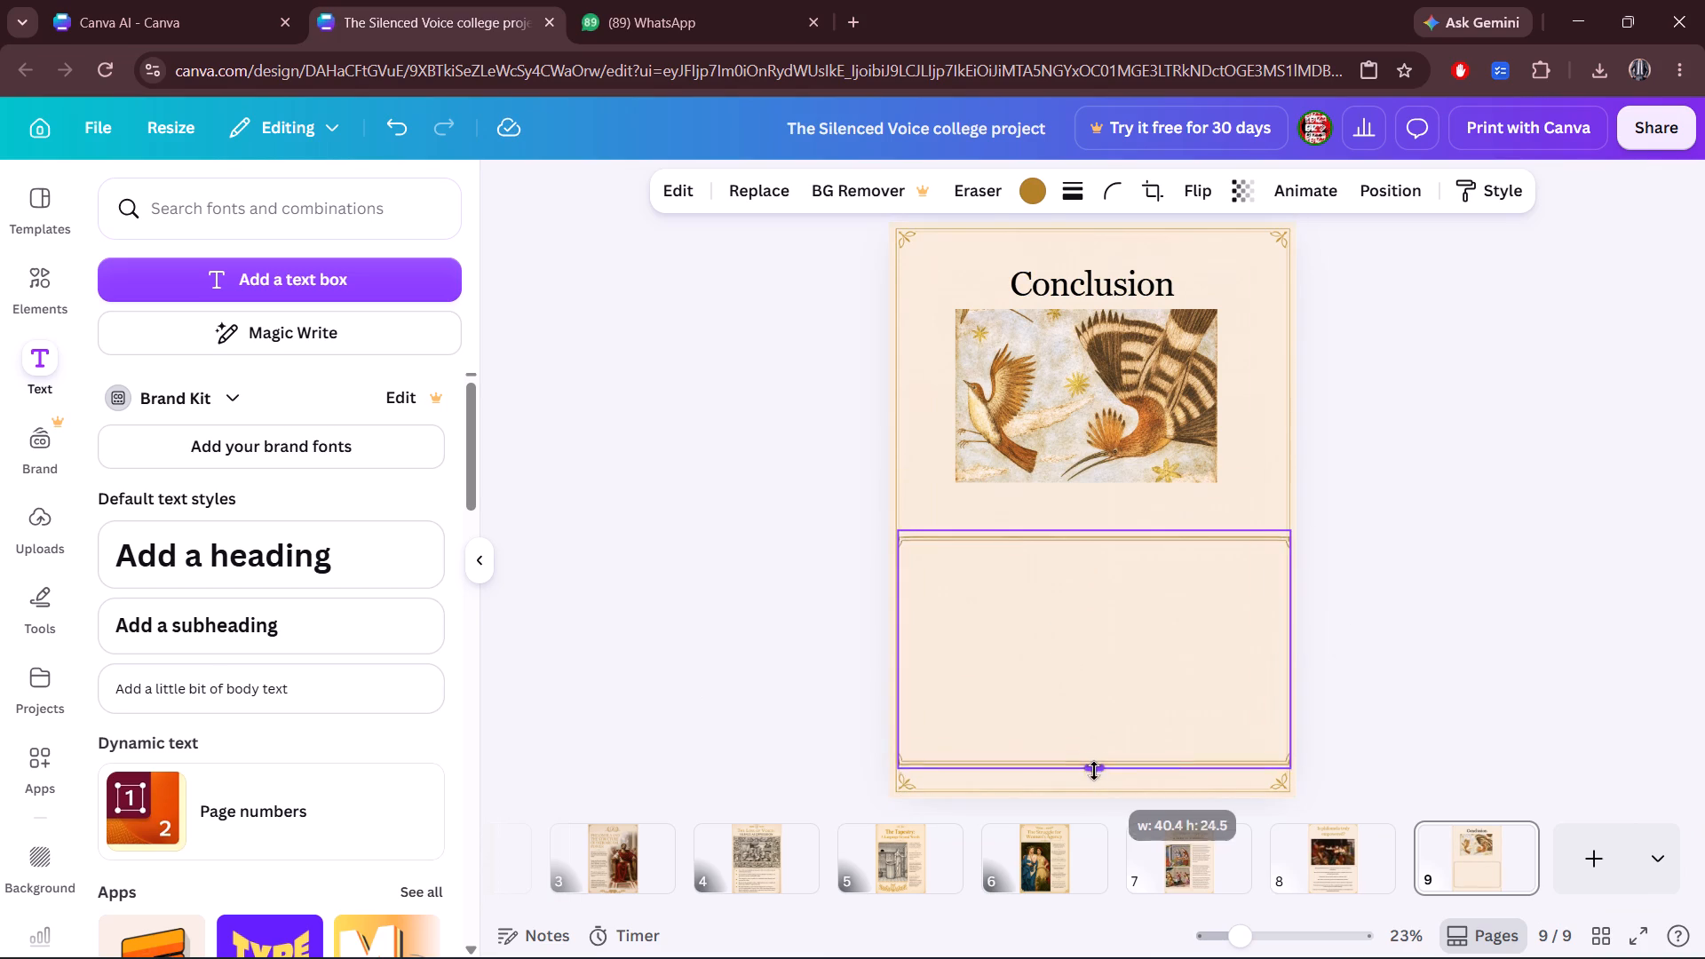
left_click_drag(1094, 771, 1087, 740)
left_click_drag(1105, 675, 1106, 662)
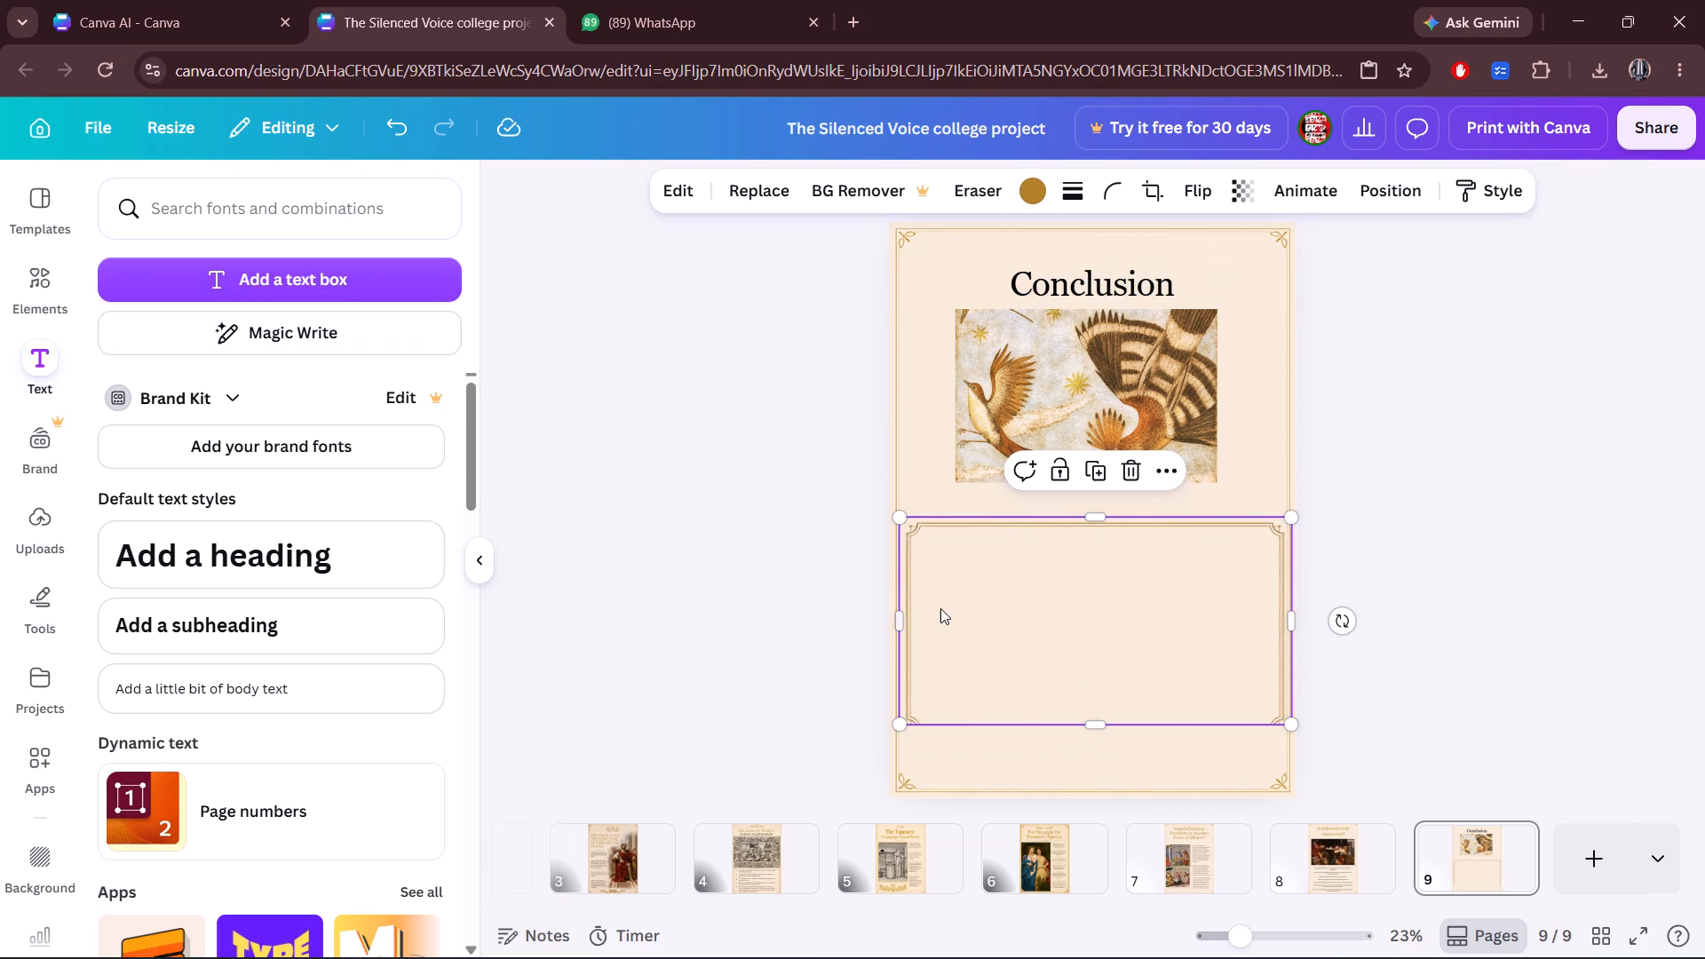
Move page 9's ornamental frame down so it sits just above the page's lower border, roughly centred across the width.
left_click(1289, 851)
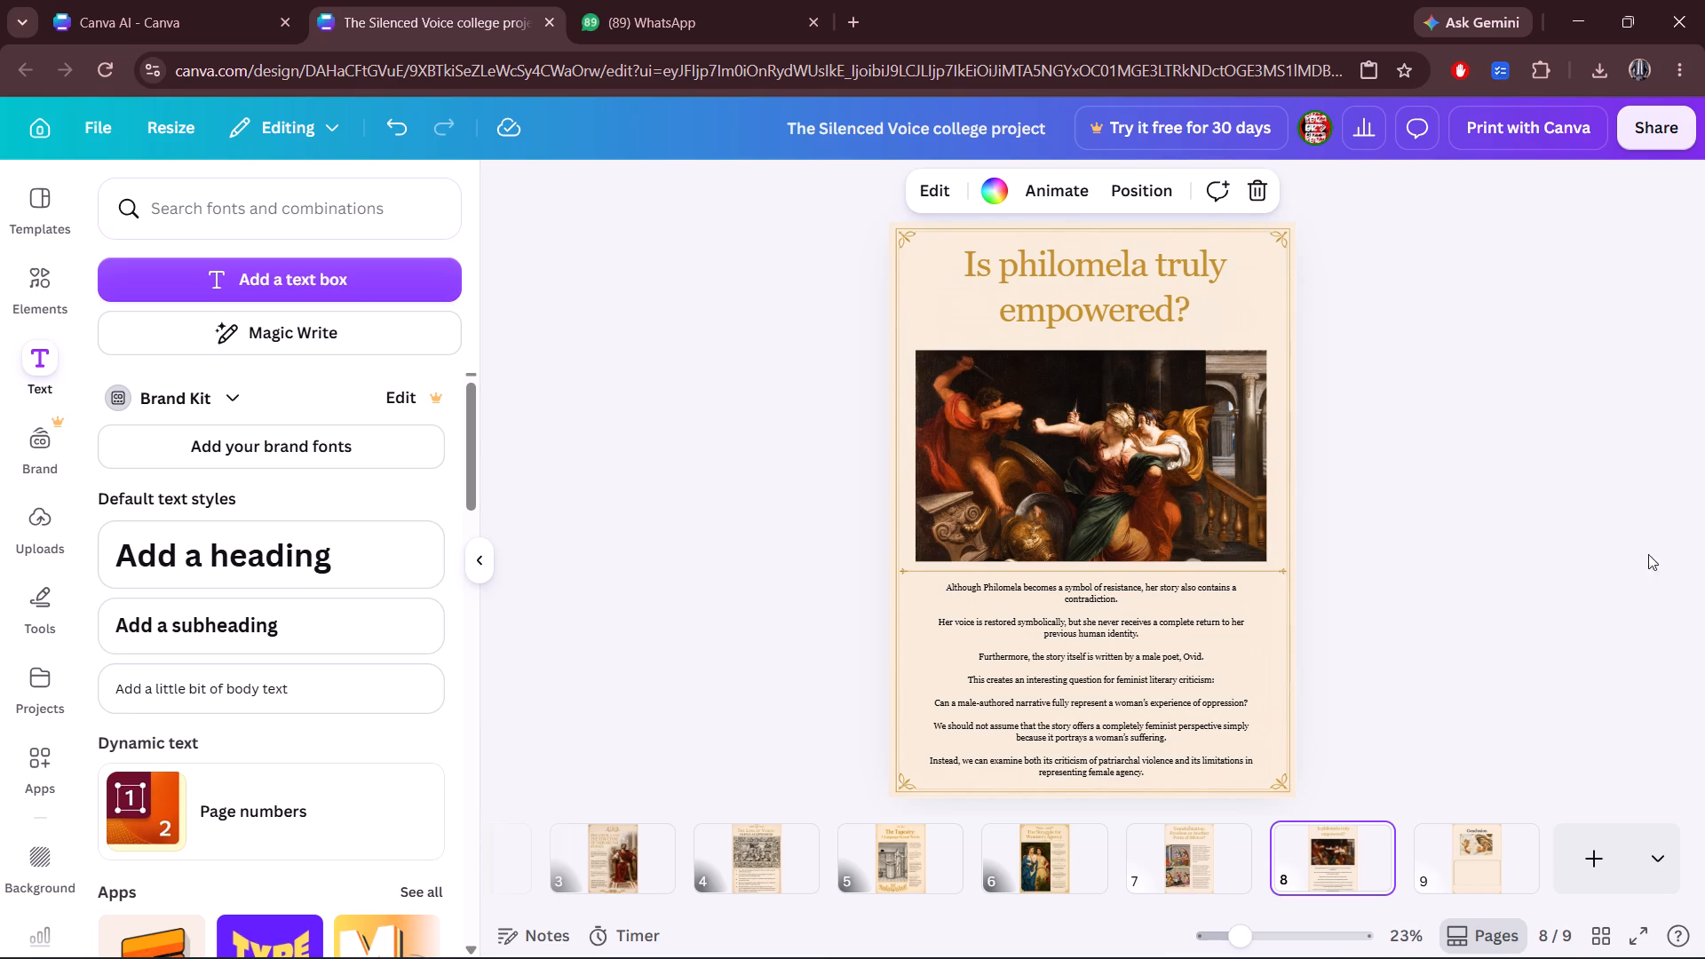
left_click(1463, 851)
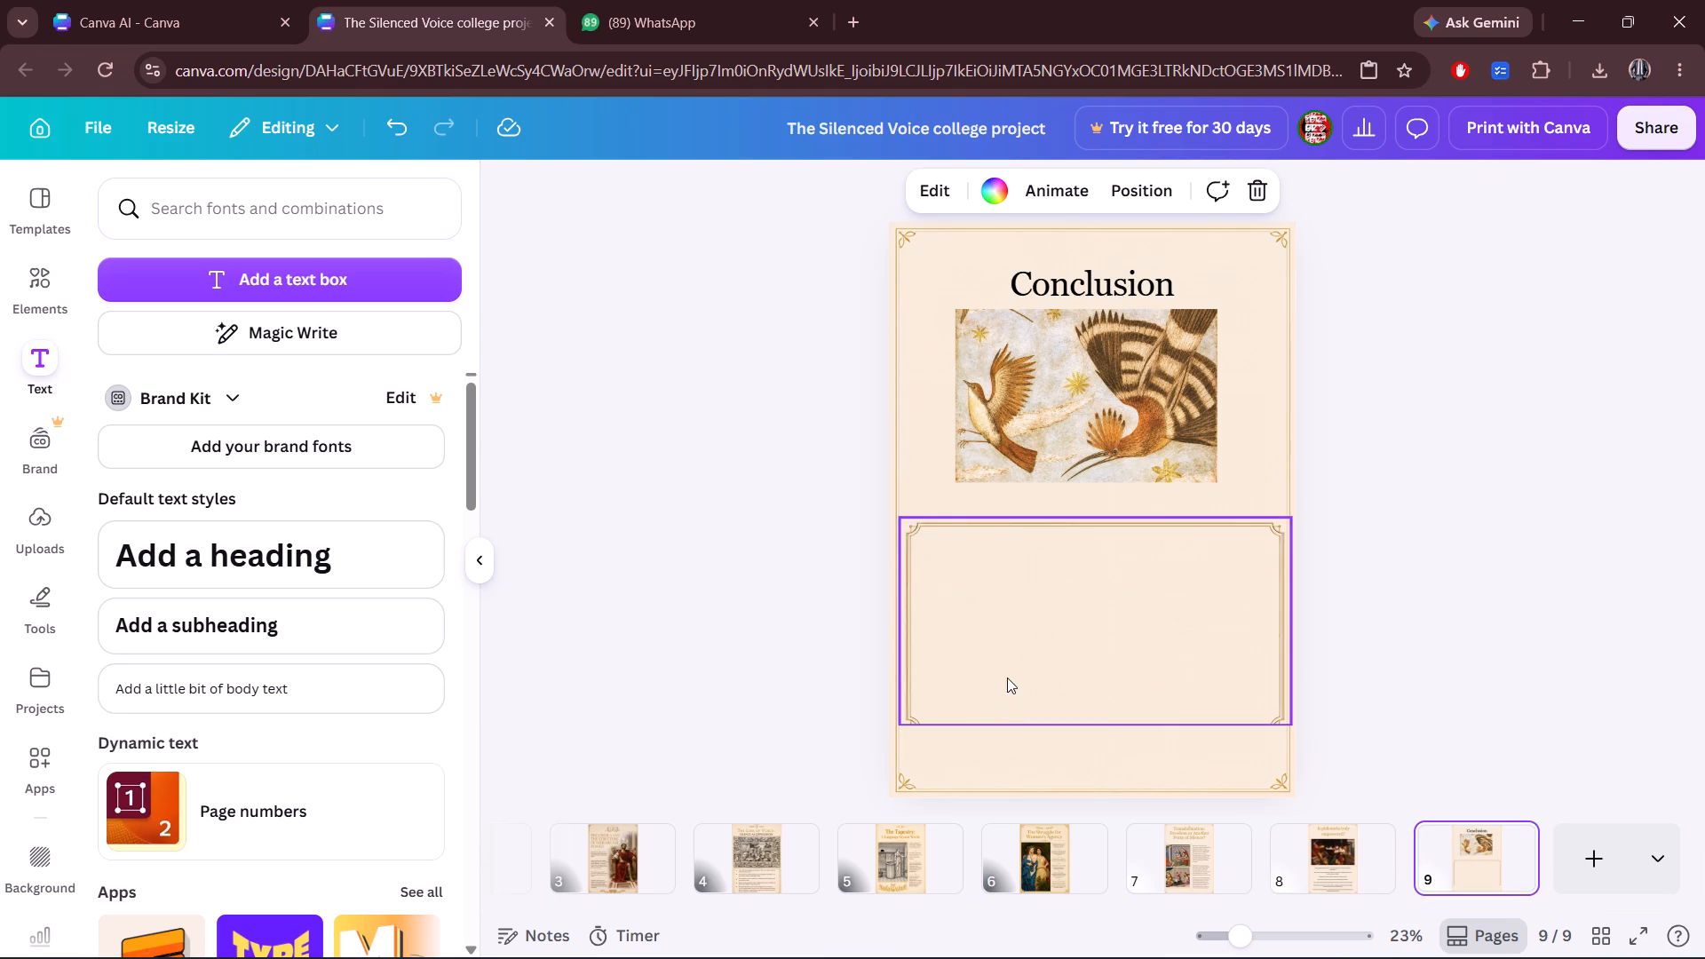
left_click(1008, 677)
left_click(1394, 632)
left_click_drag(1192, 654, 1193, 667)
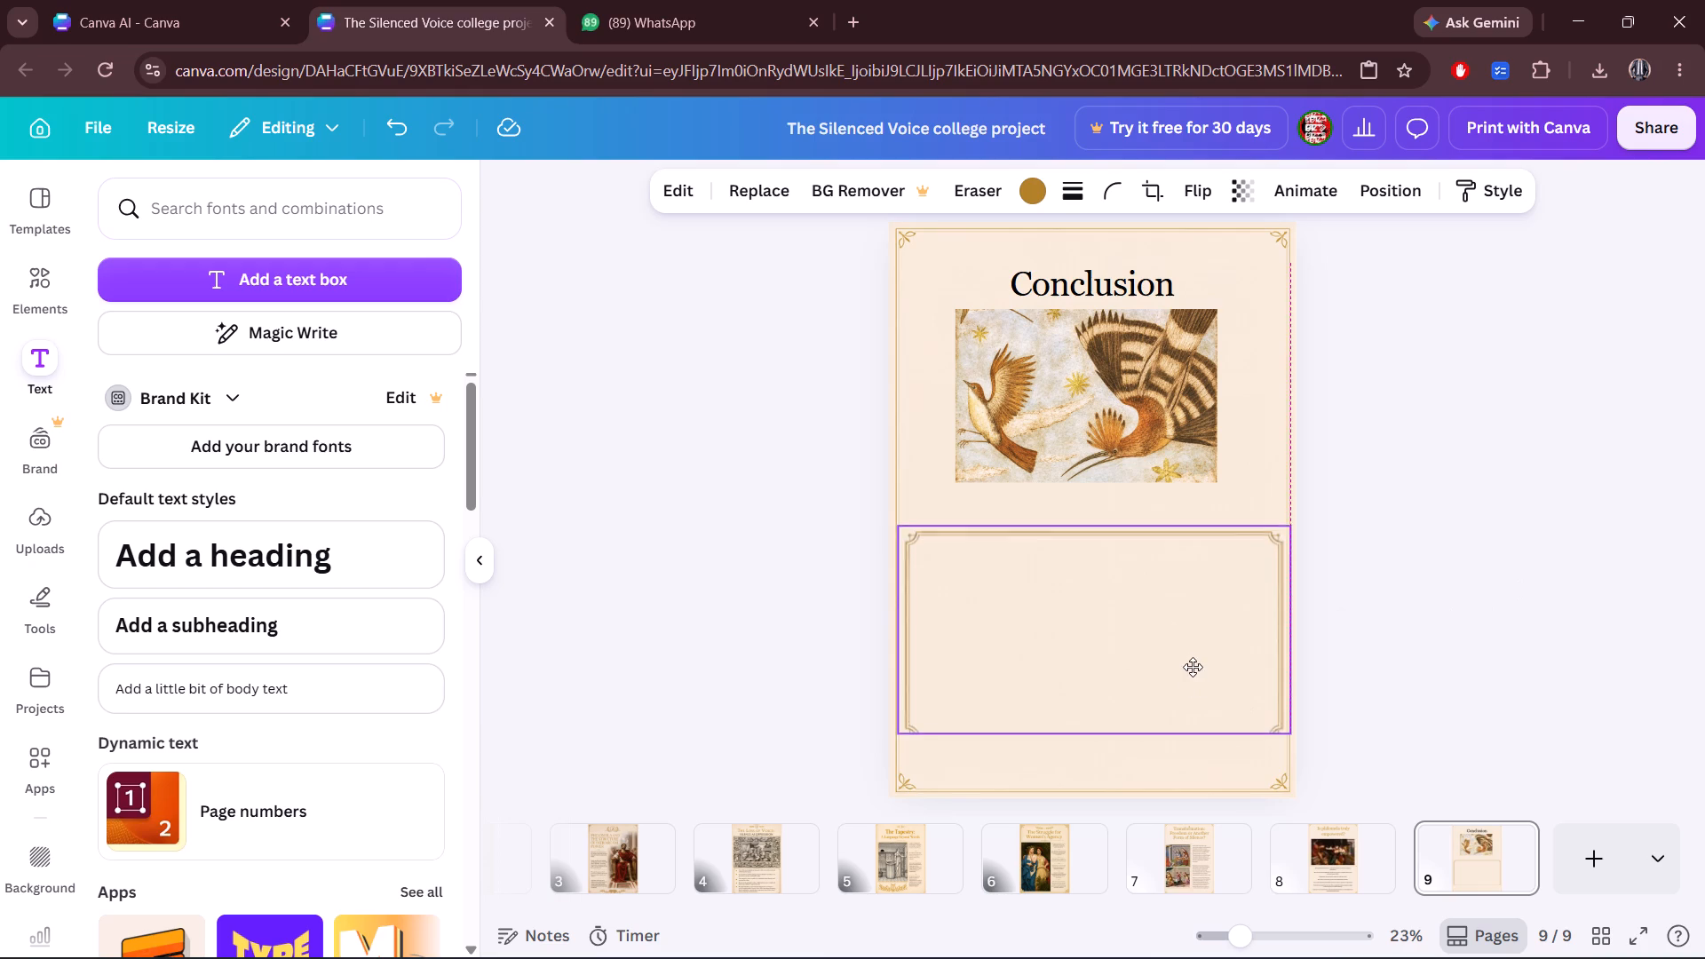
left_click_drag(1193, 667, 1194, 707)
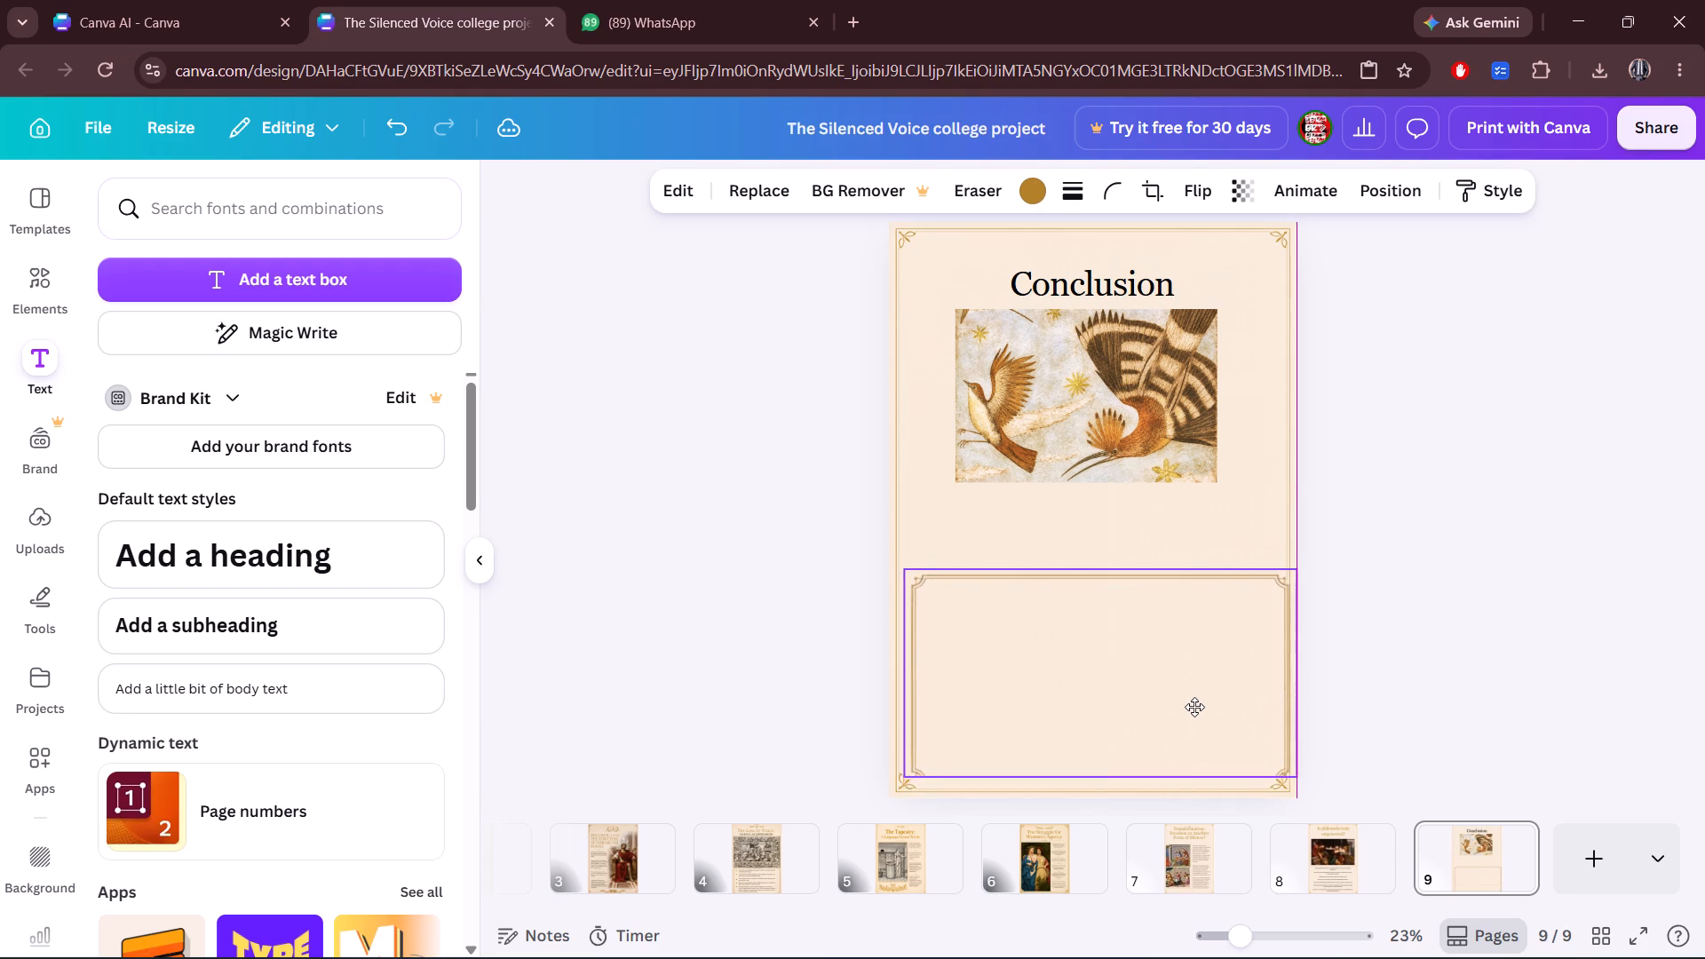
left_click_drag(1194, 707, 1188, 706)
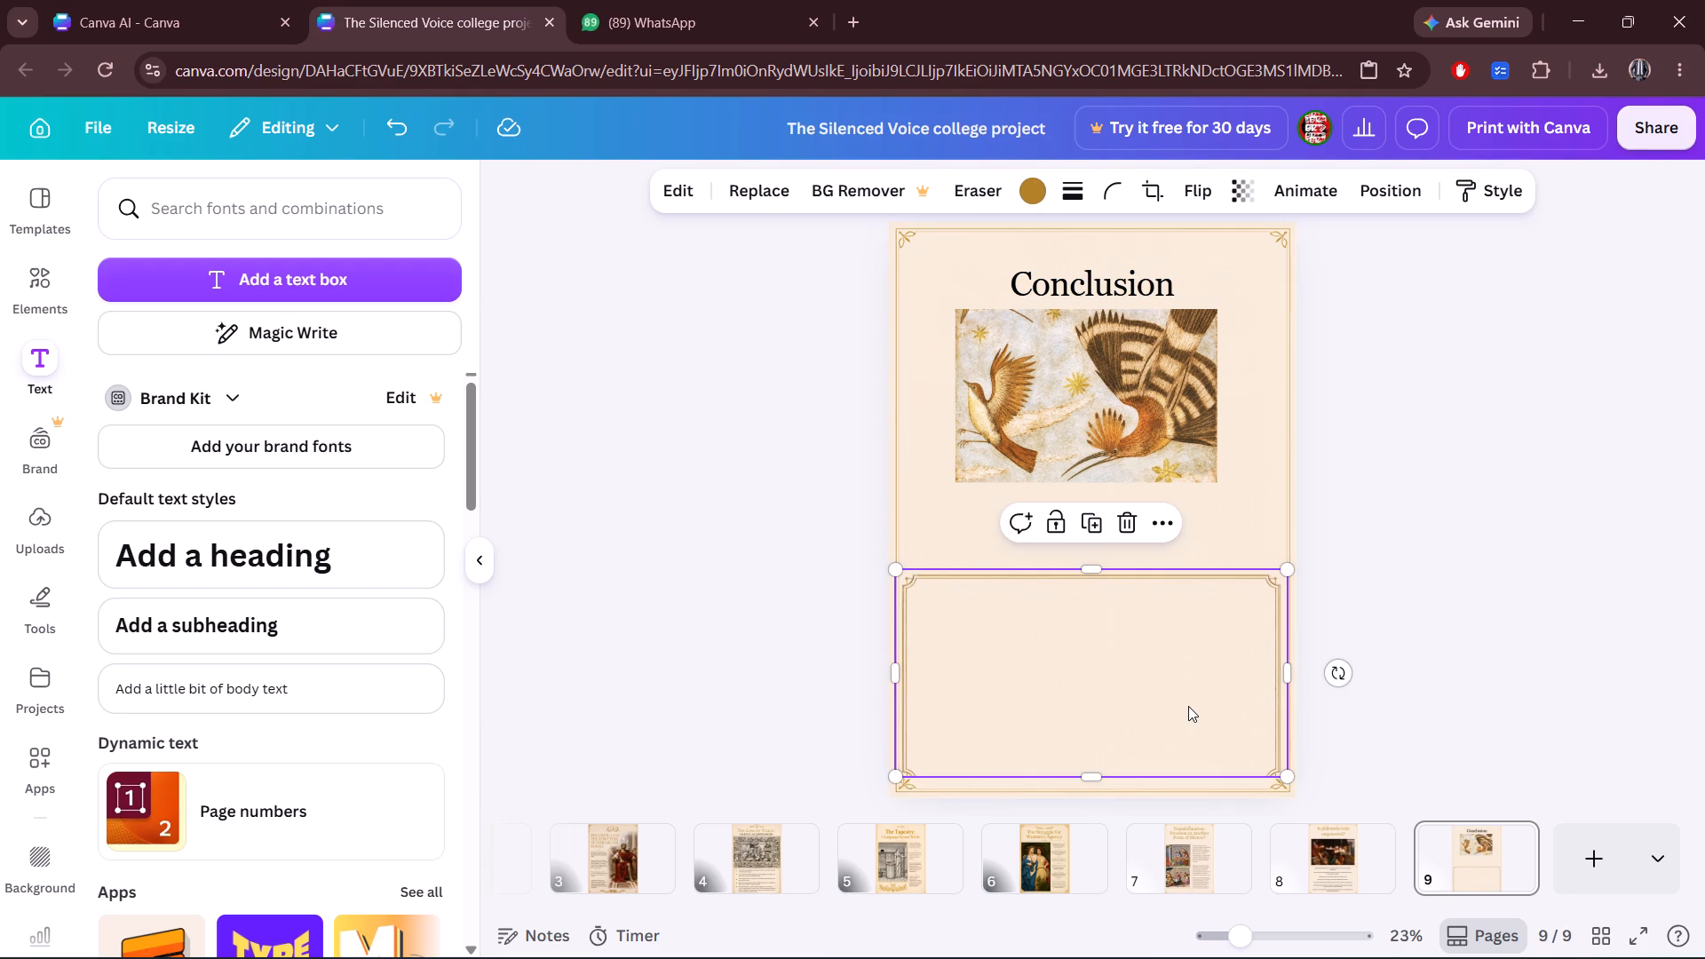
Add a text box to page 9 and try to move it up into the middle of the ornamental frame.
left_click(393, 288)
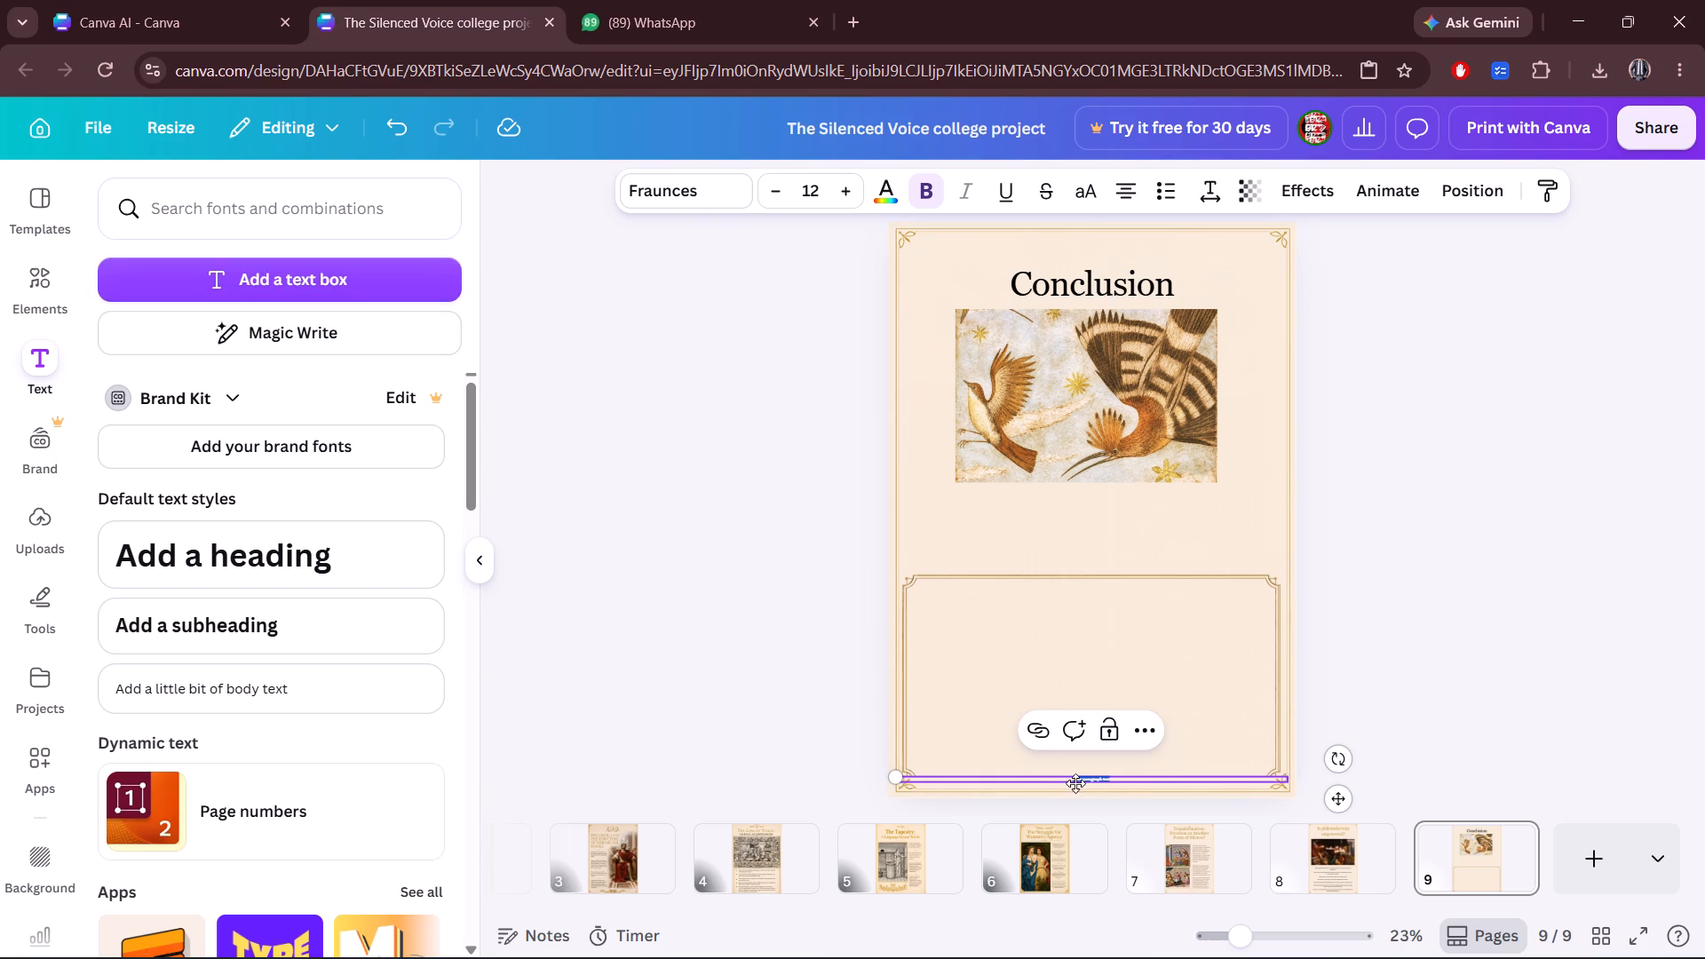
left_click_drag(1083, 778, 1067, 662)
left_click(840, 679)
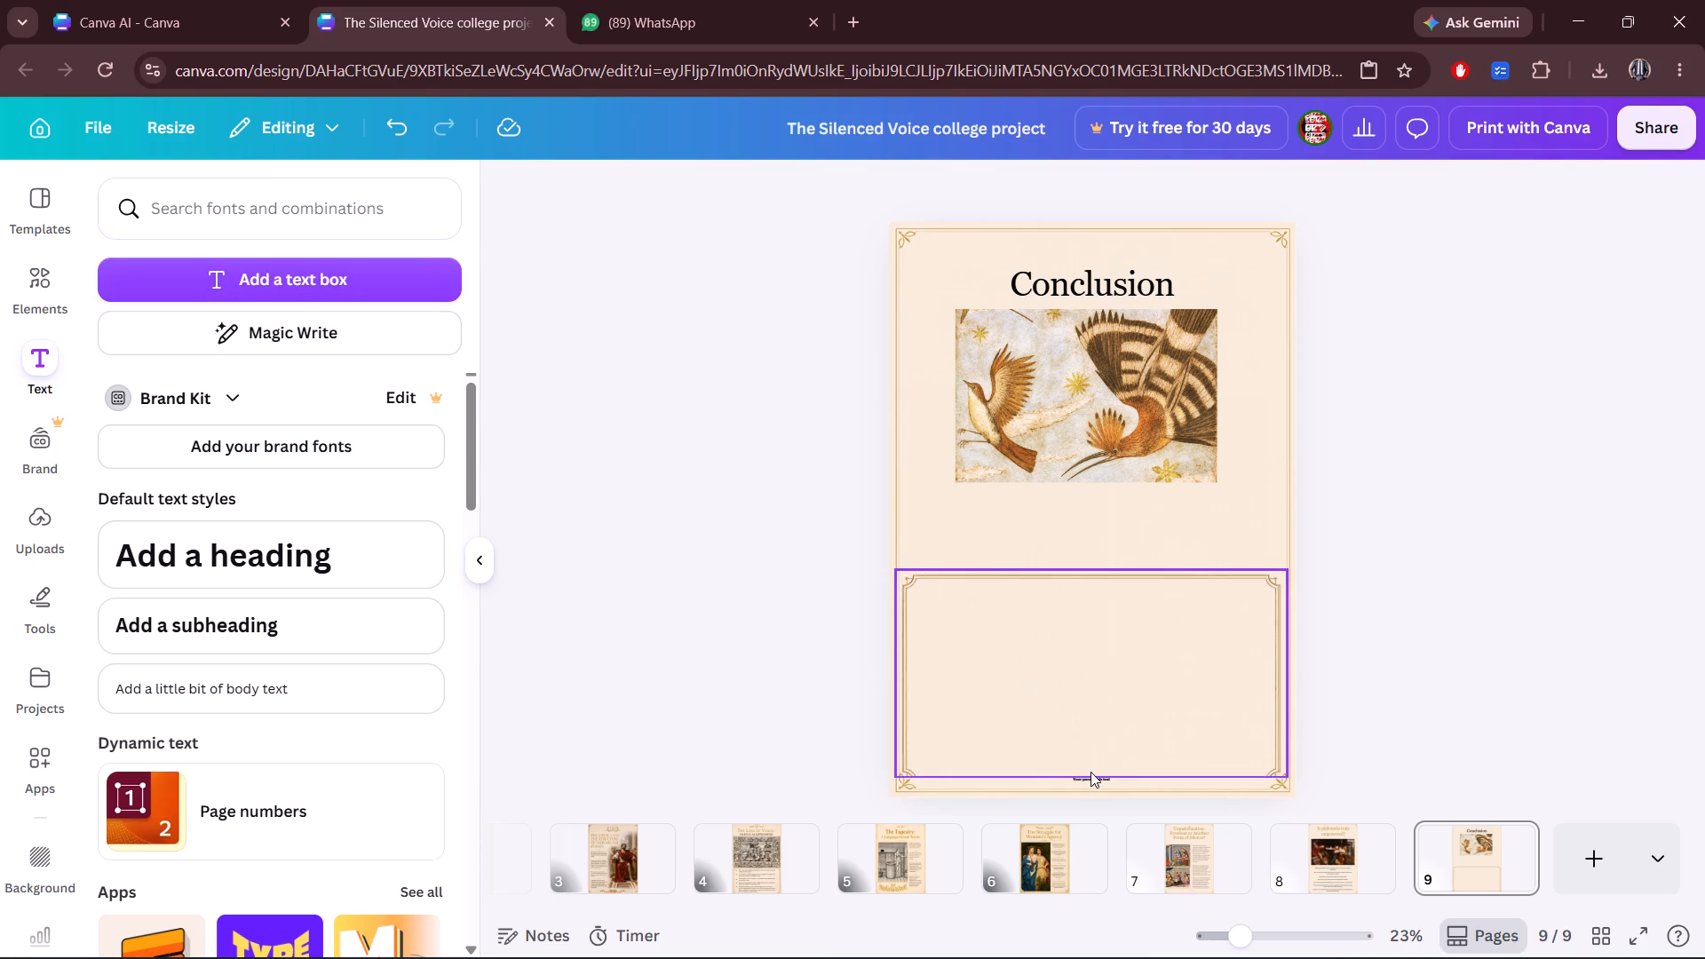
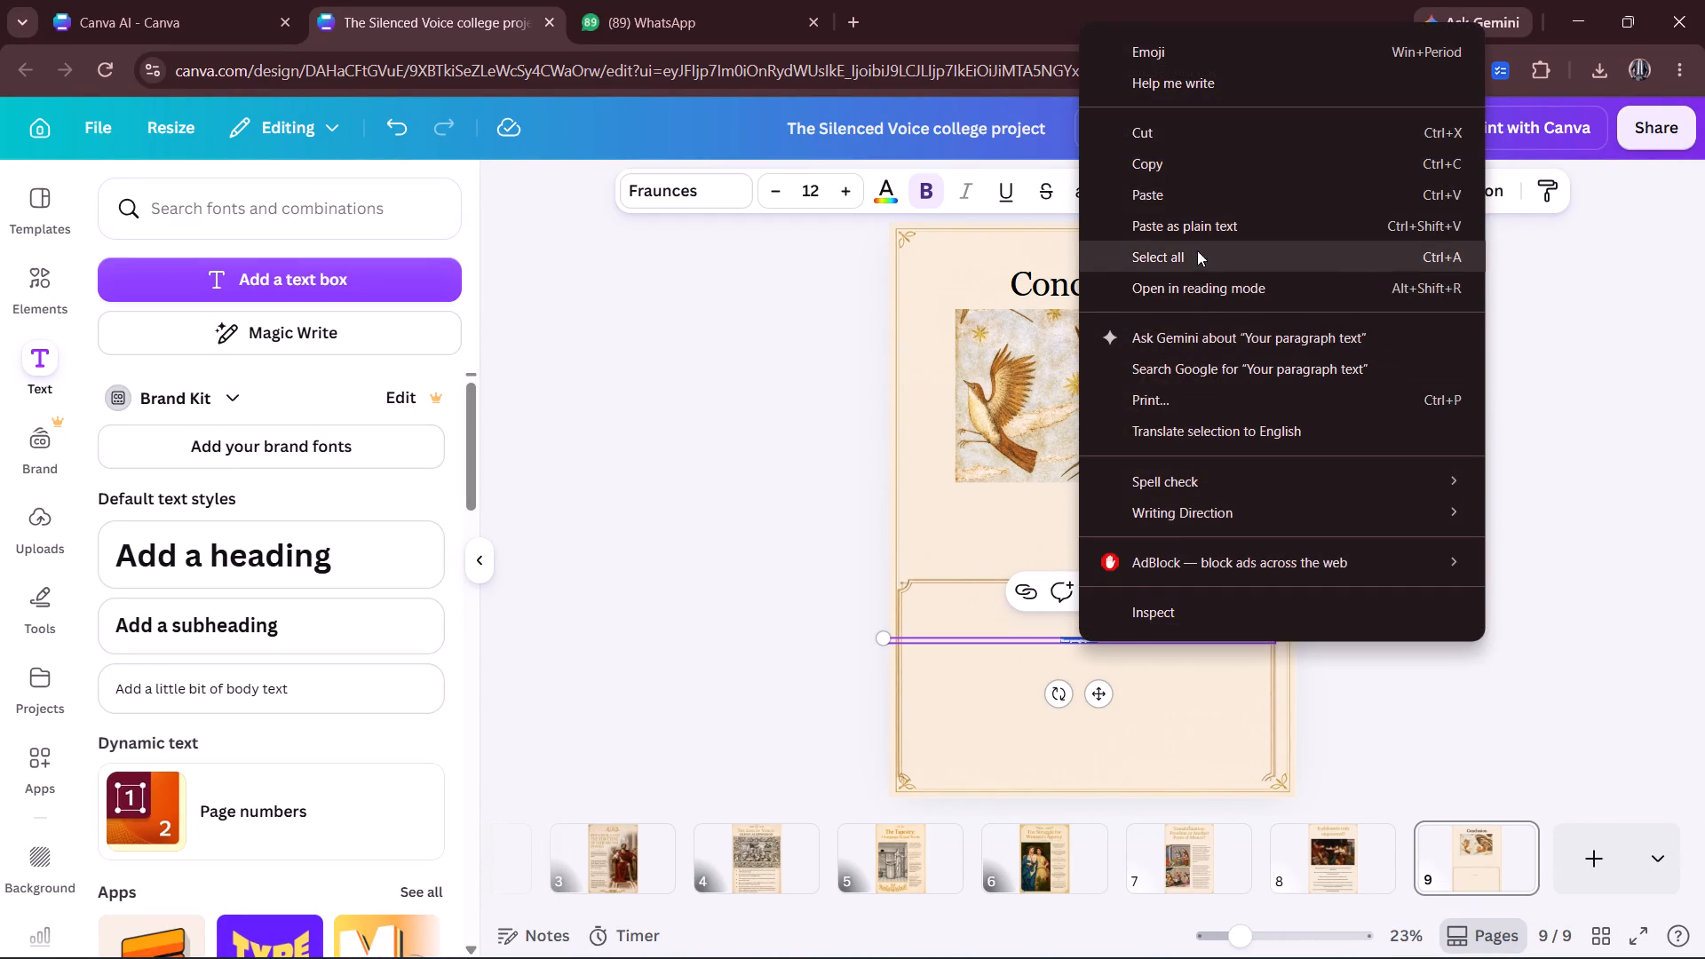
Paste the copied conclusion paragraphs over the placeholder text in page 9's new text box.
left_click(1209, 182)
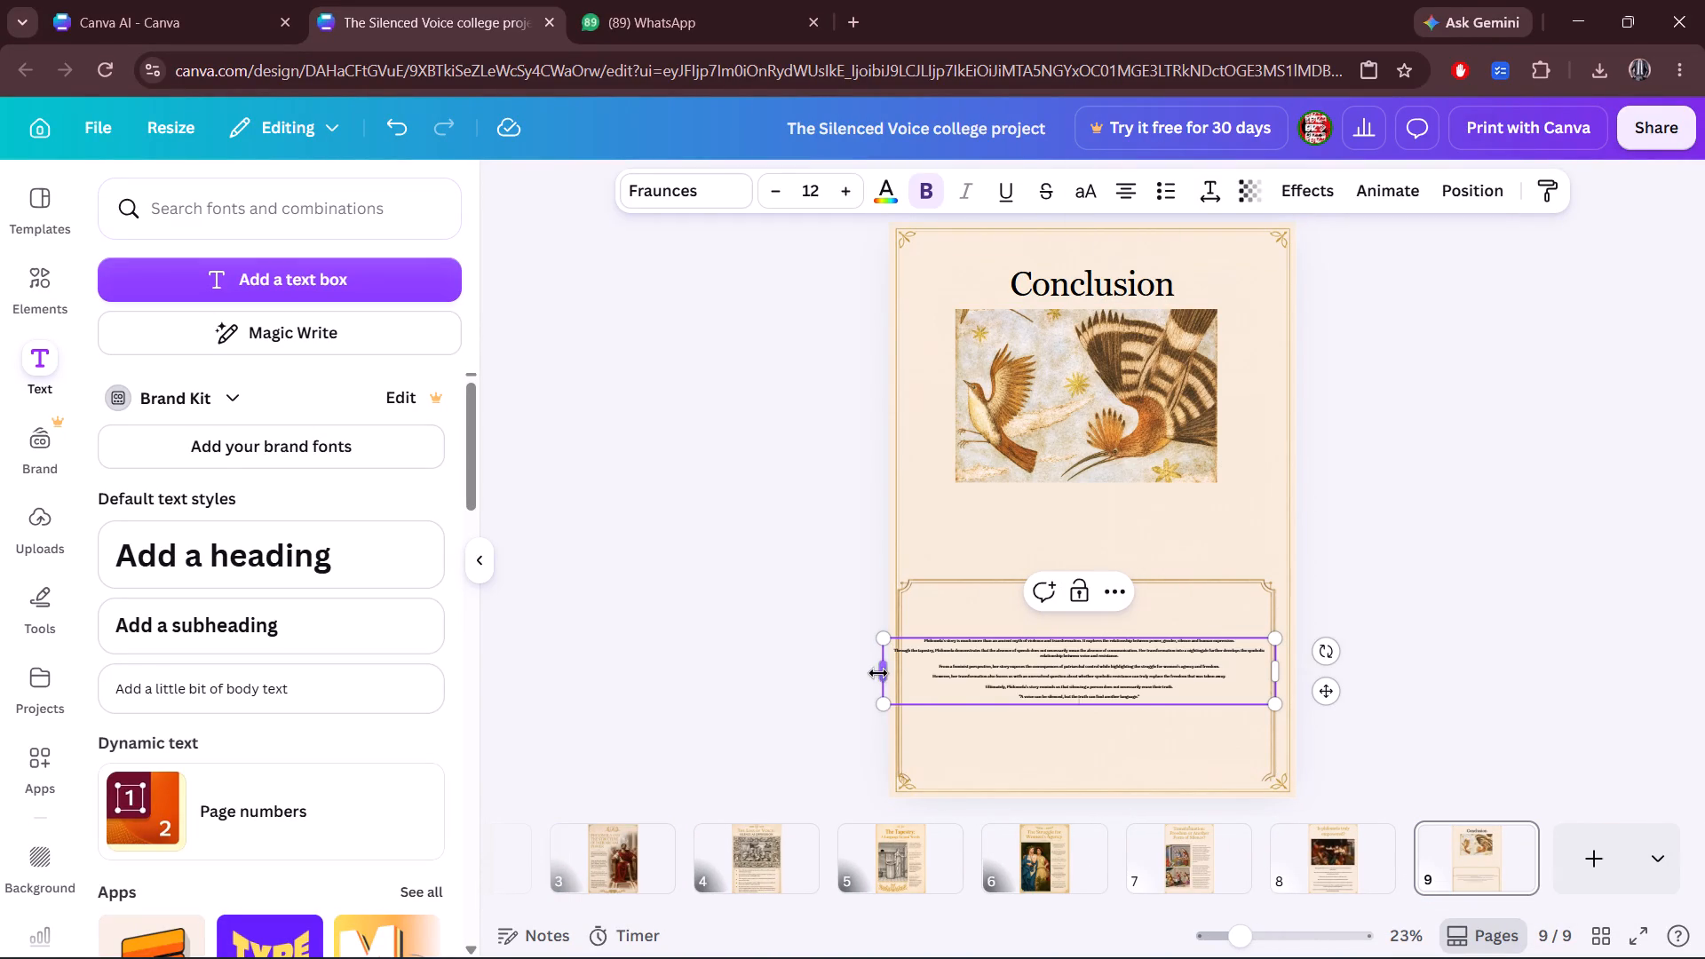
Narrow page 9's conclusion text box from both sides to about 37.2 wide so it fits inside the ornamental frame.
left_click_drag(878, 673, 899, 686)
left_click(1275, 675)
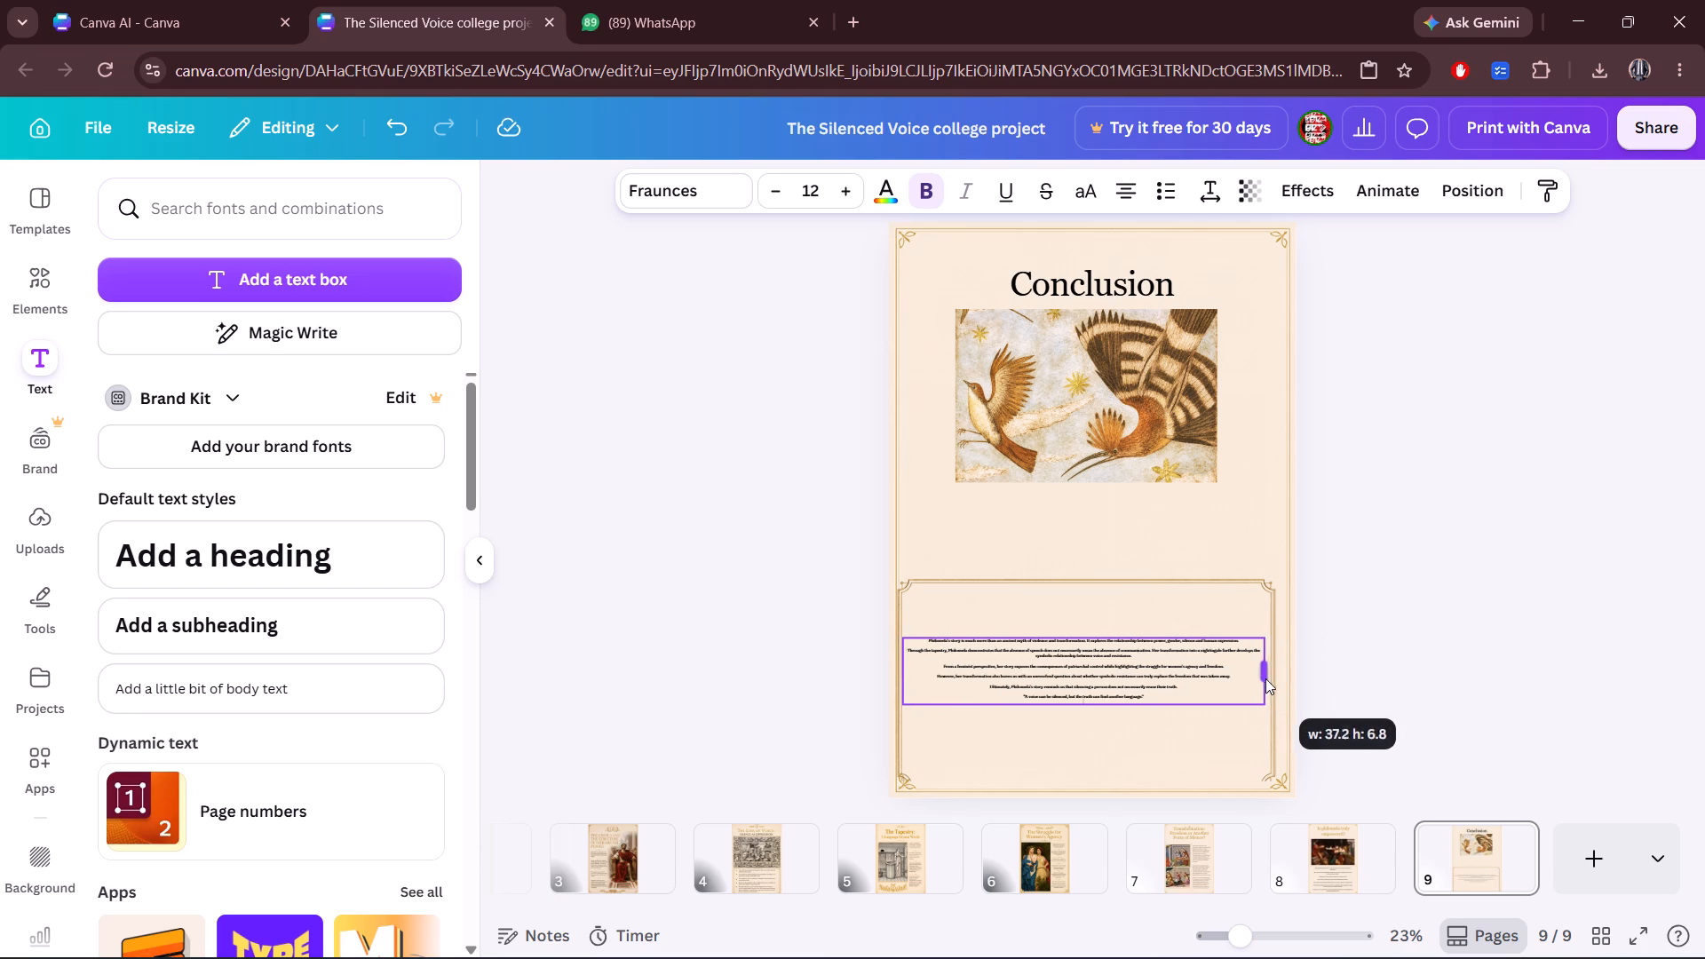
Widen page 9's lower ornamental frame so it spans the full width of the page border.
left_click(1239, 608)
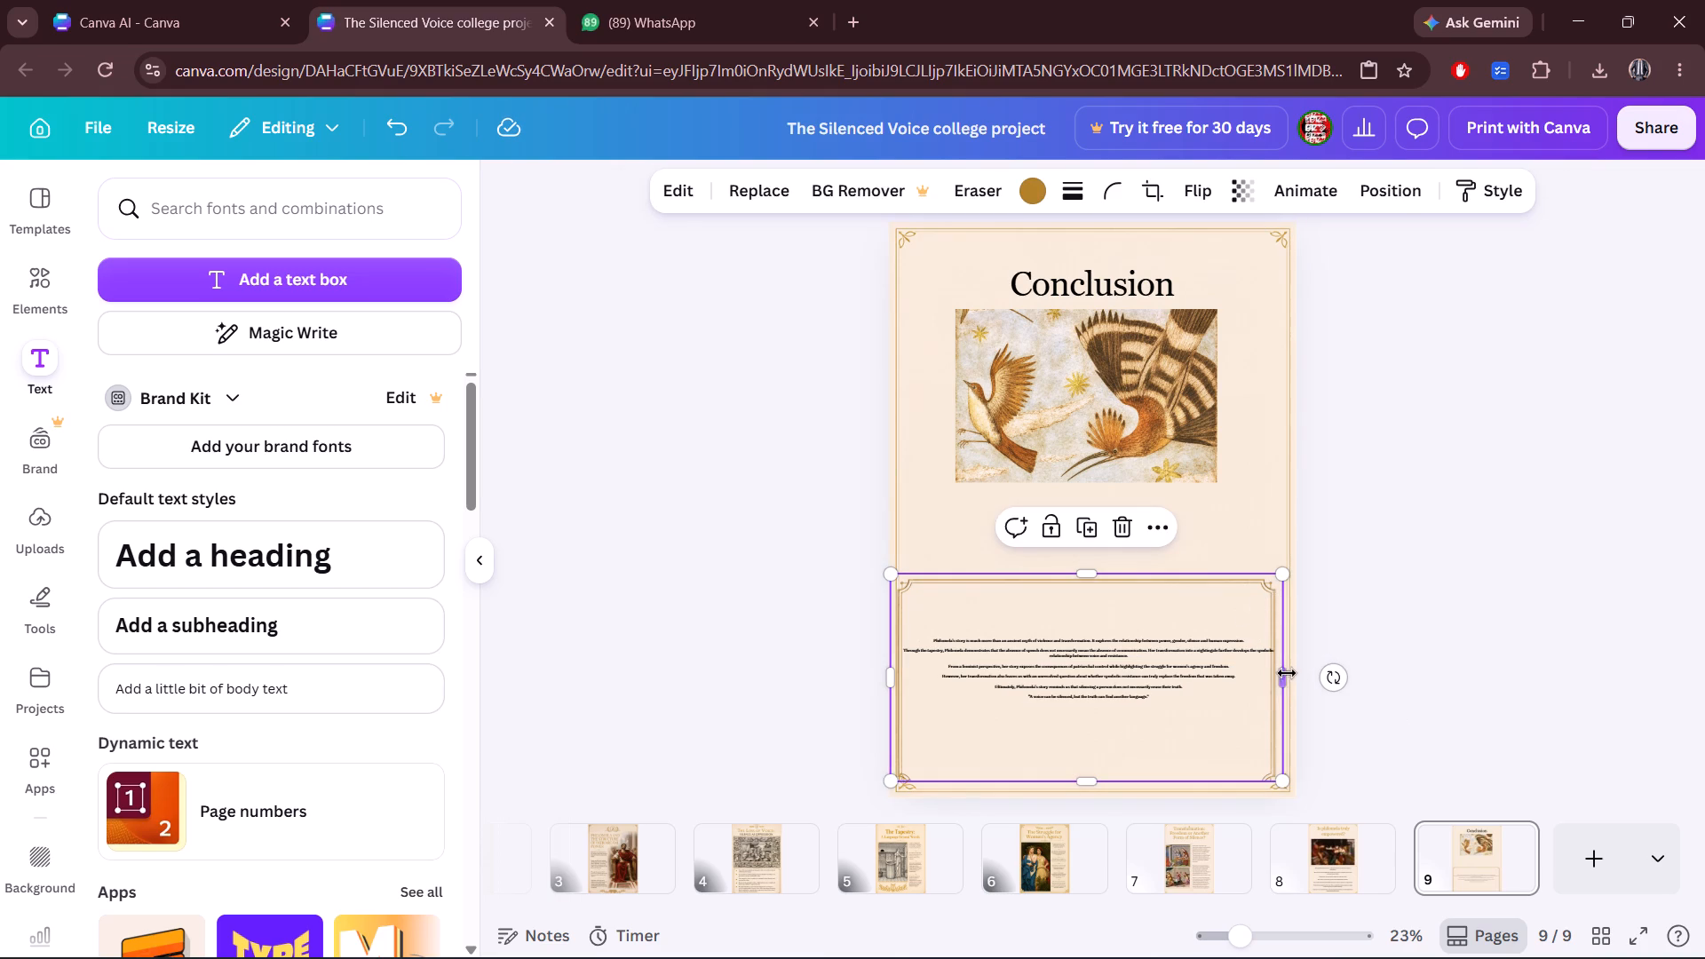
left_click_drag(1282, 675, 1295, 677)
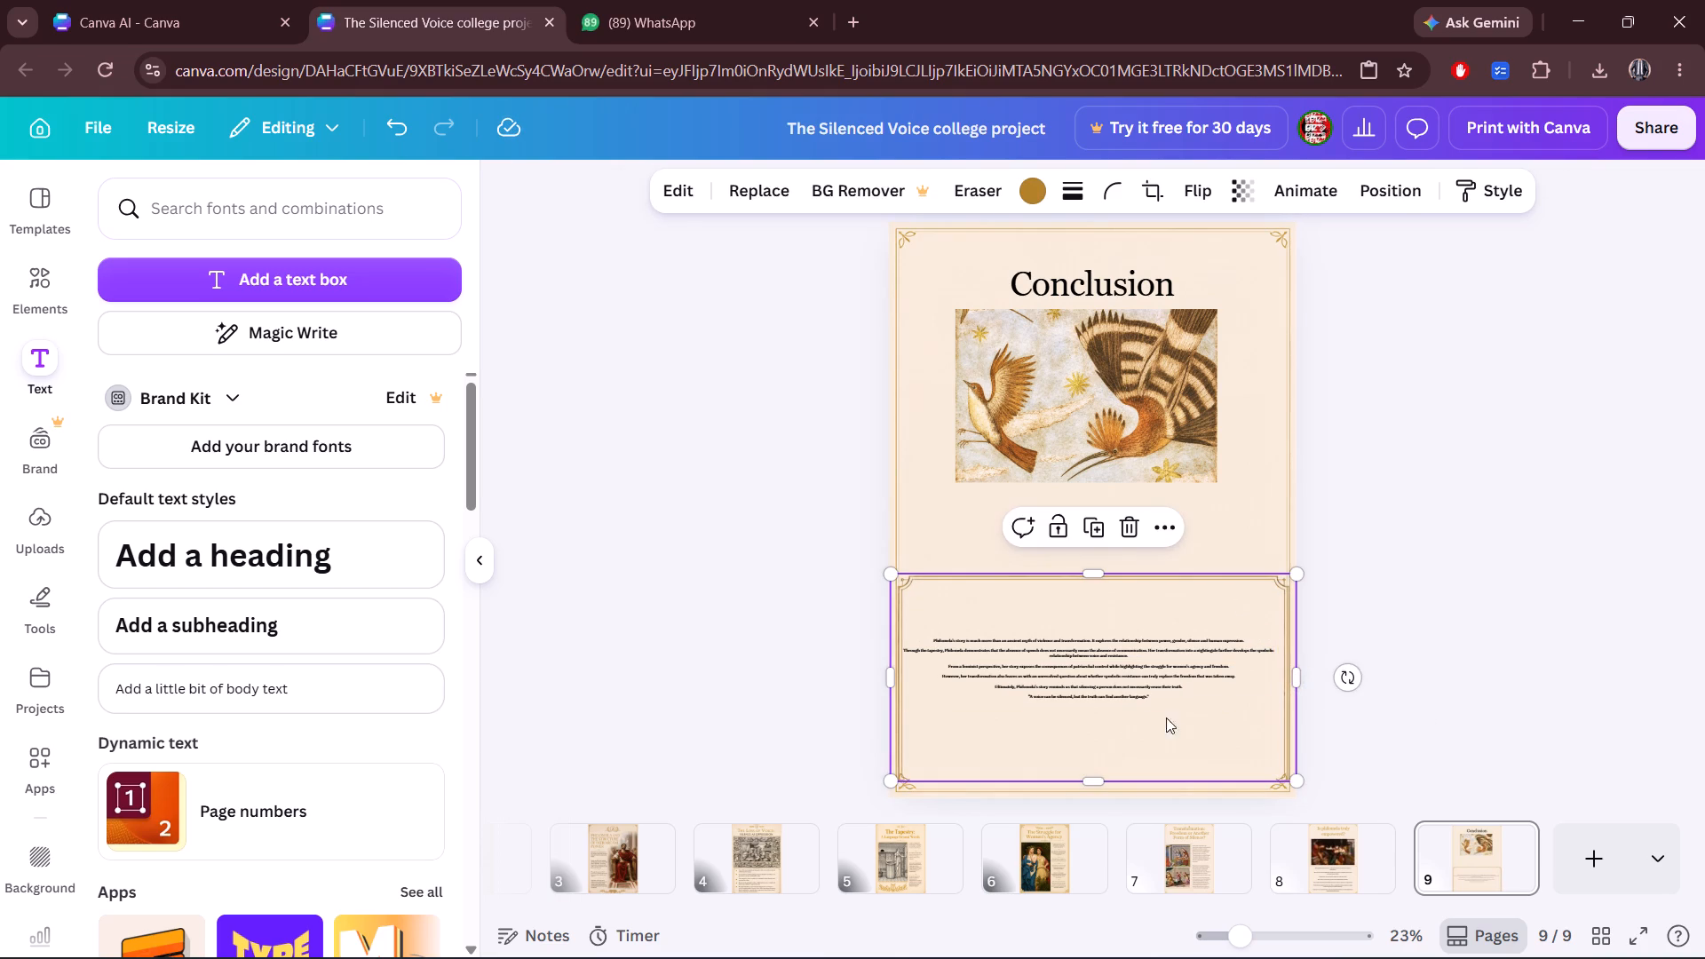
Change all of page 9's conclusion body text to the Georgia Pro font and enlarge it to a readable size.
double_click(1146, 693)
left_click(1229, 681)
left_click_drag(1195, 698, 1012, 623)
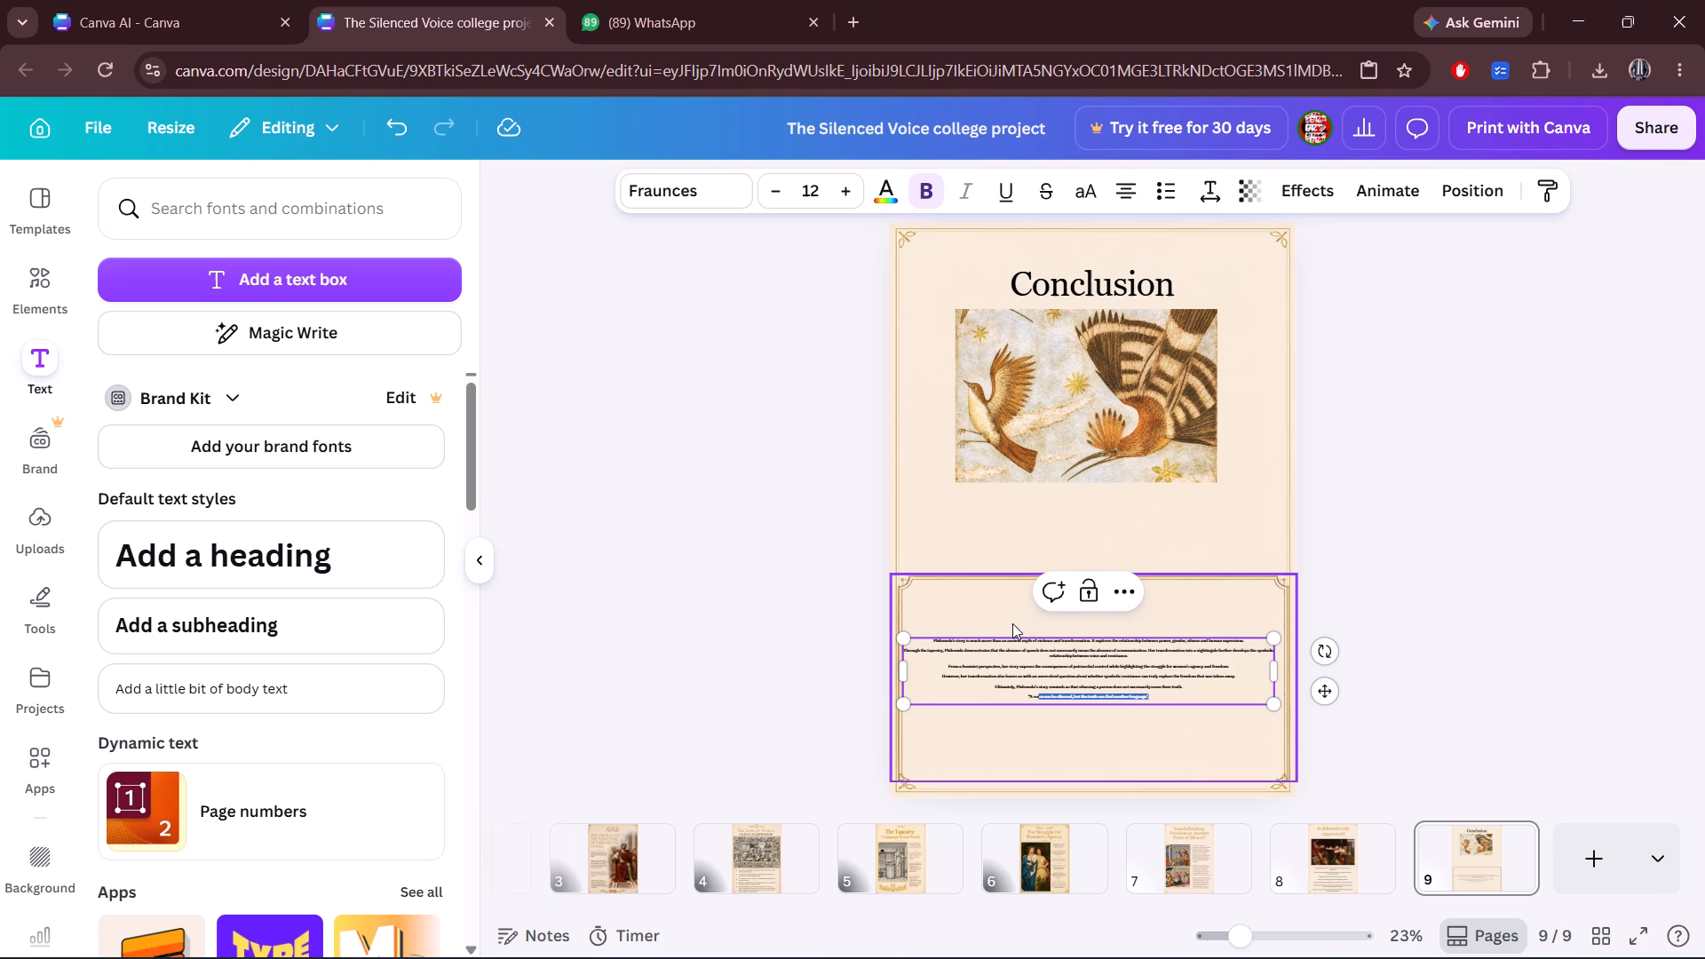
left_click_drag(1012, 623, 936, 632)
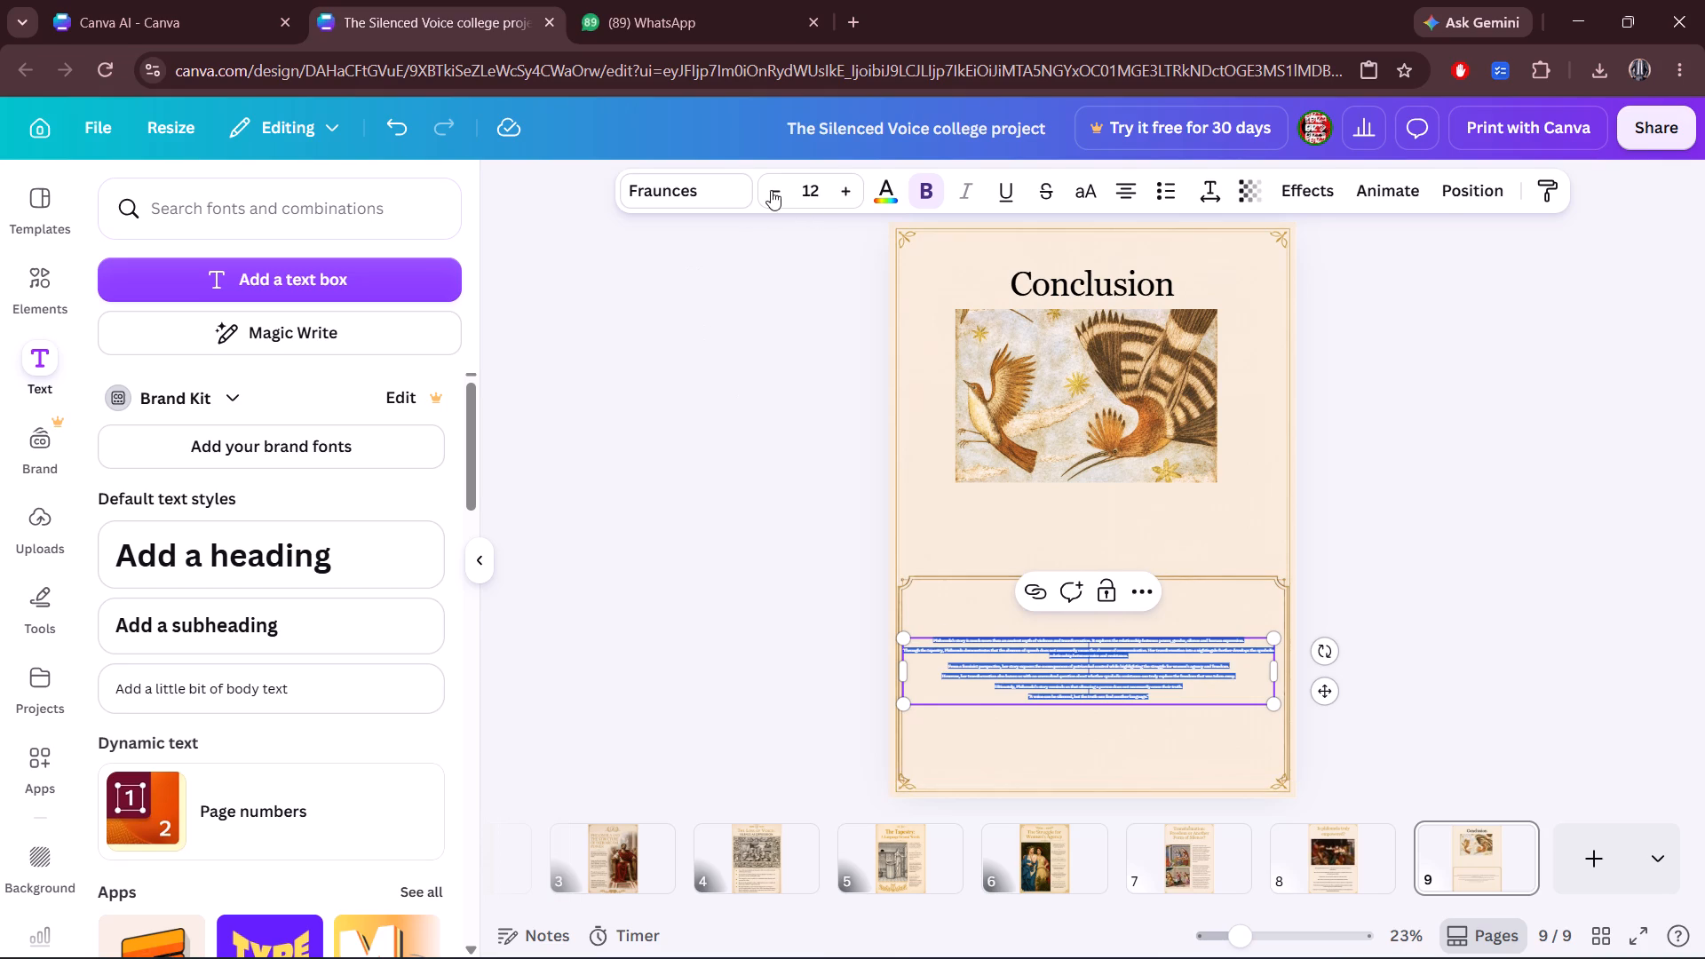
left_click(767, 190)
left_click(747, 190)
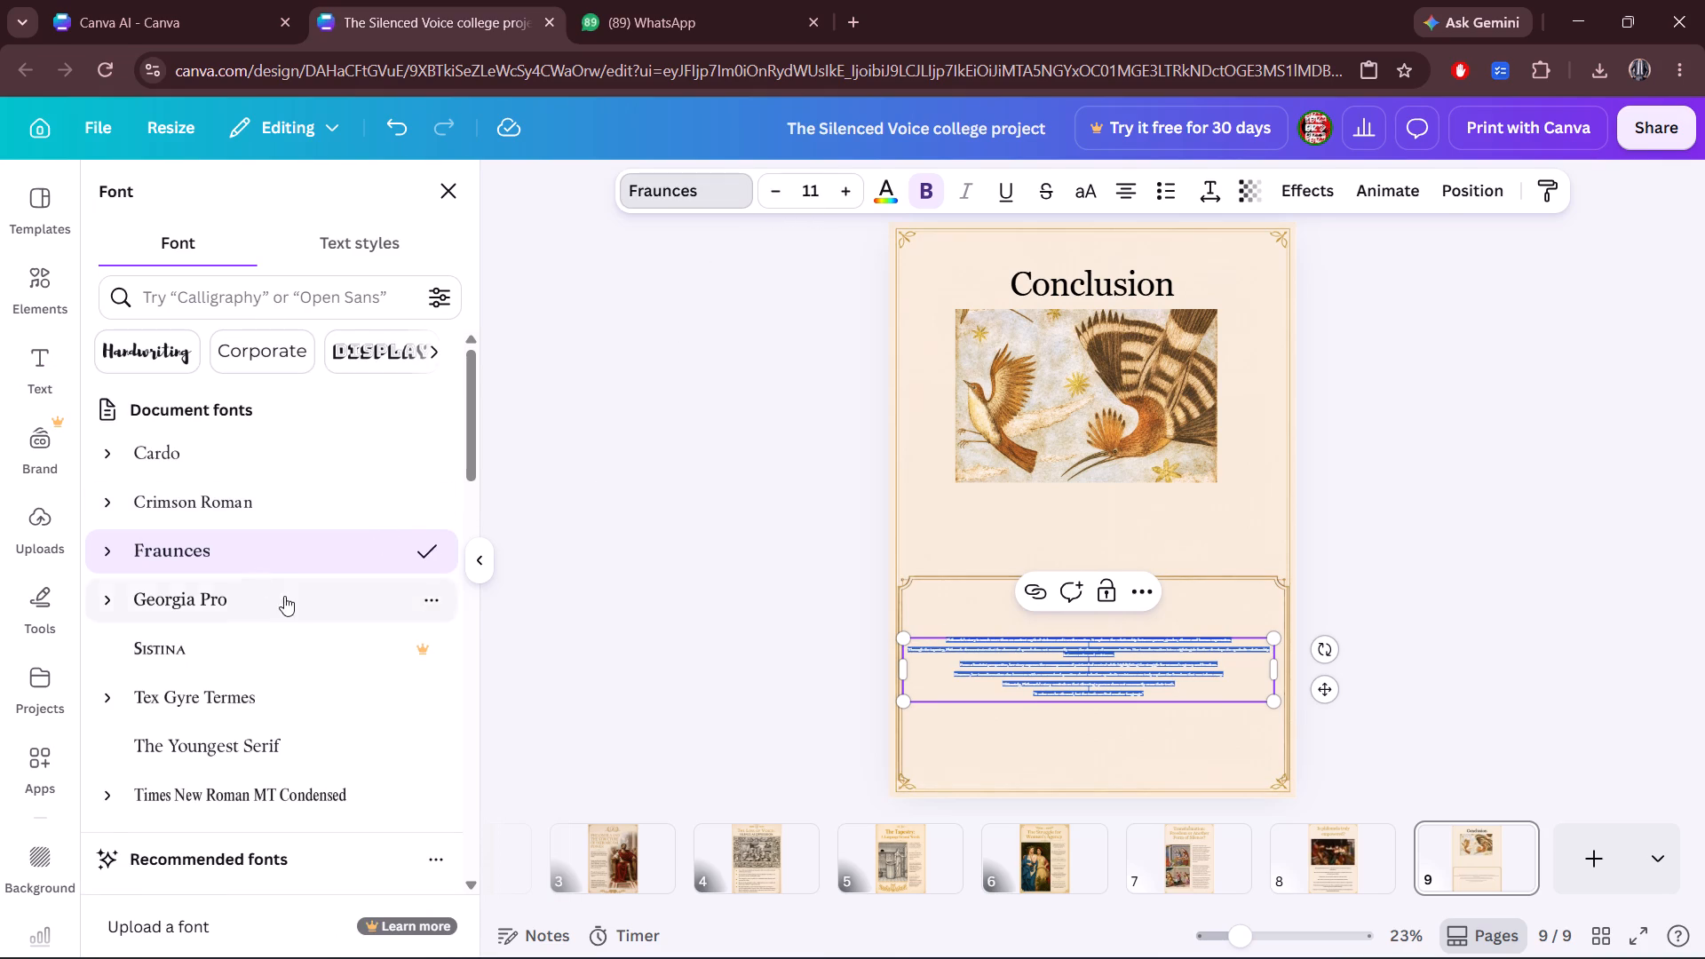
left_click(227, 617)
triple_click(836, 194)
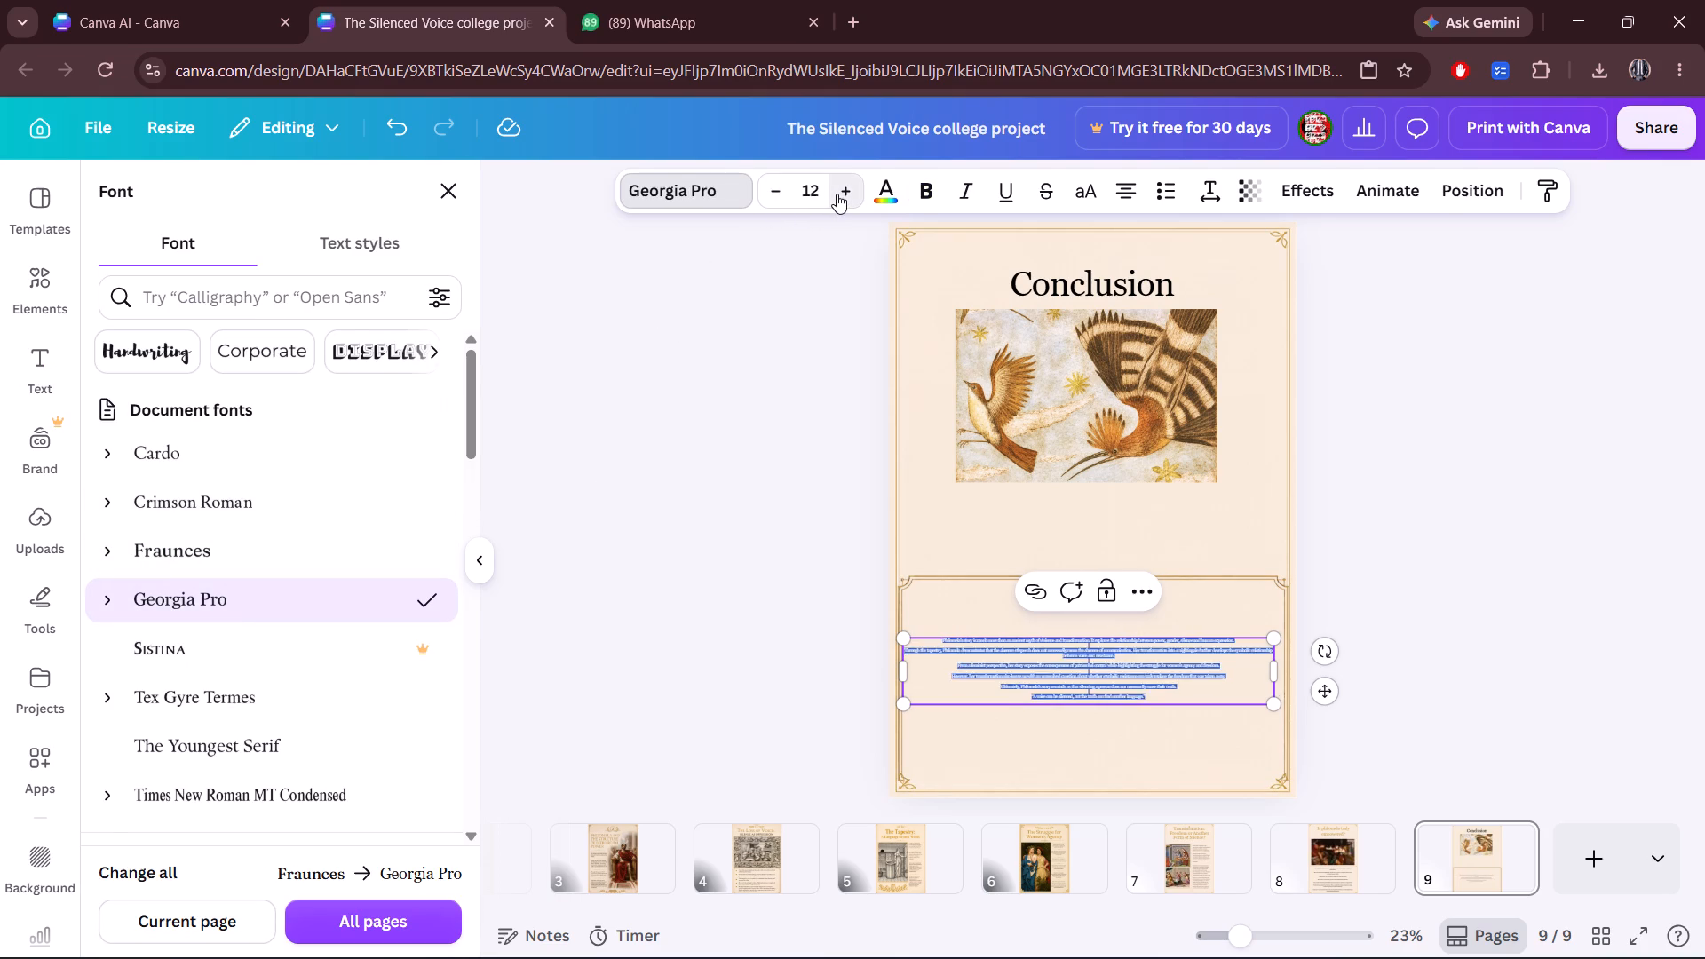
triple_click(837, 194)
triple_click(837, 194)
left_click(837, 194)
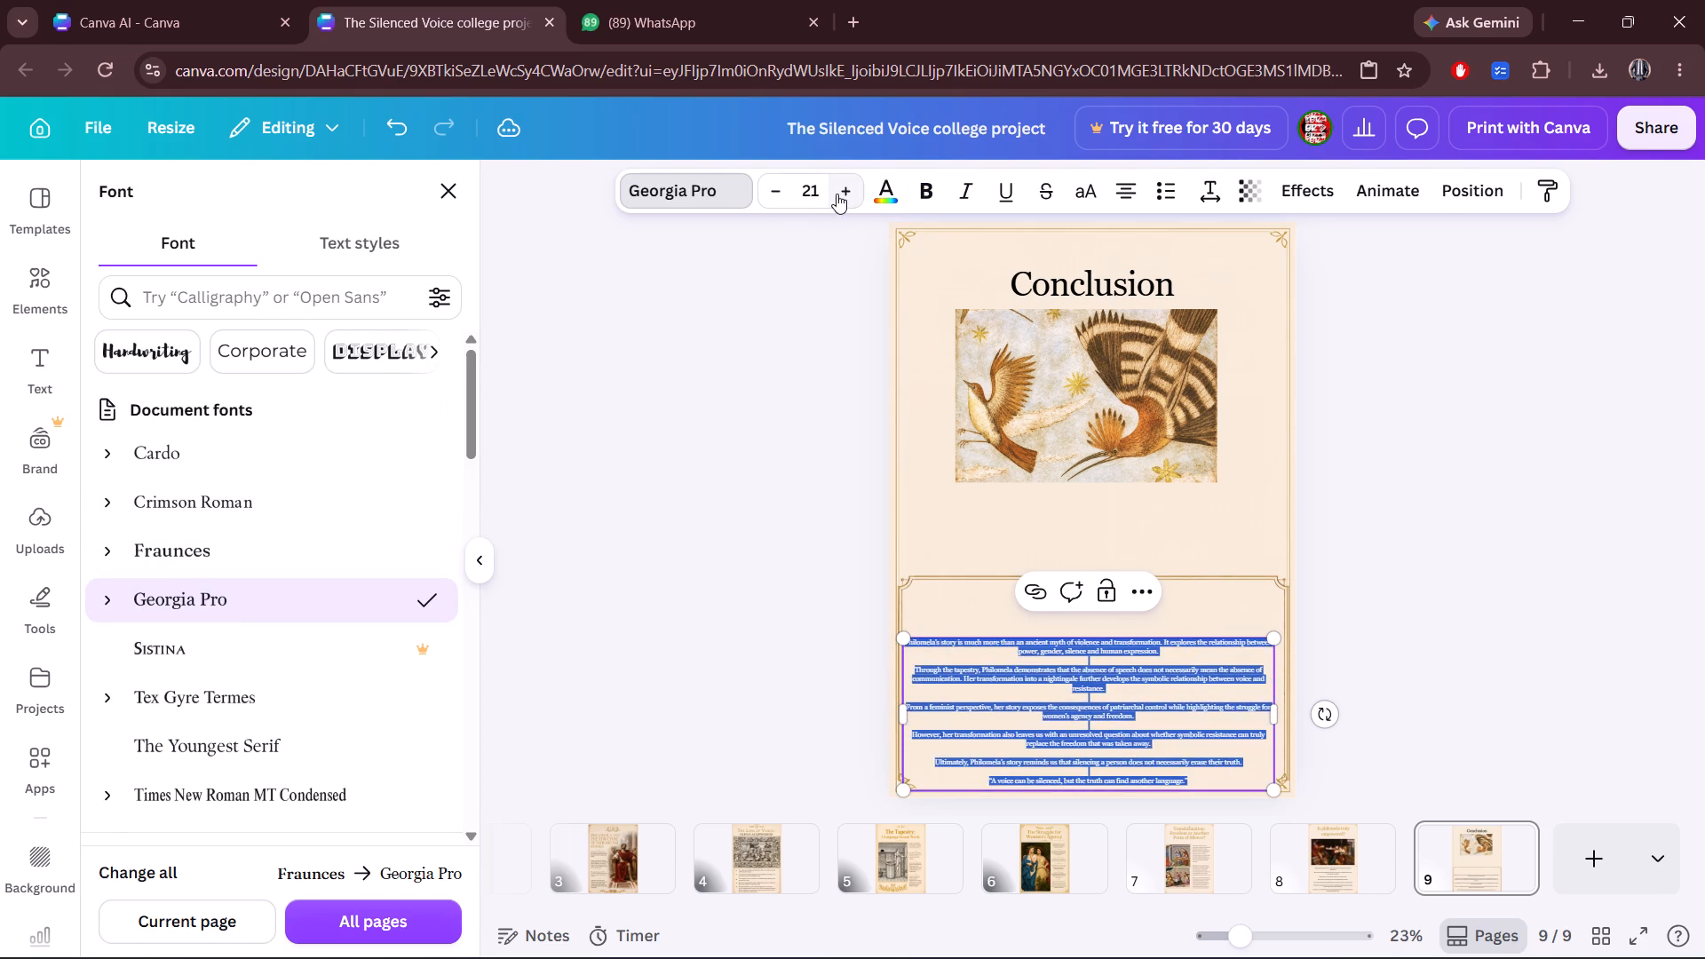
triple_click(837, 194)
Check page 8's body text size and set page 9's conclusion text to the matching size of 26.1.
left_click(1320, 844)
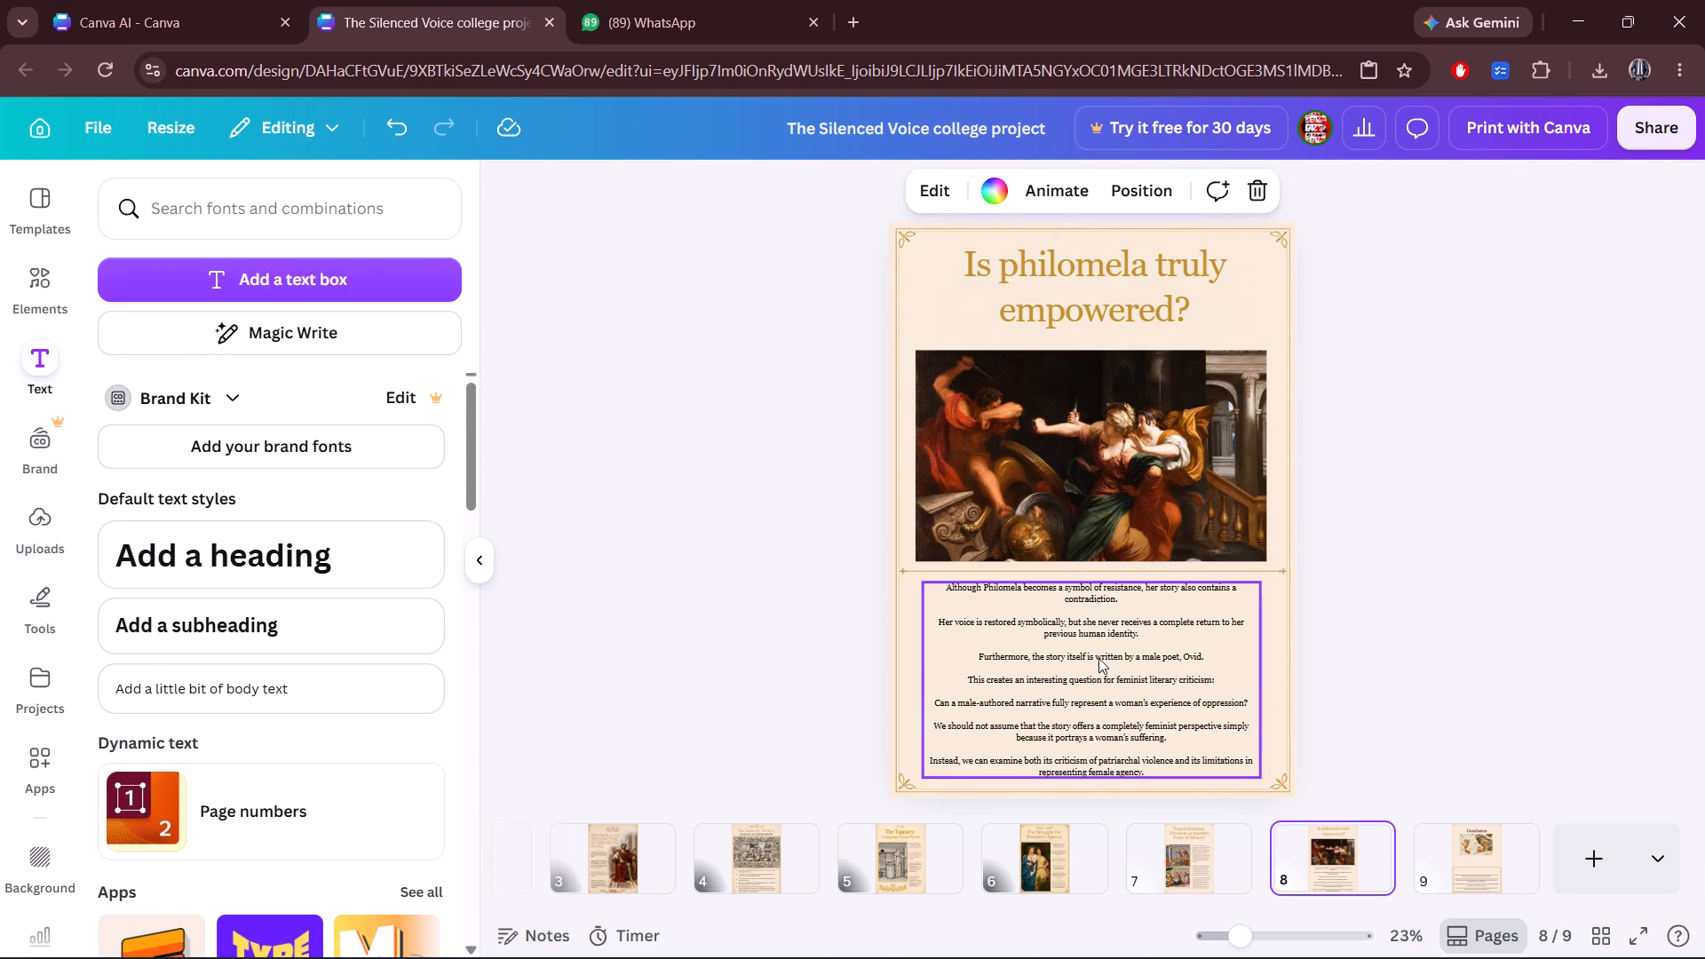
left_click(1098, 658)
left_click(1462, 863)
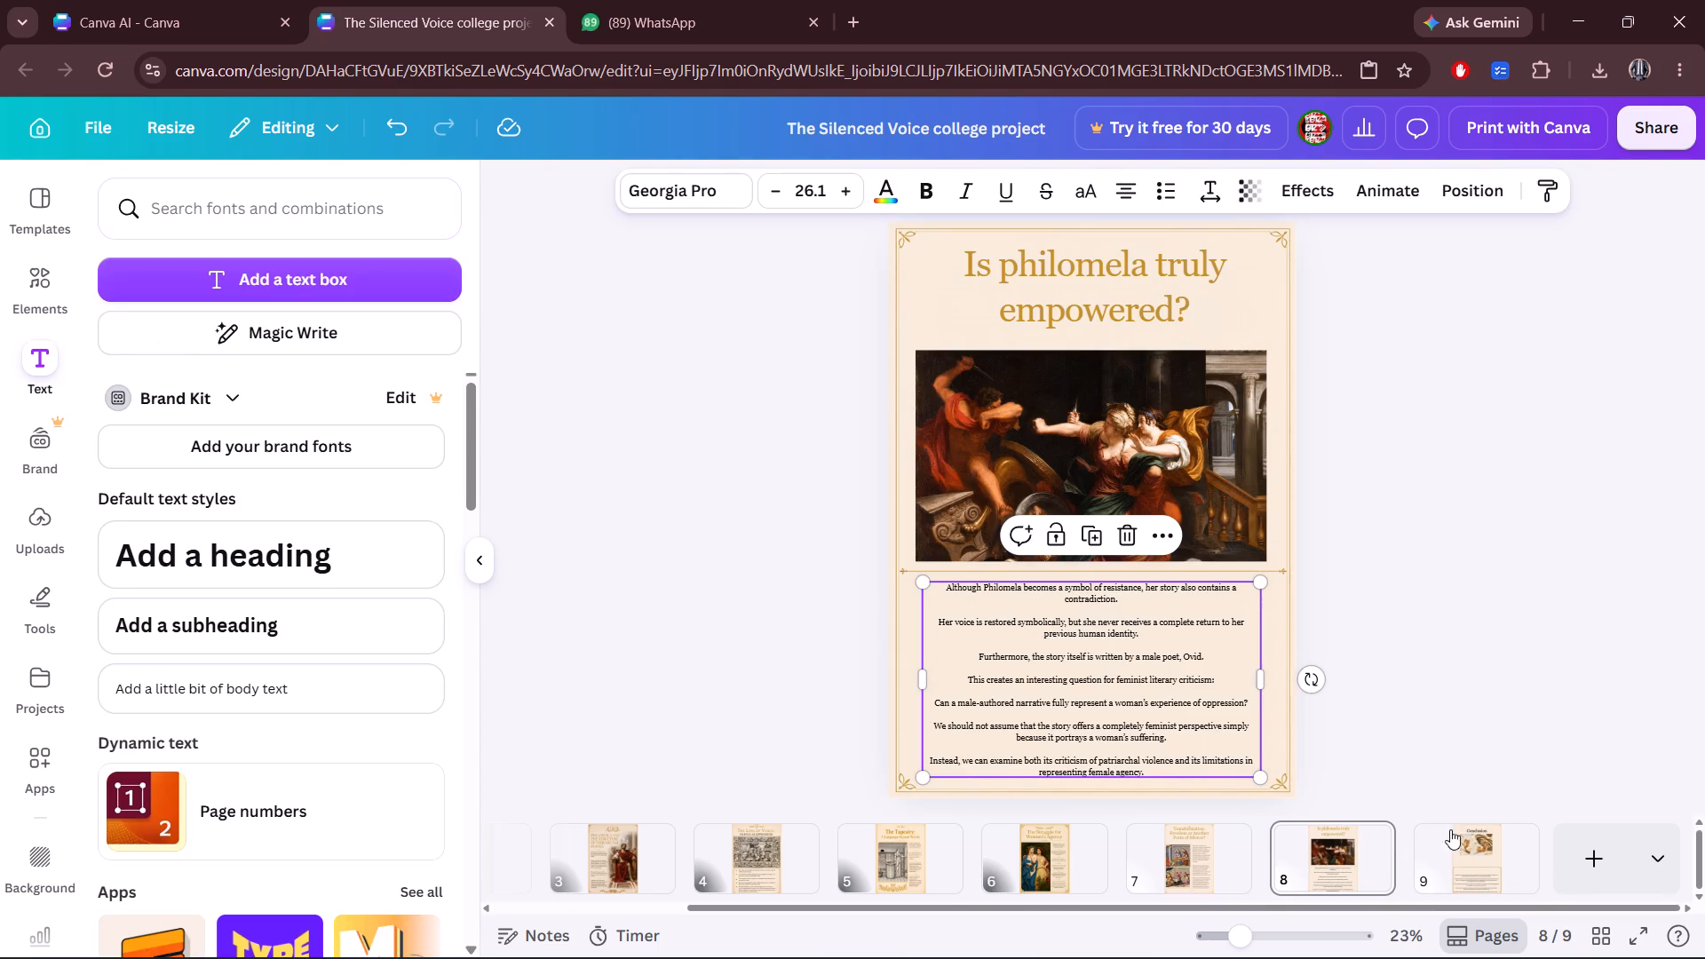
left_click(1463, 862)
left_click(1115, 659)
left_click(1325, 894)
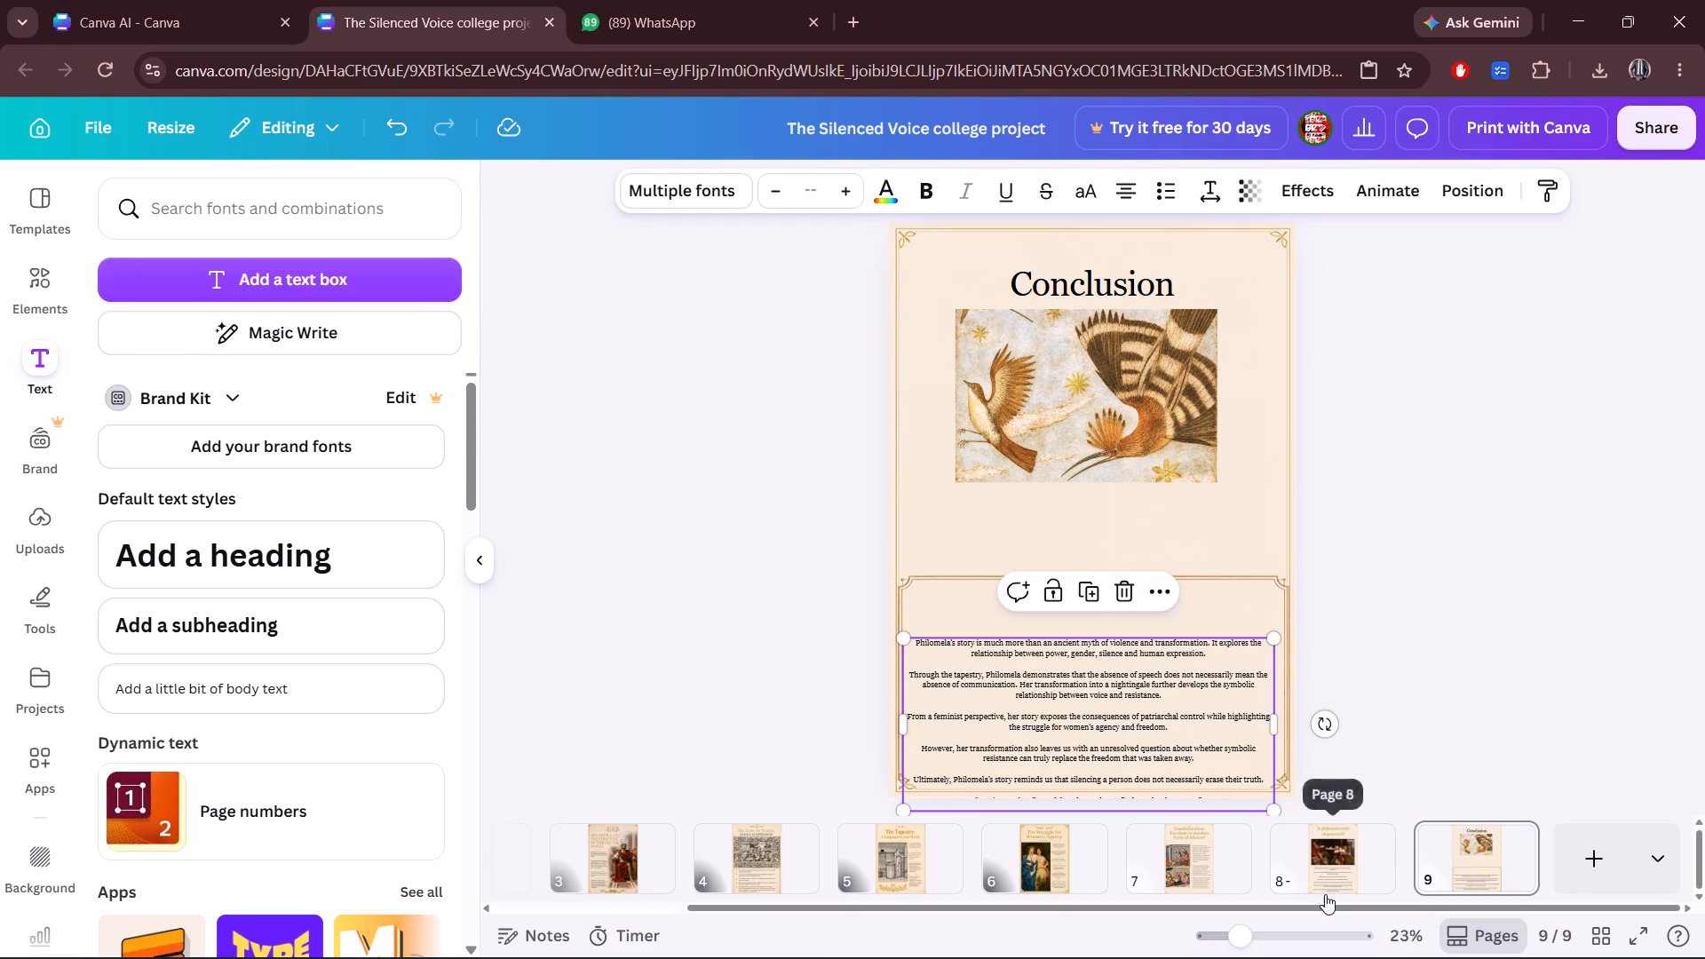
left_click(1323, 881)
left_click(1081, 676)
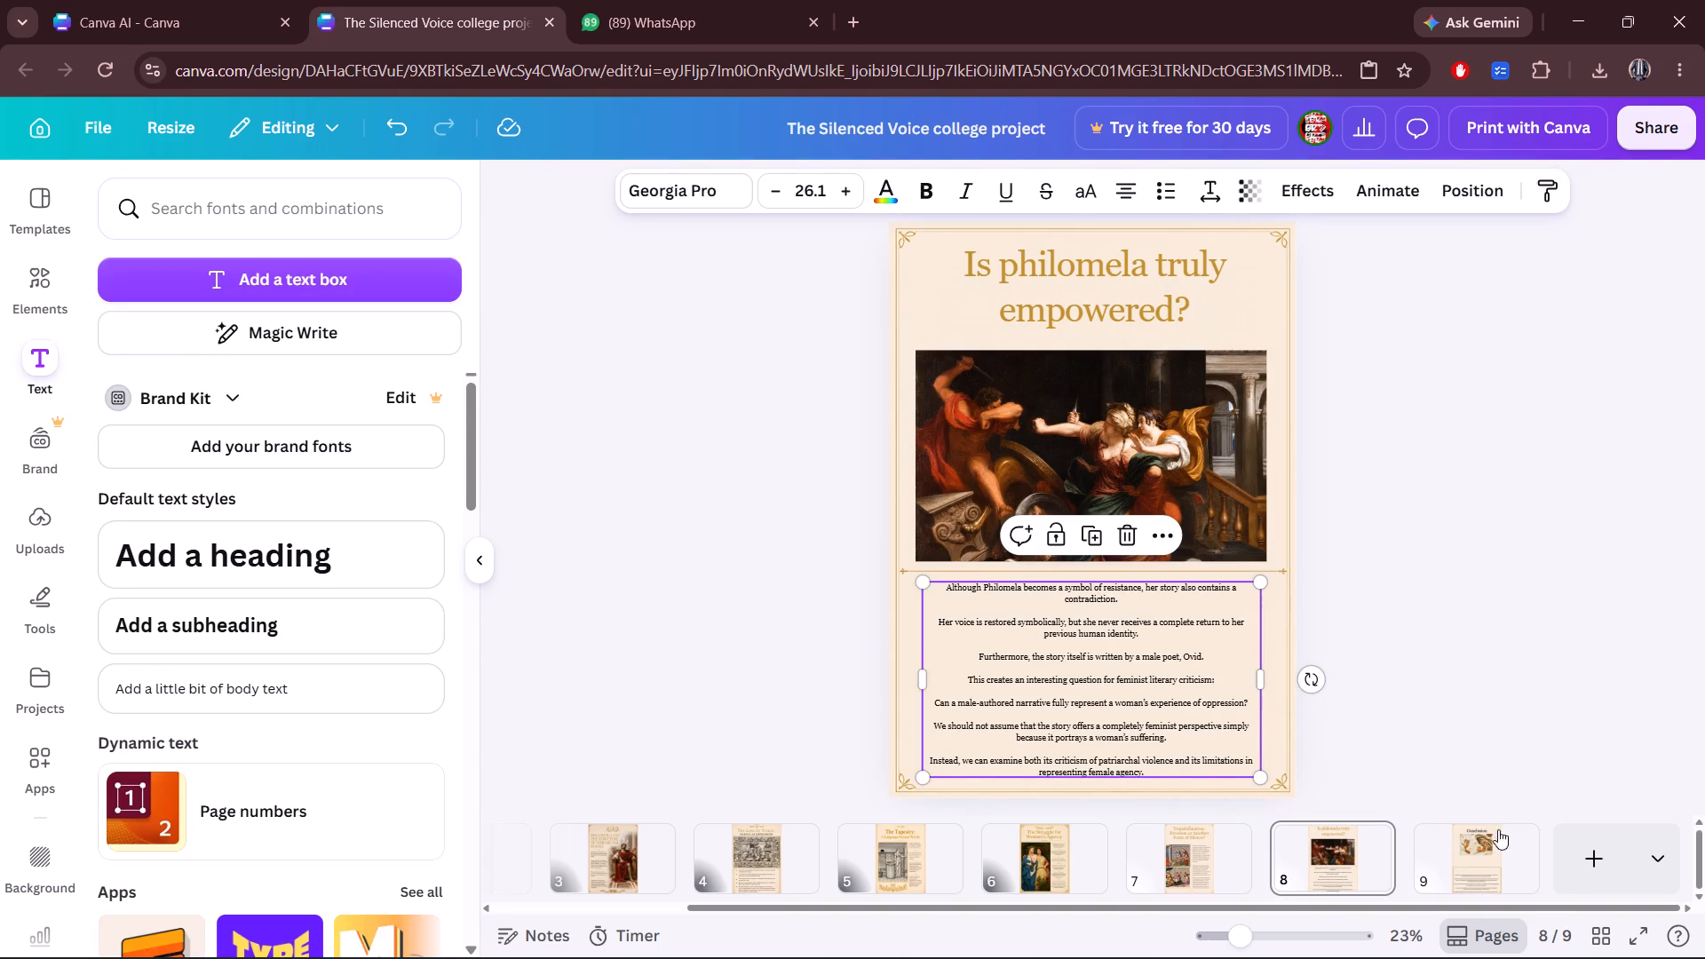
left_click(1499, 845)
left_click(1077, 629)
left_click(1089, 693)
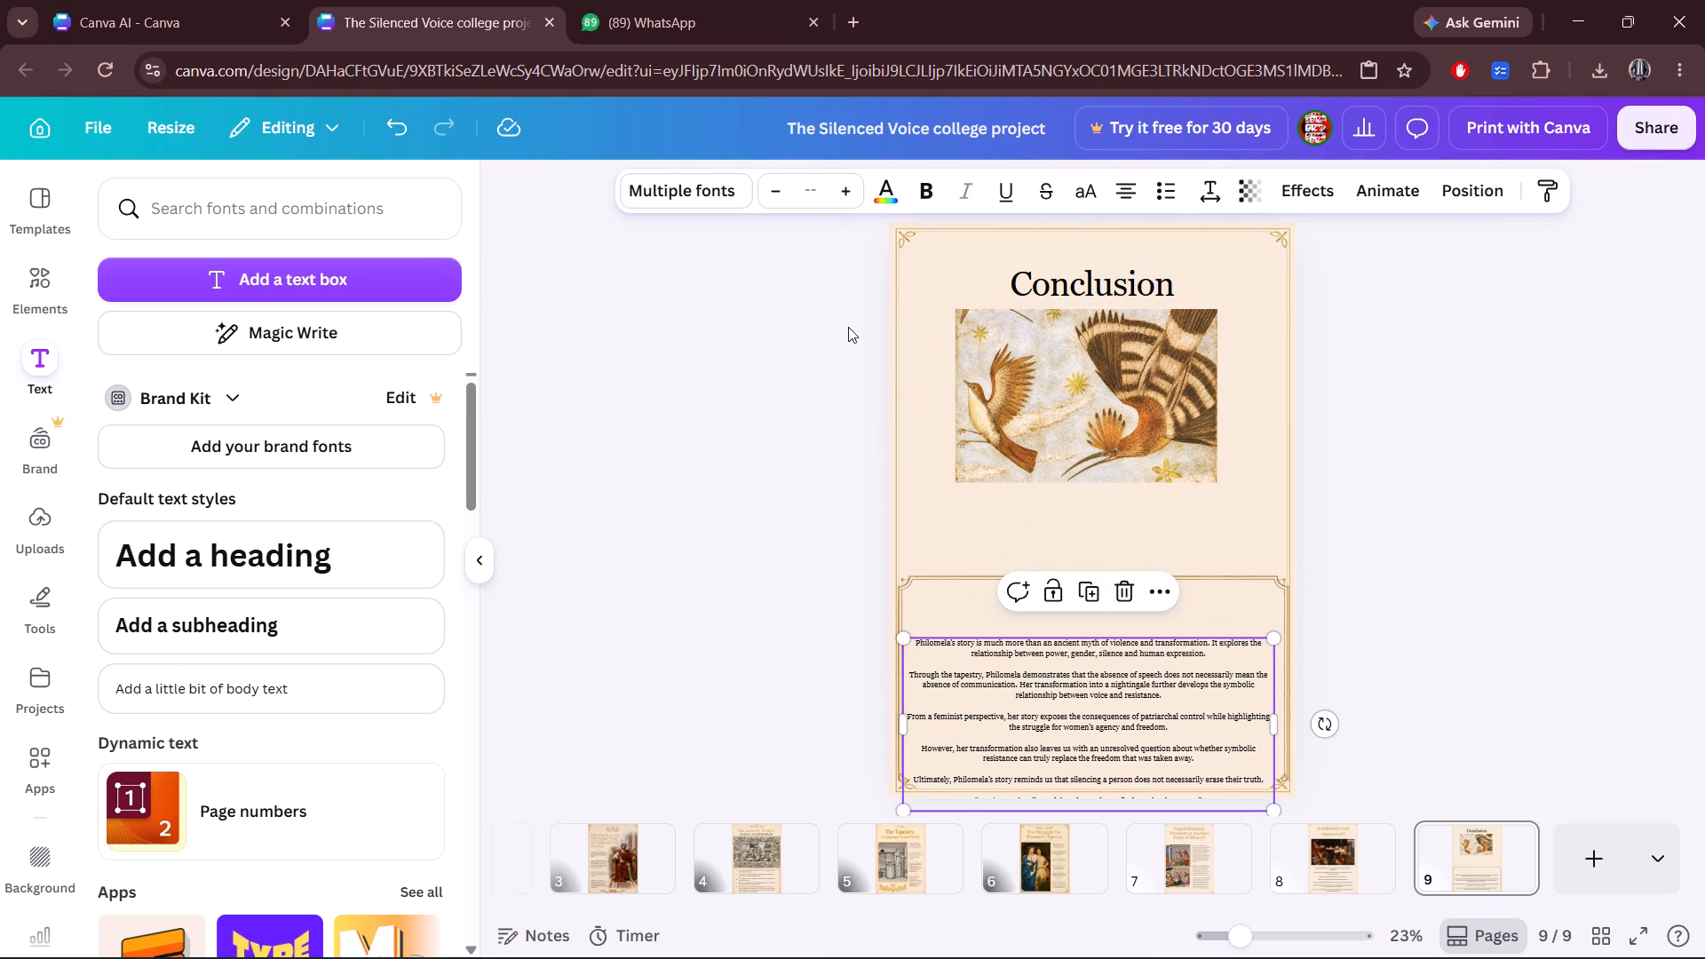
left_click(796, 174)
type("26.1")
key("Return")
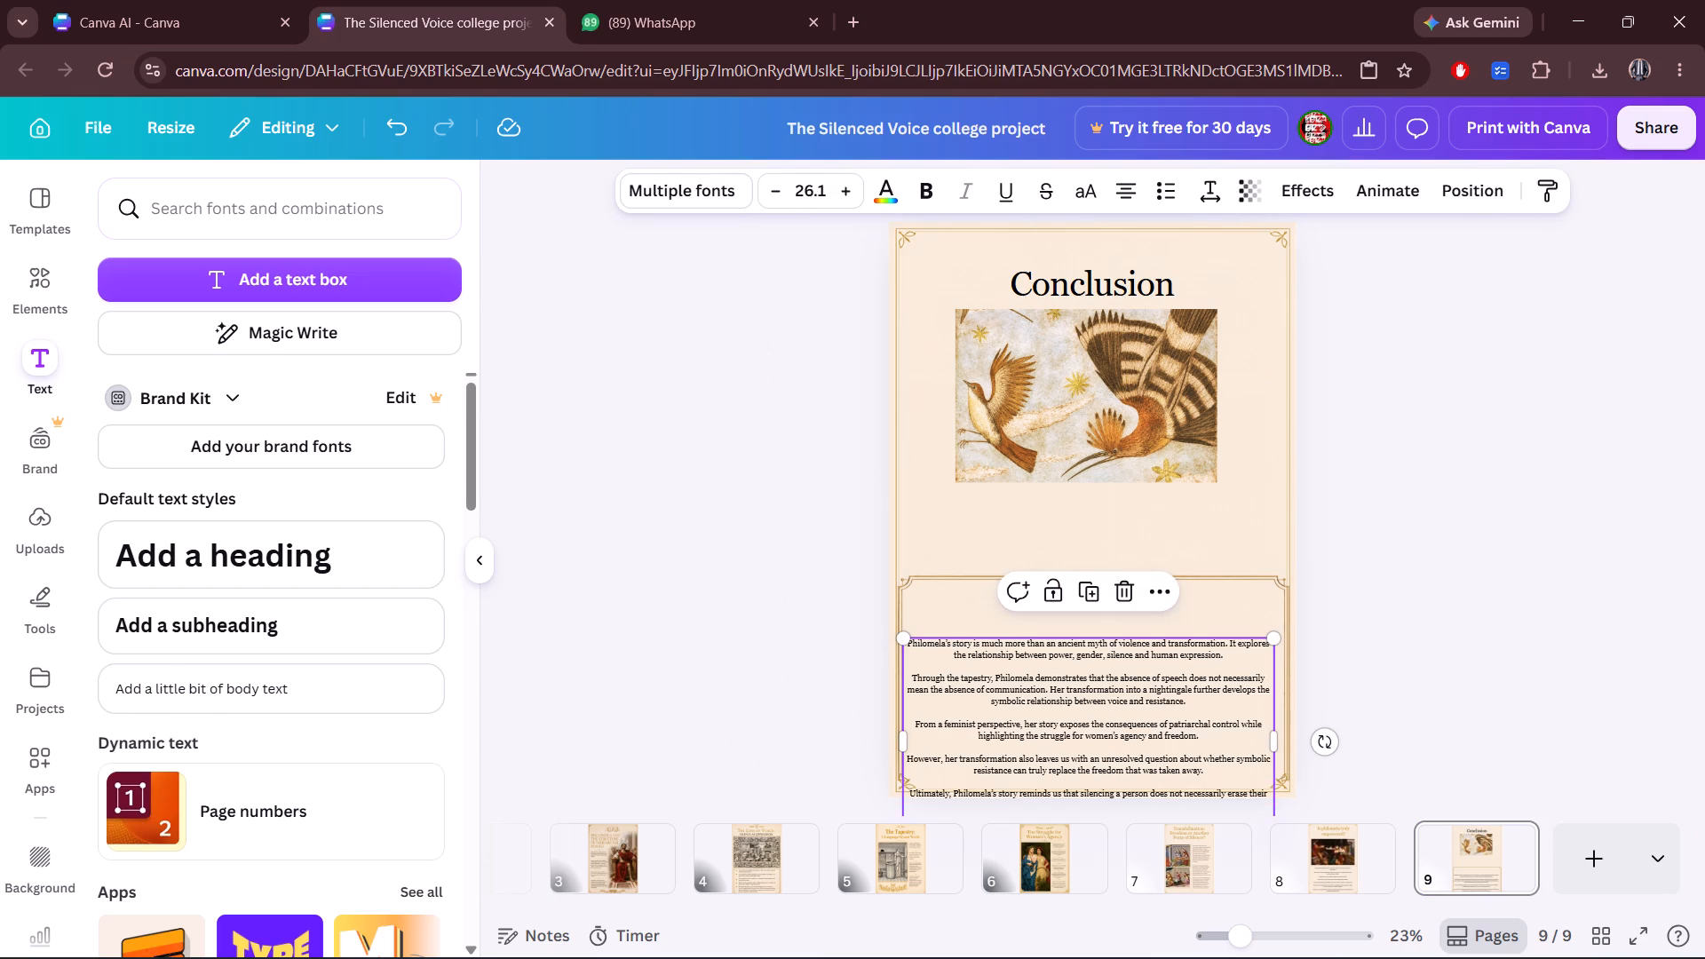
left_click(786, 424)
Move the conclusion text block up so that it sits inside page 9's ornamental frame.
left_click_drag(1125, 741, 1130, 691)
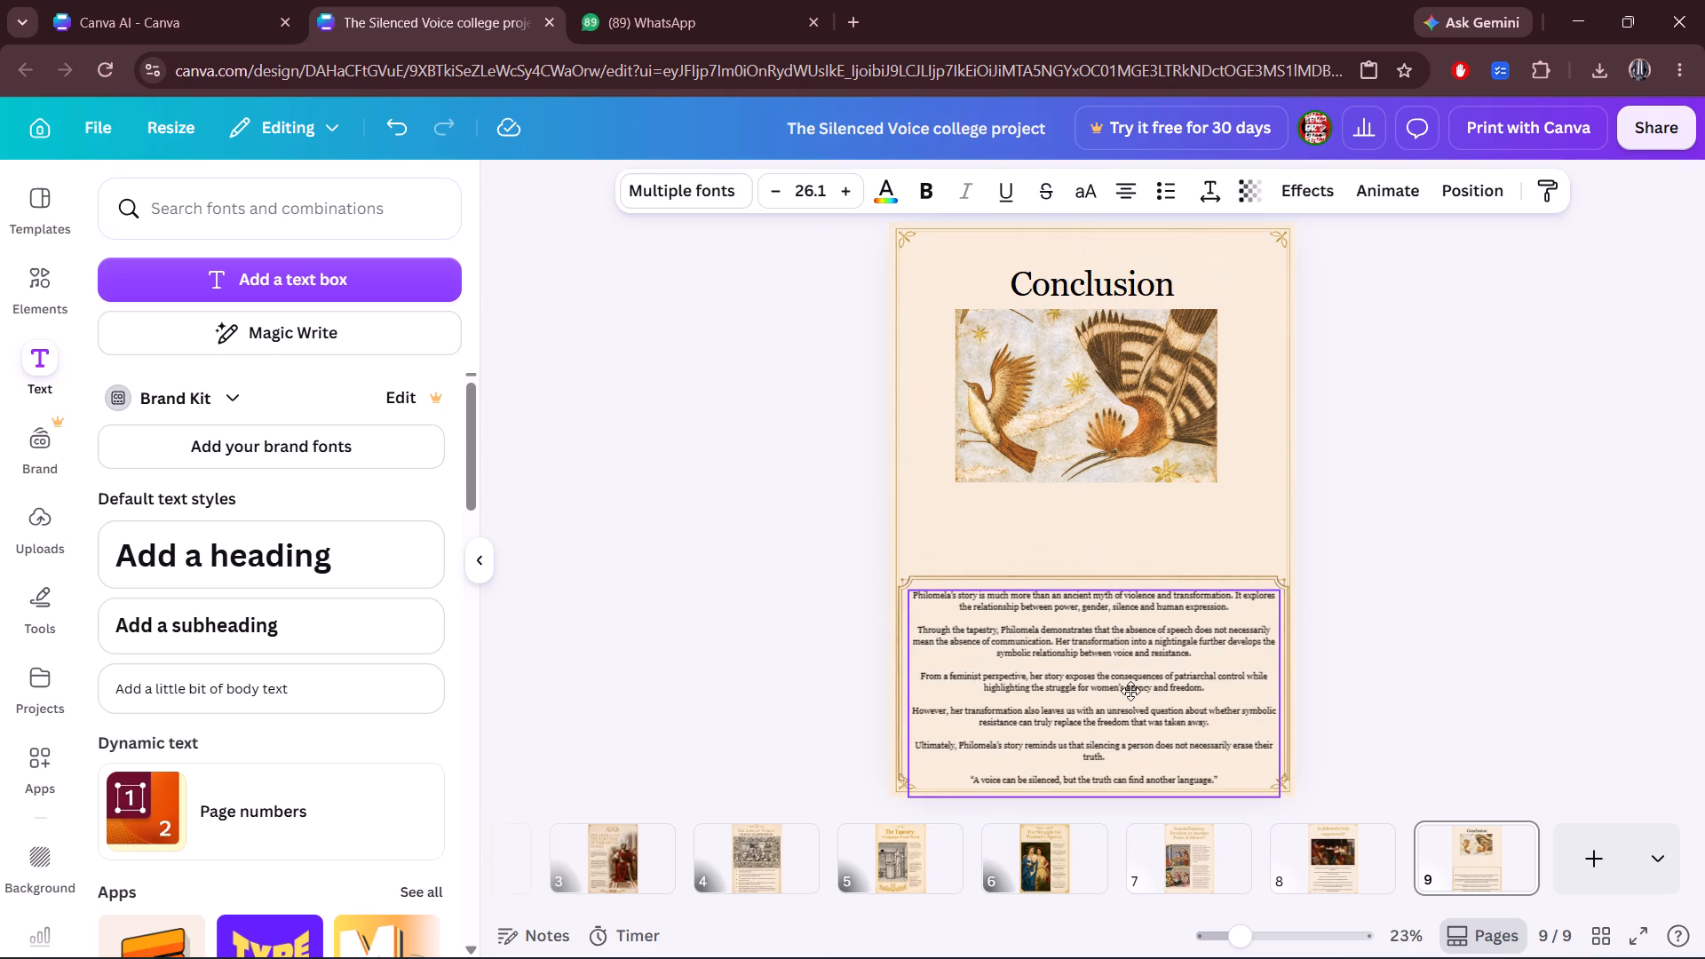
left_click_drag(1130, 691, 1130, 689)
left_click(821, 606)
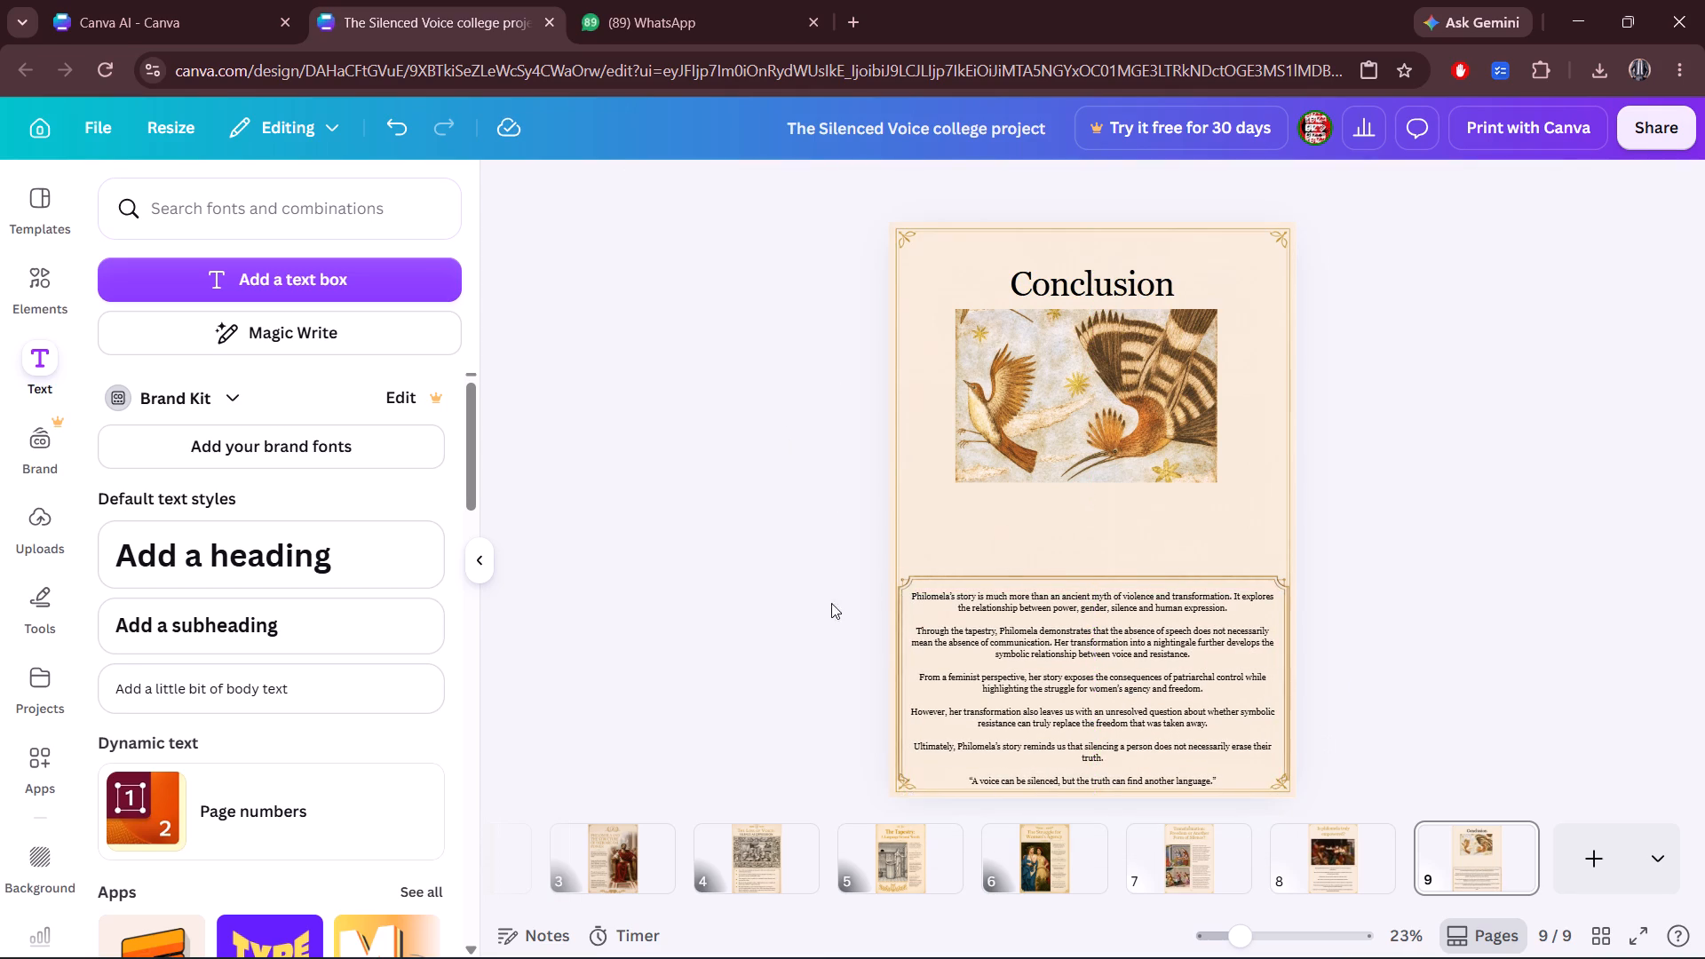
Move page 9's bird painting slightly down from the Conclusion title and centre it horizontally on the page.
left_click(1082, 419)
left_click_drag(1082, 419, 1085, 447)
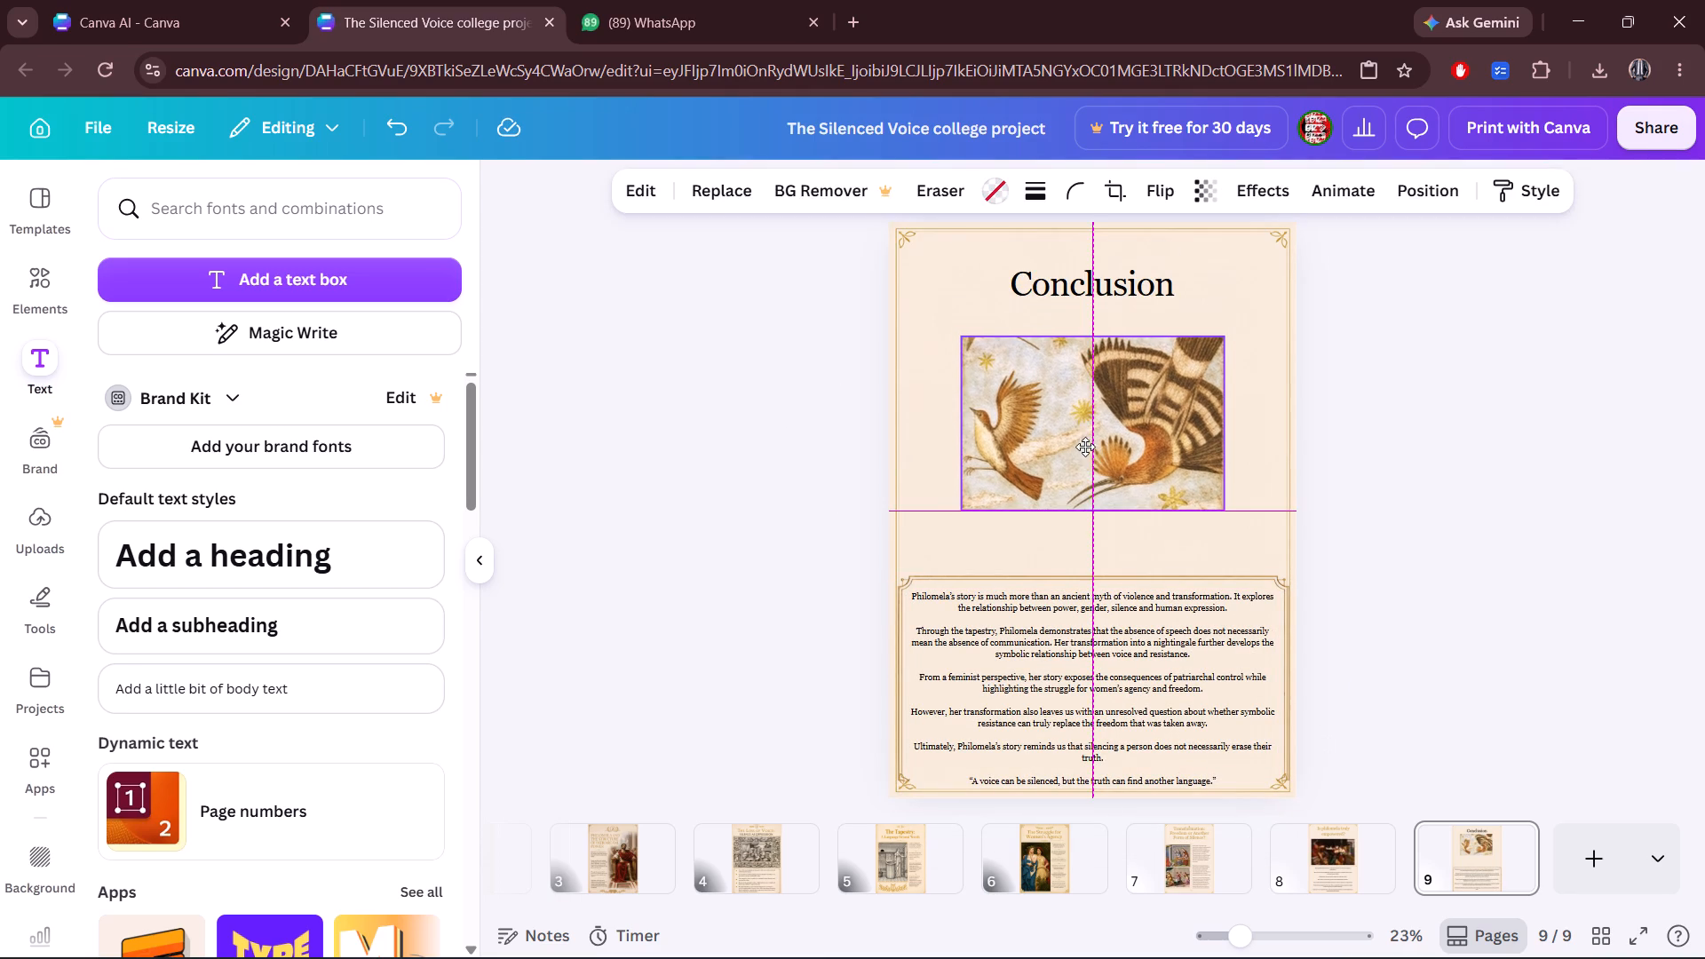
left_click_drag(1085, 447, 1085, 448)
Shift the conclusion text block slightly higher within page 9's ornamental frame.
left_click(1051, 712)
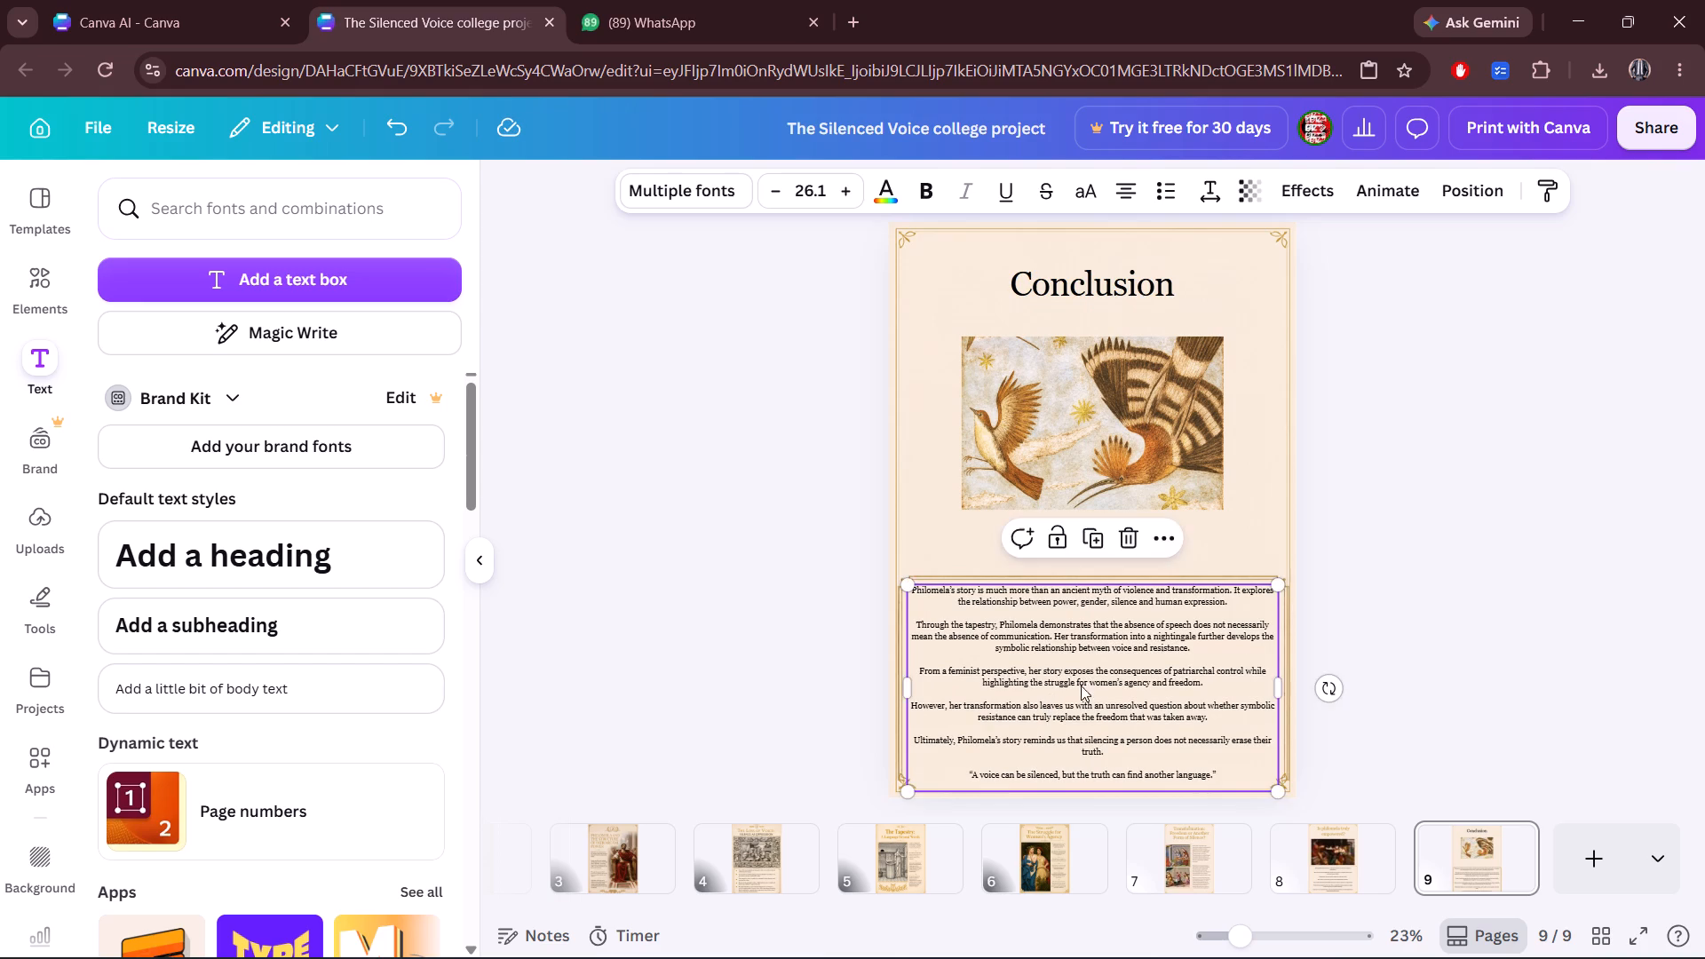
left_click(1587, 578)
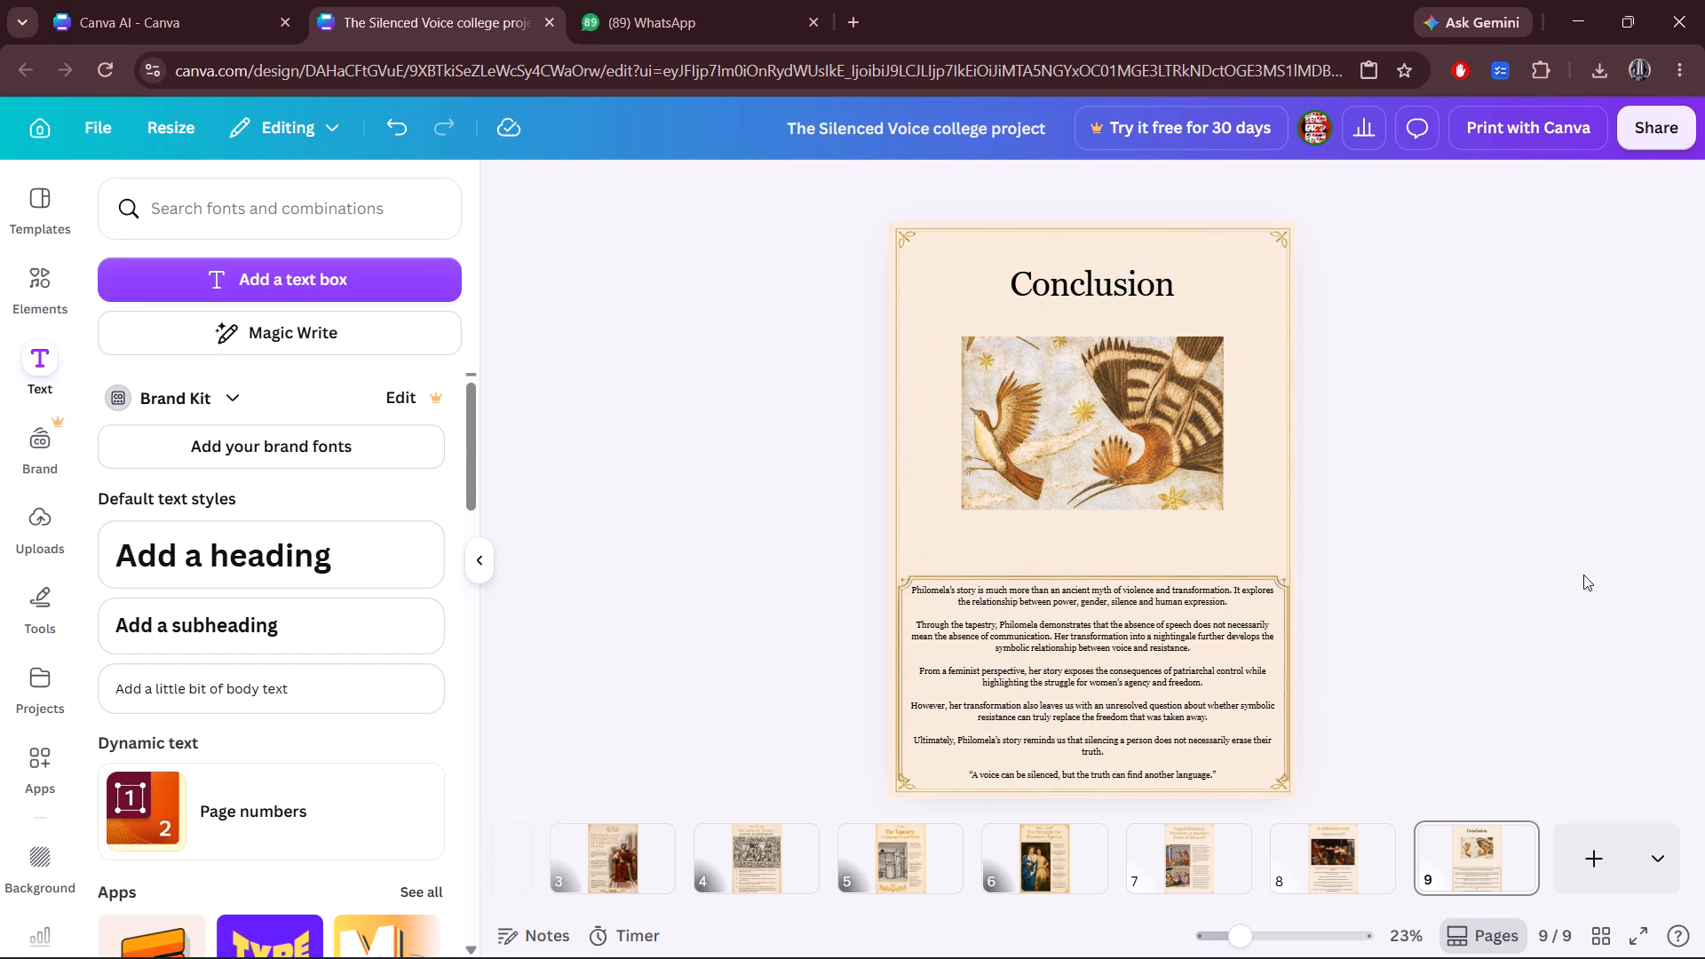
Review the layouts and text styling of pages 8, 7, 5 and 4 against the conclusion page.
left_click(1383, 861)
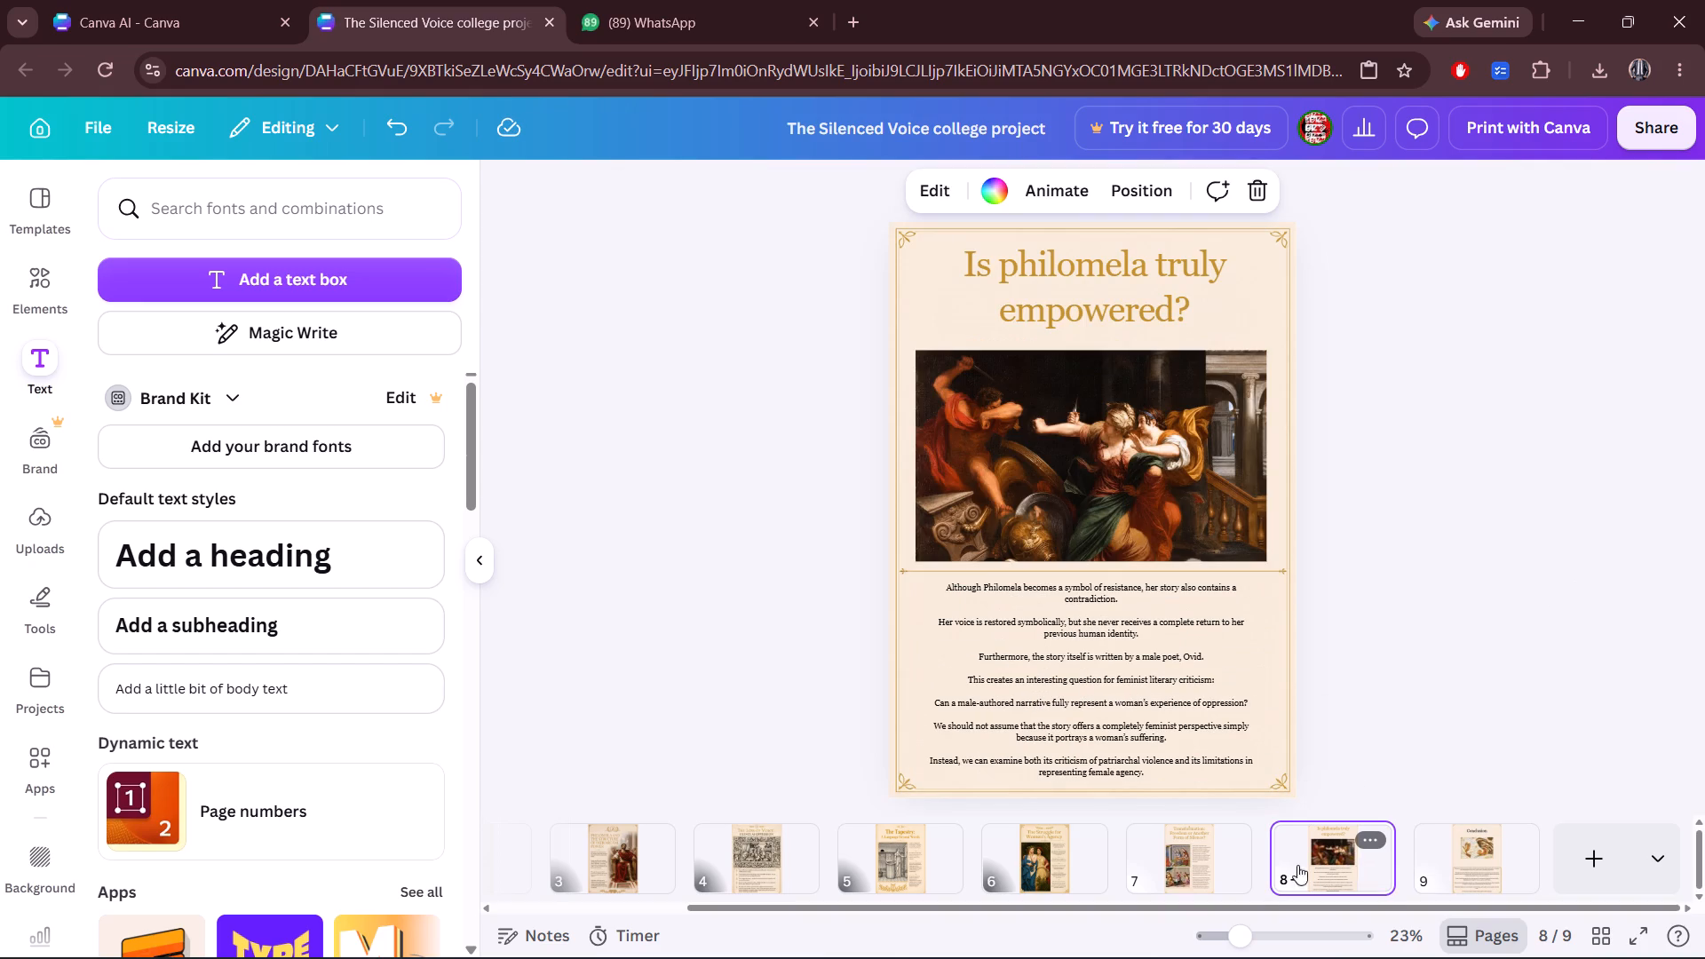
left_click(1195, 868)
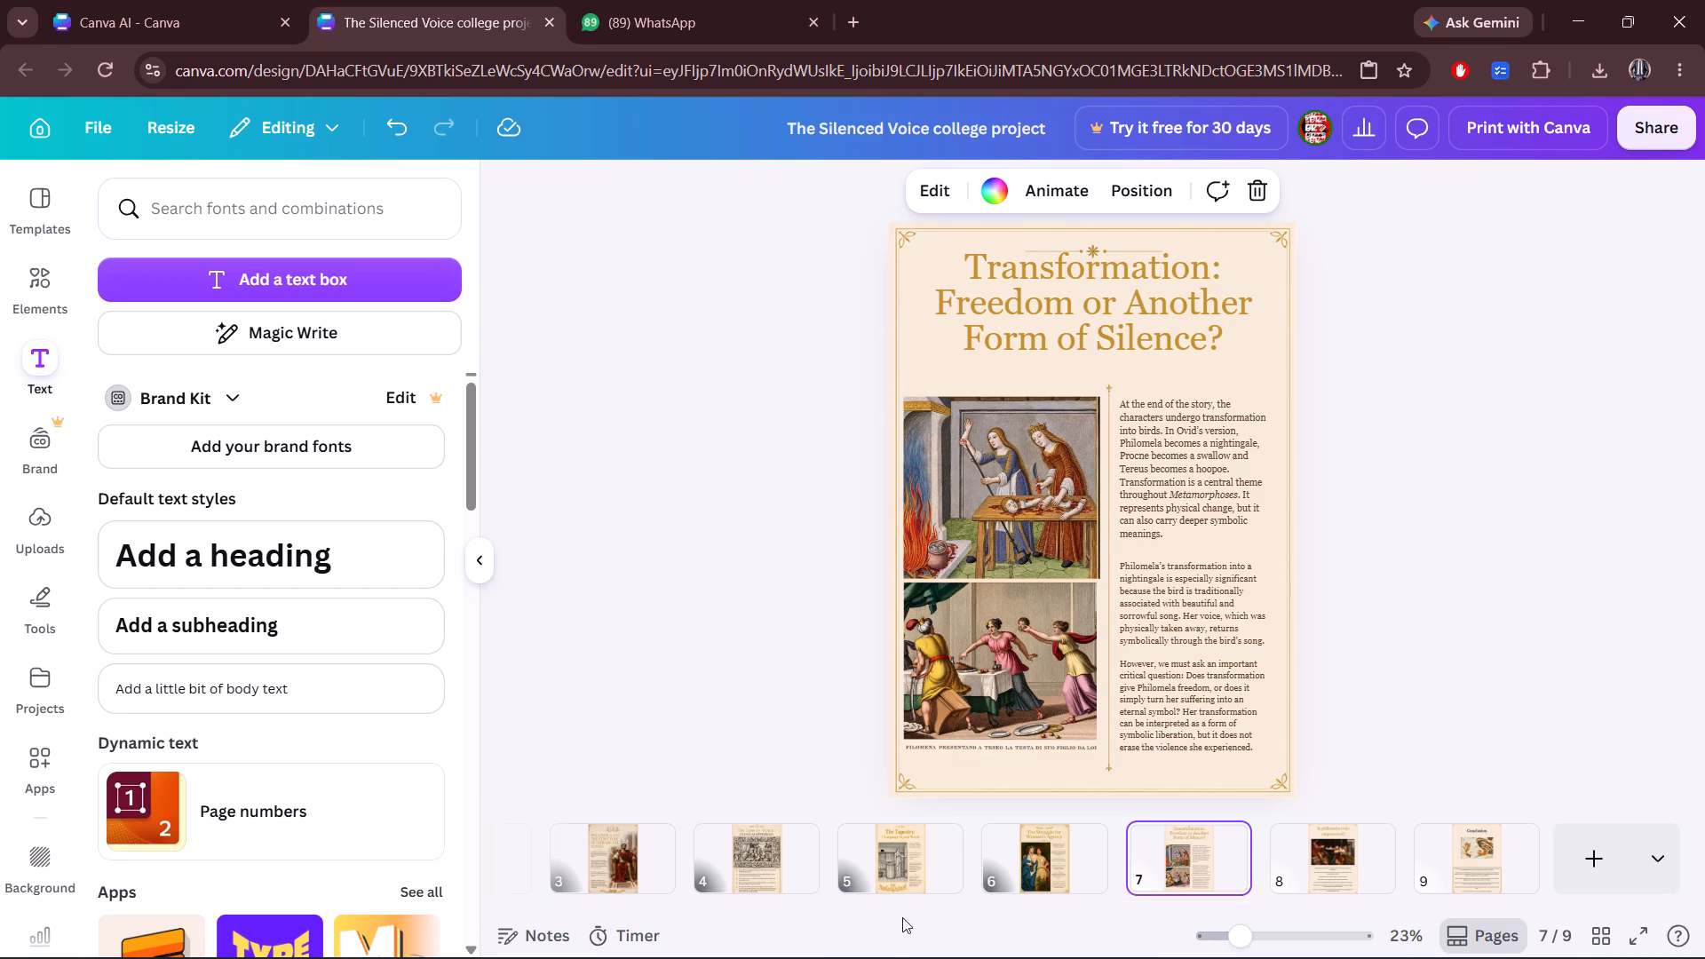
left_click(883, 876)
left_click(1257, 581)
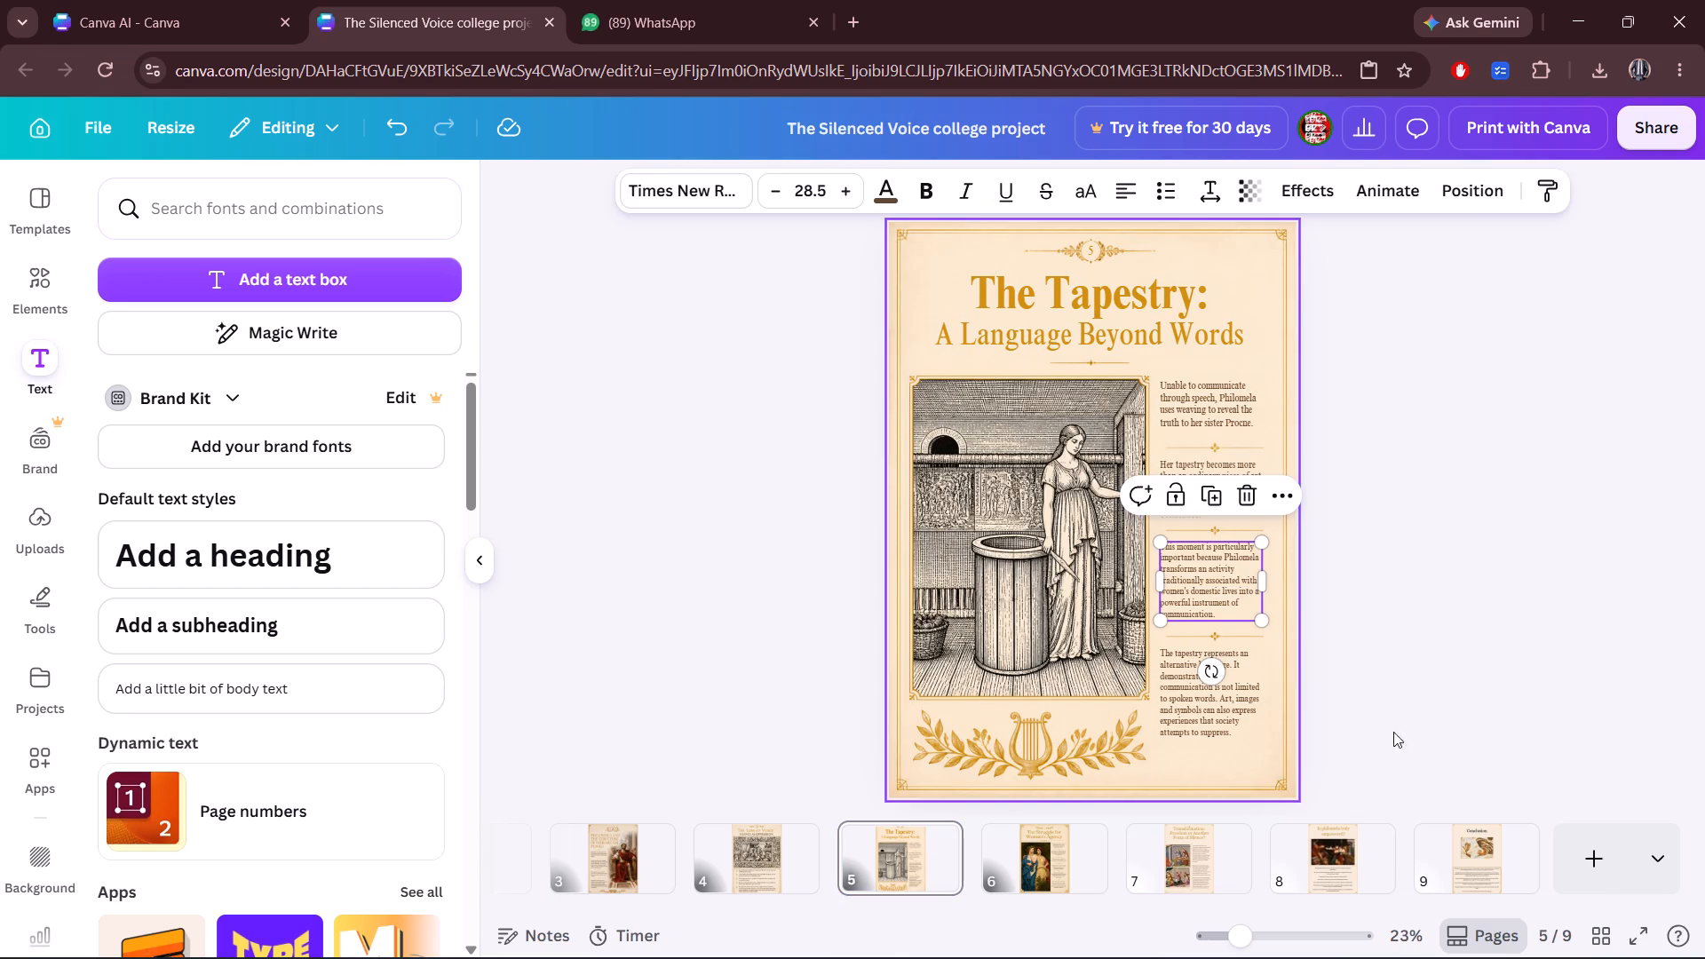
left_click(1465, 881)
left_click(1064, 471)
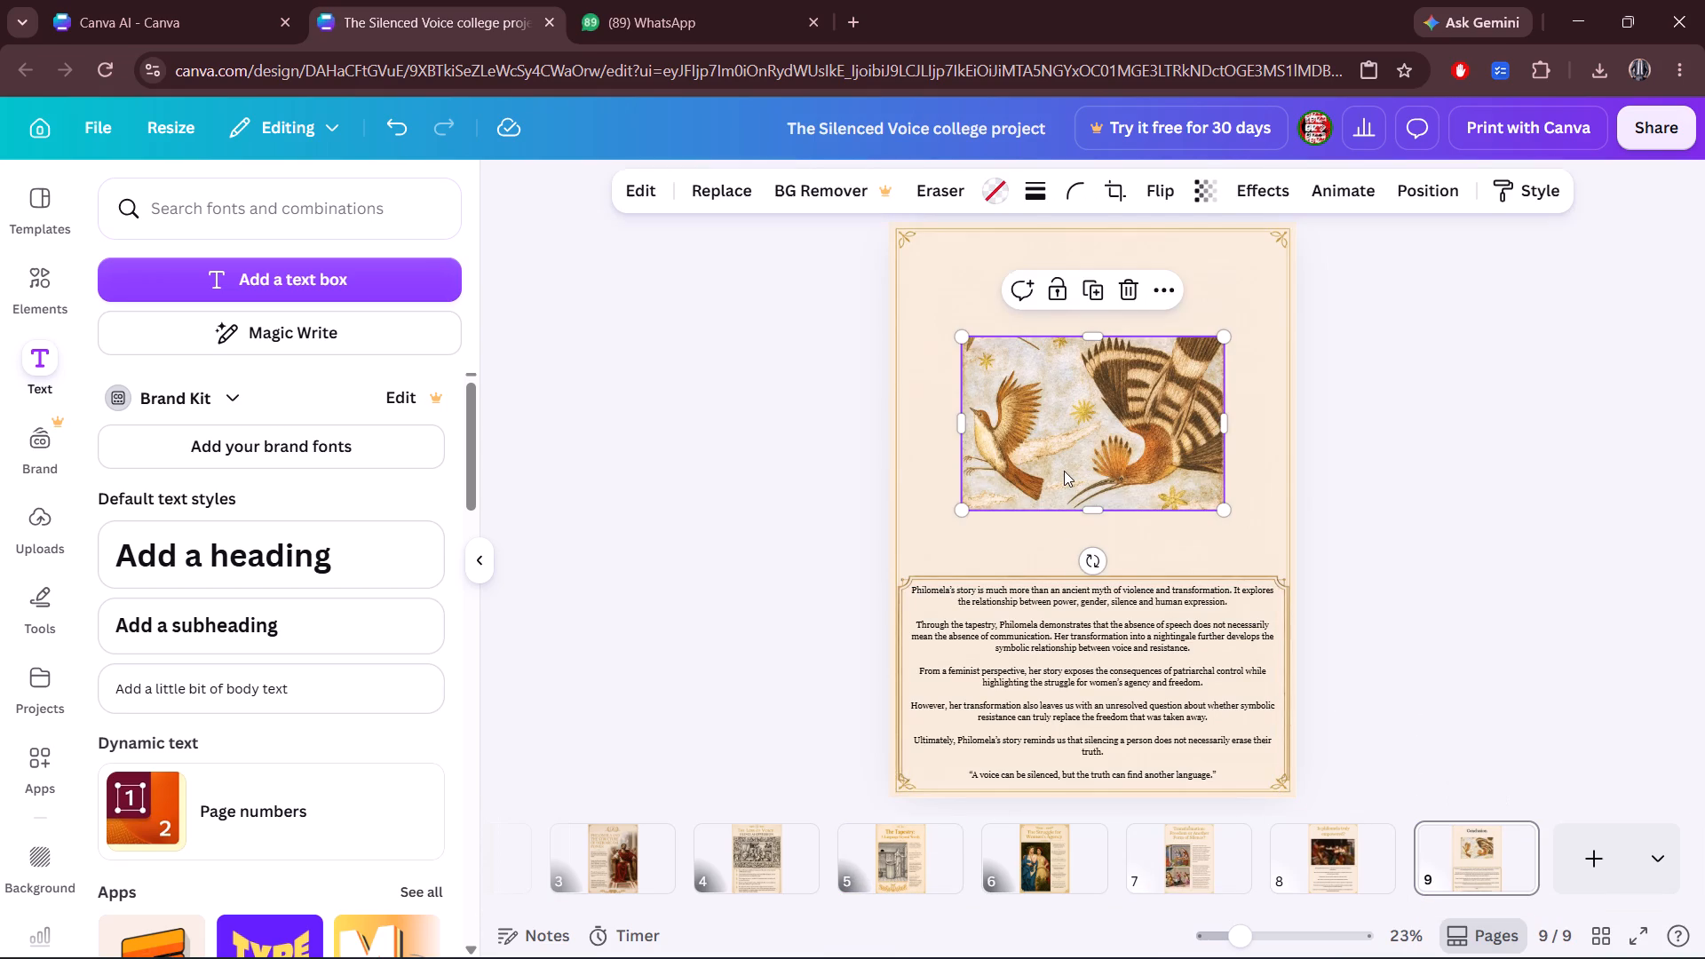
left_click(903, 880)
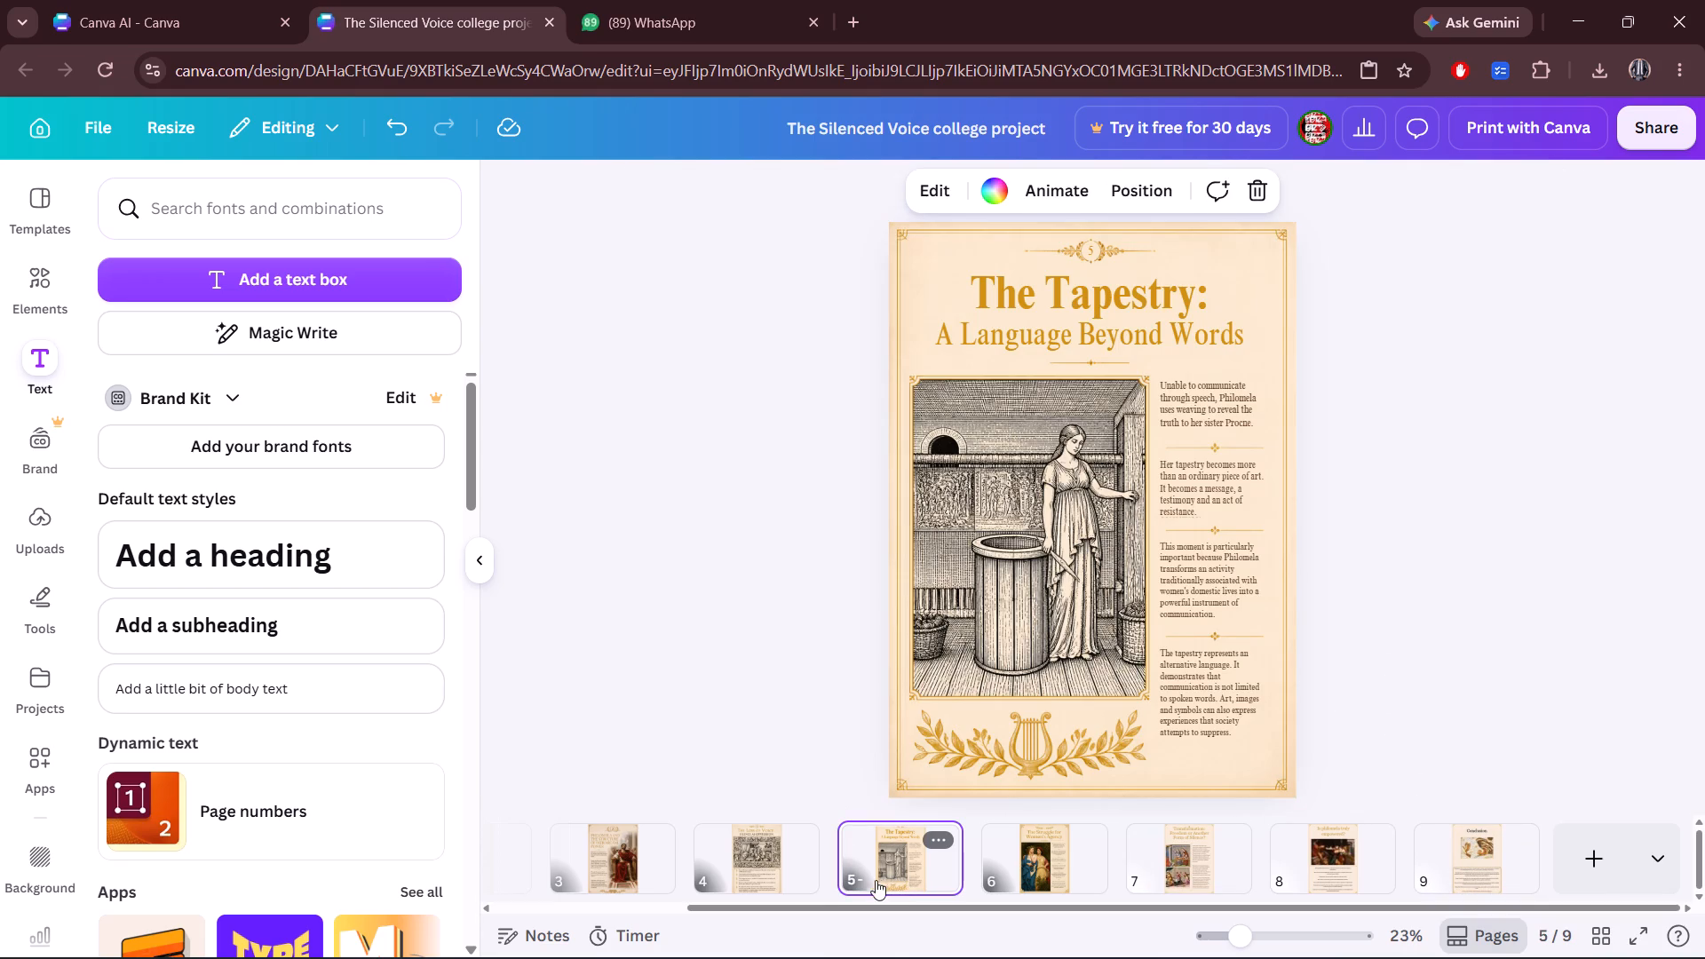
left_click(794, 872)
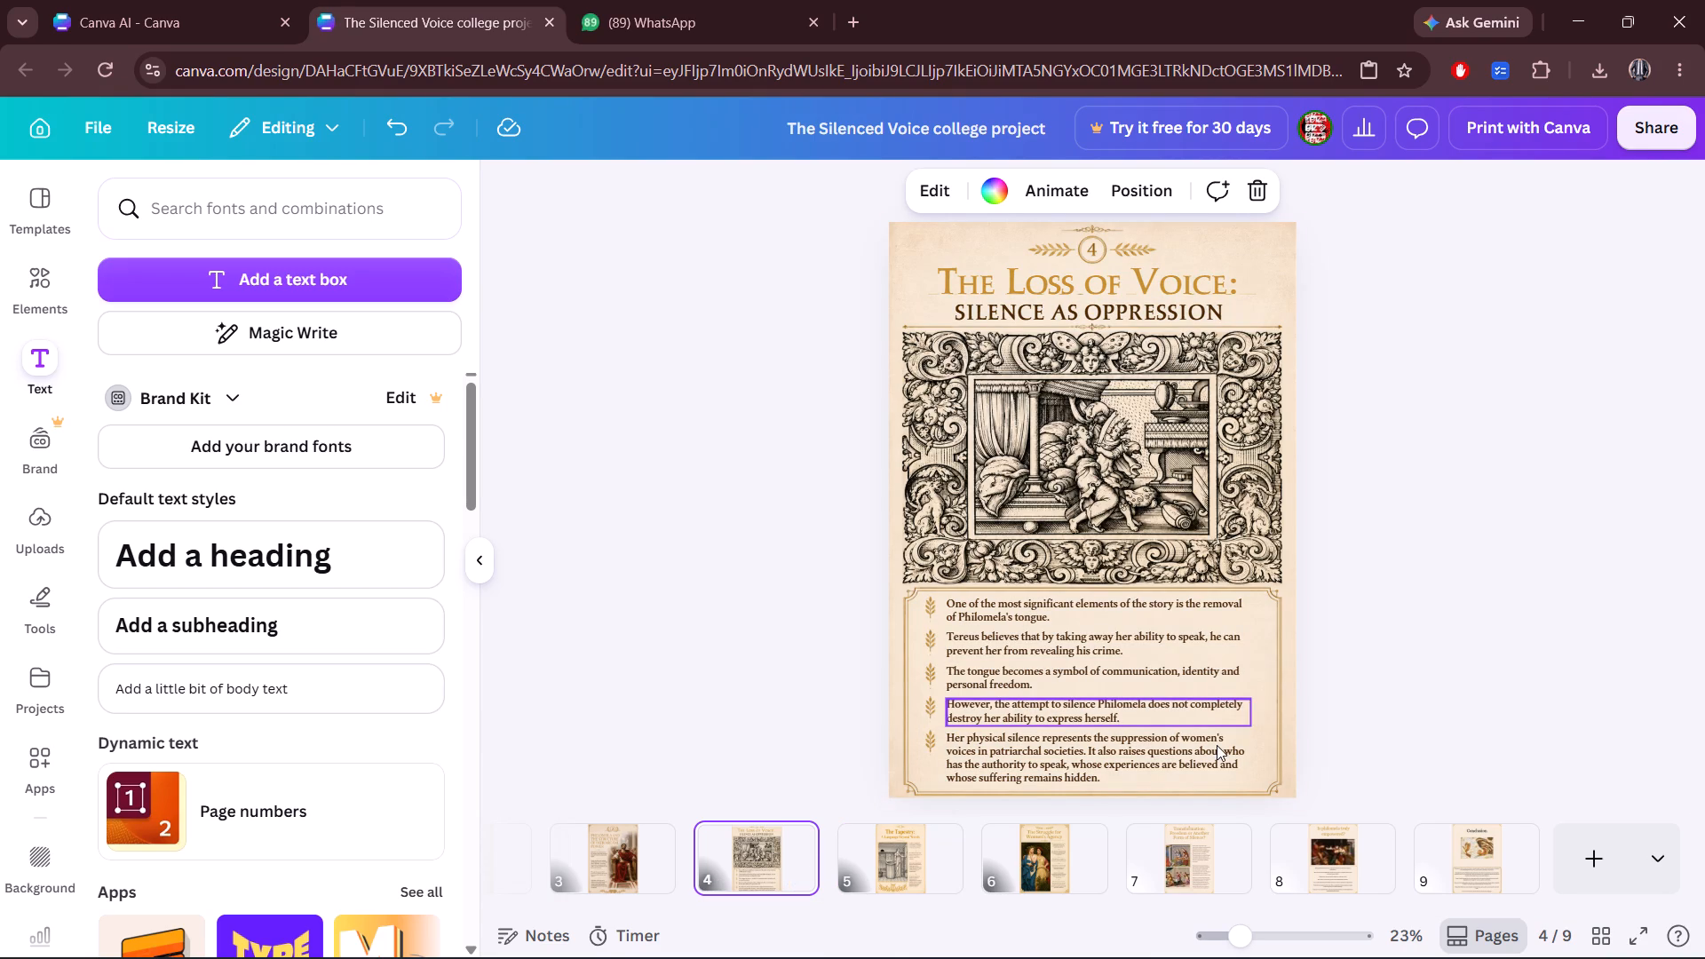
left_click(1486, 863)
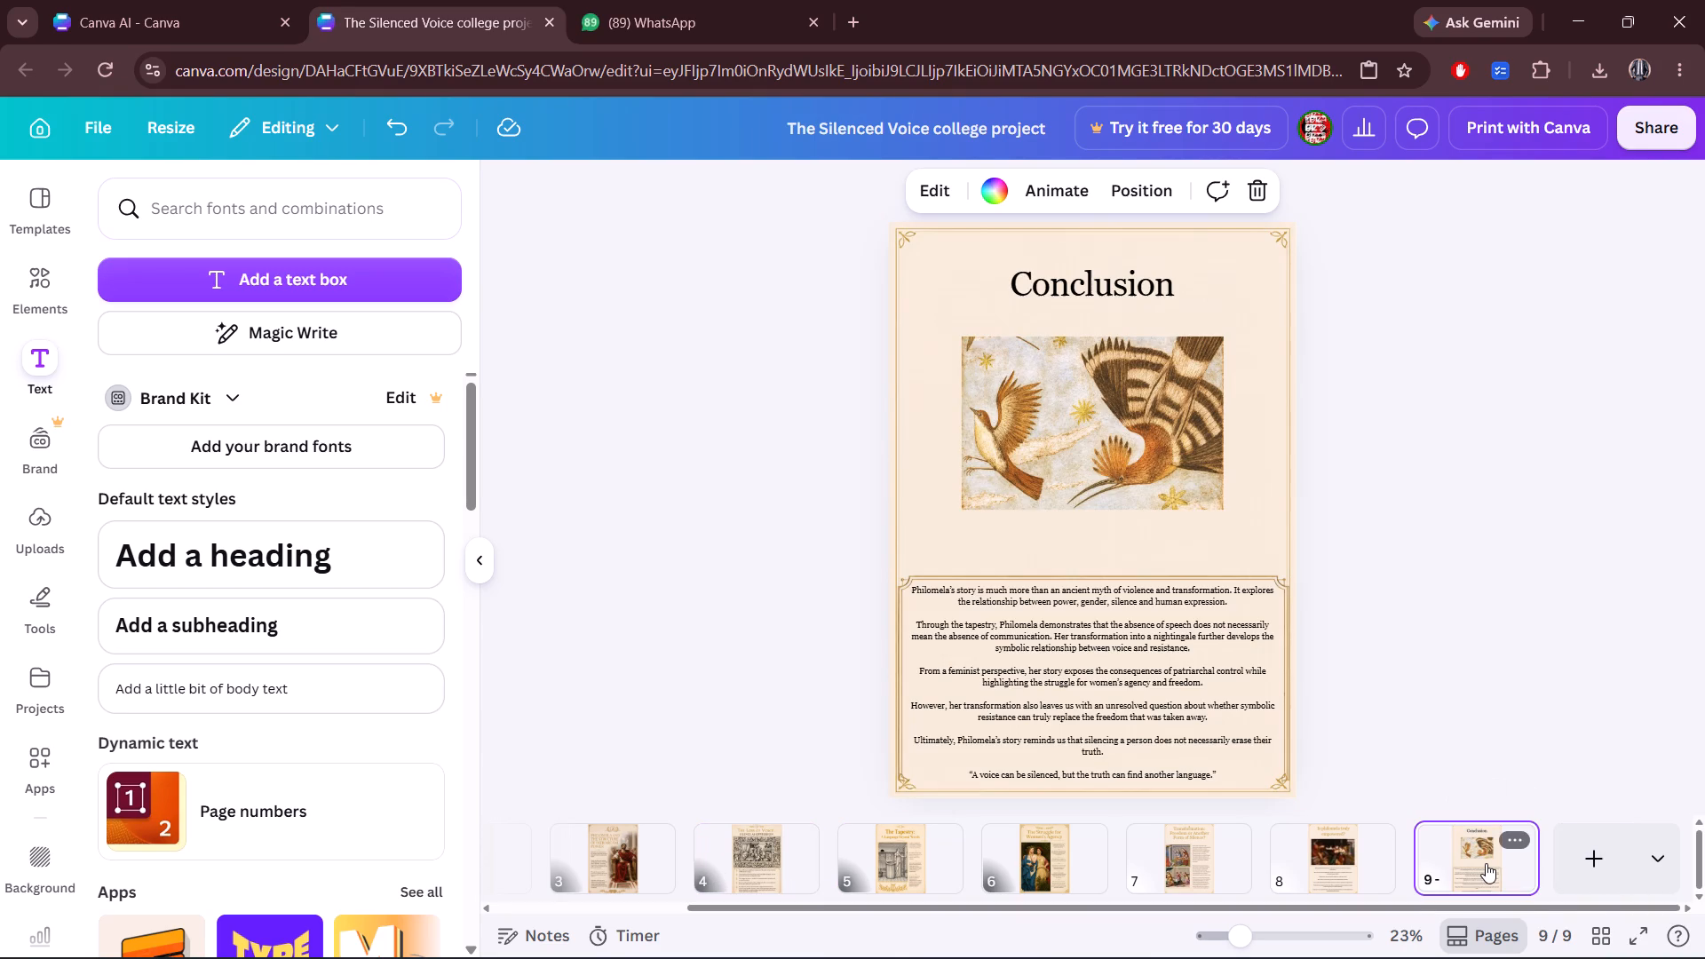
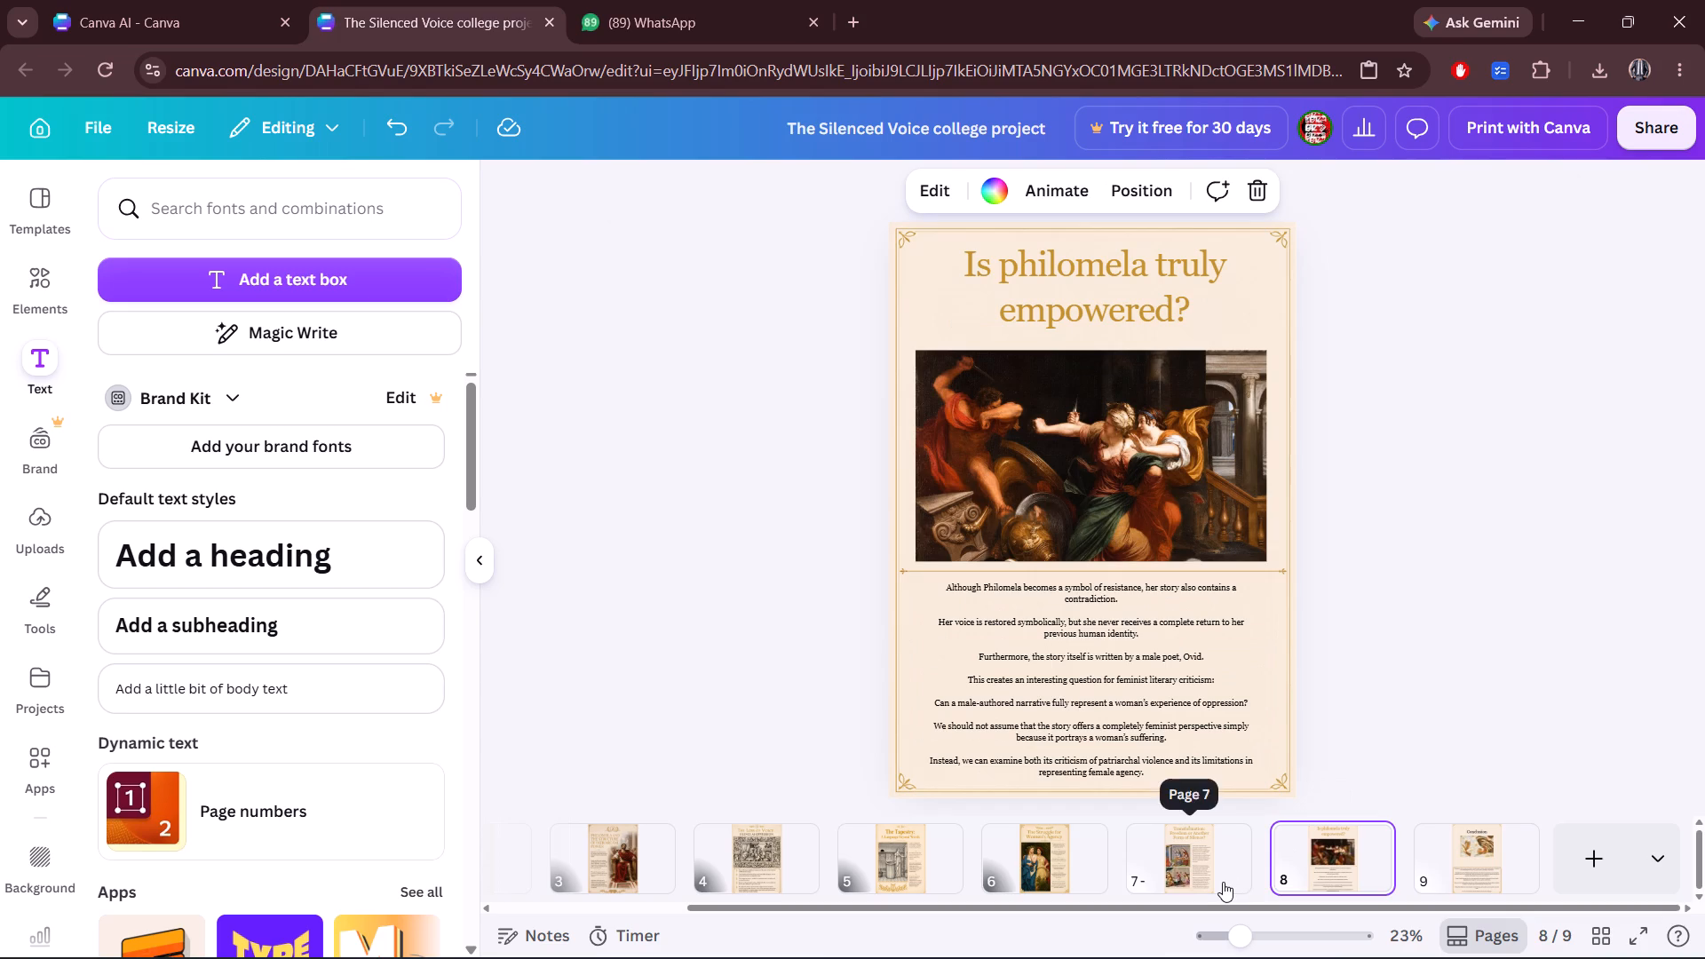
Move the gold laurel ornament from above page 6's title to page 9, centred just above the Conclusion title.
left_click(1223, 882)
left_click(1052, 877)
left_click(978, 879)
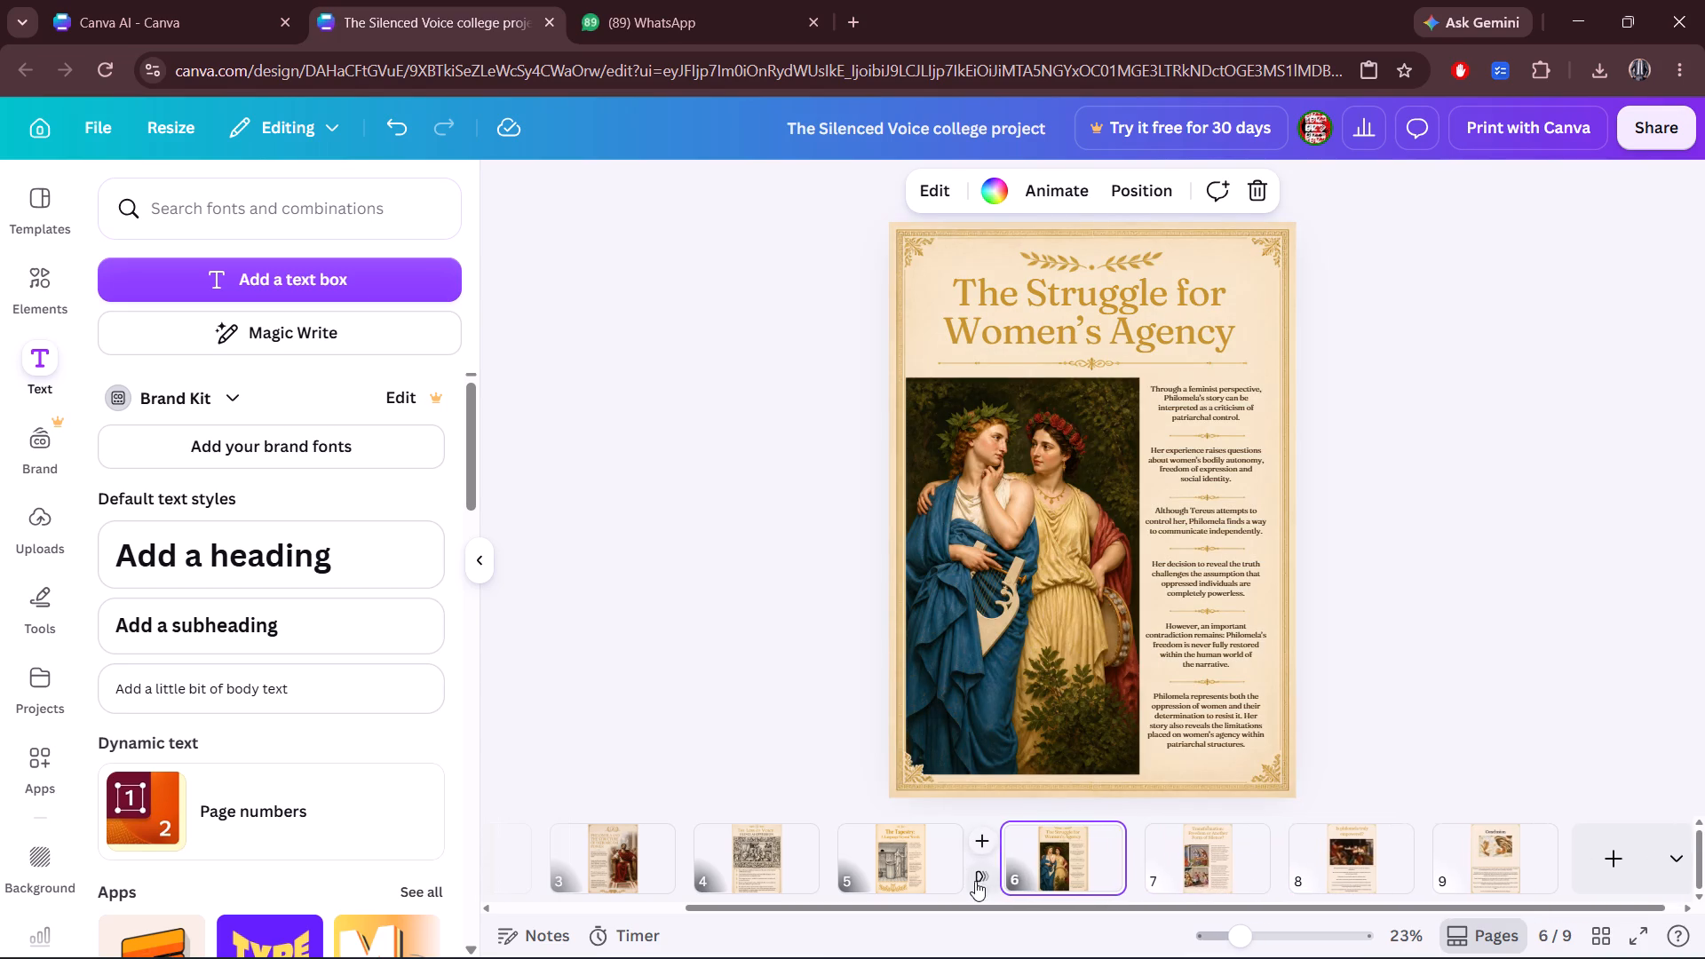
left_click(1100, 251)
left_click(1082, 316)
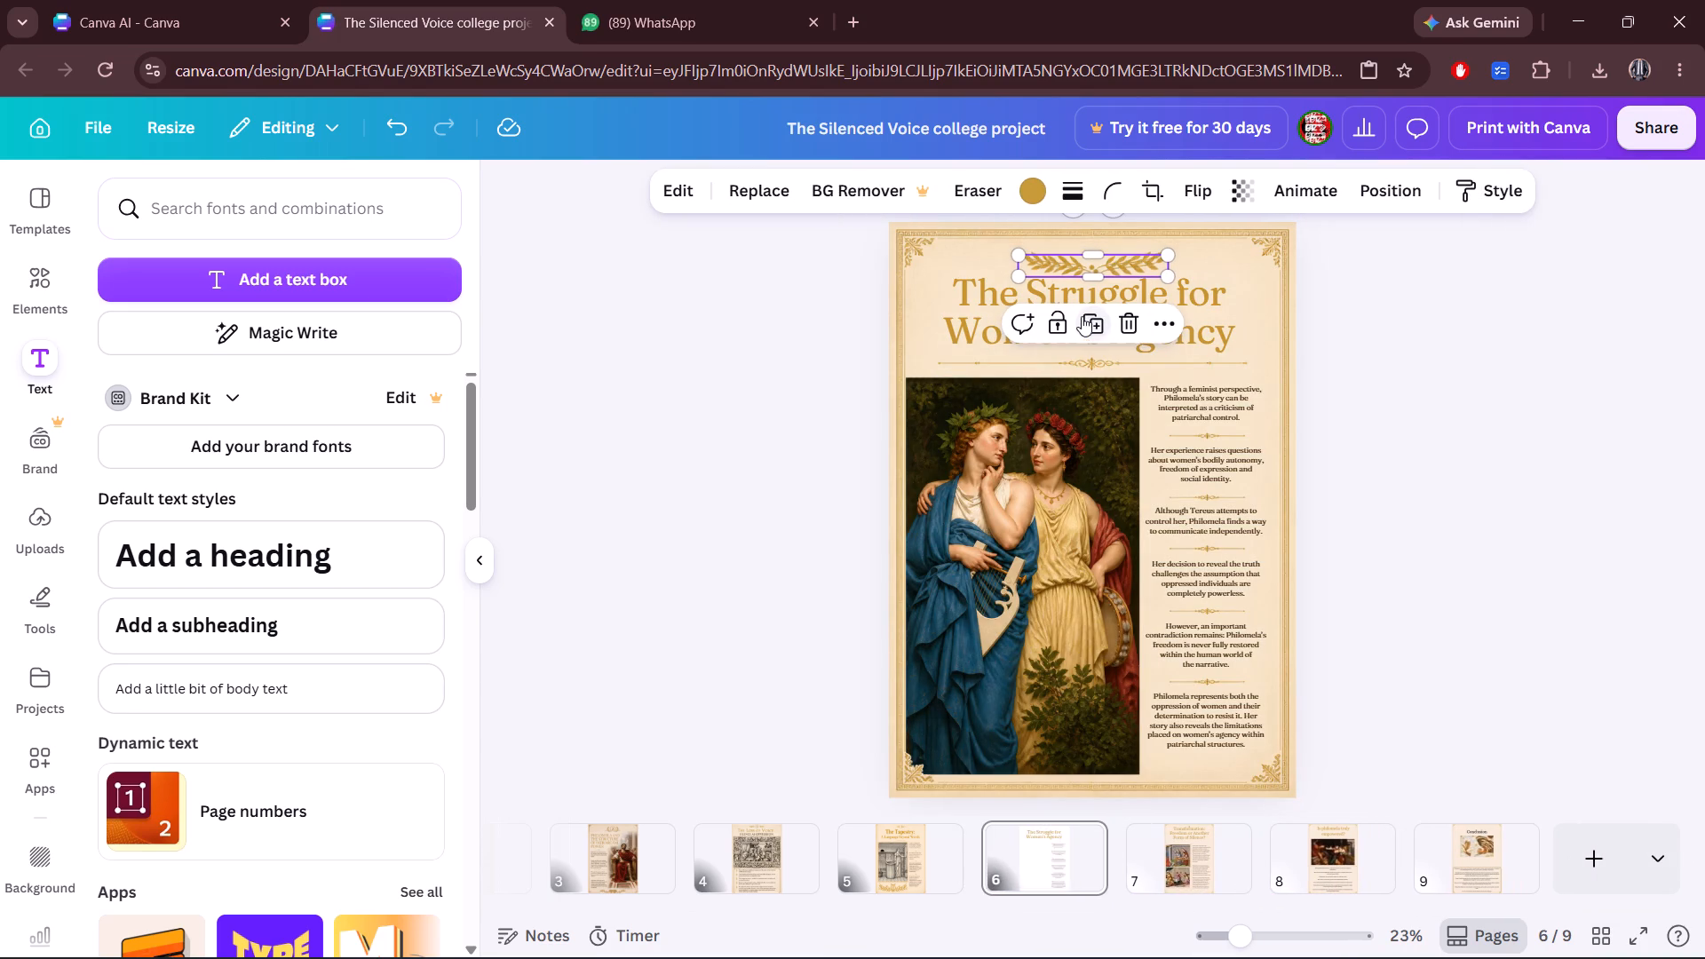
left_click(1116, 266)
left_click_drag(1124, 264, 1474, 858)
left_click(1092, 258)
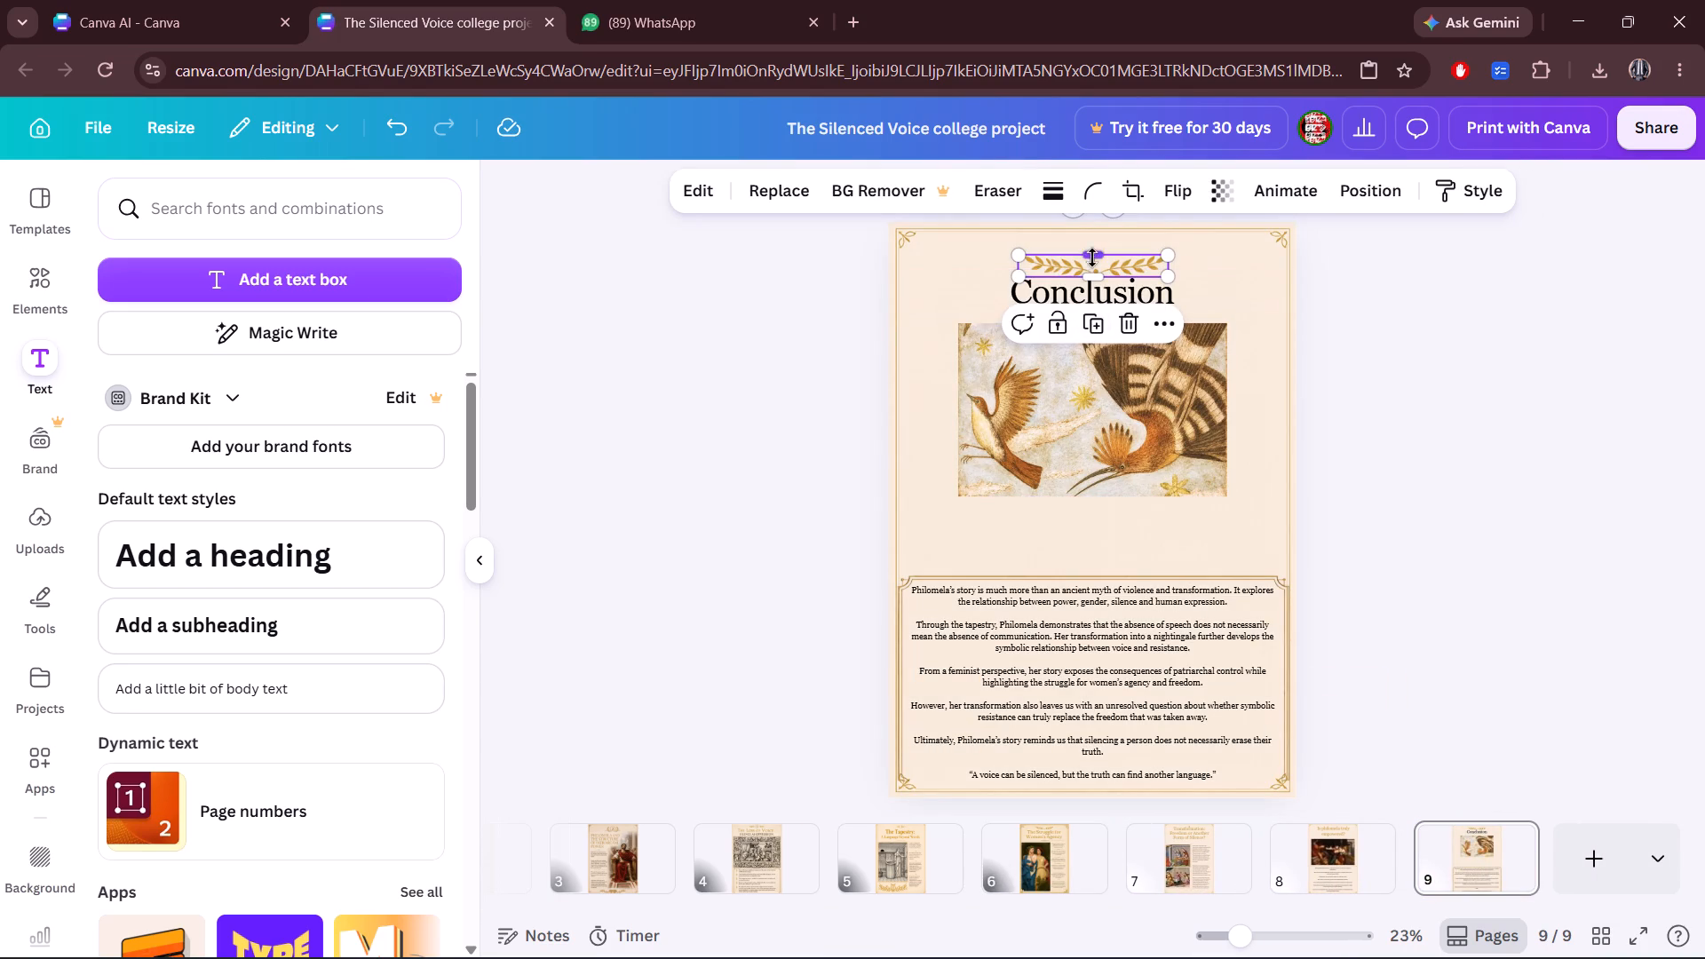
left_click(928, 277)
left_click_drag(1104, 266, 1096, 266)
left_click(1553, 349)
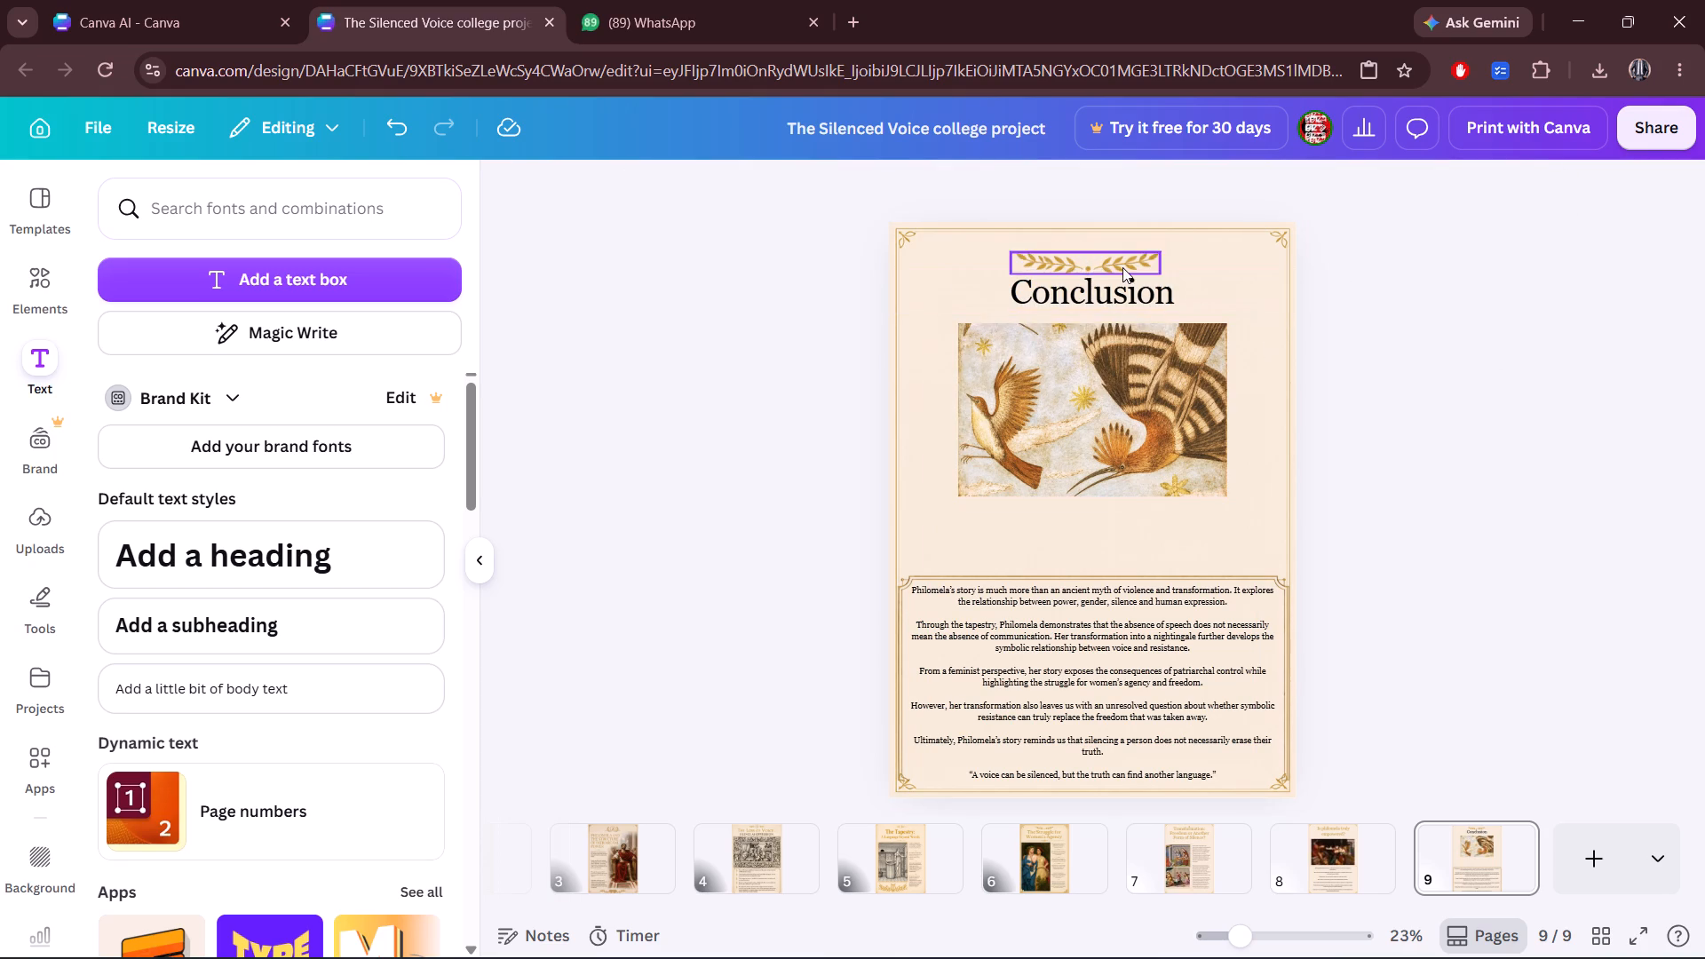
left_click(1122, 267)
left_click(1636, 419)
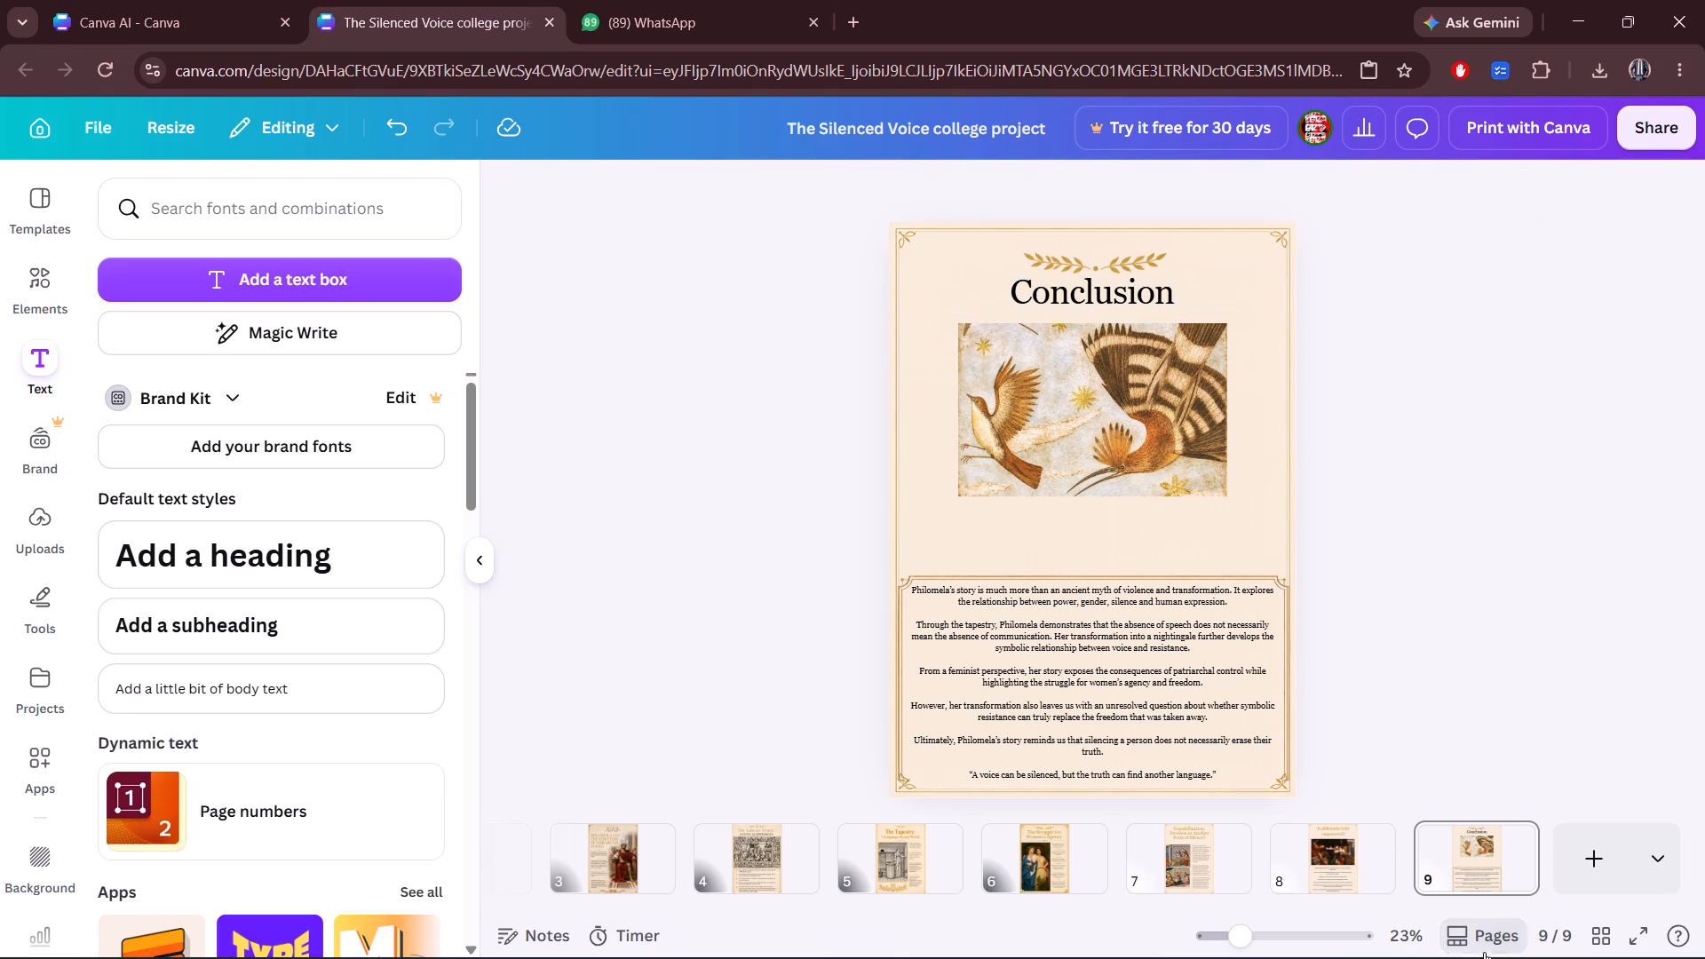
Move the thin gold divider line from under page 4's heading to page 9, between the Conclusion title and the bird painting.
left_click(1390, 930)
left_click(806, 837)
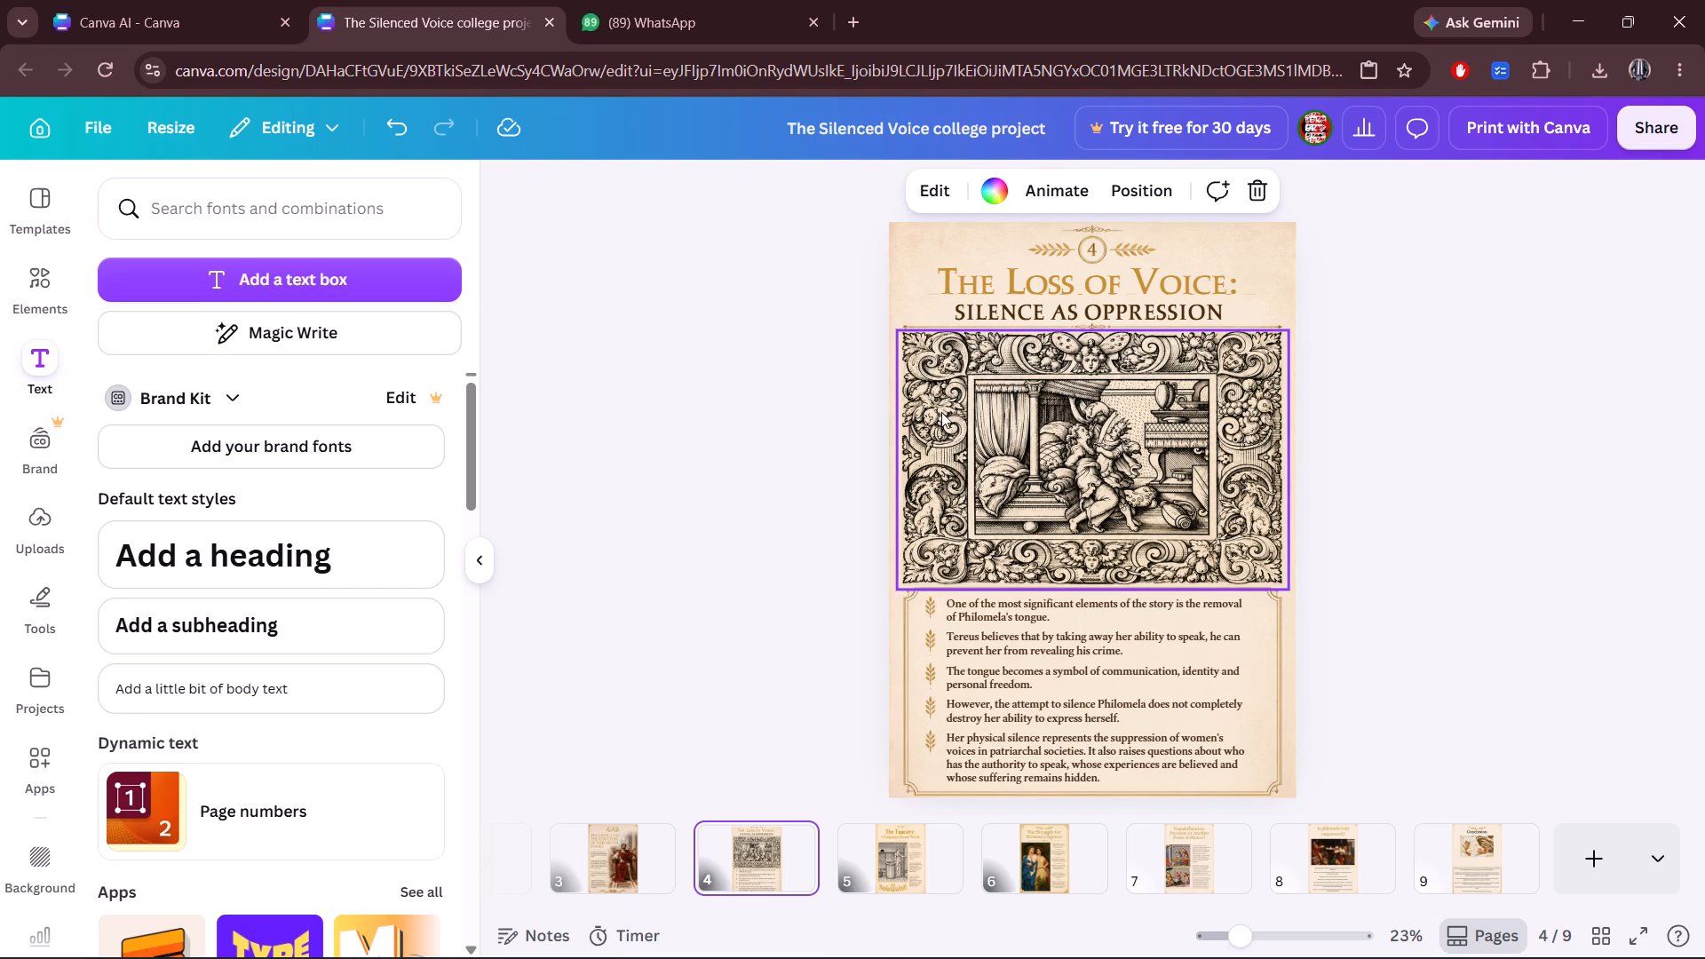
left_click(941, 321)
left_click(1083, 271)
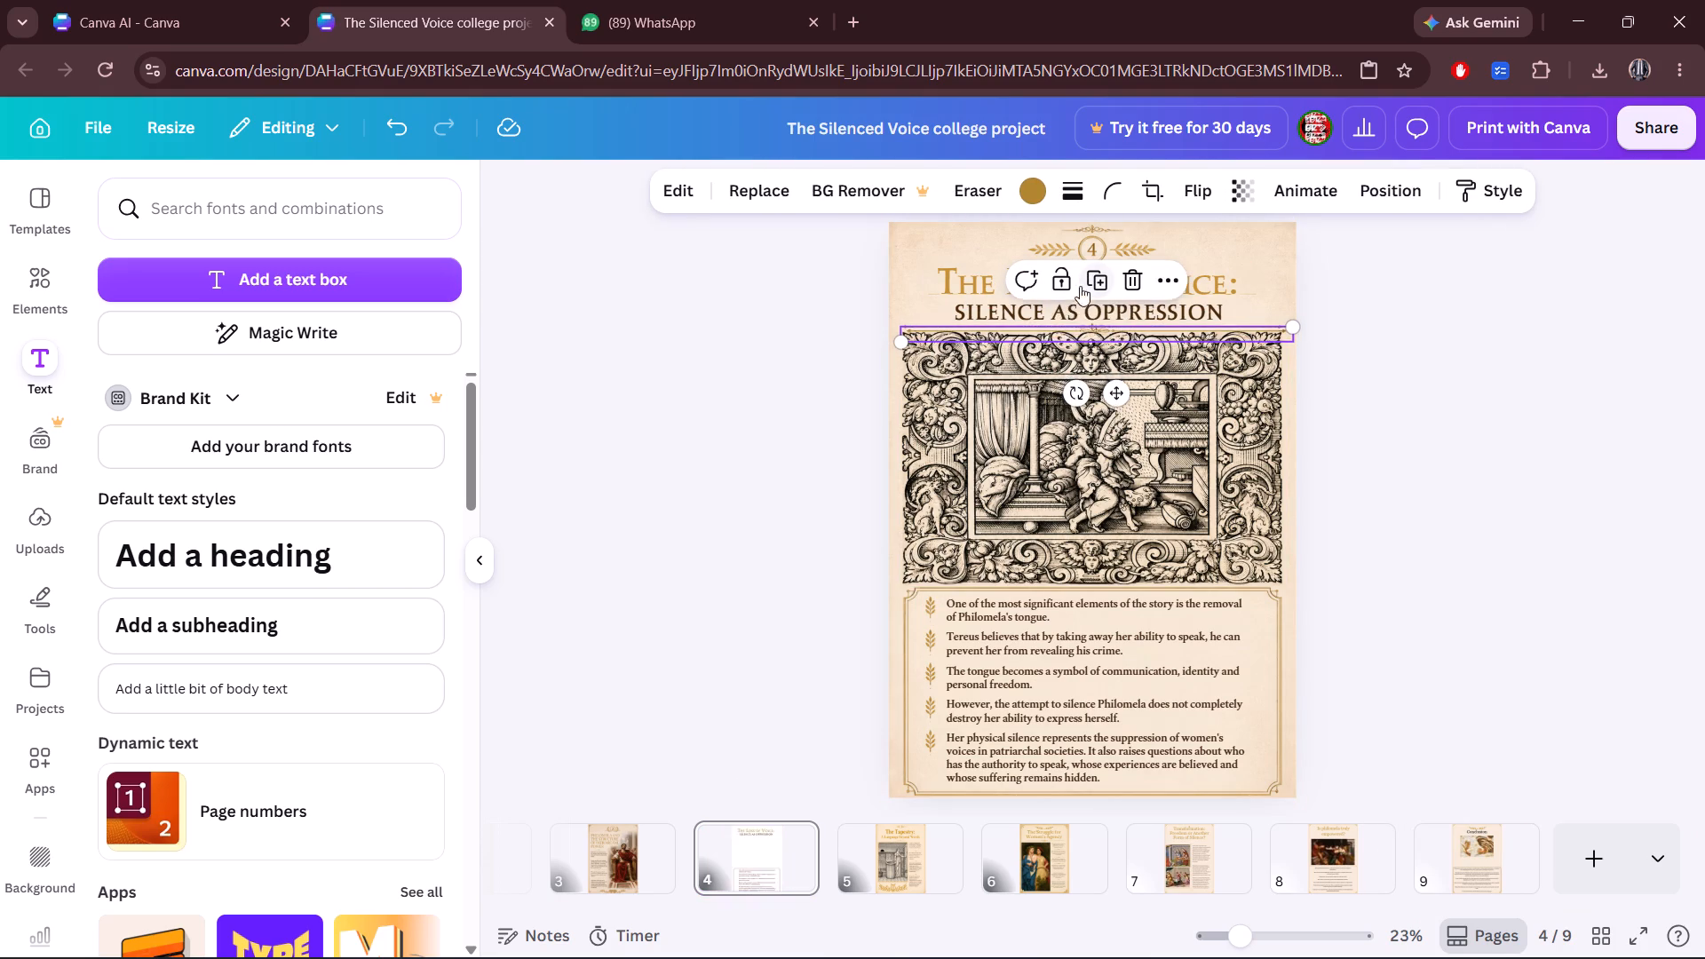
left_click_drag(1108, 395, 1483, 884)
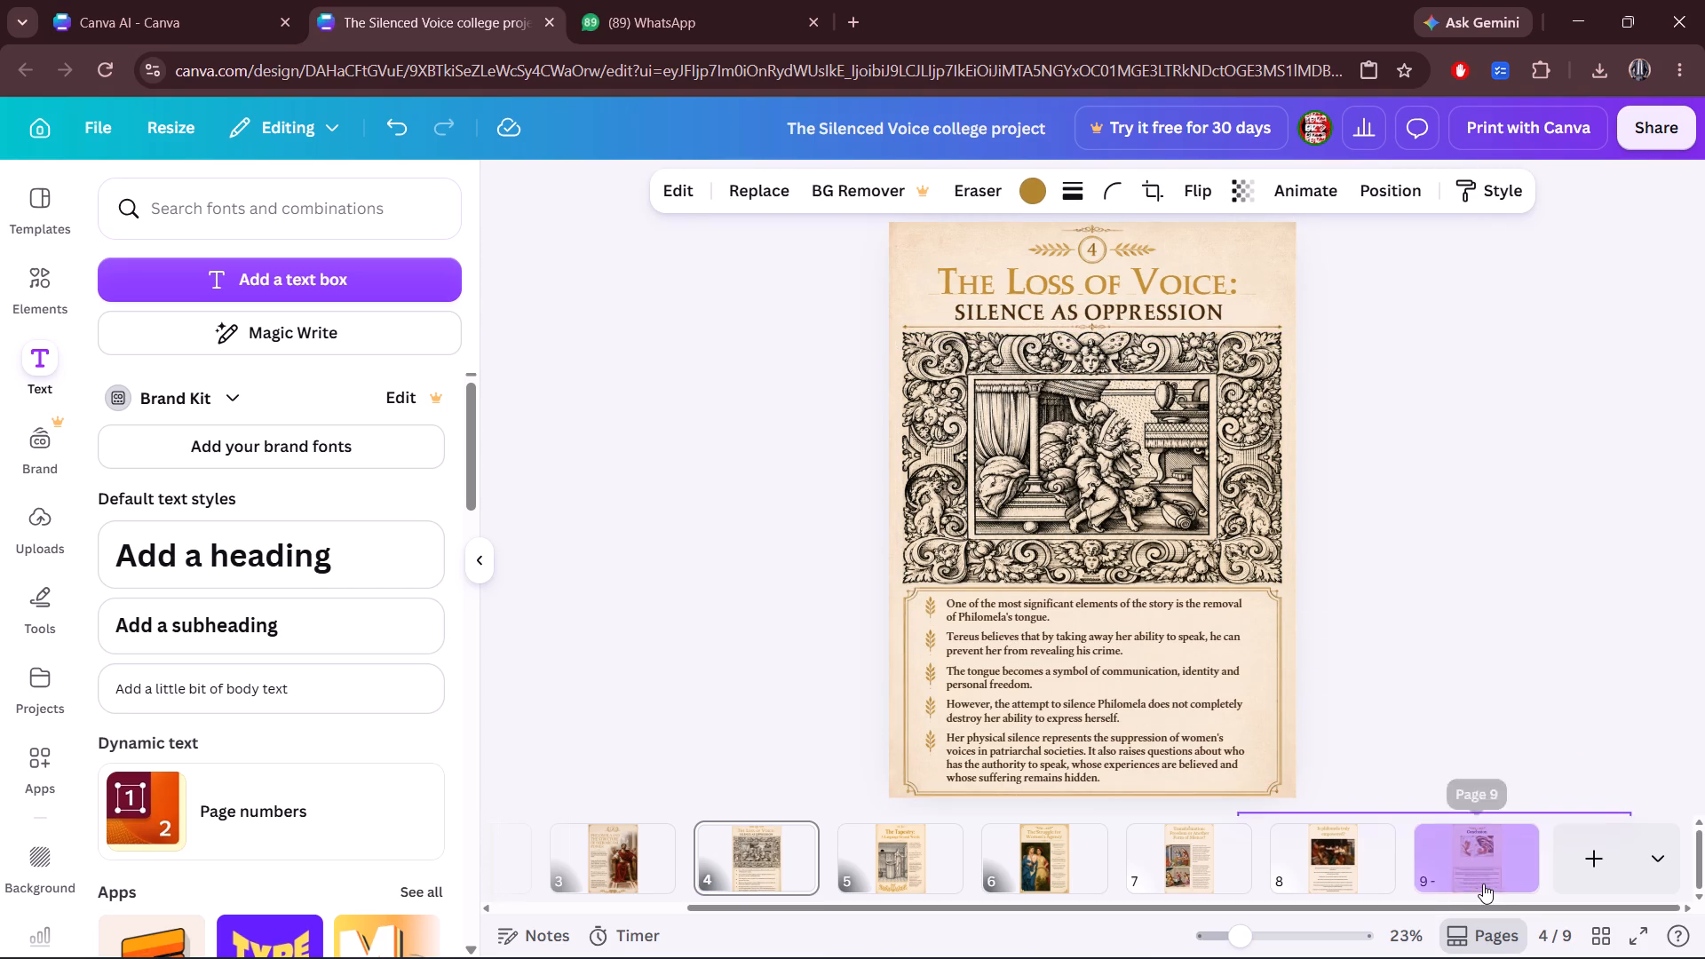
left_click_drag(1483, 884, 1493, 884)
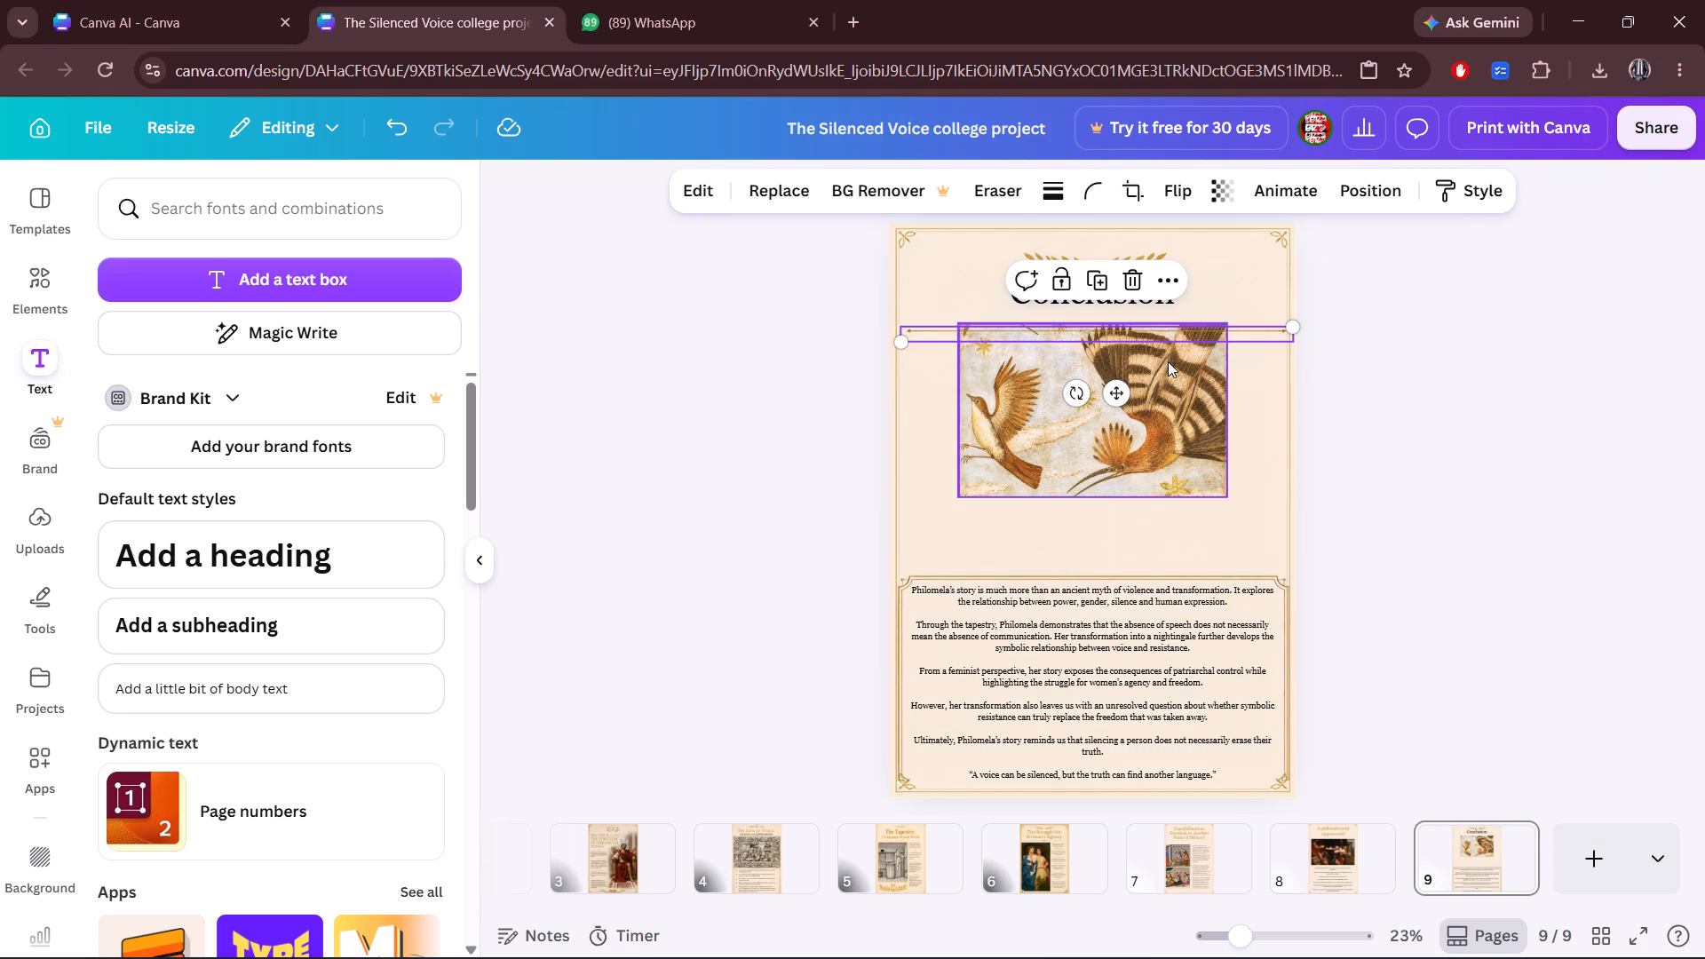
left_click(1075, 336)
left_click_drag(1110, 392, 1111, 374)
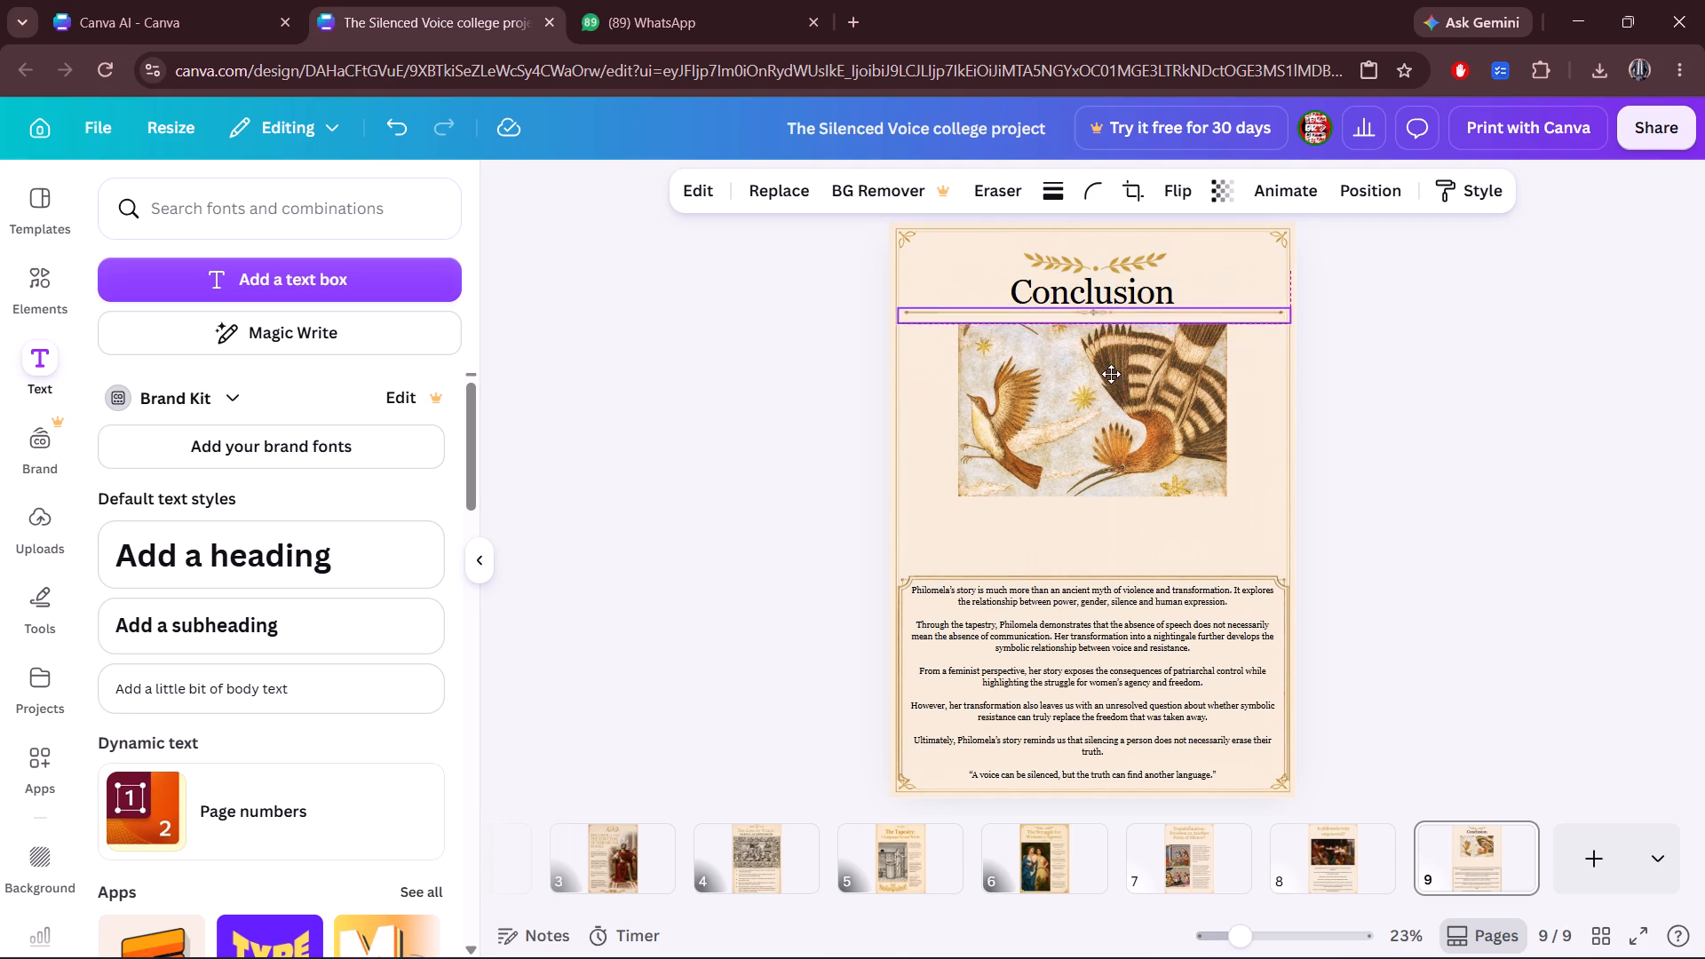
left_click_drag(1111, 374, 1116, 379)
left_click(1445, 526)
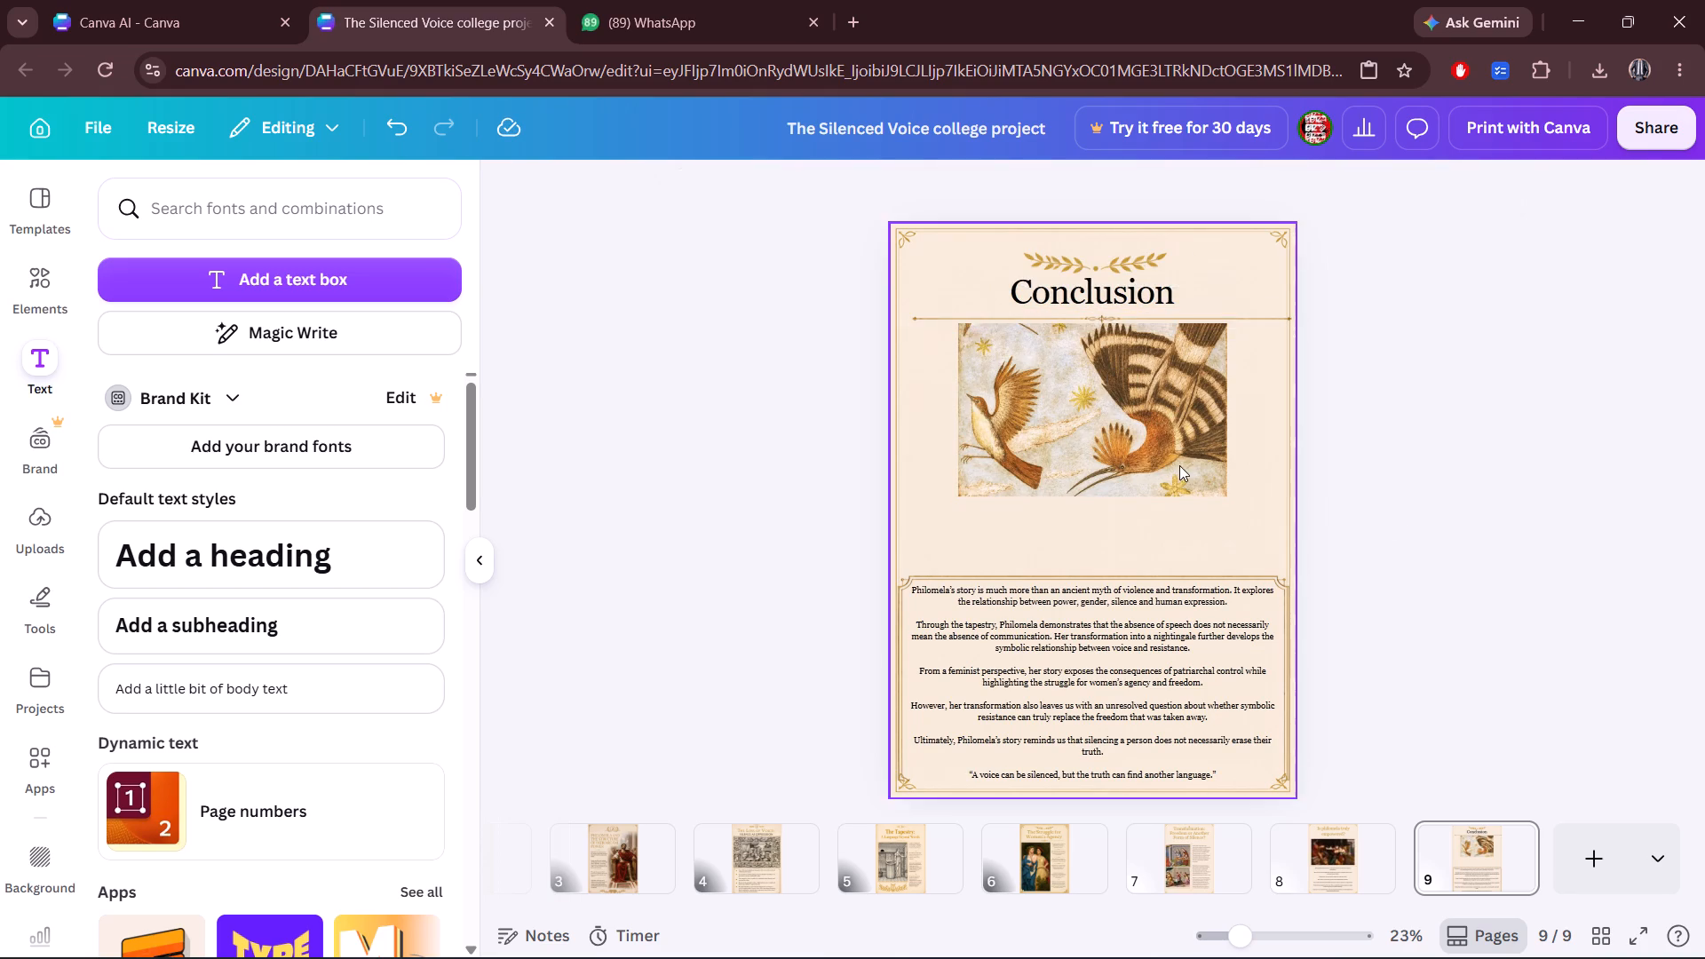
Enlarge page 9's bird painting to the page border's full width, about 40.5, and extend its bottom edge to just above the text frame.
left_click(1179, 465)
left_click_drag(1229, 419, 1286, 419)
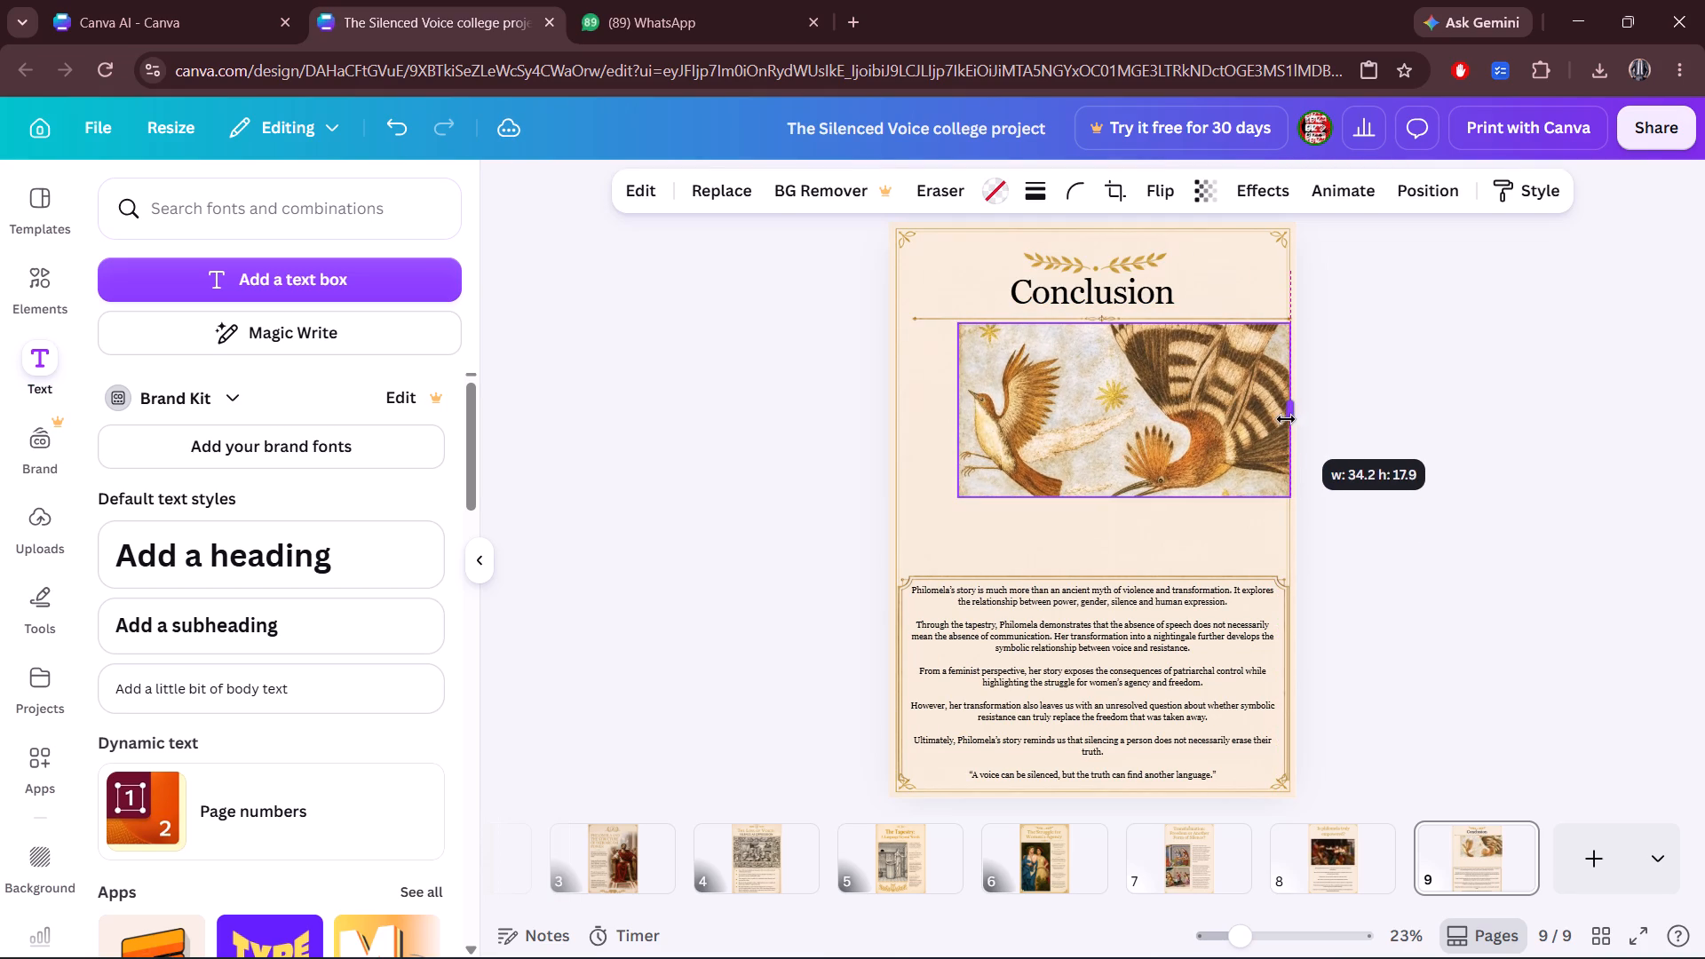
left_click_drag(1286, 419, 1290, 415)
left_click_drag(962, 411, 937, 421)
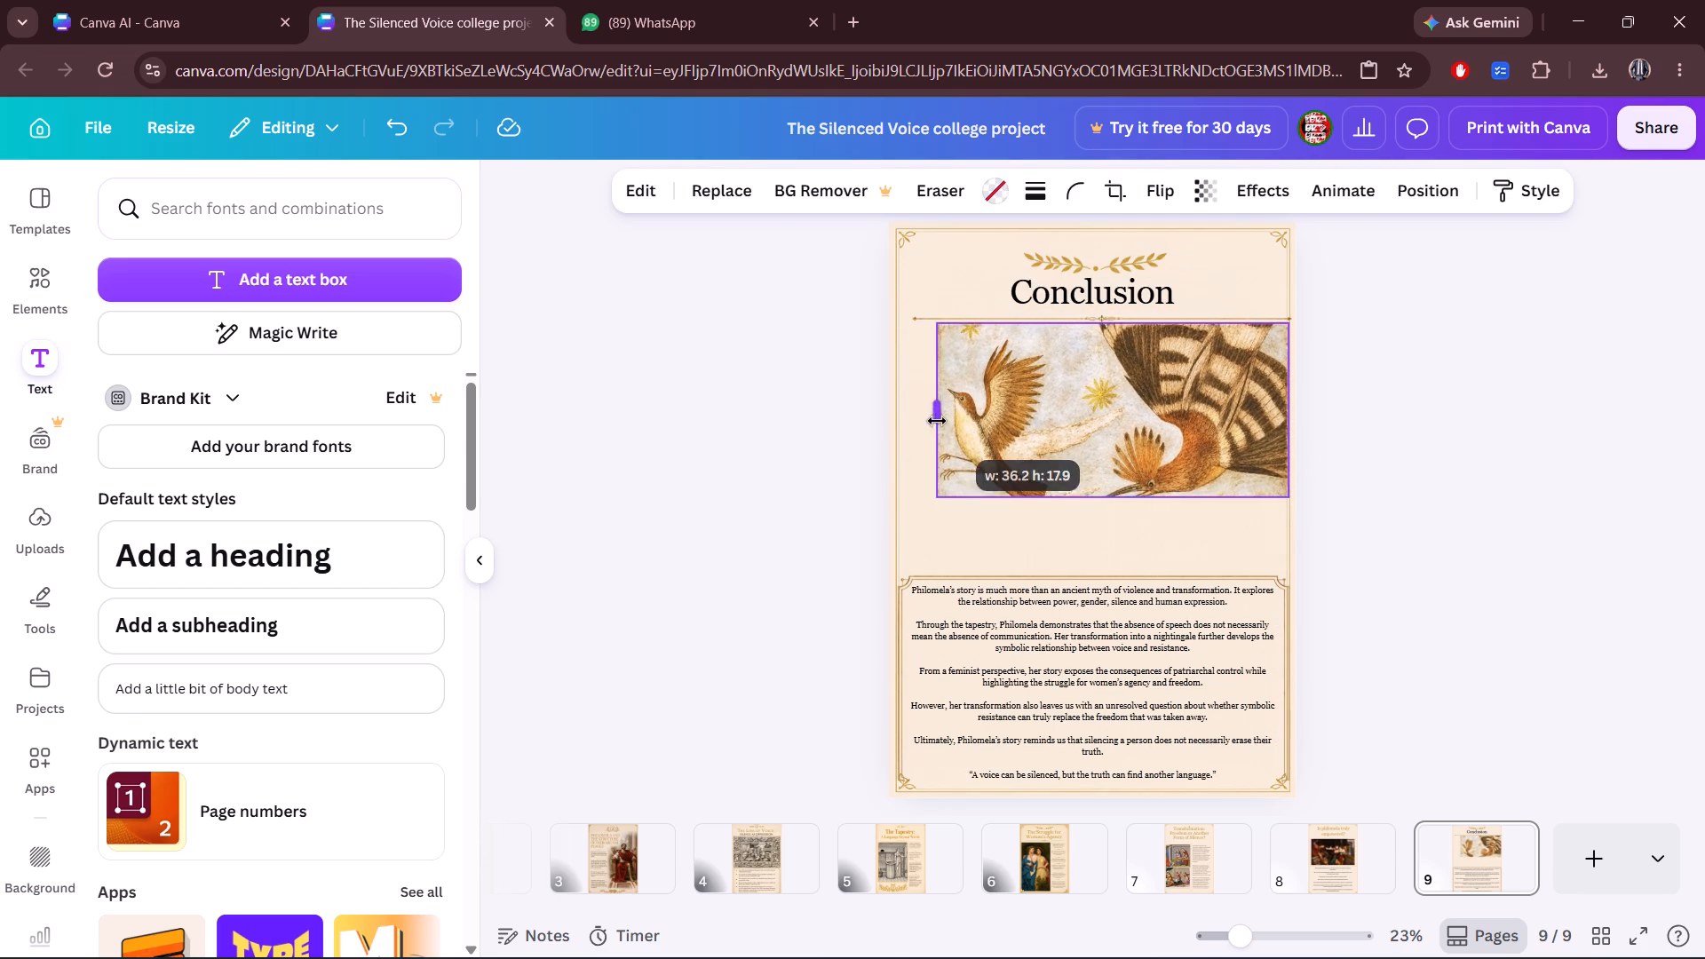
left_click_drag(937, 421, 900, 441)
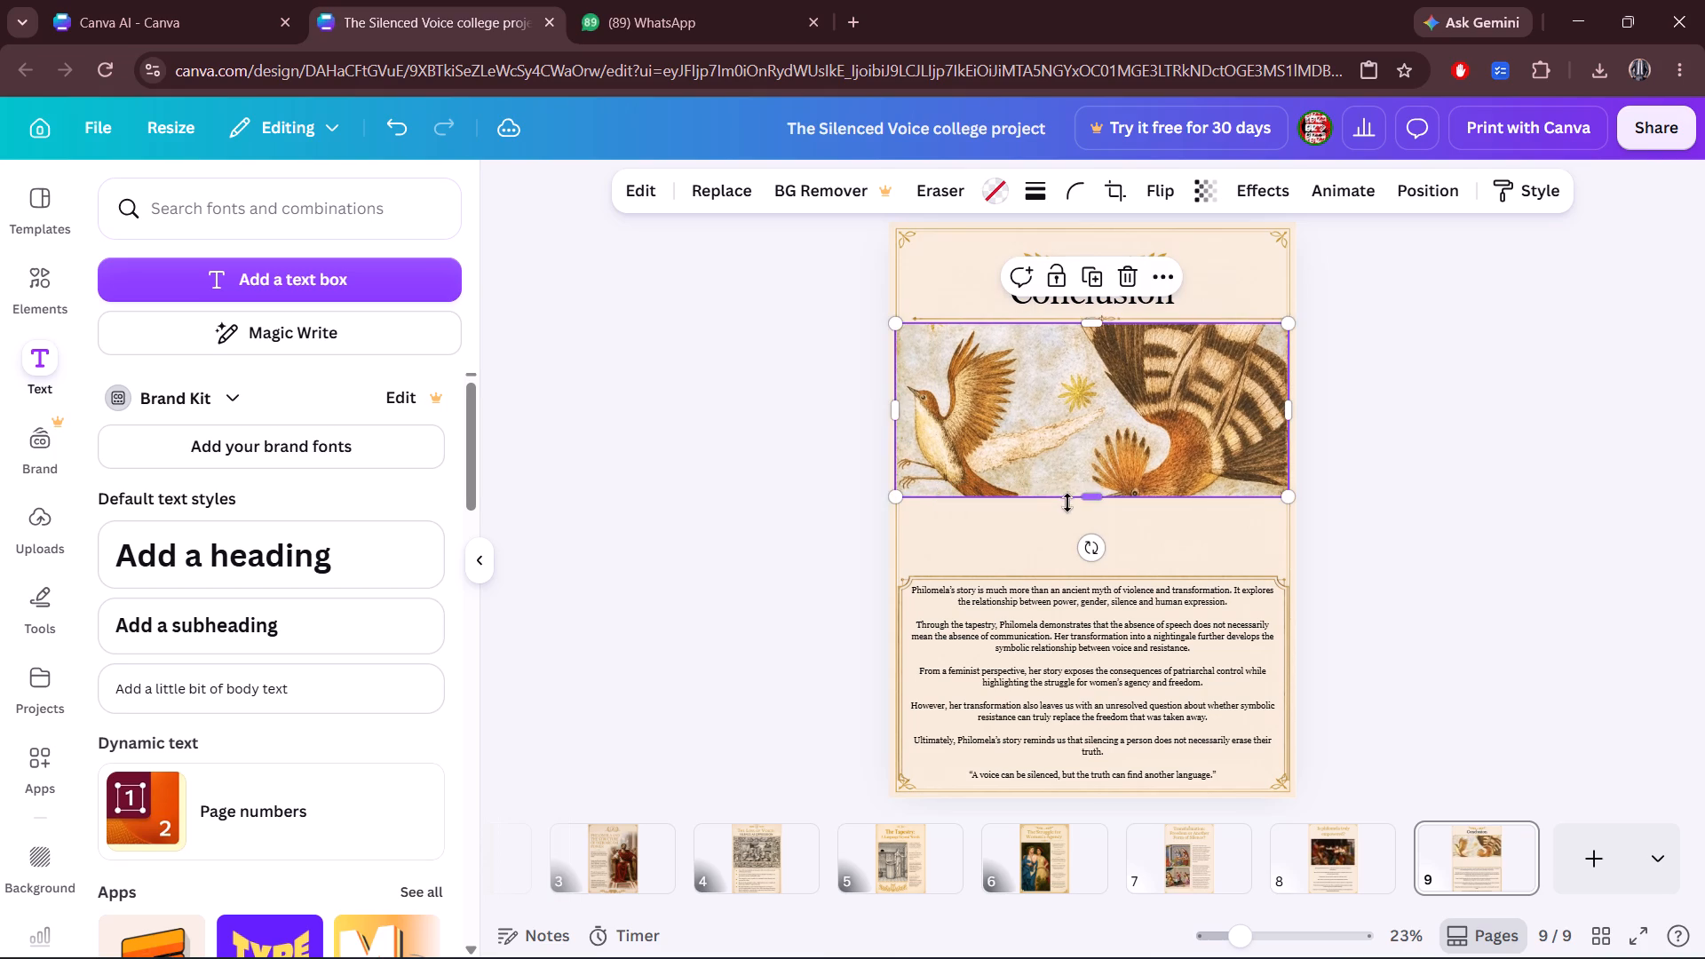
left_click_drag(1096, 499, 1103, 529)
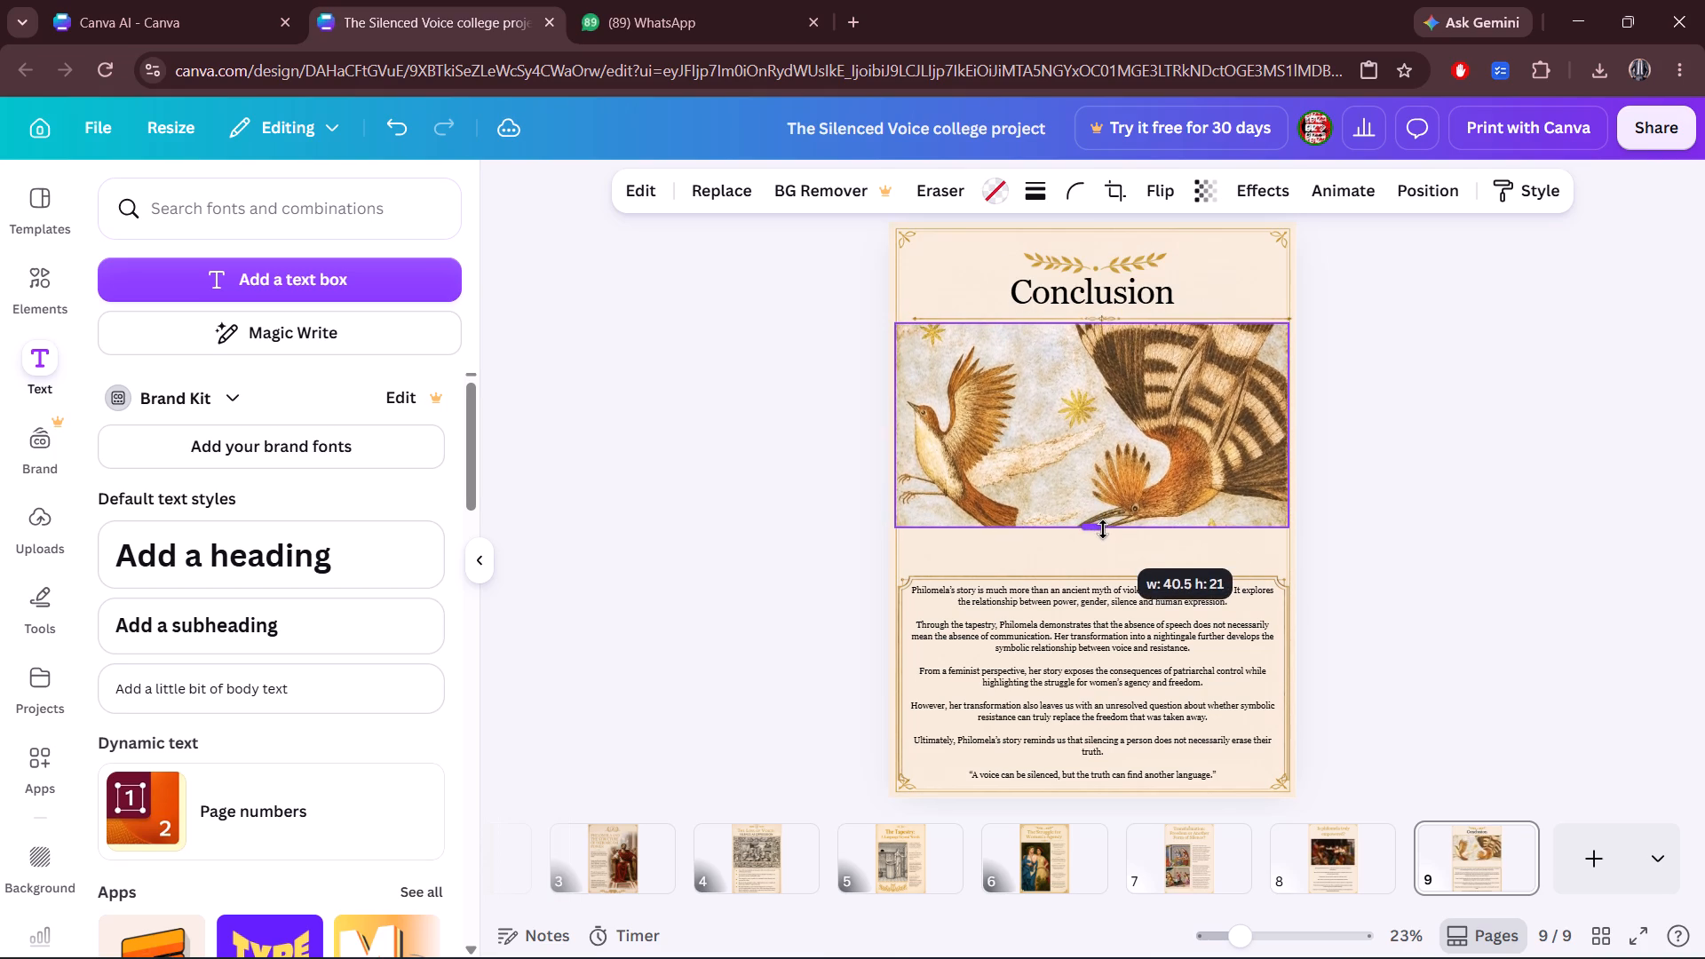
left_click_drag(1103, 529, 1110, 567)
left_click(1577, 372)
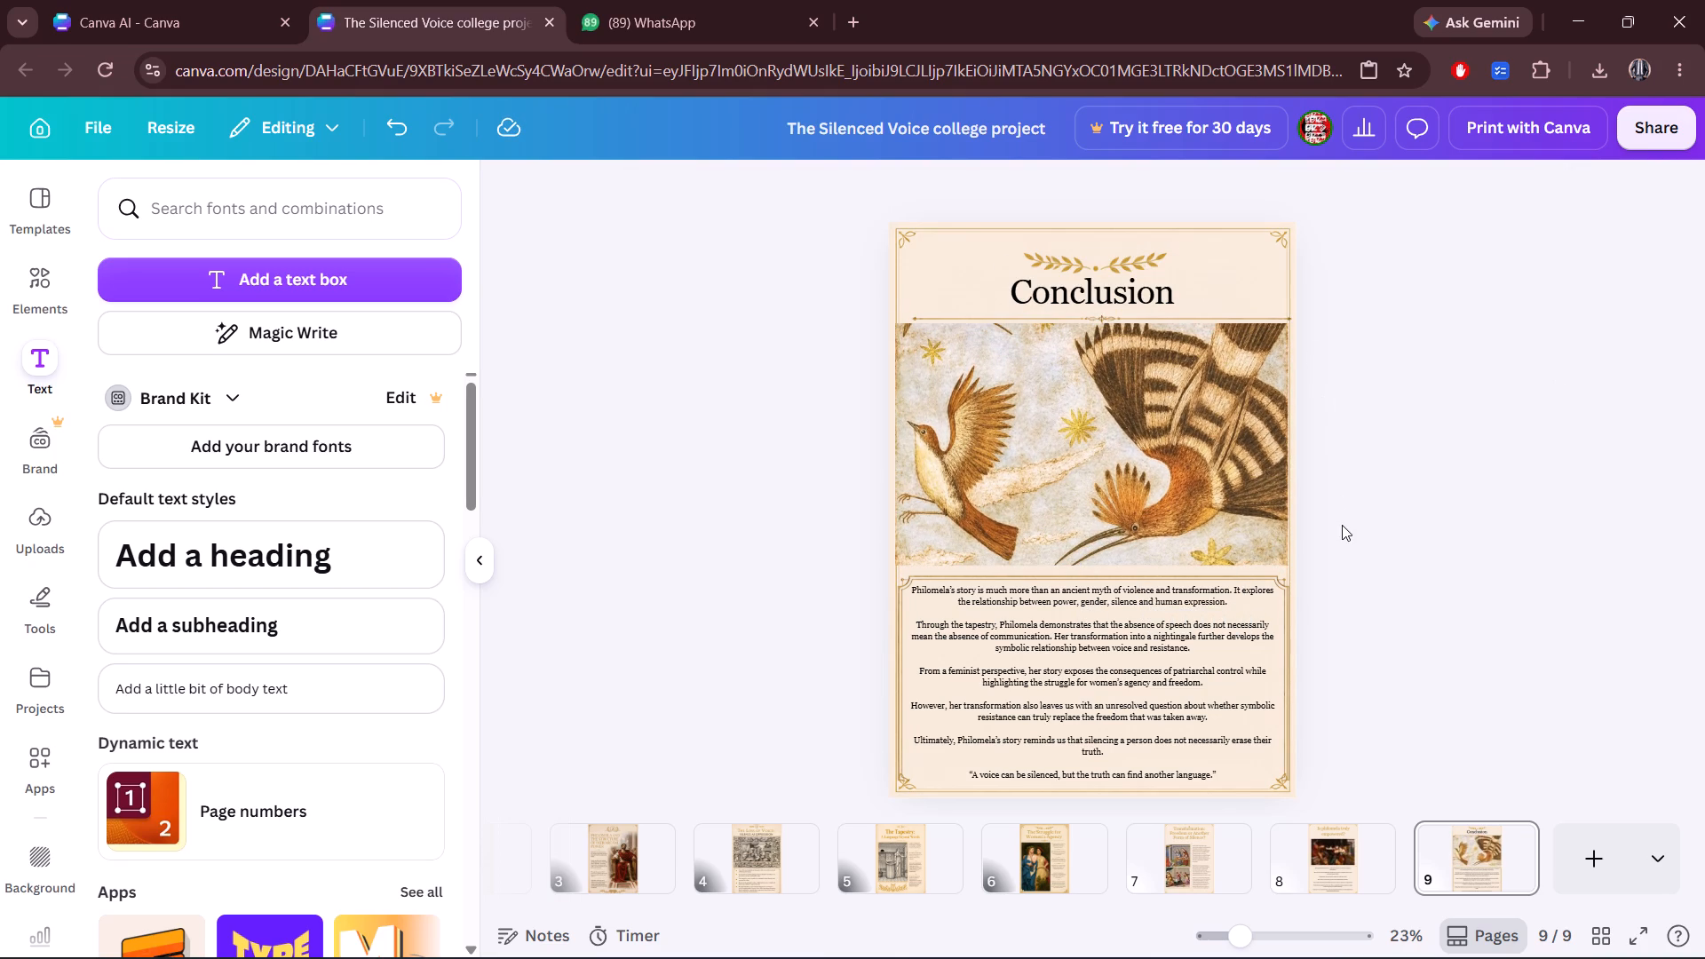
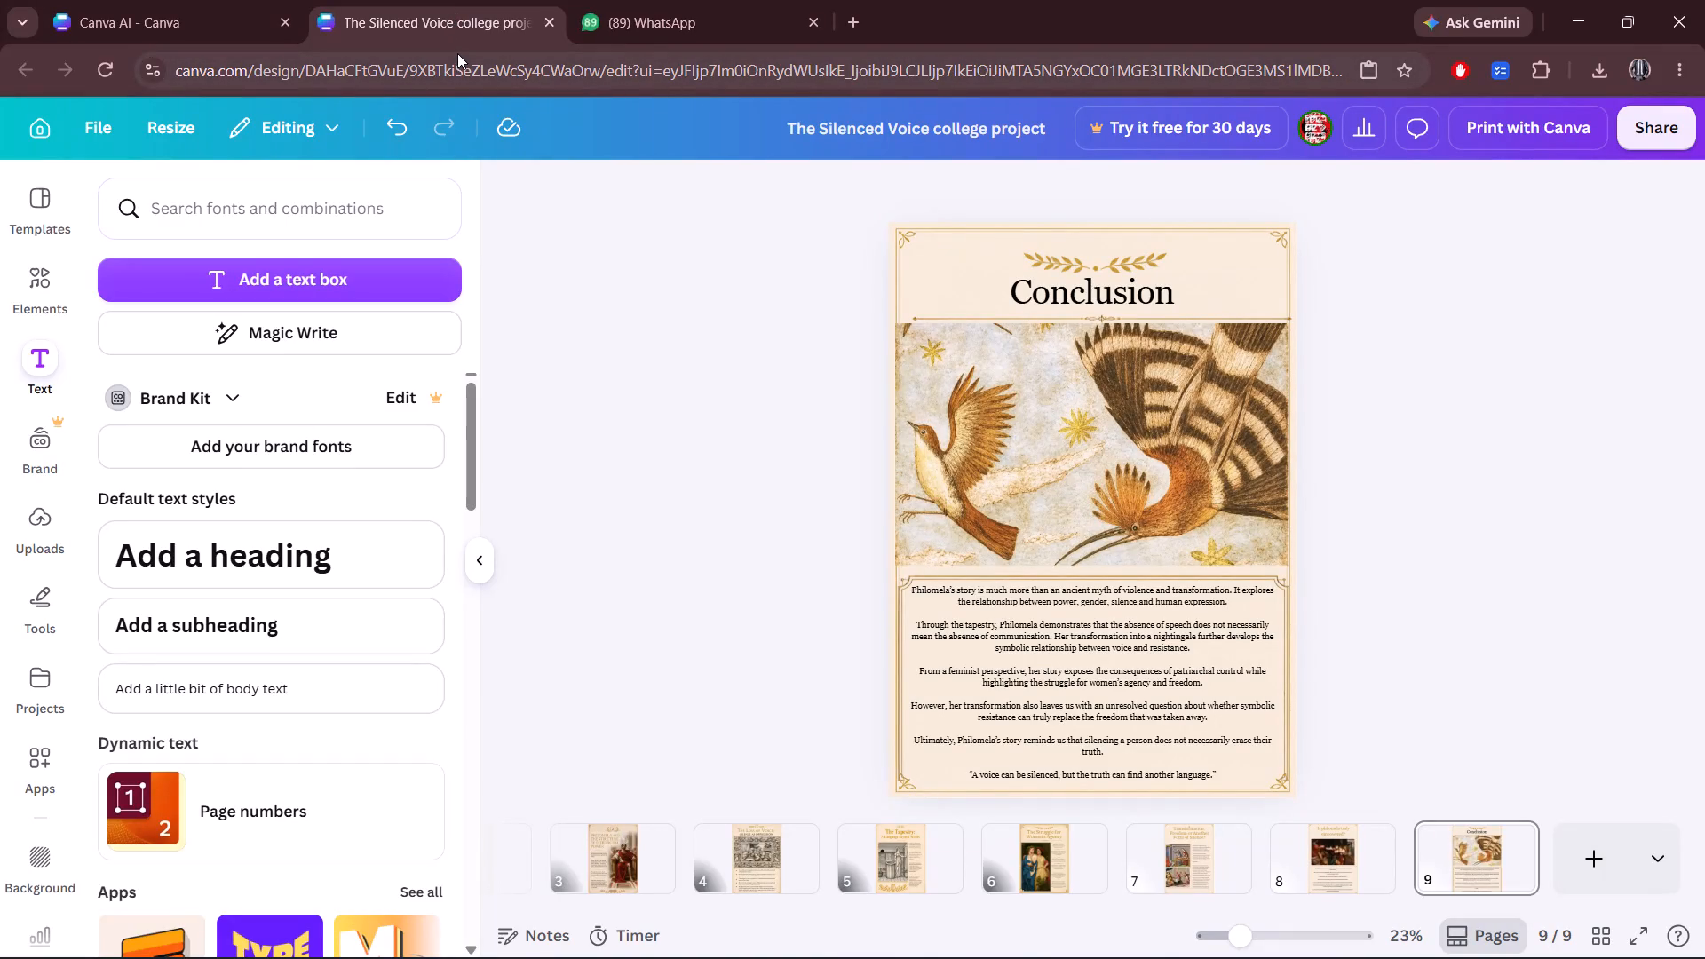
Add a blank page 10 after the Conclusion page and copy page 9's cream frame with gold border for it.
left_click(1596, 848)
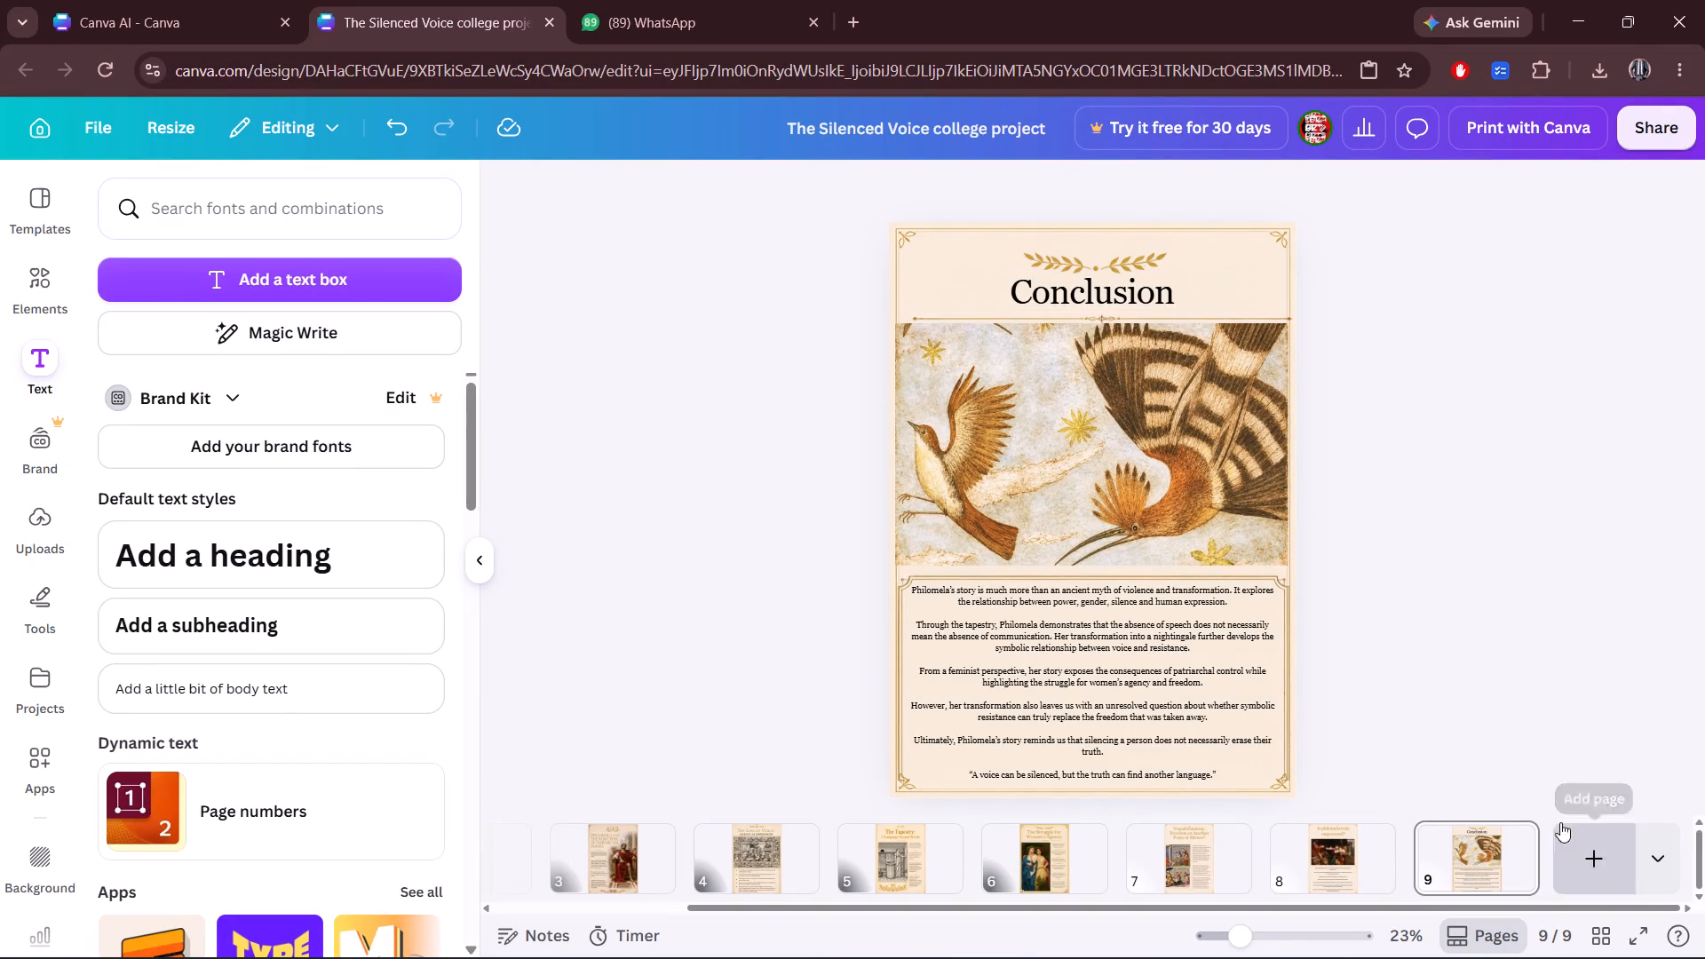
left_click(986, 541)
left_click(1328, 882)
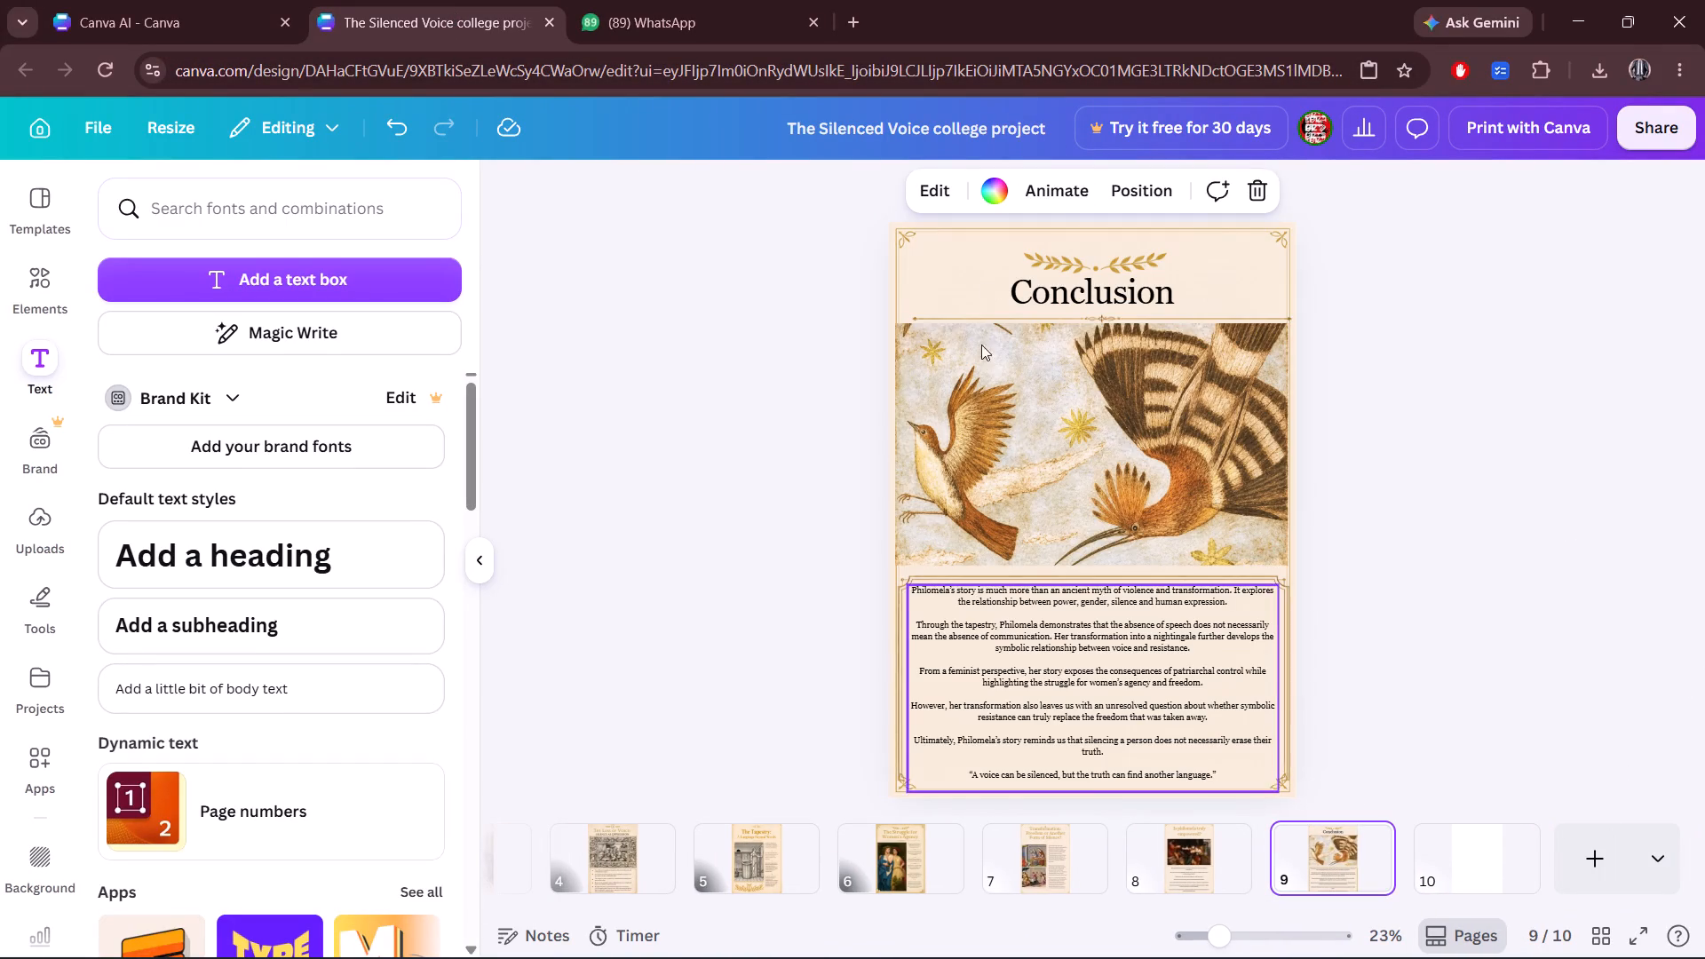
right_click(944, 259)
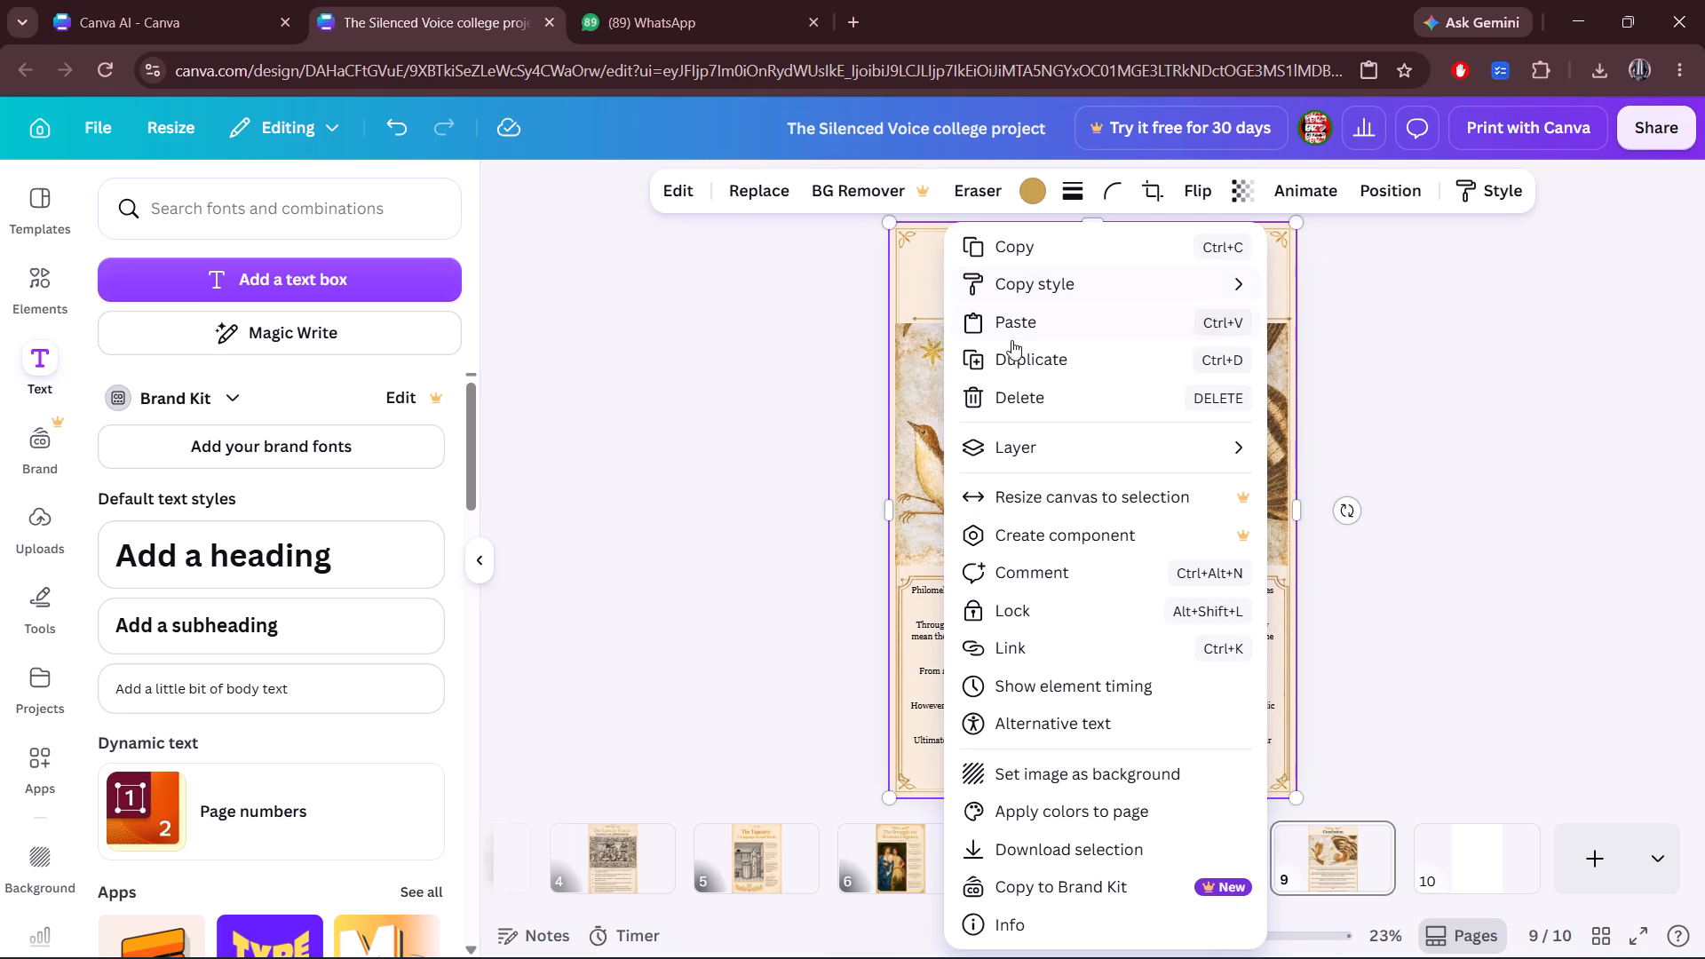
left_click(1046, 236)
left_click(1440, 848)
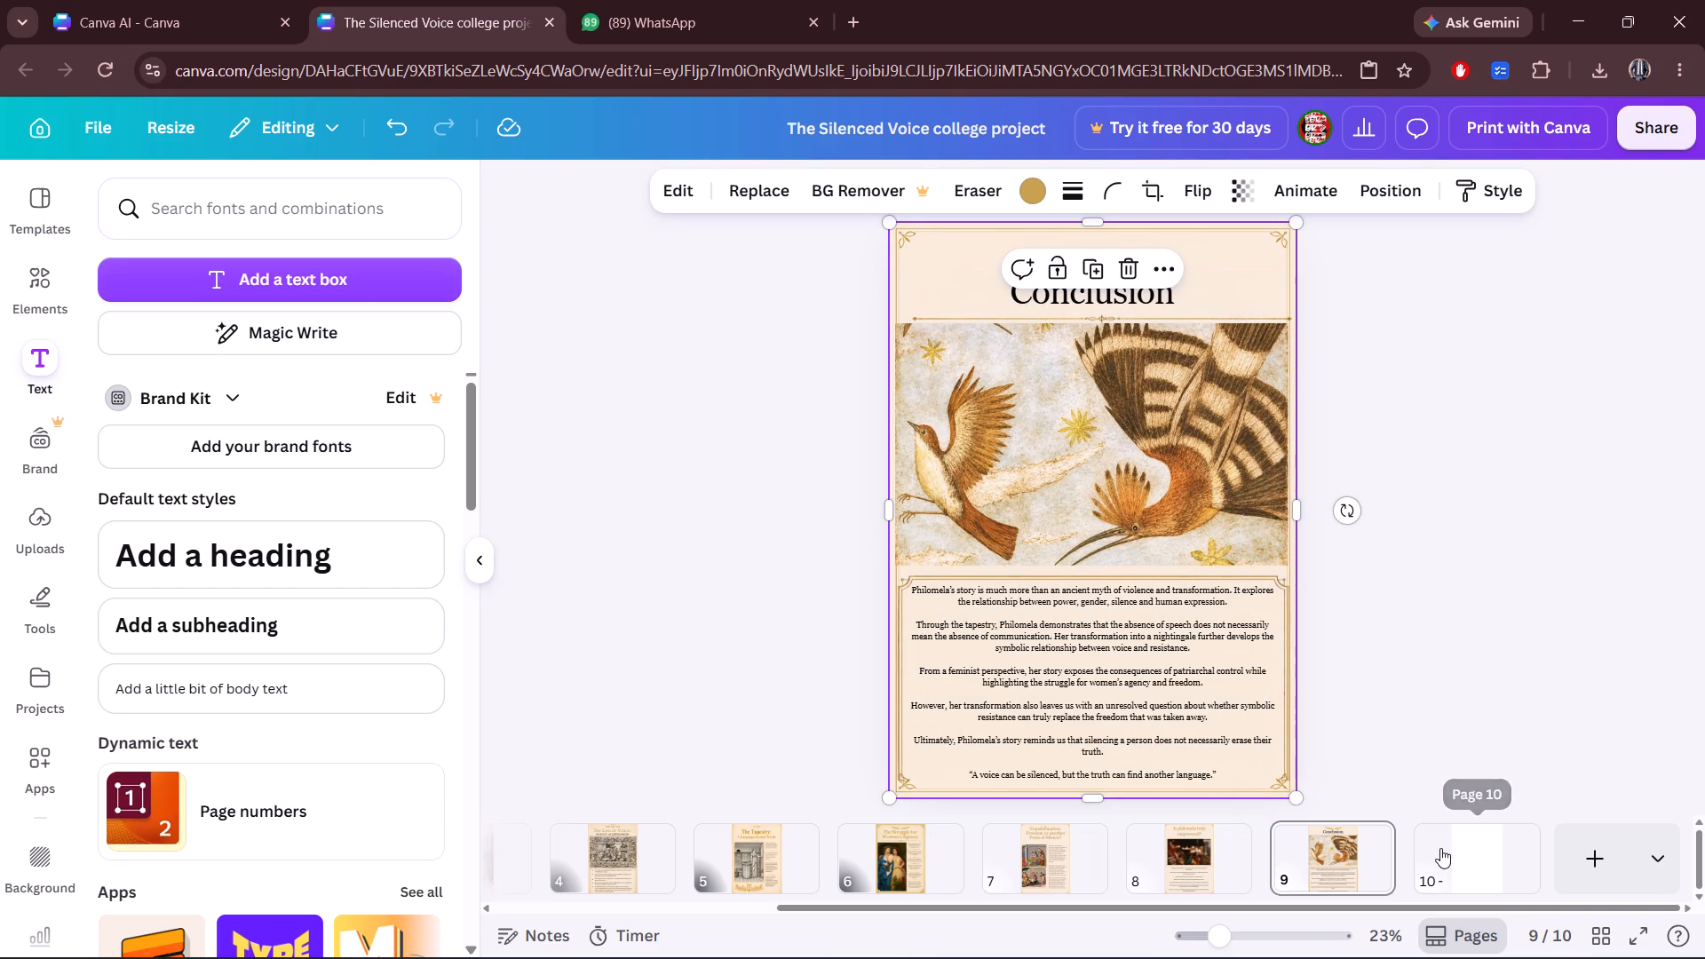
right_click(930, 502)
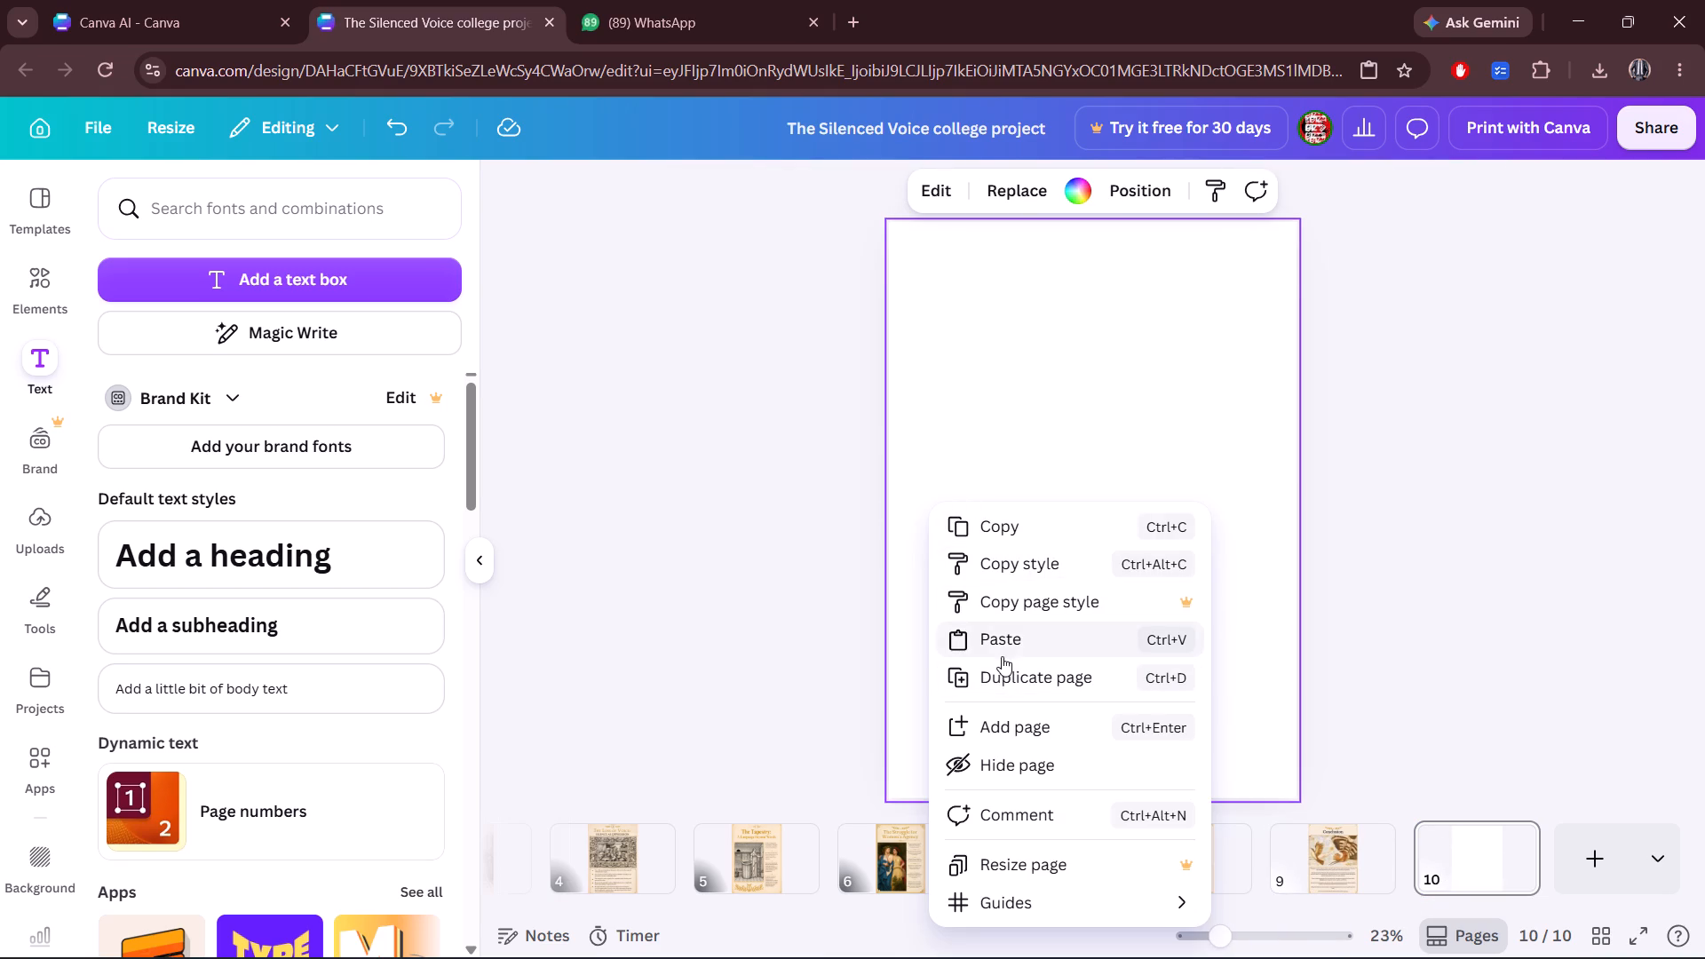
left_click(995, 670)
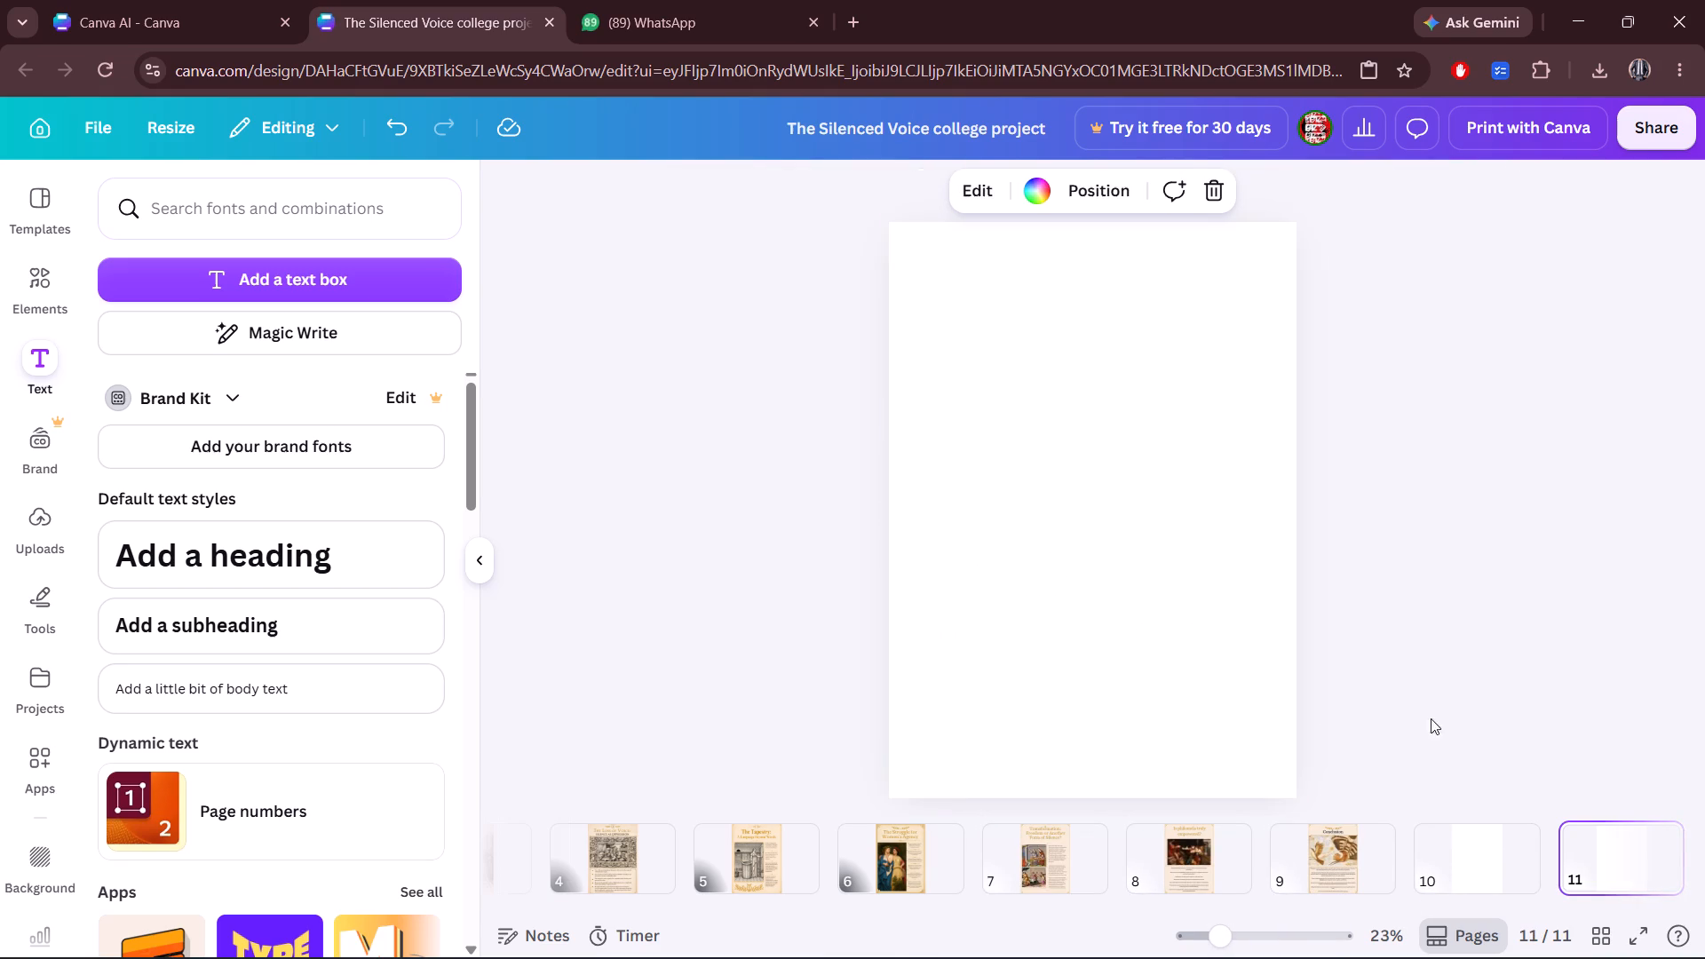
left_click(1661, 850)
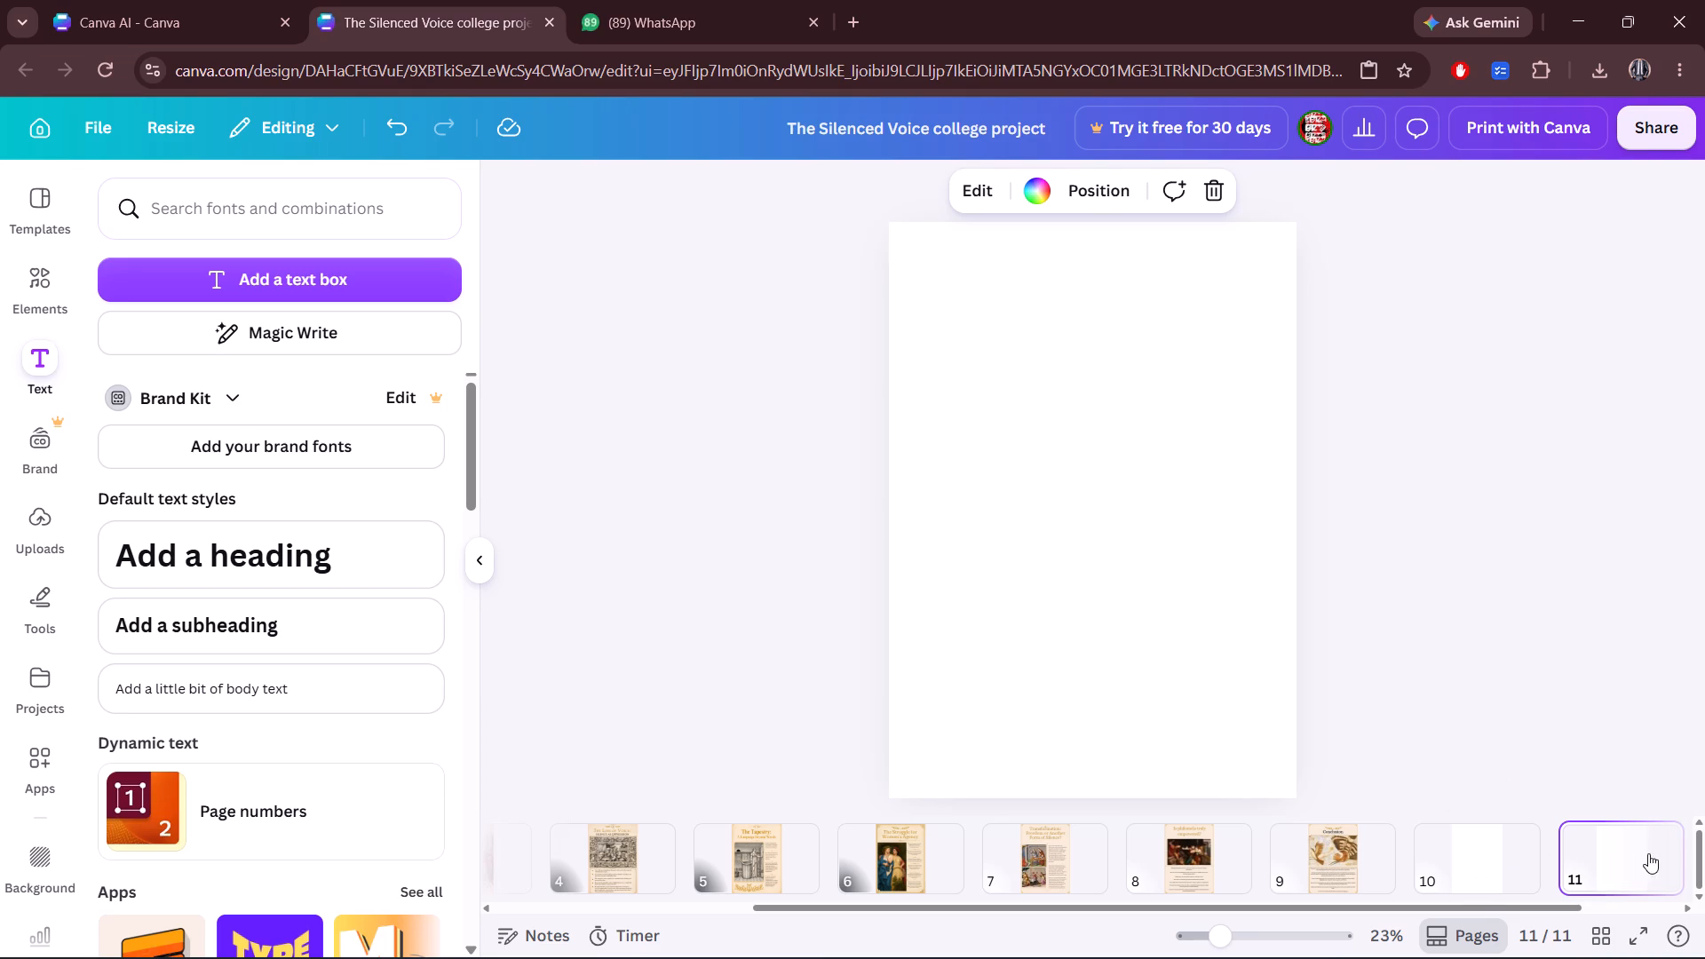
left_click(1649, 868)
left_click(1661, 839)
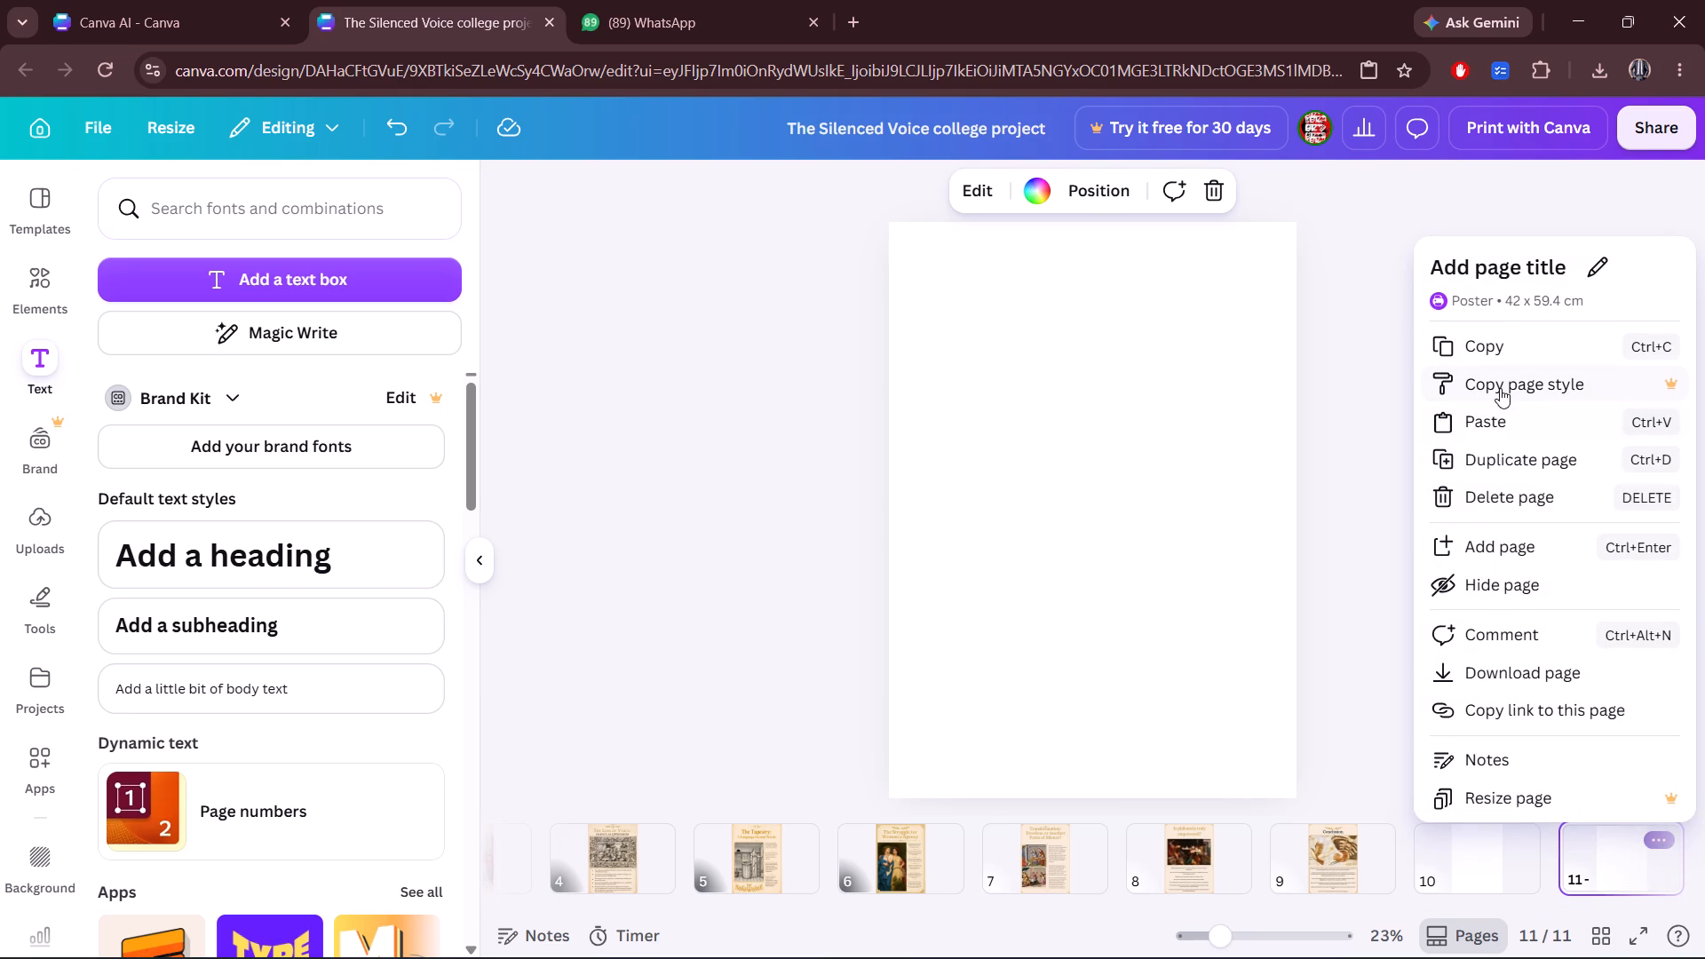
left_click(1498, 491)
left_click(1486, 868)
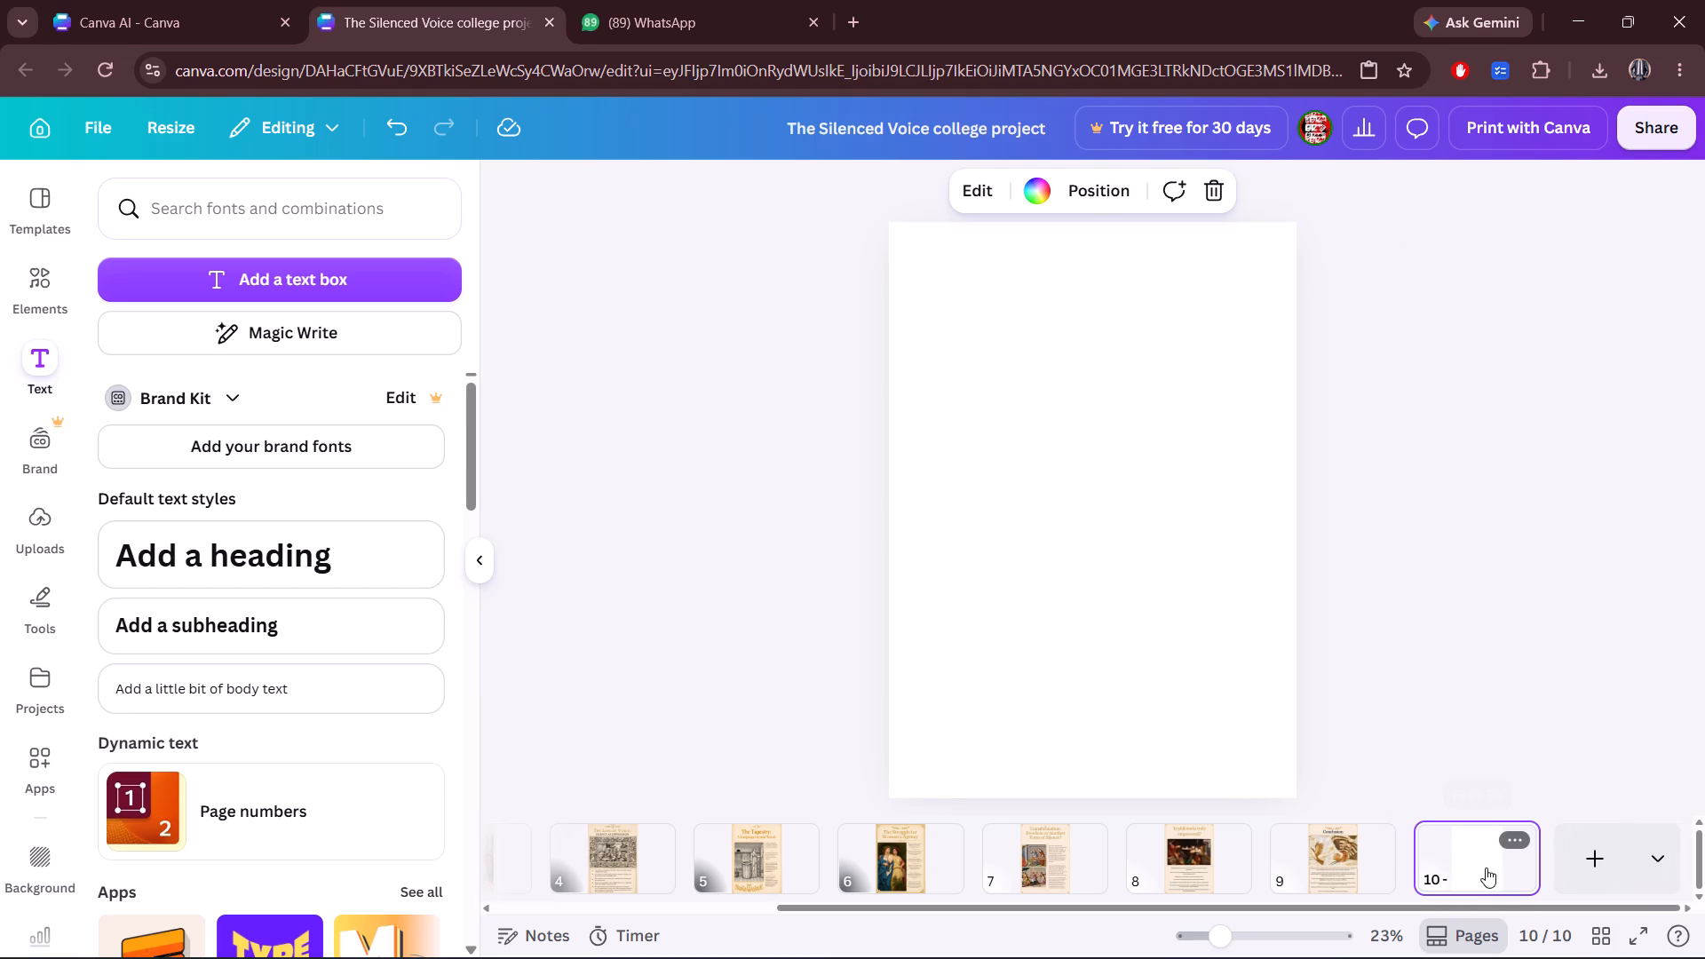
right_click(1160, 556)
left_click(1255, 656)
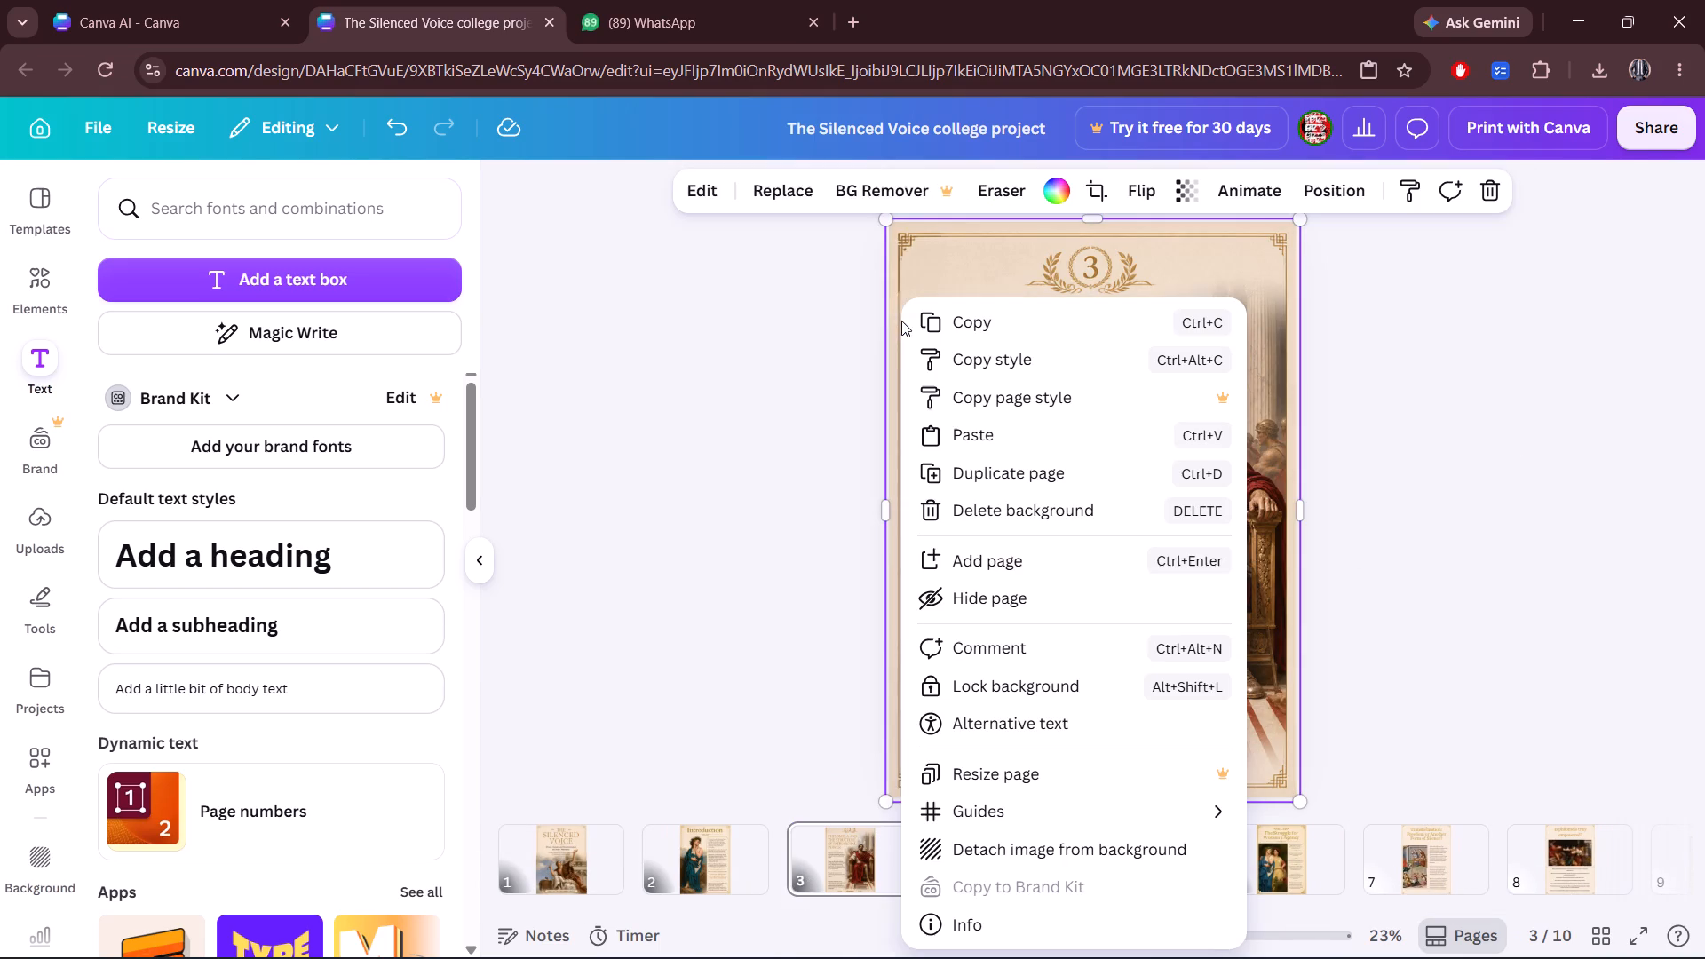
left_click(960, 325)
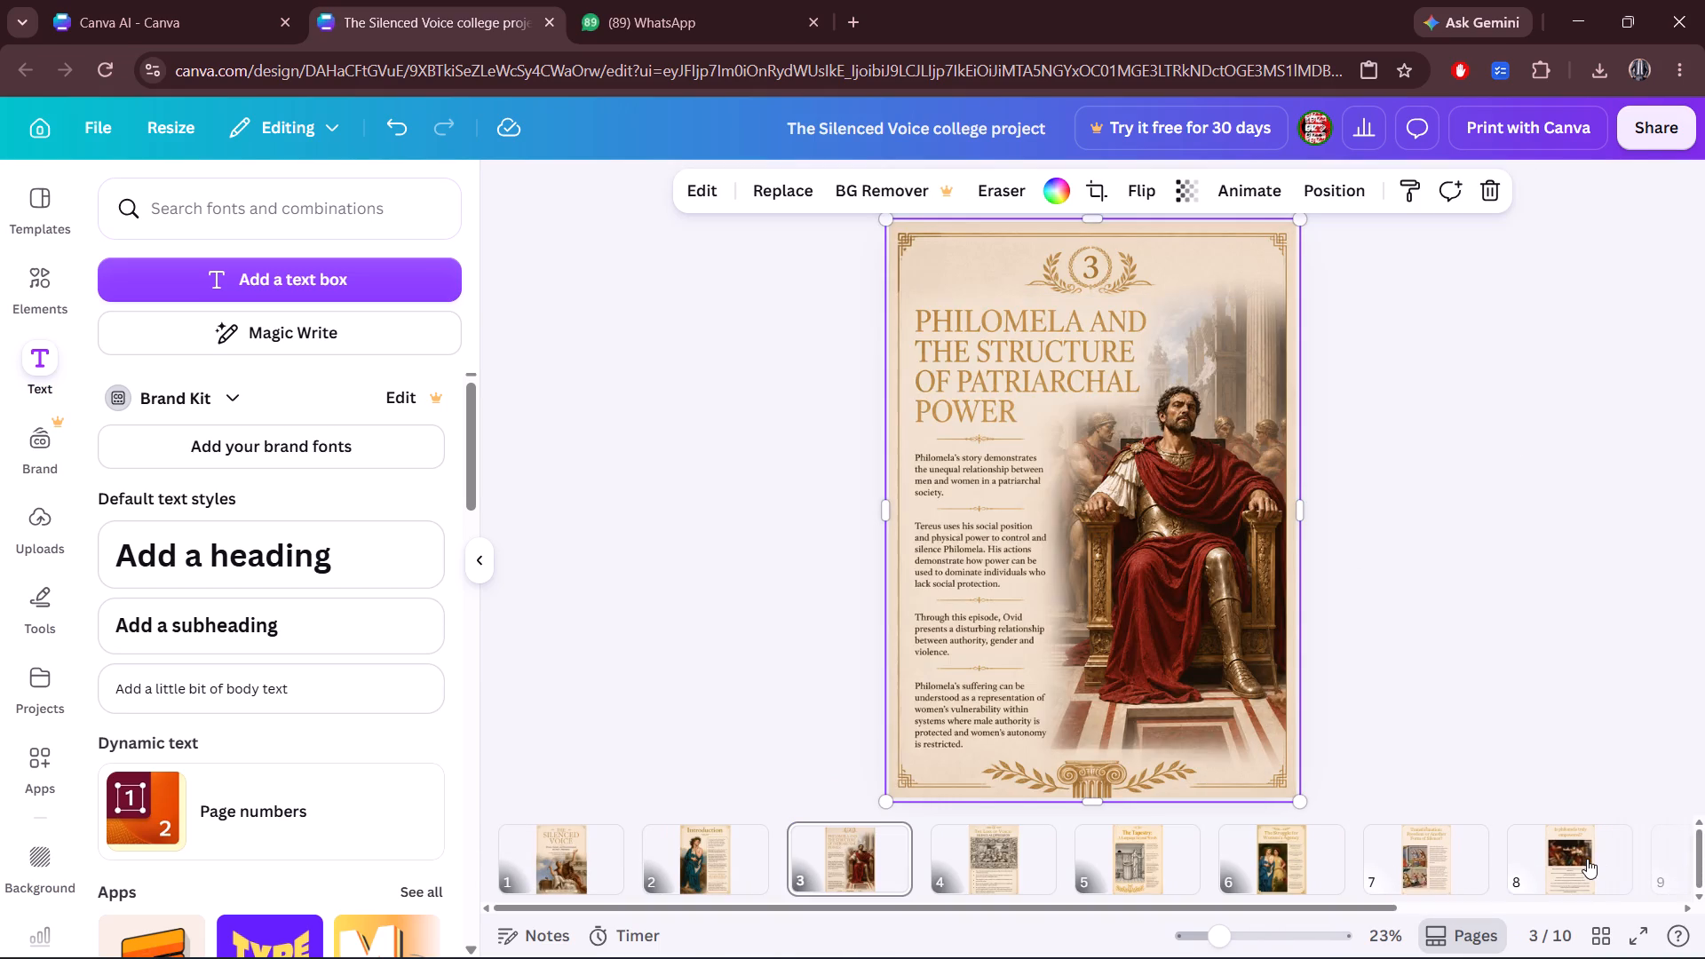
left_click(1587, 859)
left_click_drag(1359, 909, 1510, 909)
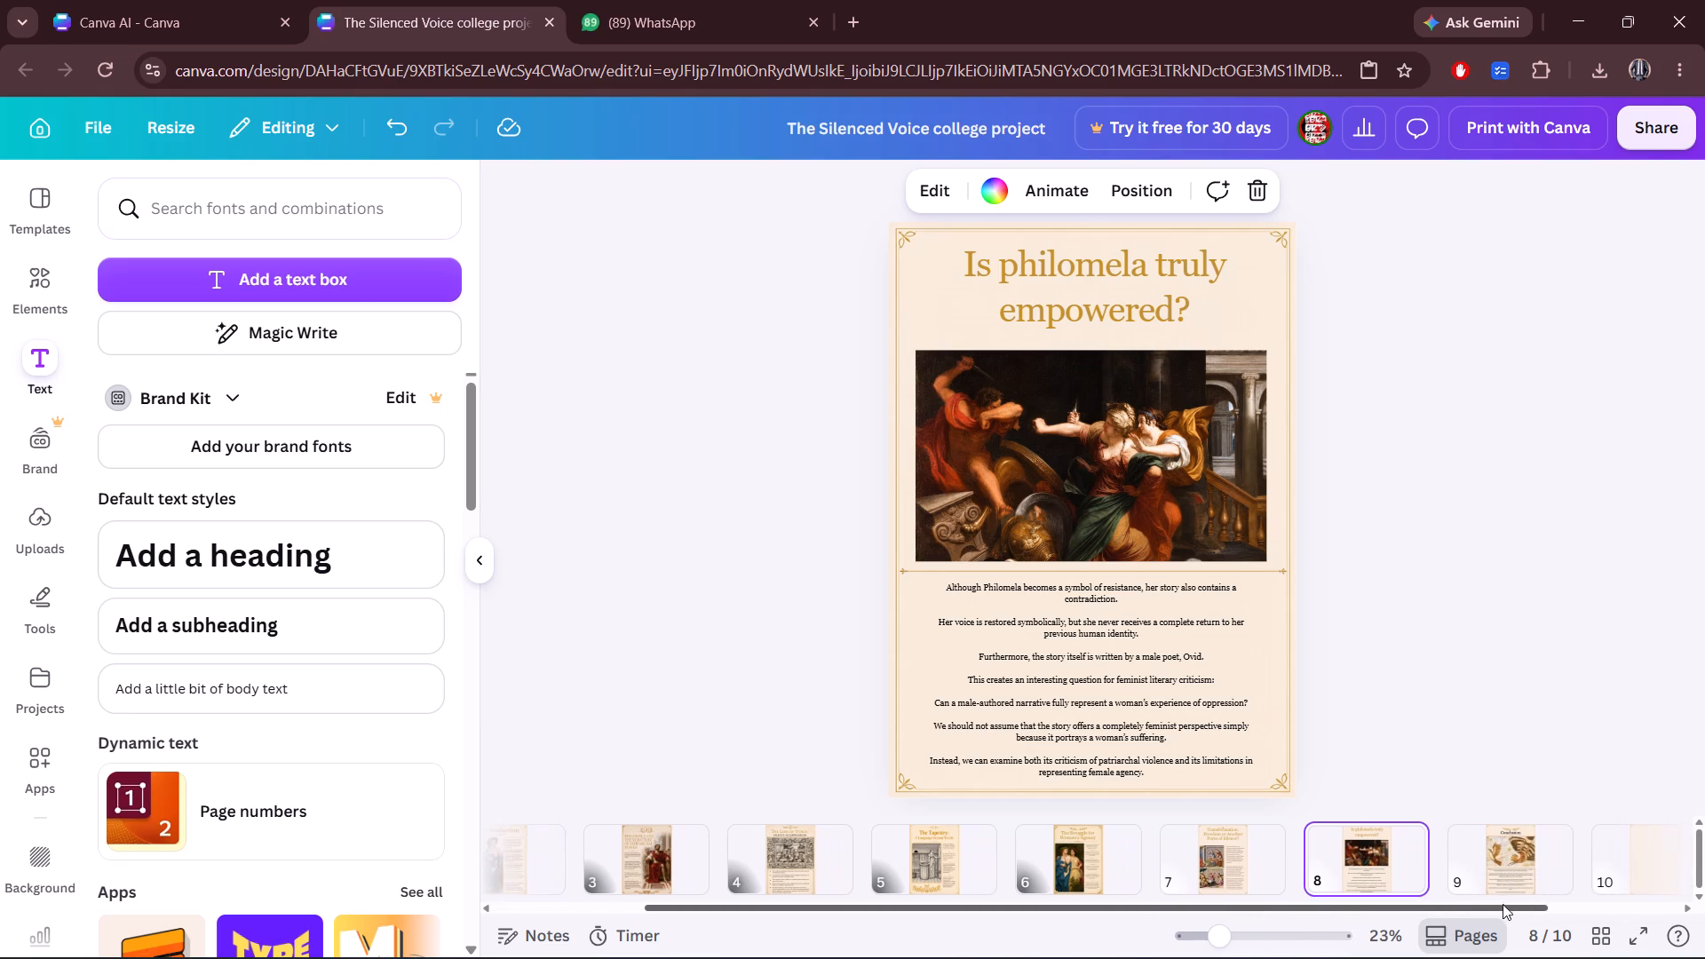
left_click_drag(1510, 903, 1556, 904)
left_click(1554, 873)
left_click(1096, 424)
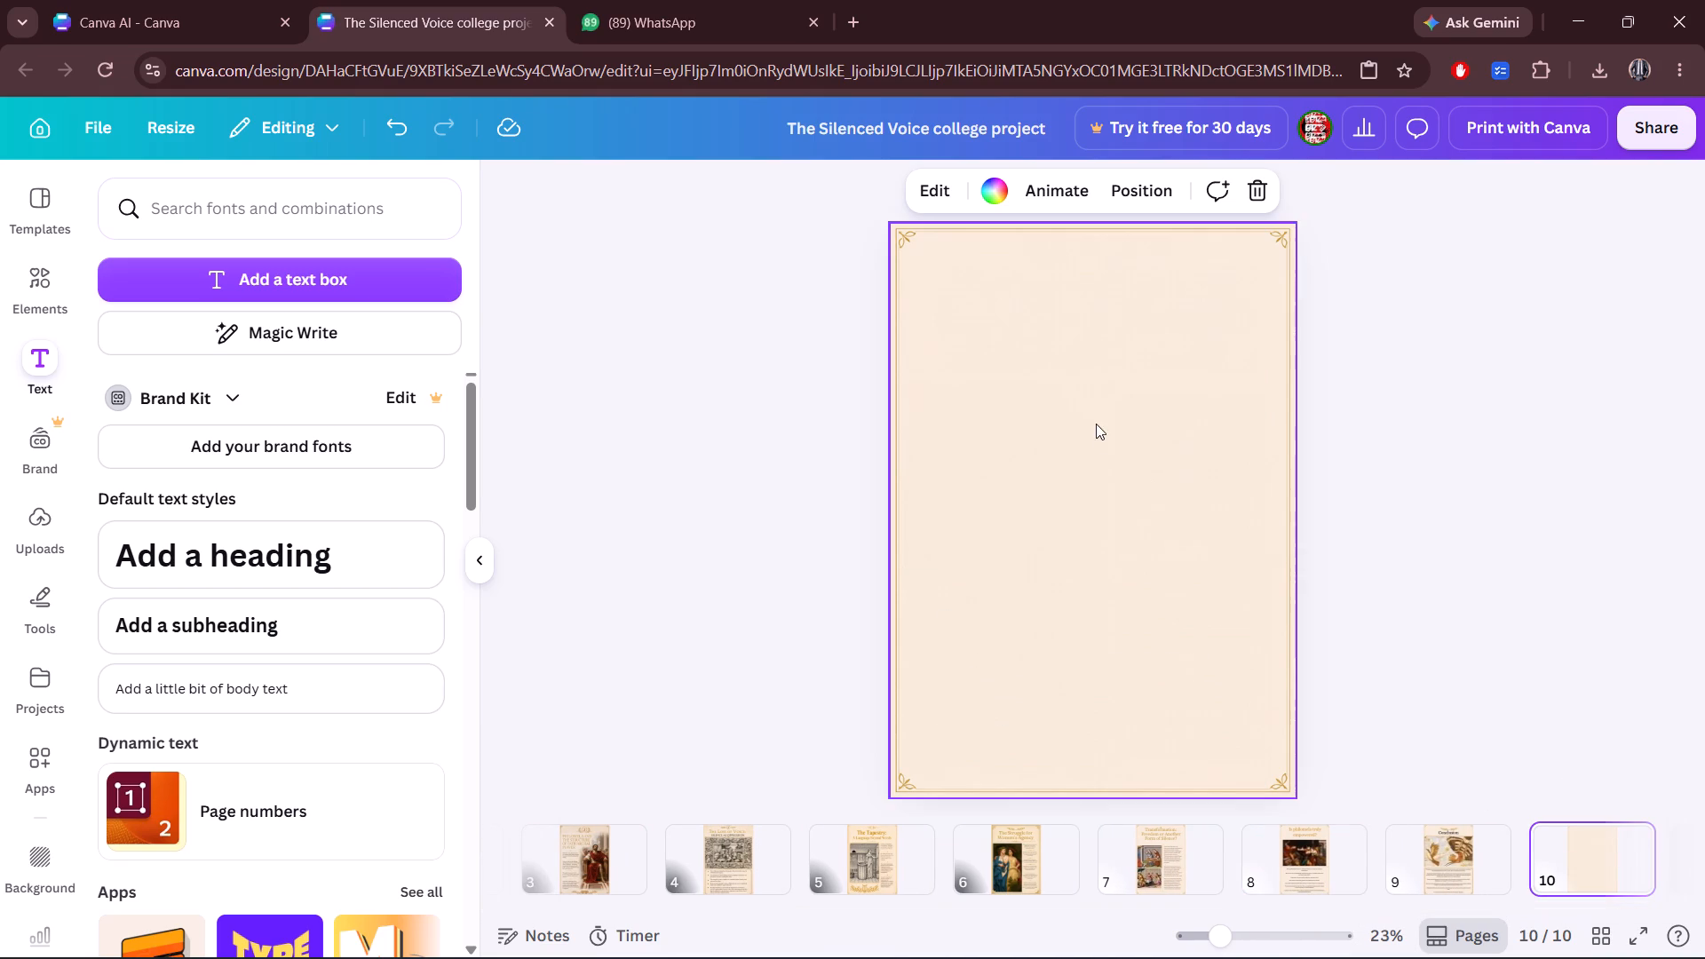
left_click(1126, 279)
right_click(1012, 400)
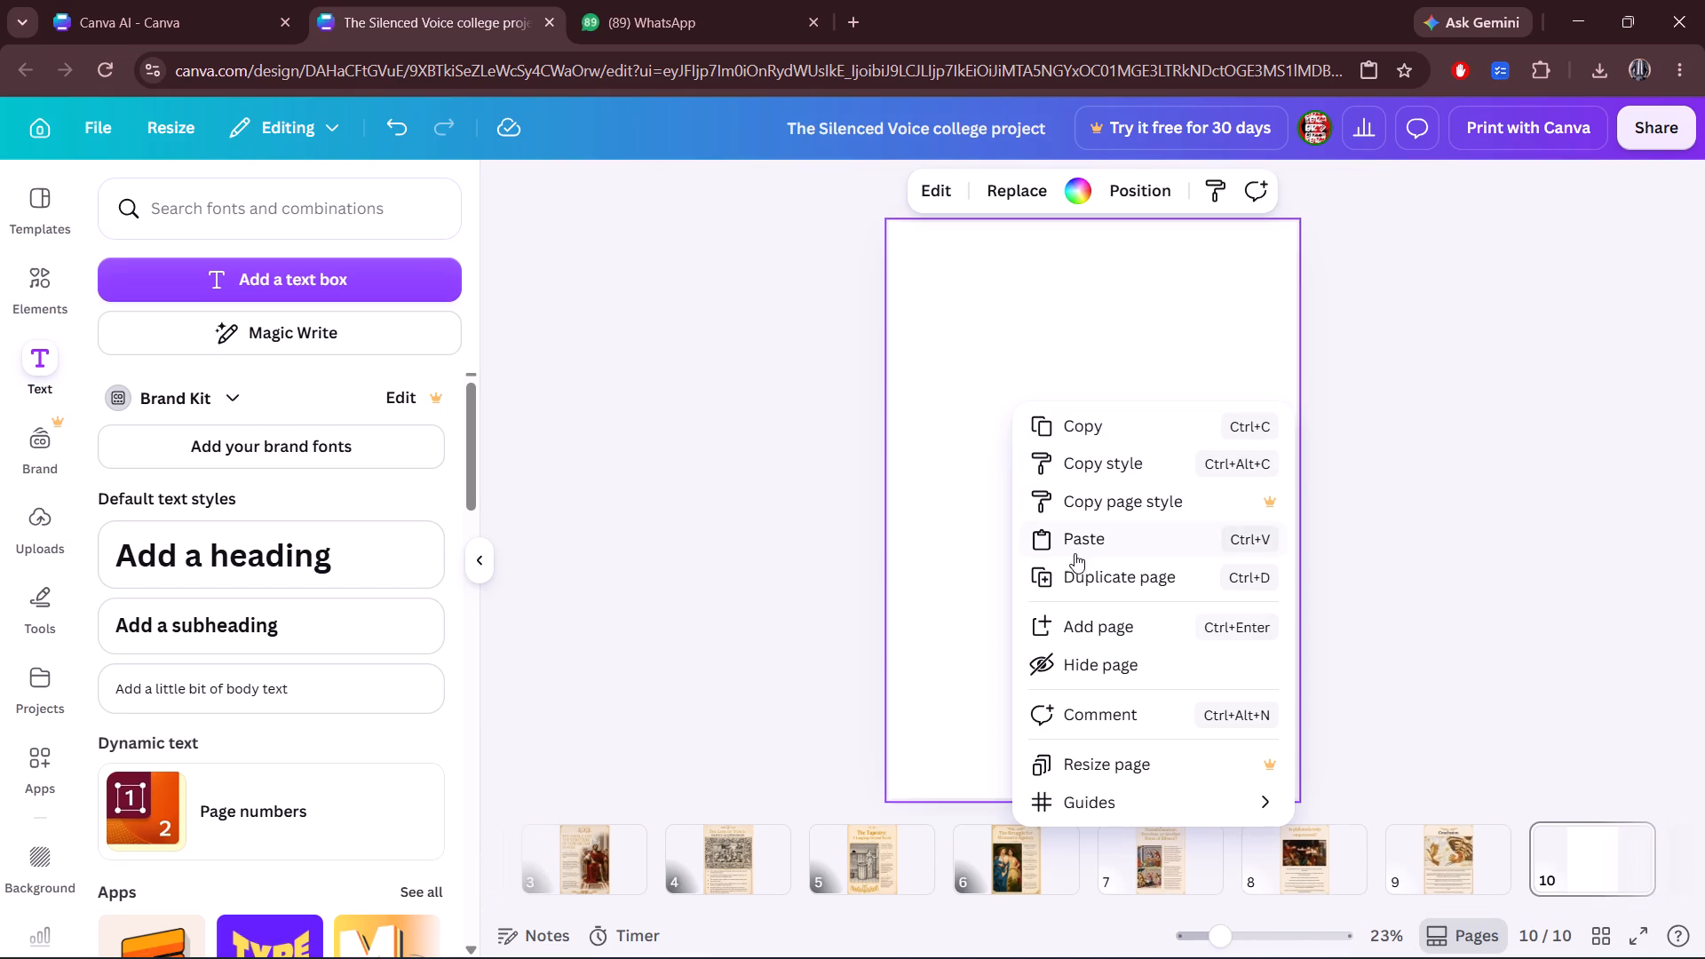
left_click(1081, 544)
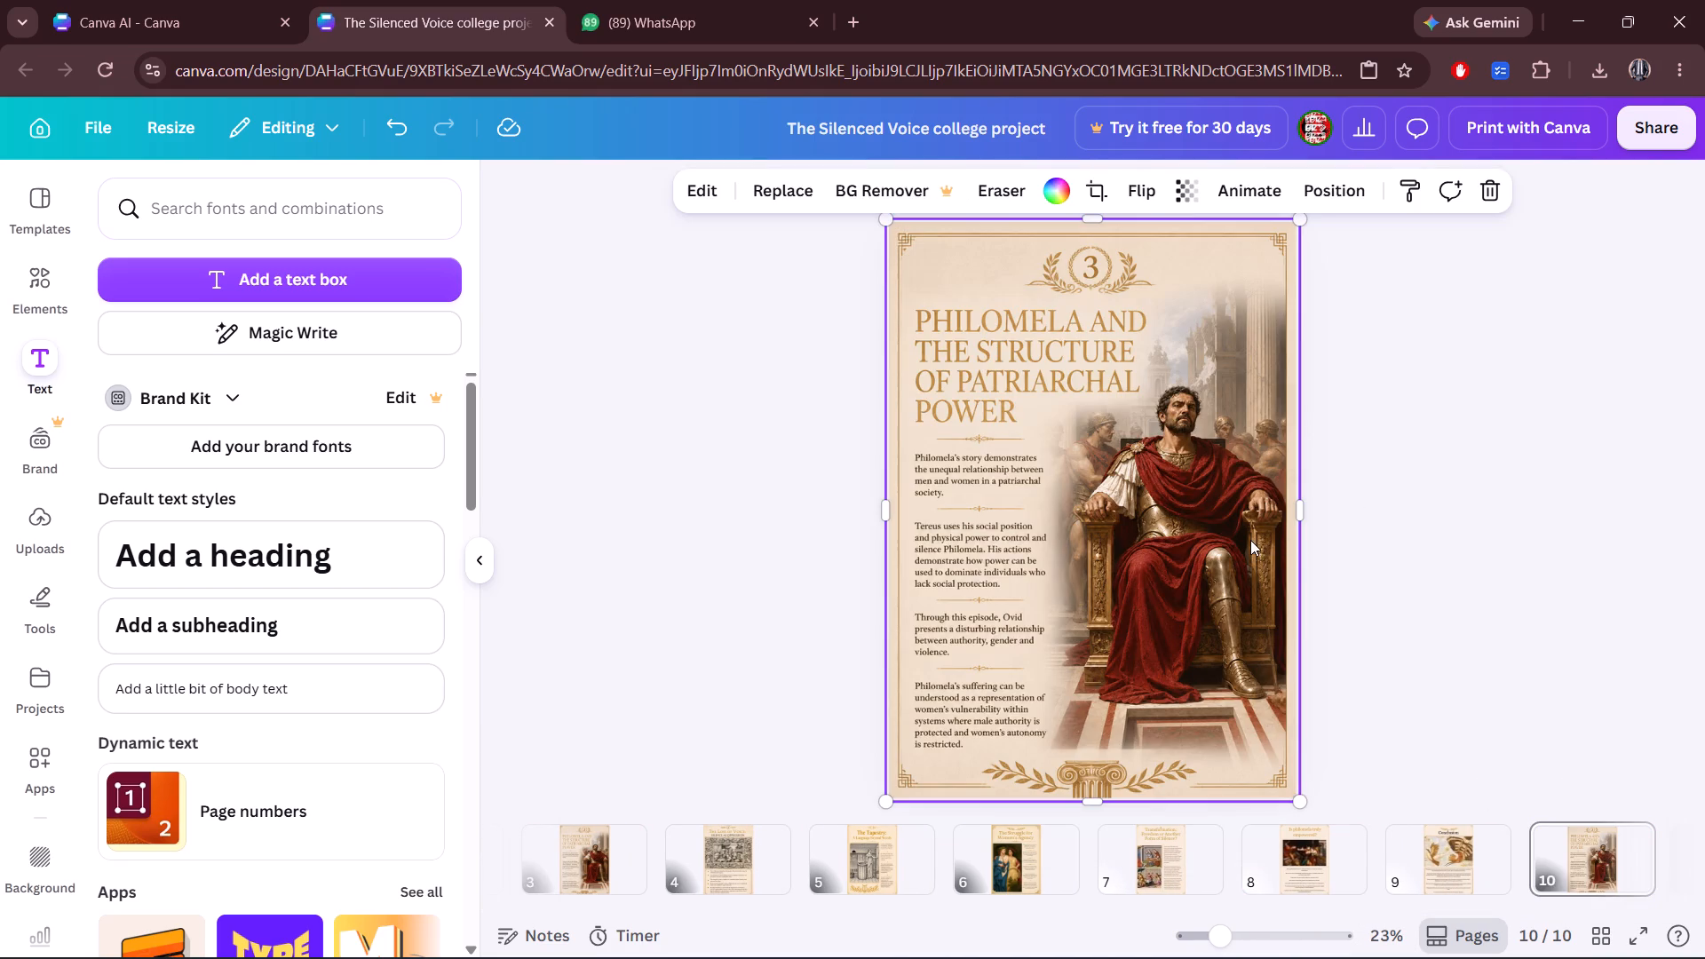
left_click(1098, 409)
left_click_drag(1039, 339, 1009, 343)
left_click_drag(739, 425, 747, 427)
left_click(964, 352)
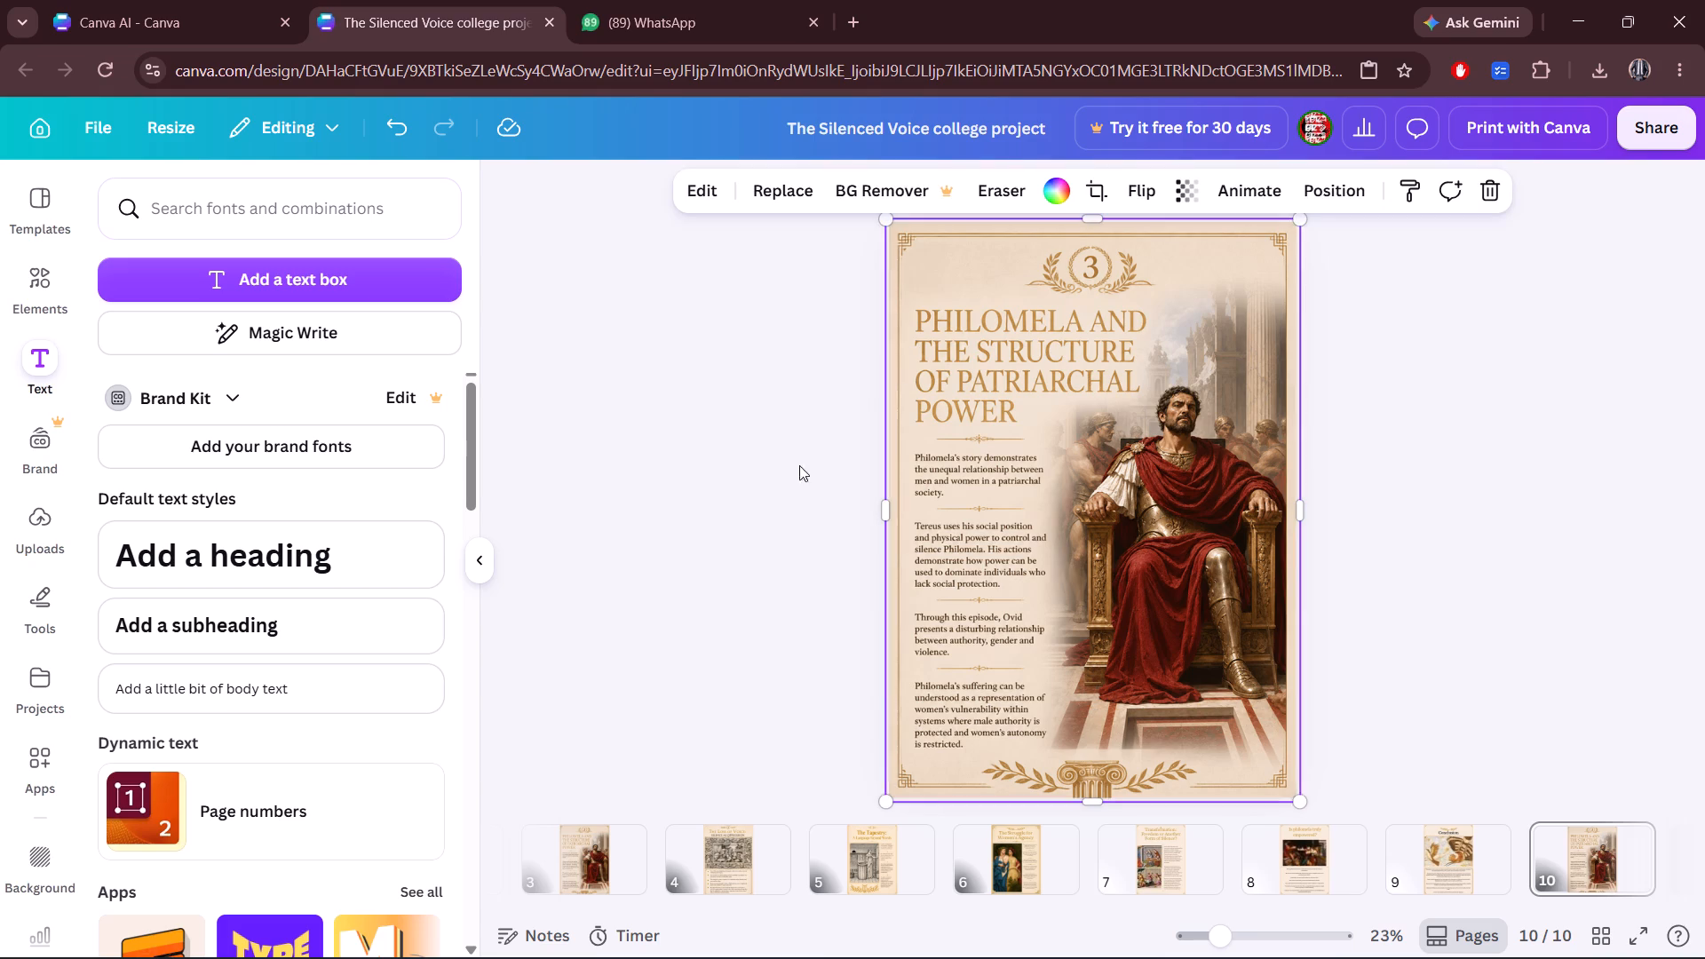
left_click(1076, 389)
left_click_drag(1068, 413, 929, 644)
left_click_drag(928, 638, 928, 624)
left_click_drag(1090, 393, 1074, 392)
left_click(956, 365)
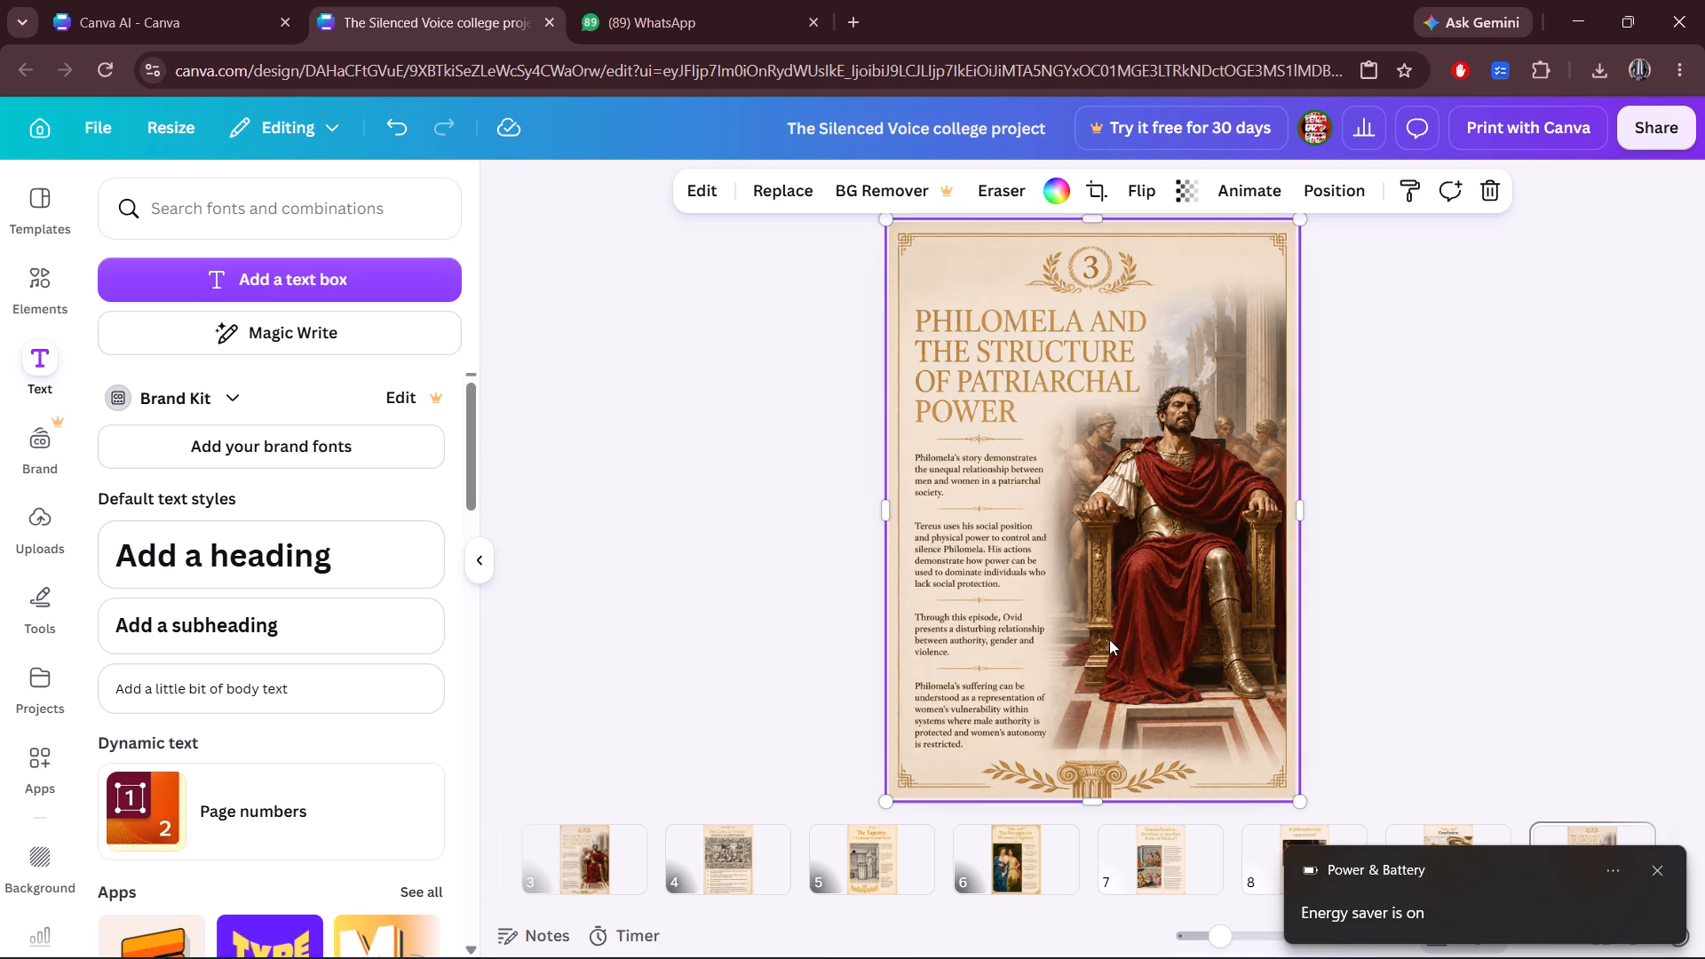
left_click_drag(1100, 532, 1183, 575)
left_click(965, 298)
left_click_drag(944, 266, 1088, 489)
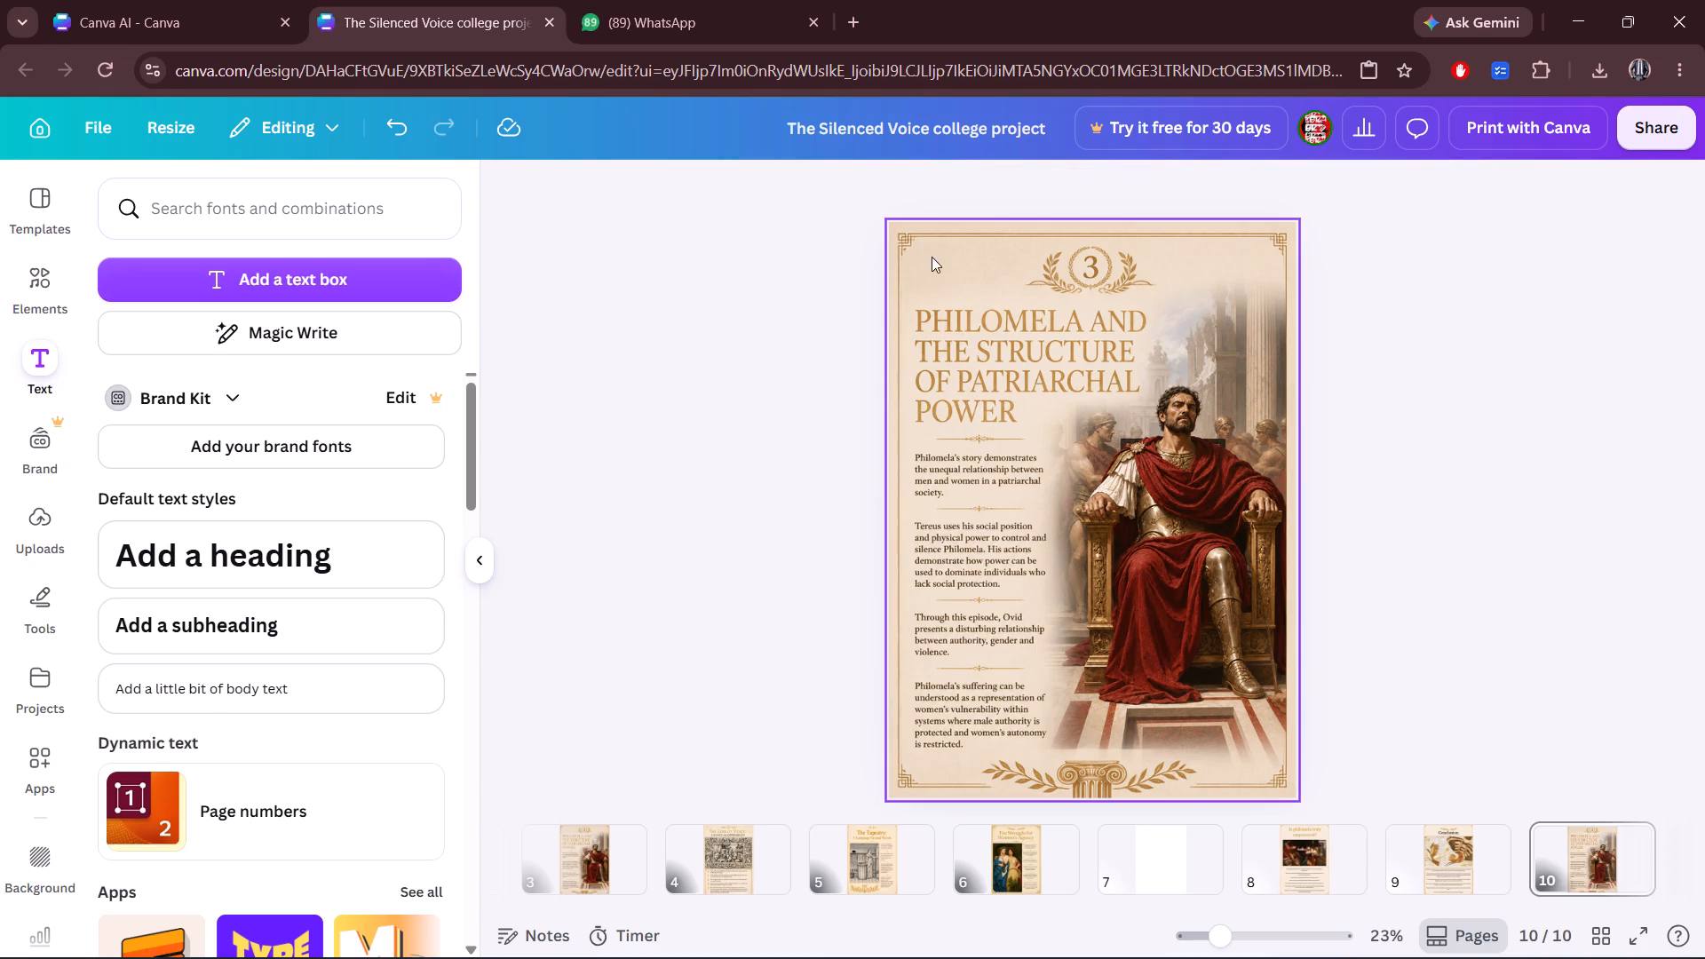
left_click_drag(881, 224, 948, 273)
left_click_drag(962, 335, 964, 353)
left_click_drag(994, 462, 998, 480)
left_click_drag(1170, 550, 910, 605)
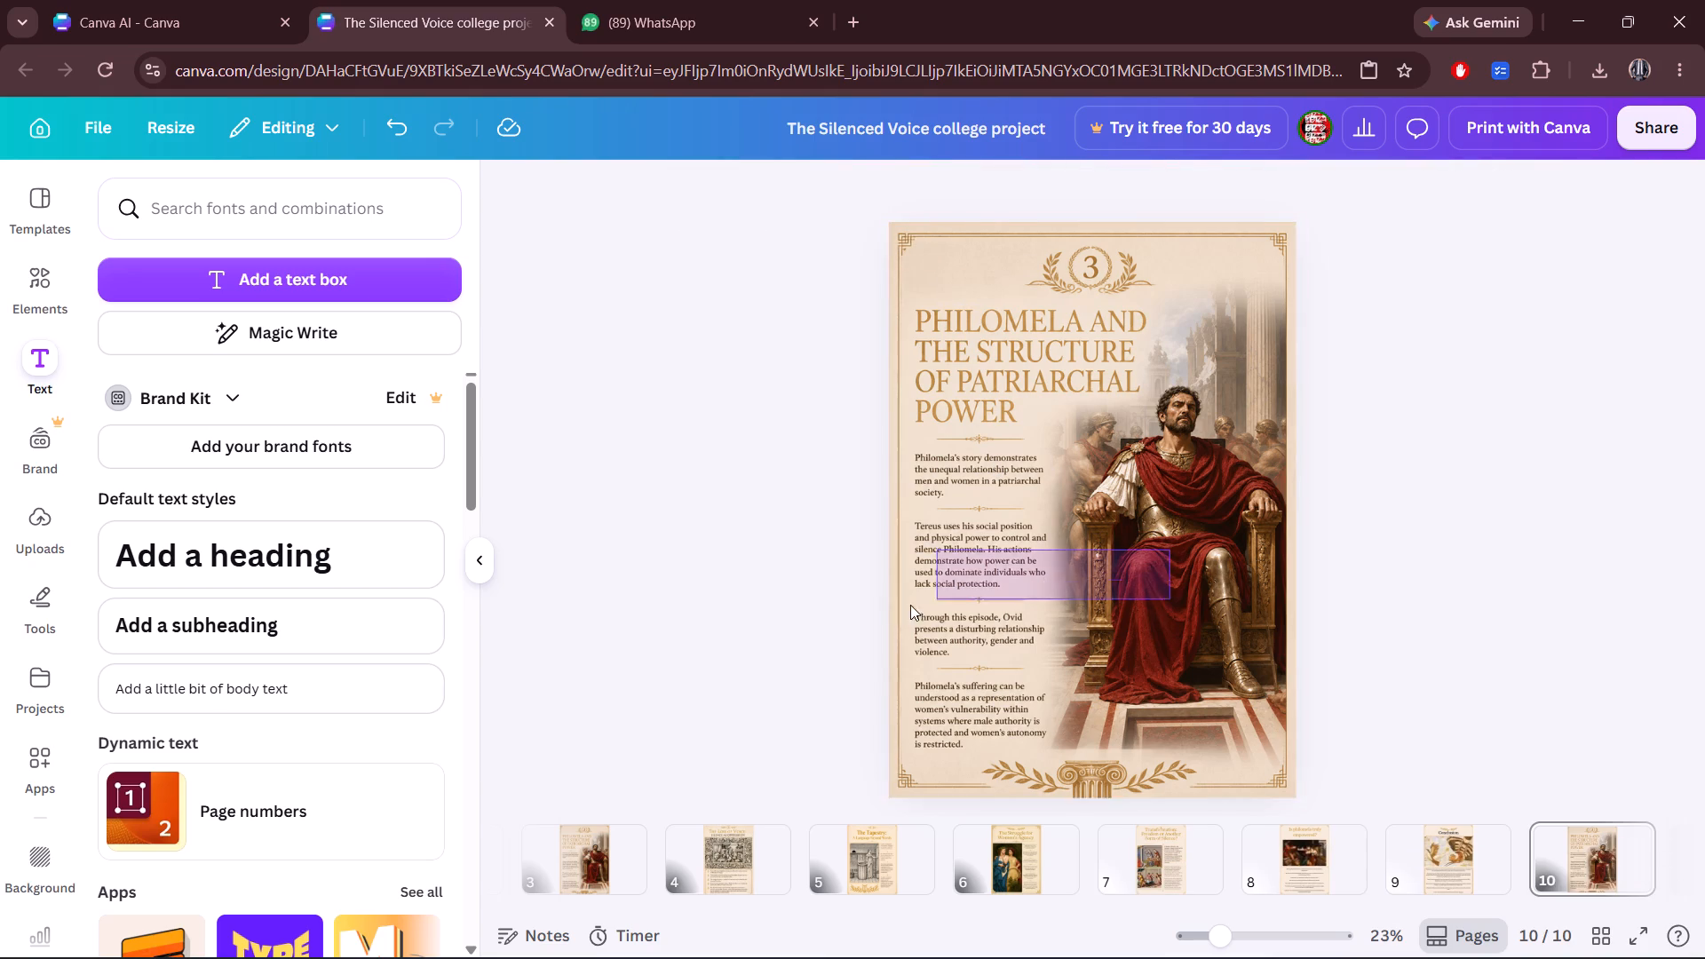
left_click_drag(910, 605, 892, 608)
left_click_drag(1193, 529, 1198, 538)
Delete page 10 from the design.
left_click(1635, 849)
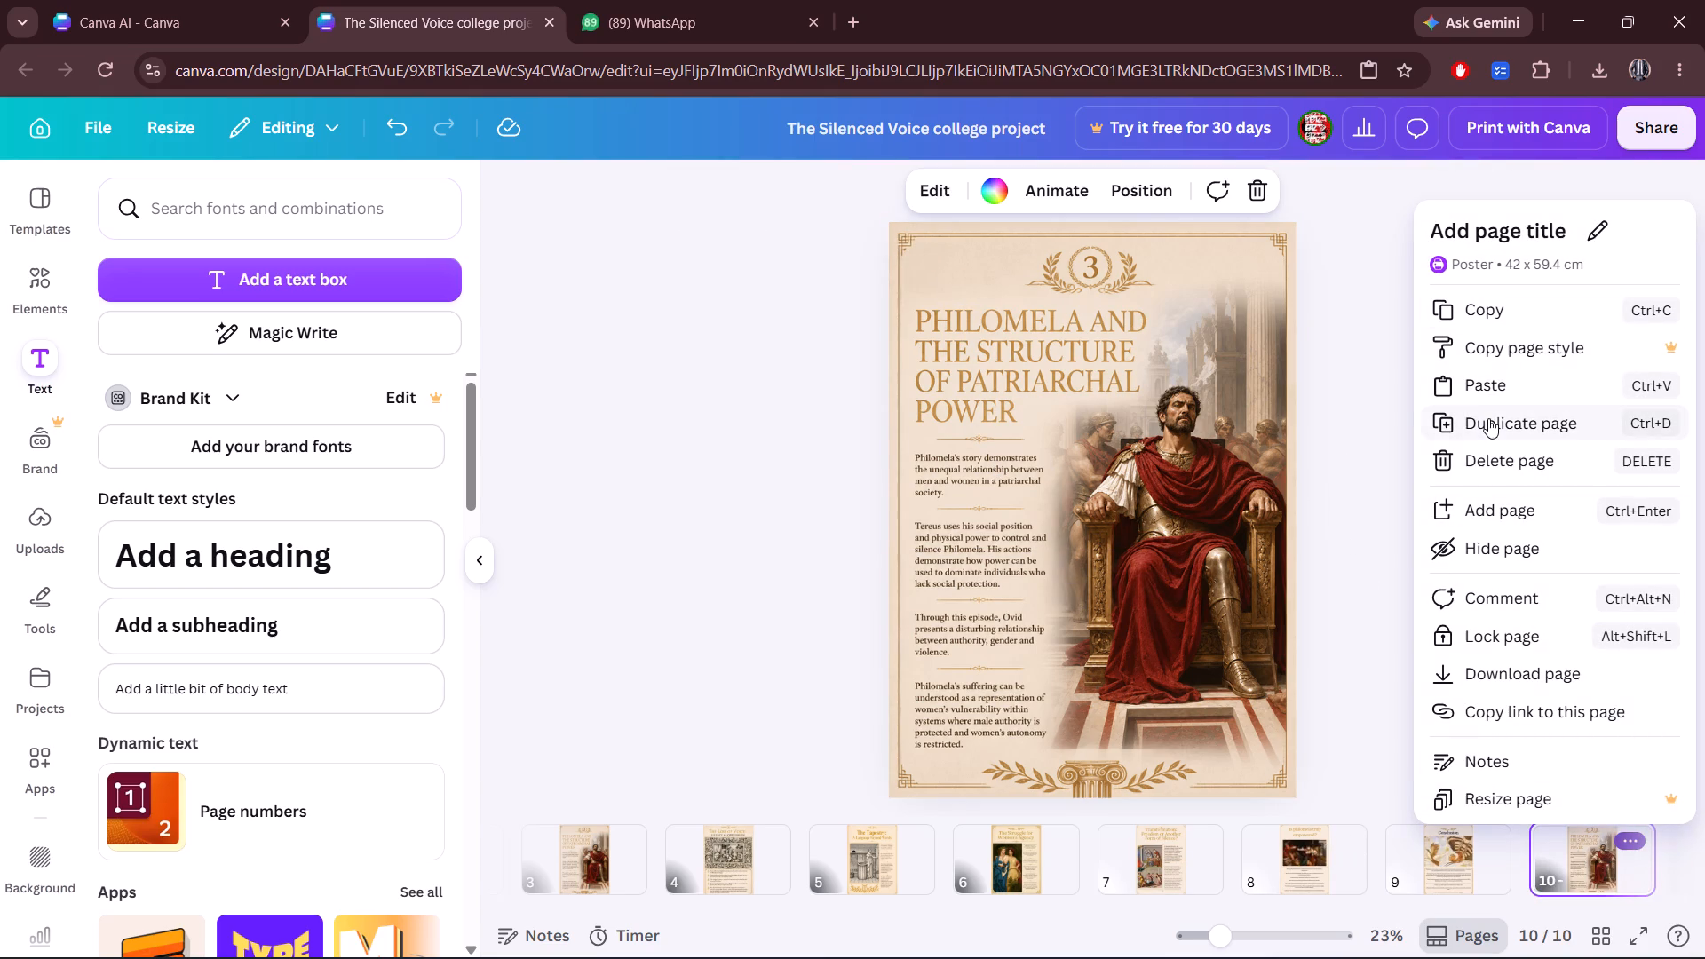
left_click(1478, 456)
Narrow page 9's bird painting at both side edges, leaving equal small margins inside the gold page border.
left_click(1339, 852)
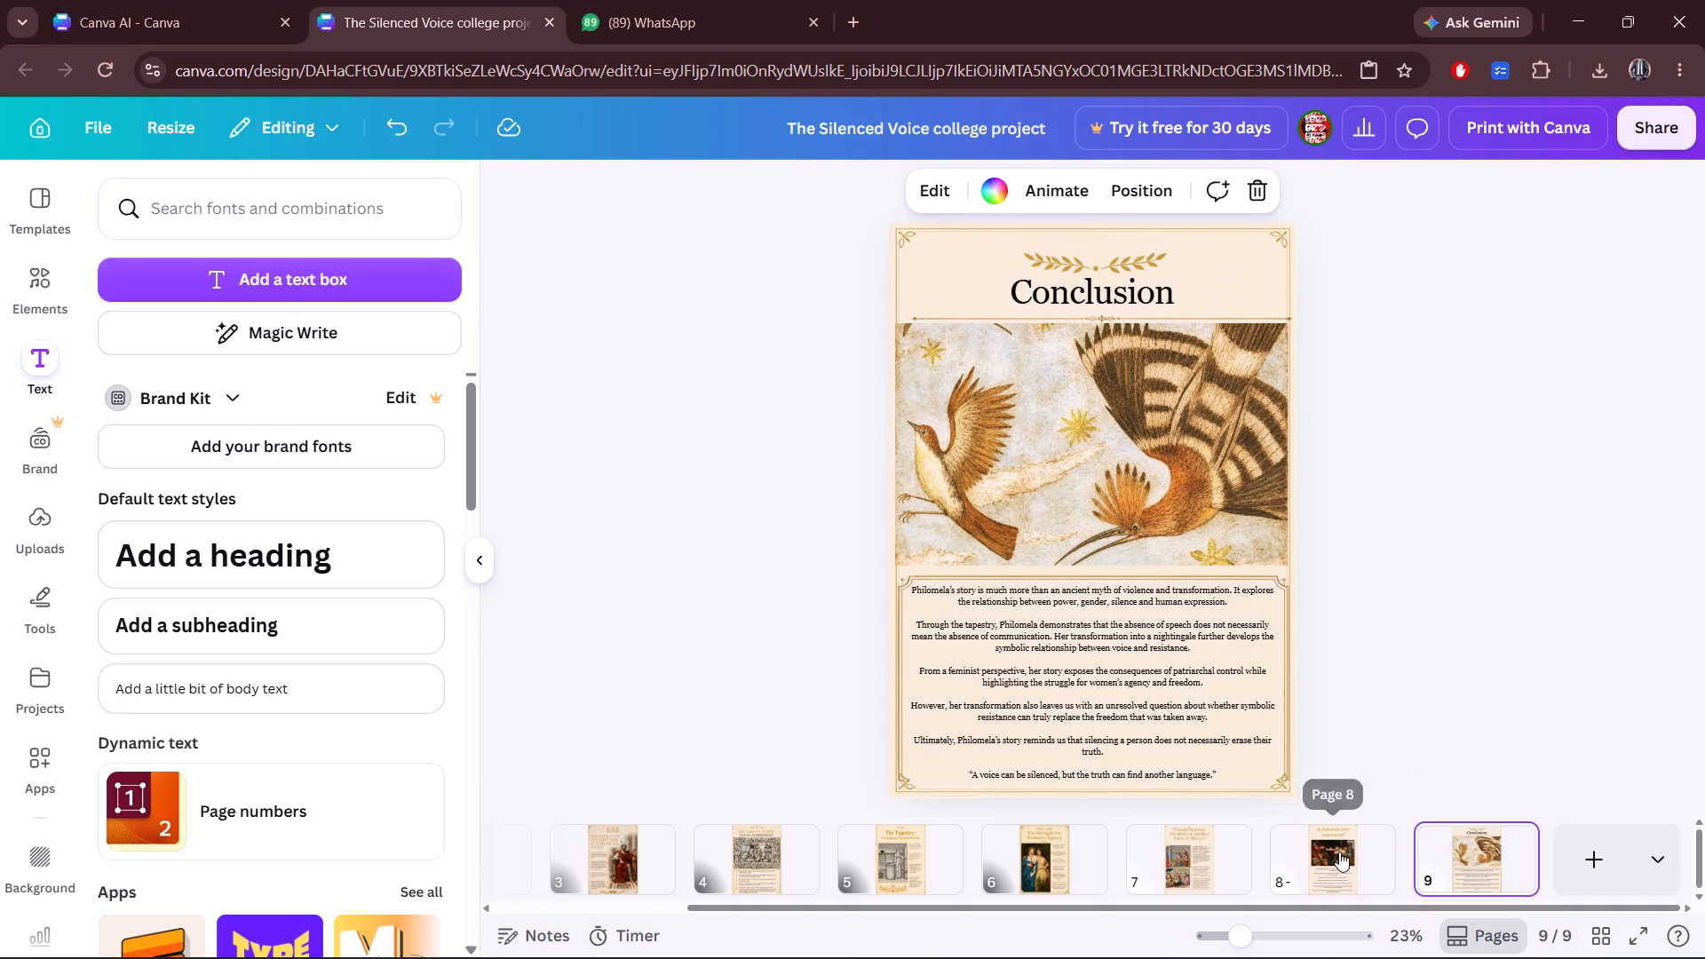
left_click(1429, 858)
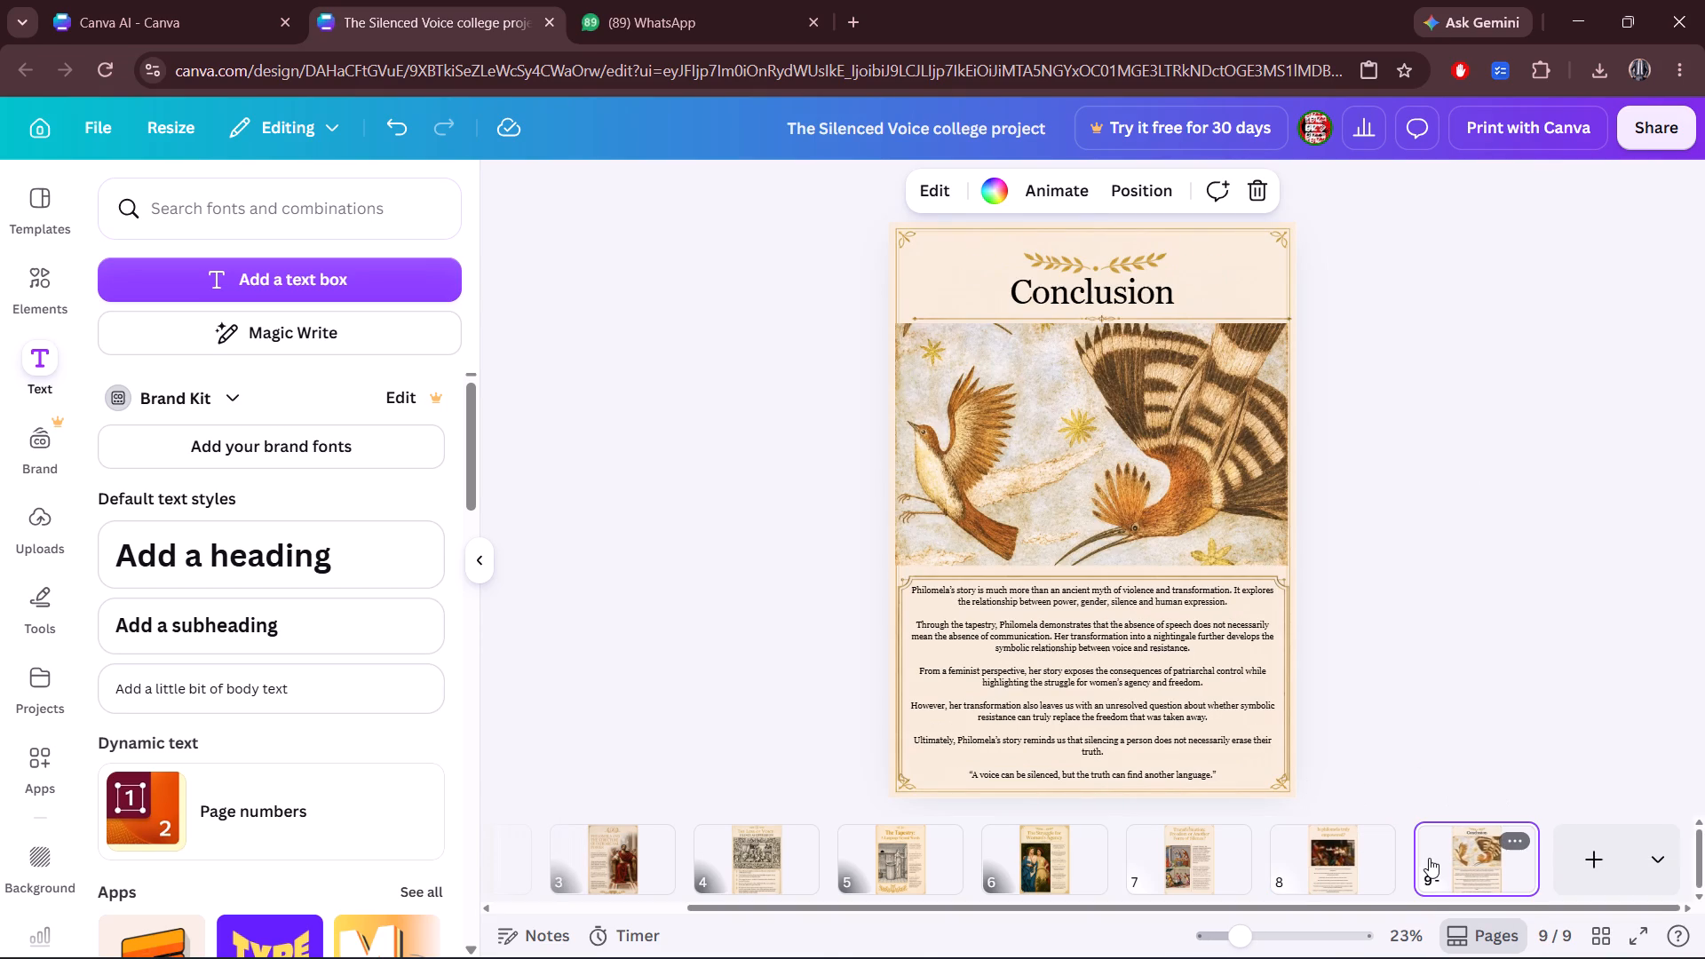
left_click(937, 440)
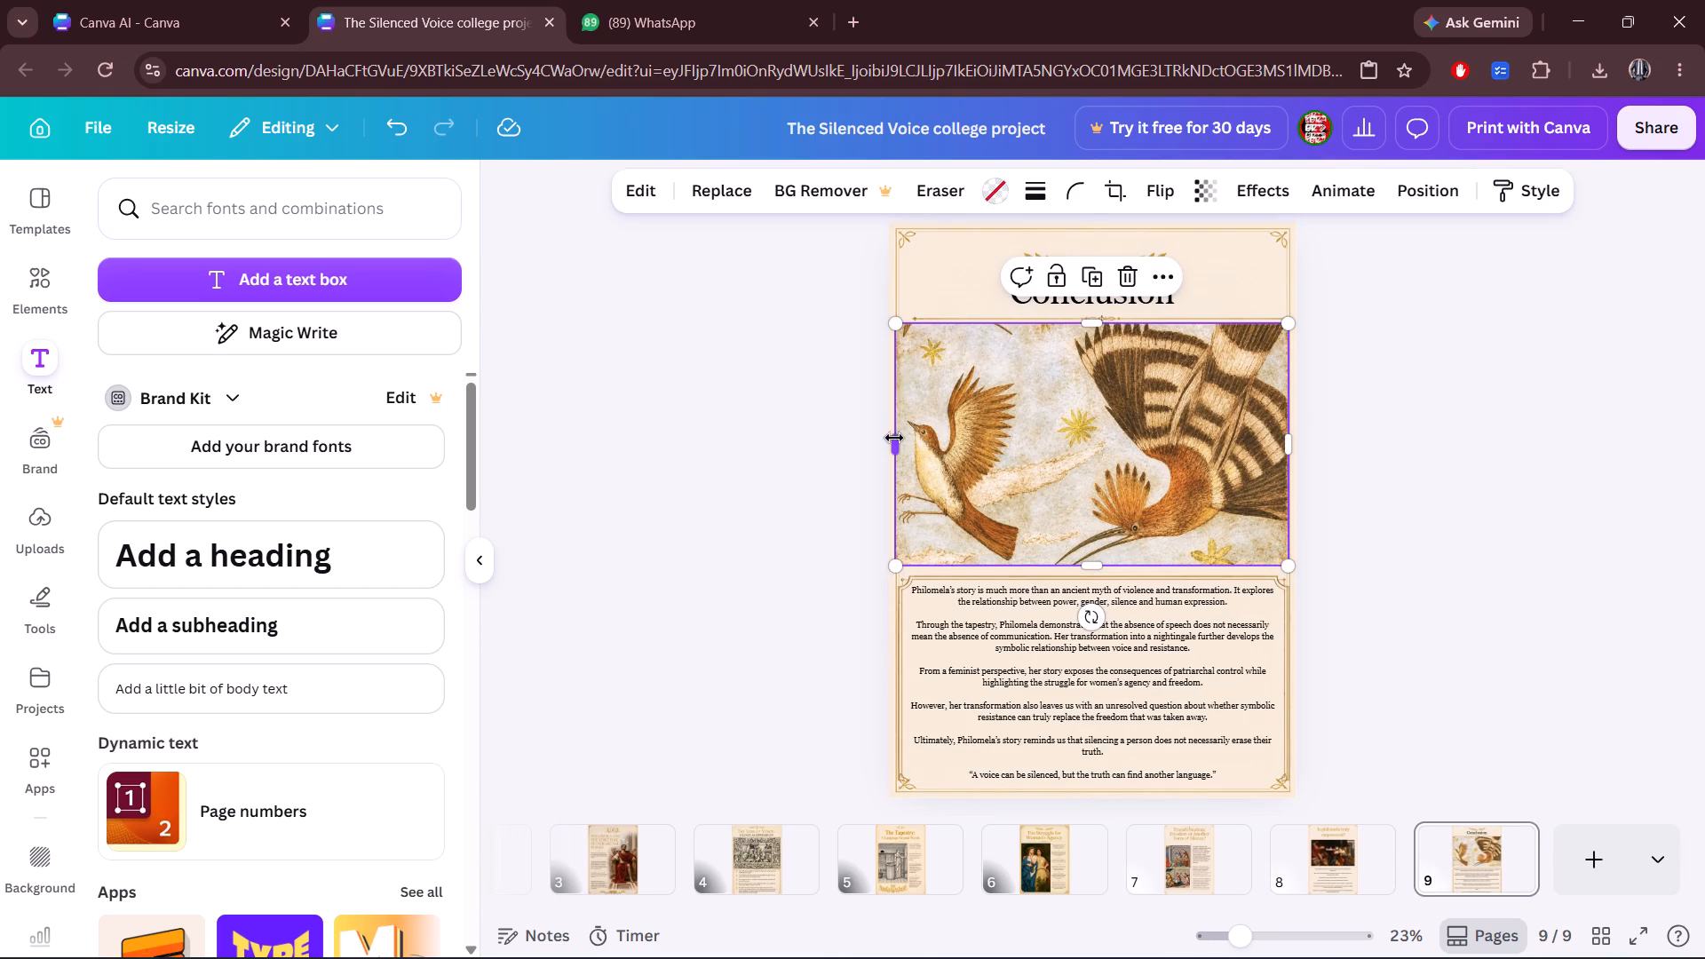
left_click_drag(894, 438, 914, 439)
left_click_drag(918, 436, 915, 440)
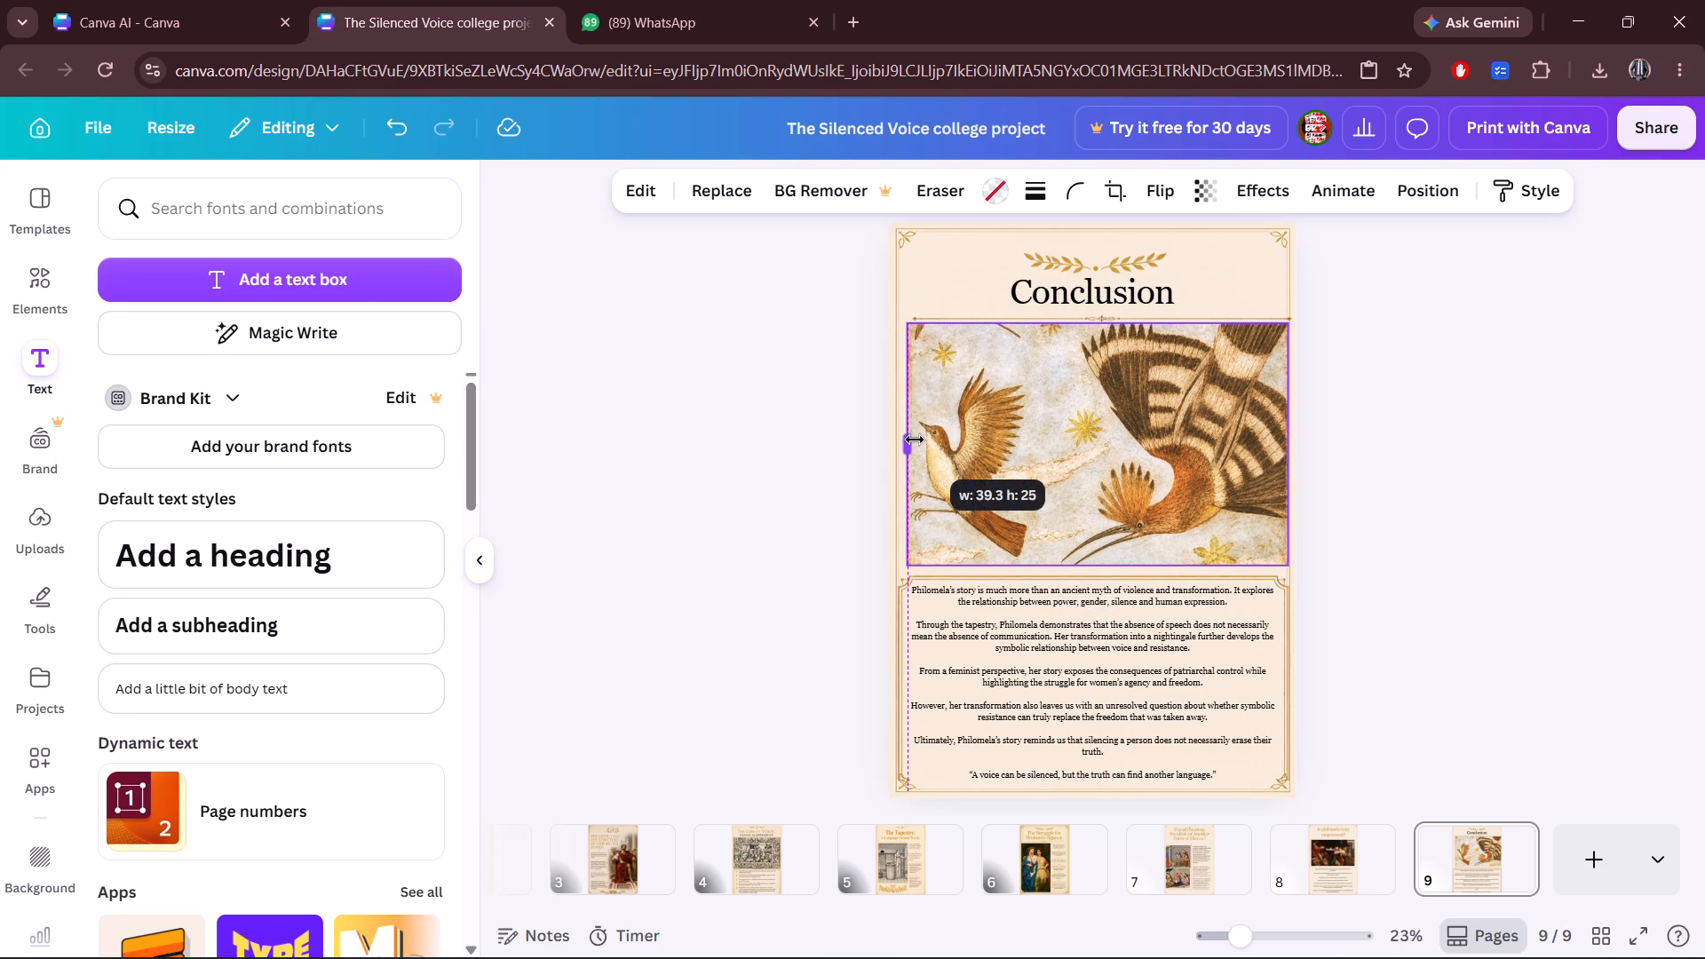
left_click_drag(915, 440, 906, 459)
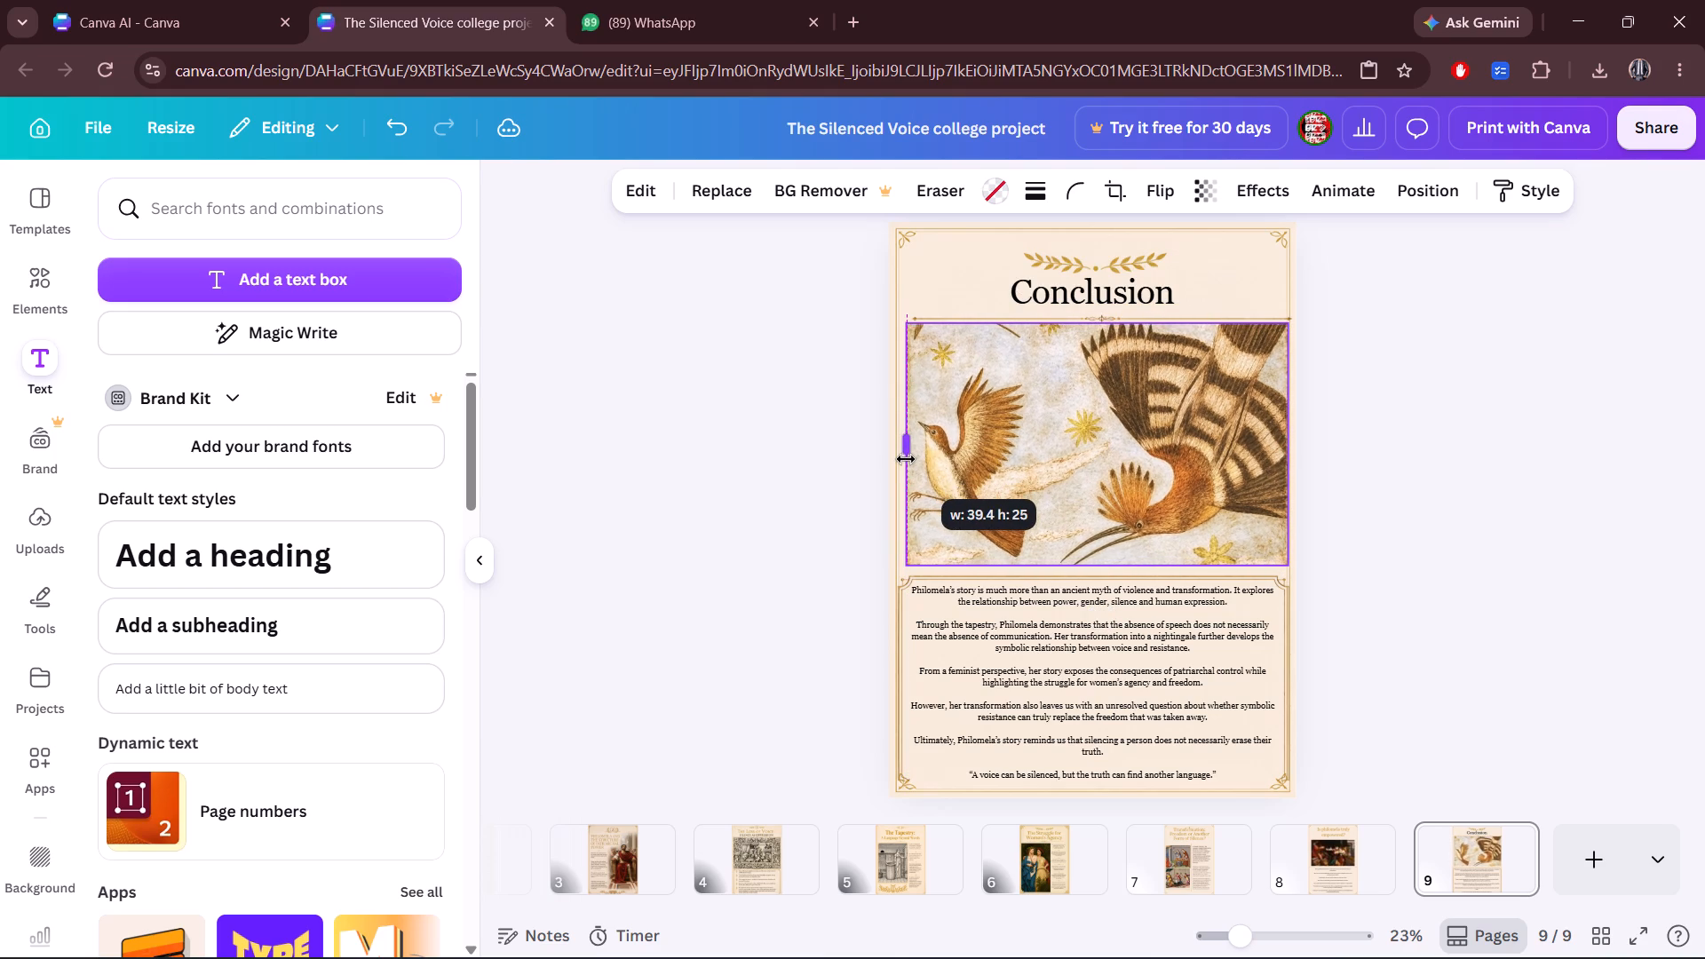
left_click_drag(906, 459, 905, 464)
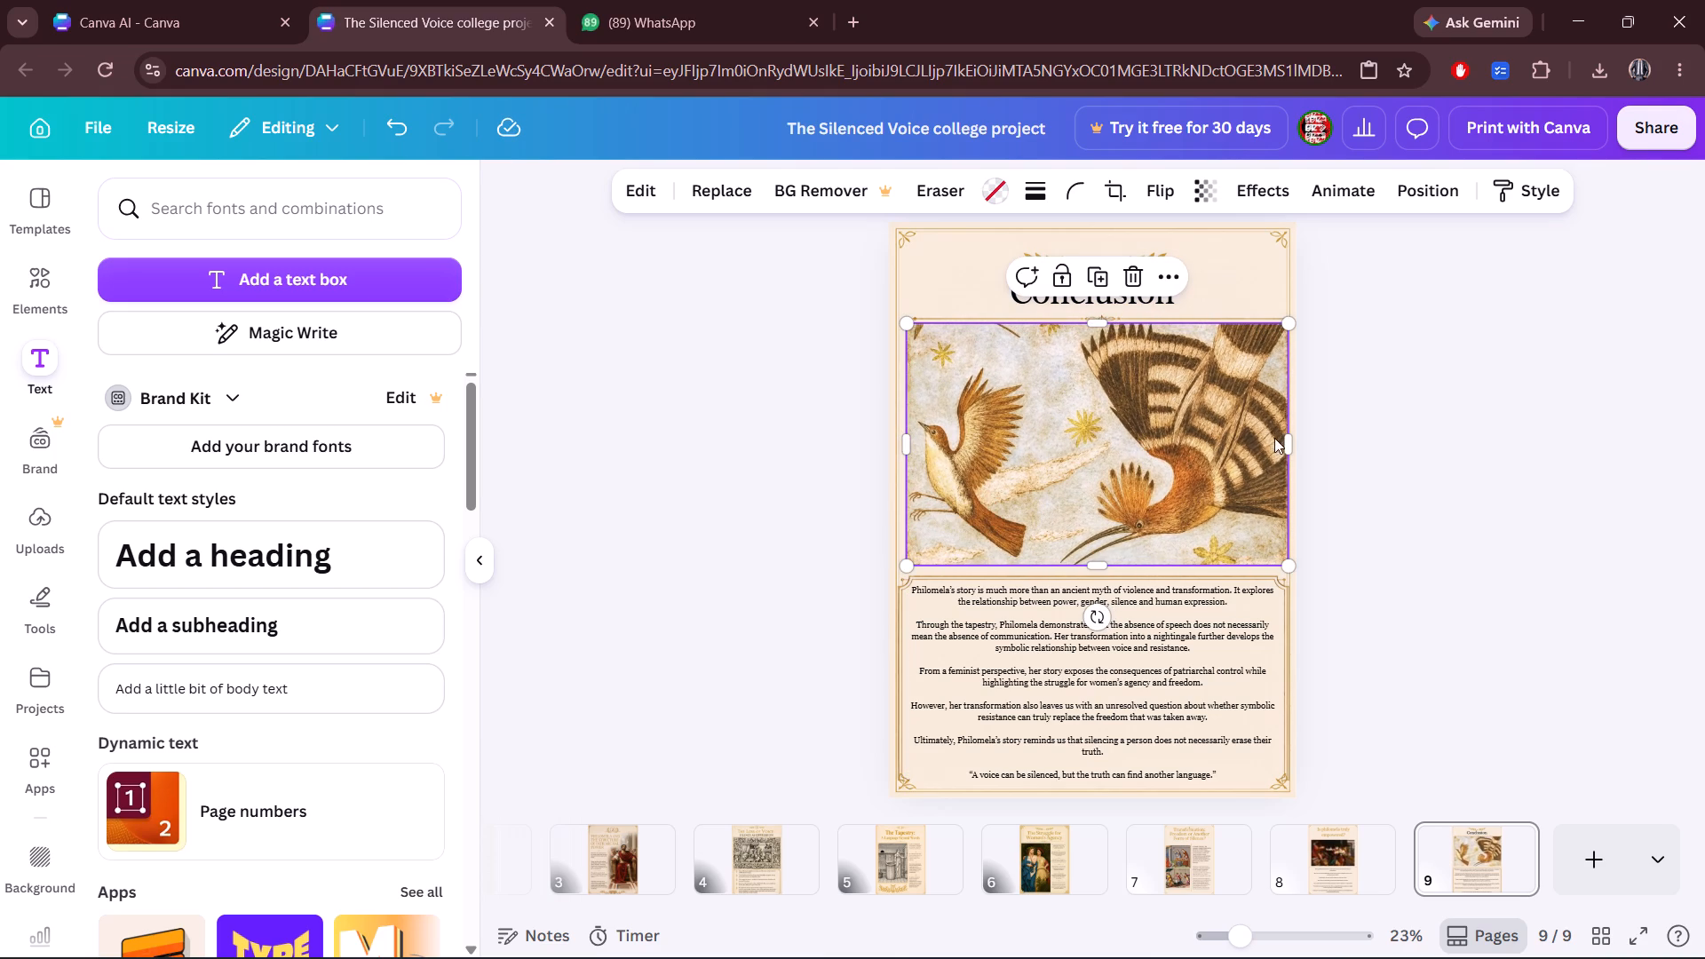
left_click_drag(1292, 439, 1283, 443)
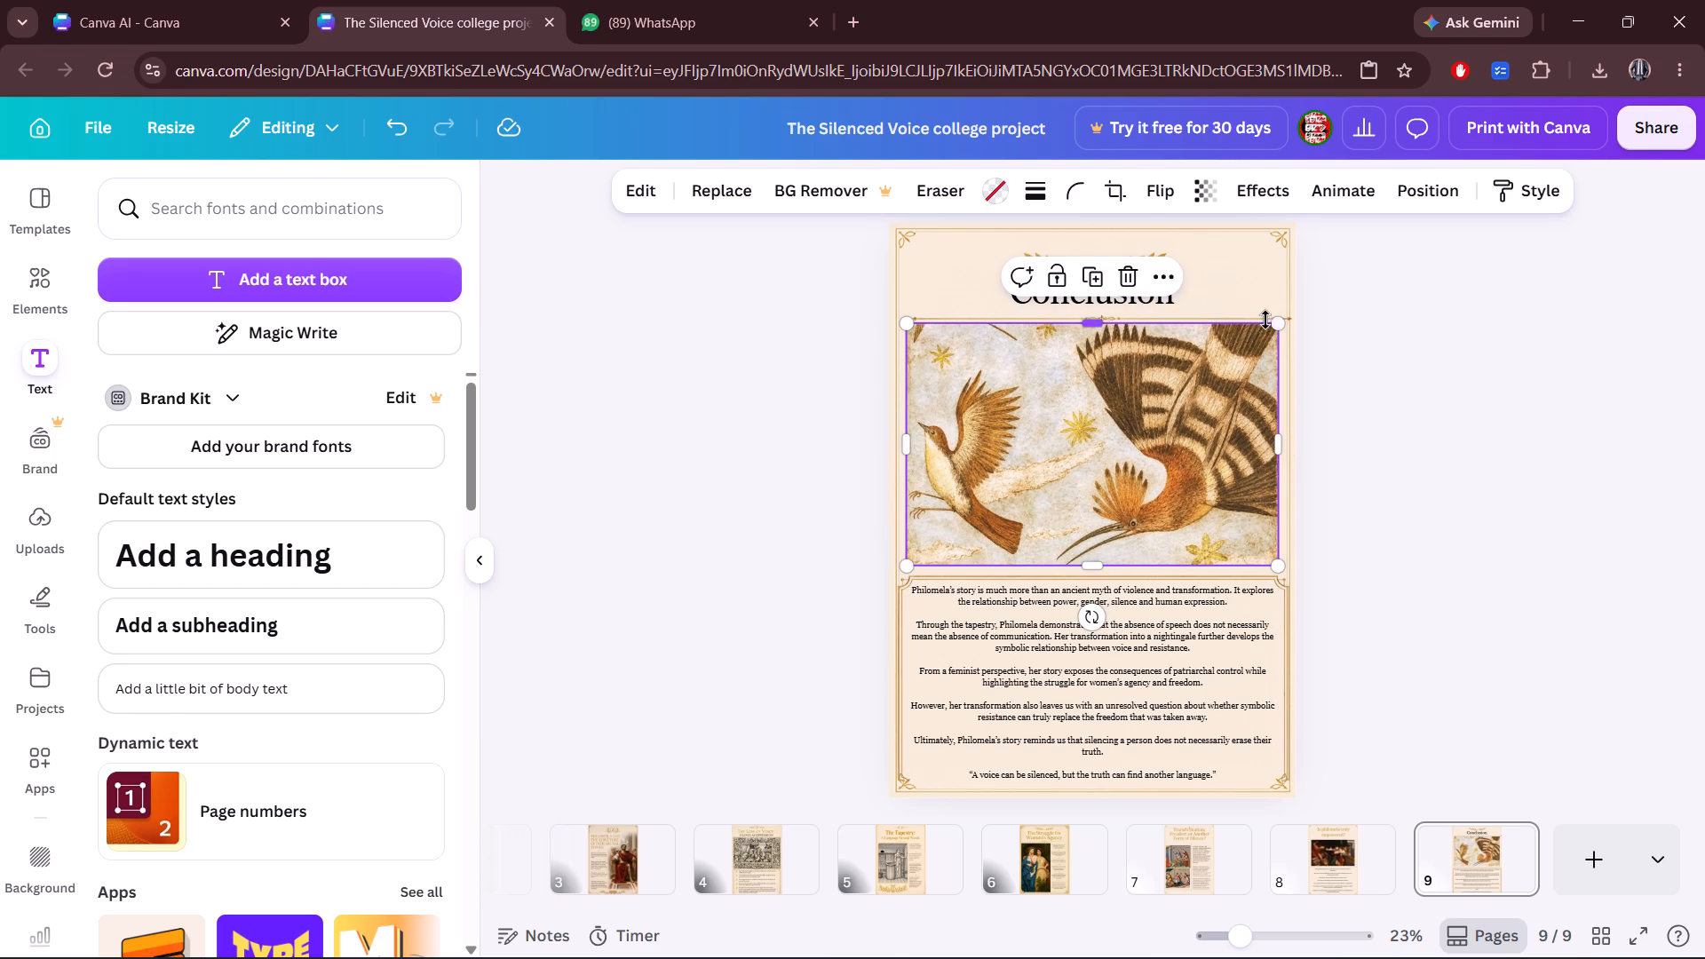
Shift page 9's thin gold divider line so it is horizontally centred between the Conclusion title and the bird painting.
left_click(1262, 320)
left_click(1256, 313)
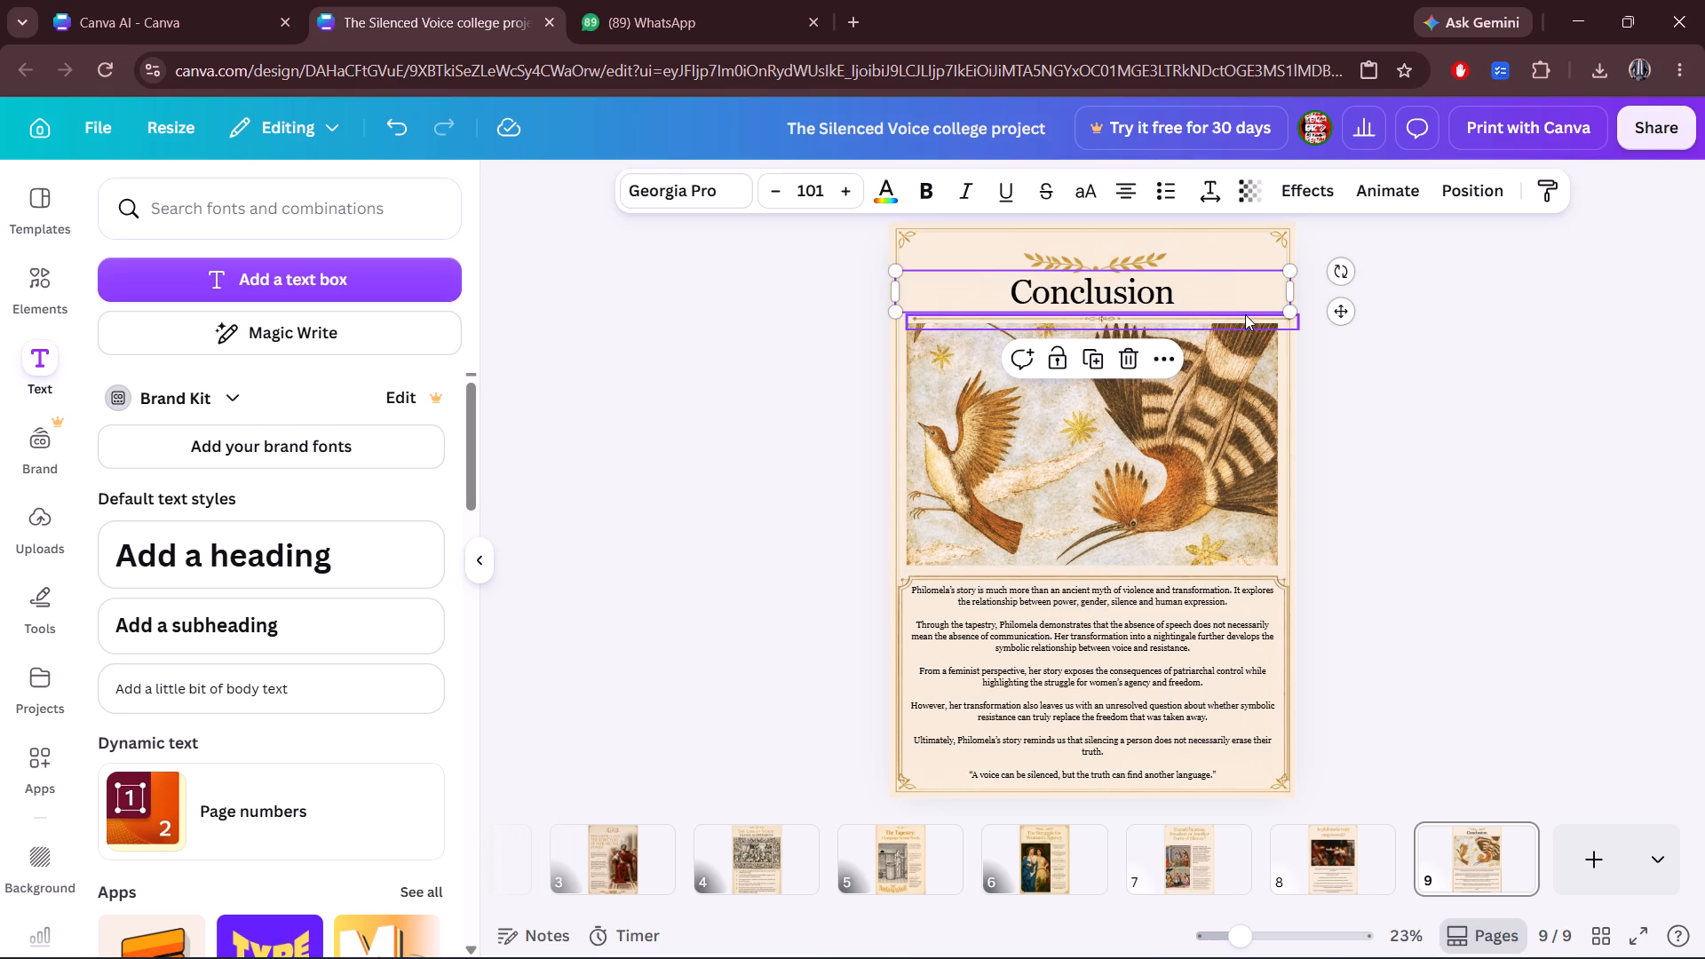
left_click(1244, 313)
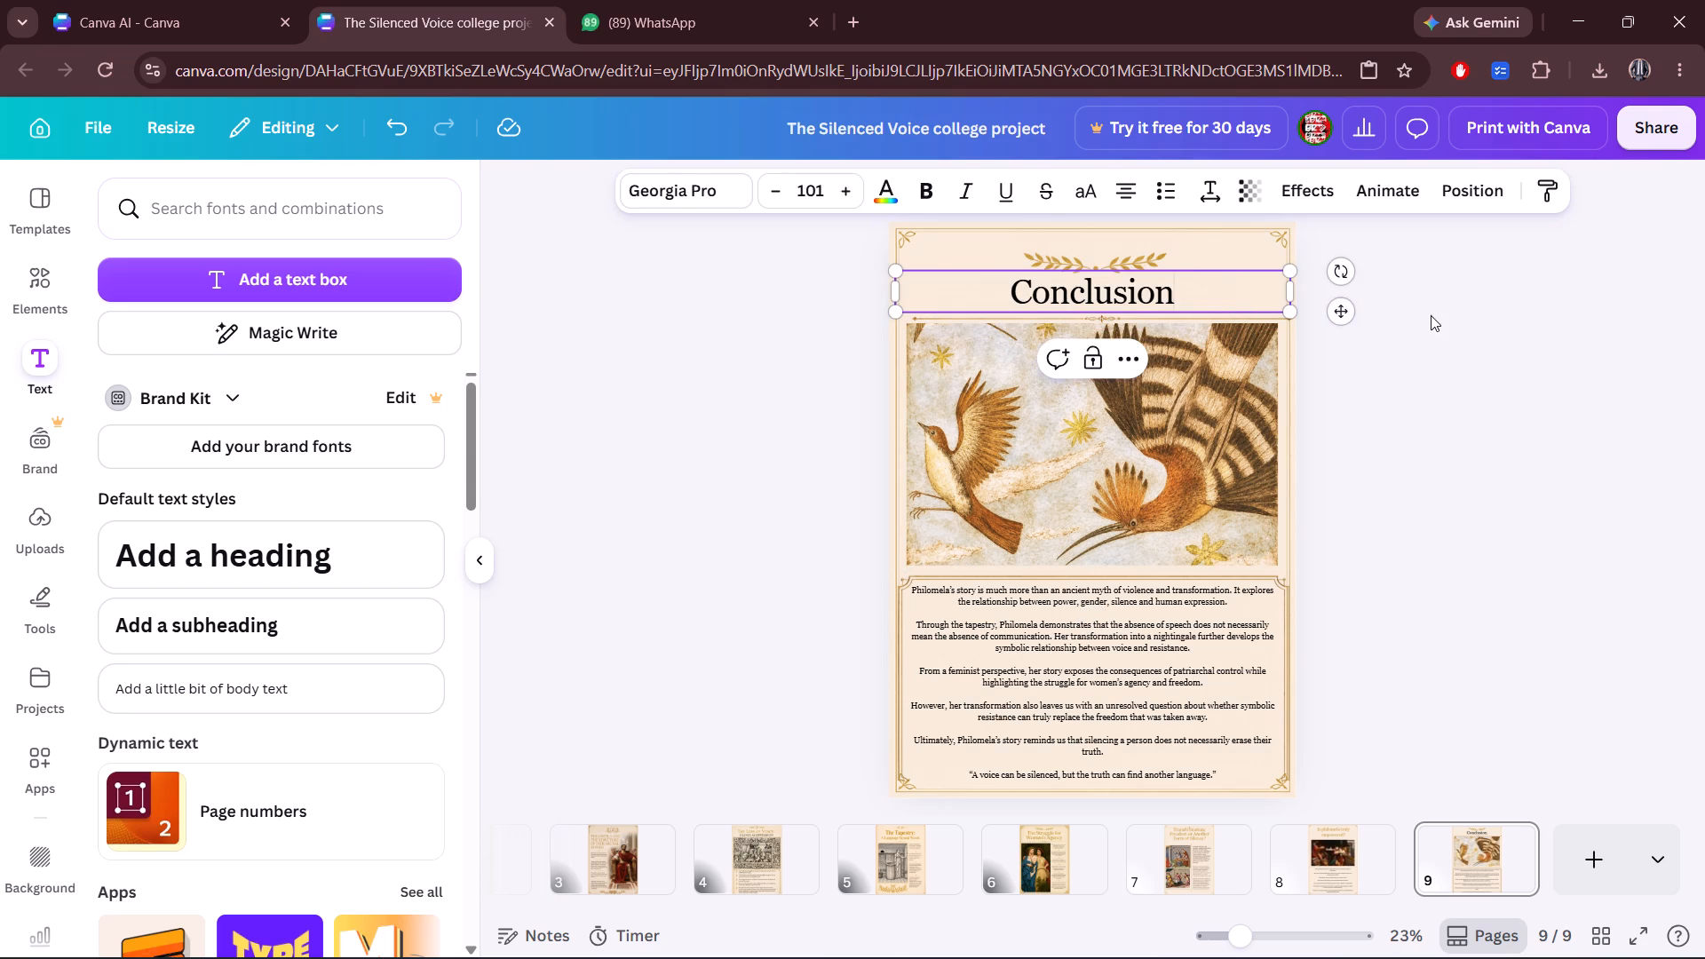
left_click(1431, 315)
left_click_drag(1283, 317, 1275, 317)
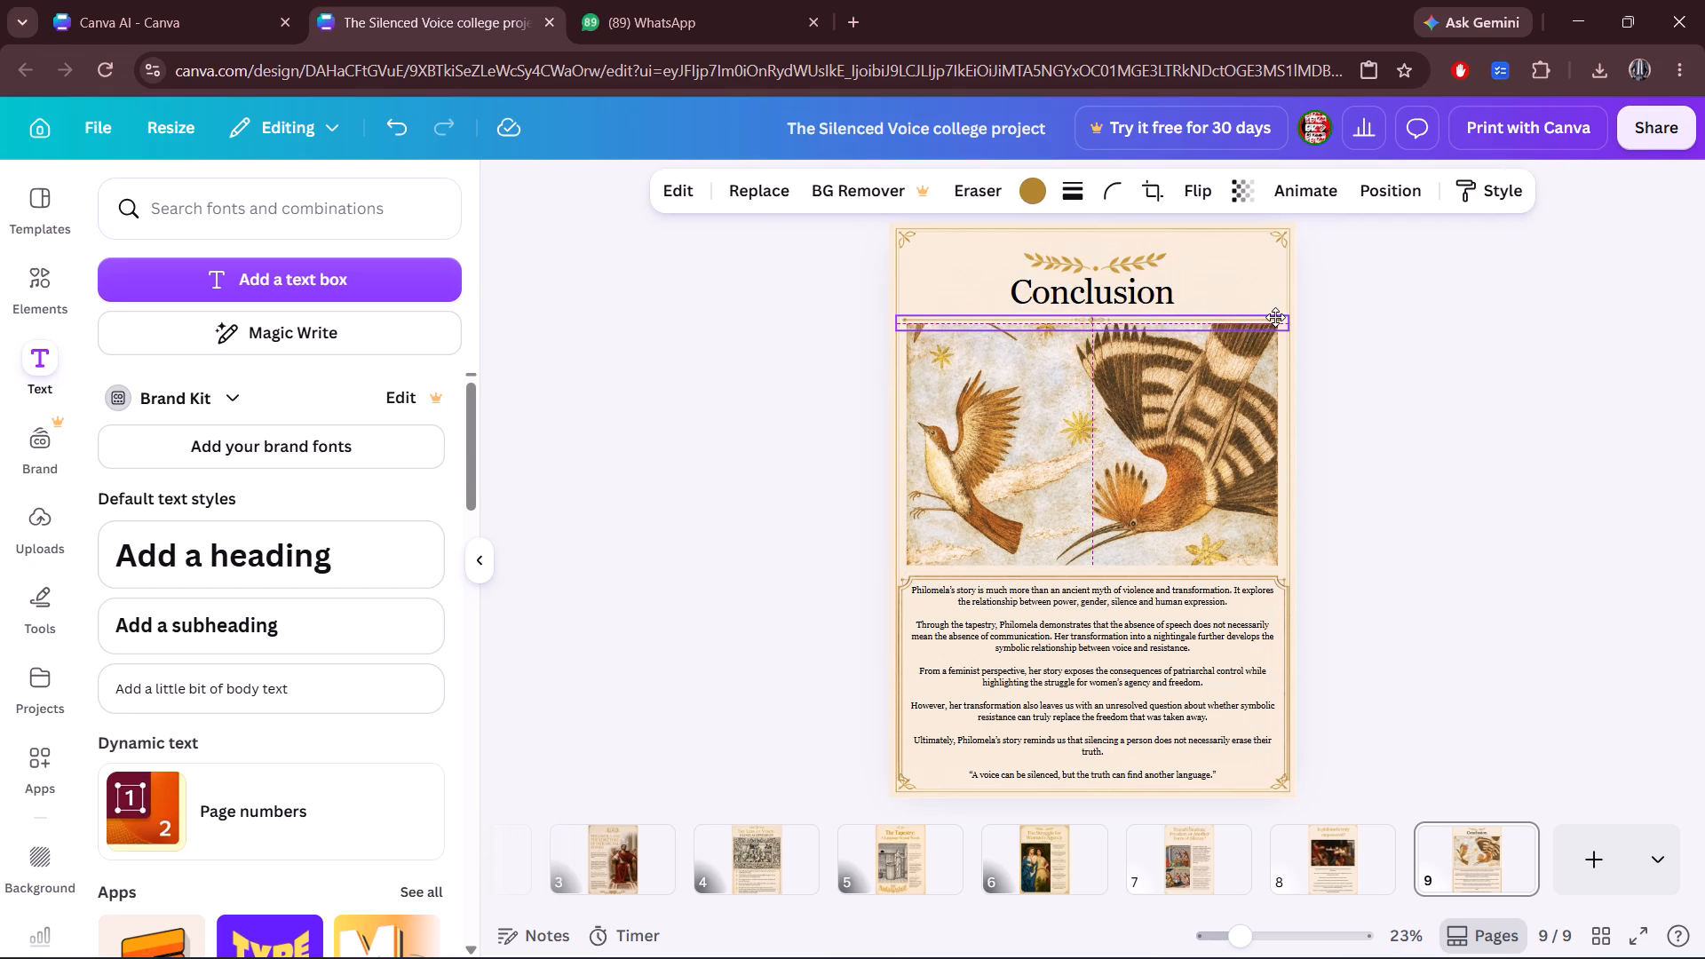
left_click_drag(1275, 317, 1273, 317)
left_click(1463, 354)
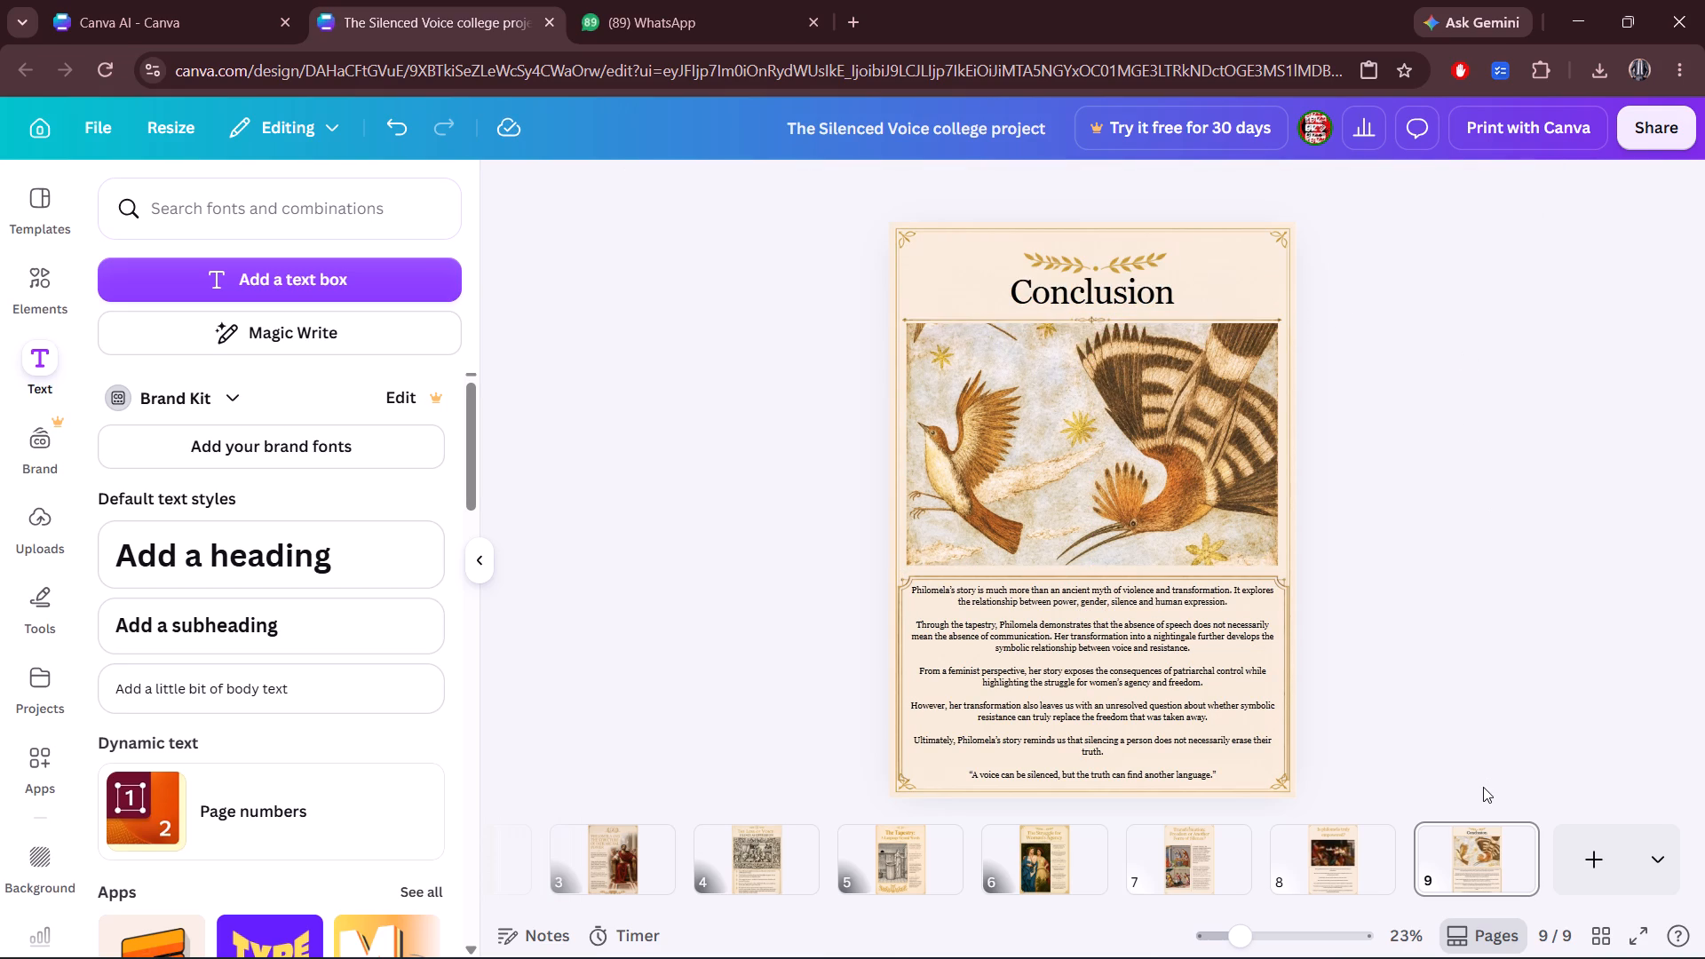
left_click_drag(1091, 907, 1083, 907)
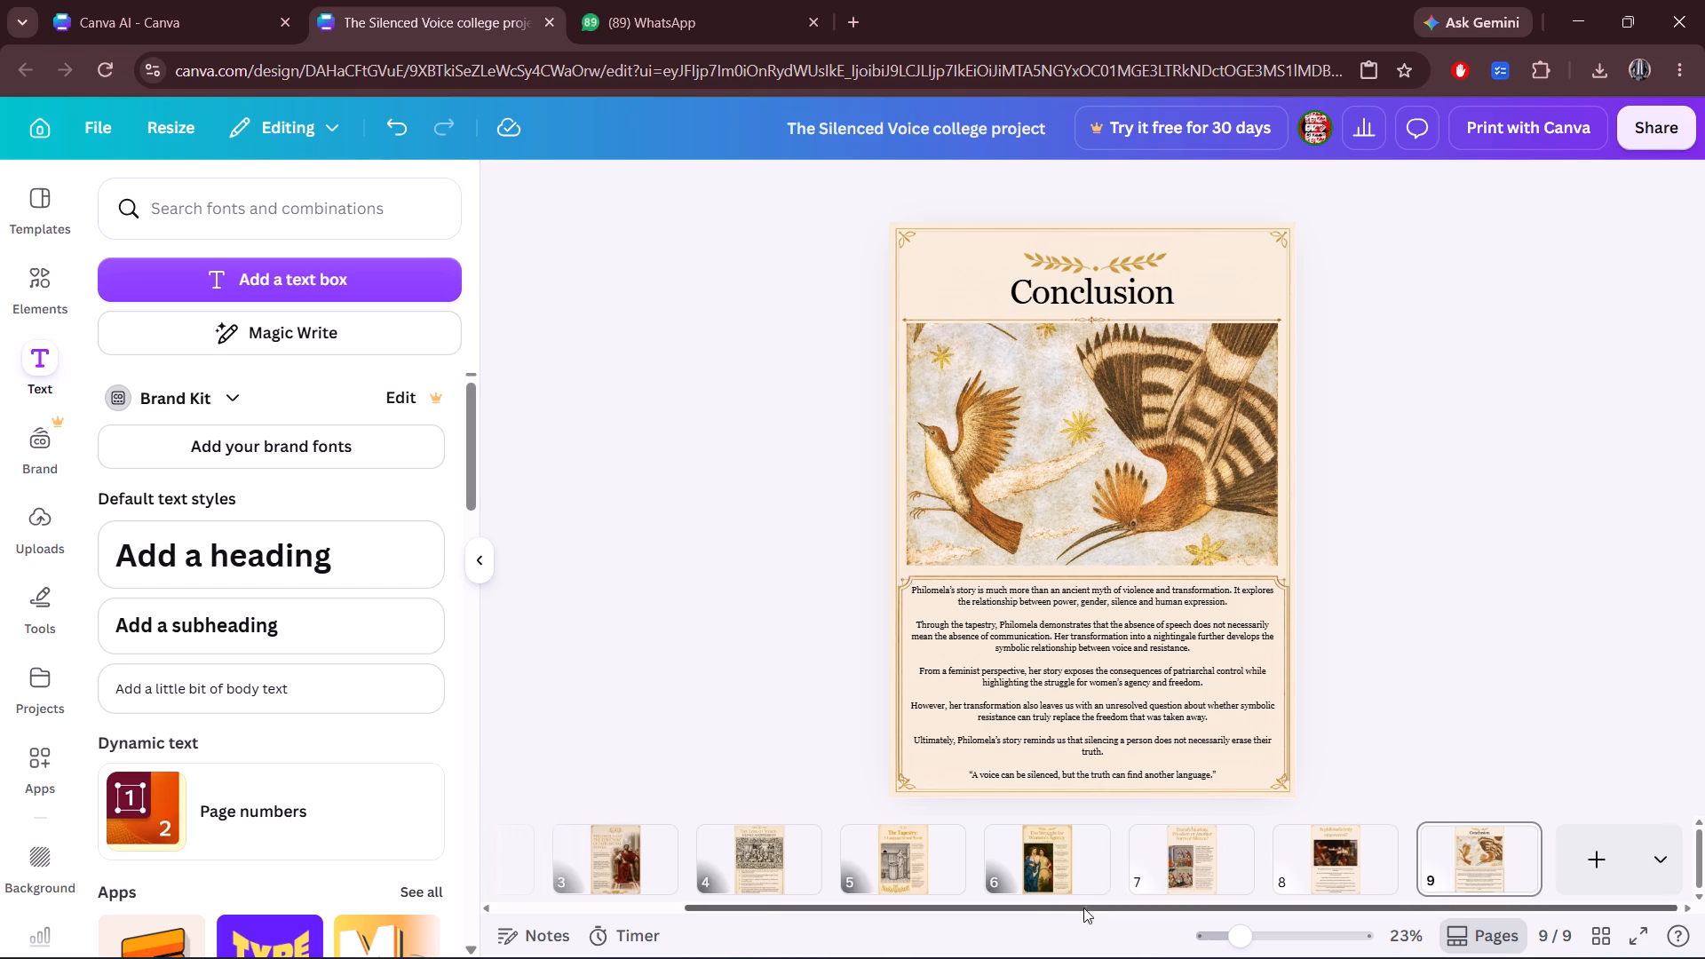
Close the WhatsApp browser tab, keeping the college project design open.
left_click_drag(1083, 907, 844, 953)
left_click(814, 25)
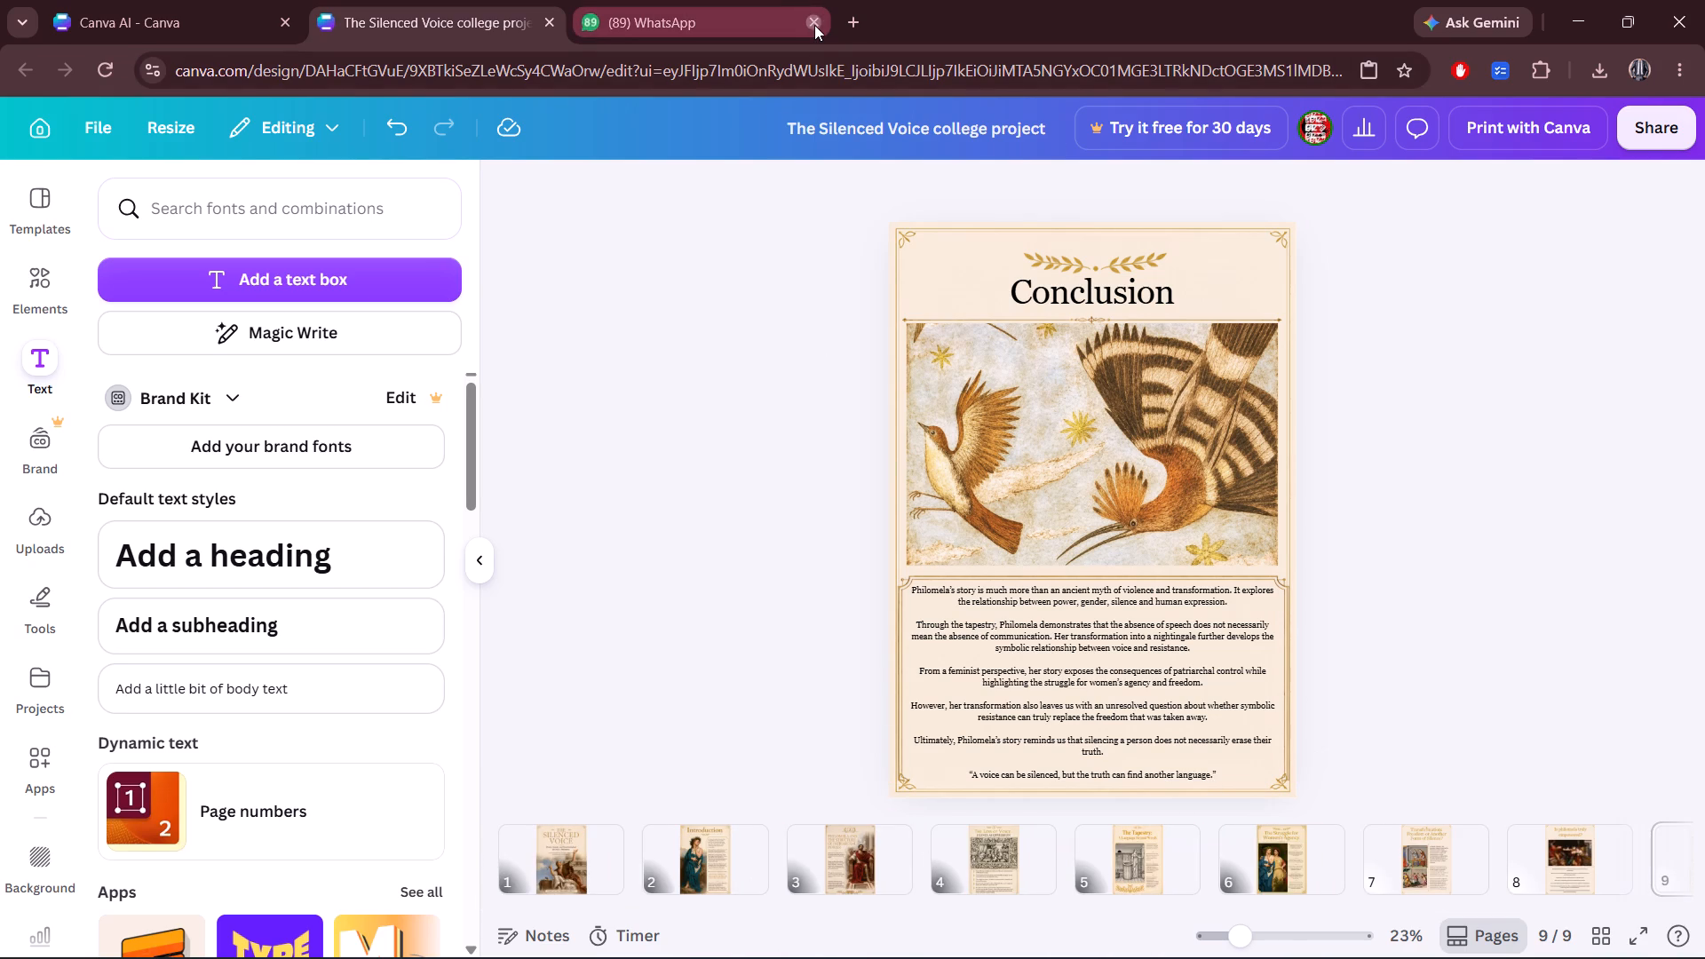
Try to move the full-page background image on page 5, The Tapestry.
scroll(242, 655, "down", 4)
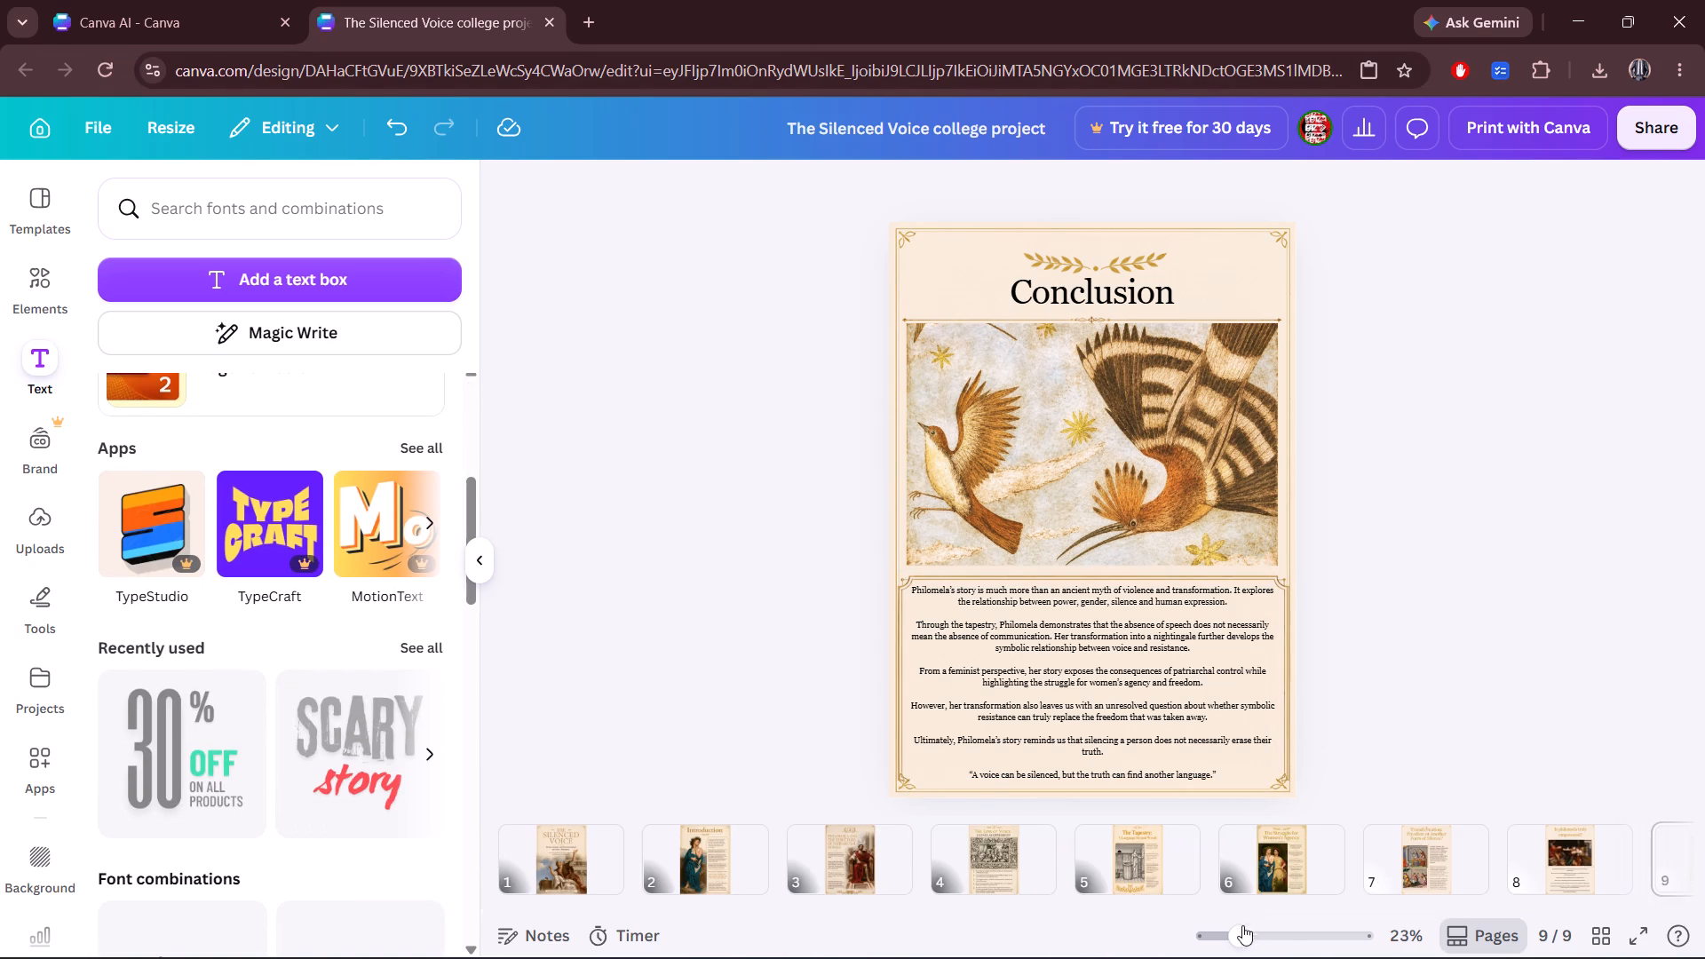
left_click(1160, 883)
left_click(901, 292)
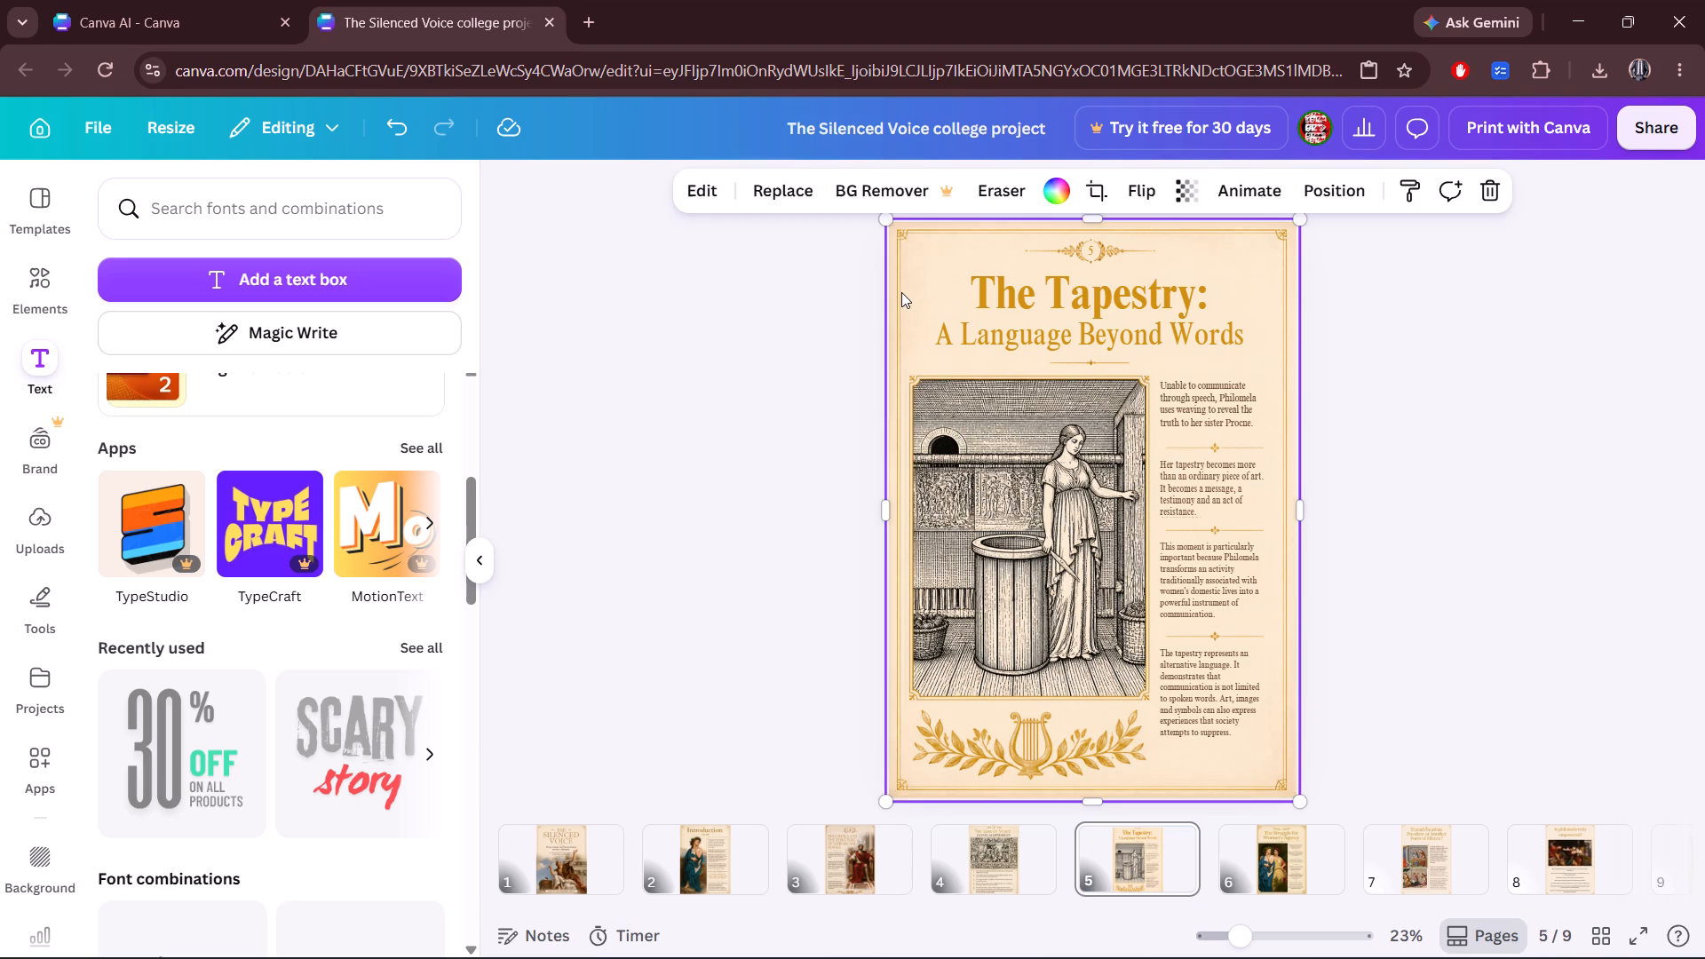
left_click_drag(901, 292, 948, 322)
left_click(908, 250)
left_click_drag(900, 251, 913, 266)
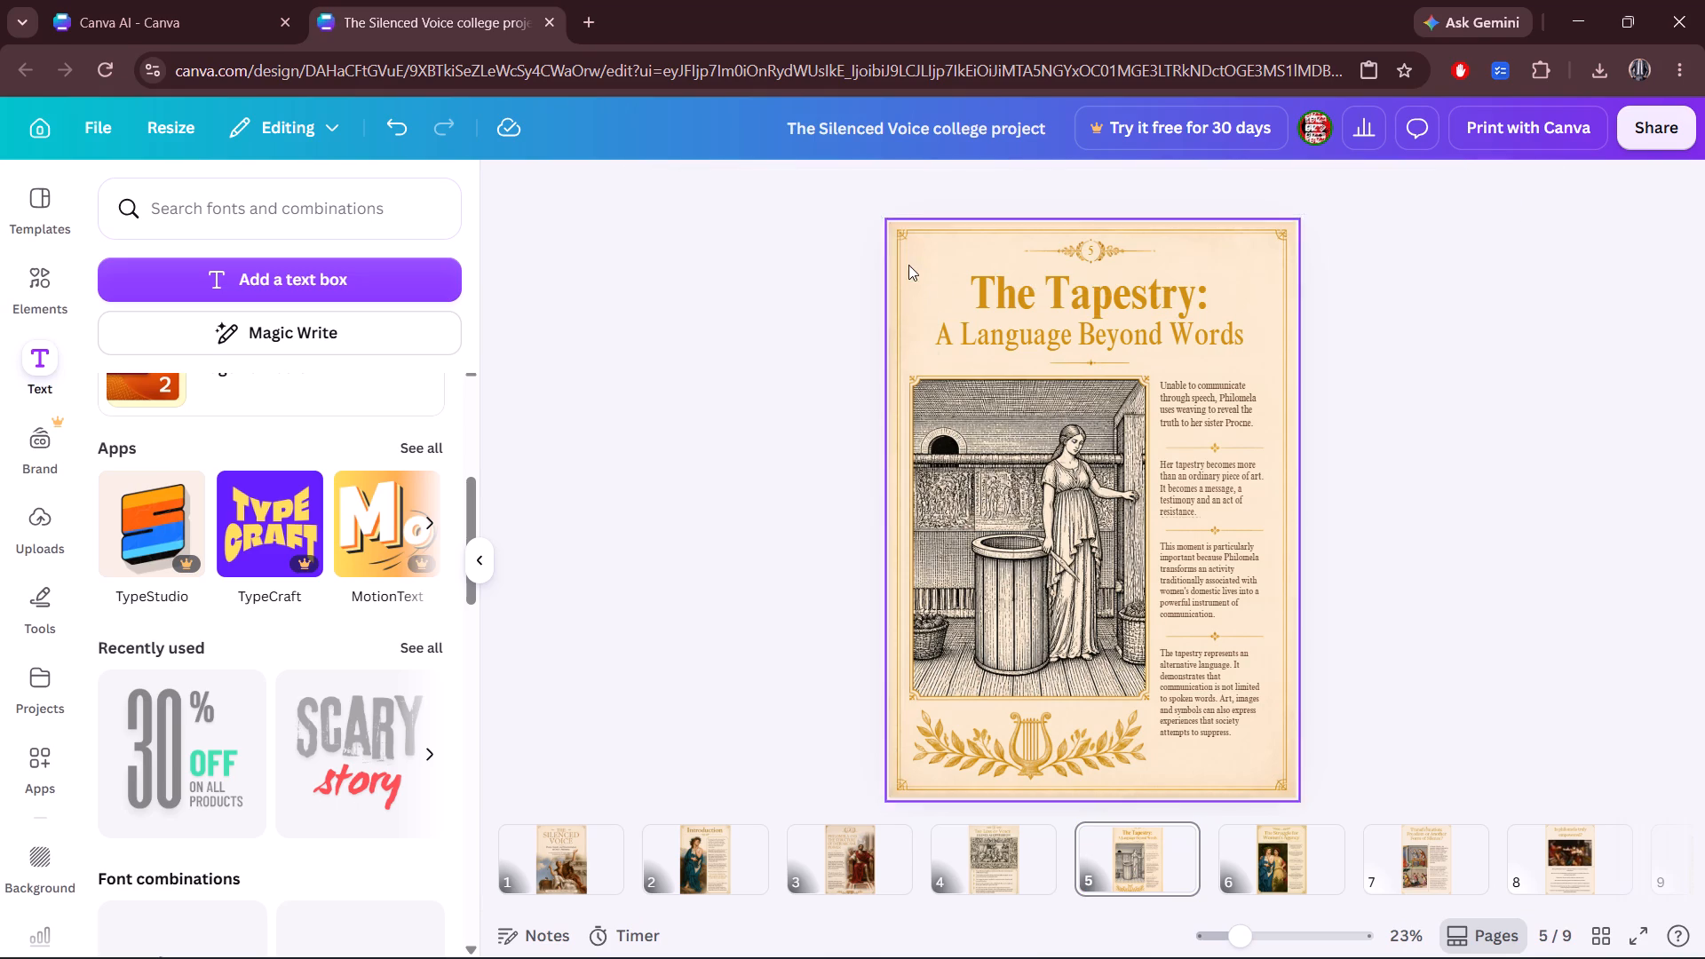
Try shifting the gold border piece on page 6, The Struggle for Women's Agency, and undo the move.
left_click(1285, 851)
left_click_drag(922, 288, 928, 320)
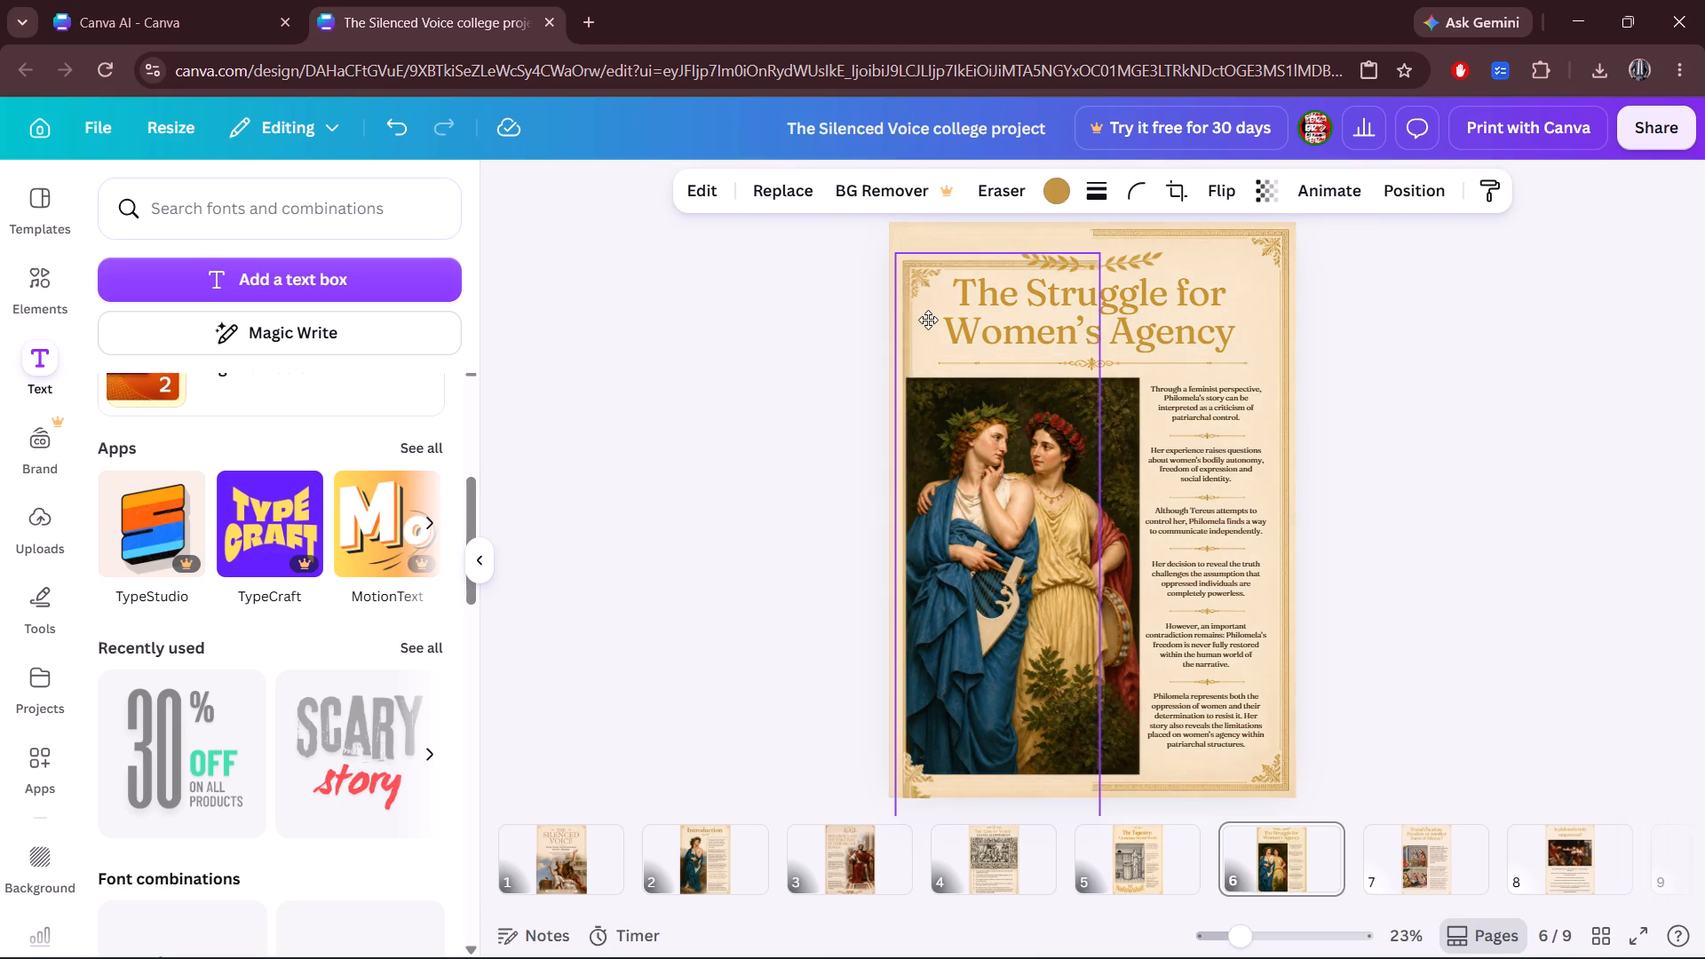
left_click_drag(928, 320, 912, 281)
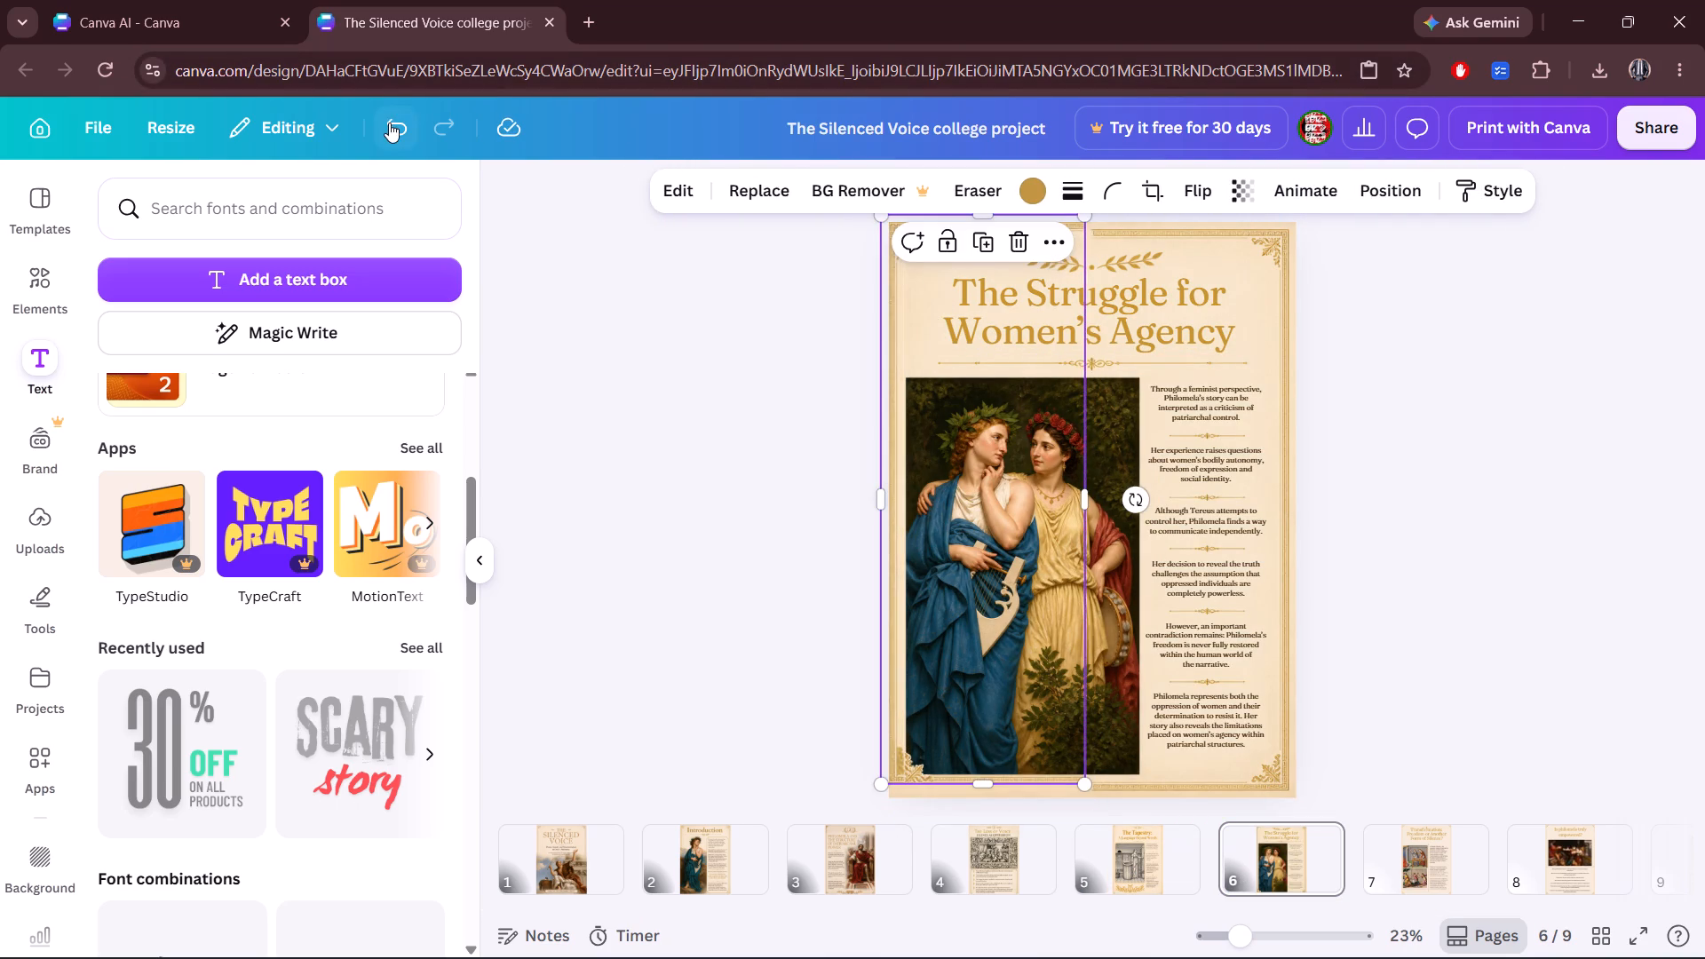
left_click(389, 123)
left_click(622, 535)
Look over page 7's Transformation layout and the thumbnails of the pages up to page 9.
left_click(1406, 863)
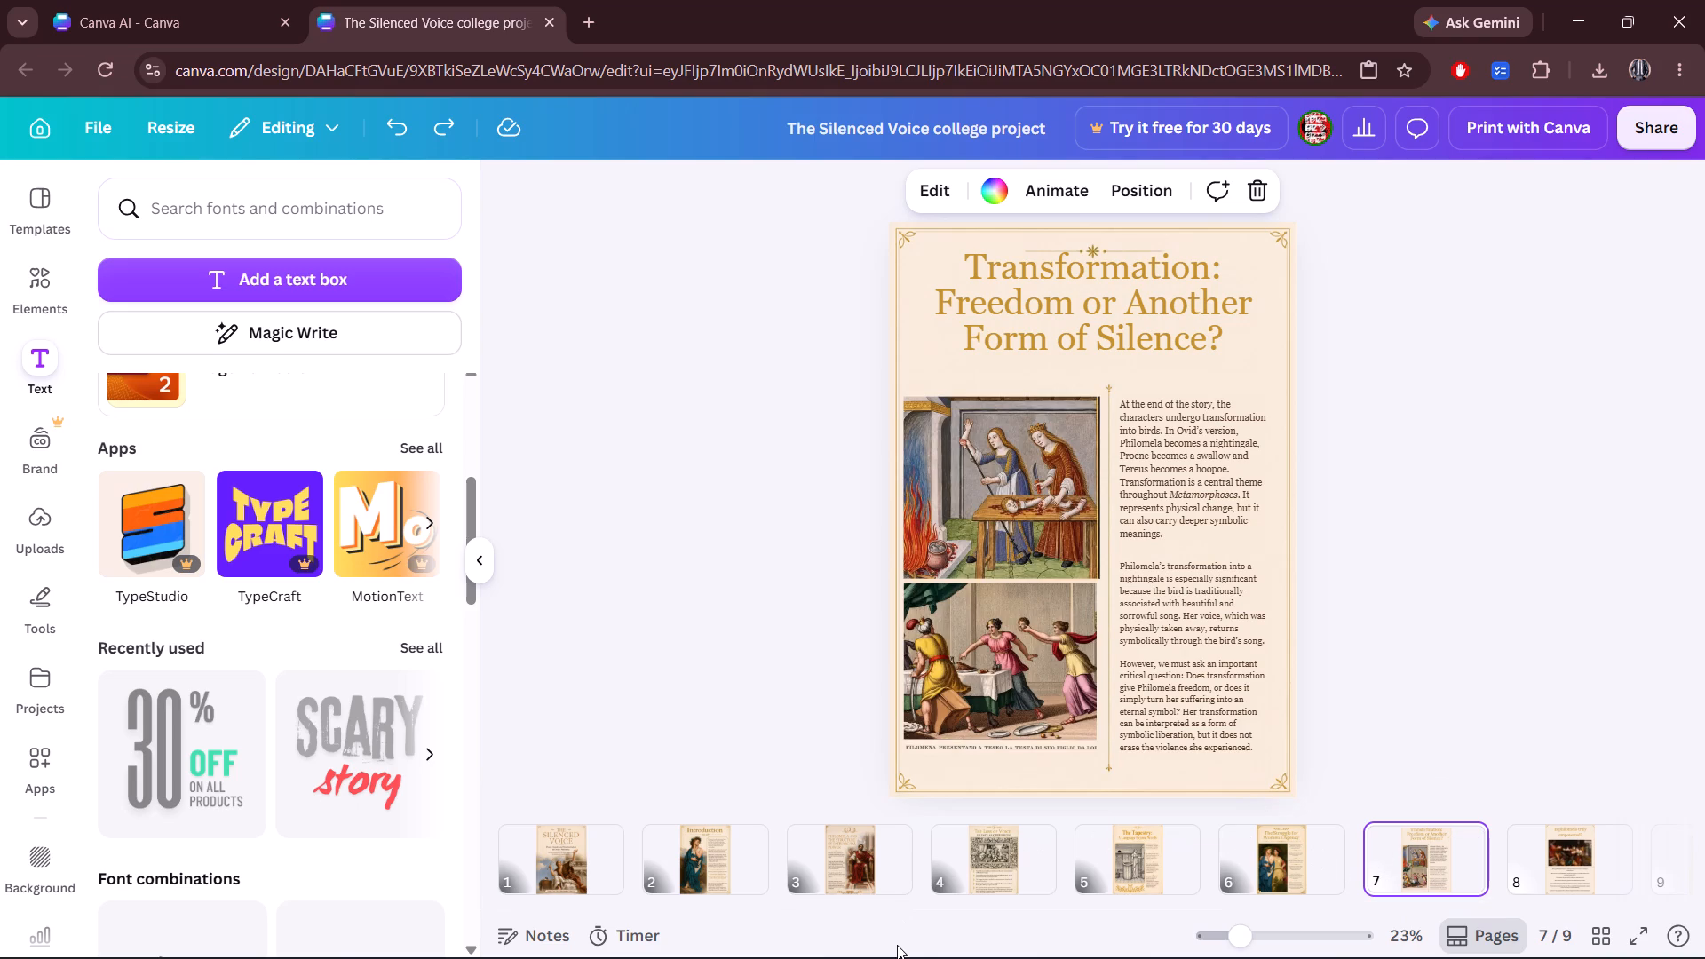
left_click_drag(908, 905, 913, 911)
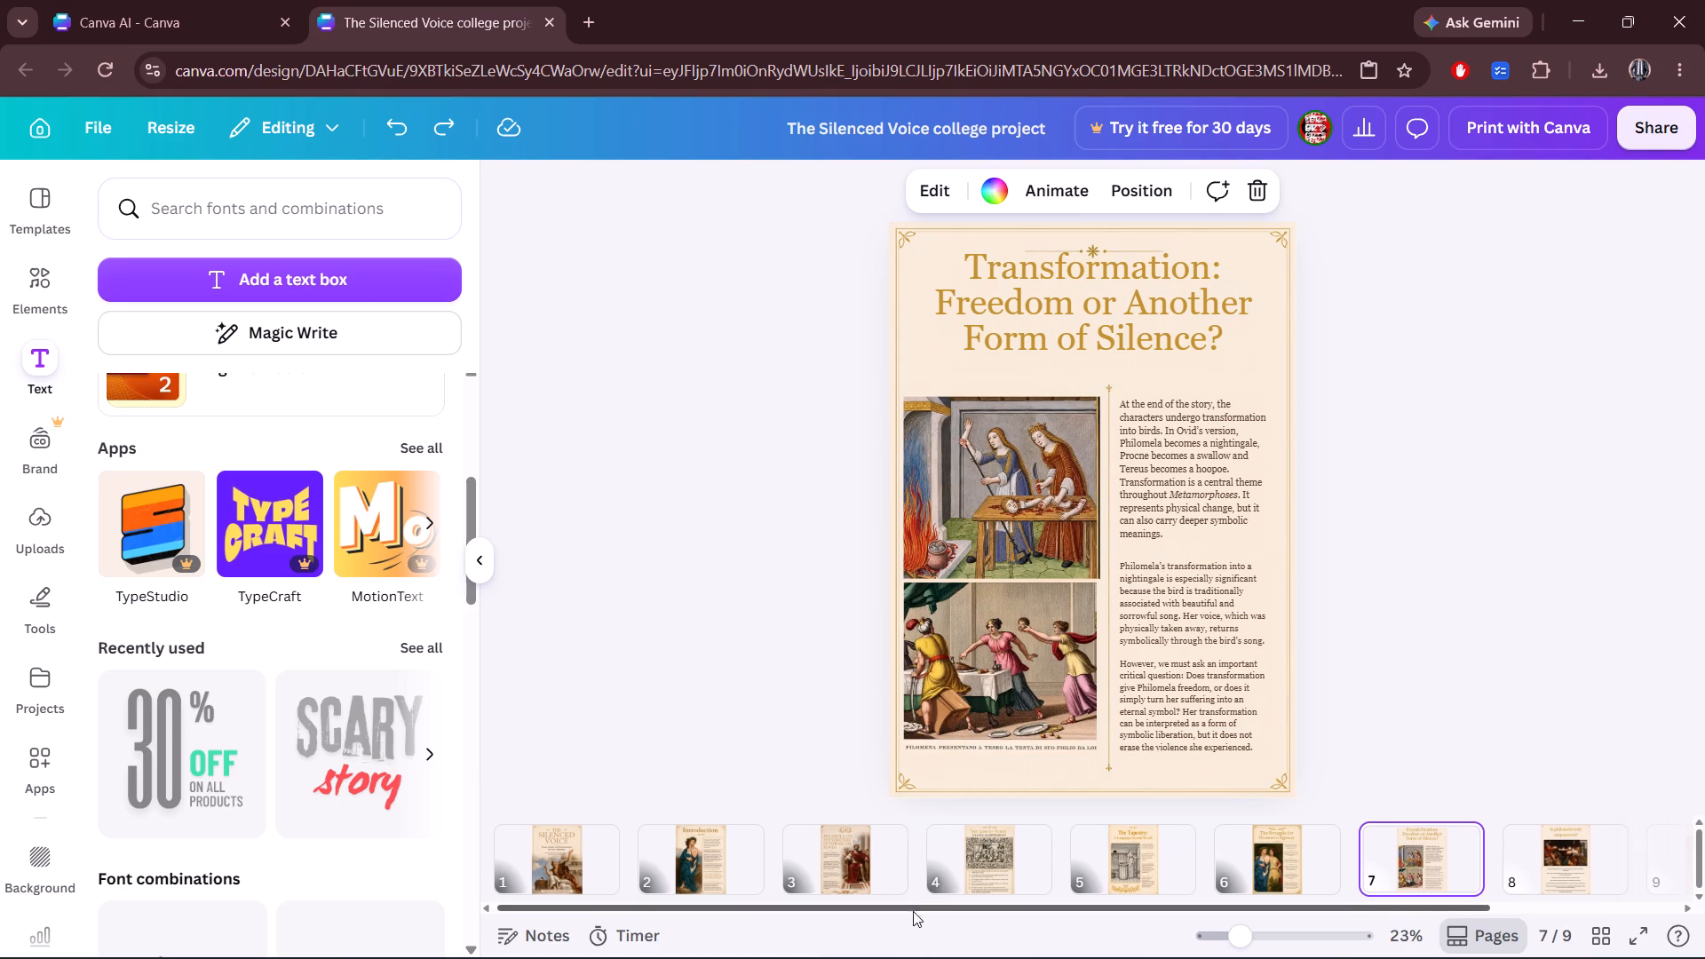
left_click_drag(913, 911, 1227, 941)
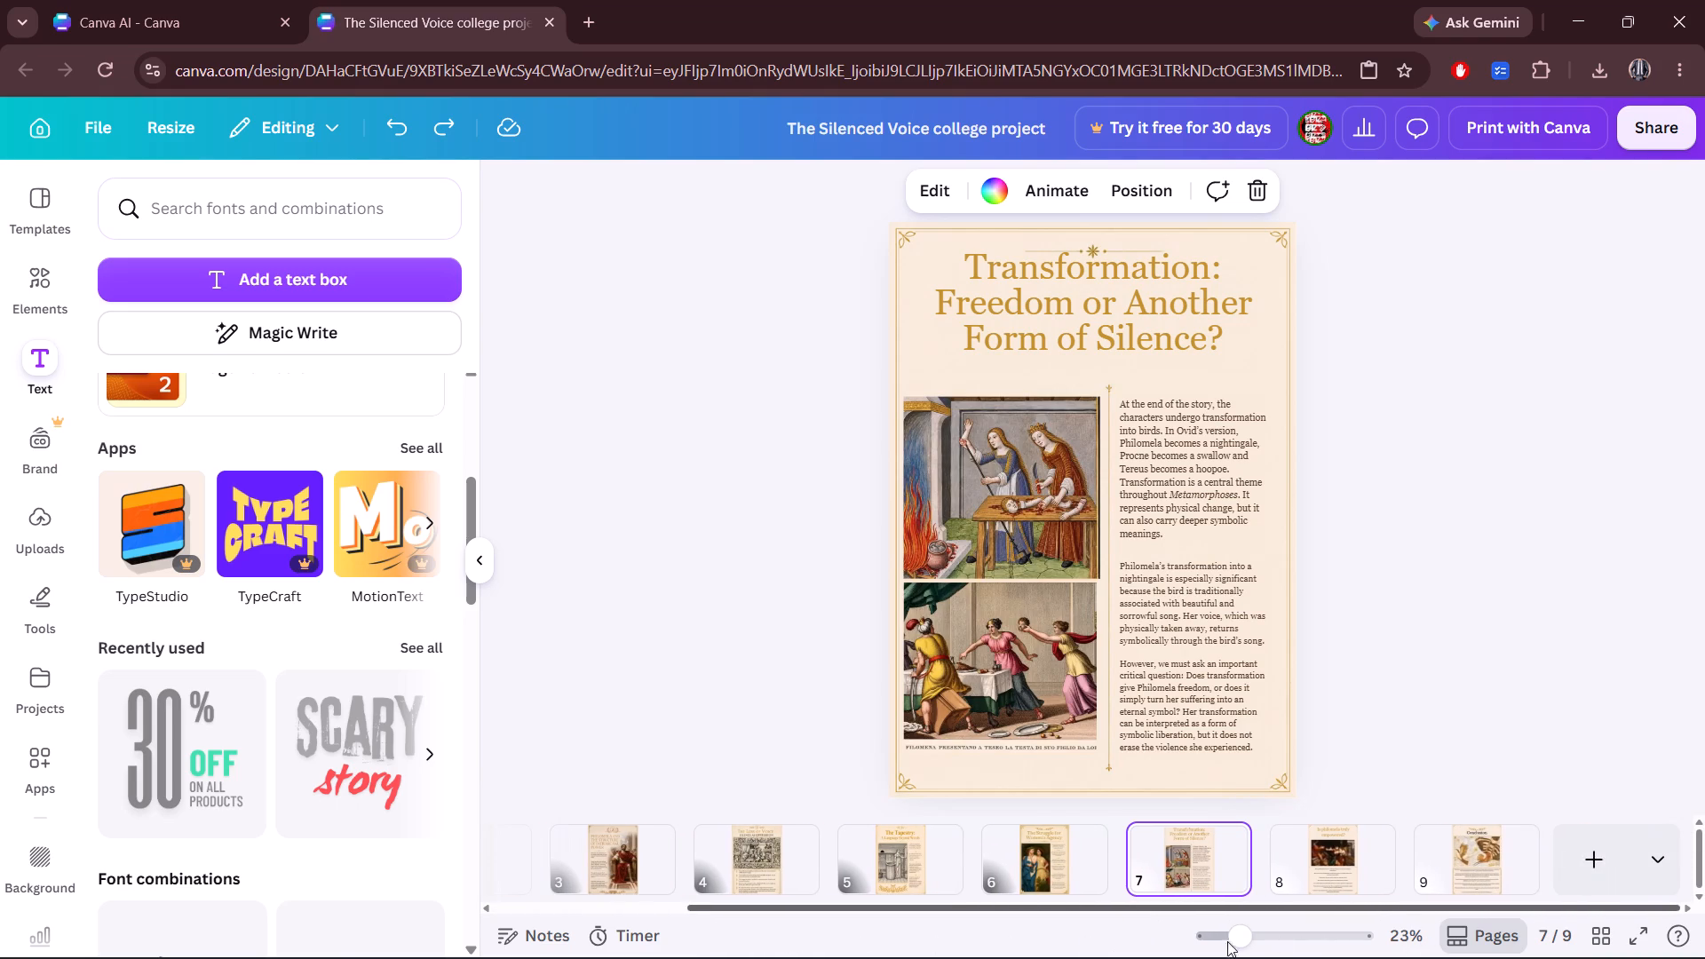
left_click_drag(1227, 941, 987, 910)
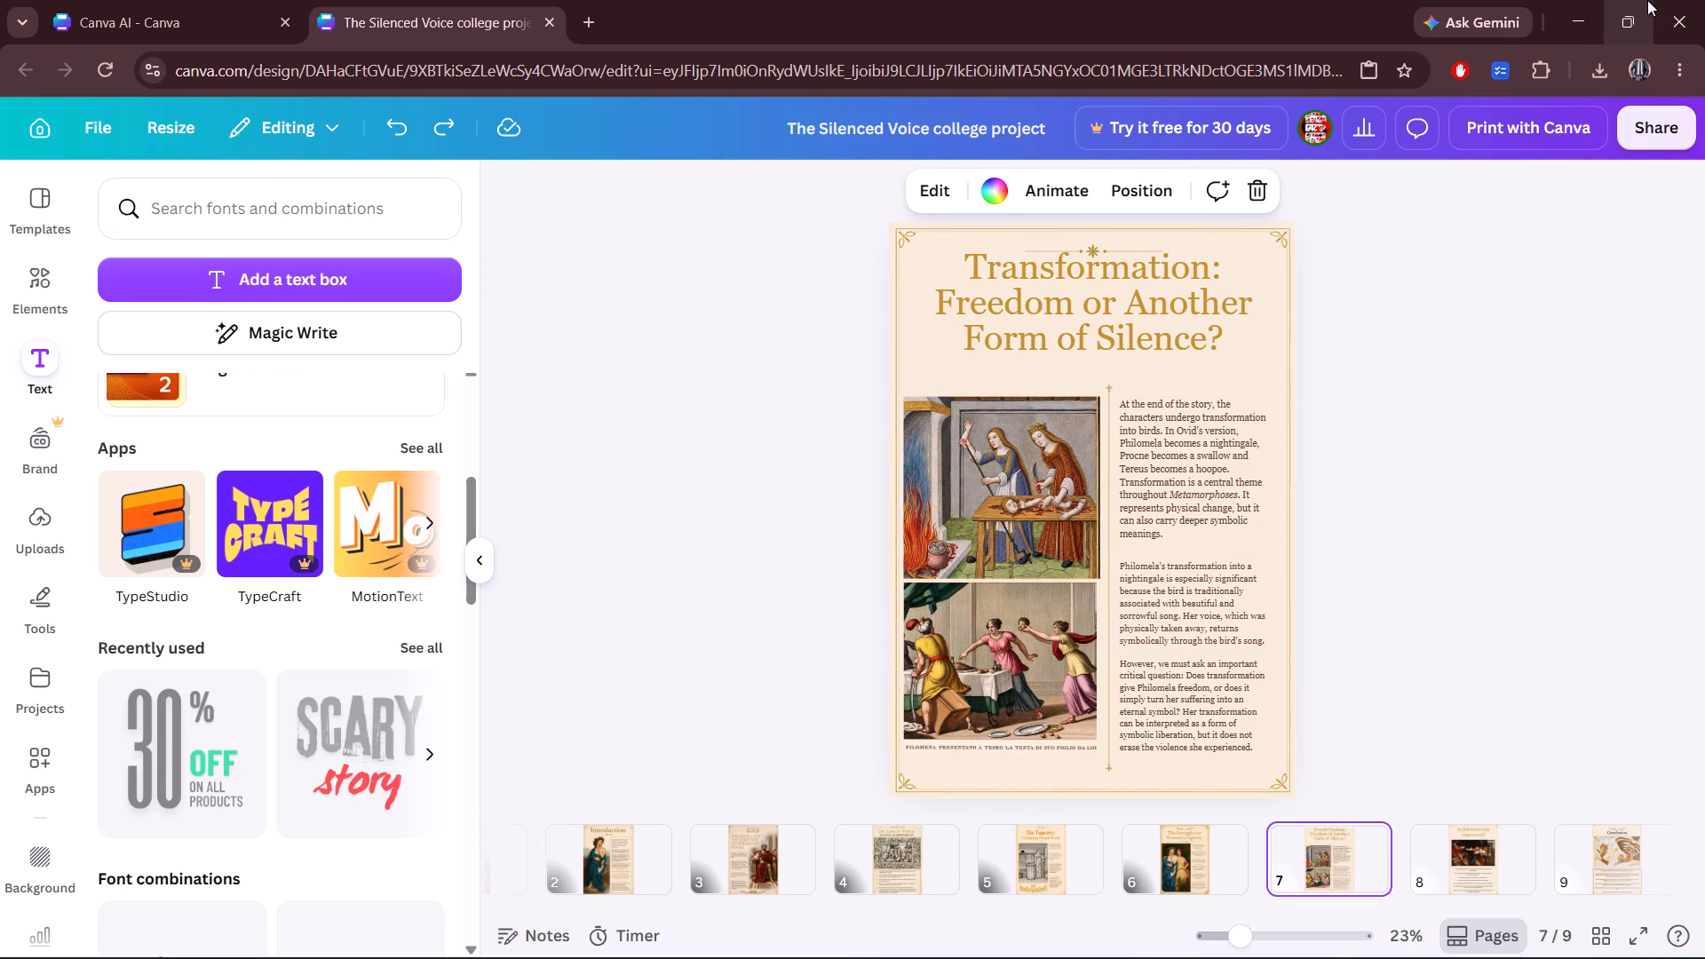
Minimize the browser window to get to the Downloads folder window behind it.
left_click(1576, 0)
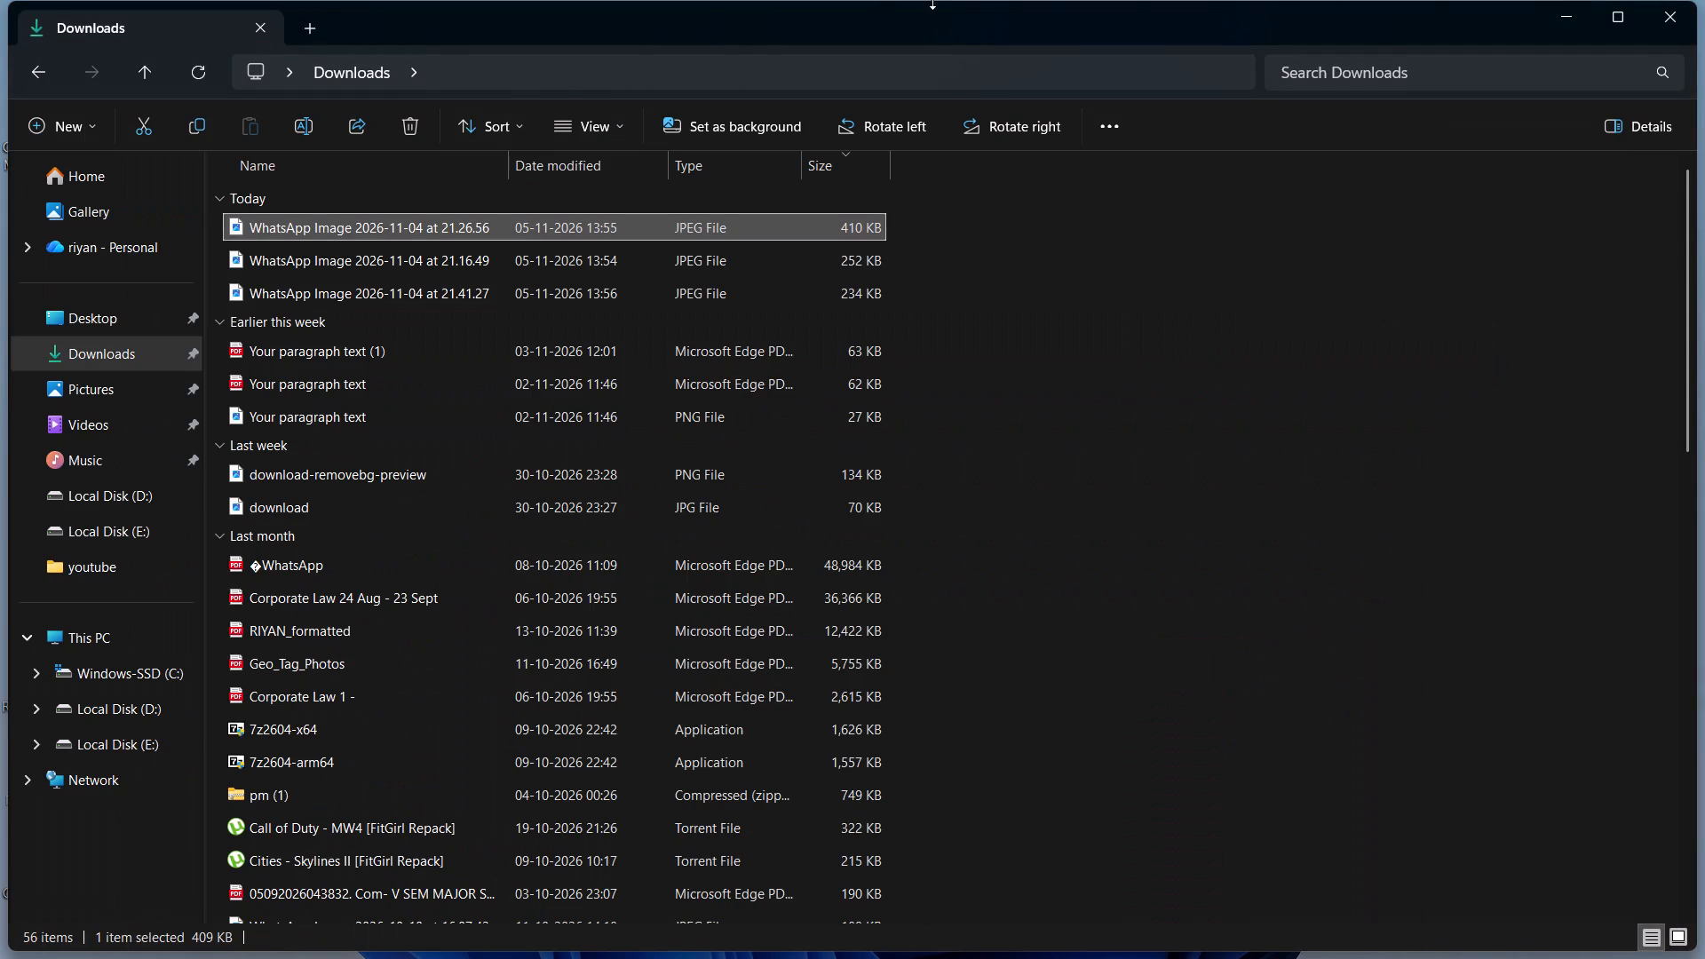
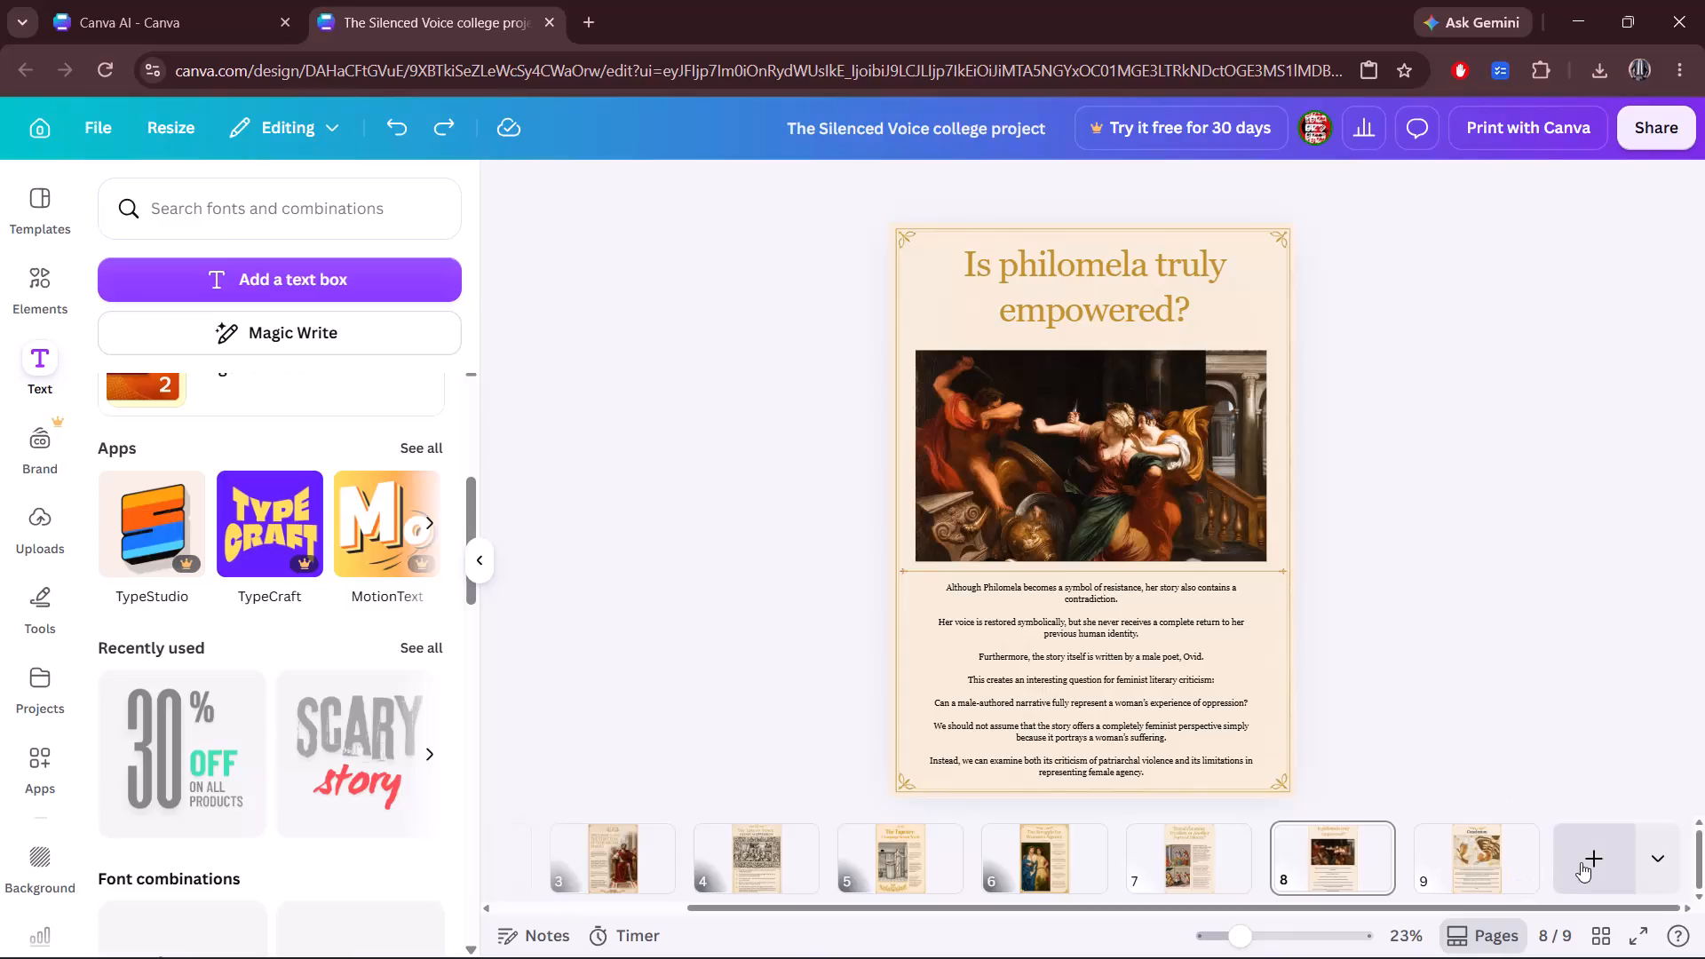
Add a blank page 10 after the Conclusion page.
left_click(1582, 862)
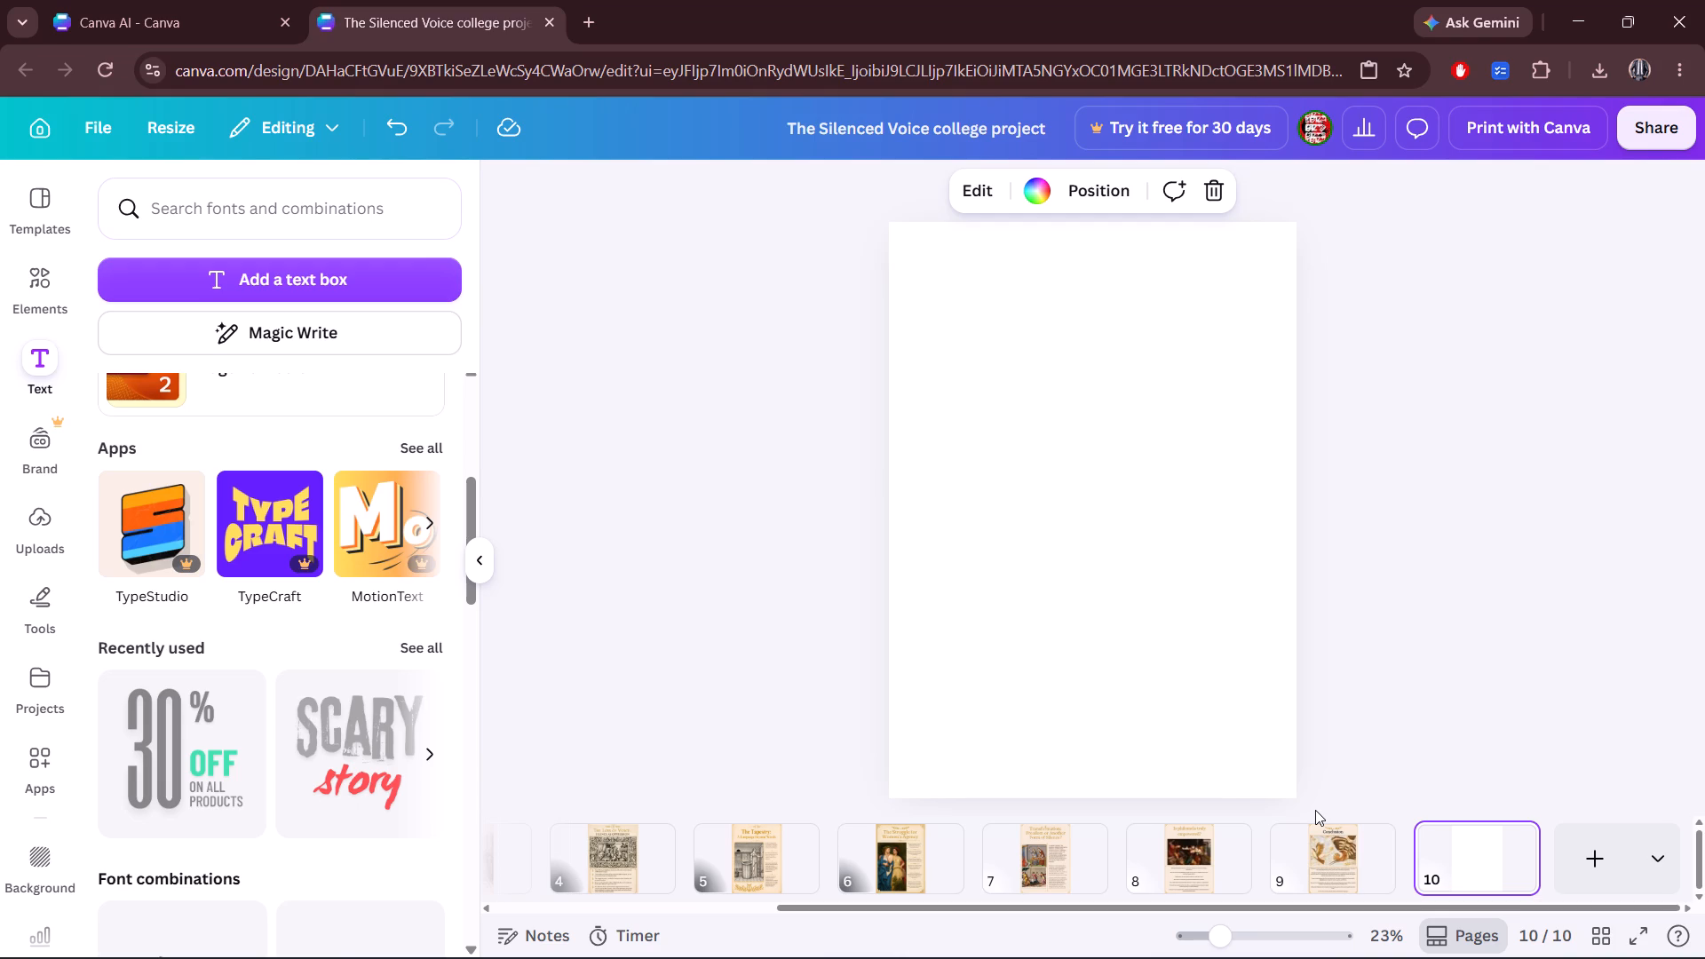
left_click(1324, 849)
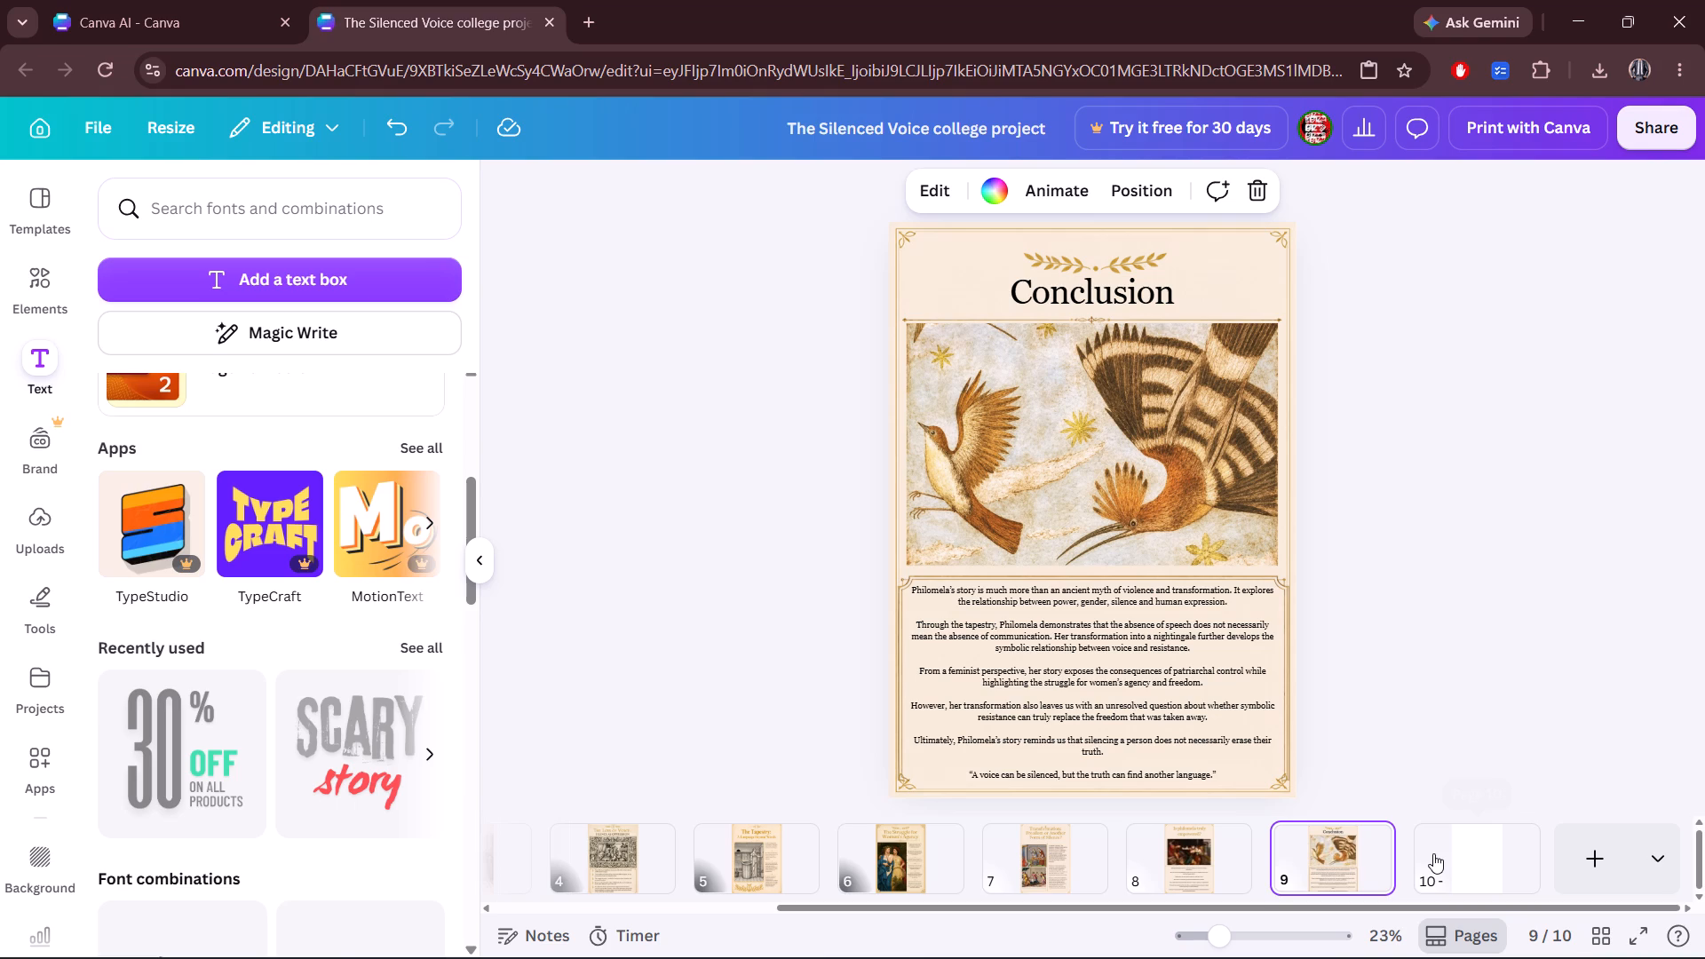
left_click(1434, 857)
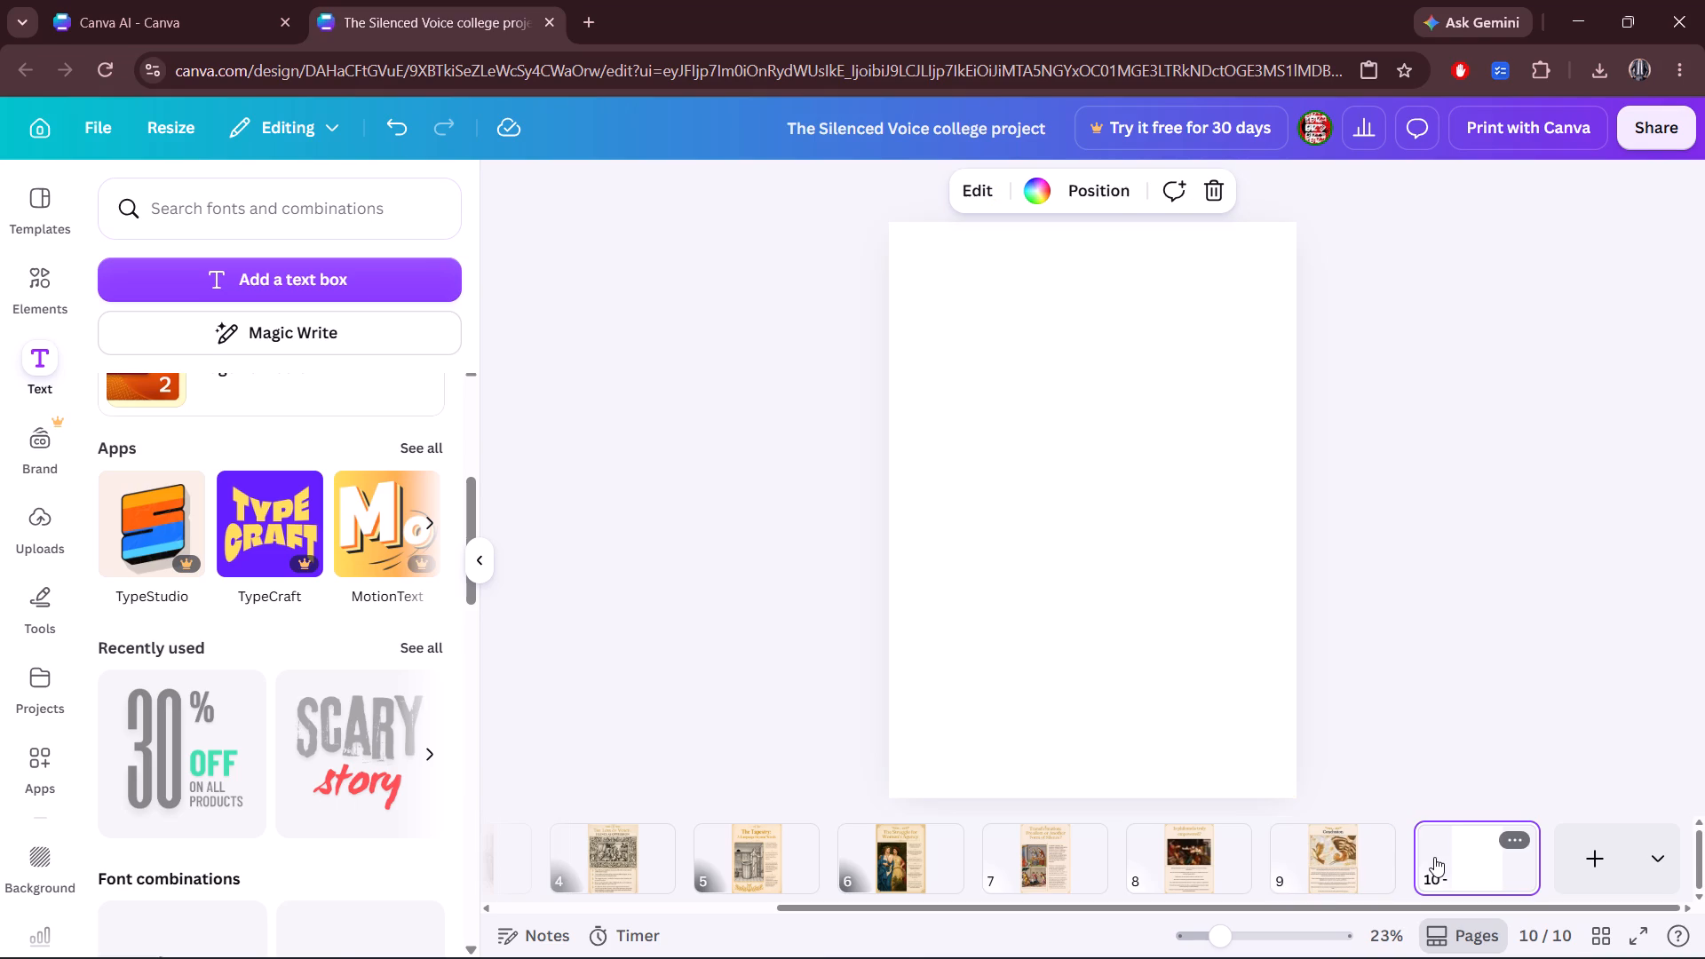
left_click(1268, 514)
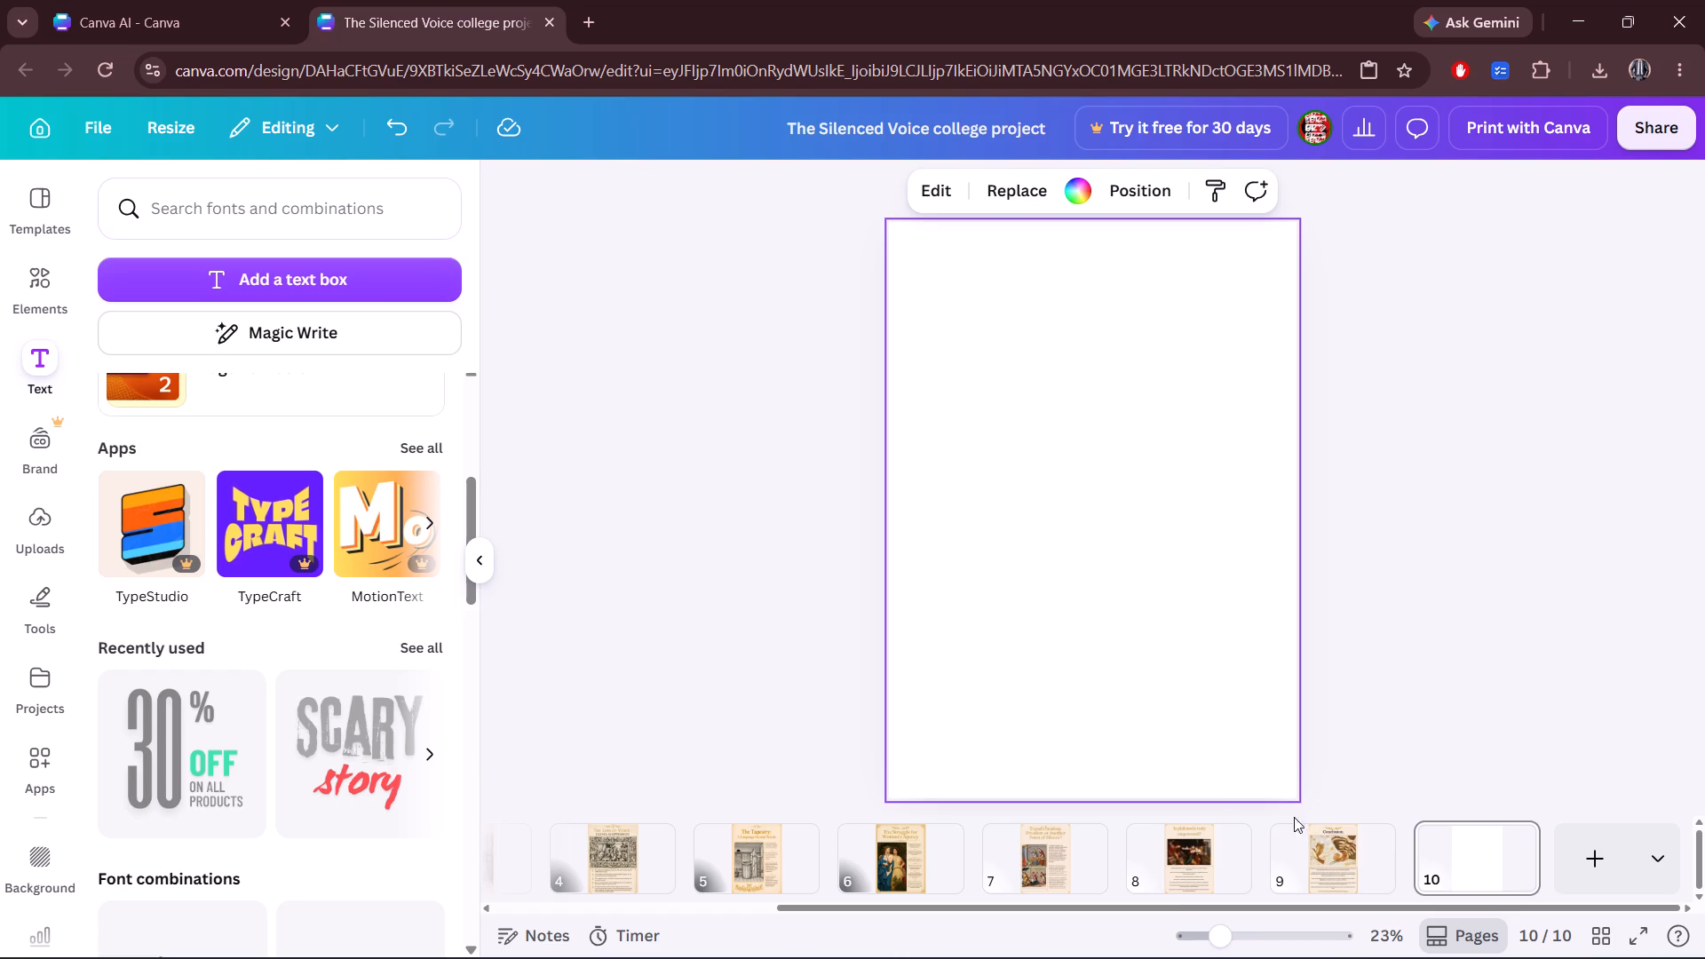
Copy the cream background with the gold border from page 8 onto page 10 and align it to fill the page.
left_click(1178, 893)
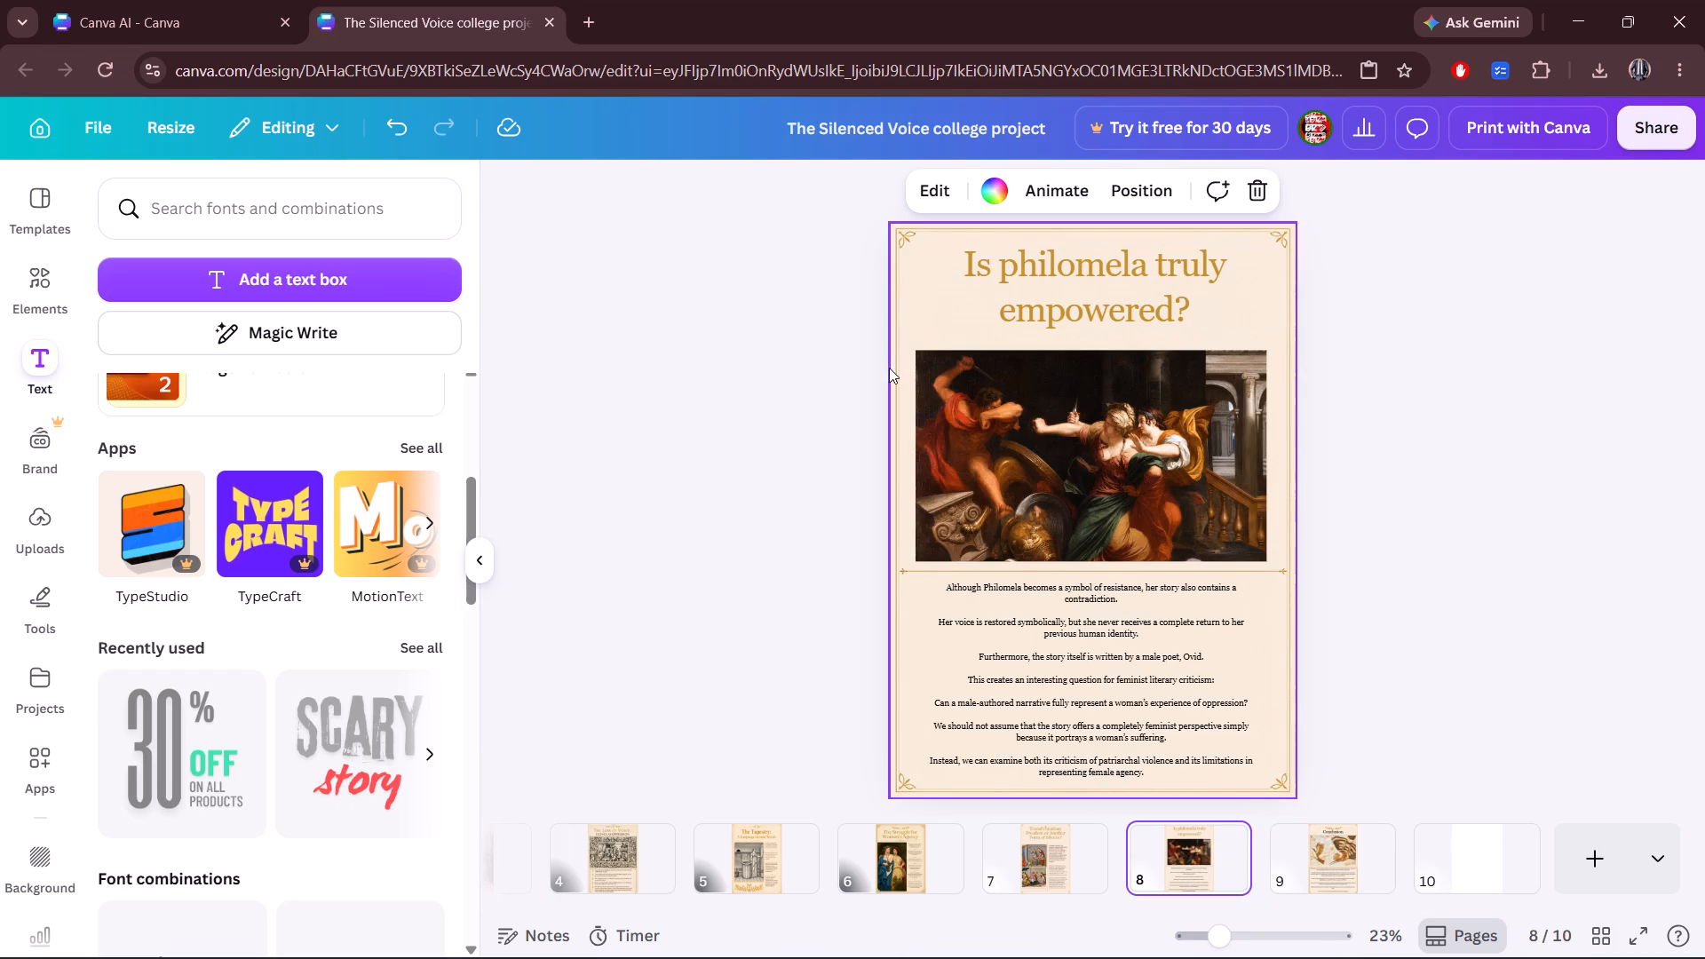
left_click(893, 365)
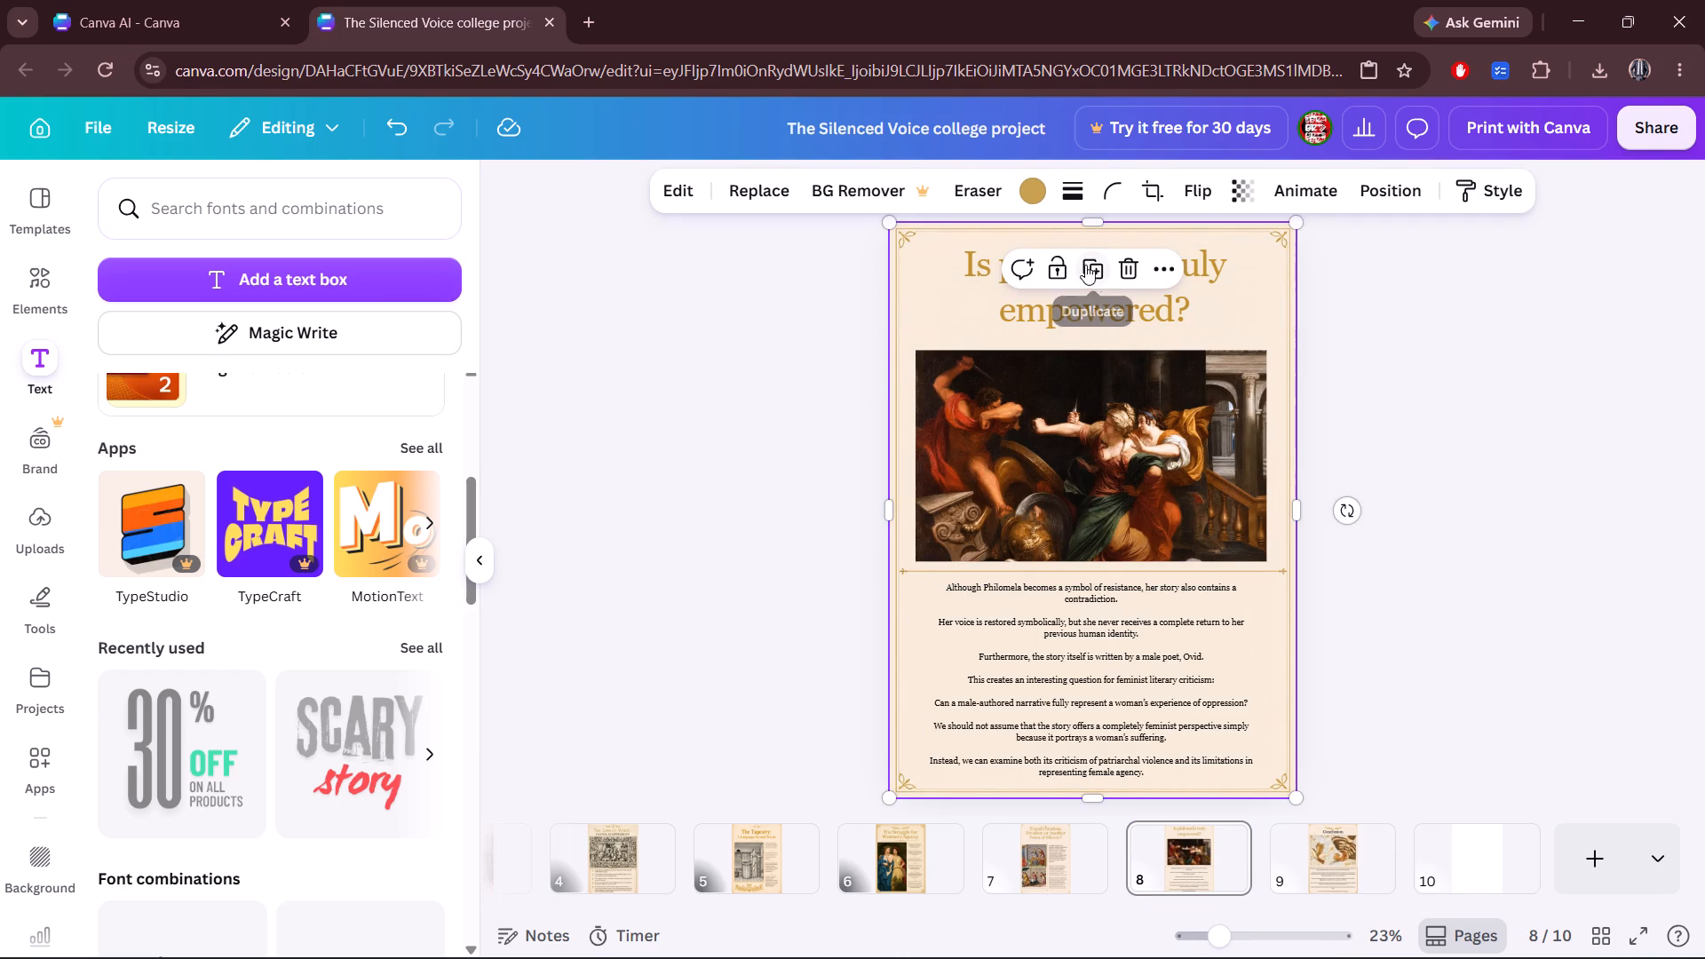
left_click(1097, 273)
left_click_drag(1007, 353, 1471, 862)
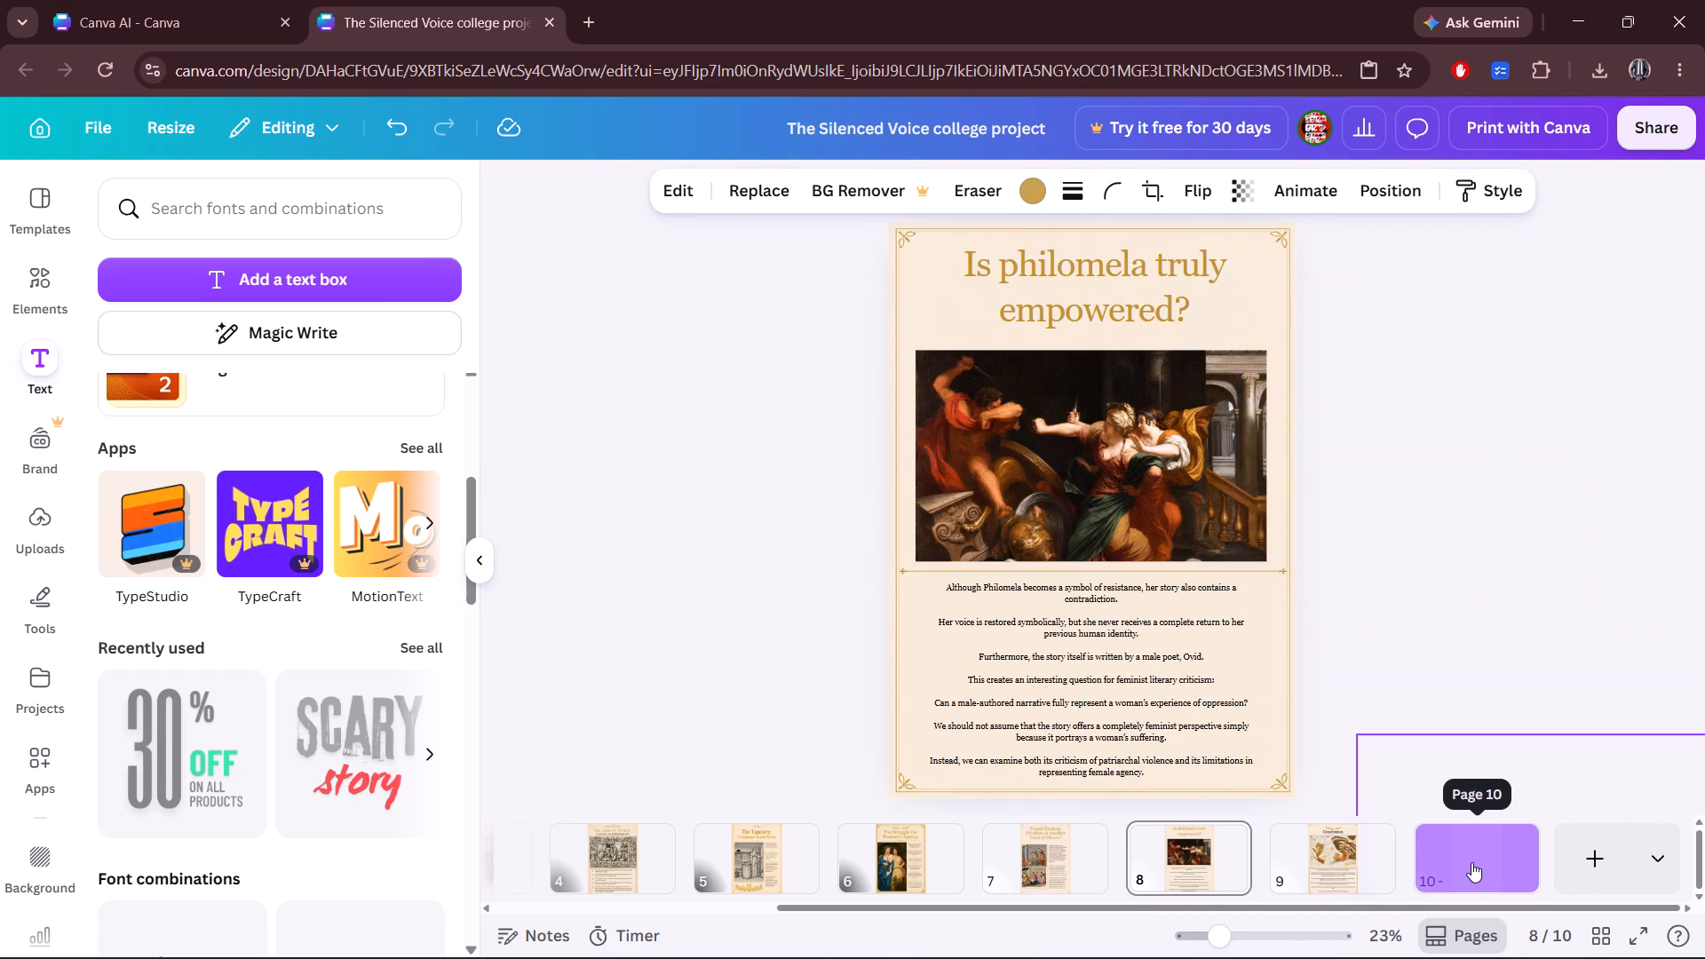
left_click_drag(1471, 862, 1466, 857)
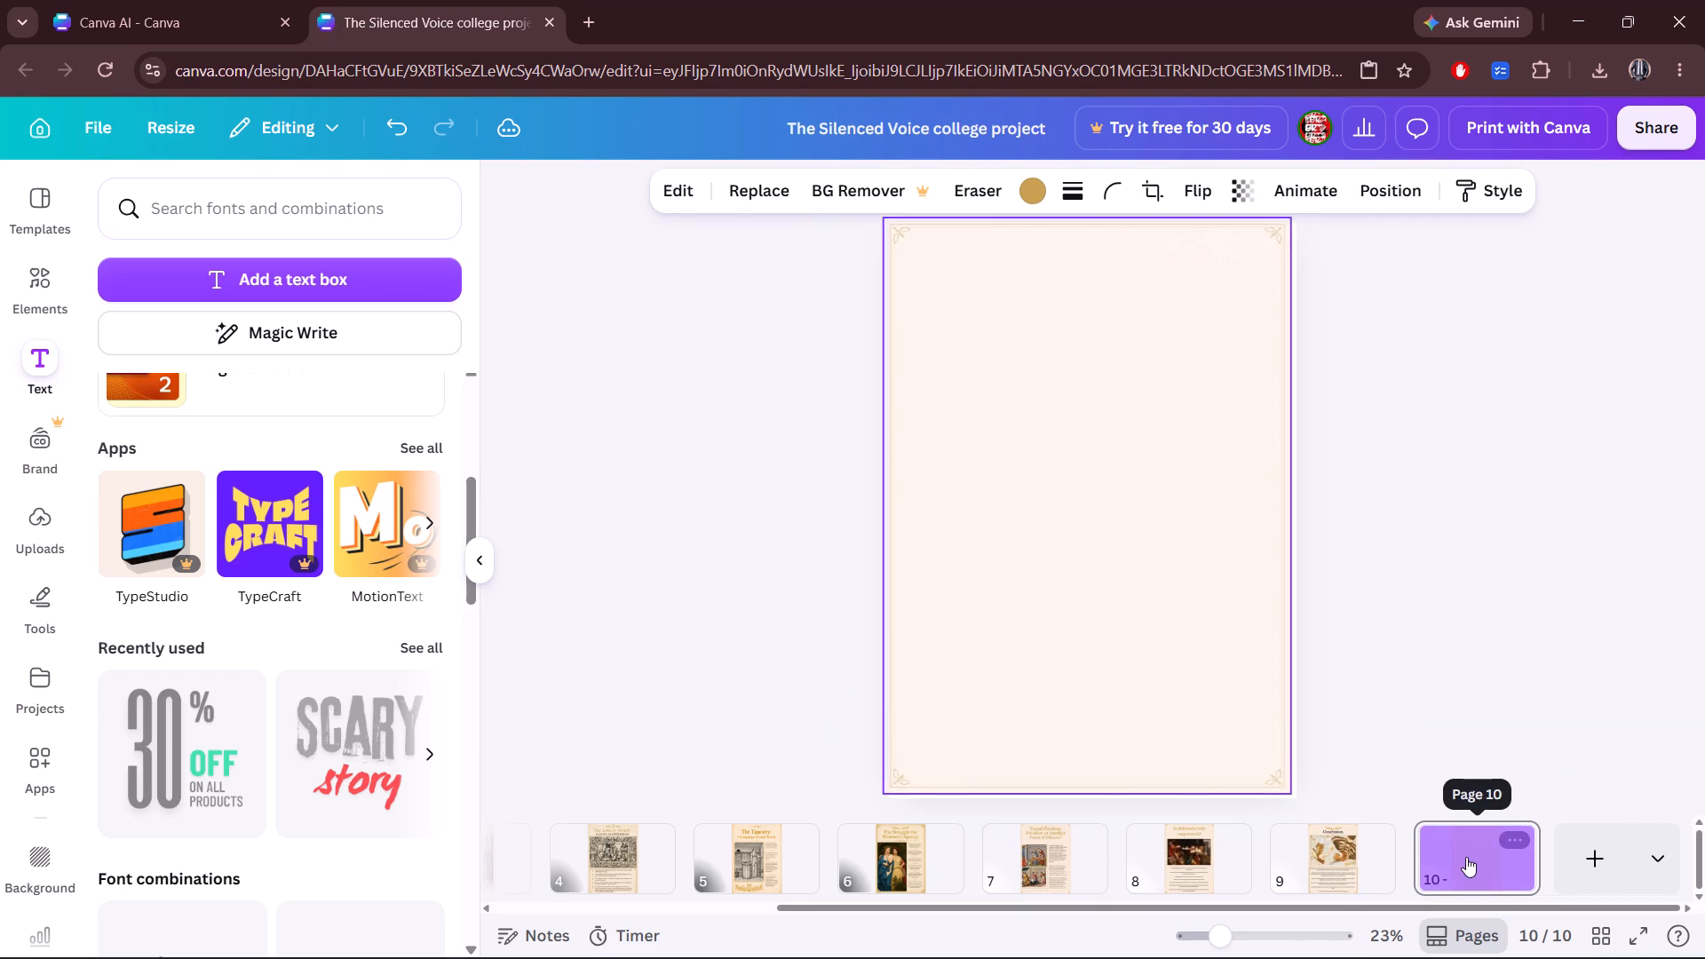
left_click_drag(1466, 857, 1503, 748)
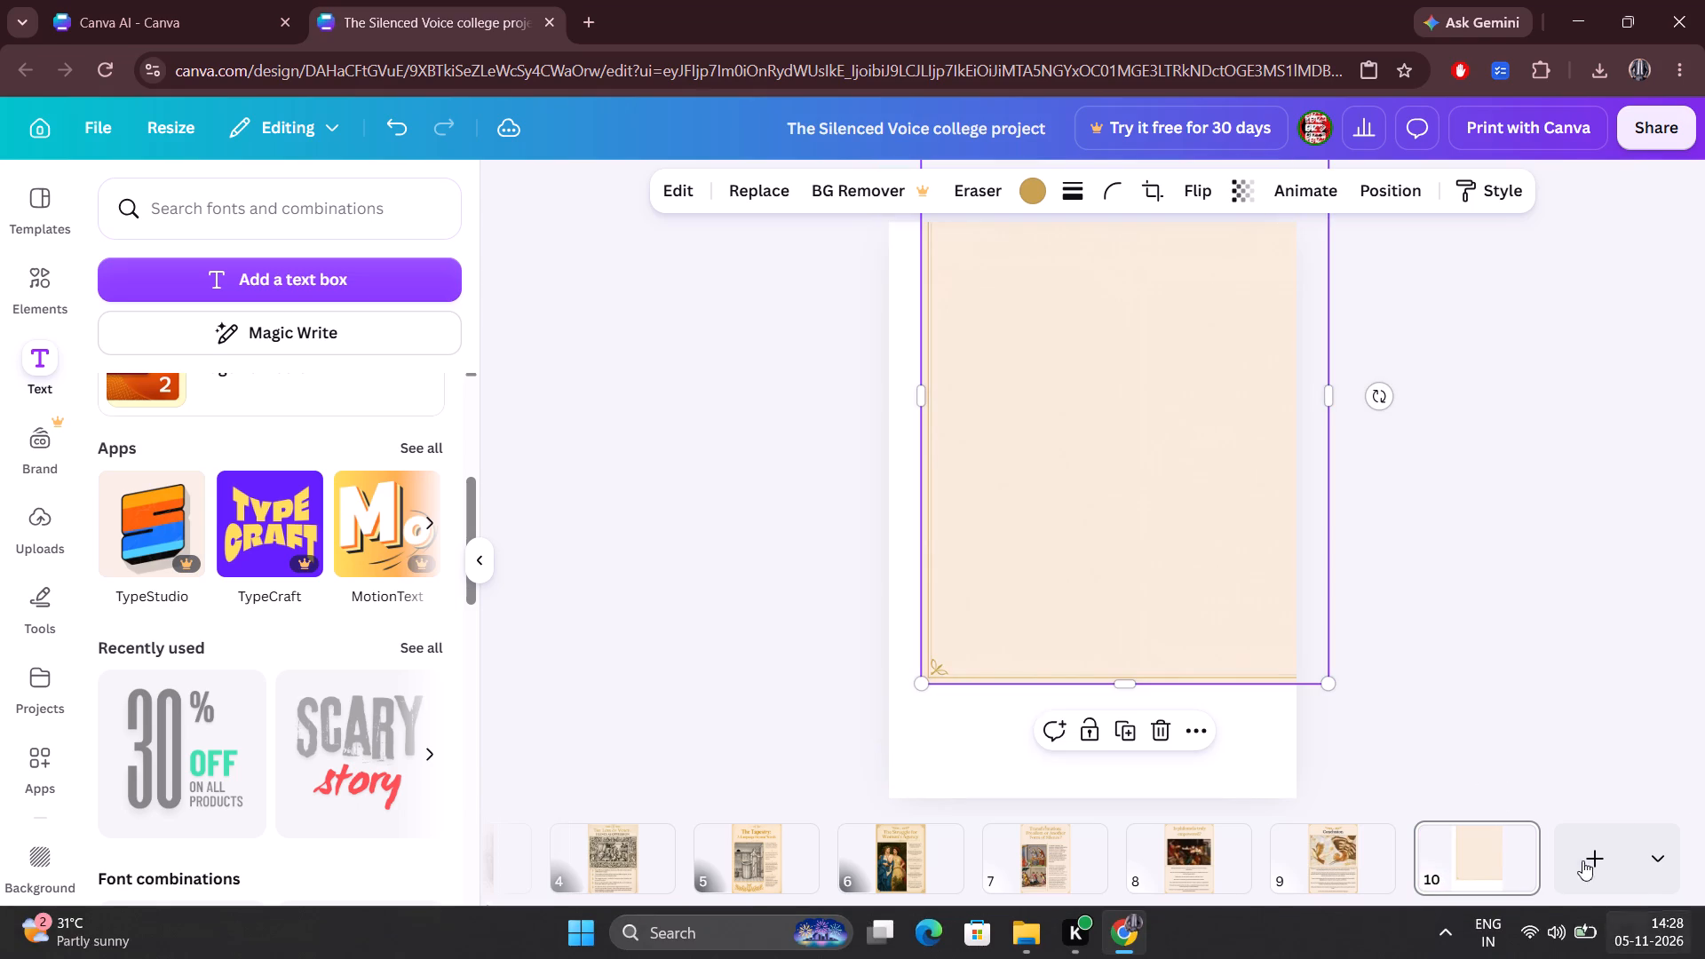
left_click_drag(1161, 479, 1128, 586)
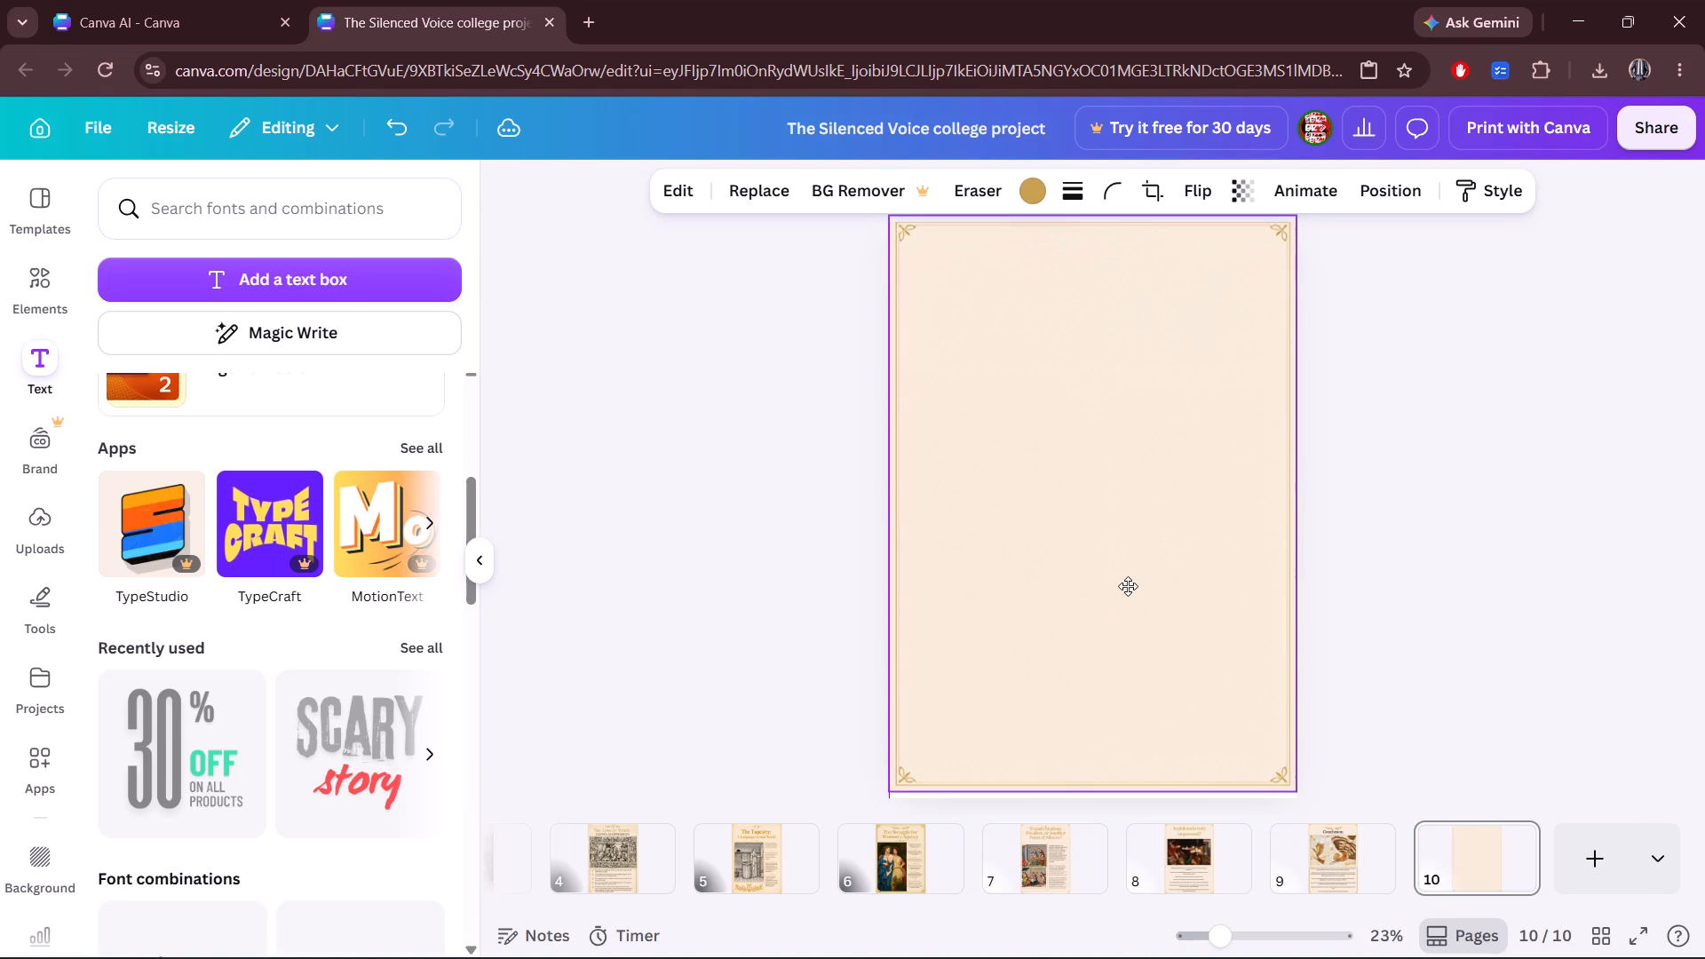
left_click_drag(1128, 586, 1128, 593)
left_click(1312, 543)
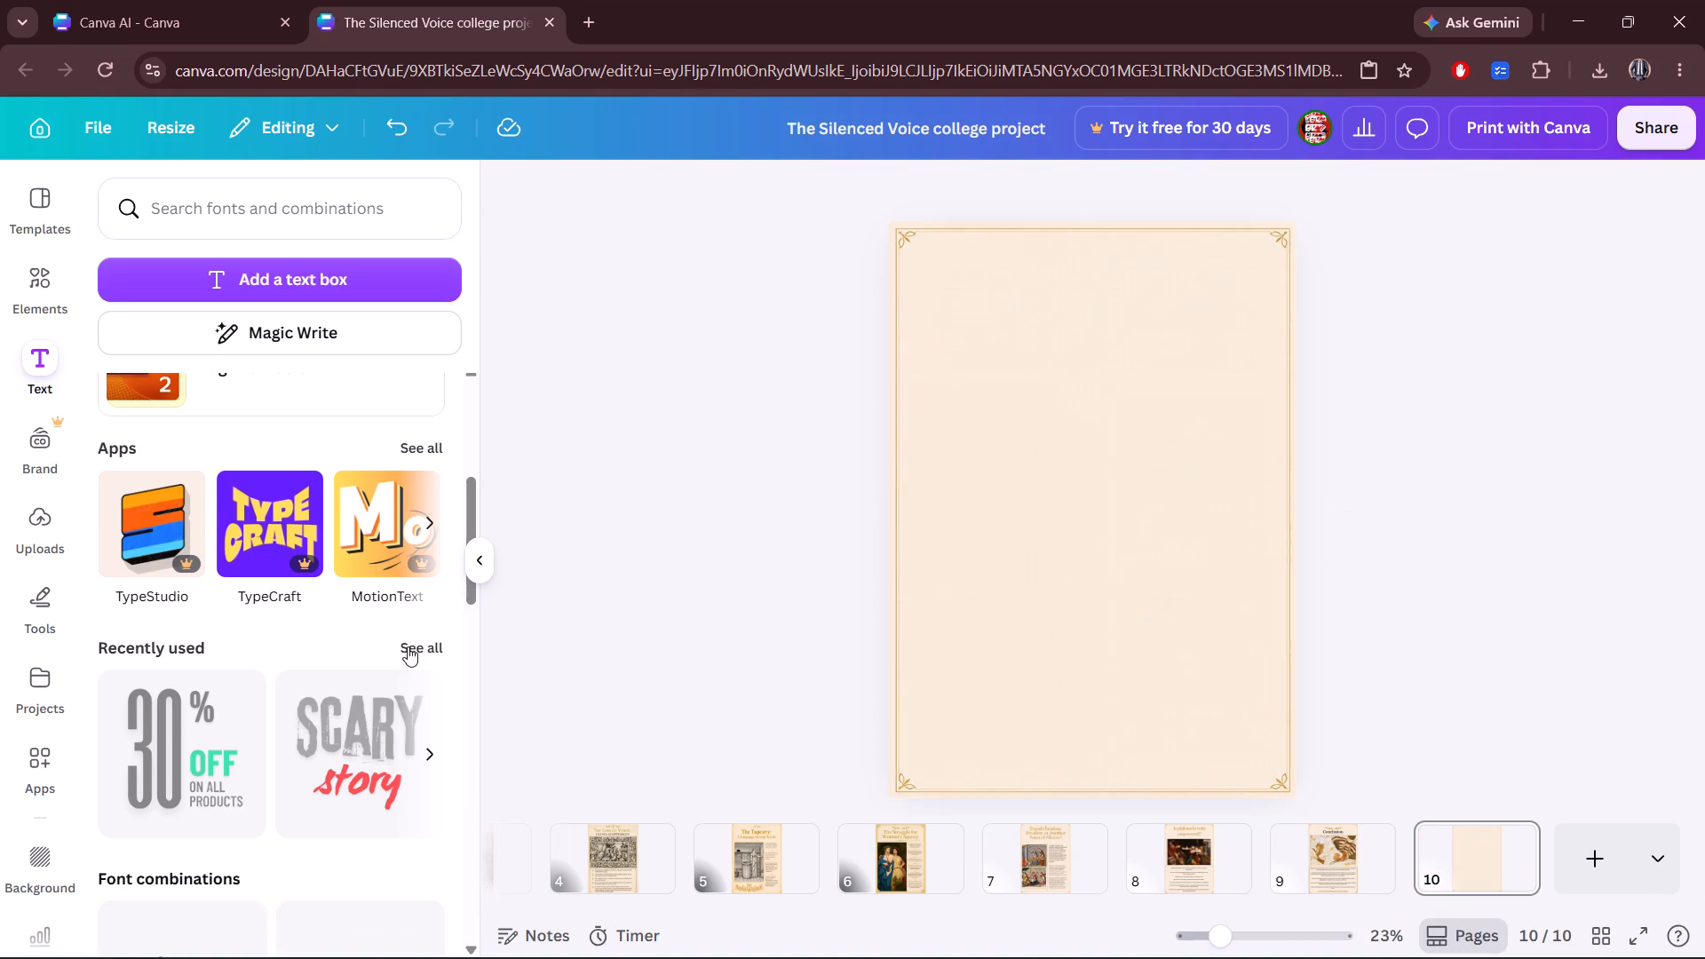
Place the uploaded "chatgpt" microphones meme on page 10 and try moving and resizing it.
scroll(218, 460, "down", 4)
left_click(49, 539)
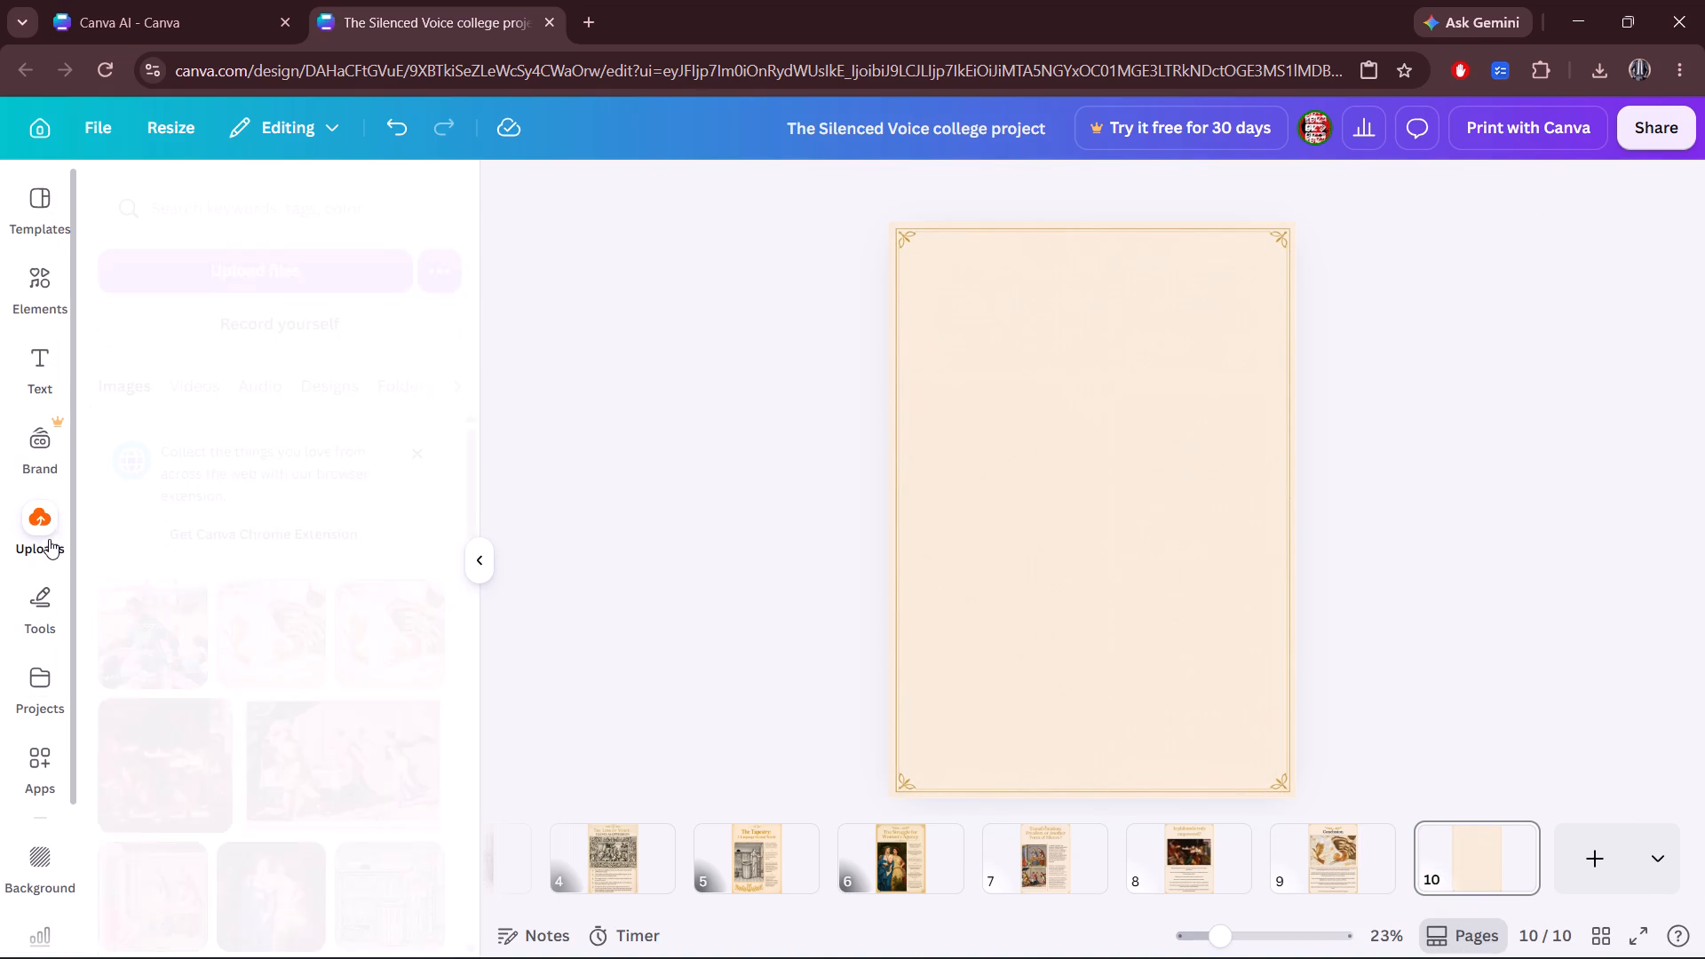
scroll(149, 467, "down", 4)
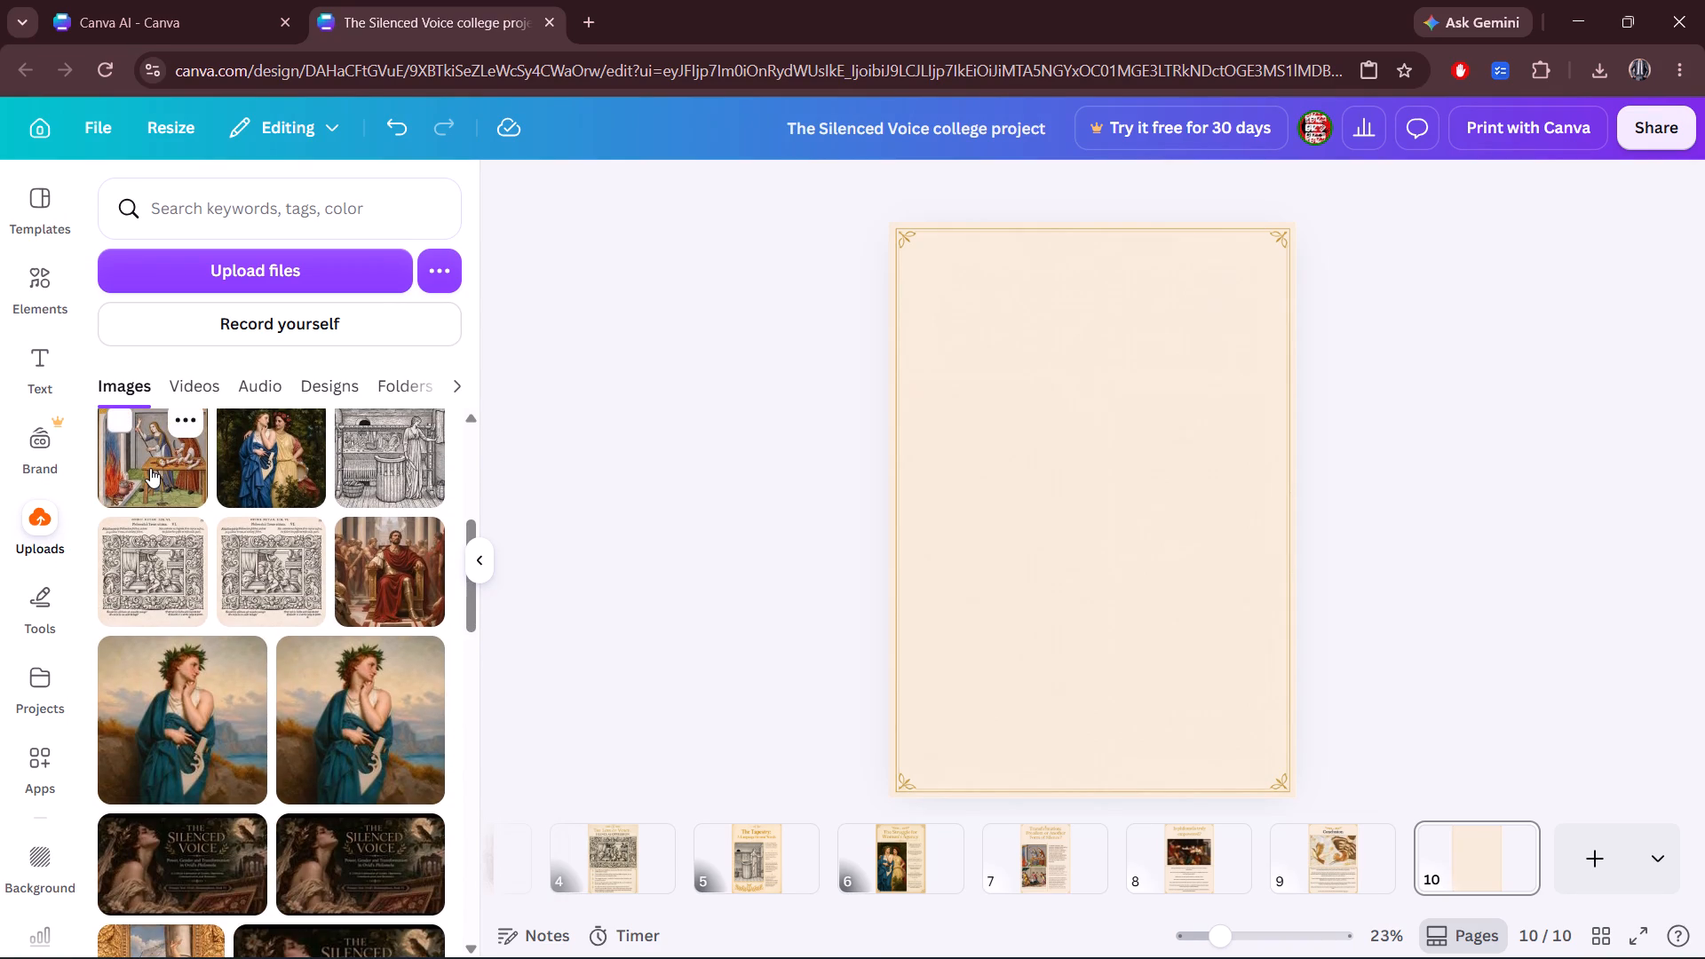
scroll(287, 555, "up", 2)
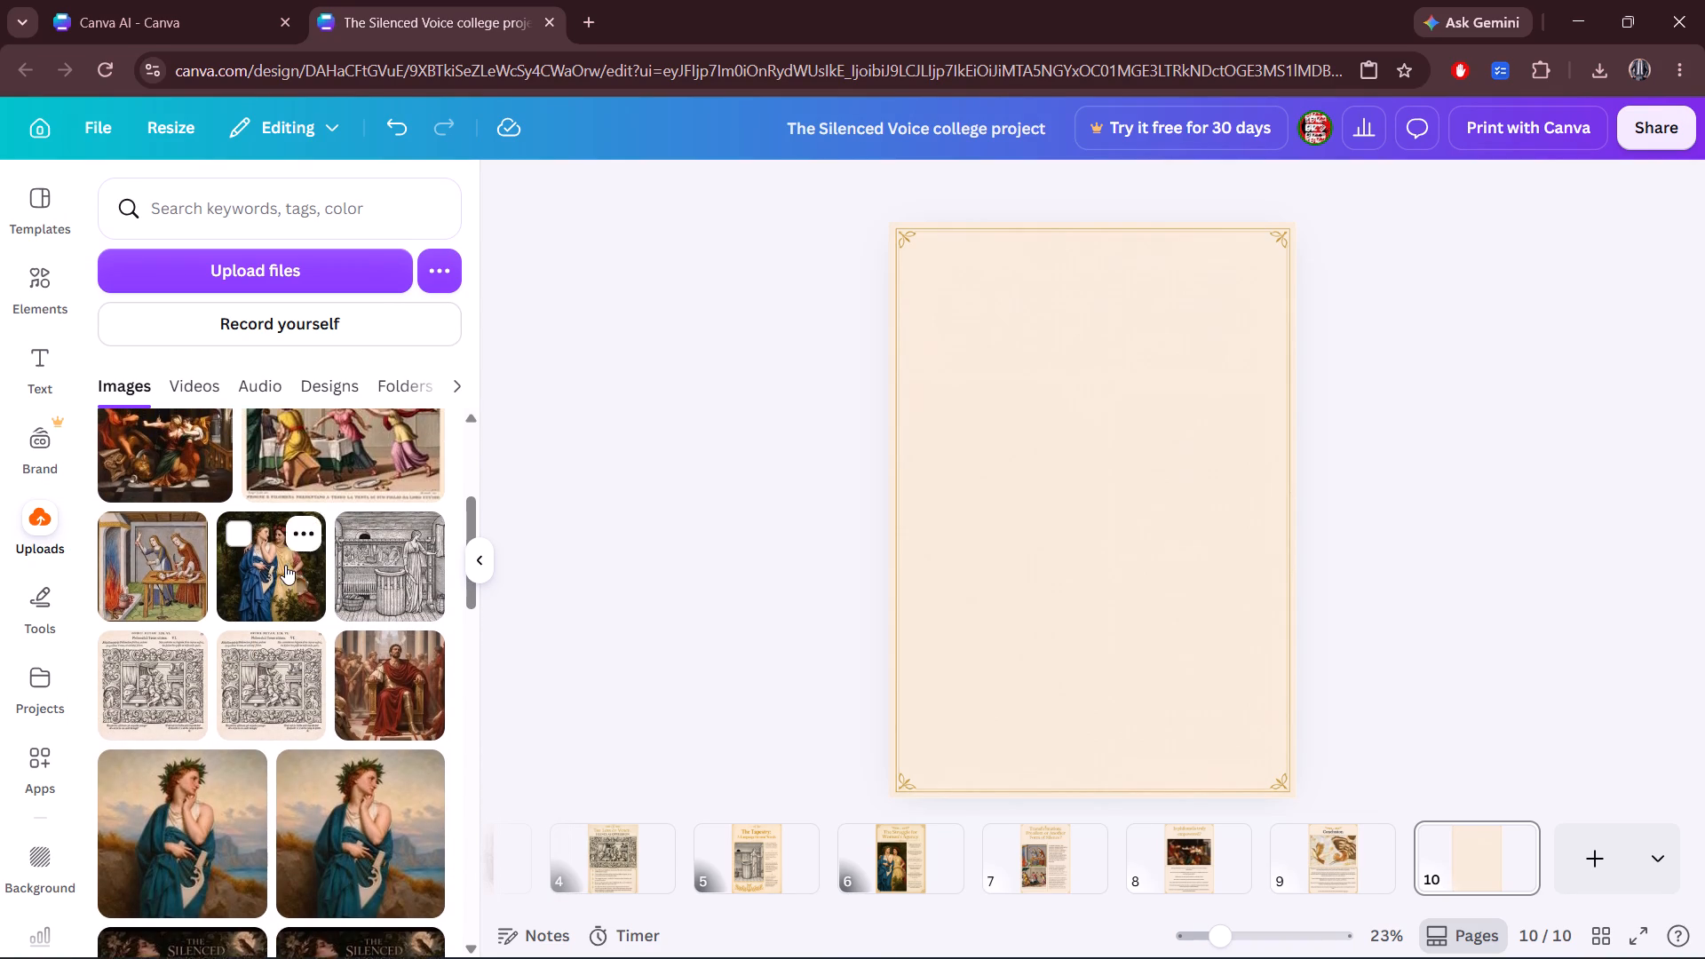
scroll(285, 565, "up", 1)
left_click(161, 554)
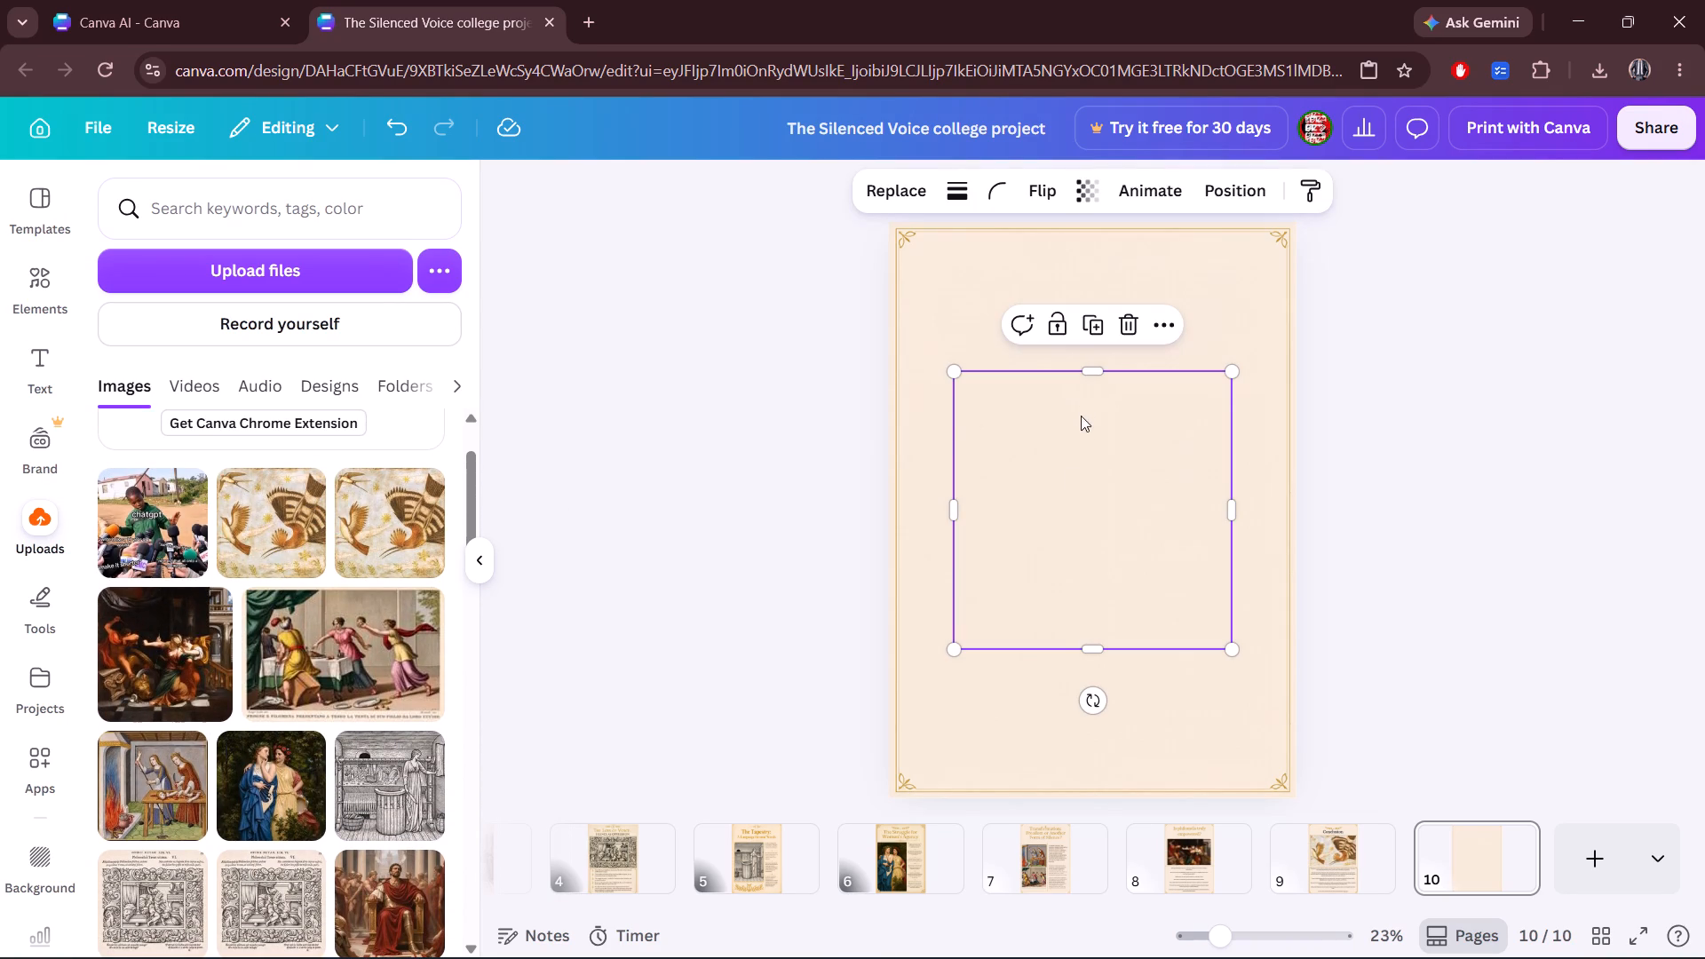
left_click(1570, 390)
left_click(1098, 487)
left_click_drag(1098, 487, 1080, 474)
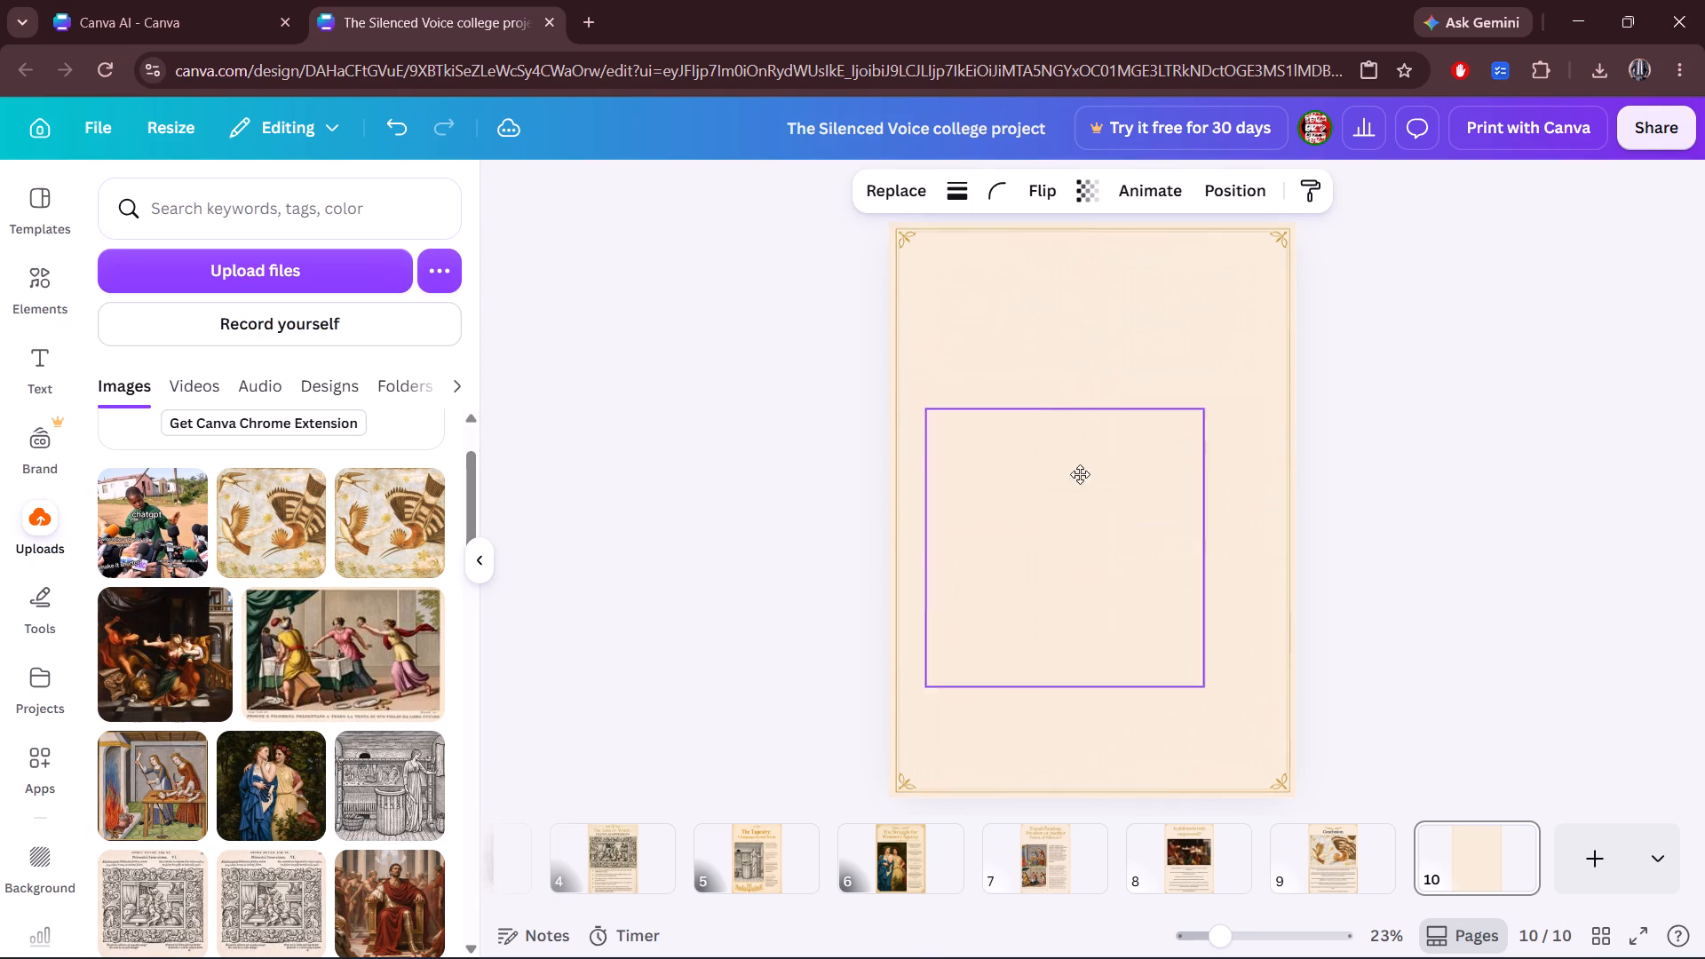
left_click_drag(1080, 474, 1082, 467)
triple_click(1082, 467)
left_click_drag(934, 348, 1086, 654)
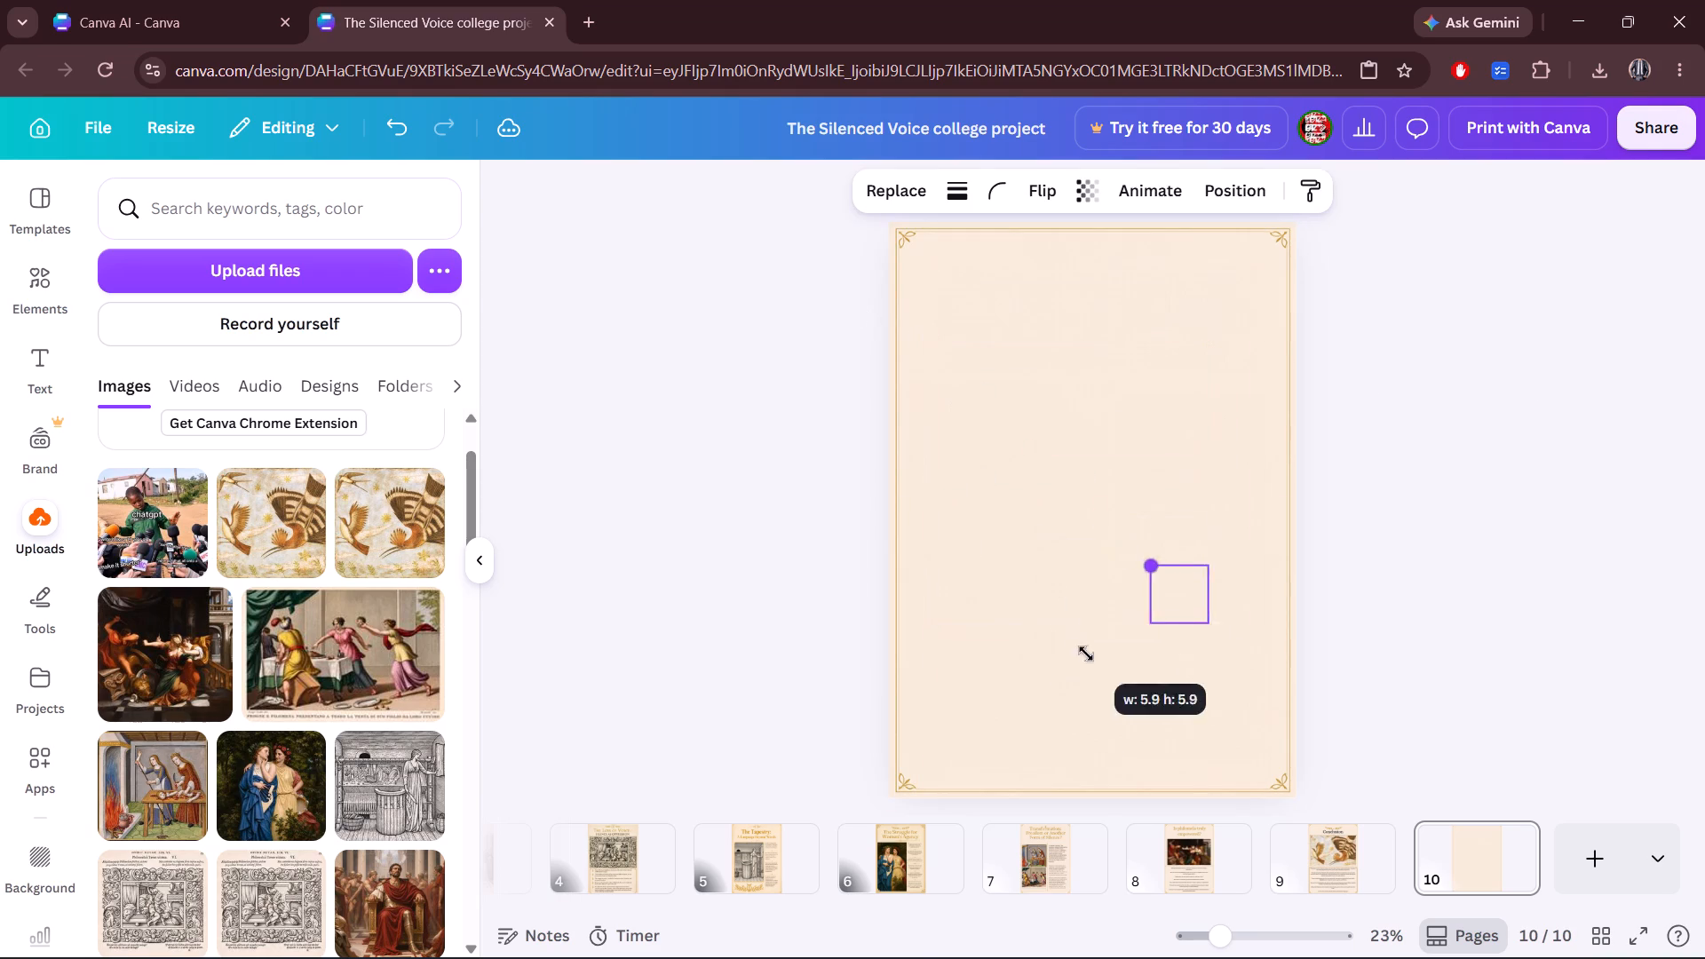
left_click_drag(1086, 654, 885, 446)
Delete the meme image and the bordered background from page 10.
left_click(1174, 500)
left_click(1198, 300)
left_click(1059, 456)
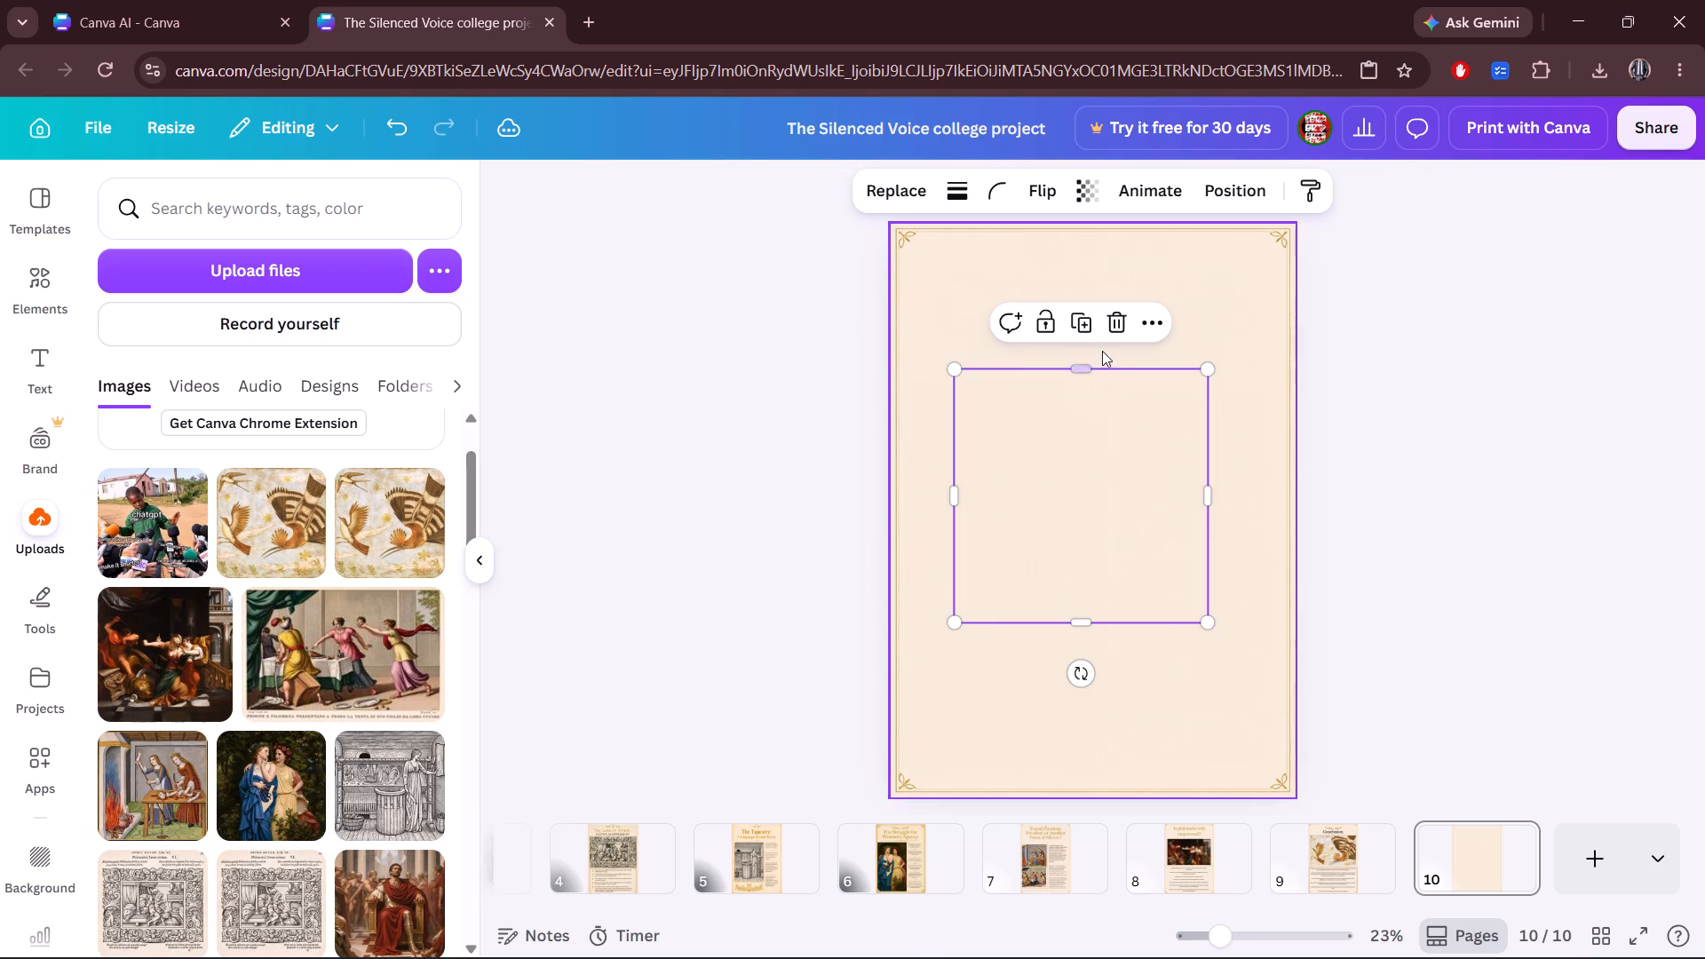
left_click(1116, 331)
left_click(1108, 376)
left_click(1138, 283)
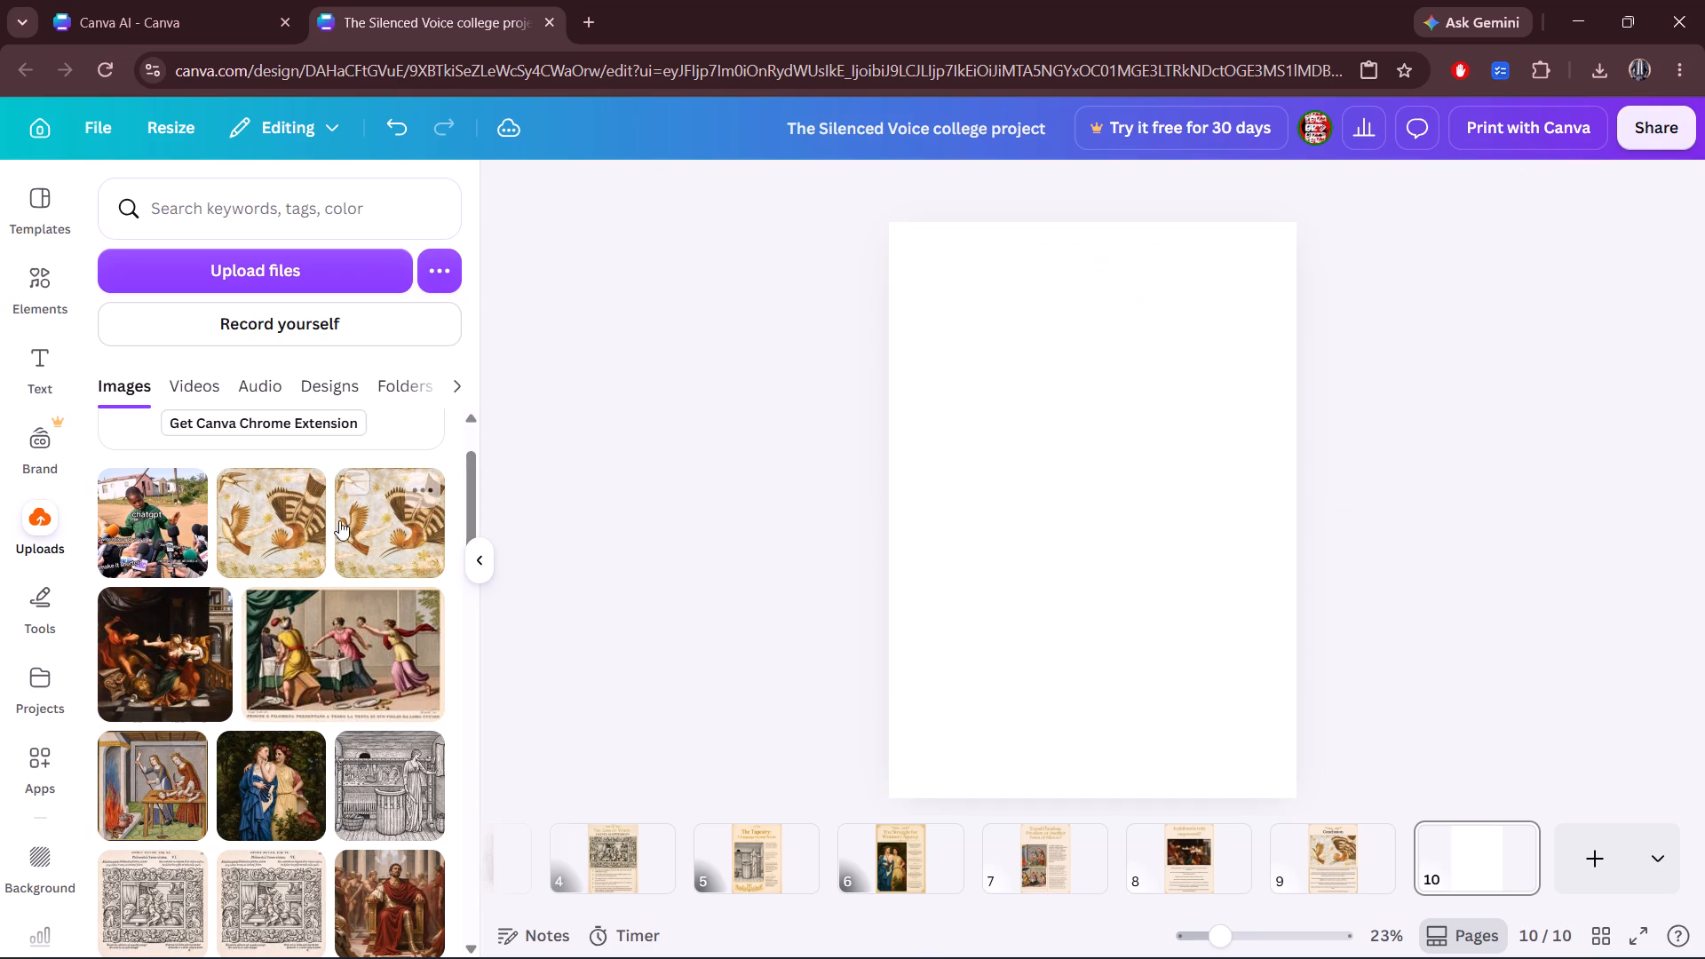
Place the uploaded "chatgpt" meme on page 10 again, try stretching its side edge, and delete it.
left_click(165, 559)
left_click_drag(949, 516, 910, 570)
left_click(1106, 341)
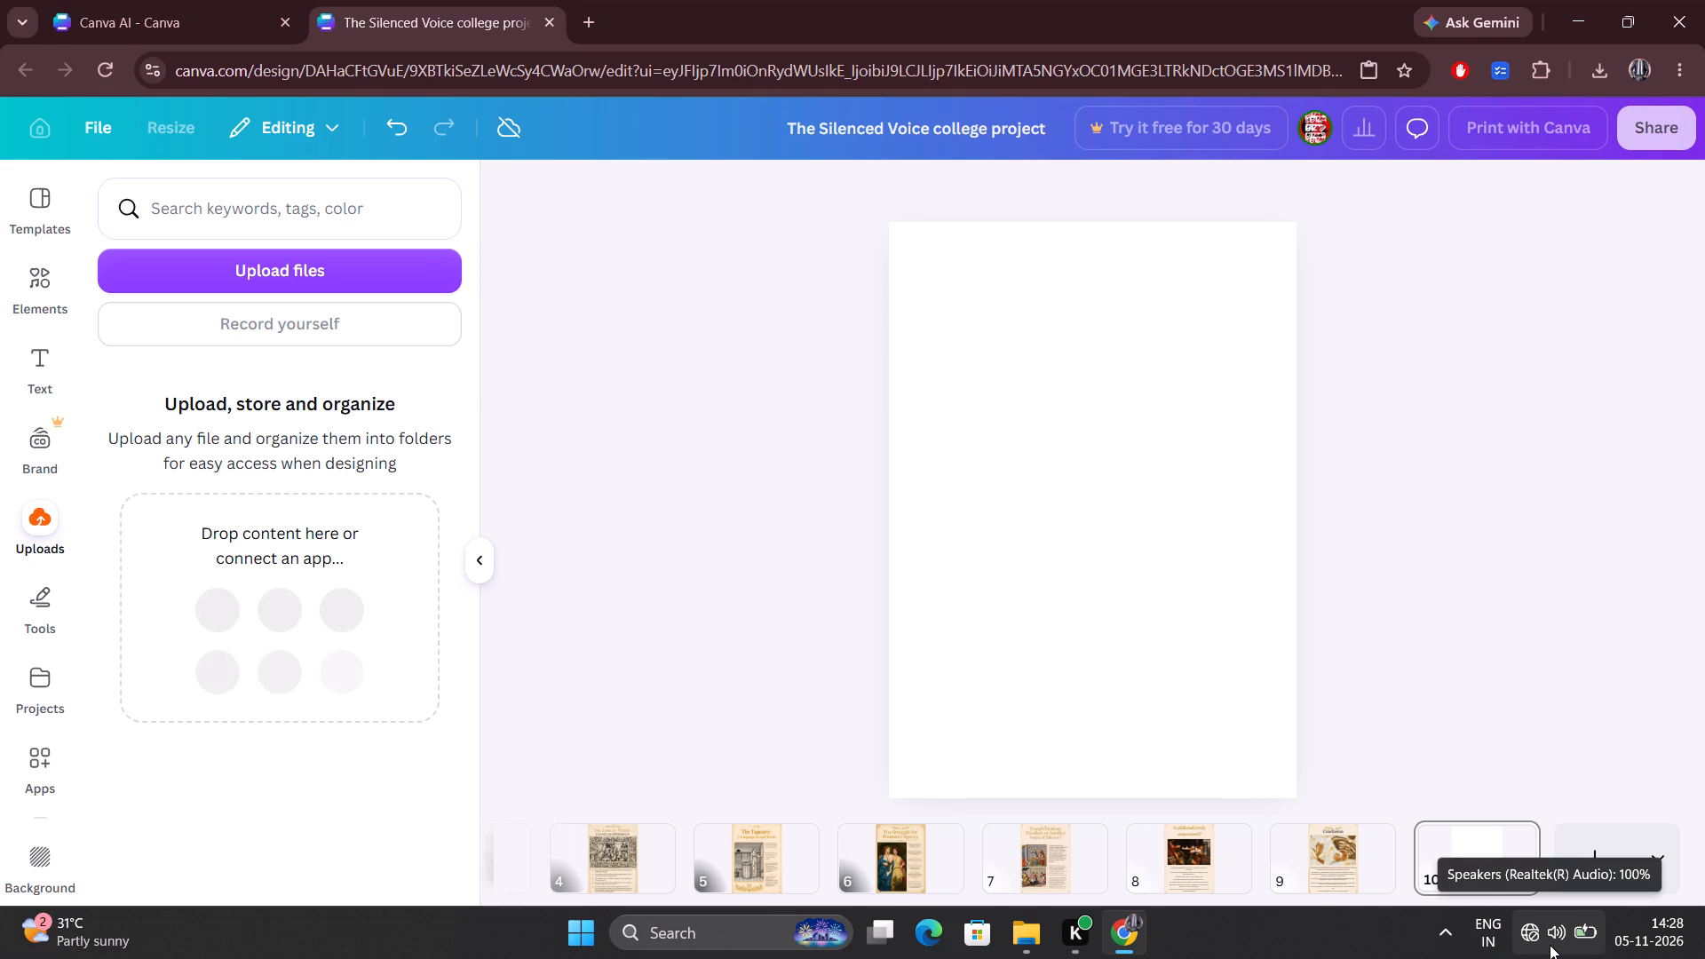
Reconnect the computer to the Wi-Fi network named "iPhone".
left_click(1550, 940)
left_click(1412, 533)
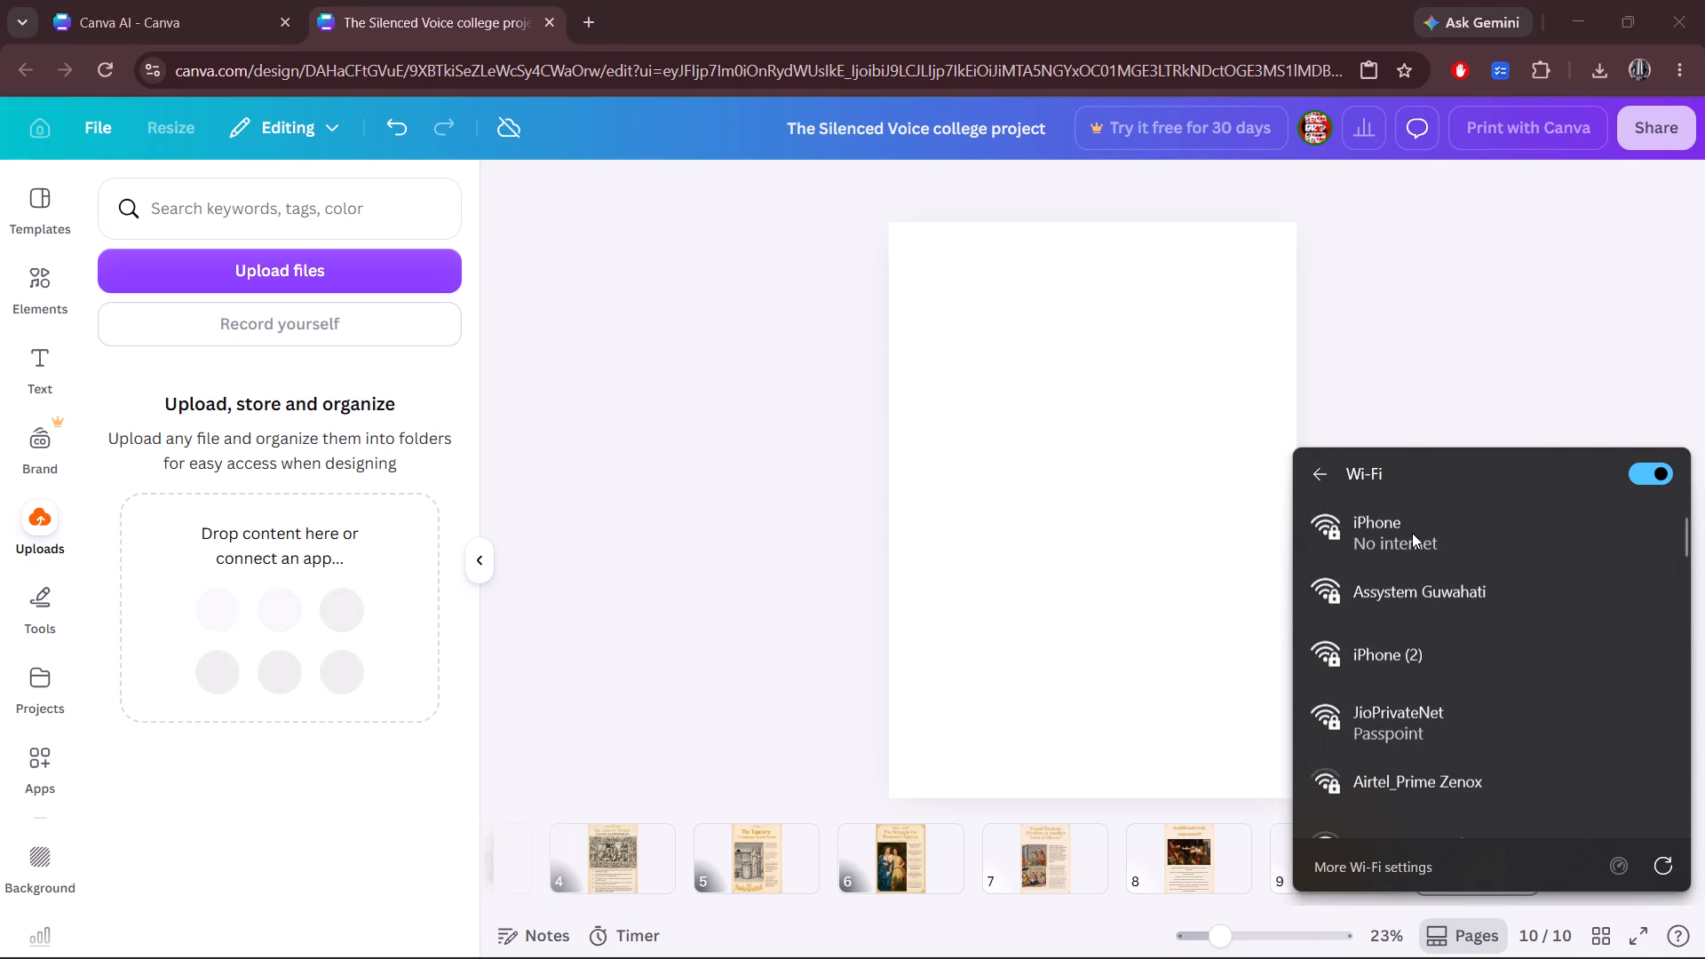
left_click(1412, 533)
left_click(1474, 445)
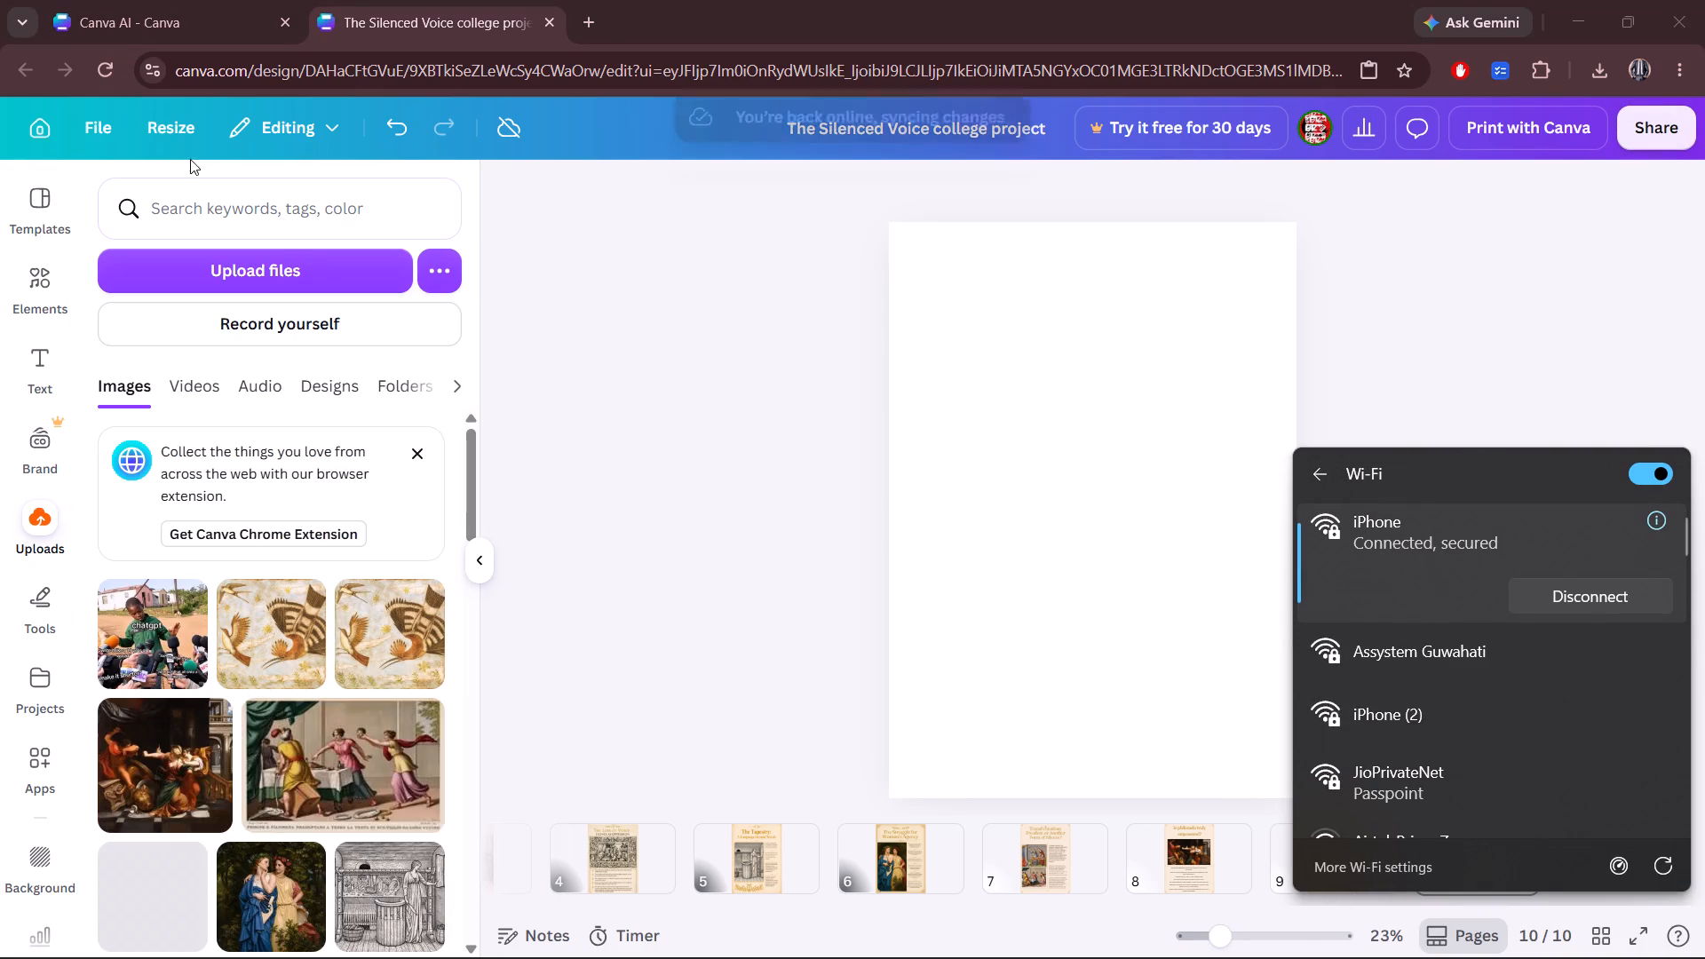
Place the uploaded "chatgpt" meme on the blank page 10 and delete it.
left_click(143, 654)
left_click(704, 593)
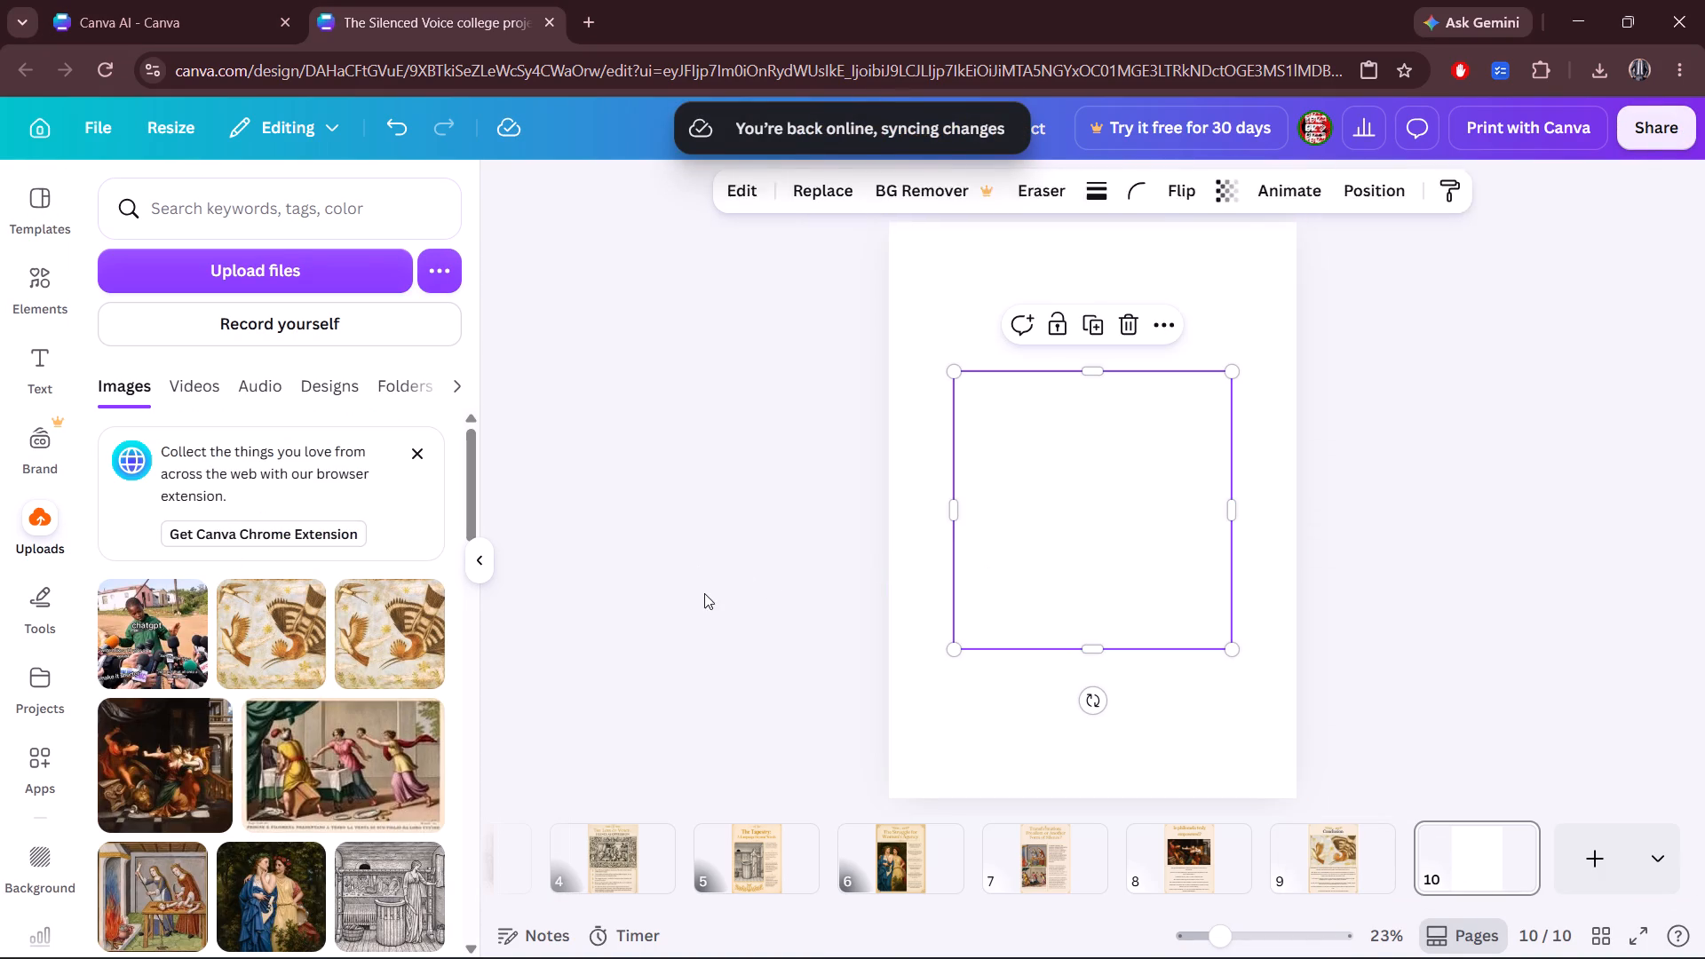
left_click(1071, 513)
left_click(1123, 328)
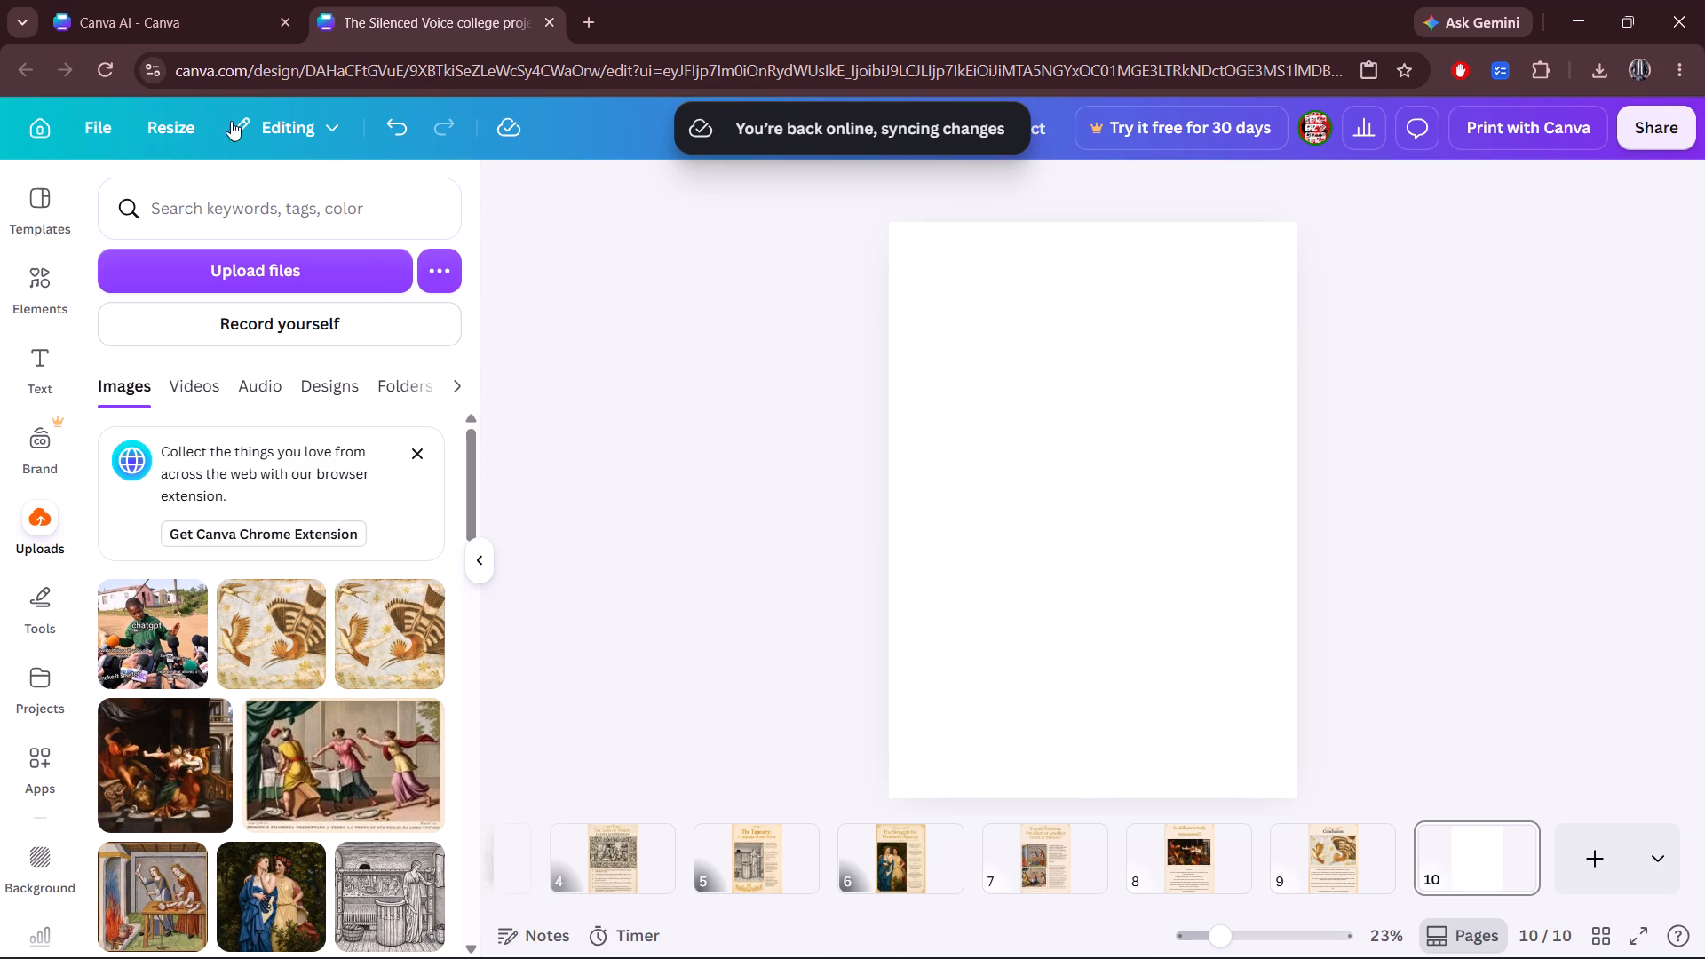
Undo the recent edits on page 10 back to the cream background with the gold border and no meme.
left_click(382, 115)
double_click(382, 115)
left_click(382, 115)
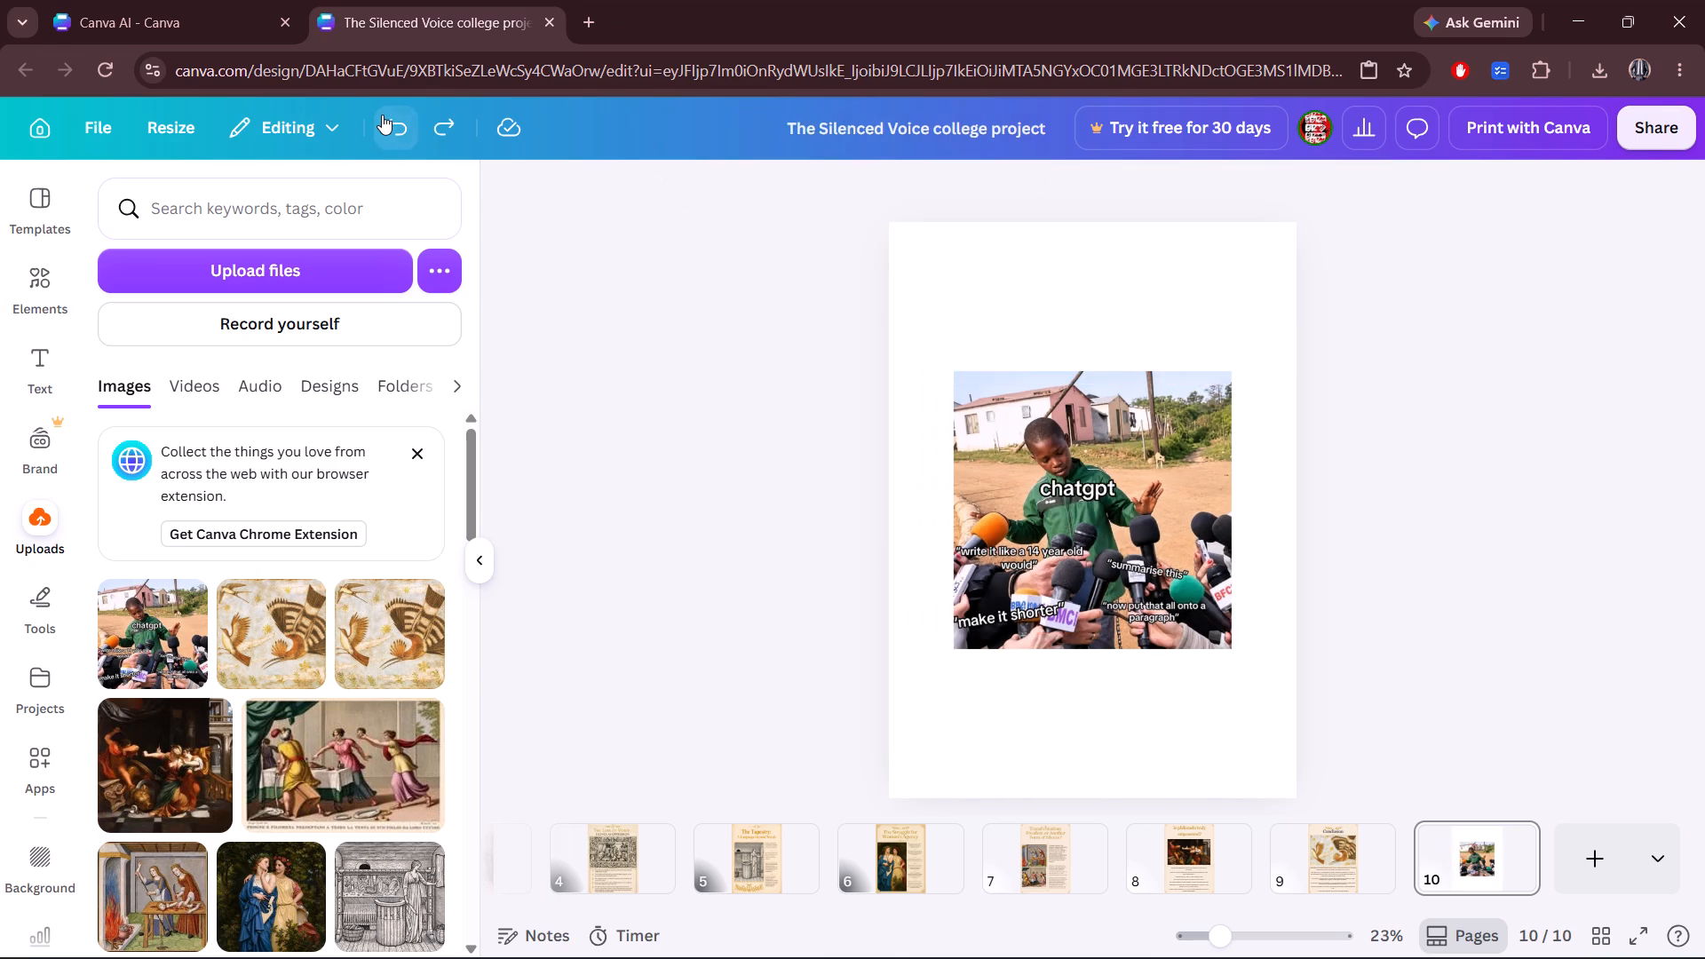
left_click(382, 115)
left_click(382, 115)
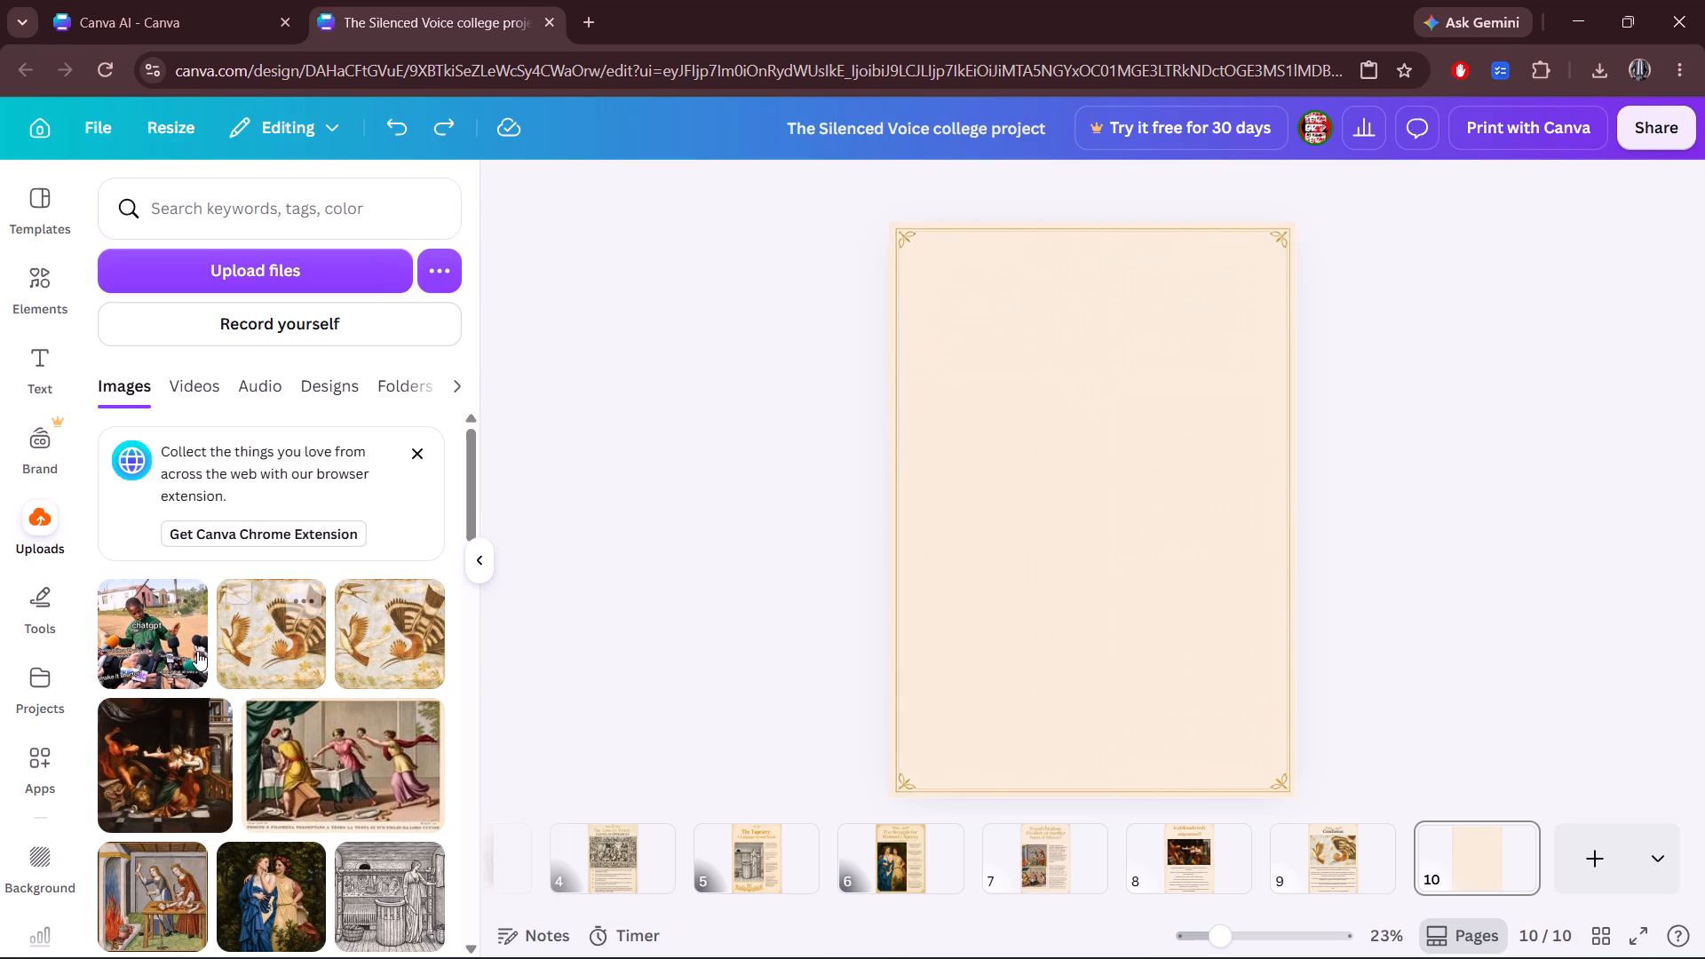
Place the uploaded "chatgpt" meme in the lower part of page 10's bordered background and enlarge it to about 31.7 by 31.7.
left_click_drag(187, 653, 1020, 492)
left_click_drag(1022, 515, 1028, 546)
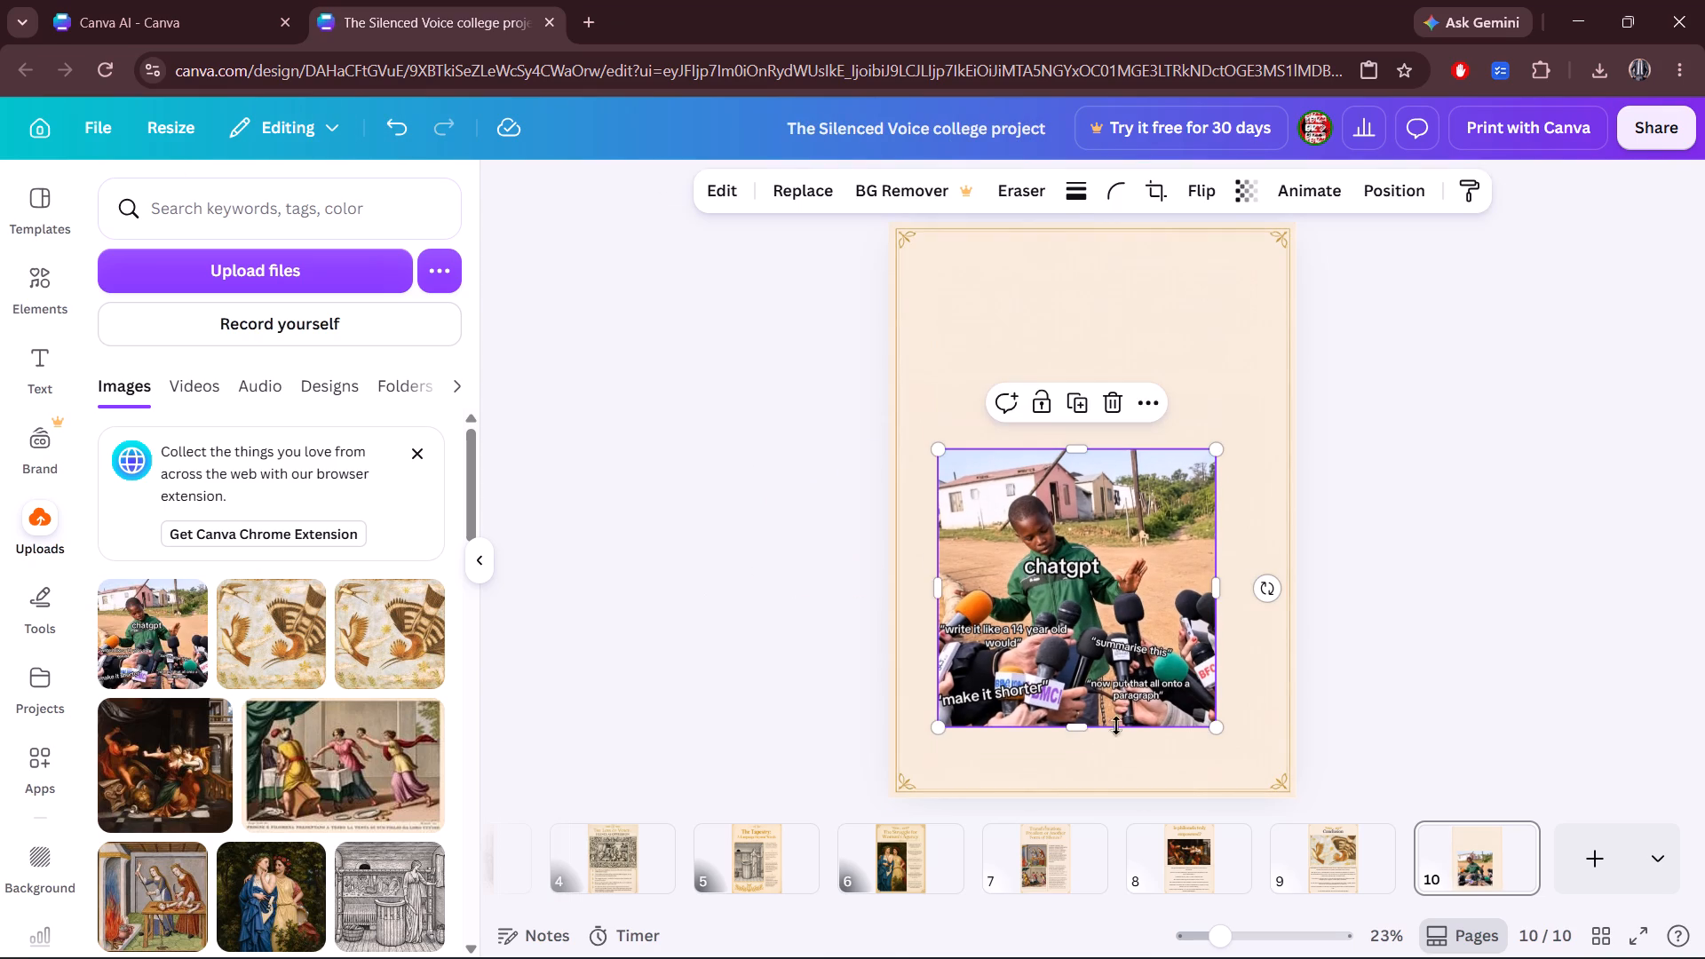
left_click_drag(1210, 727, 1217, 760)
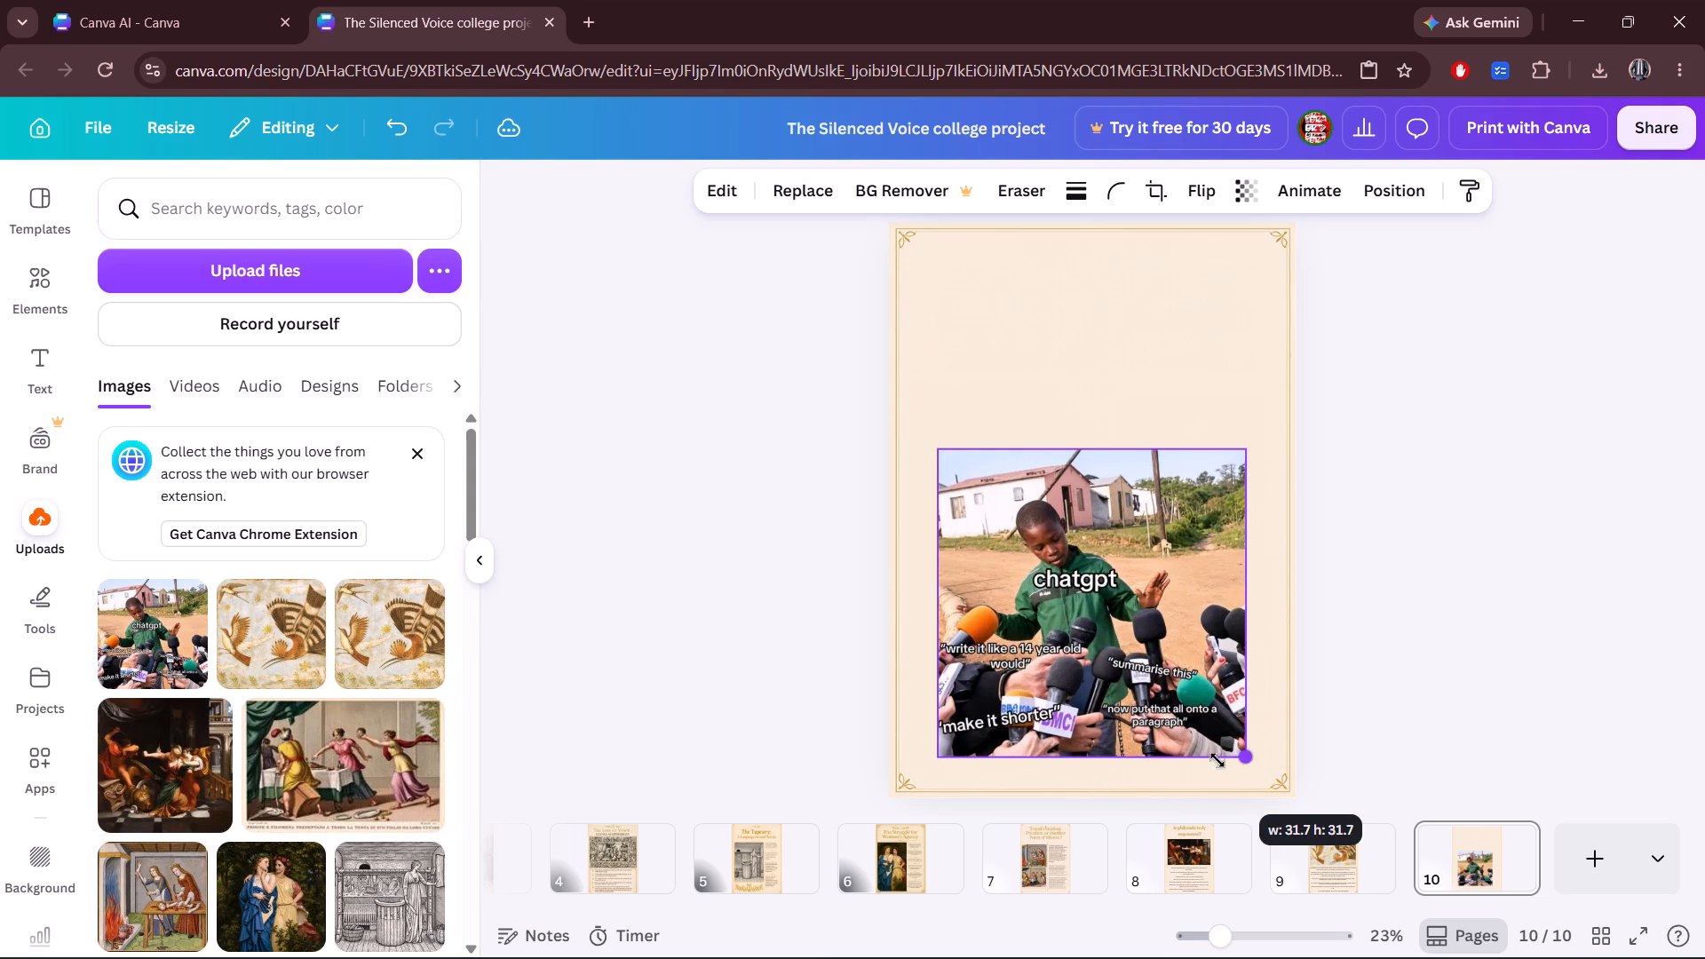
Scale the "chatgpt" meme on page 10, move it up to the middle of the page, and adjust its side and top edges.
left_click_drag(1217, 760, 1216, 758)
left_click_drag(1144, 618, 1130, 523)
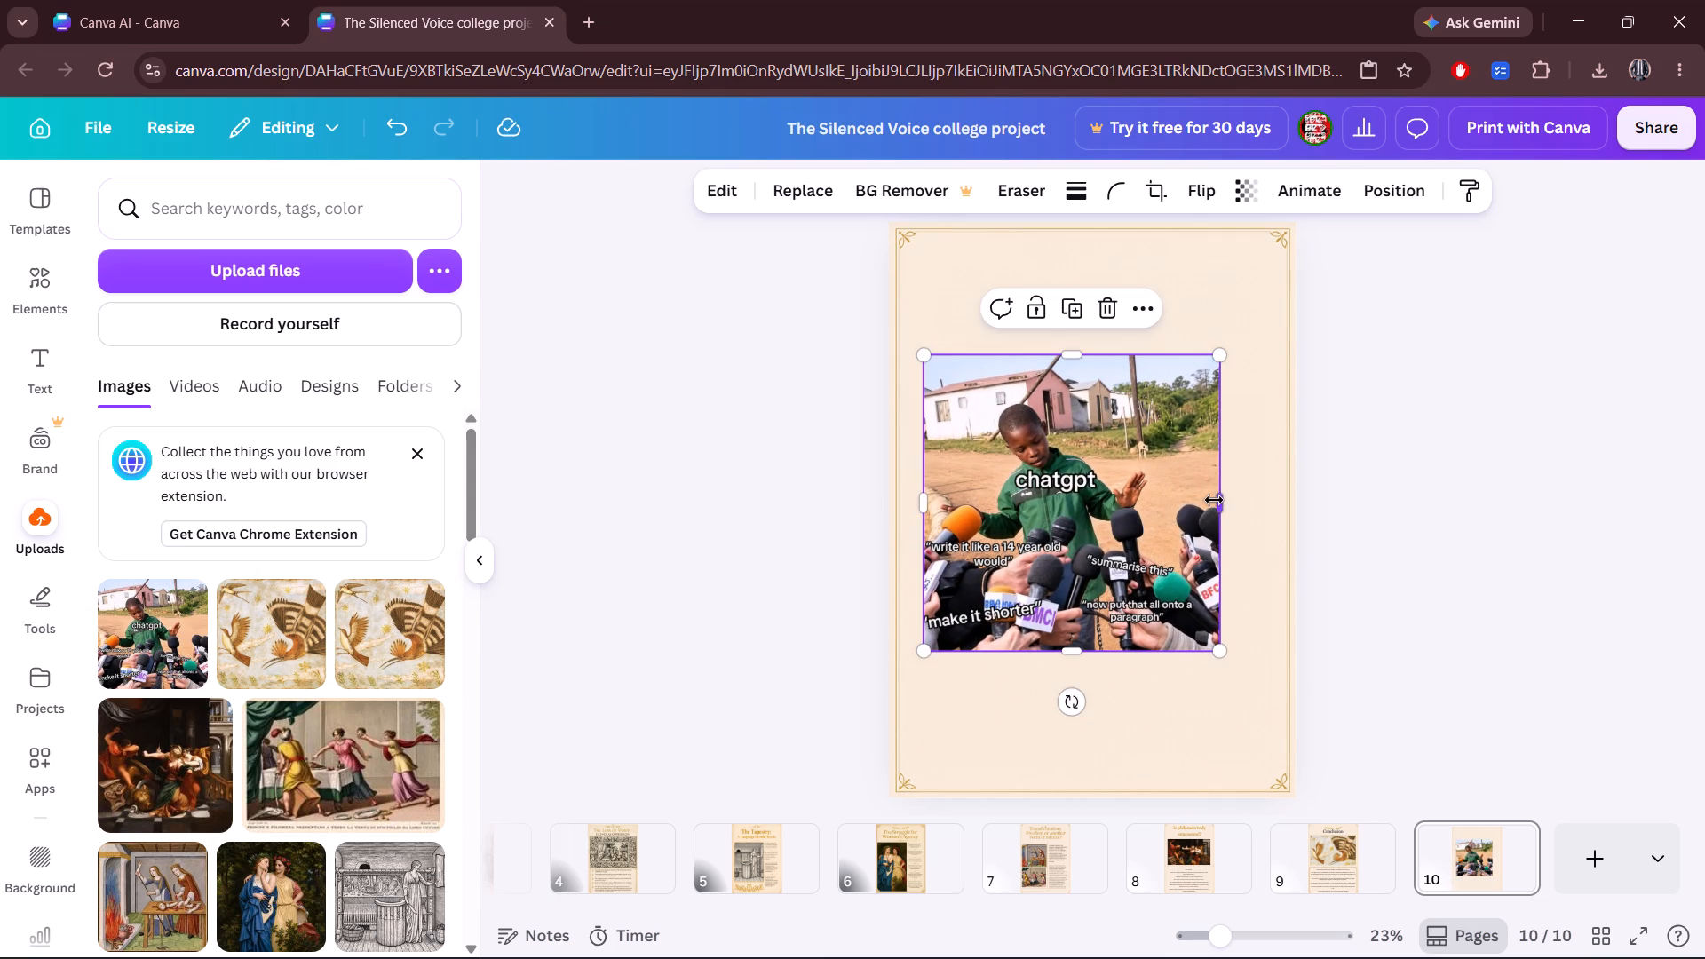
left_click_drag(1214, 500, 1229, 503)
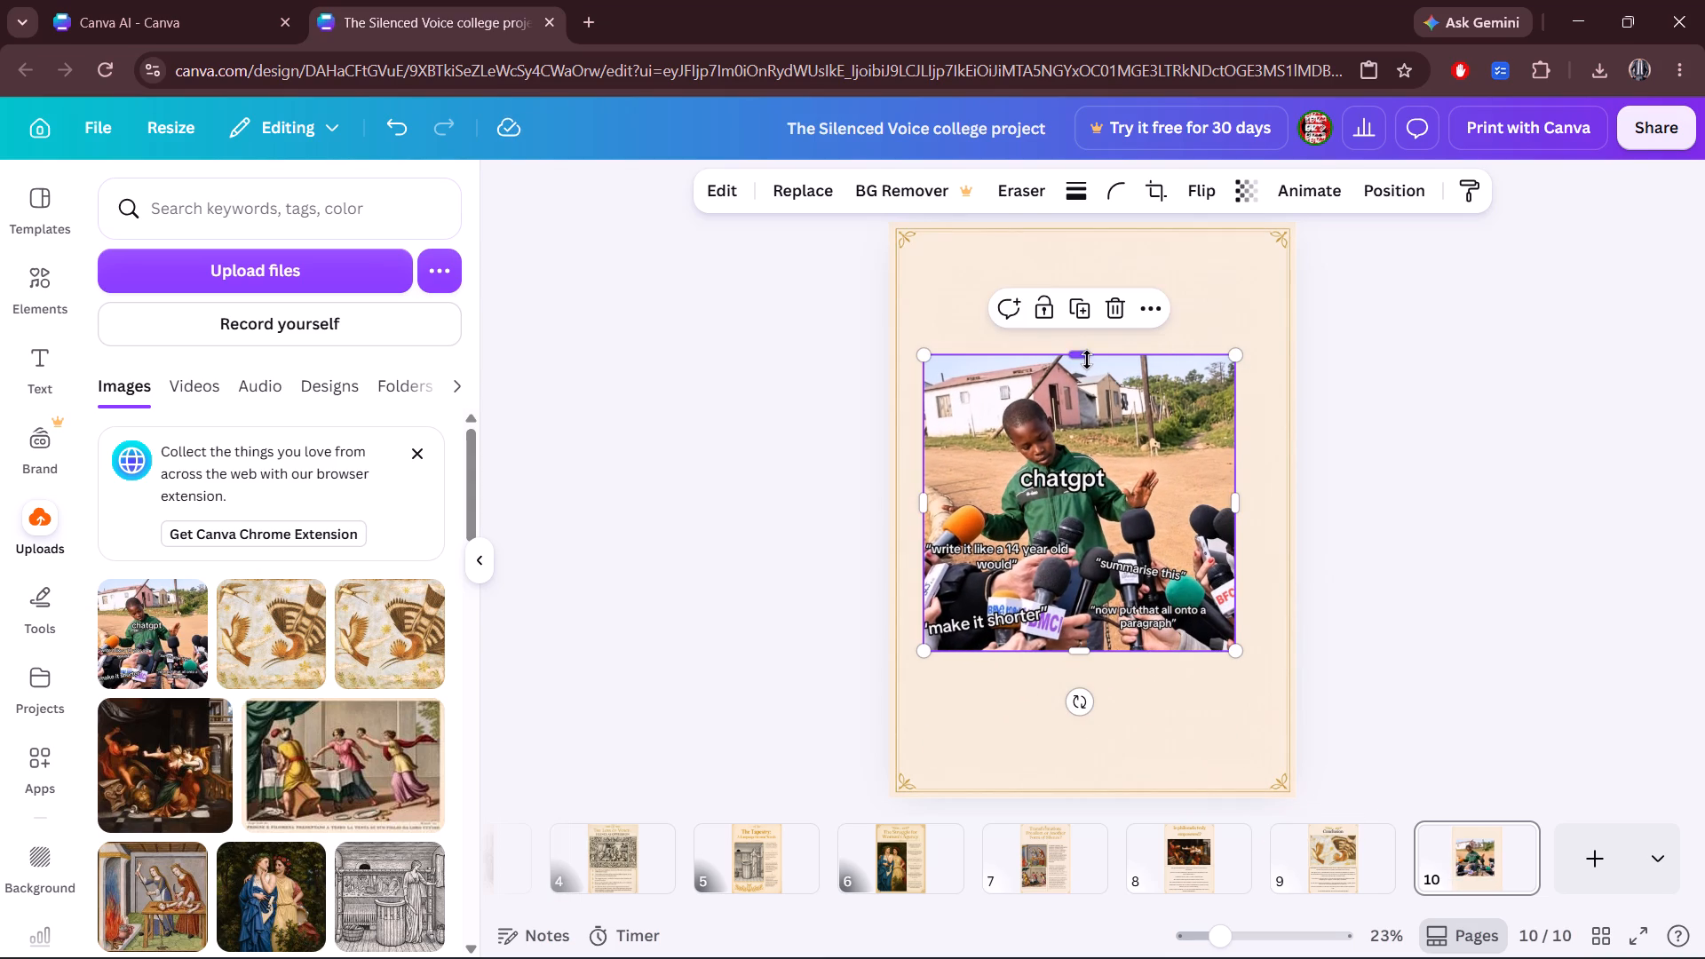
left_click_drag(1087, 360, 1096, 367)
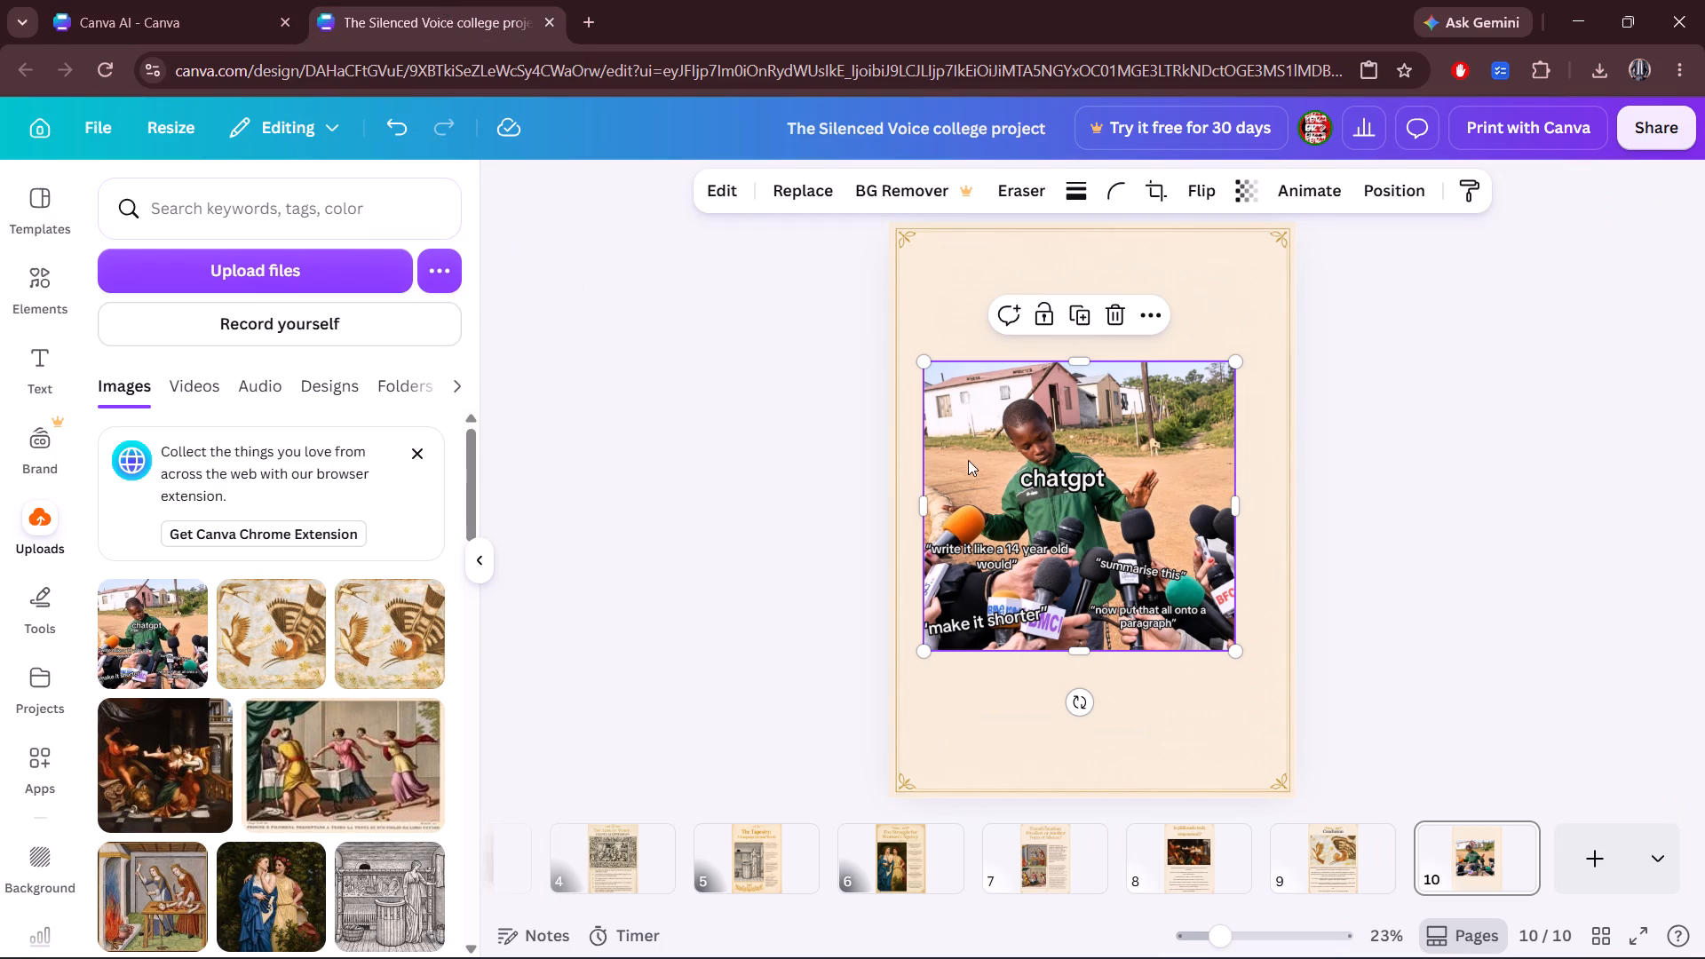
Scale down the "chatgpt" meme on page 10 from its top-left corner and deselect it.
left_click_drag(923, 367, 967, 424)
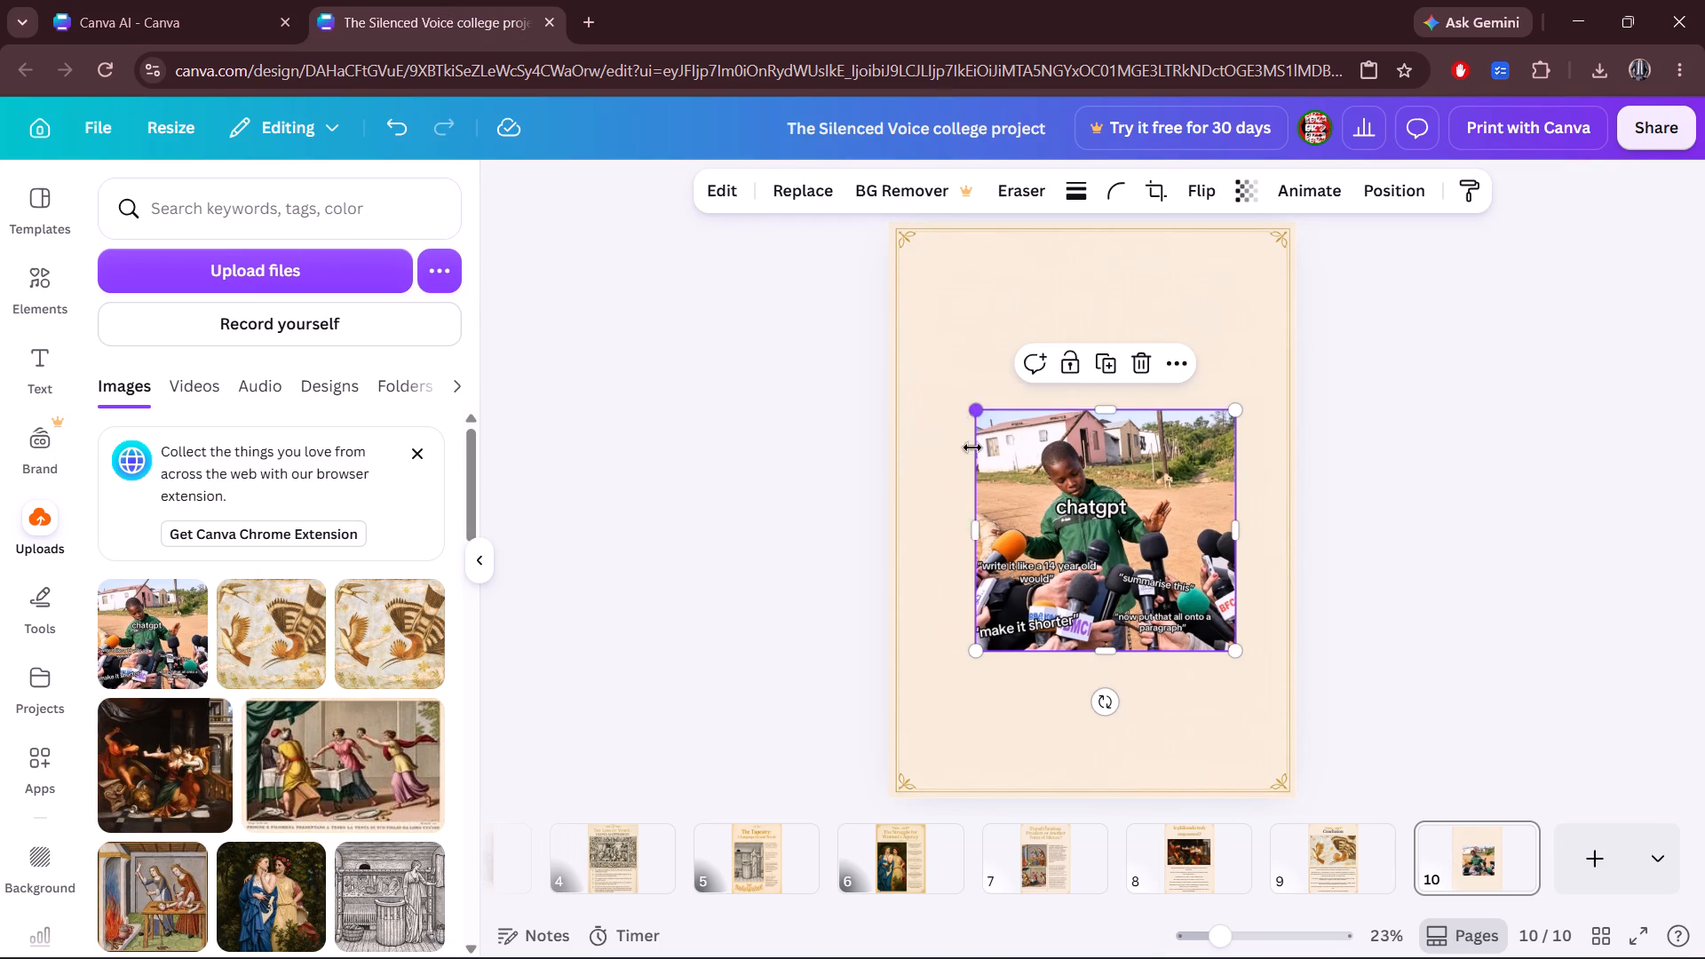
left_click(974, 878)
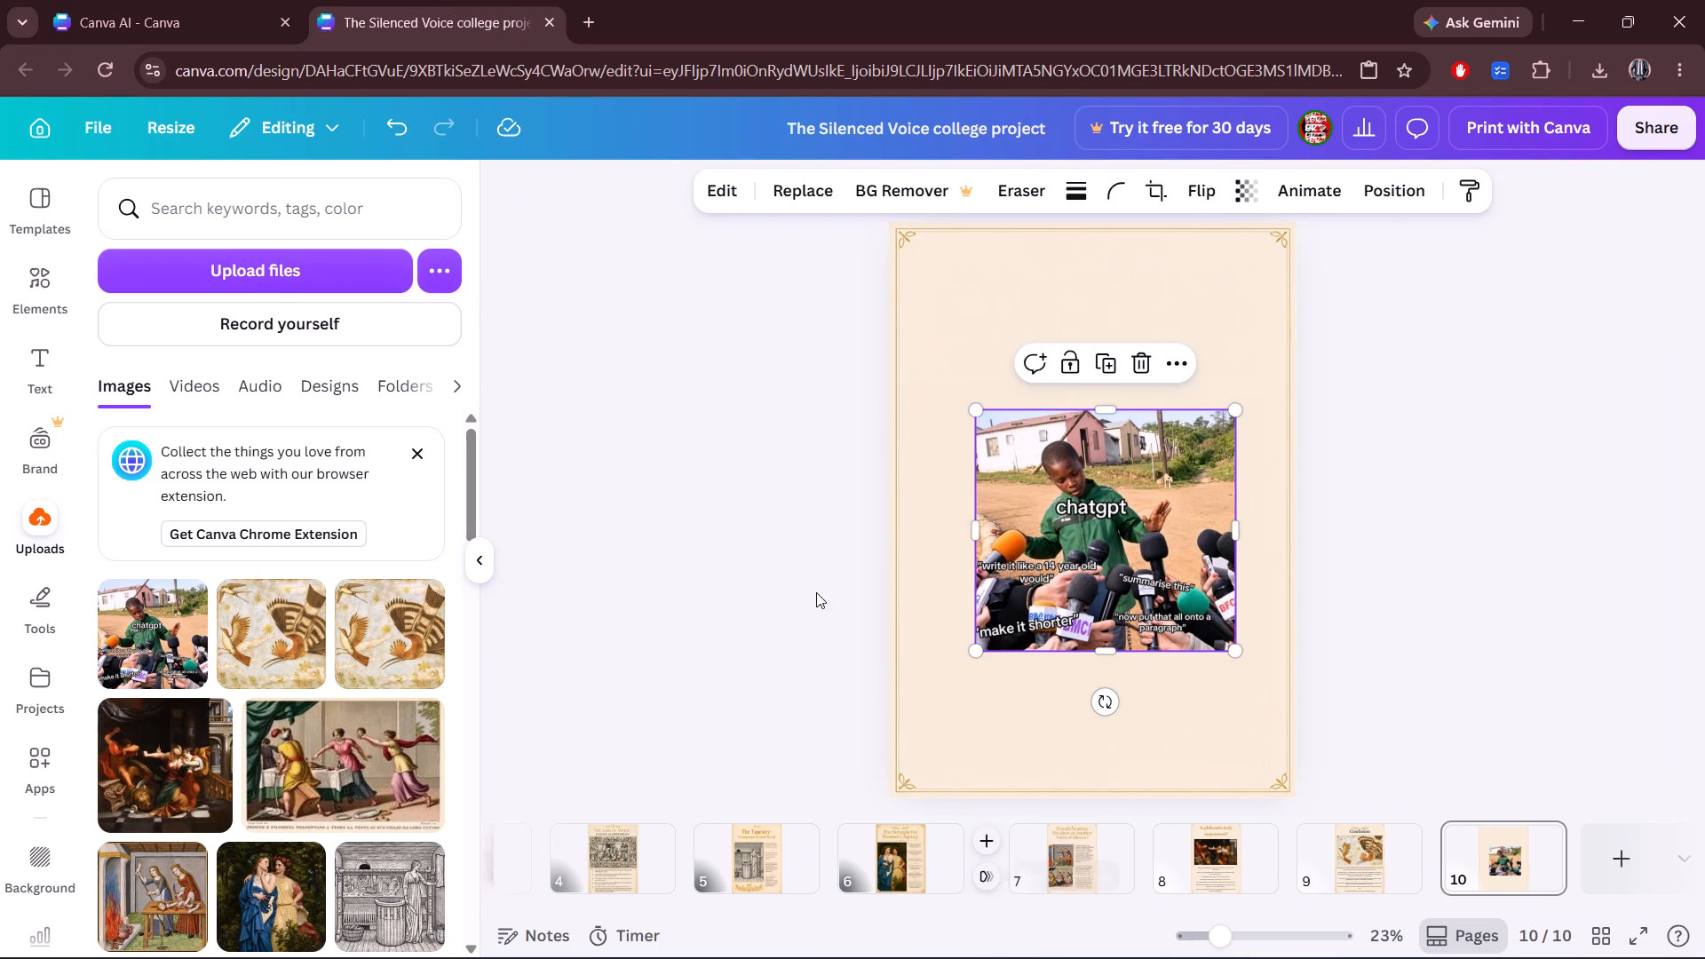
left_click(781, 581)
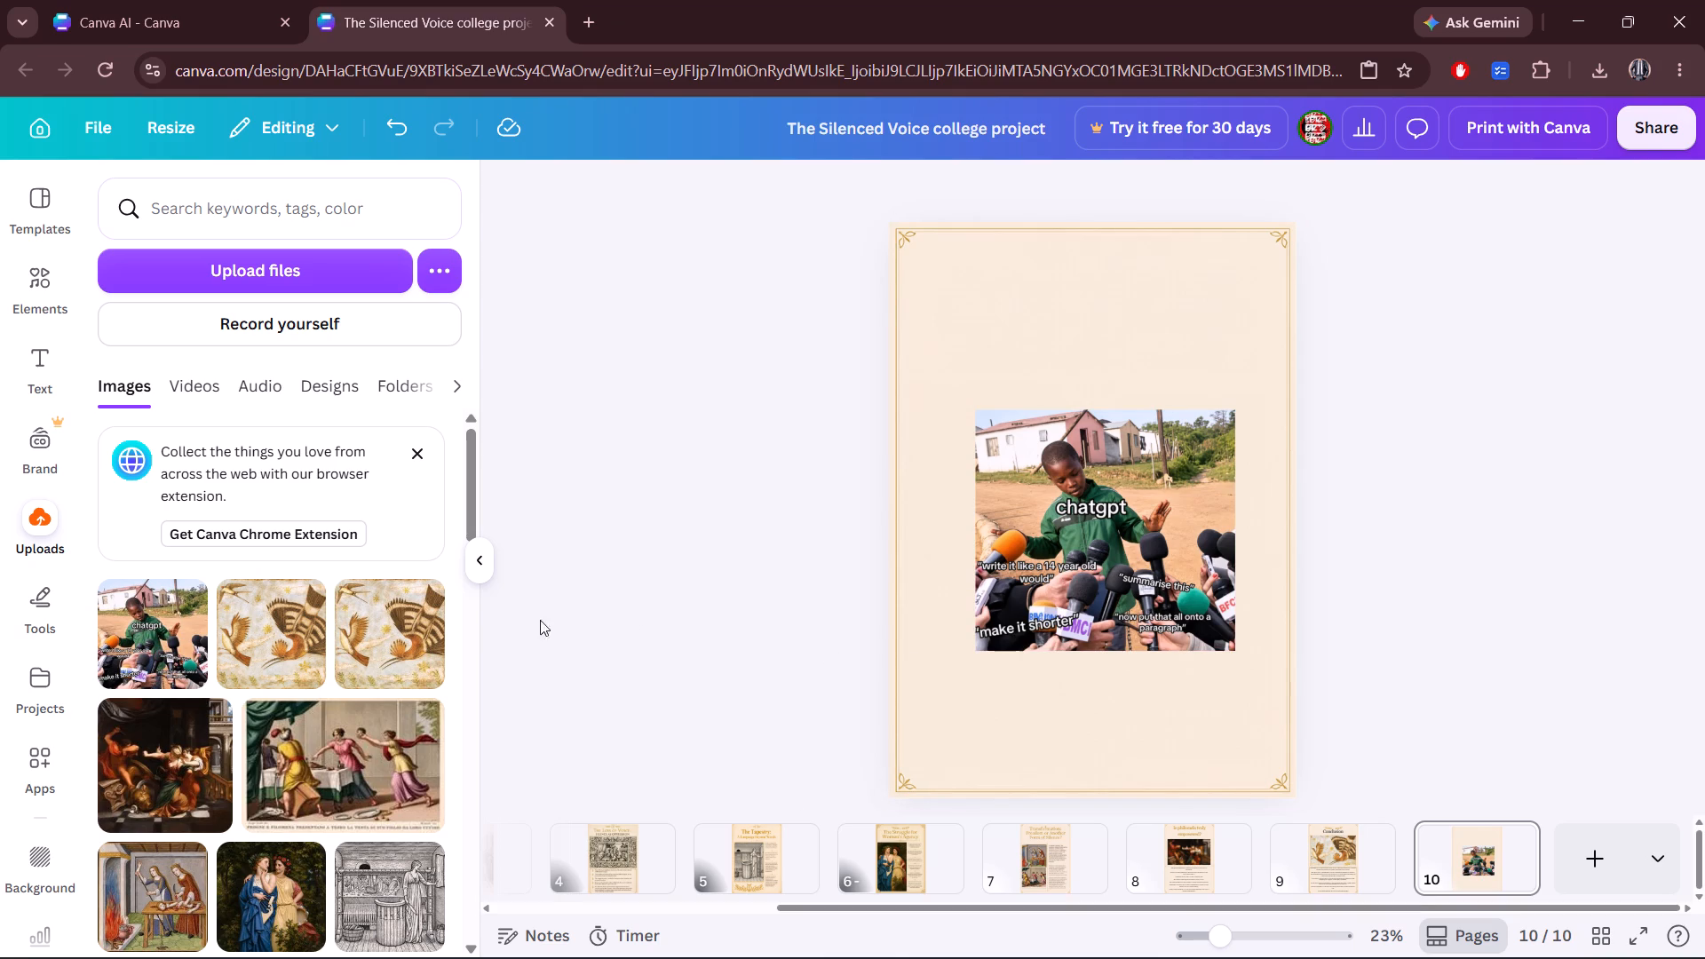
Open a new blank browser tab alongside the Canva project.
left_click(564, 0)
double_click(572, 0)
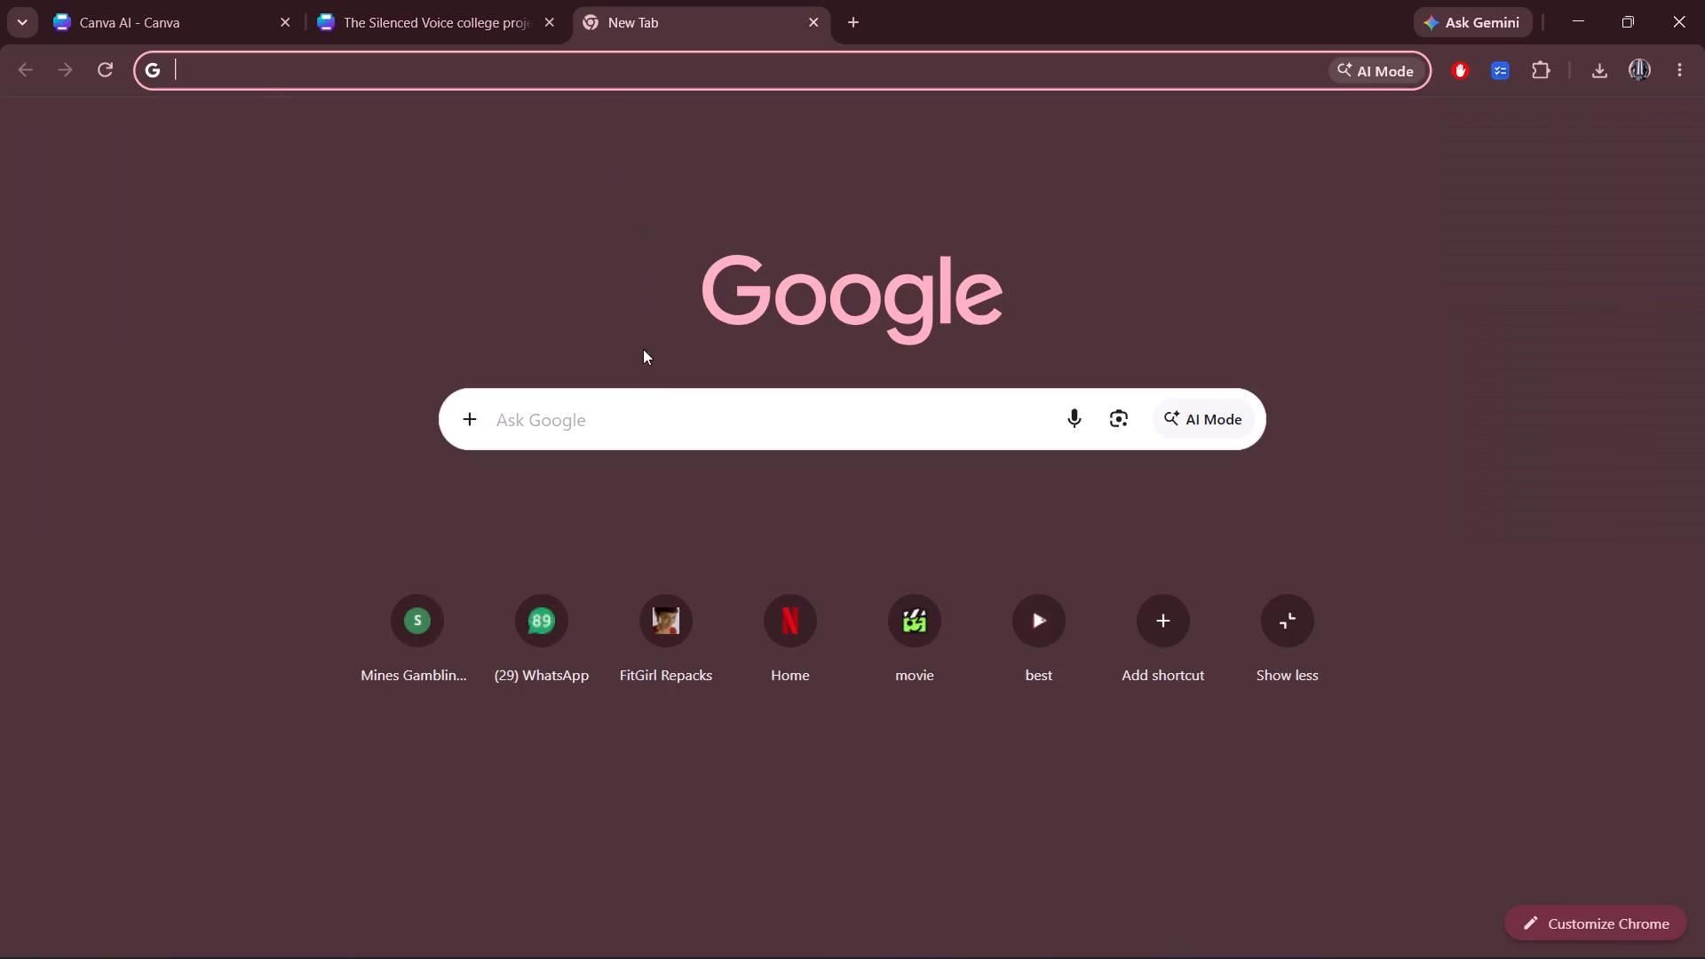
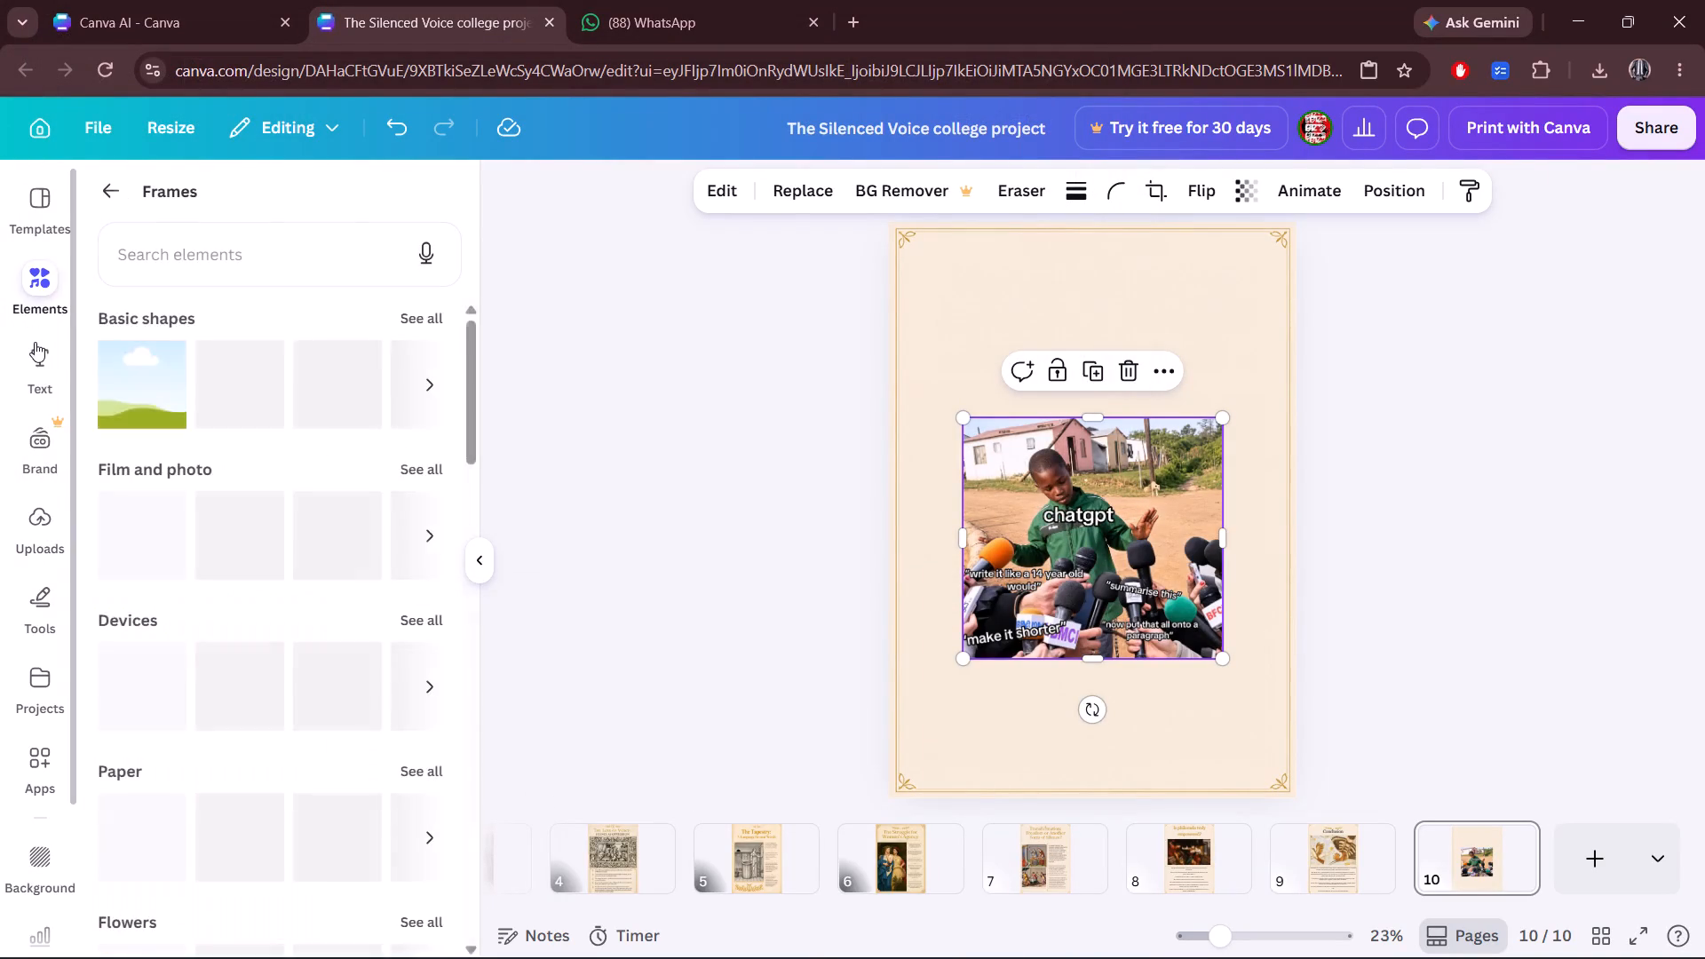
Add a text box to page 10 and set its font size to 31.
left_click(247, 294)
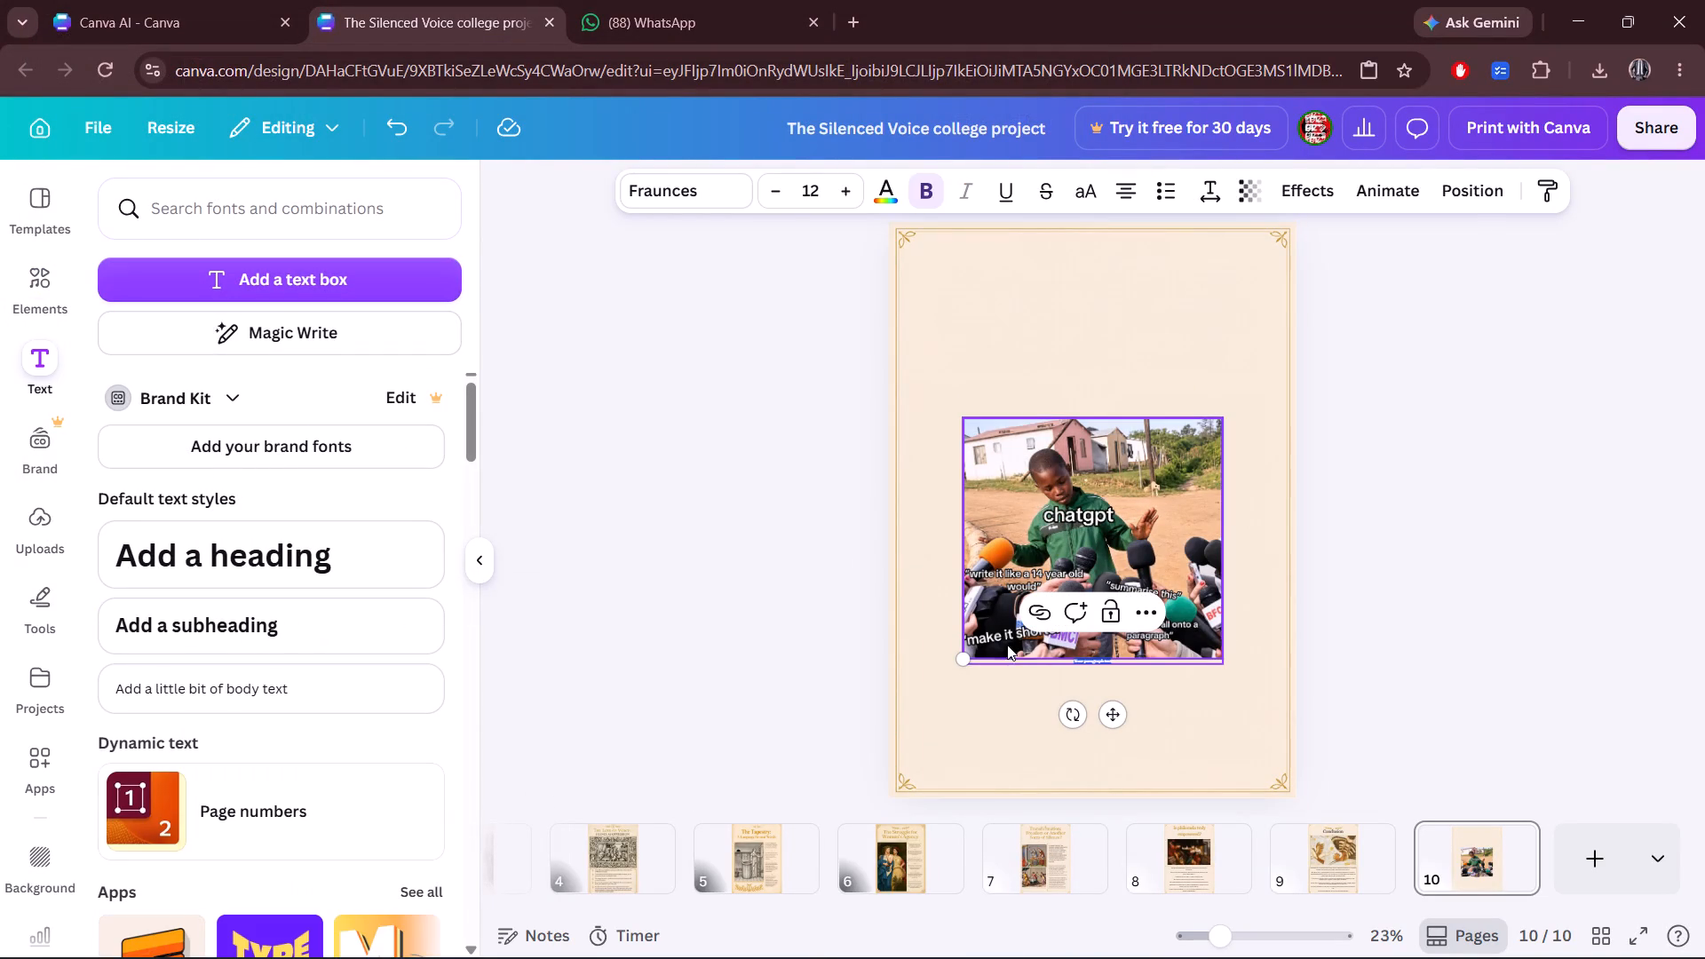
triple_click(861, 197)
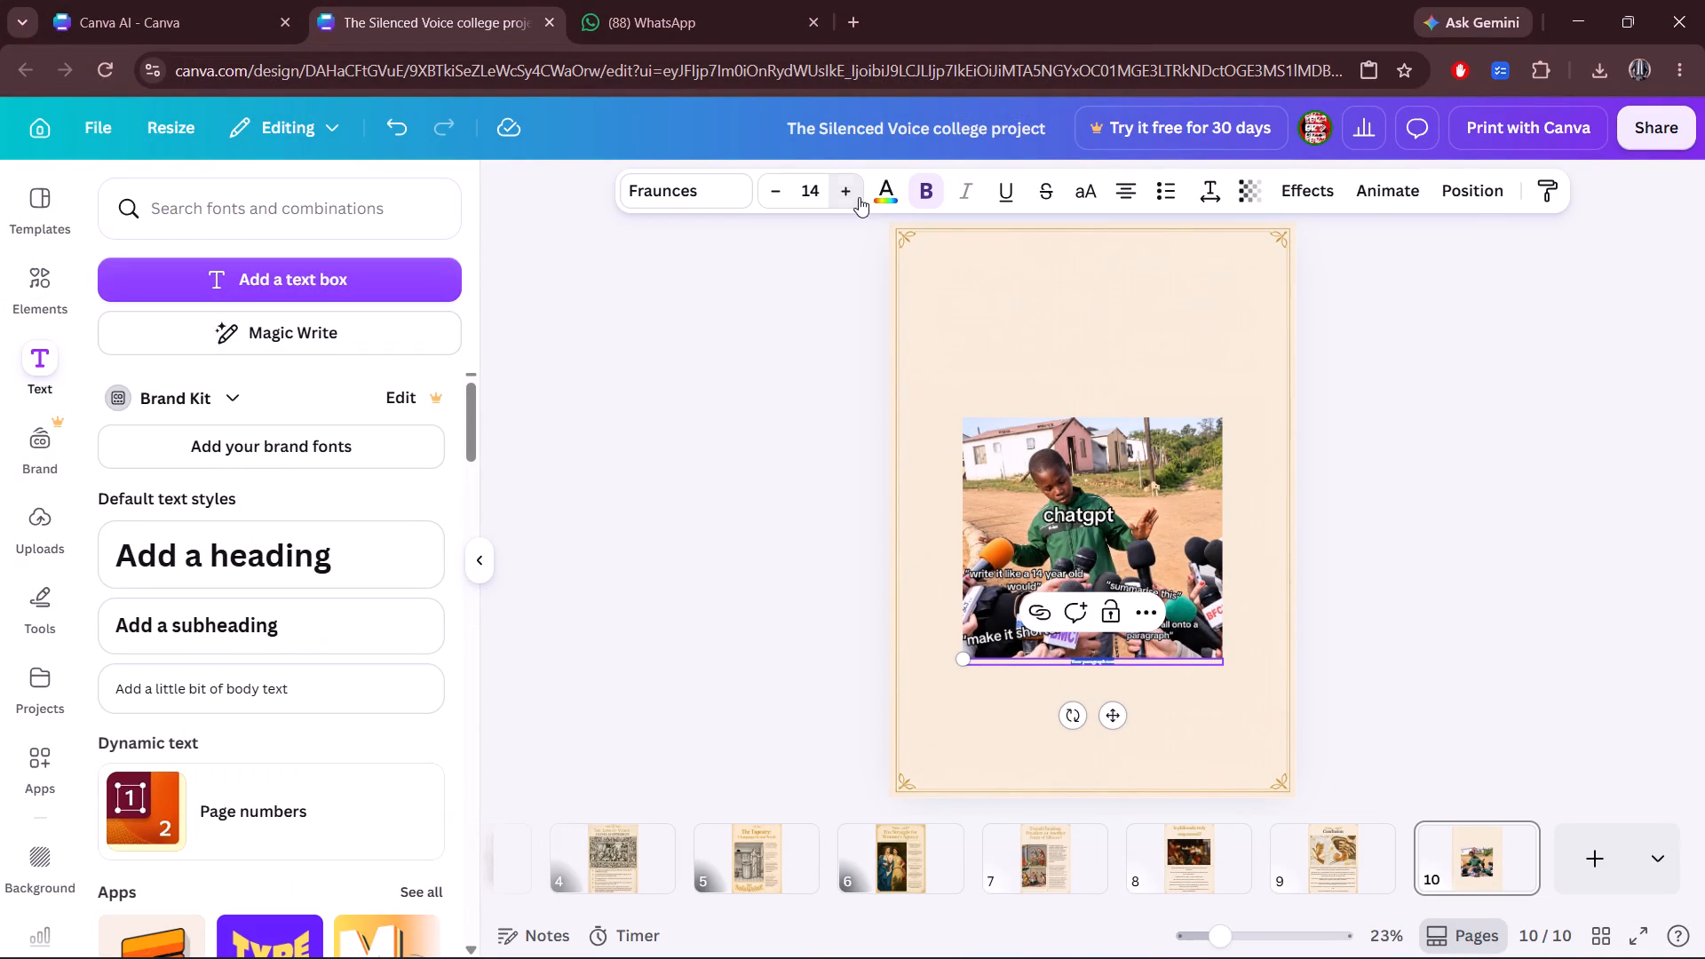
triple_click(859, 197)
triple_click(859, 197)
triple_click(858, 197)
triple_click(855, 197)
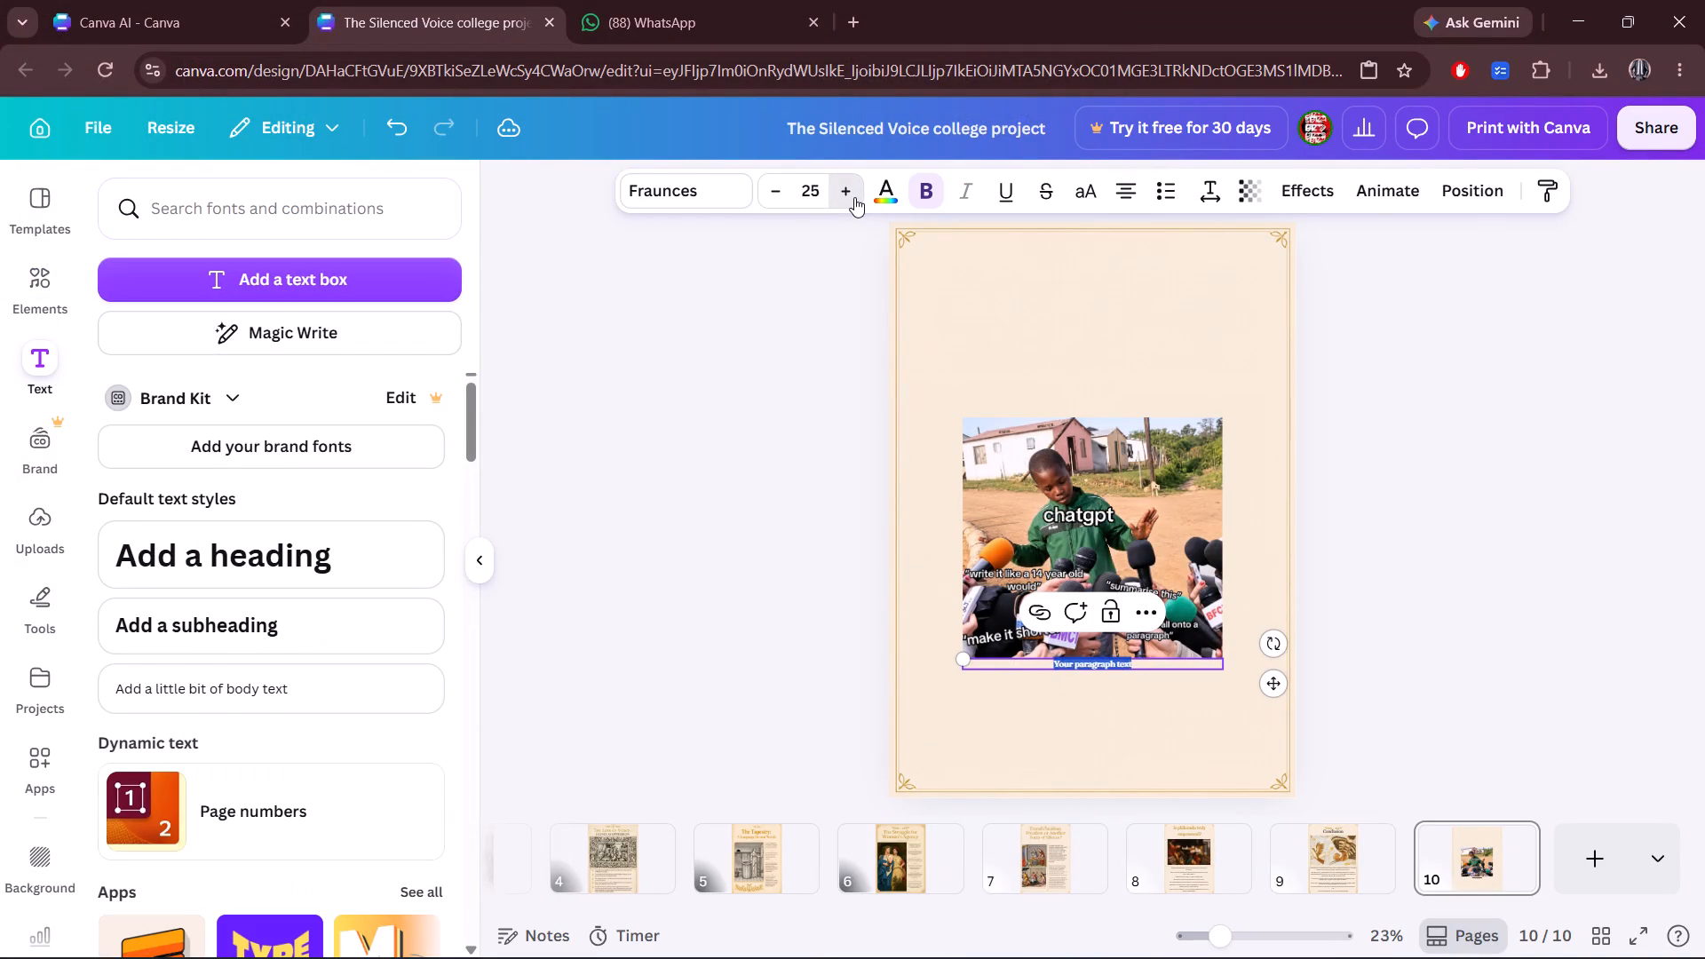
triple_click(852, 197)
left_click(852, 197)
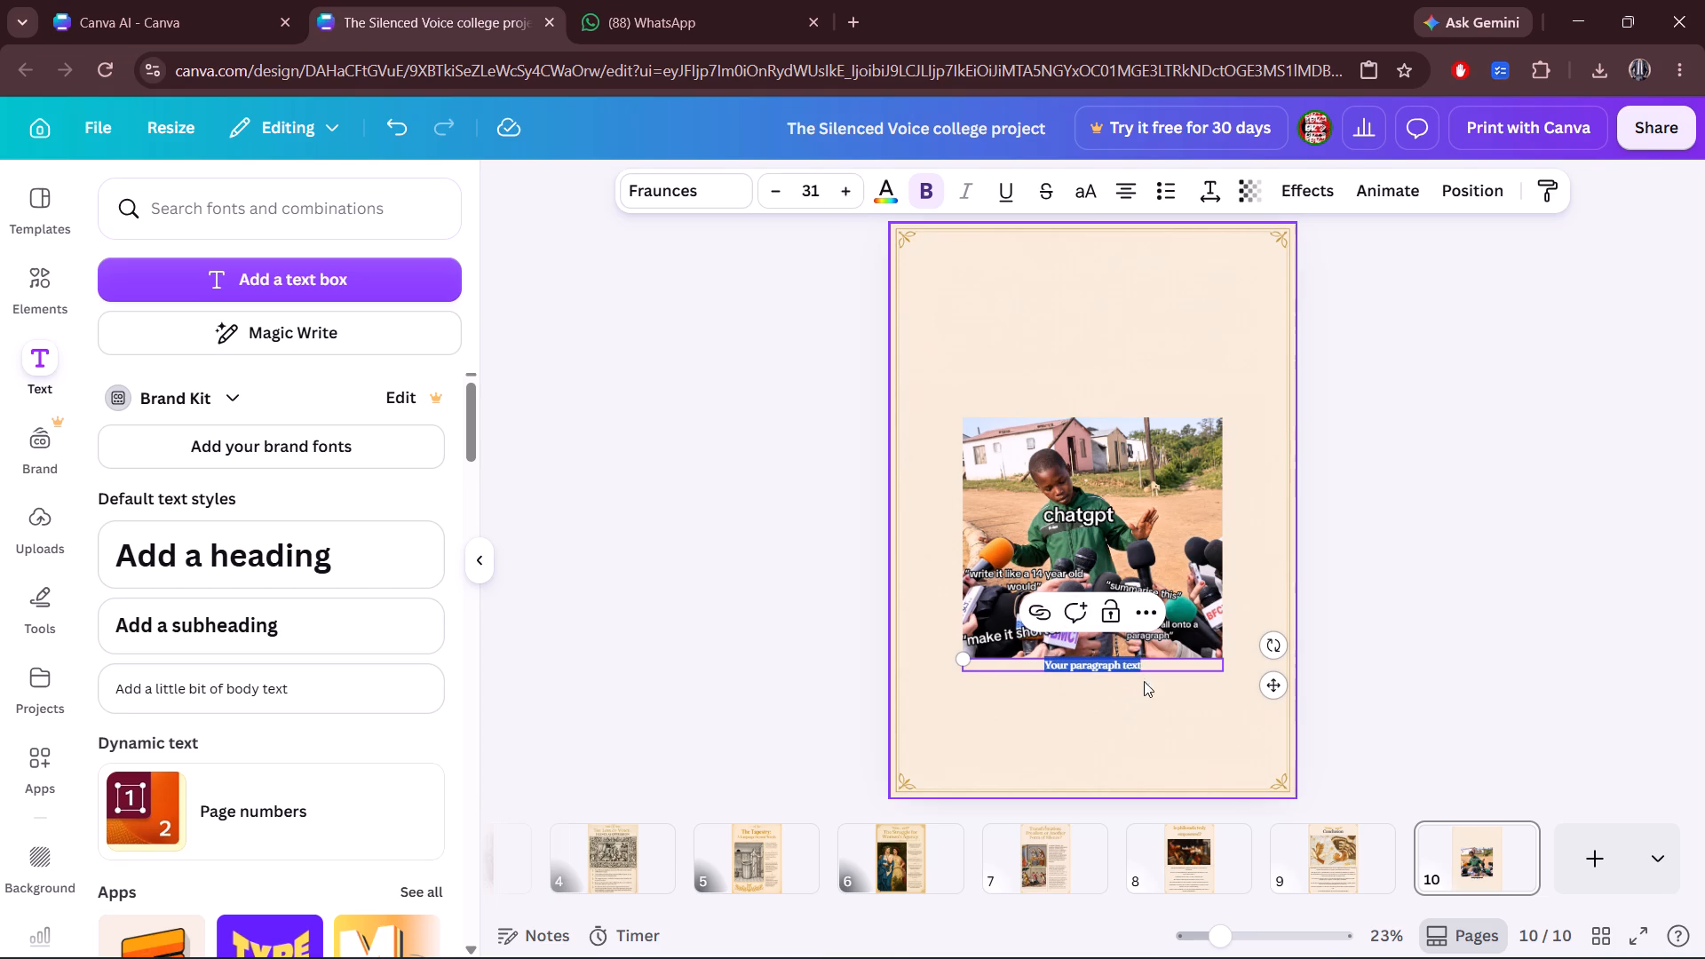
Replace the new text box's placeholder with the copied text "Primary text and references".
triple_click(1150, 667)
right_click(1149, 664)
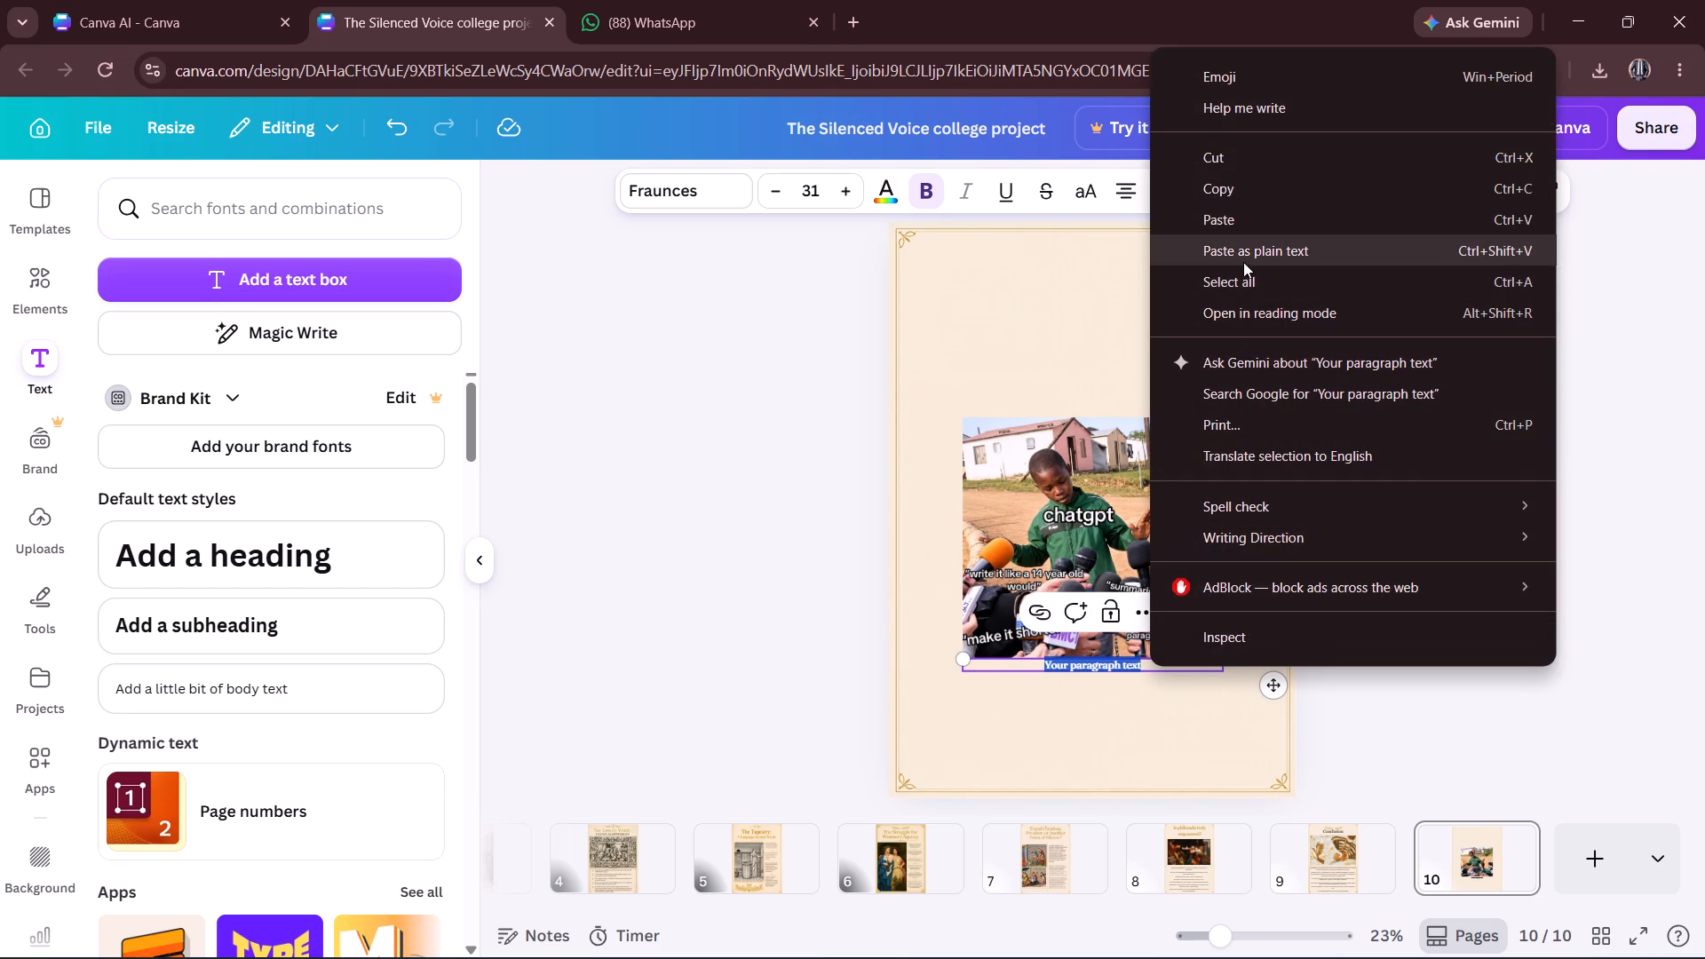
left_click(1243, 221)
left_click(821, 583)
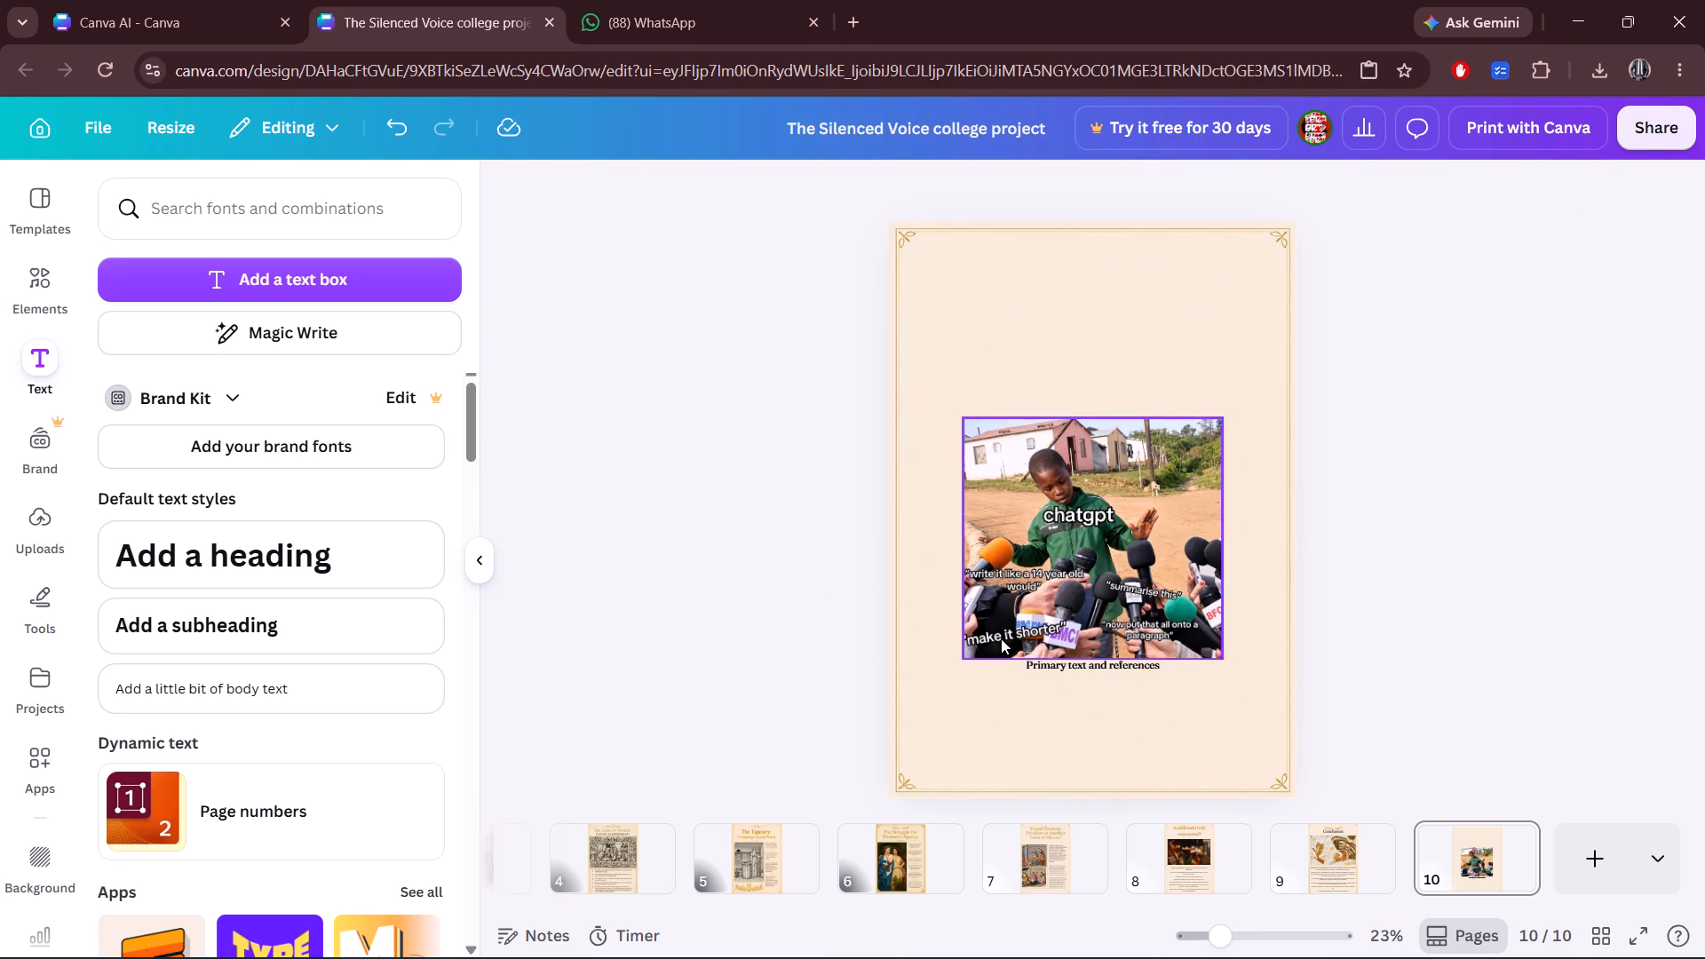
Move the "Primary text and references" heading above the meme image on page 10 and set its font to Georgia Pro.
left_click_drag(1050, 662, 1053, 361)
left_click(713, 175)
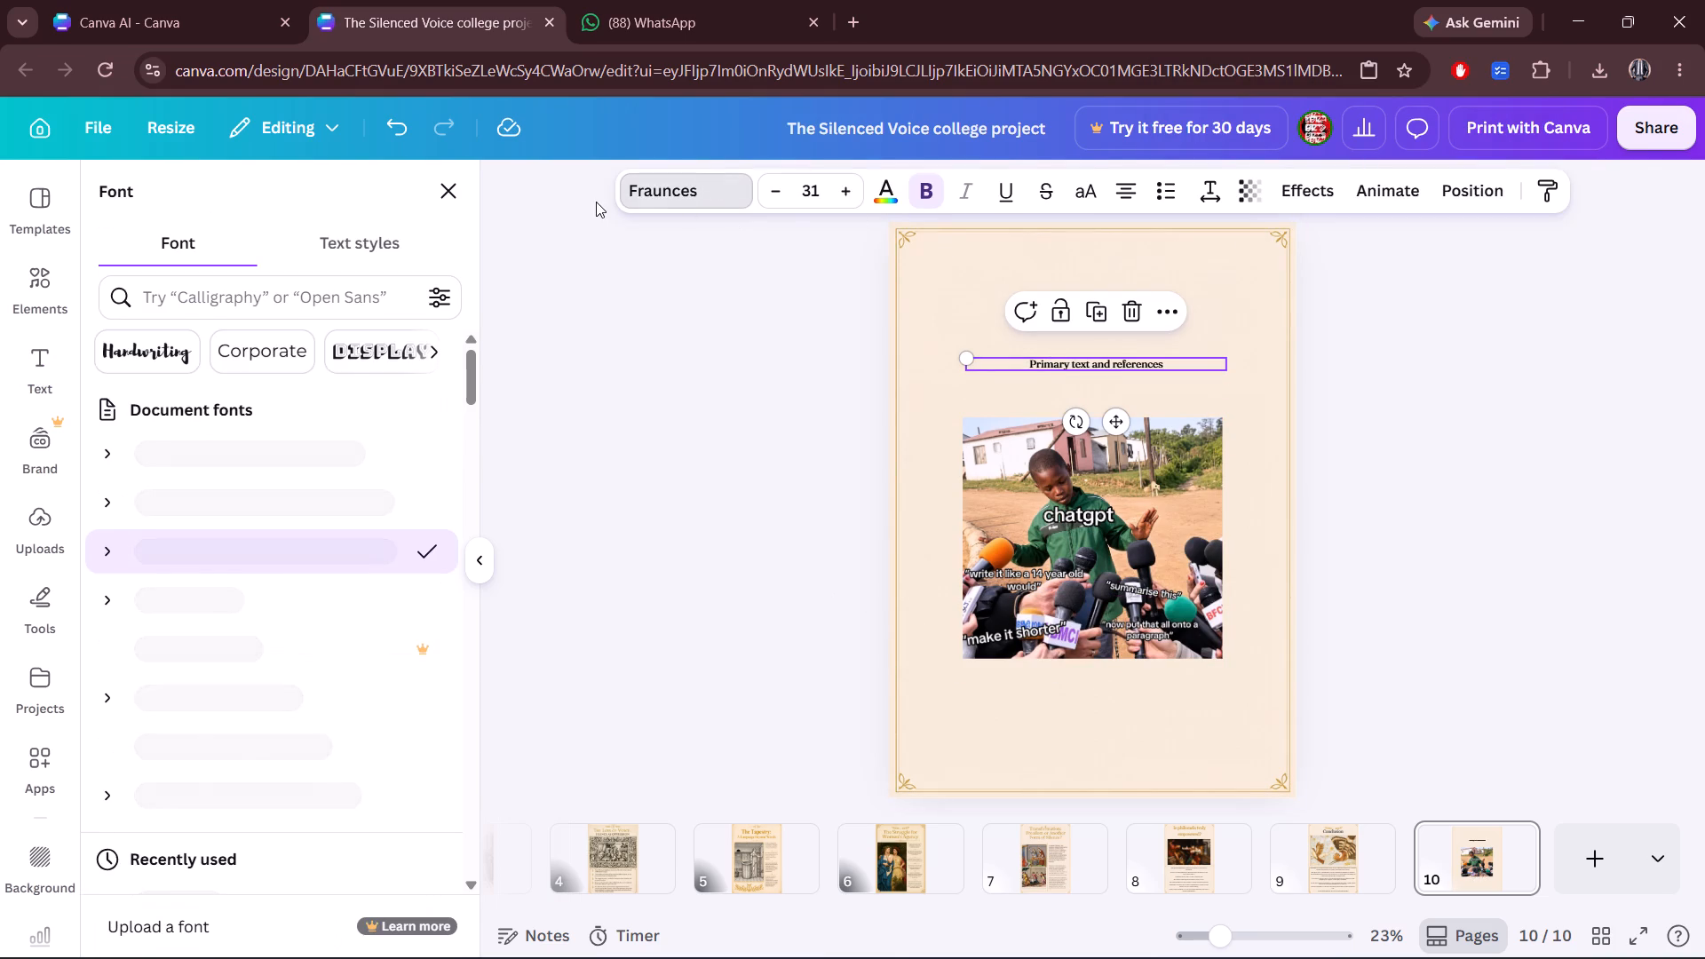
left_click(263, 607)
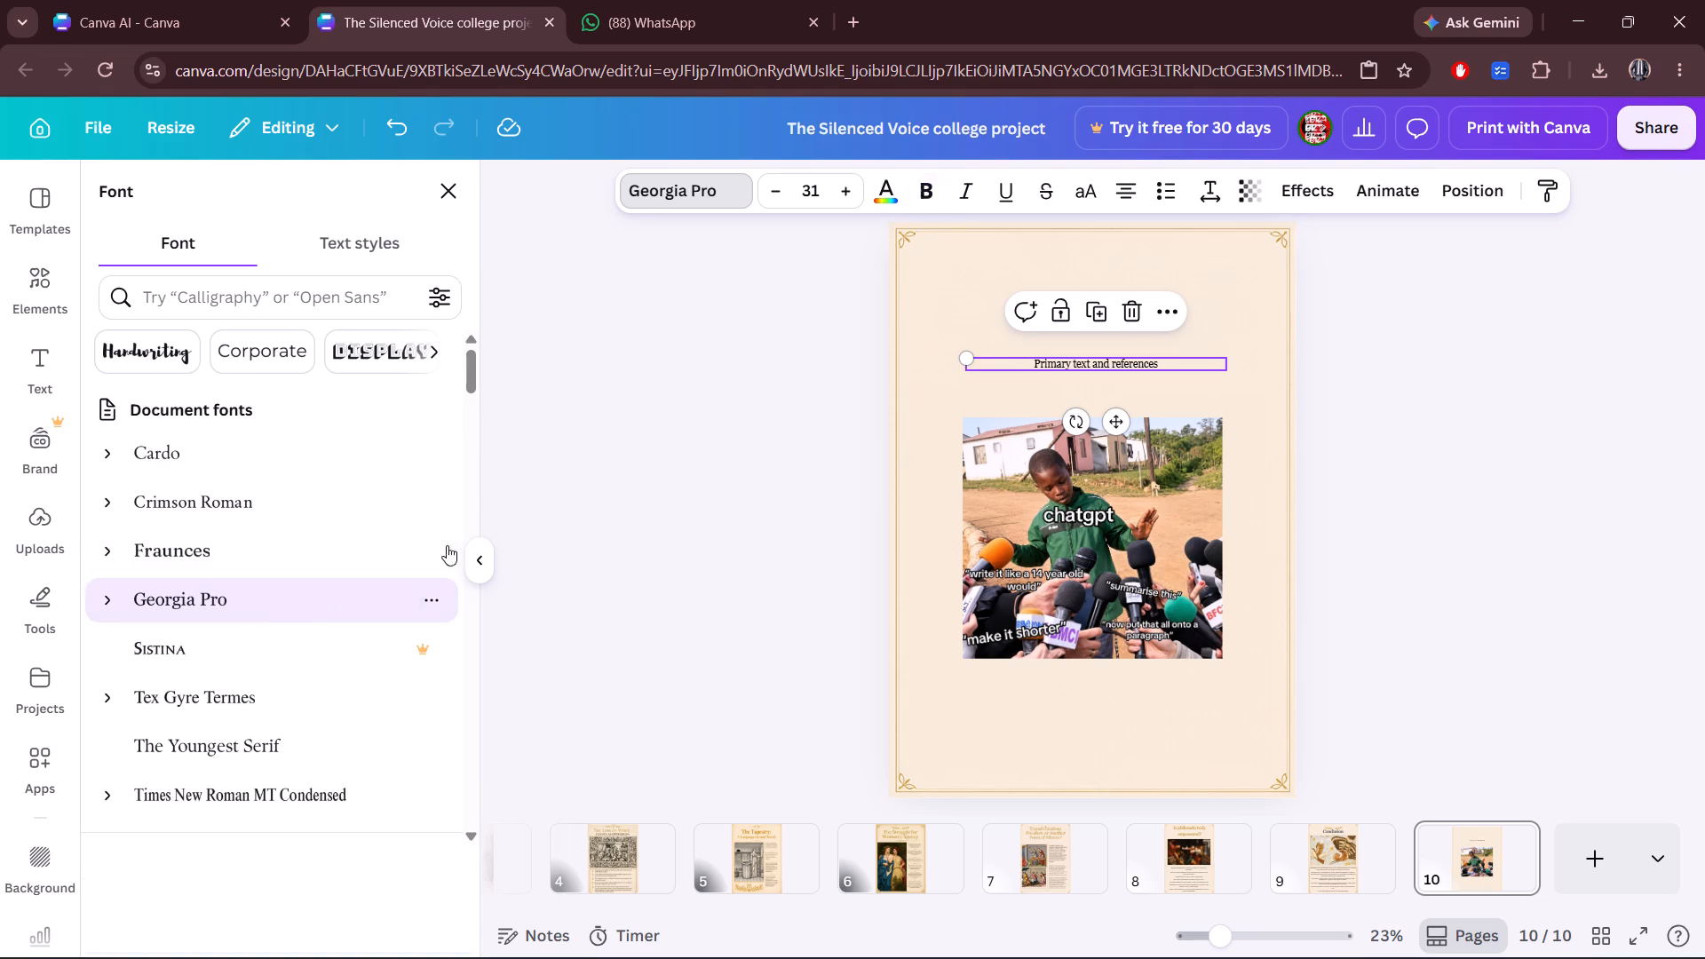
Check the title's formatting on page 8 against page 9, and set the "Conclusion" title on page 9 to font size 103.
left_click(1349, 862)
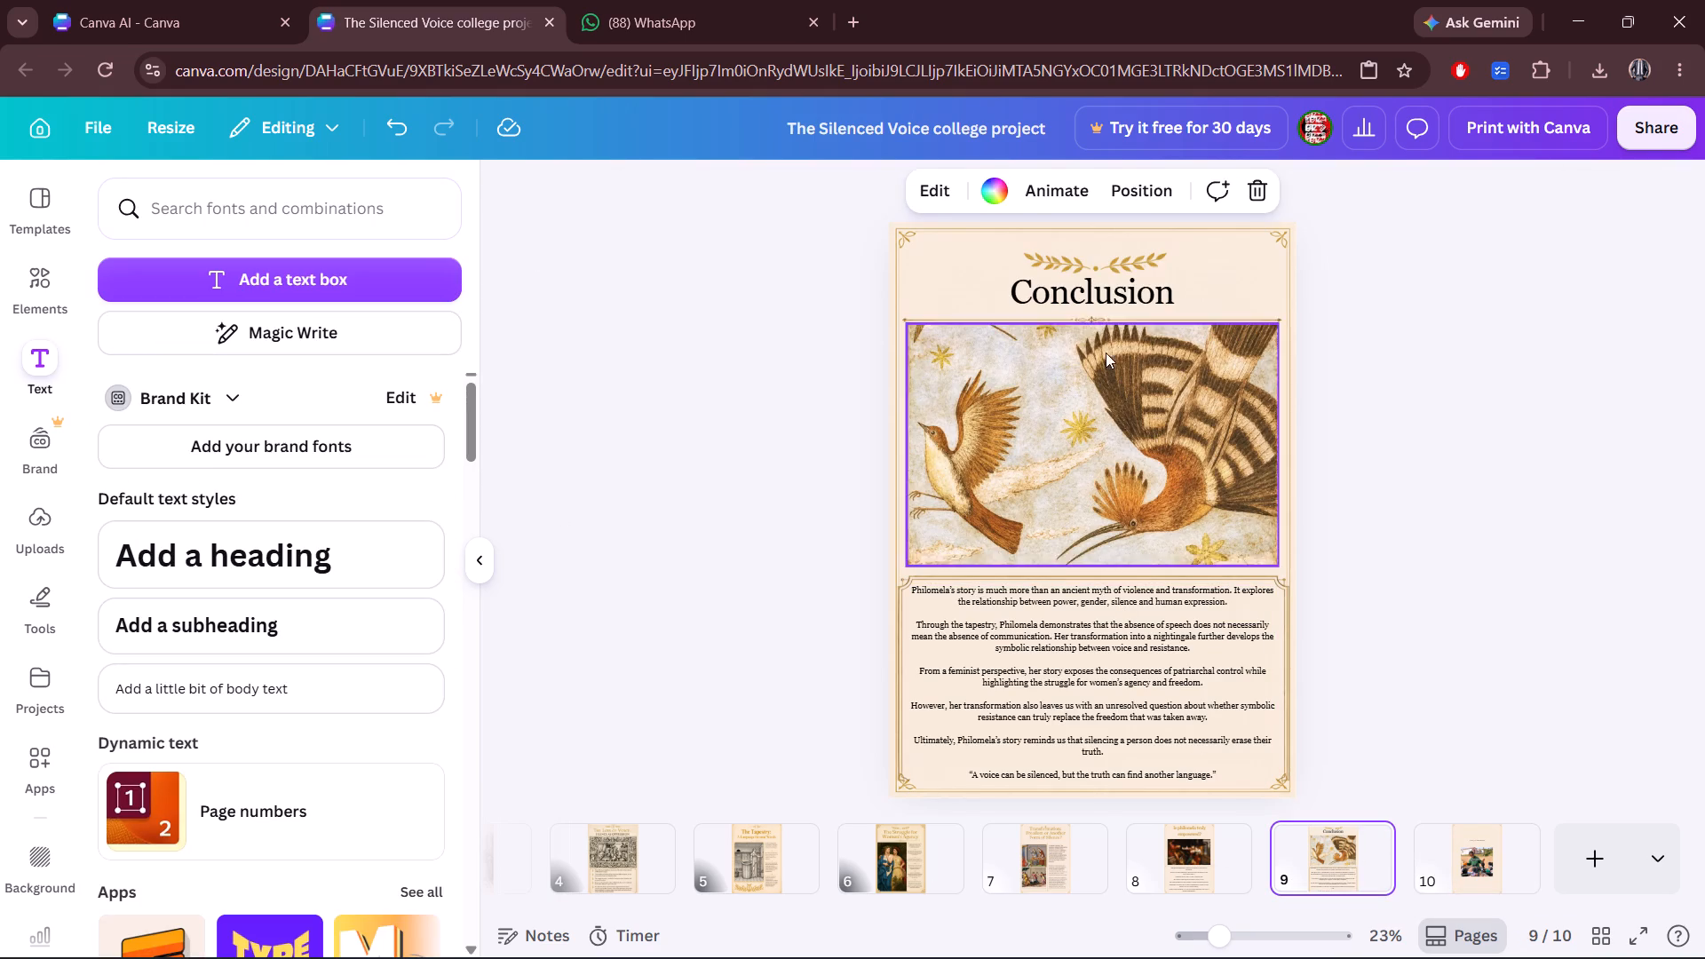
left_click(1112, 287)
left_click_drag(1183, 838, 1165, 817)
left_click(1144, 849)
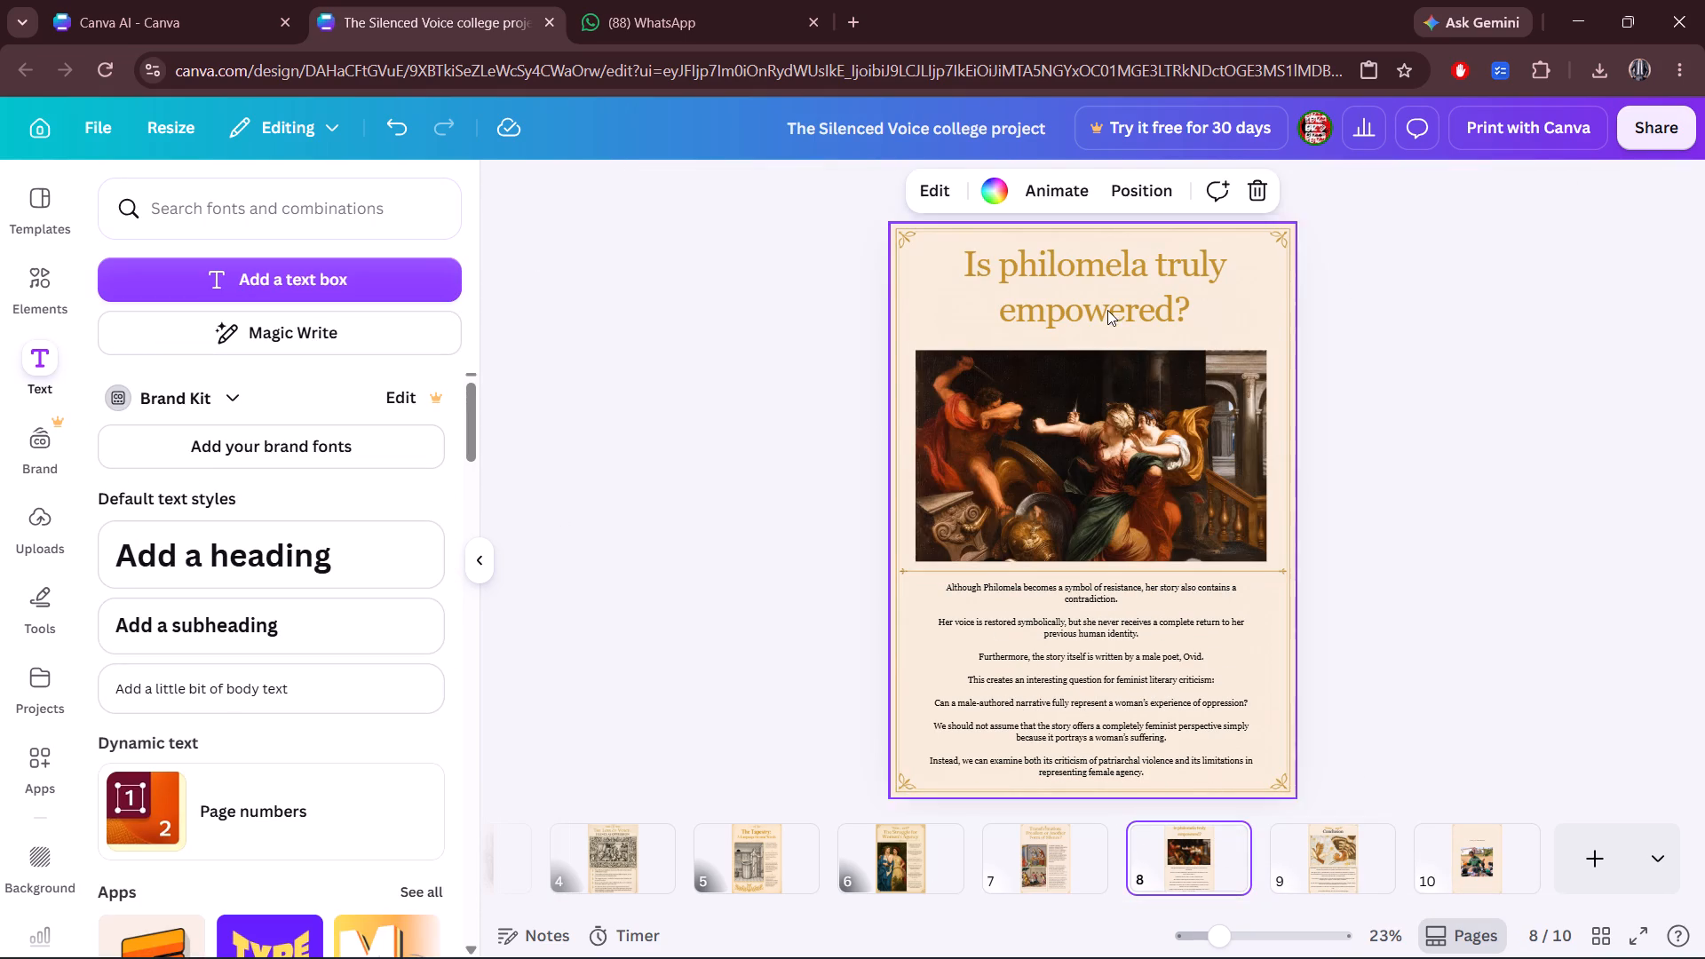
left_click(1107, 310)
left_click(1308, 839)
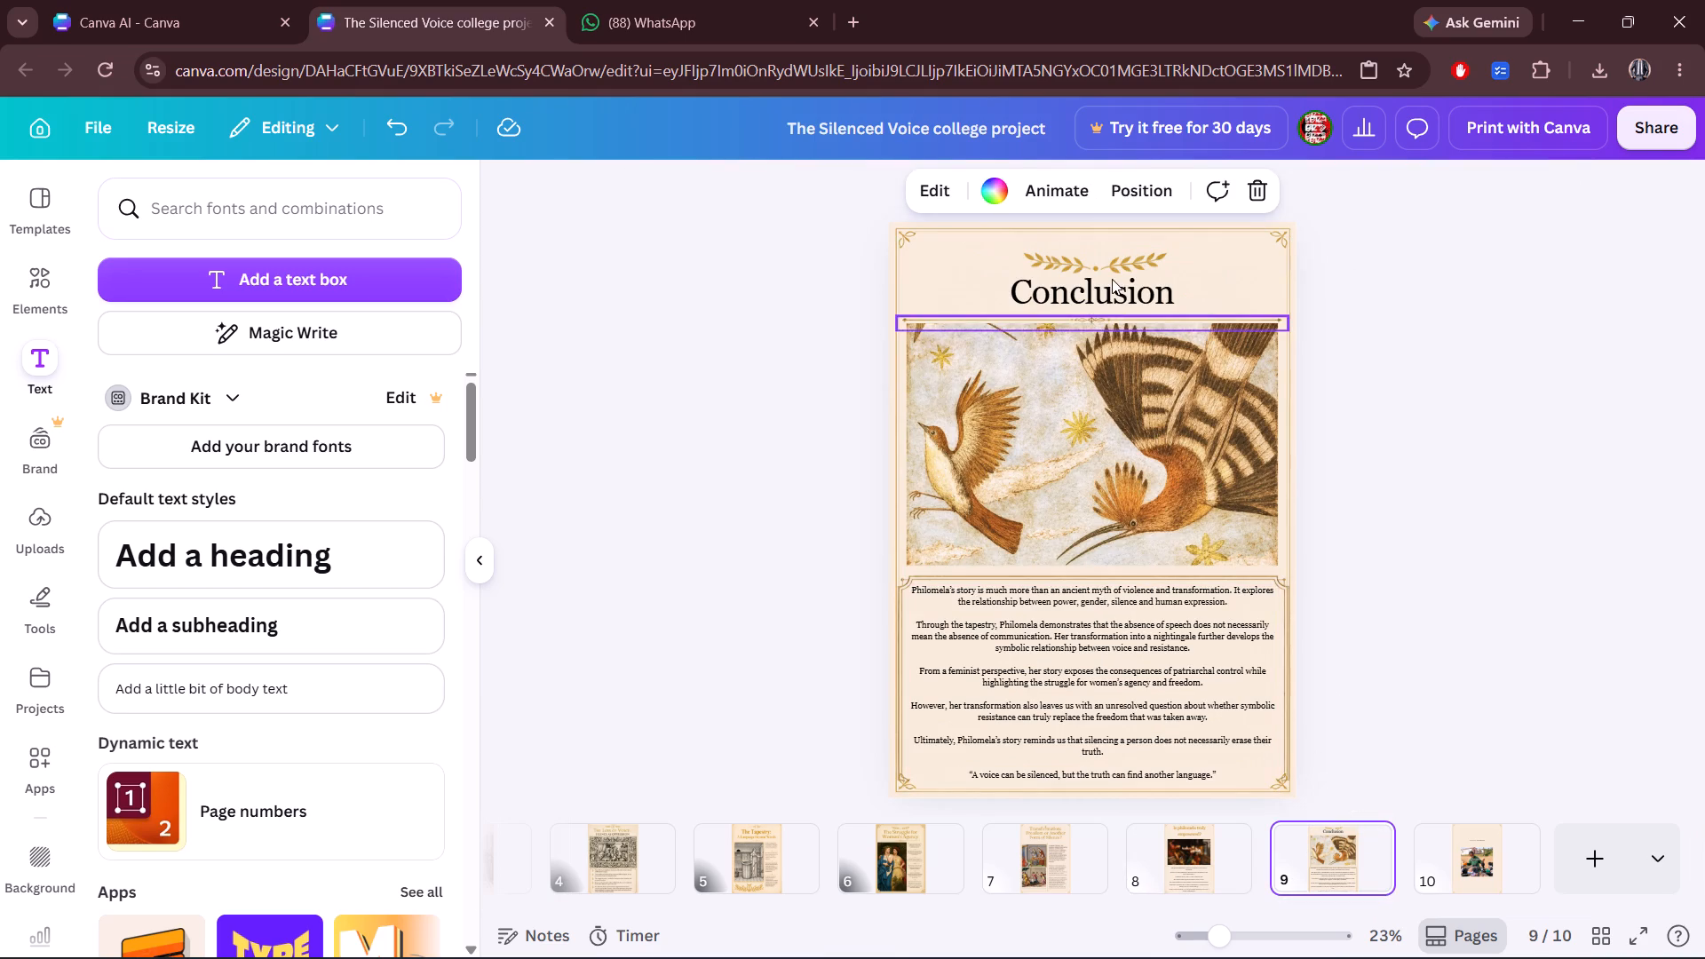
left_click(1112, 279)
double_click(840, 181)
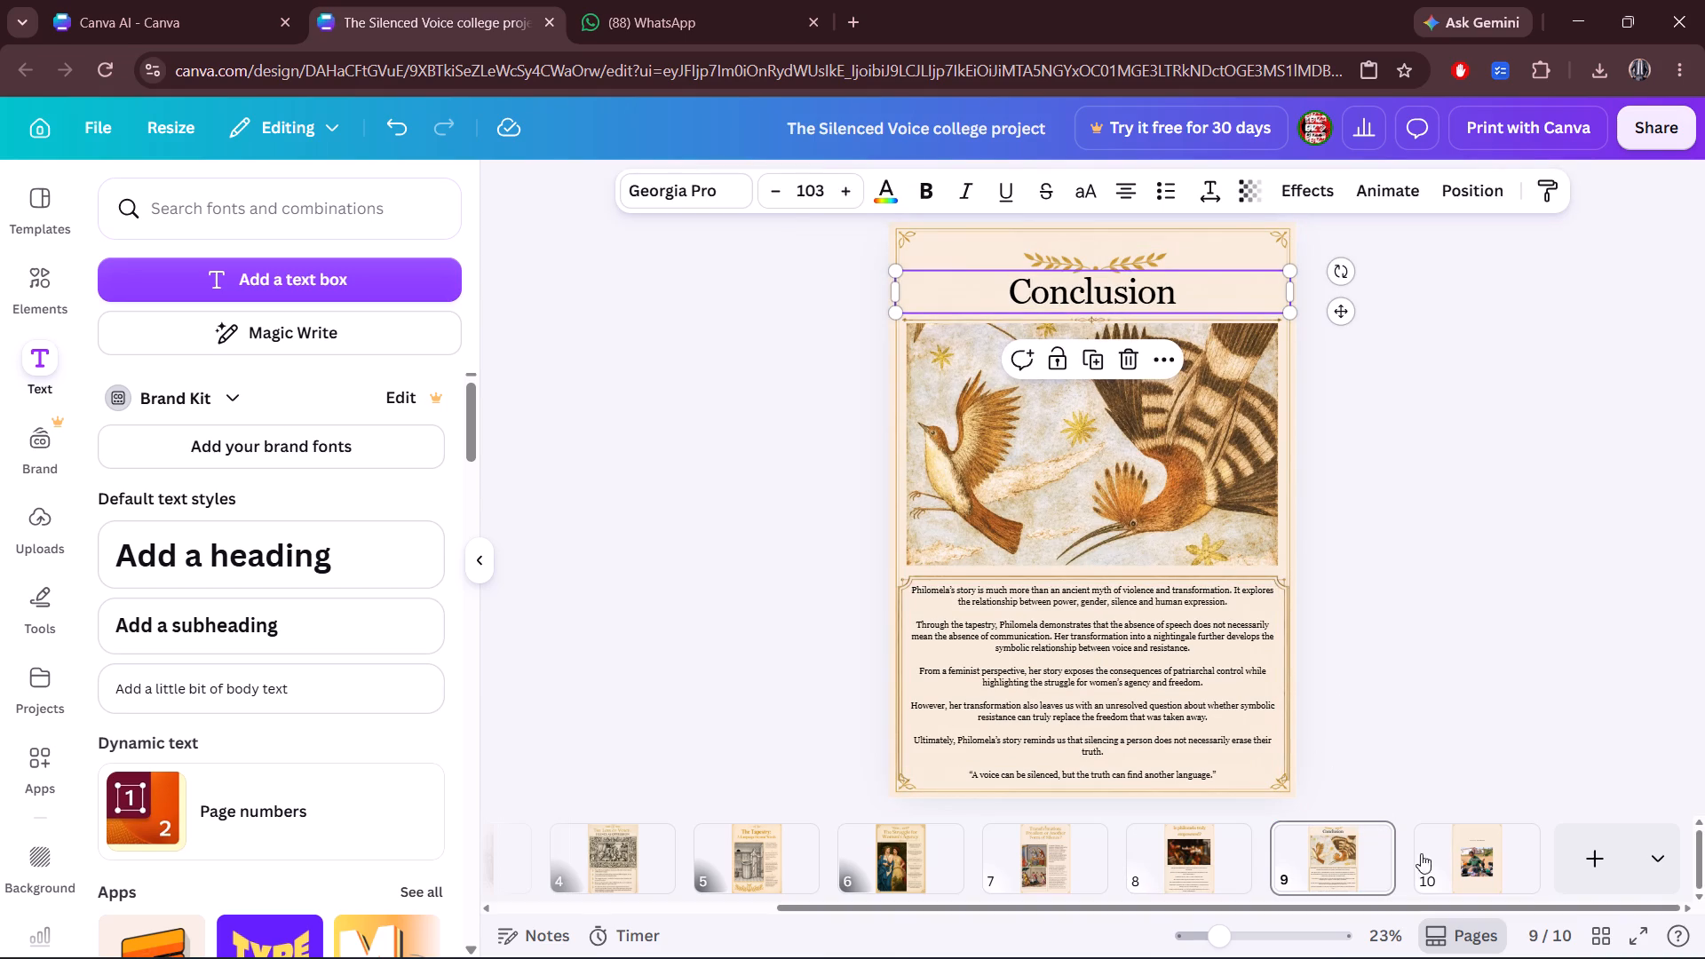
Set the "Primary text and references" heading on page 10 to font size 103.
left_click(1455, 858)
left_click(1141, 369)
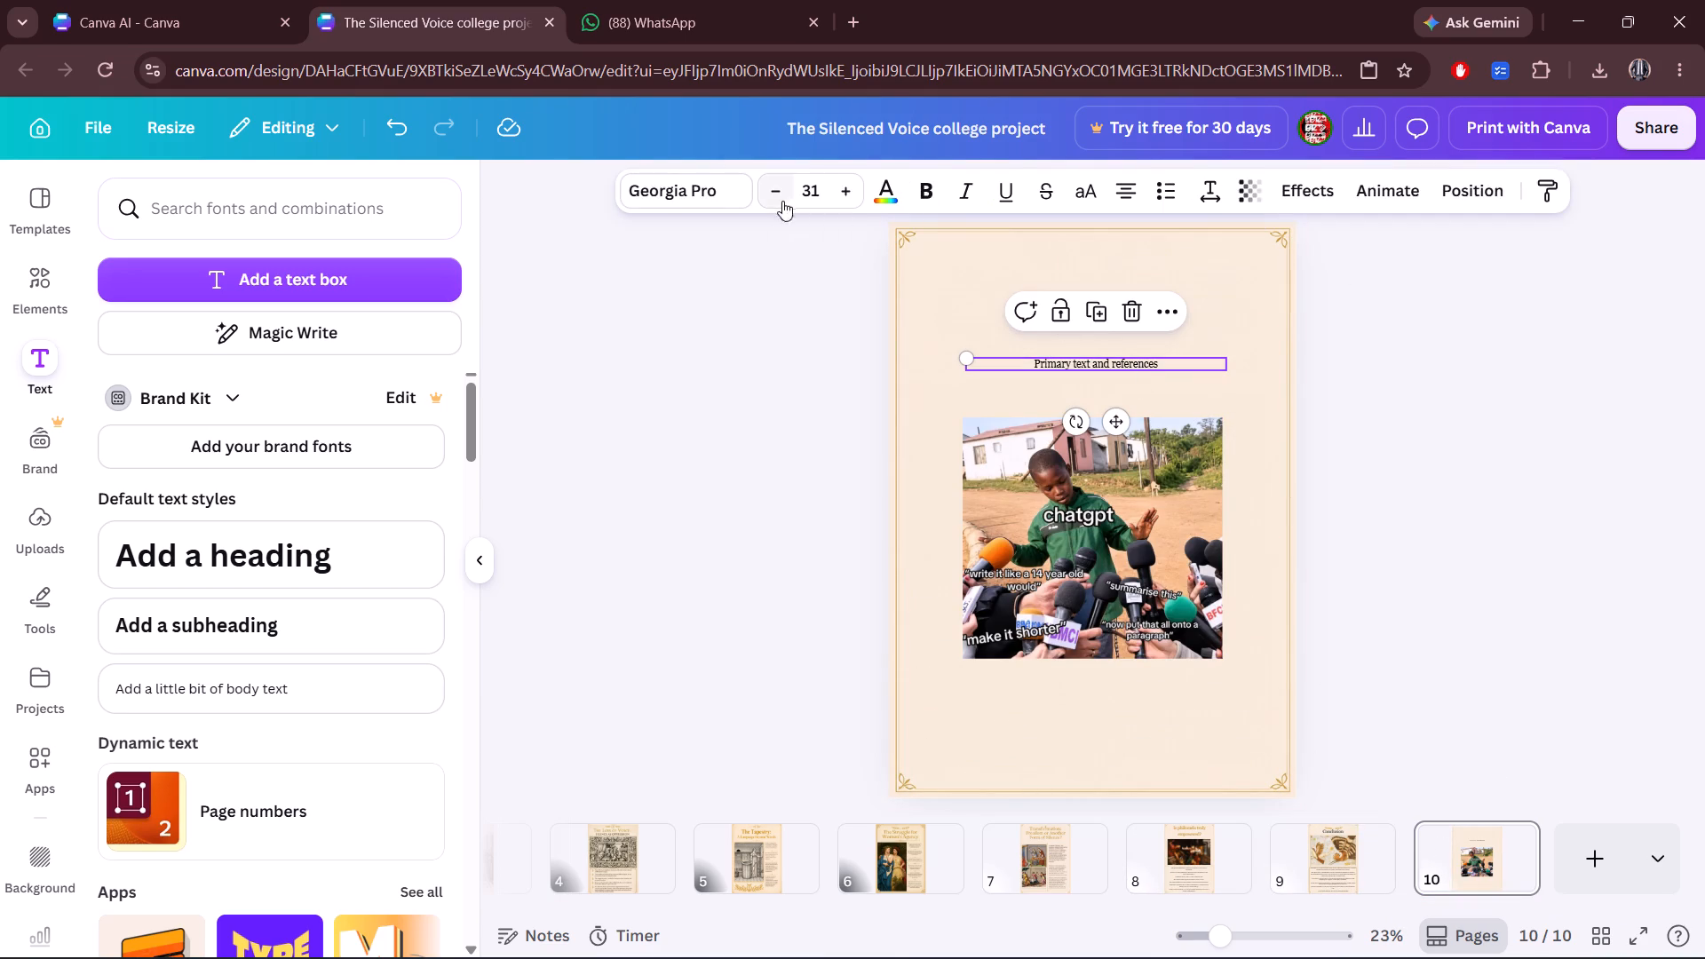
triple_click(829, 193)
triple_click(829, 193)
triple_click(829, 193)
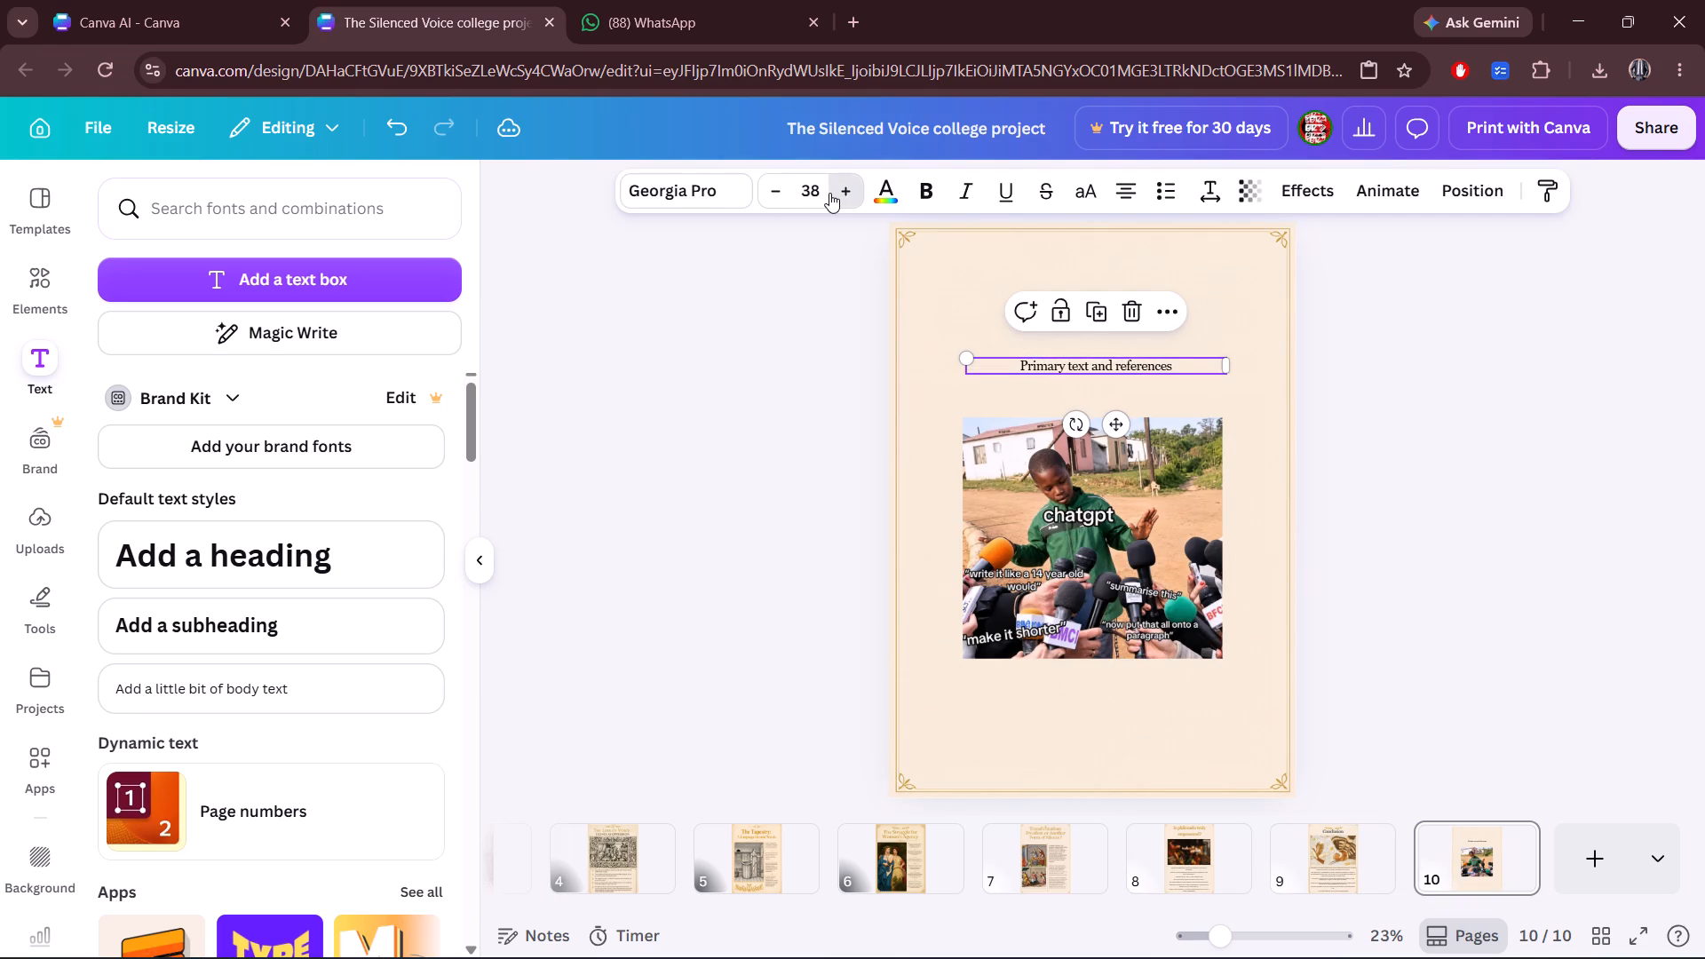
triple_click(829, 193)
triple_click(829, 193)
triple_click(829, 196)
triple_click(829, 196)
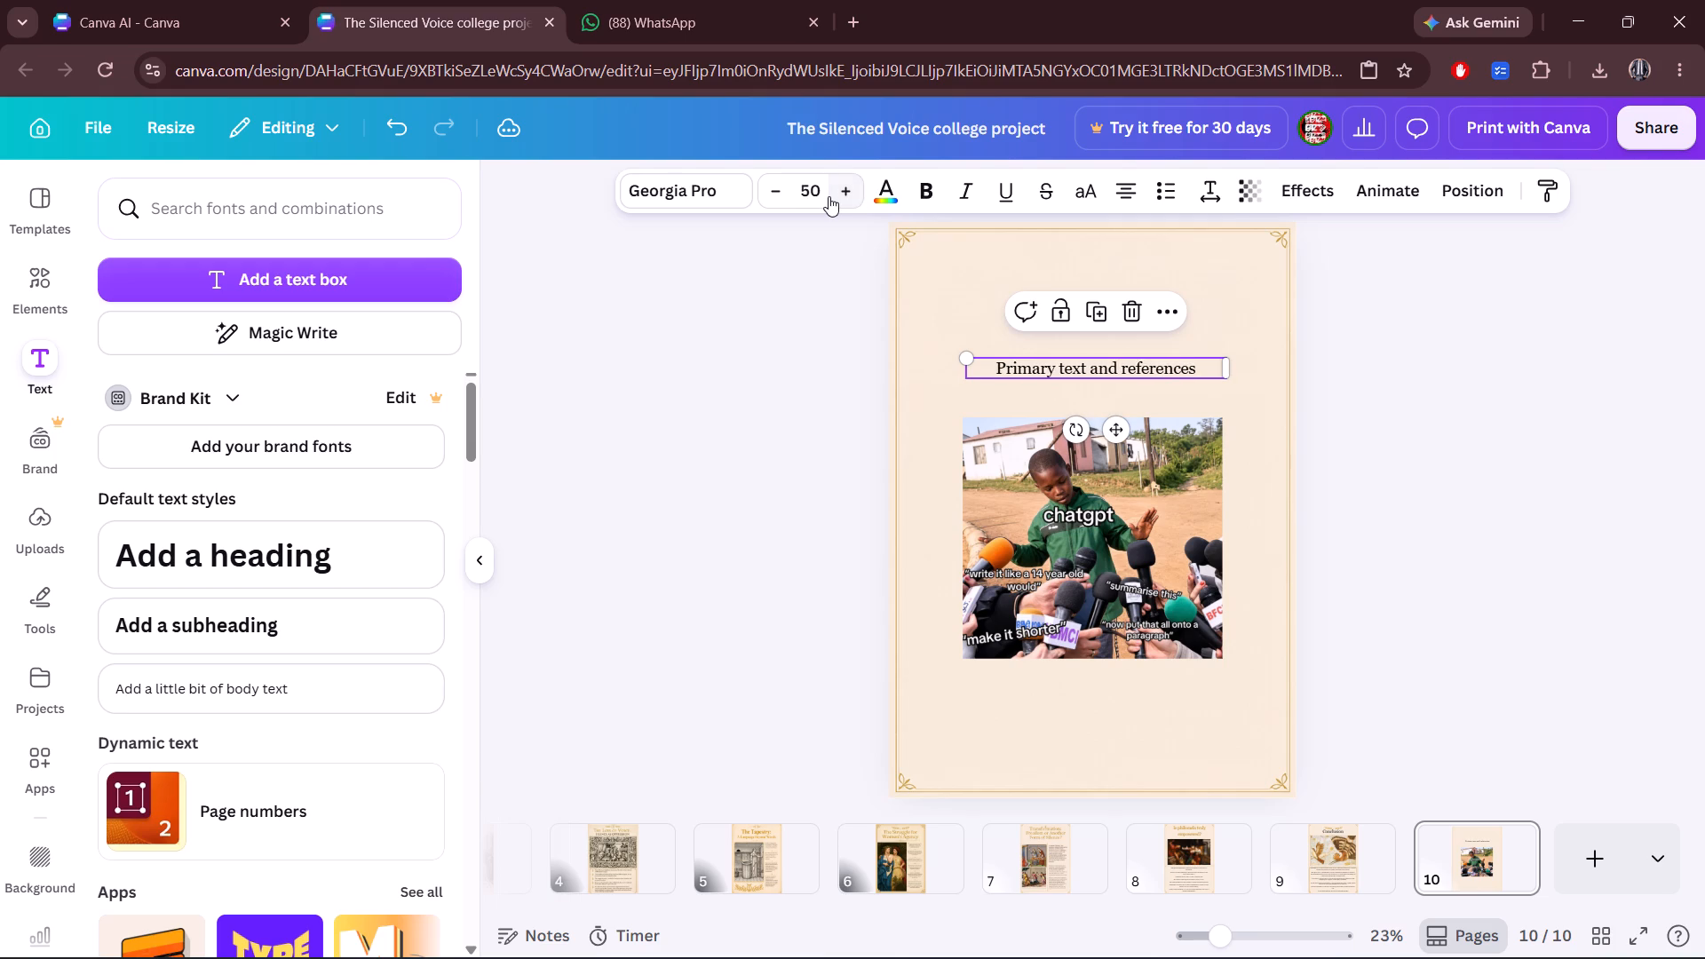
triple_click(829, 198)
triple_click(829, 198)
triple_click(830, 197)
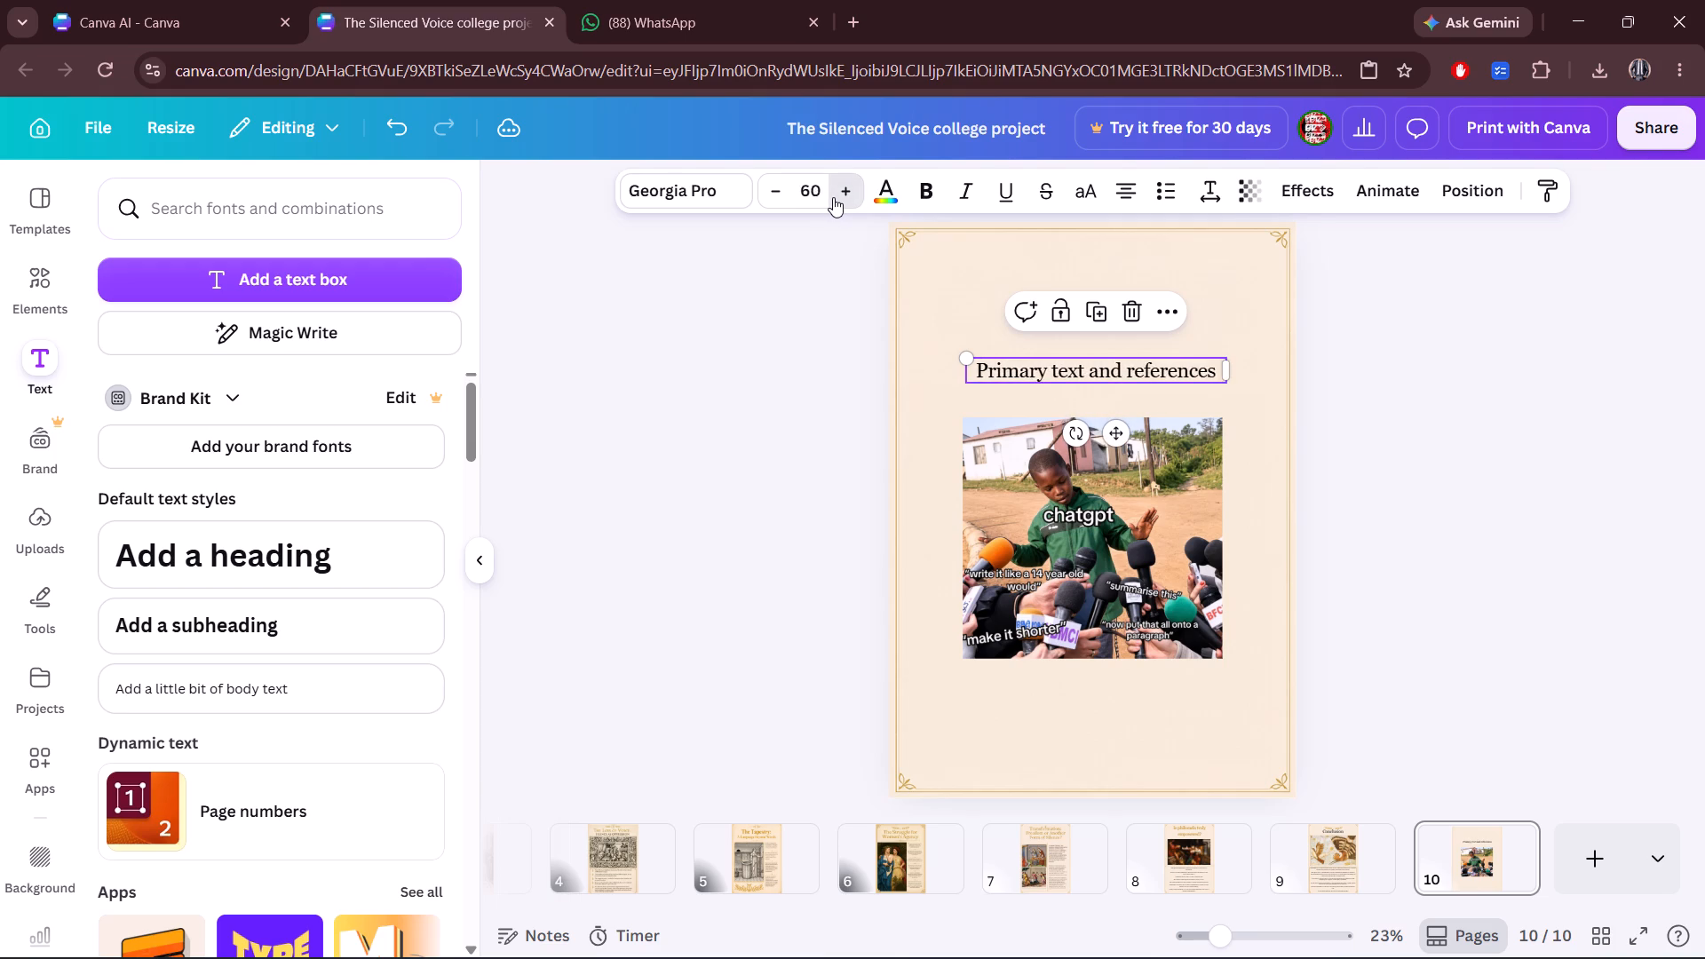
triple_click(833, 197)
triple_click(833, 197)
triple_click(833, 197)
triple_click(833, 197)
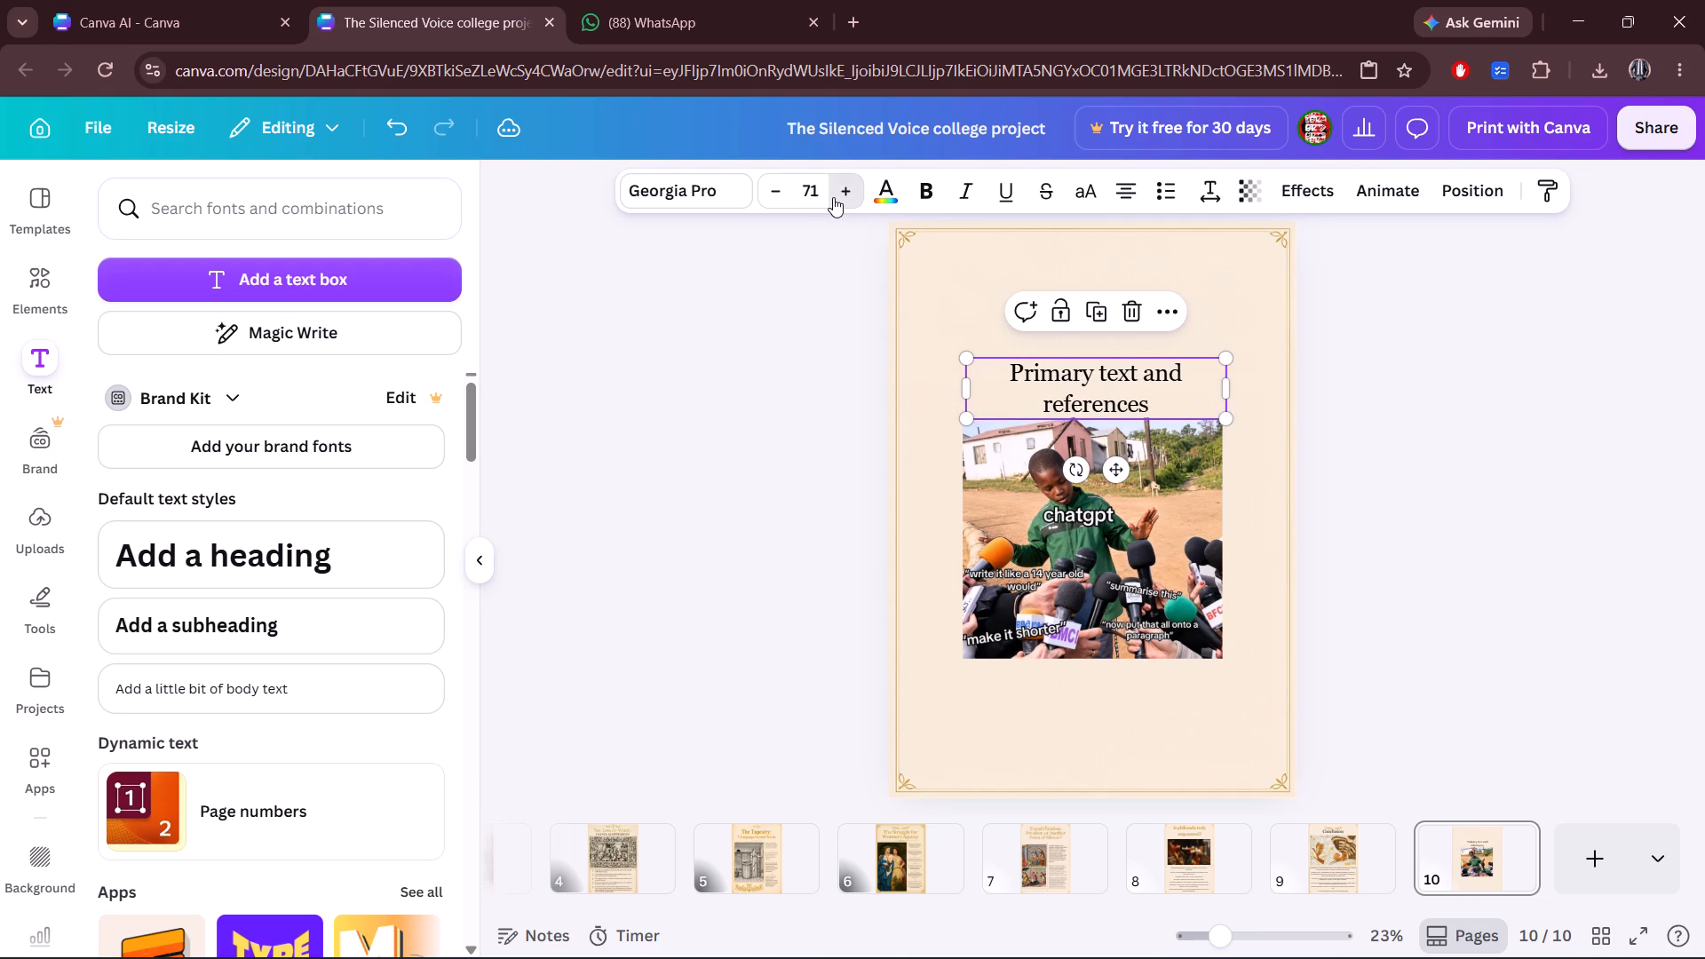
triple_click(833, 197)
triple_click(833, 197)
triple_click(833, 197)
triple_click(833, 197)
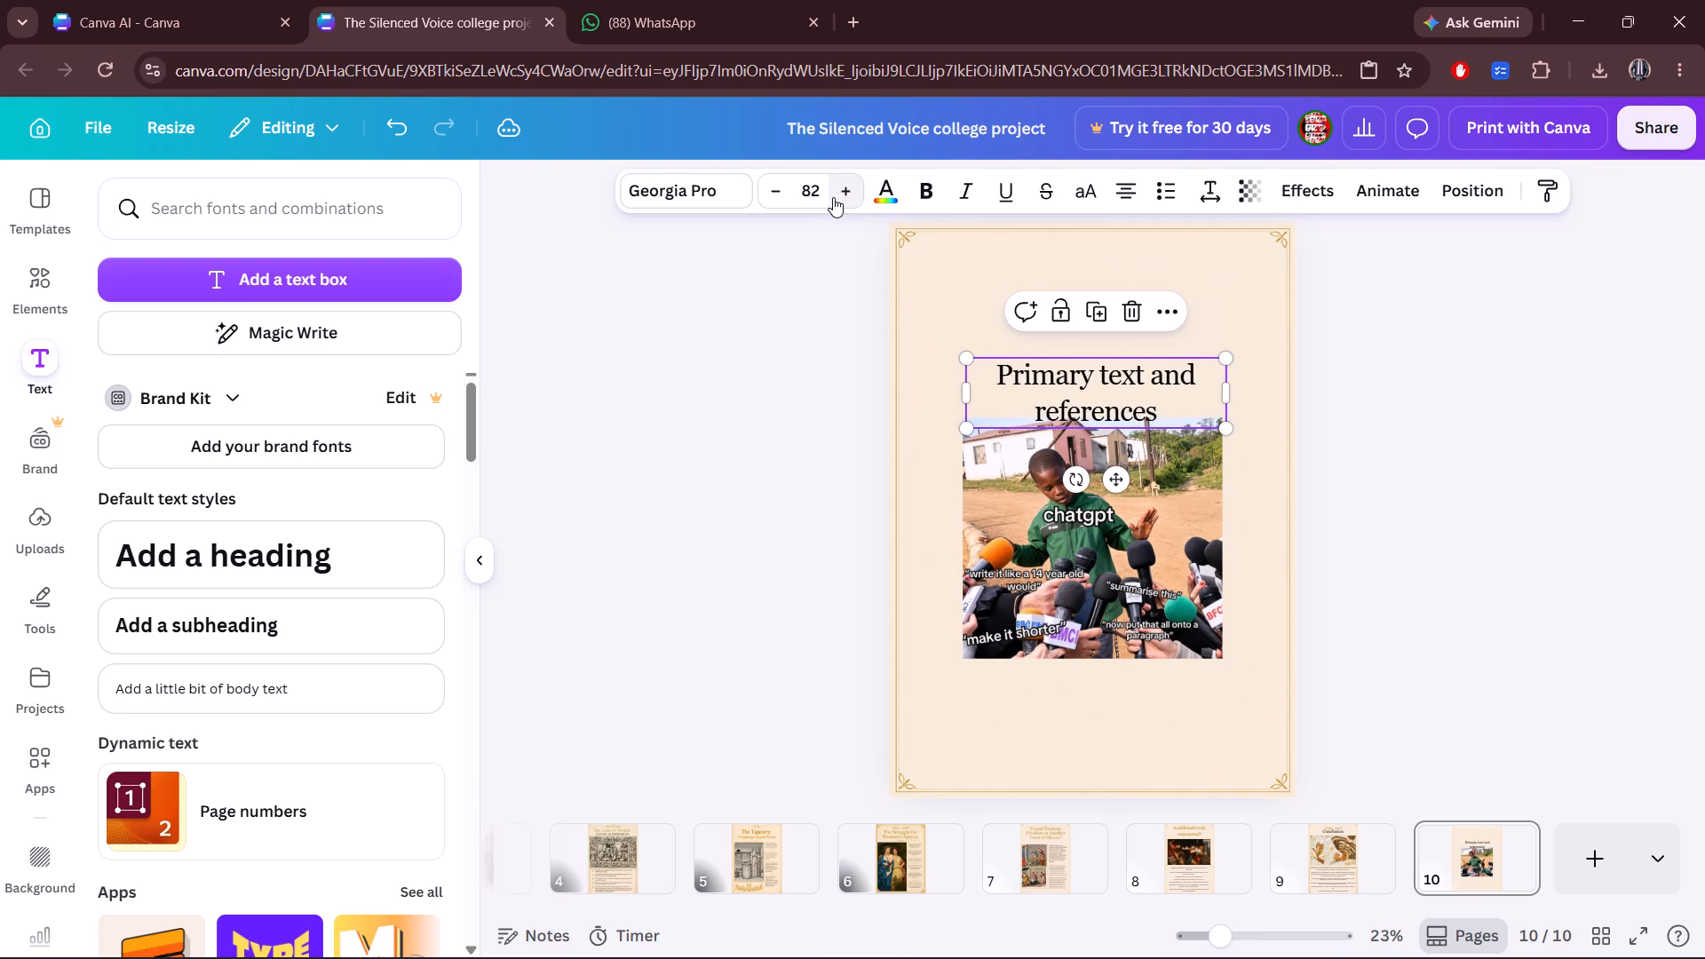
triple_click(833, 197)
triple_click(833, 197)
triple_click(833, 197)
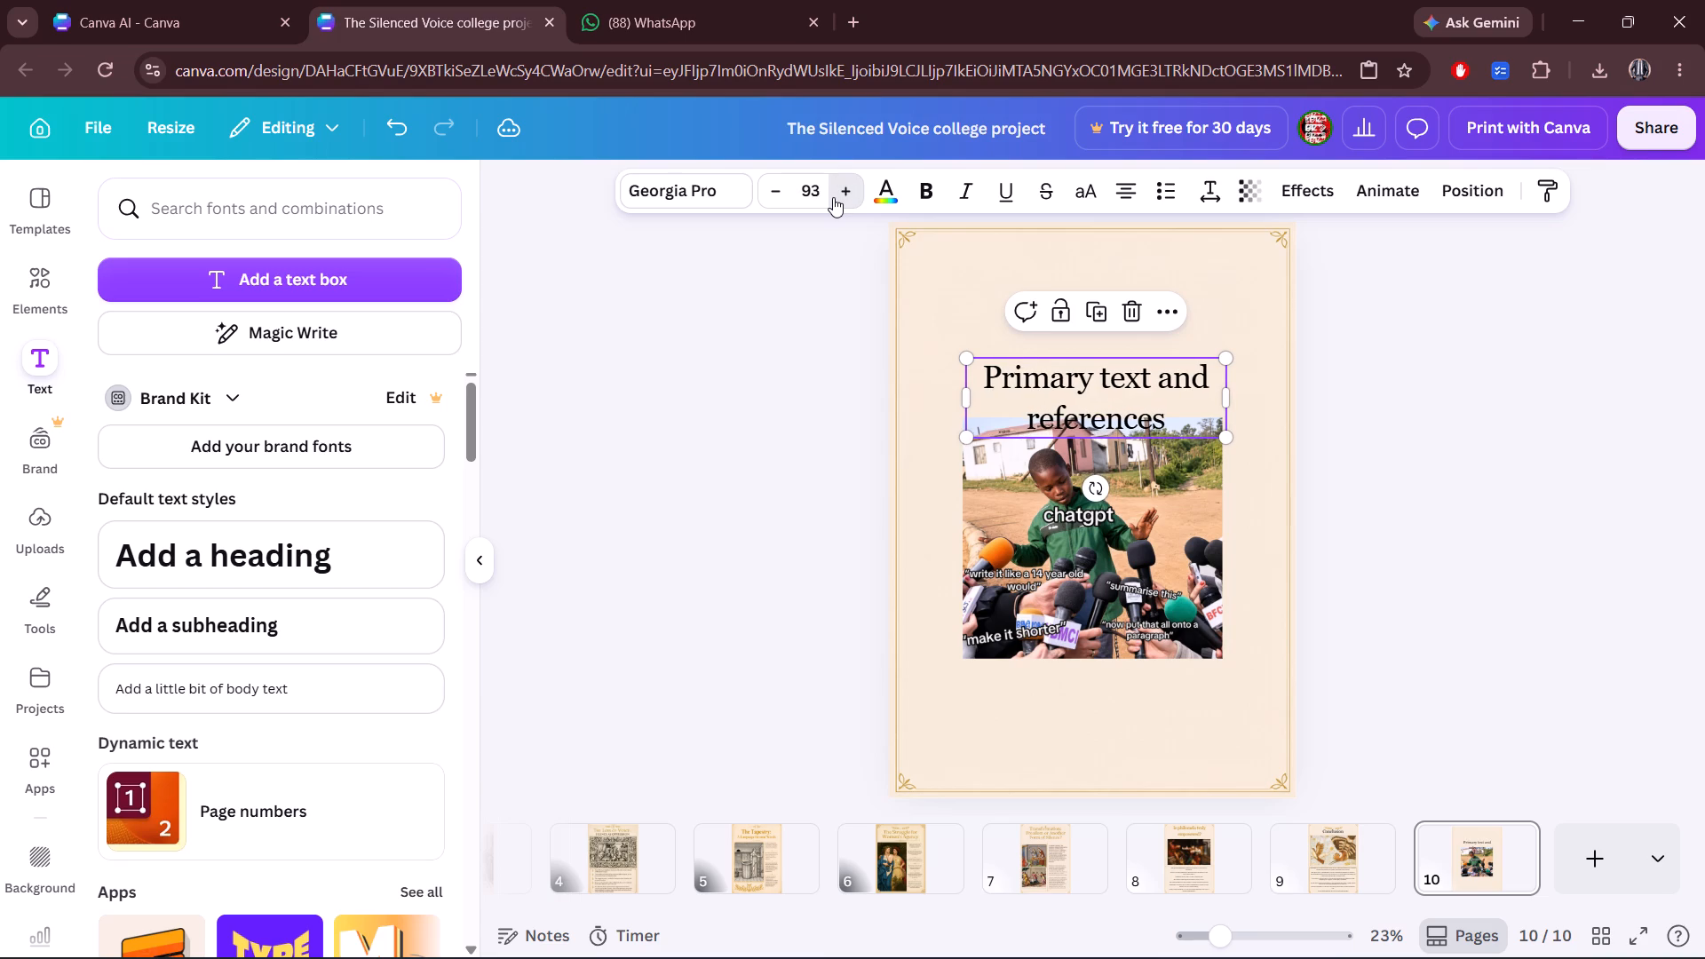
triple_click(833, 197)
triple_click(834, 197)
triple_click(834, 197)
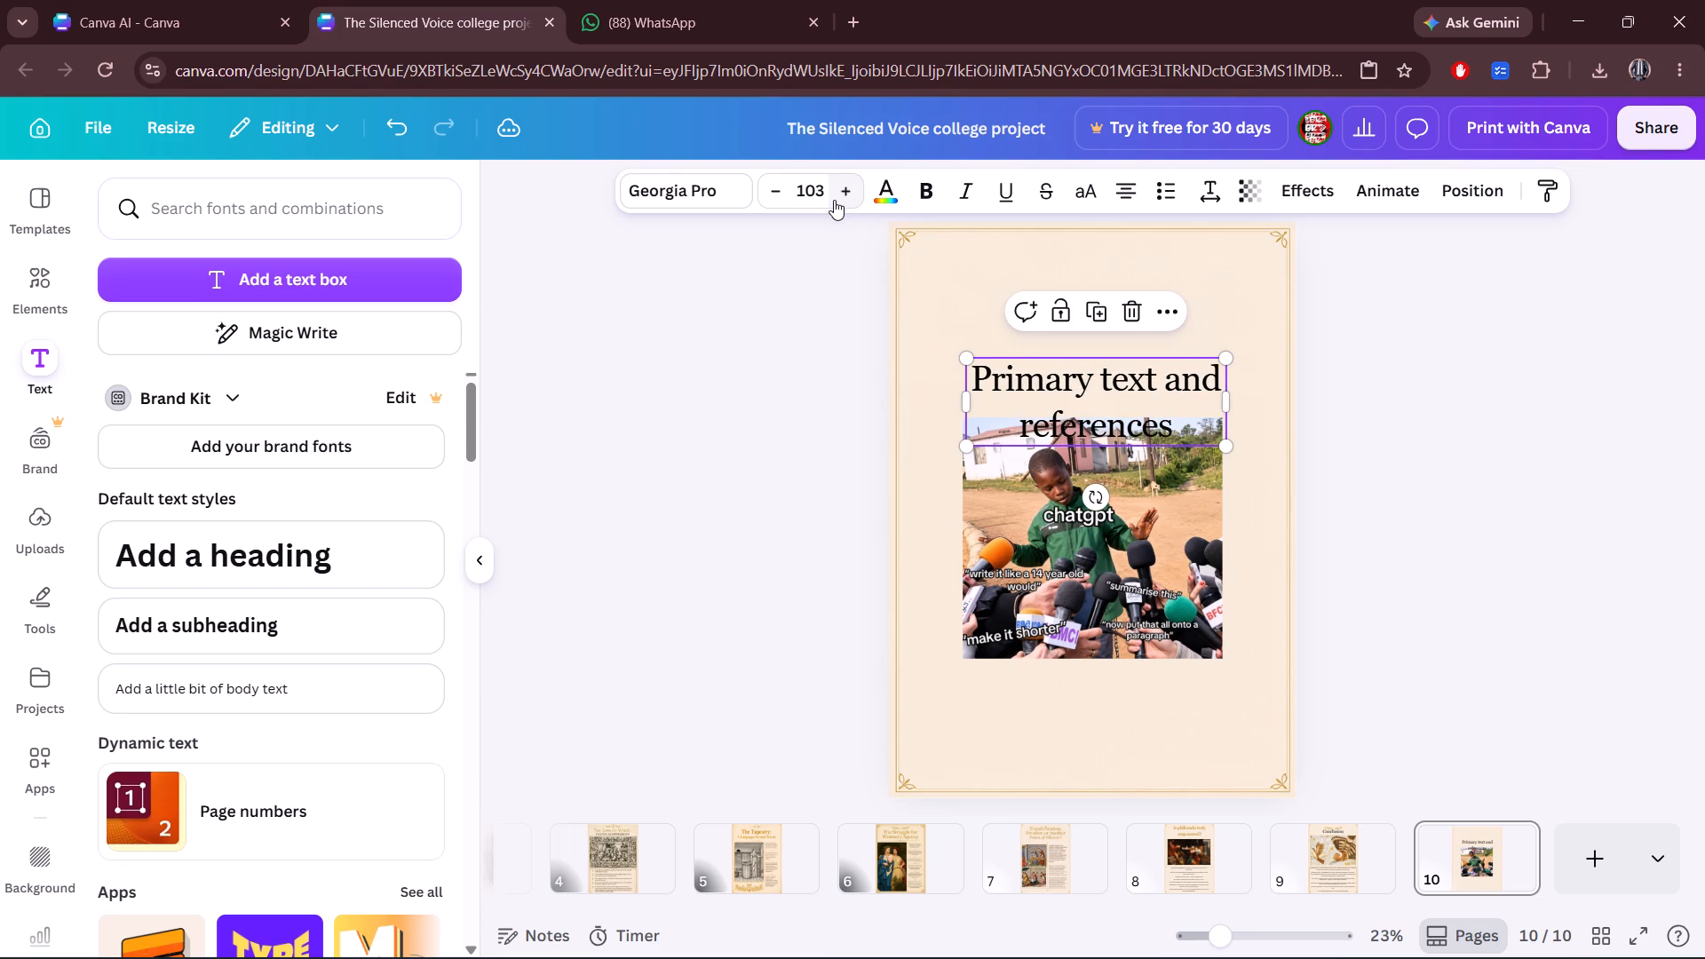
Recolor the "Primary text and references" heading on page 10 golden brown, using one of the design's existing text colors.
left_click(884, 182)
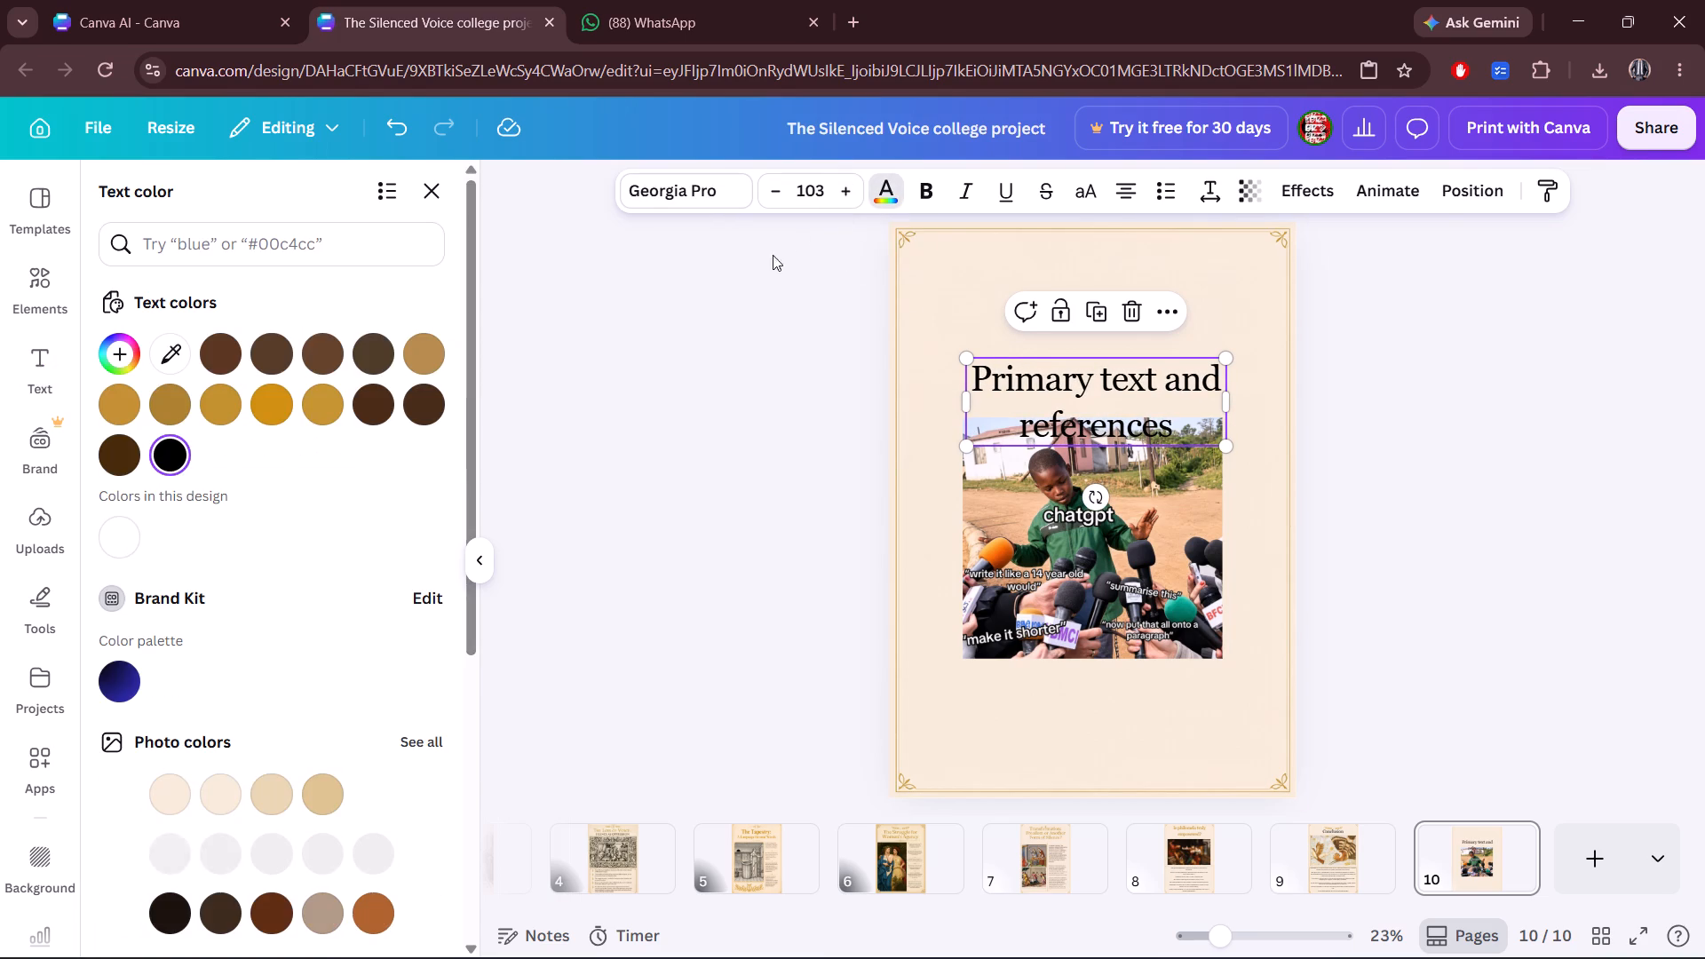
left_click(228, 398)
left_click(625, 351)
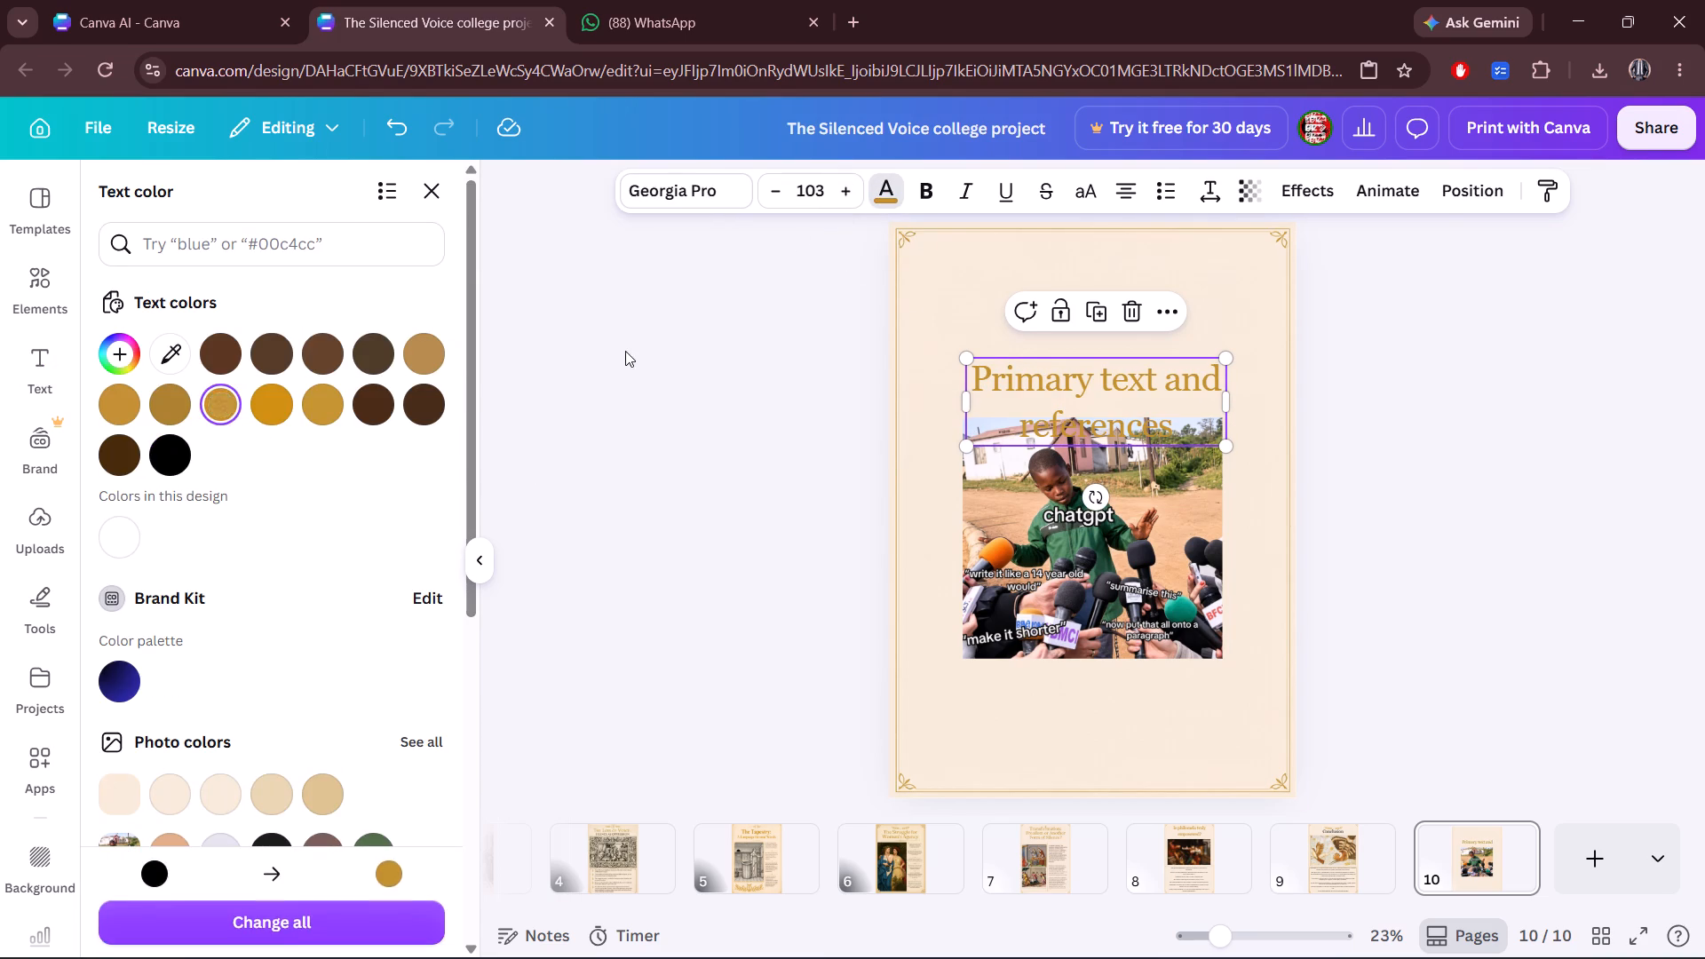
Move the "Primary text and references" heading up near the top border of page 10, centered above the meme image.
left_click(1063, 402)
left_click(880, 455)
left_click_drag(1181, 384, 1174, 320)
left_click_drag(1167, 316, 1169, 272)
left_click(1169, 272)
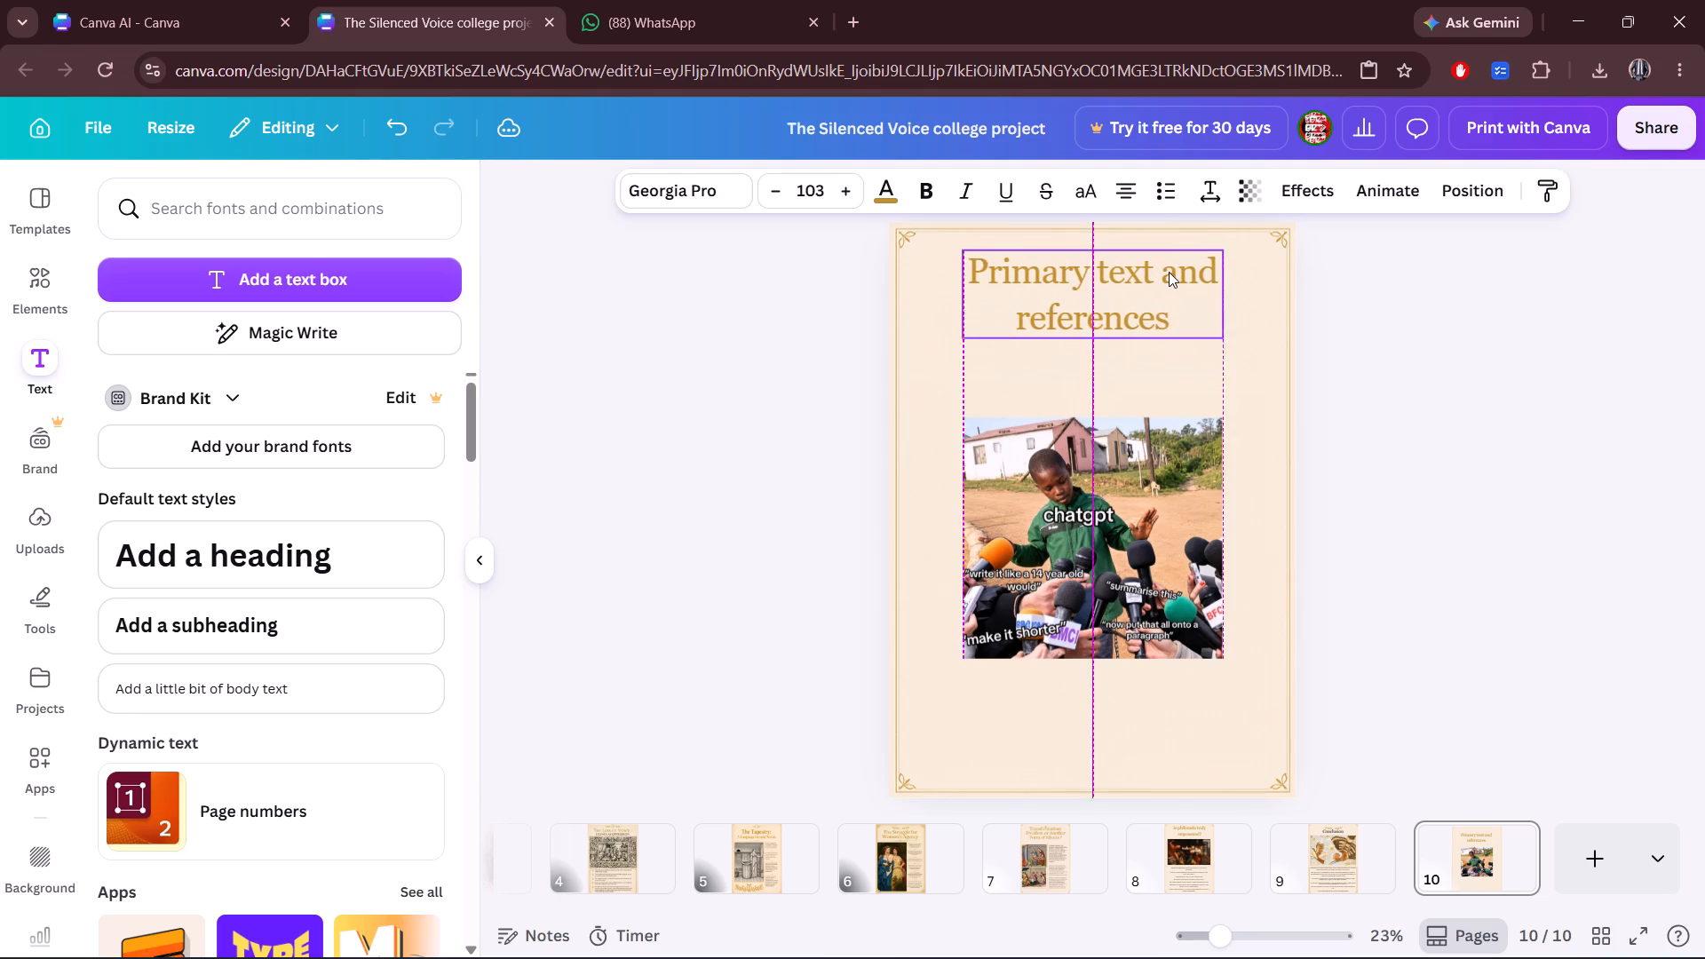
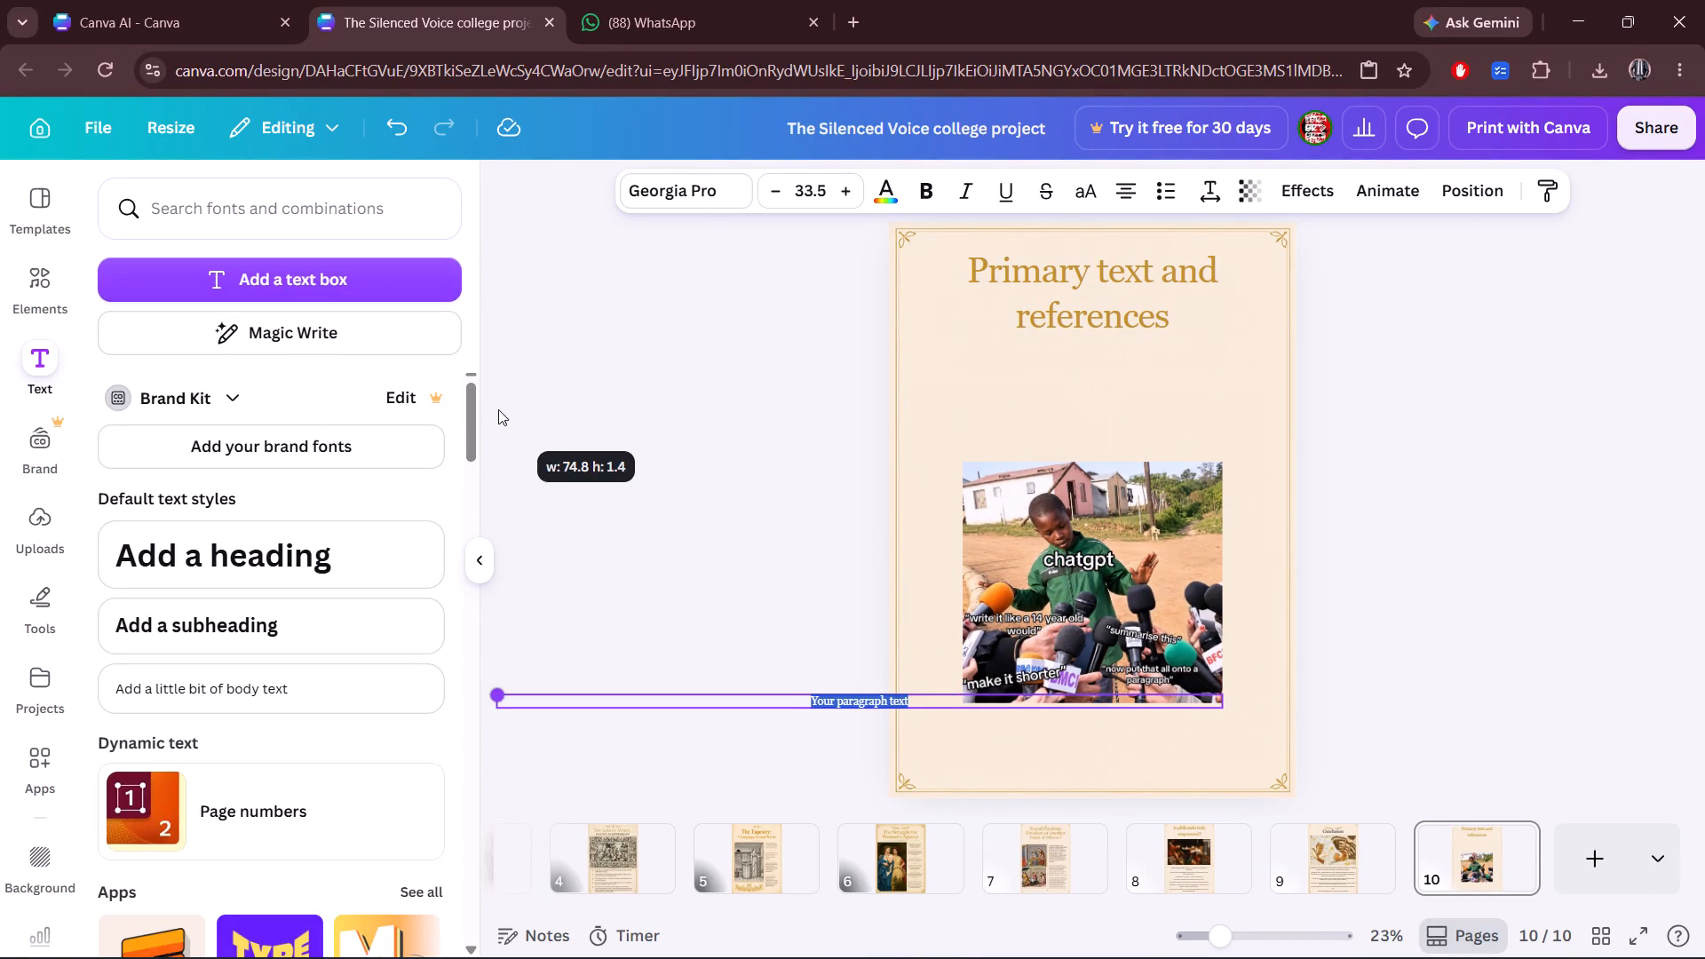
Move the "Your paragraph text" text box on page 10 to just below the meme image.
left_click(912, 703)
left_click(741, 679)
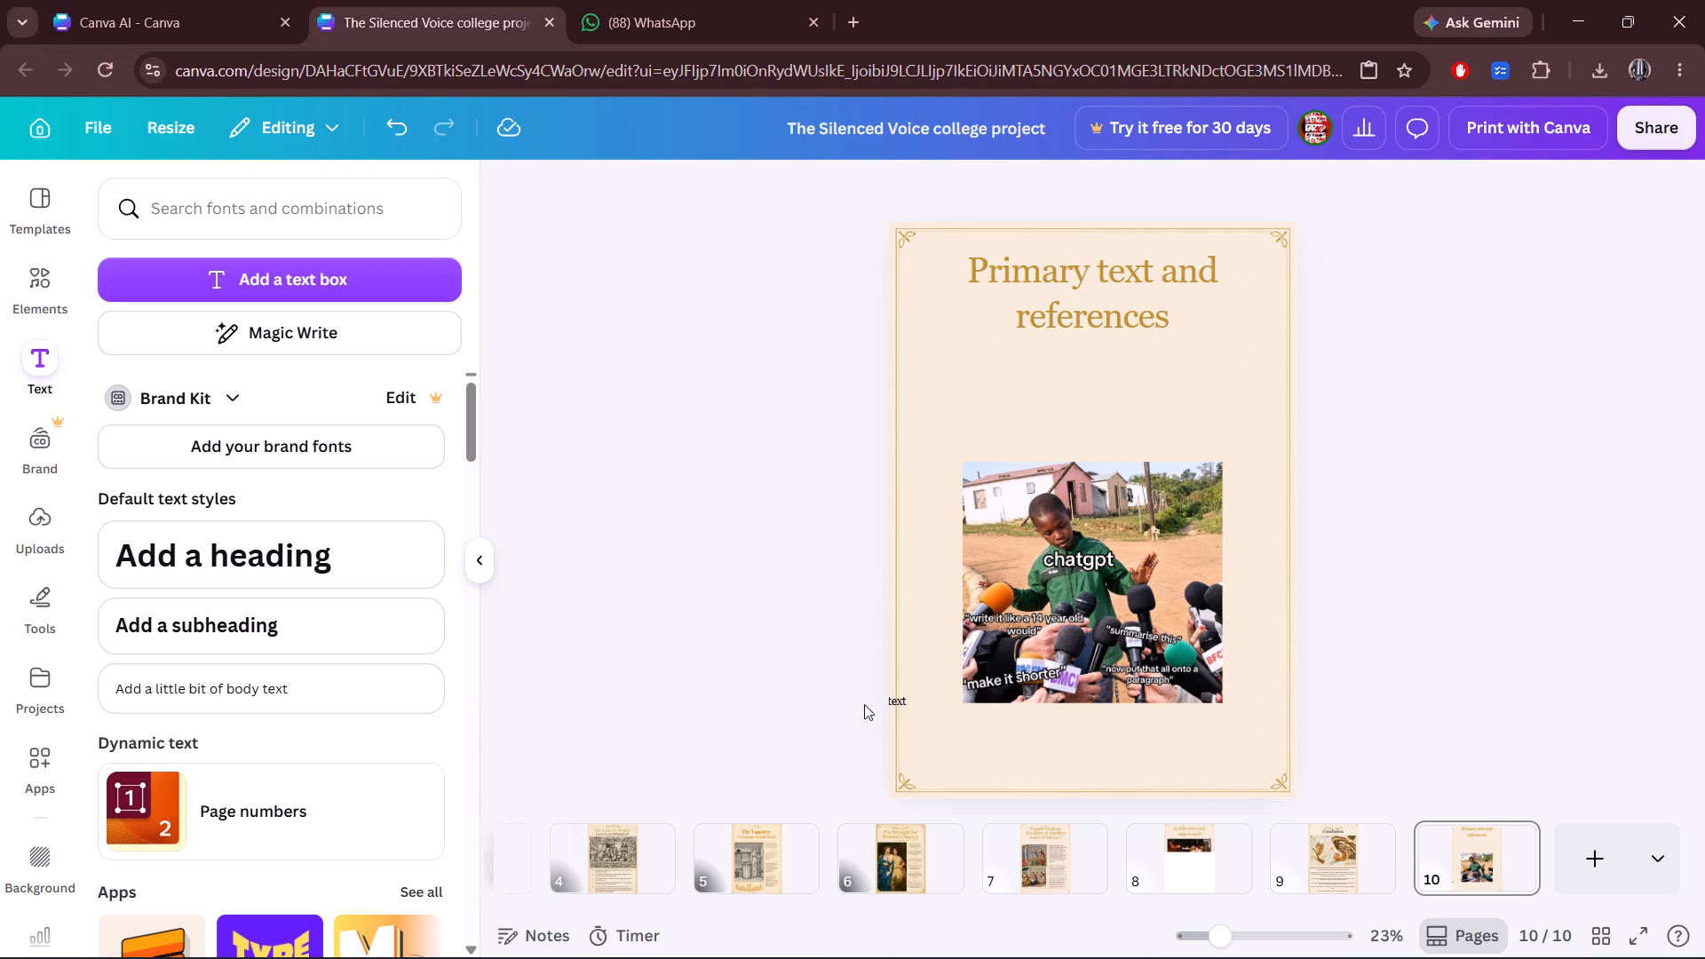
left_click_drag(894, 704, 1098, 731)
Replace the "Your paragraph text" placeholder below the meme on page 10 with the copied text.
triple_click(1098, 731)
right_click(1096, 725)
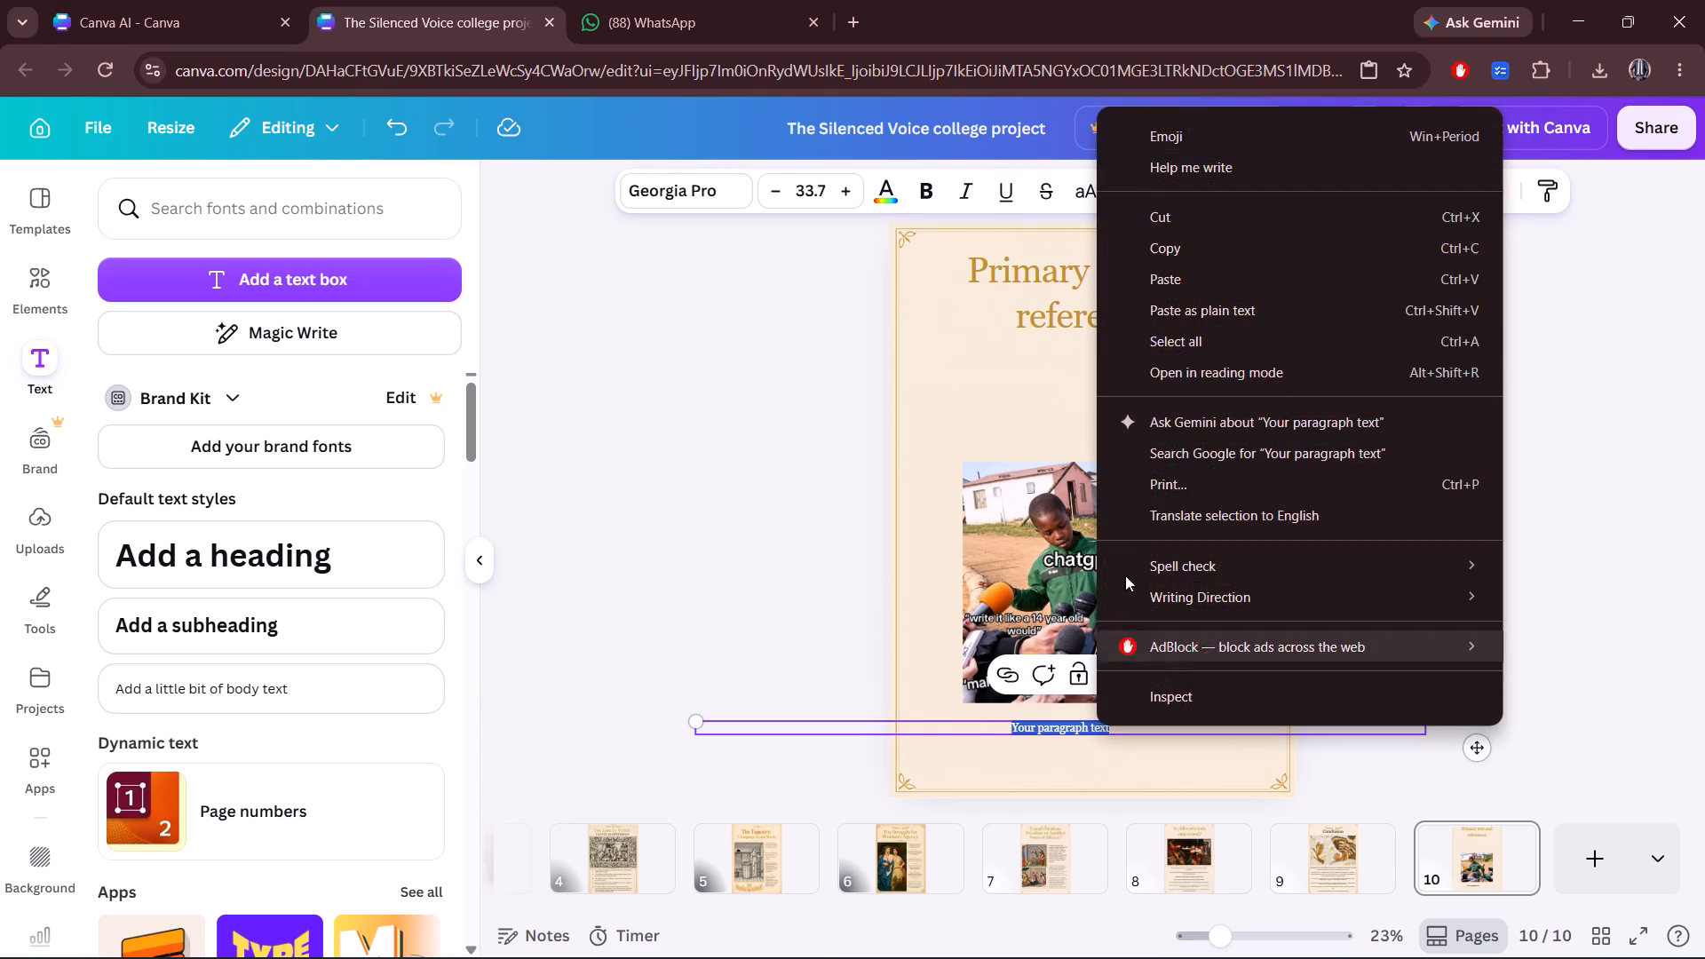
Replace the new text box's placeholder on page 10 with the copied citation of Ovid's Metamorphoses, Book VI.
left_click(1193, 289)
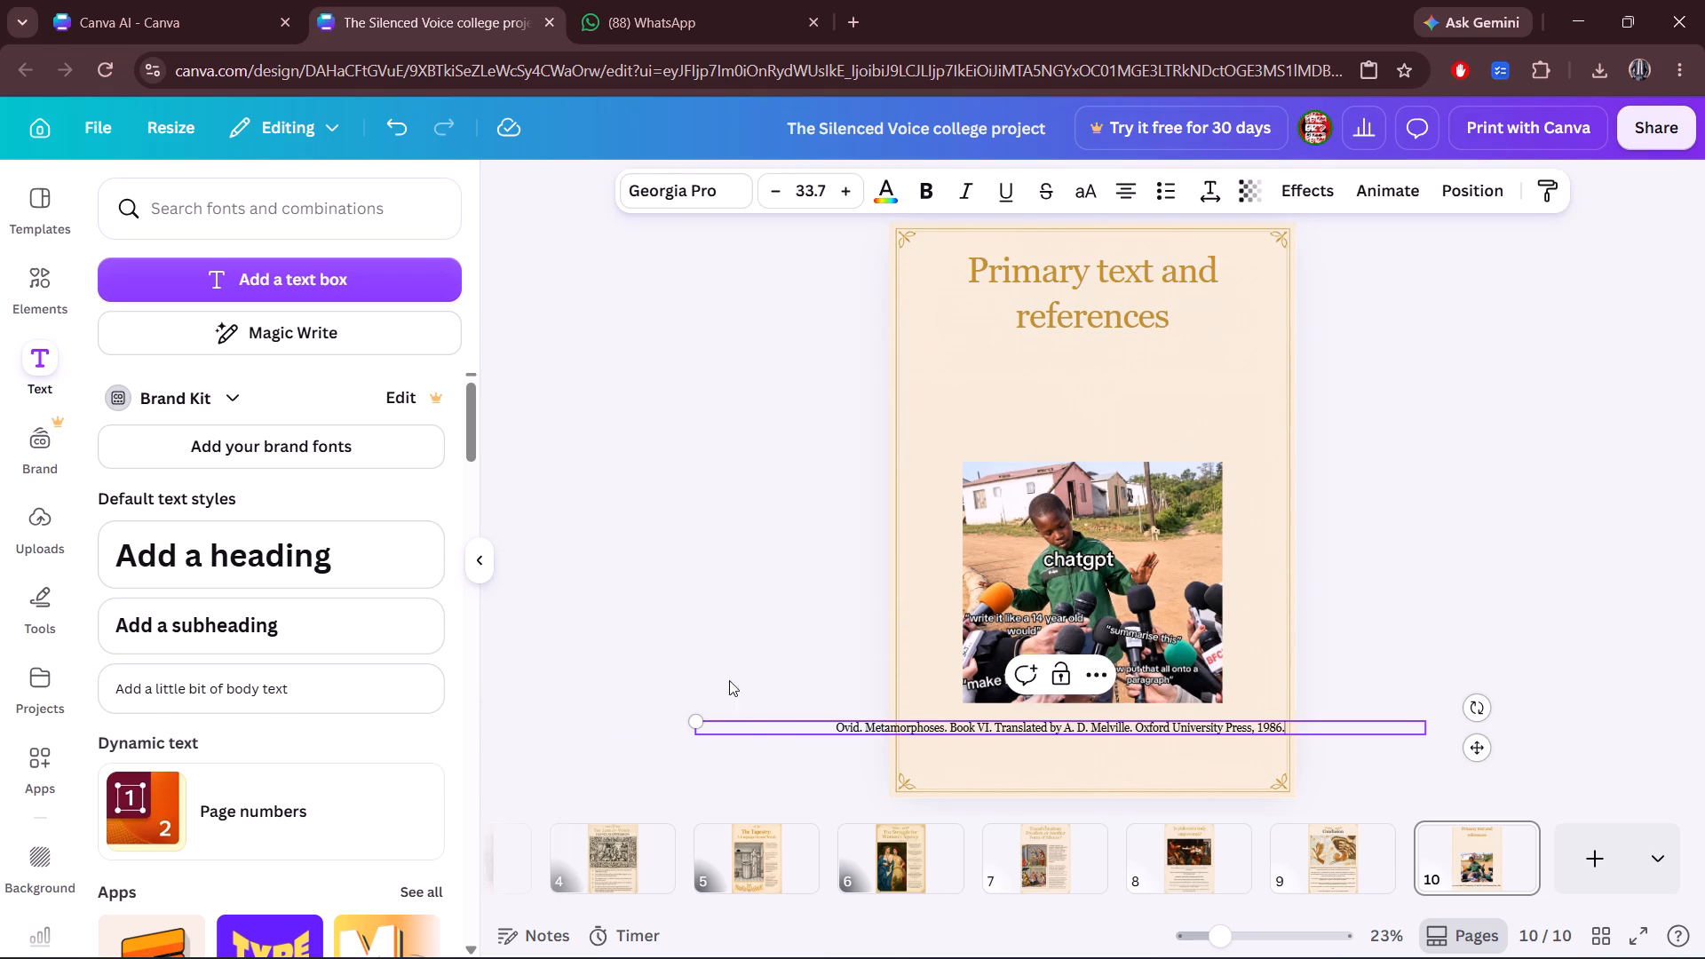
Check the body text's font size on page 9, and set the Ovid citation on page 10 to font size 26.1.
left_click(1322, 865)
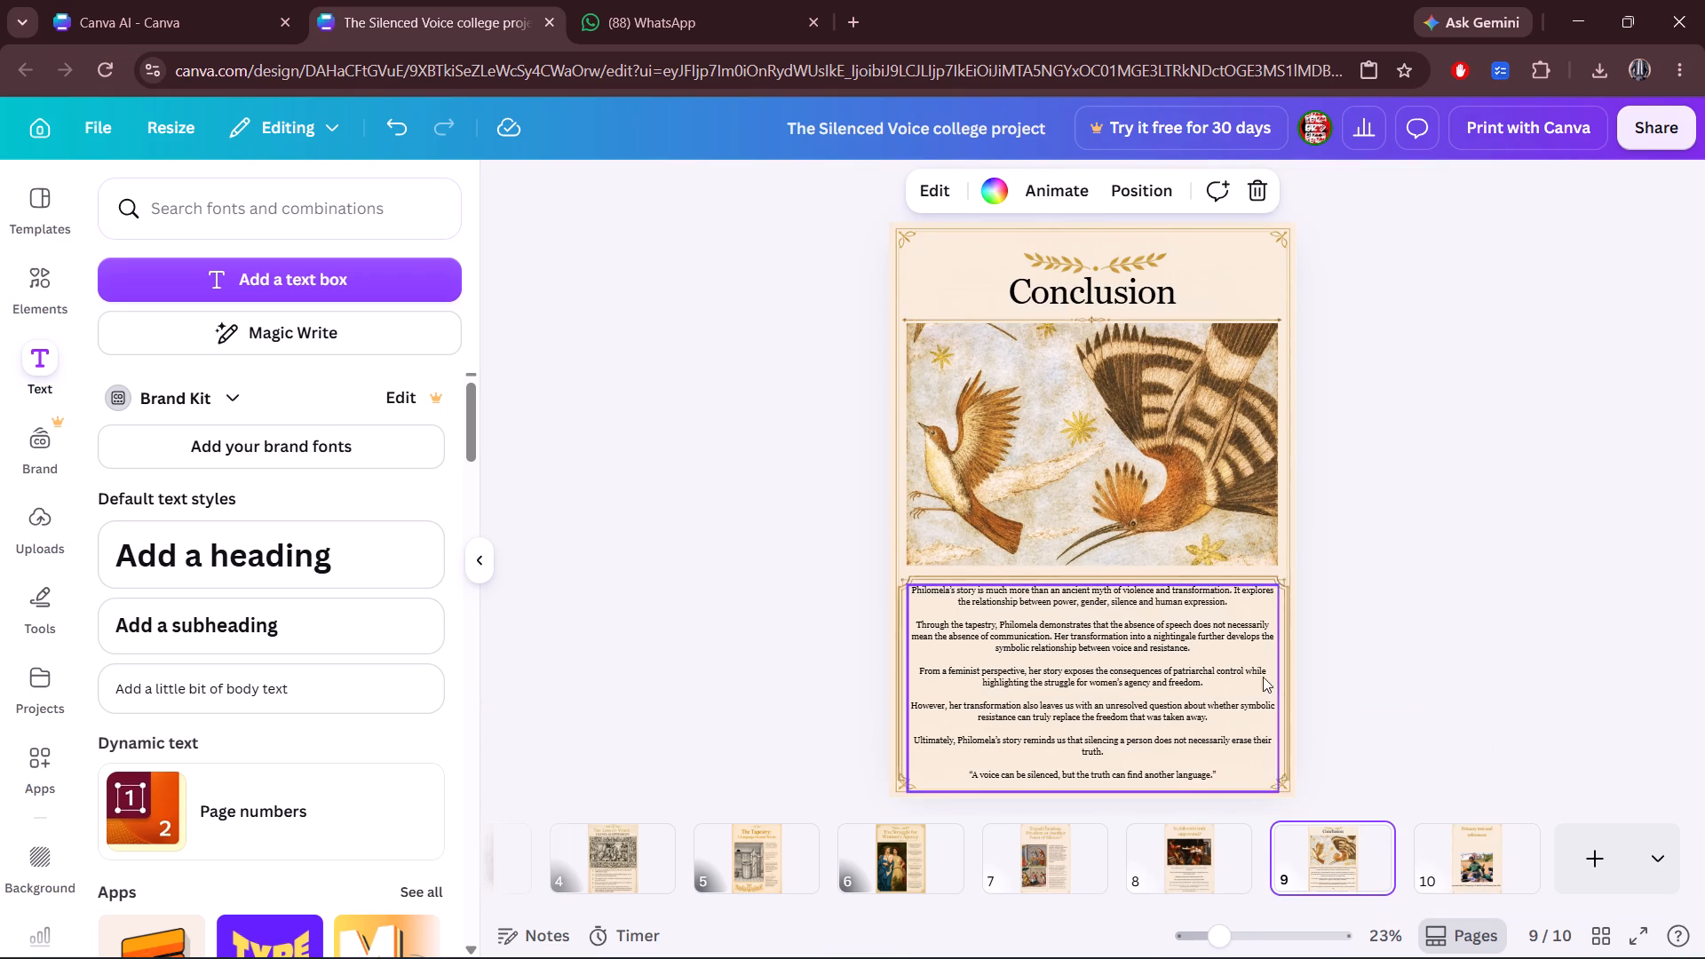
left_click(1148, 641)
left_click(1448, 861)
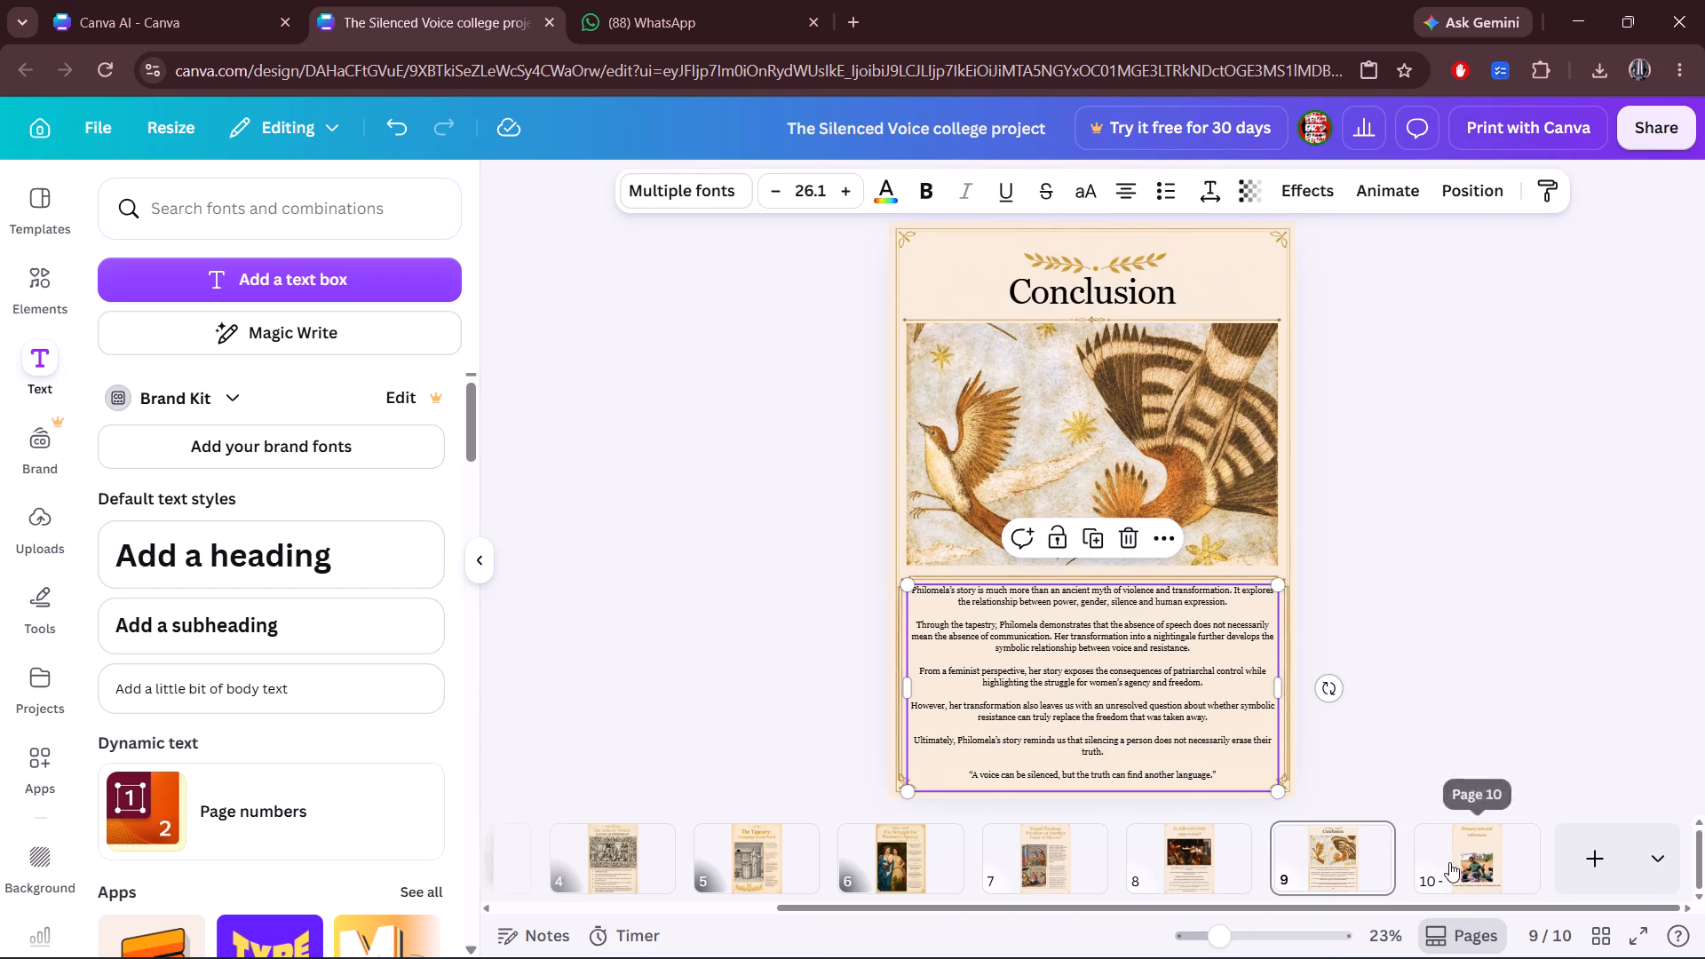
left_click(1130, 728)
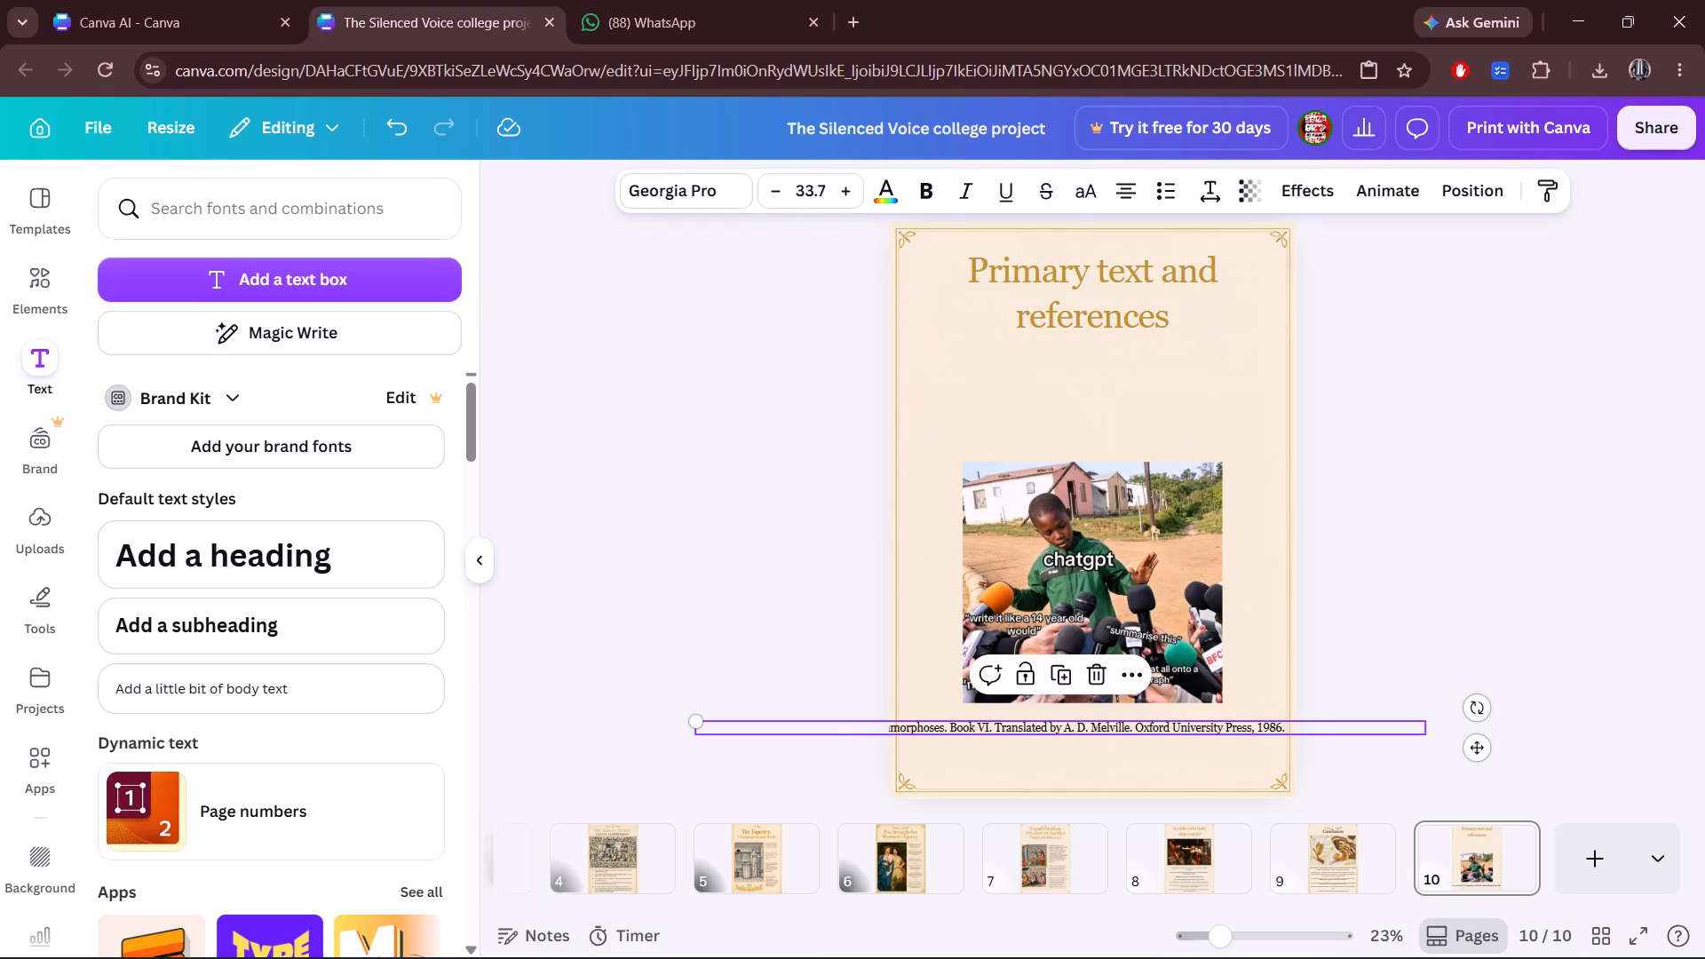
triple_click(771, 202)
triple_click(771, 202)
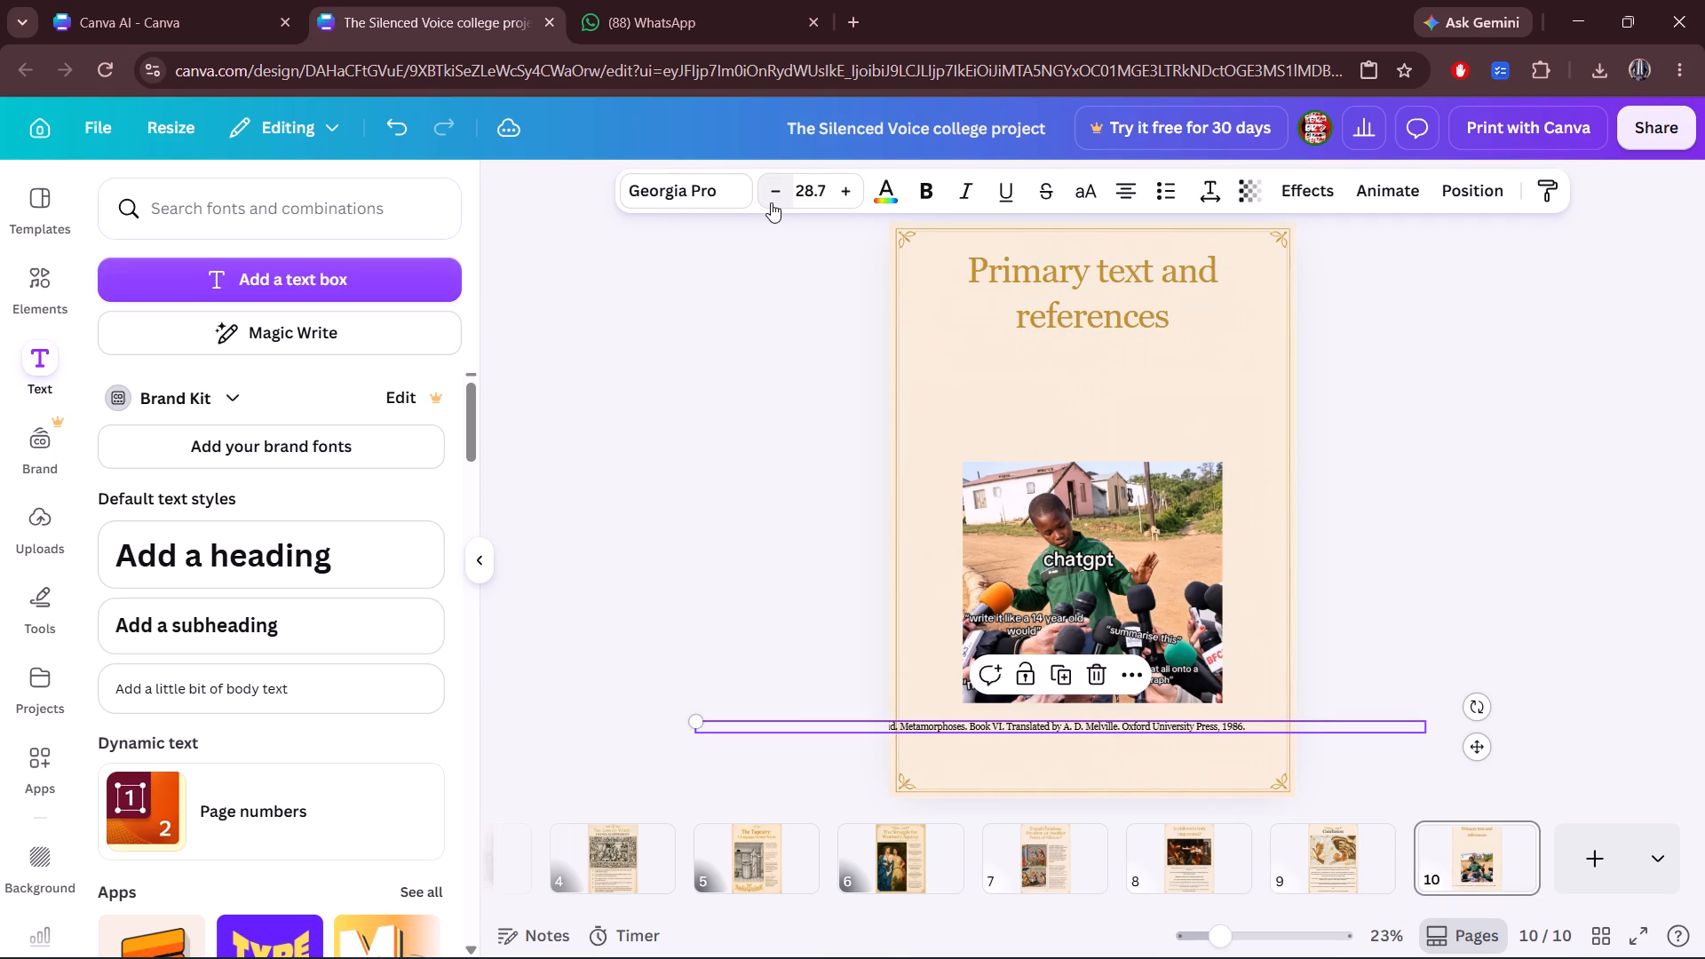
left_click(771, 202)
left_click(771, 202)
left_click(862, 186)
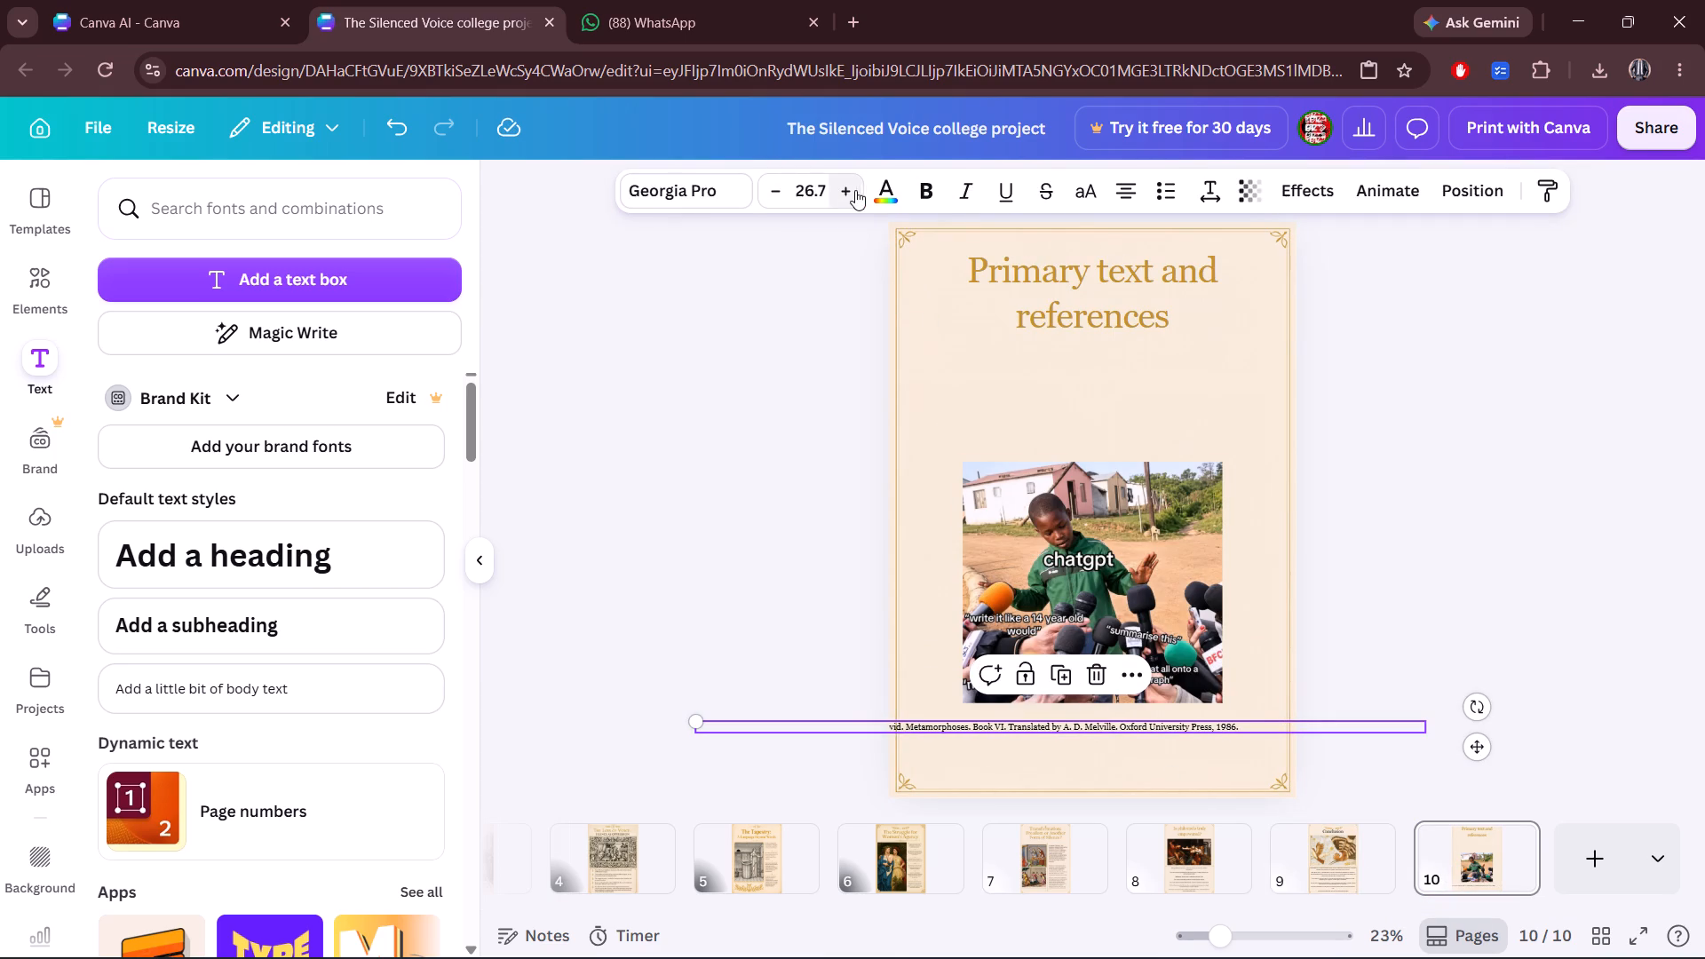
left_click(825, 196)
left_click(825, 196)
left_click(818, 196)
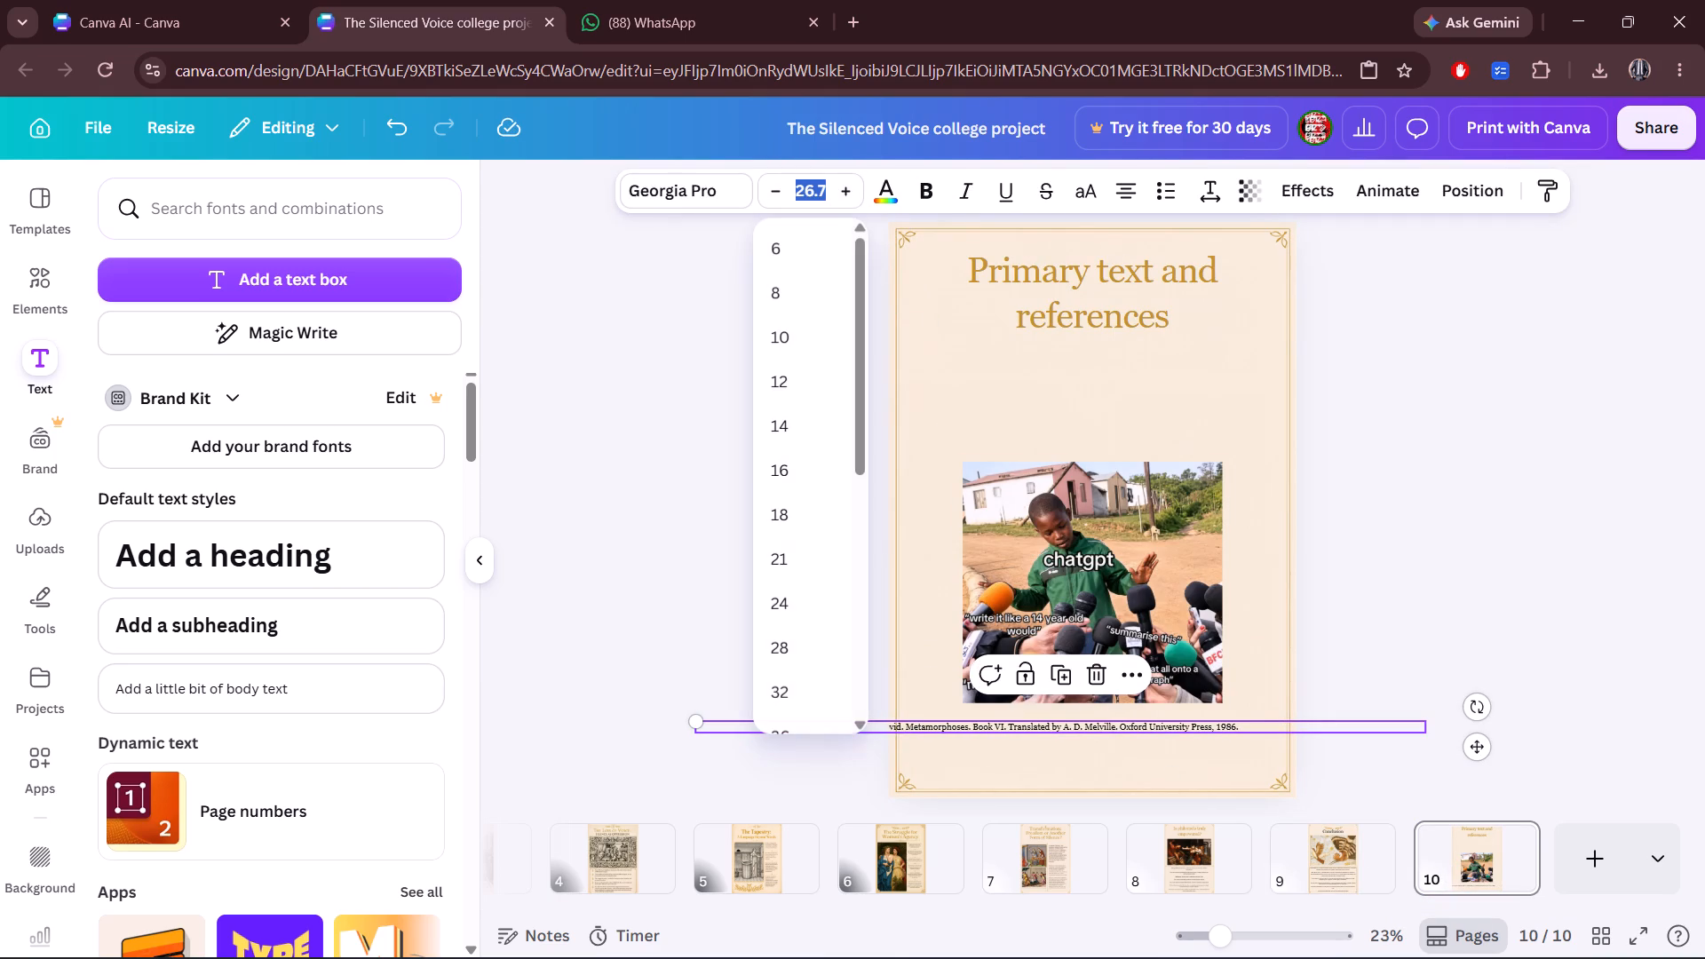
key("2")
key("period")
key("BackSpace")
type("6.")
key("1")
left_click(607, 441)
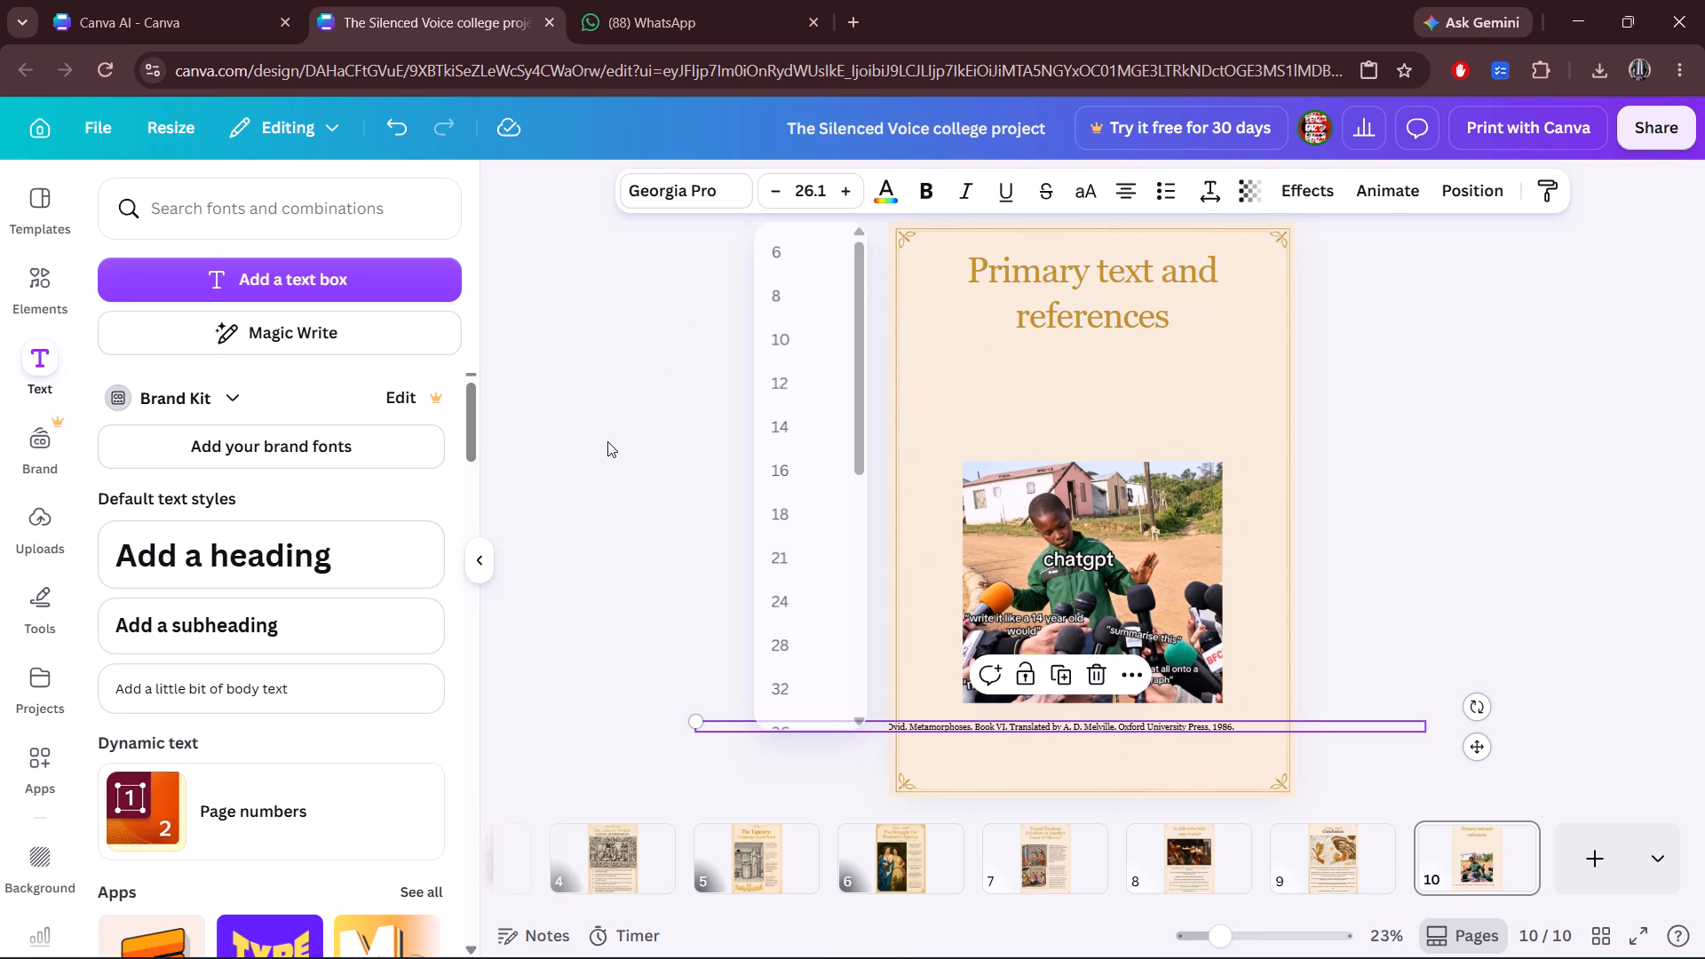
Move the Ovid citation up into the space between the page 10 heading and the meme image.
left_click(1138, 730)
left_click_drag(1138, 730, 1188, 417)
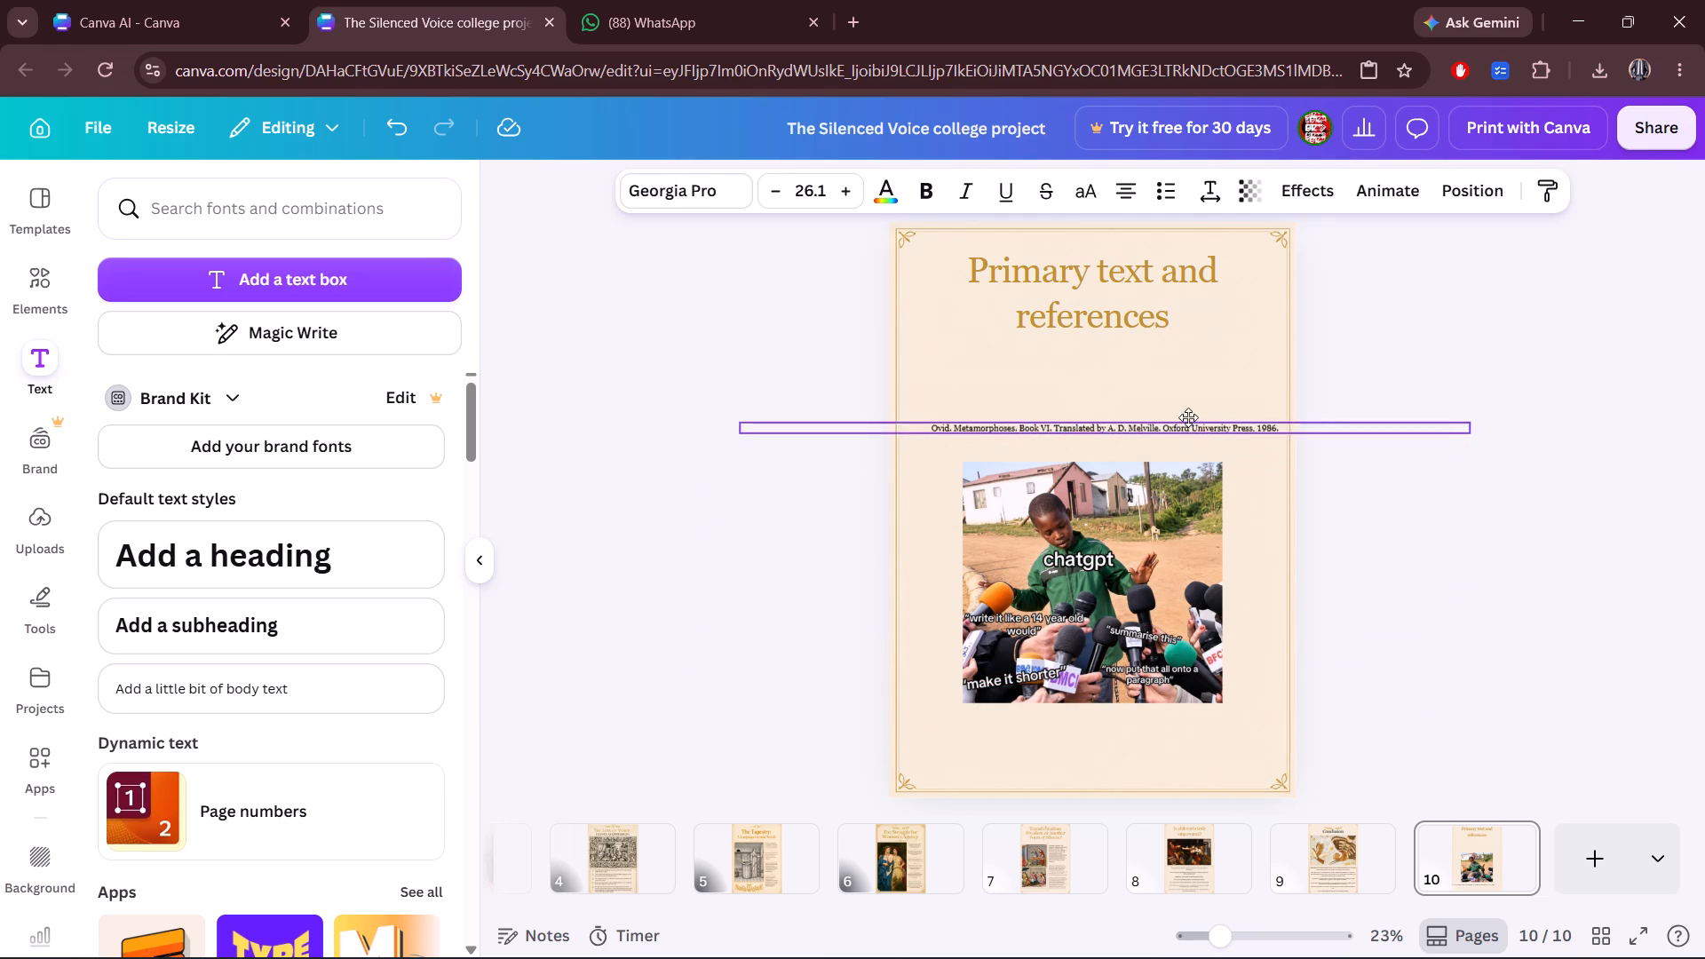
left_click_drag(1188, 417, 1199, 405)
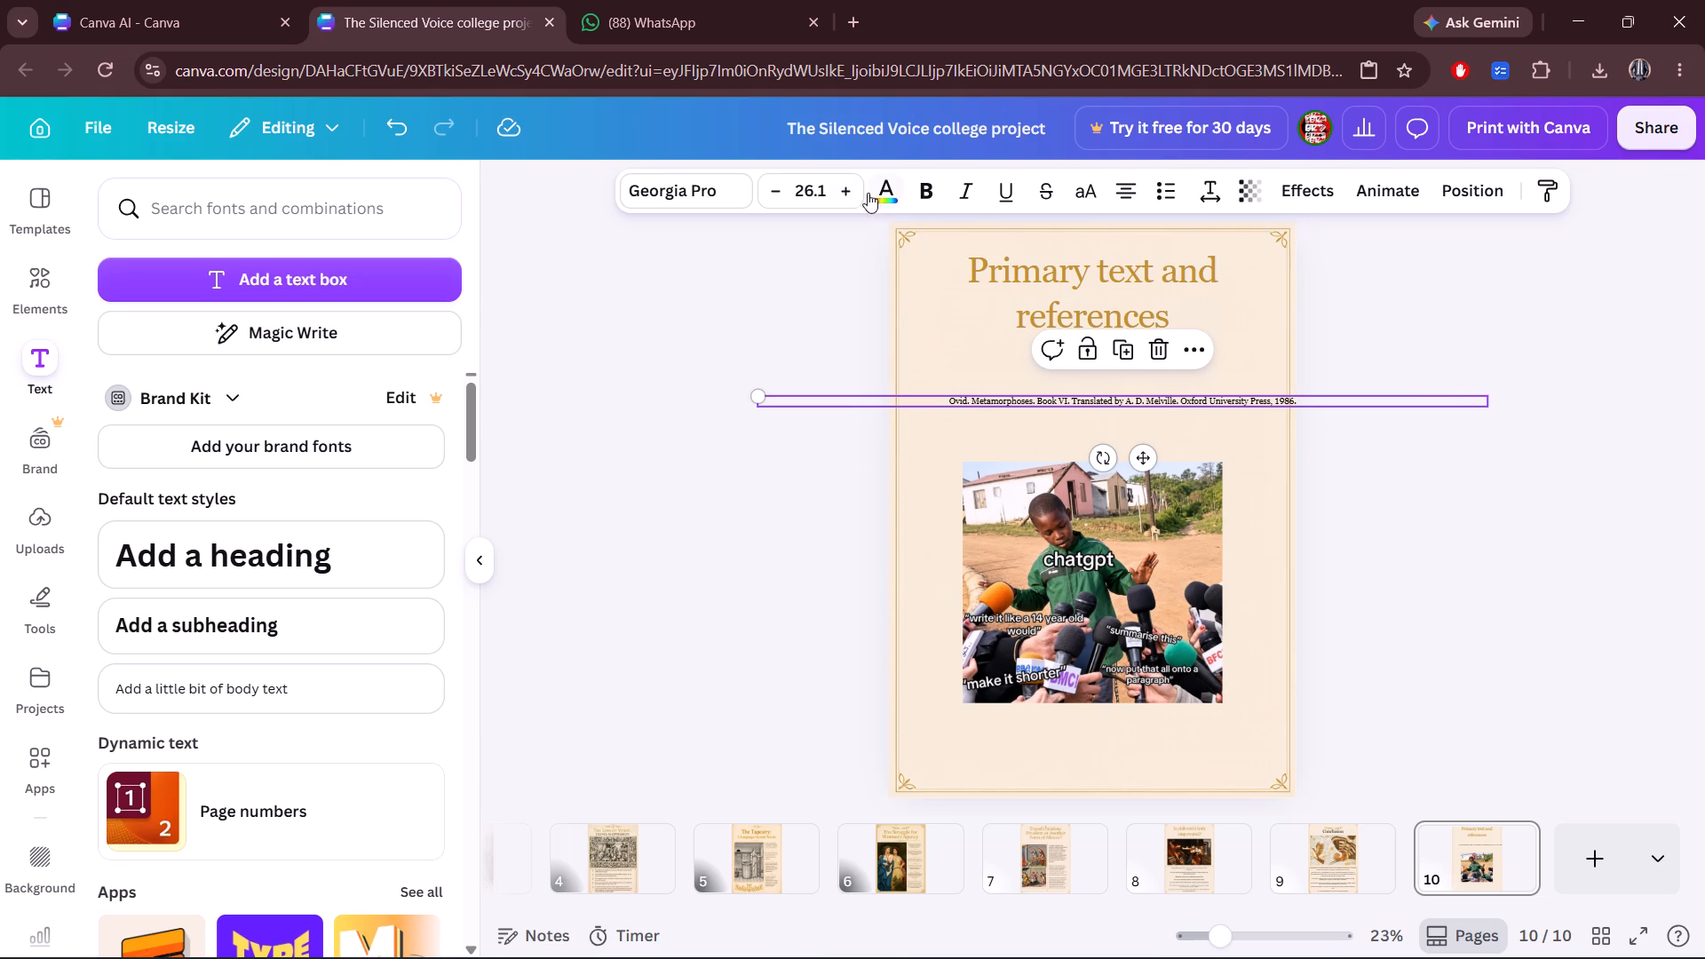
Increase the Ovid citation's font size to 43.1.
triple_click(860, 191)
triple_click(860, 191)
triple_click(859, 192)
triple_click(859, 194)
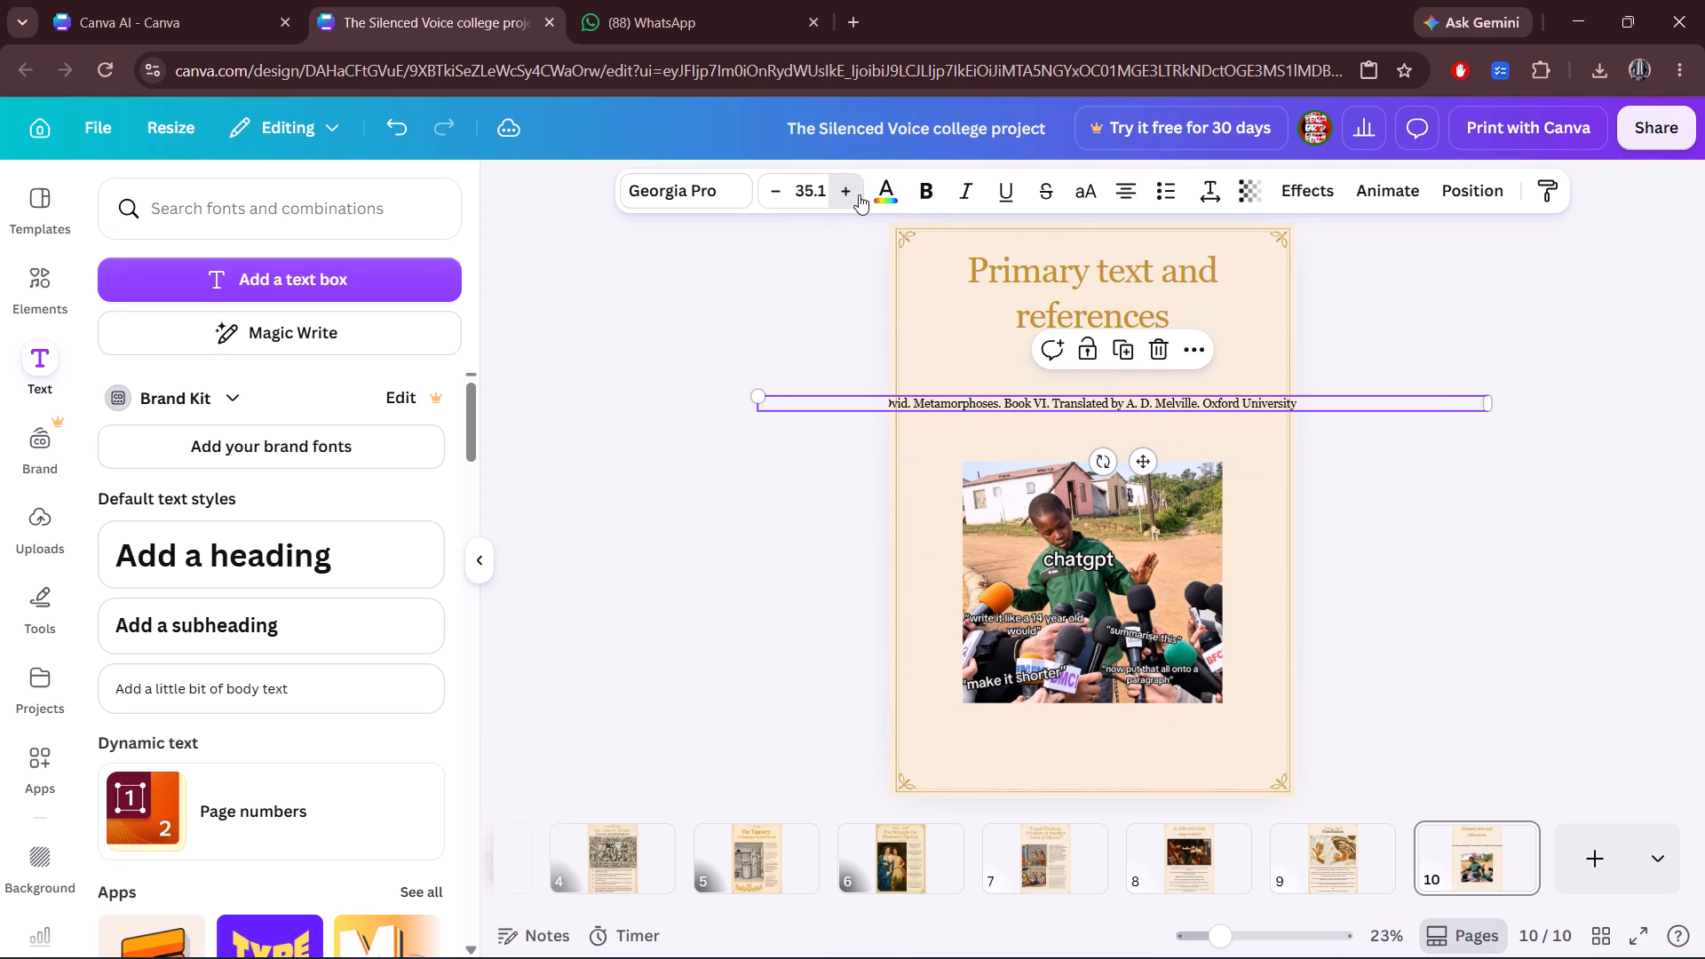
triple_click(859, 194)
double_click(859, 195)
Reposition the Ovid citation closer to the heading and roughly centred across page 10.
left_click_drag(765, 393, 766, 392)
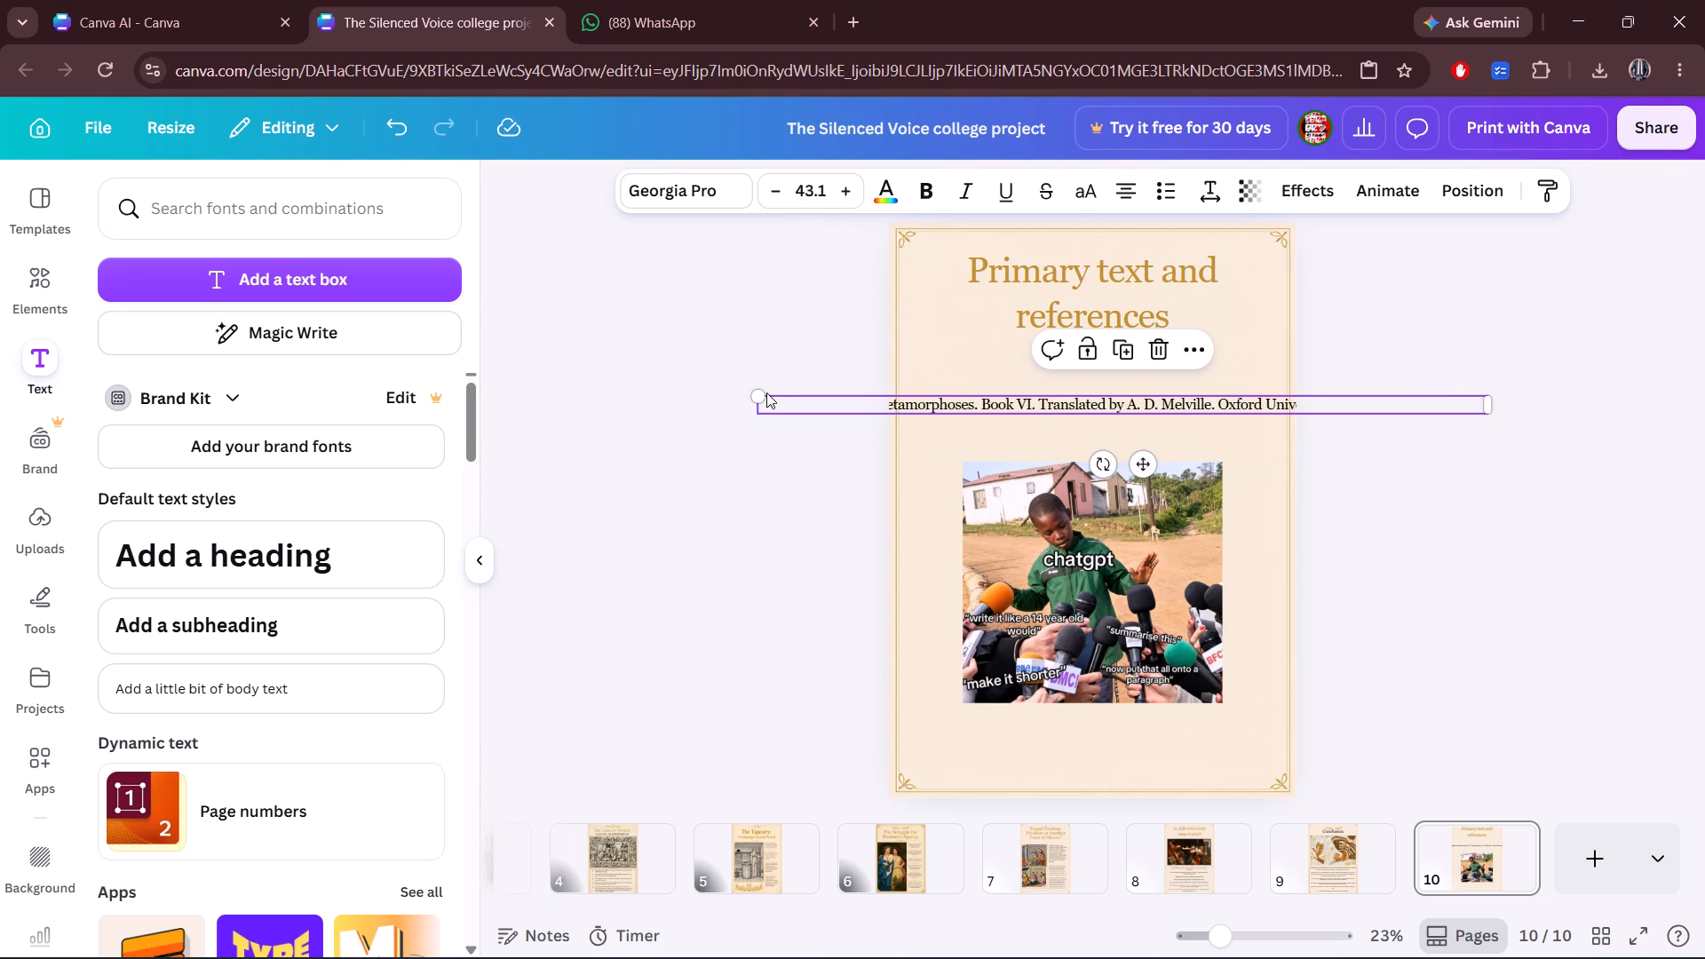
left_click_drag(766, 392, 905, 367)
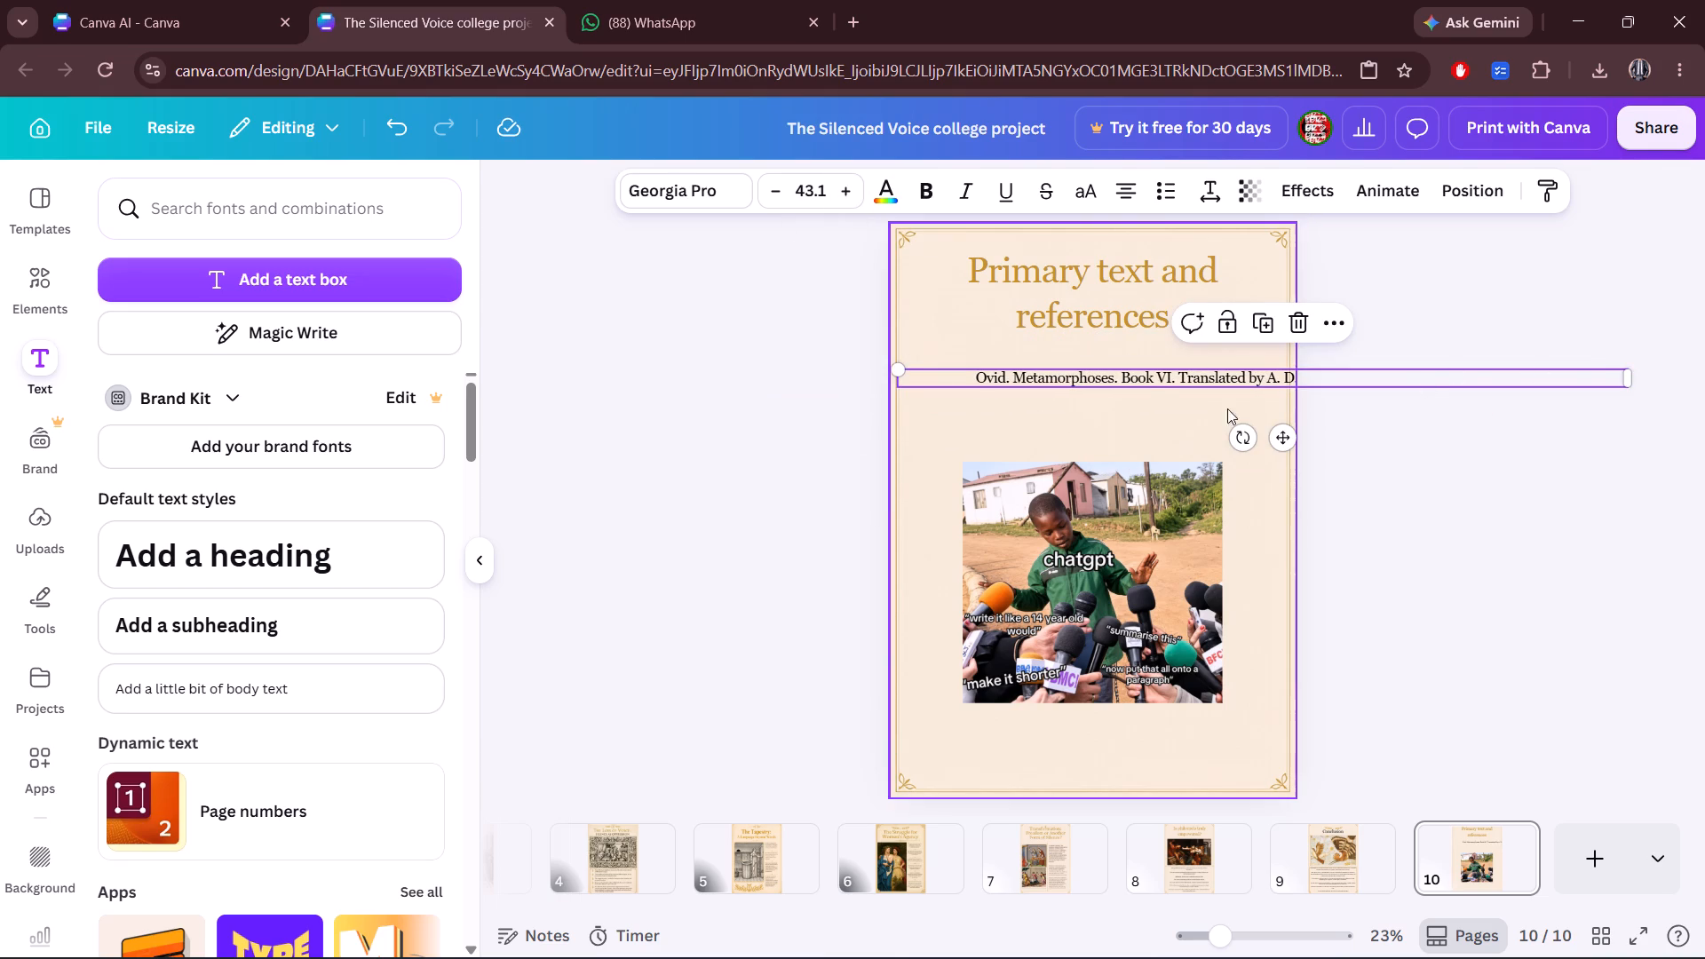
left_click(1142, 388)
left_click(1142, 379)
left_click(1375, 365)
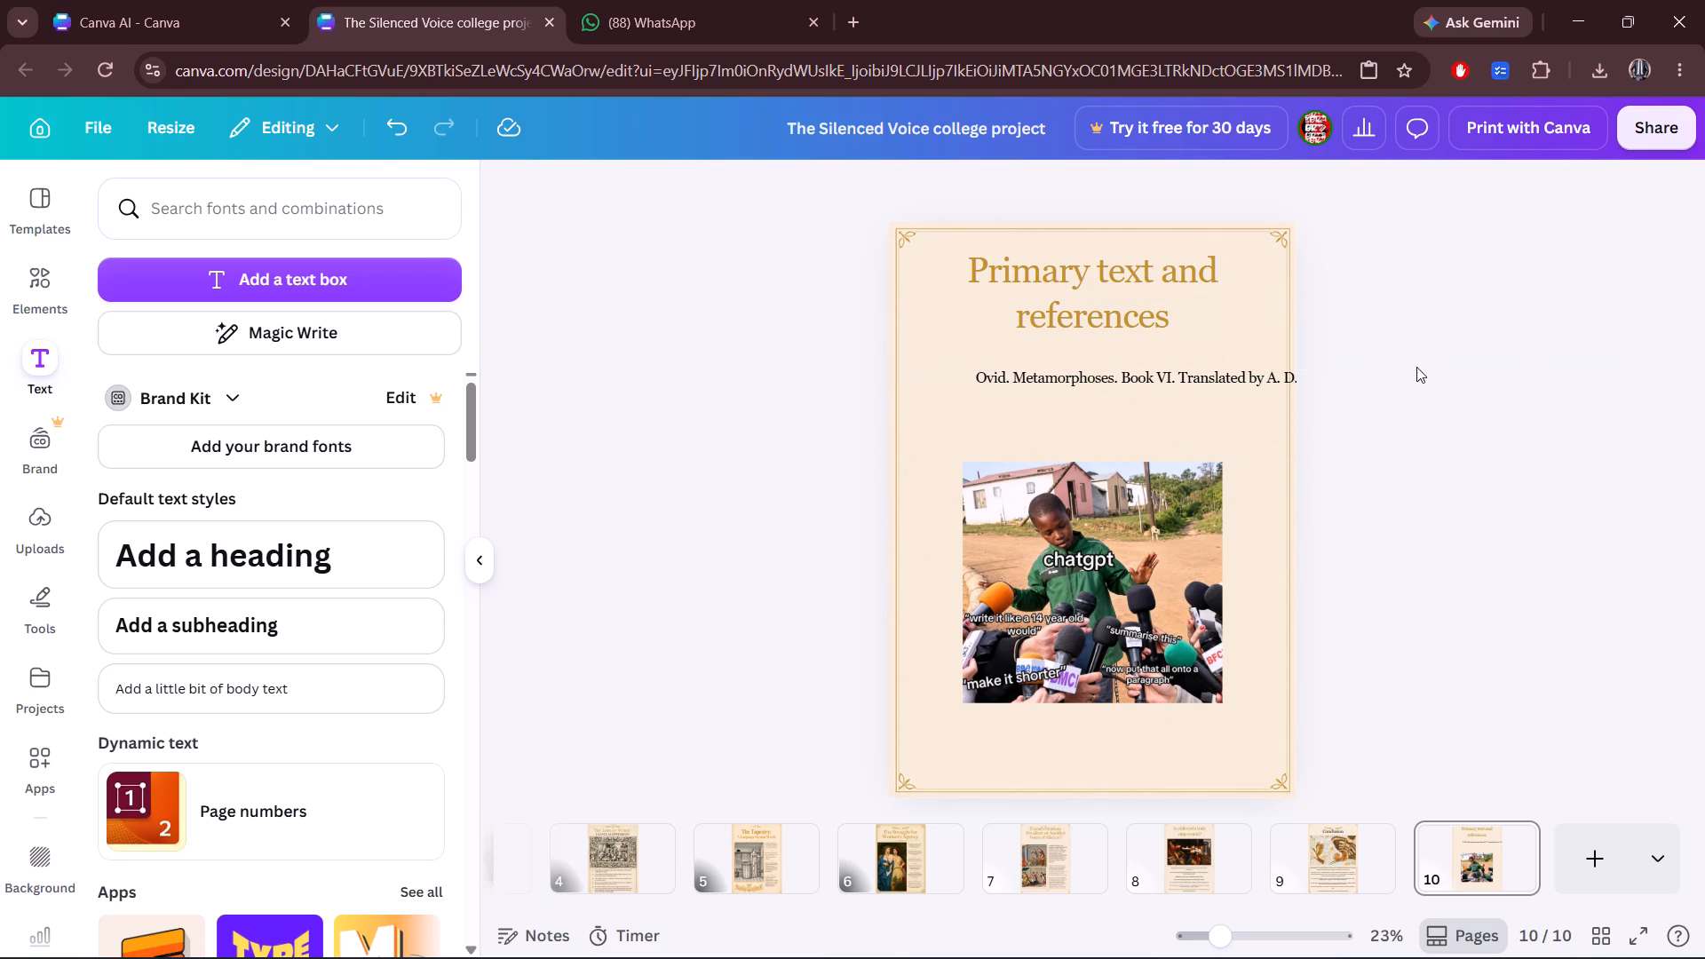
left_click(1273, 368)
left_click_drag(1273, 368, 1170, 377)
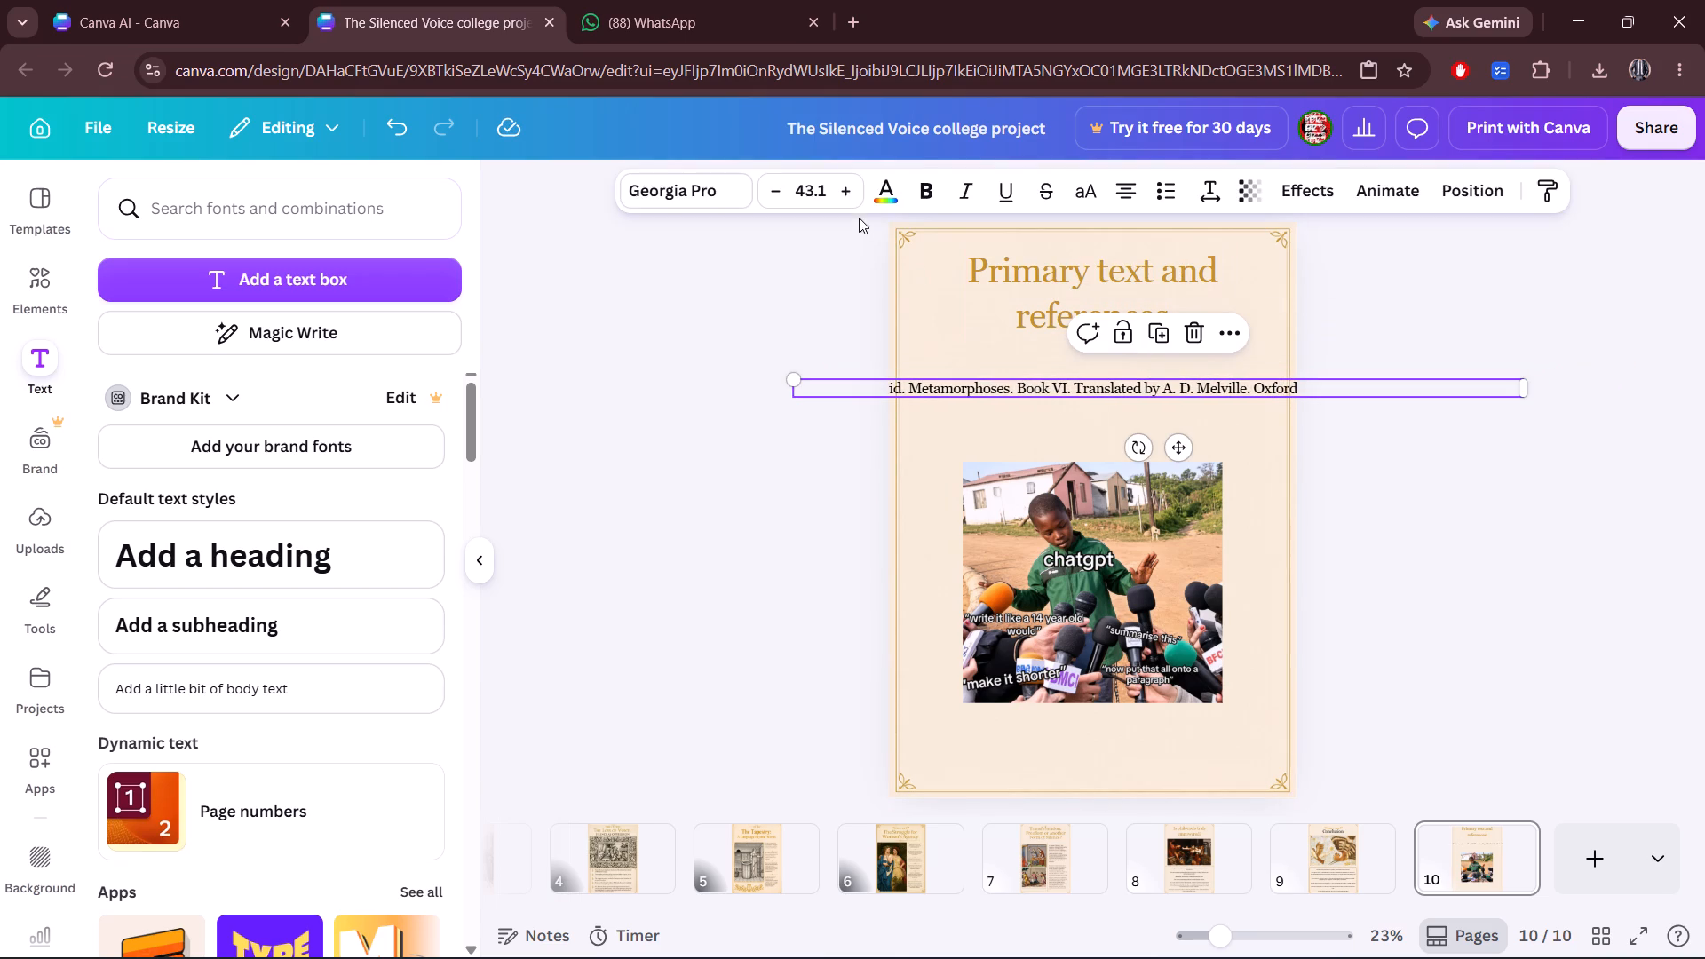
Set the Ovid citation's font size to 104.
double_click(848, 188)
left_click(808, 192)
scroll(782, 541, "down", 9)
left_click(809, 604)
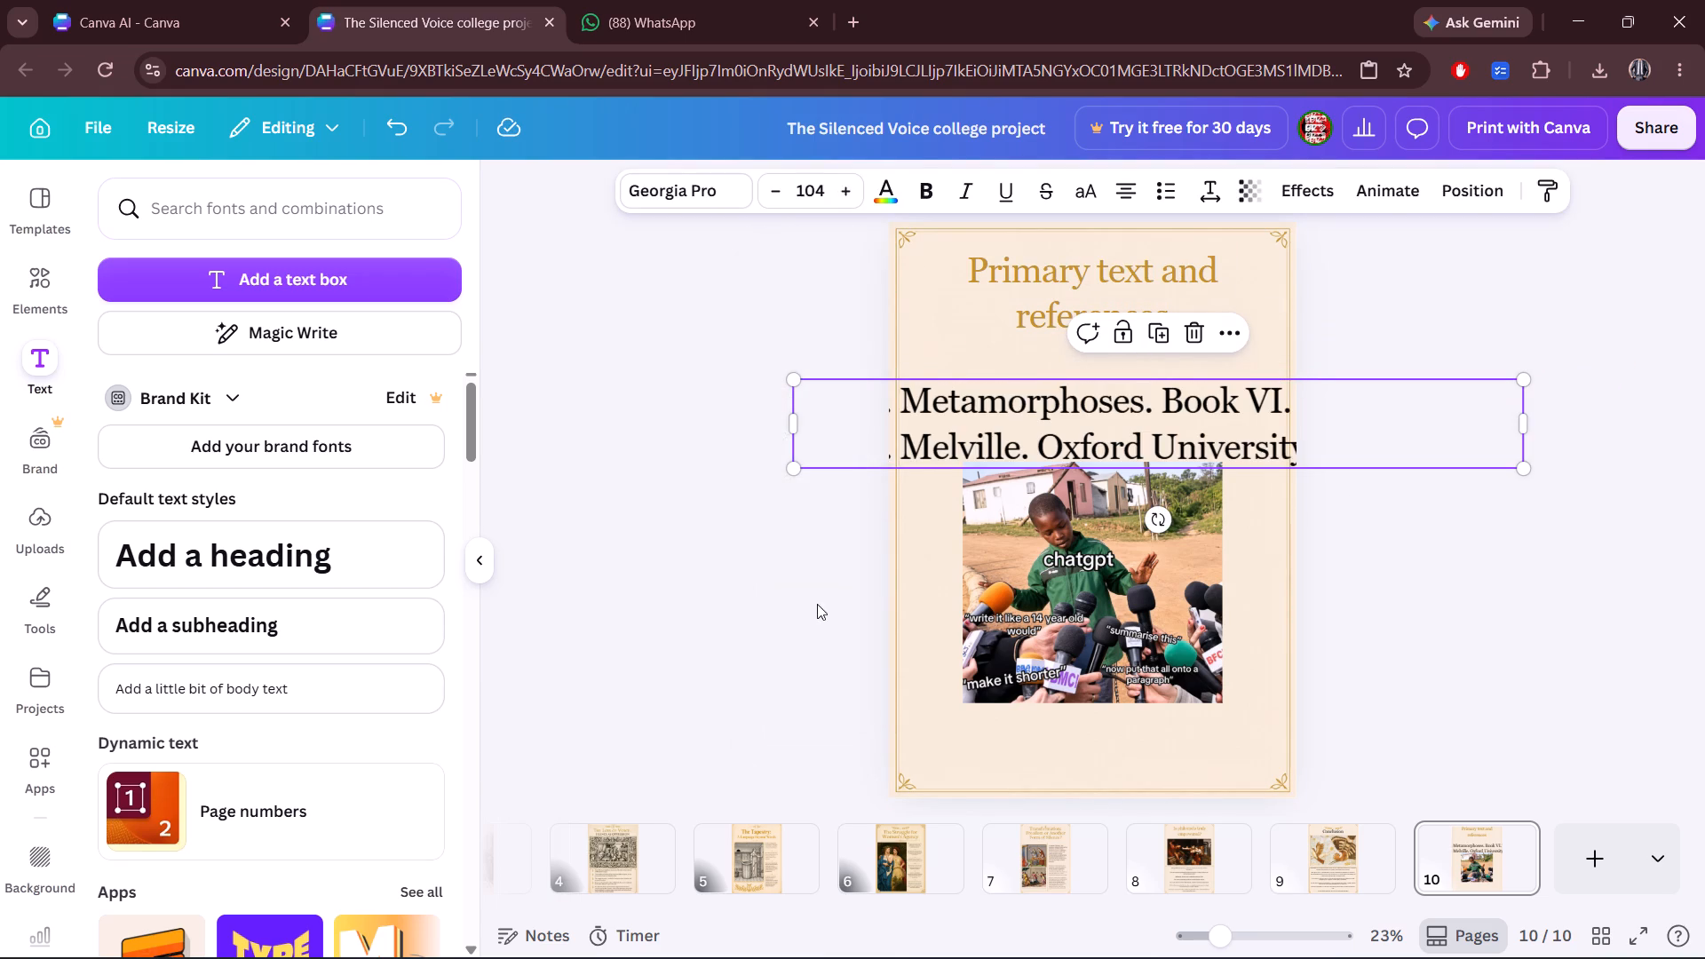
Move the Ovid citation directly beneath the heading and narrow its text box to the width of page 10.
left_click_drag(1525, 416, 1371, 418)
left_click_drag(1189, 418, 1200, 369)
left_click_drag(797, 398, 892, 392)
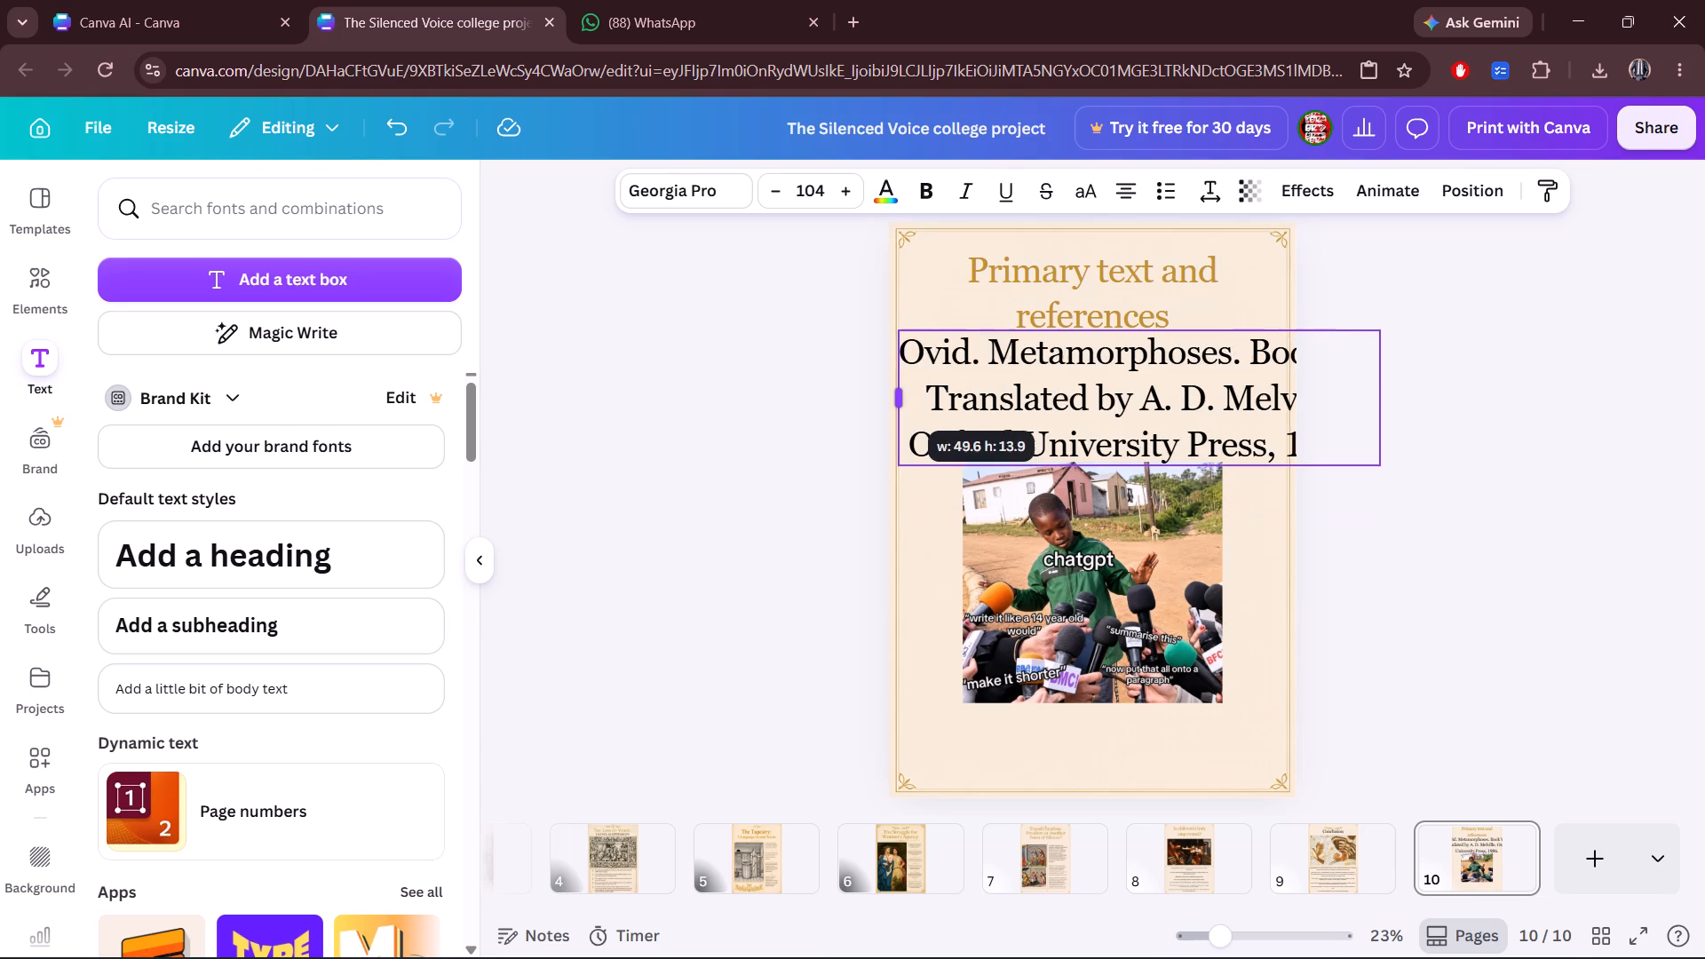
left_click_drag(892, 392, 891, 392)
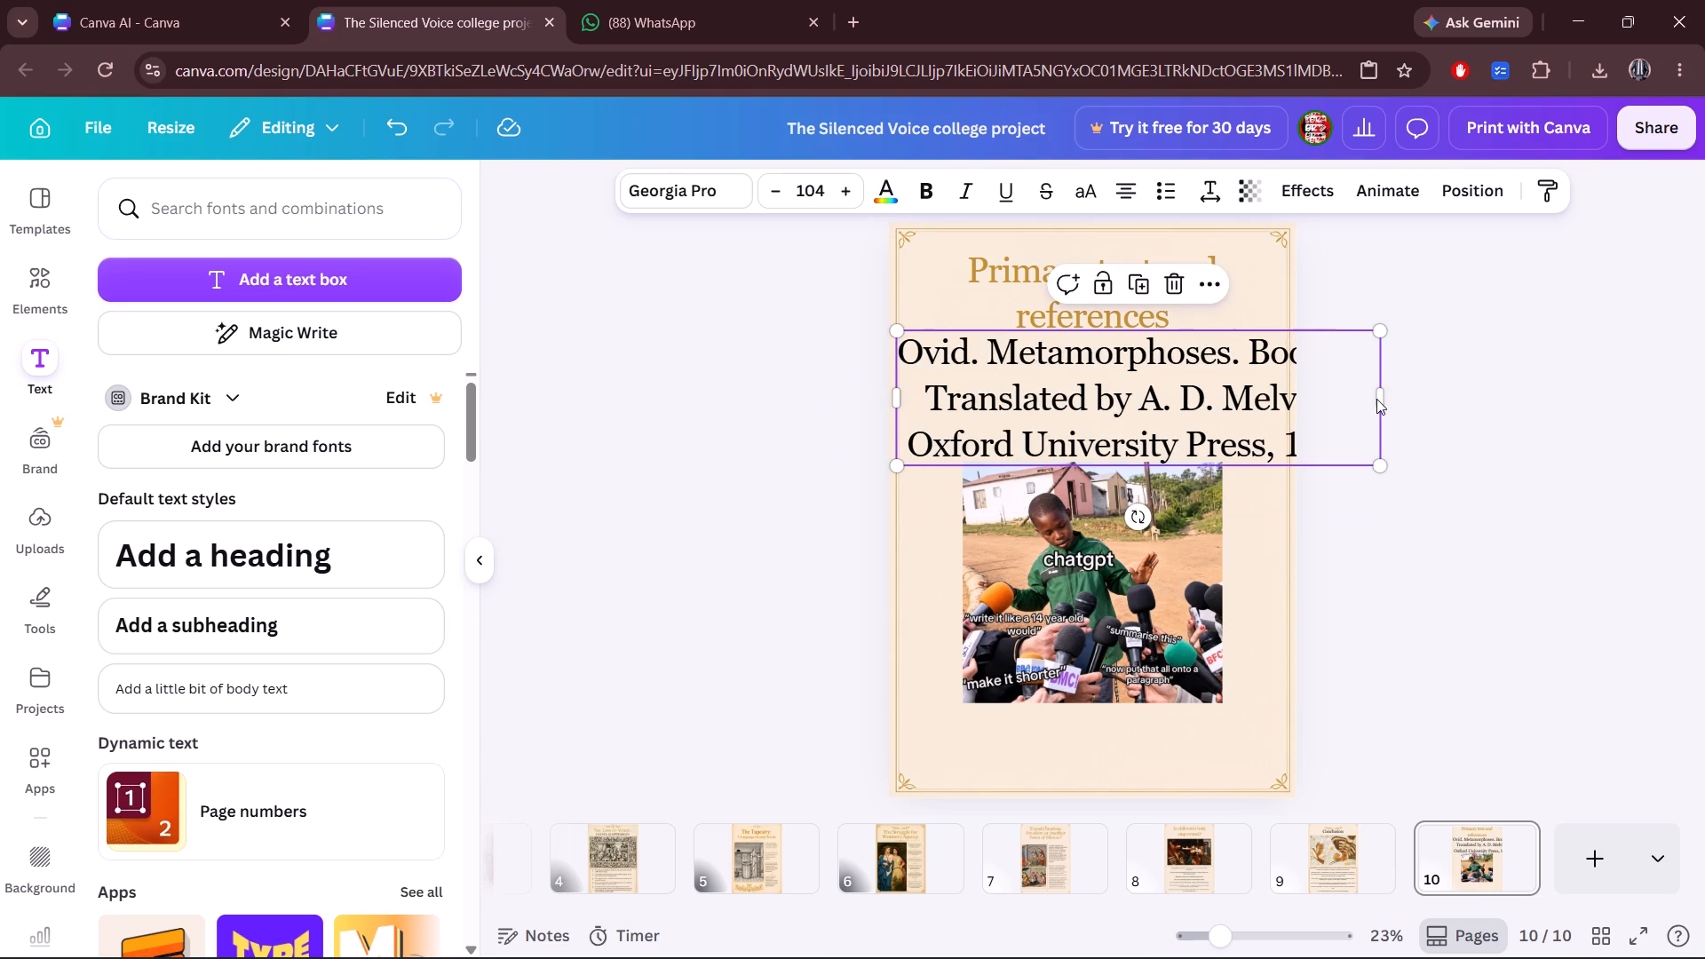
left_click_drag(1385, 398, 1294, 397)
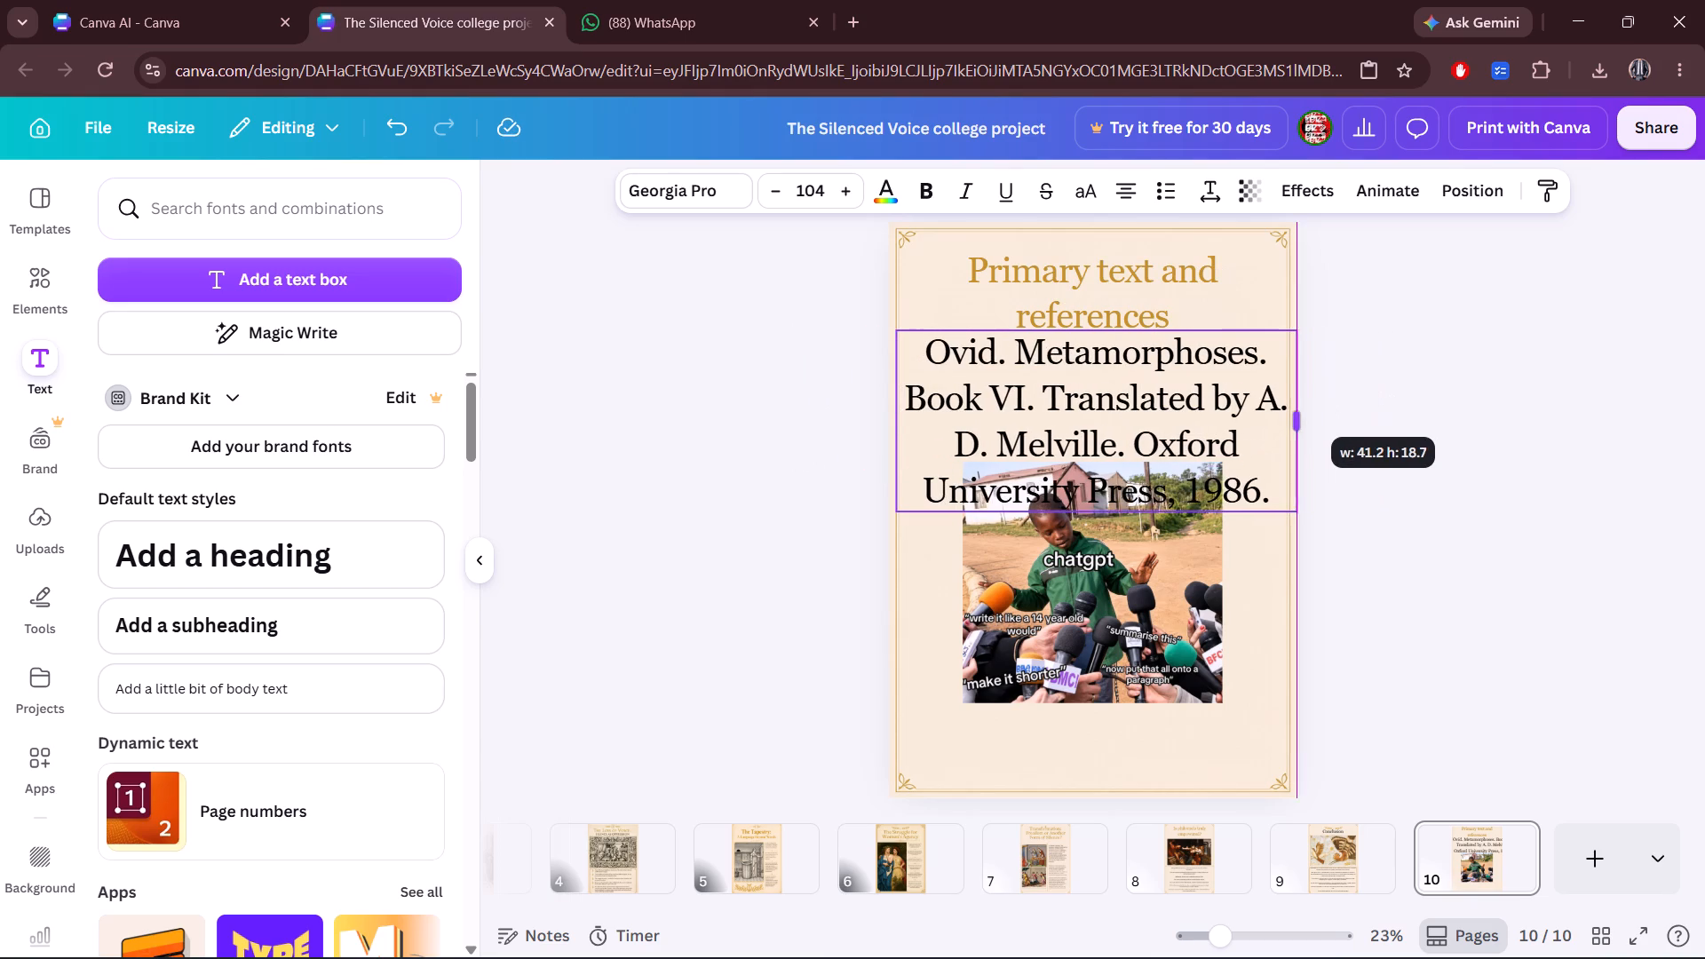
left_click_drag(1294, 397, 1297, 399)
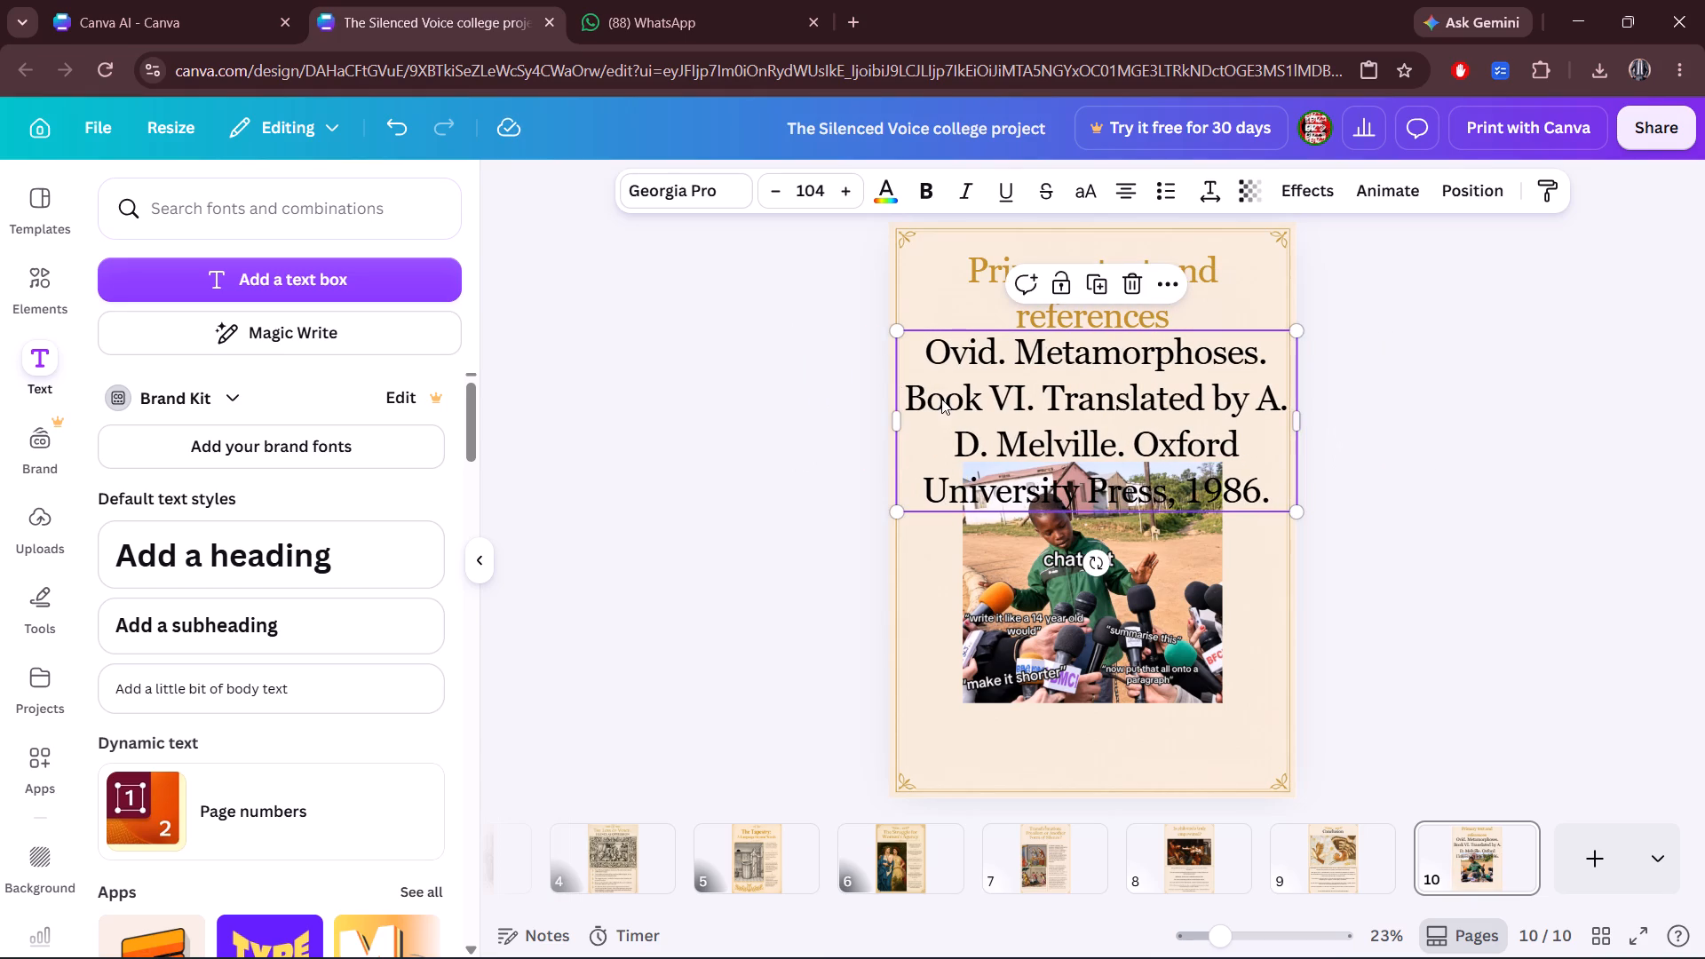
left_click_drag(893, 424, 892, 444)
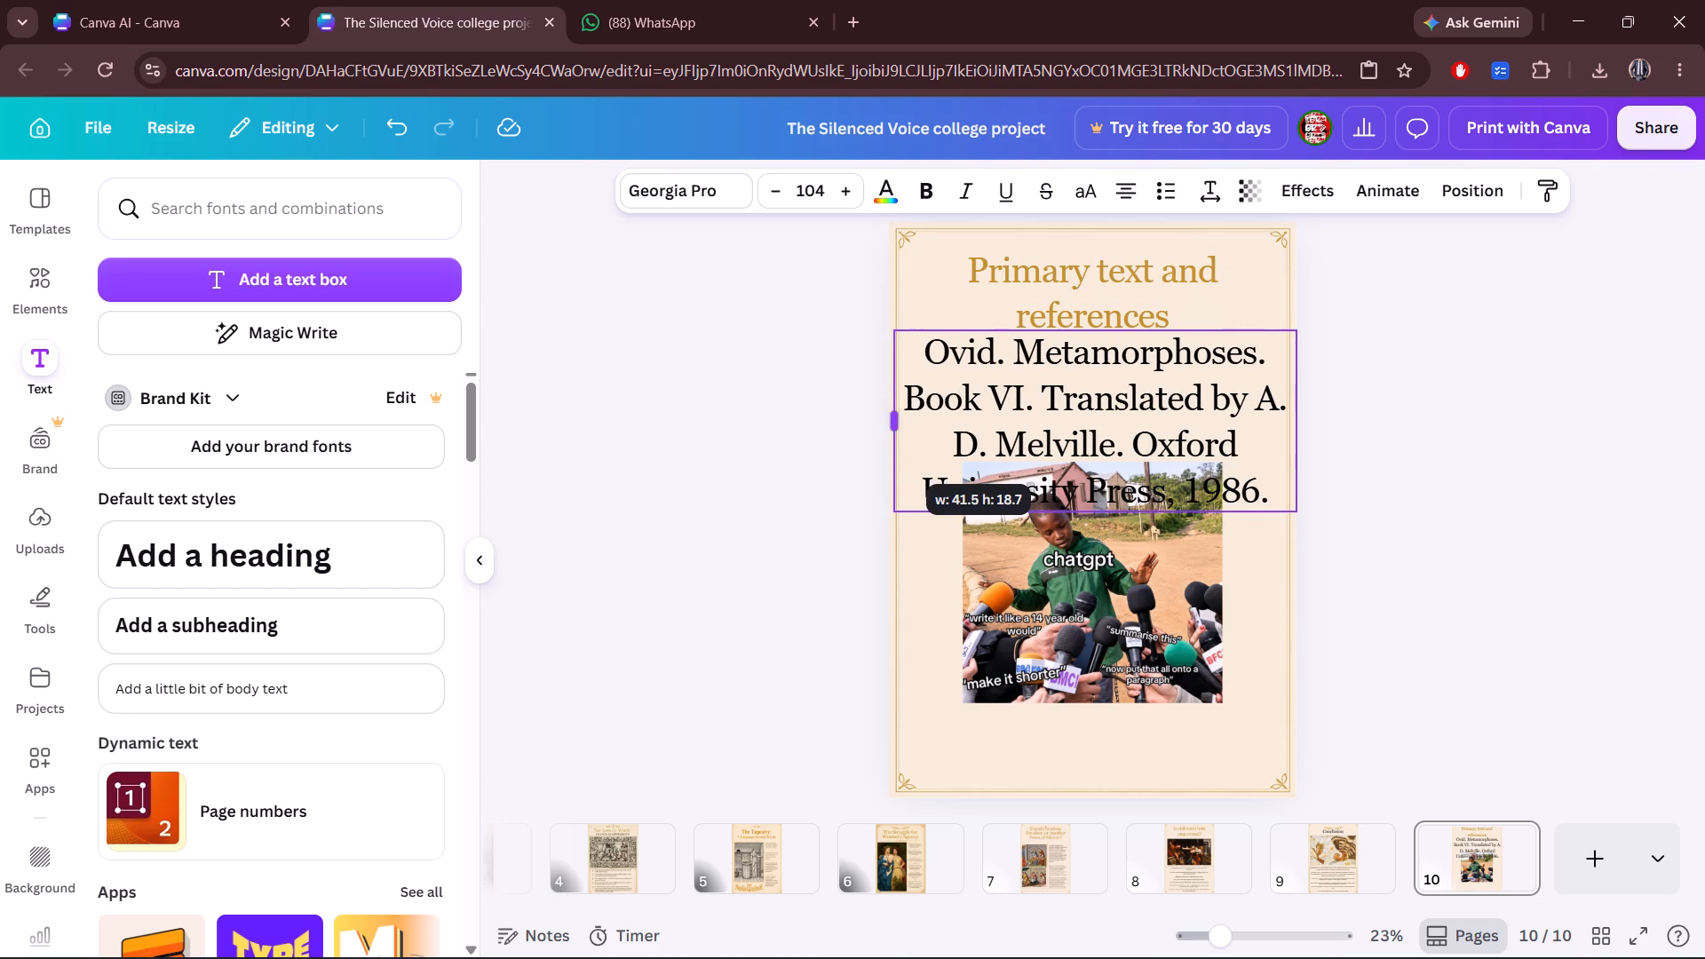
left_click_drag(892, 444, 890, 445)
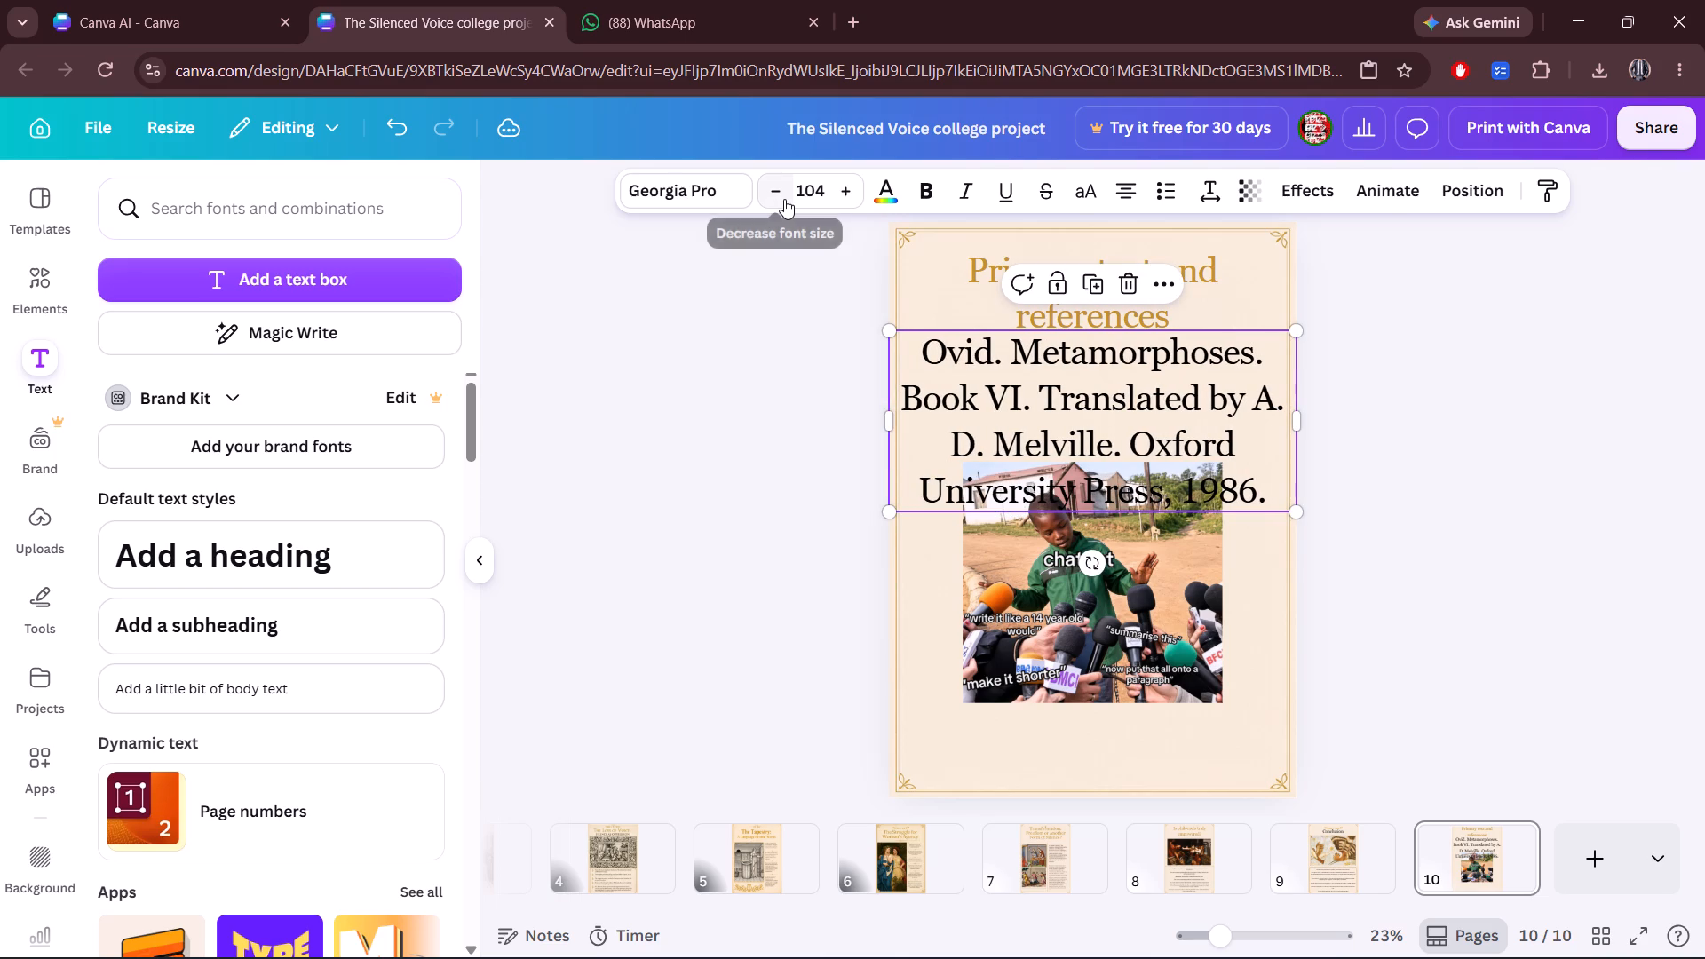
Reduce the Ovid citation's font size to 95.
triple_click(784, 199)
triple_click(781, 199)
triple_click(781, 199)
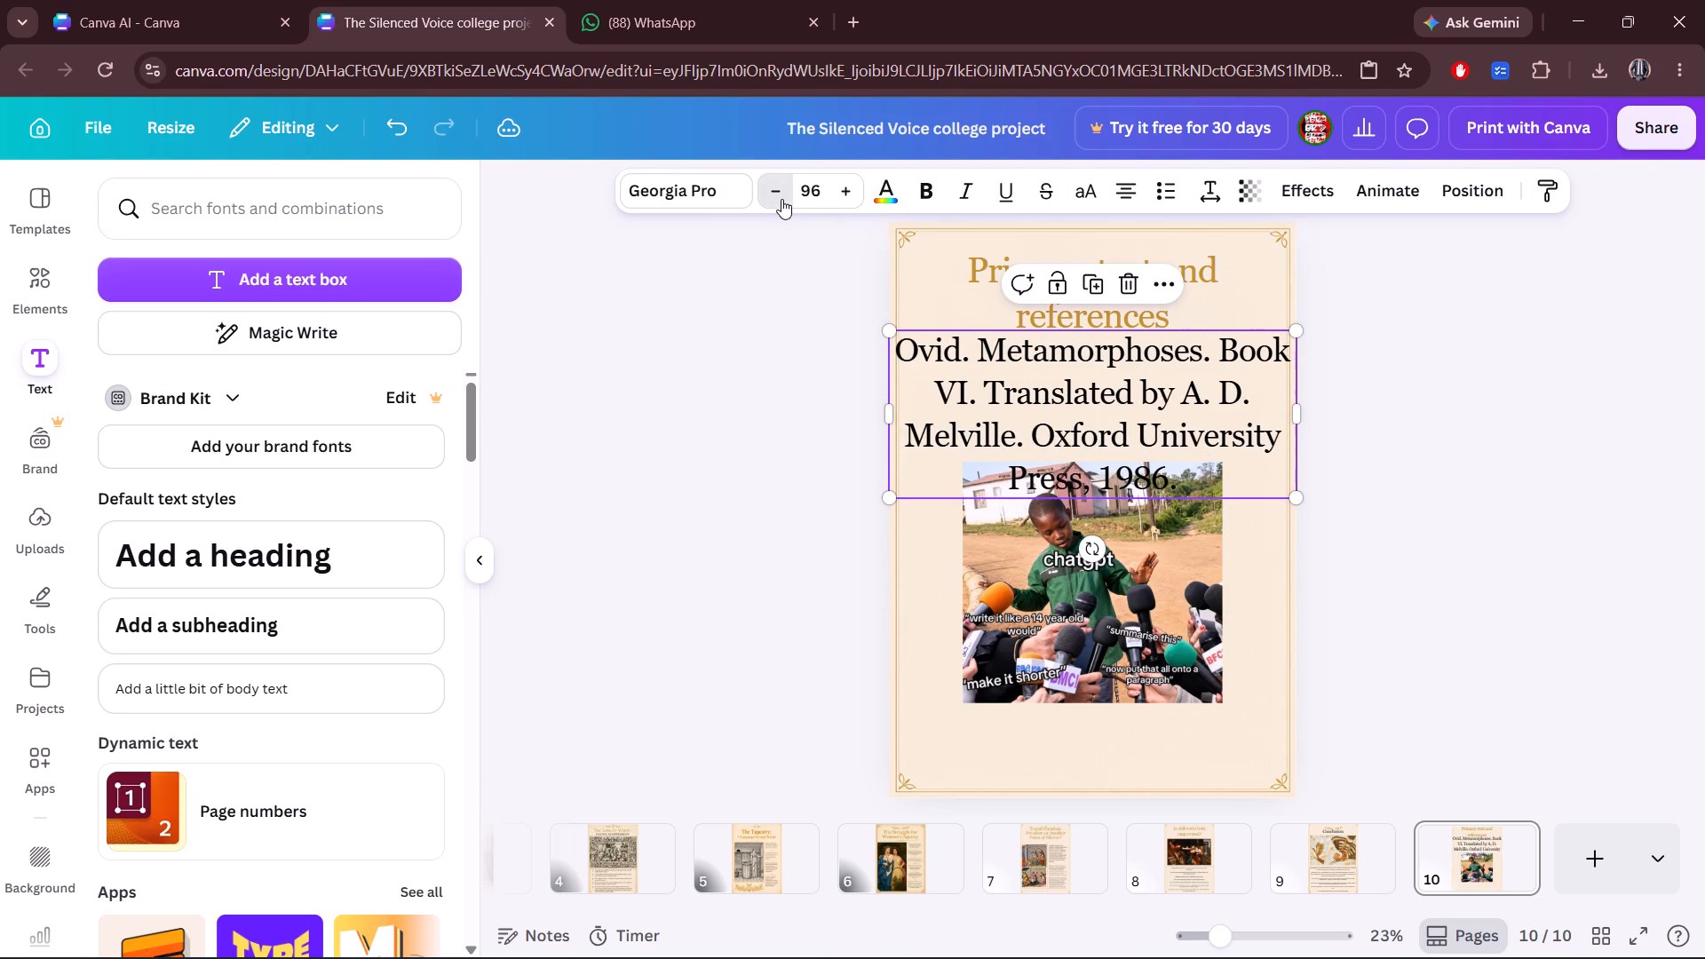
Narrow the citation's text box from both sides so it fits within the decorative border of page 10.
left_click(886, 432)
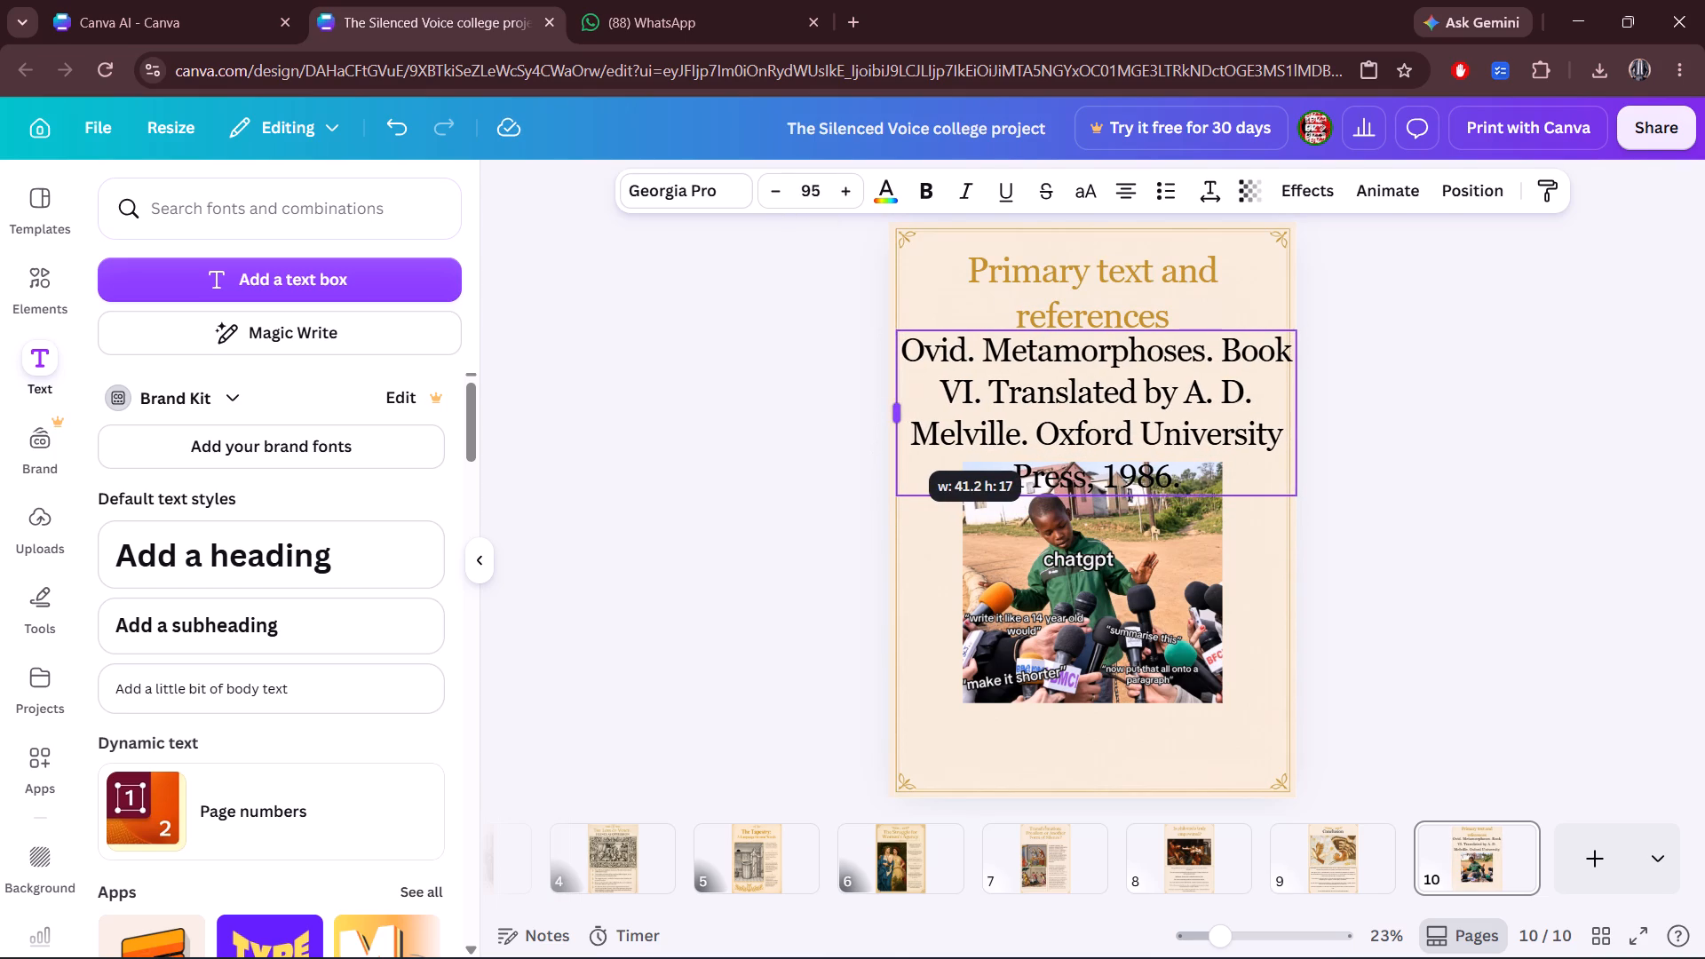
left_click_drag(1300, 409, 1292, 413)
left_click(1292, 413)
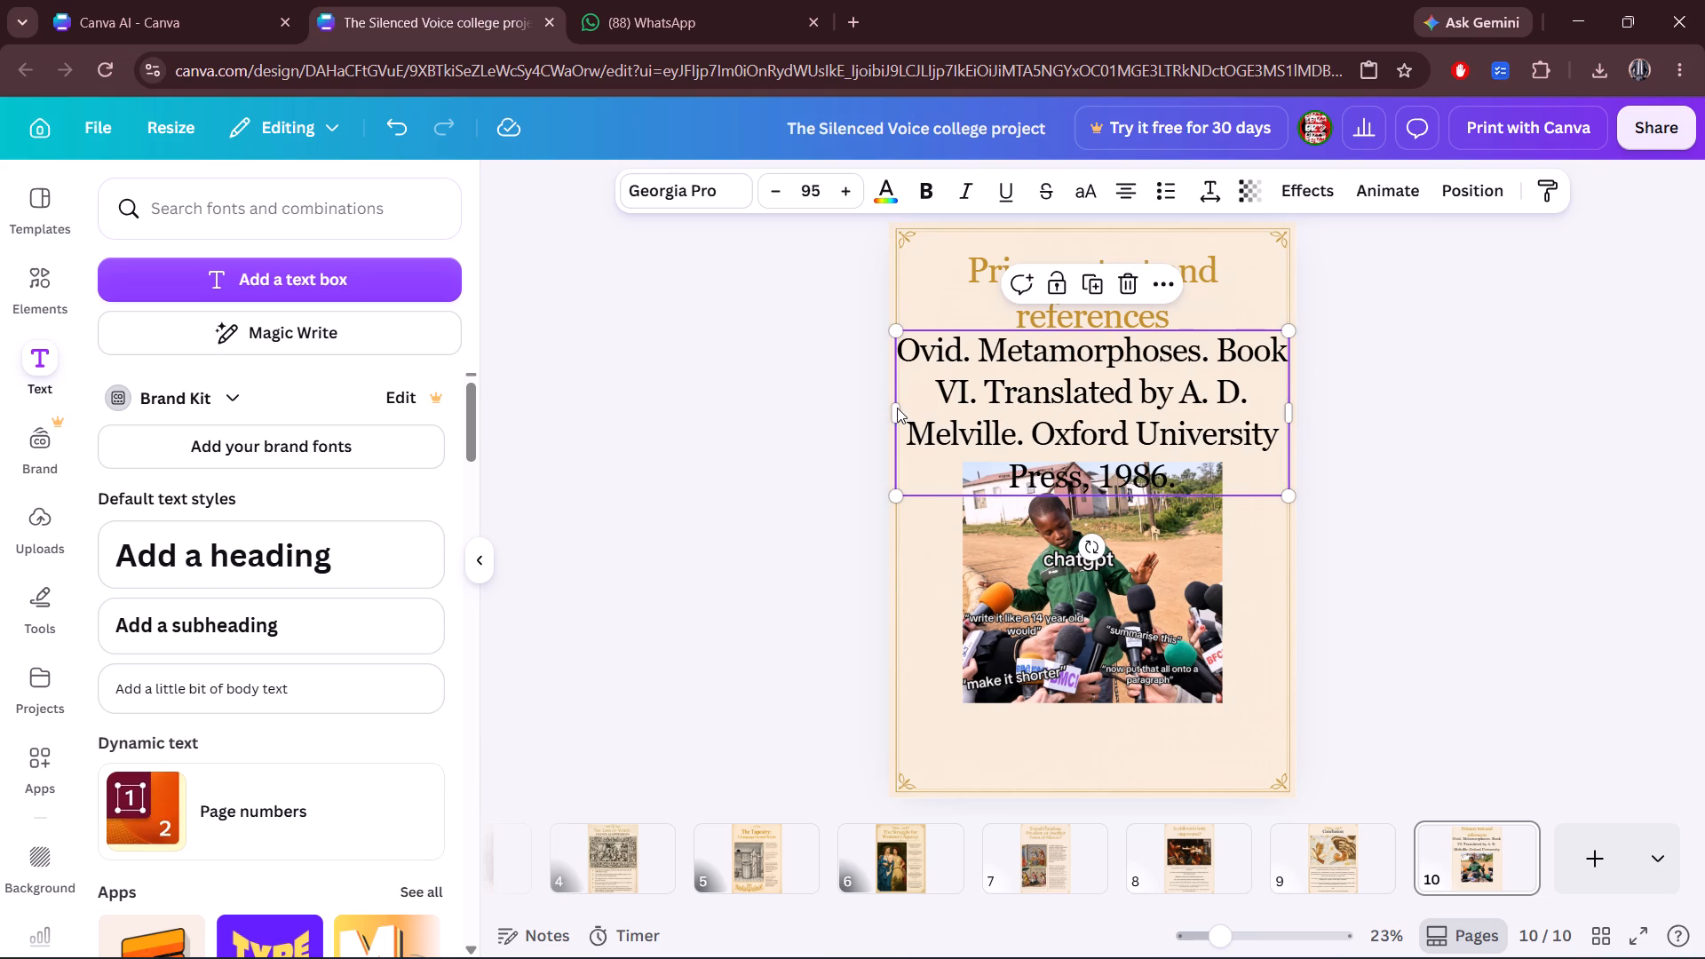
left_click(897, 407)
left_click(892, 405)
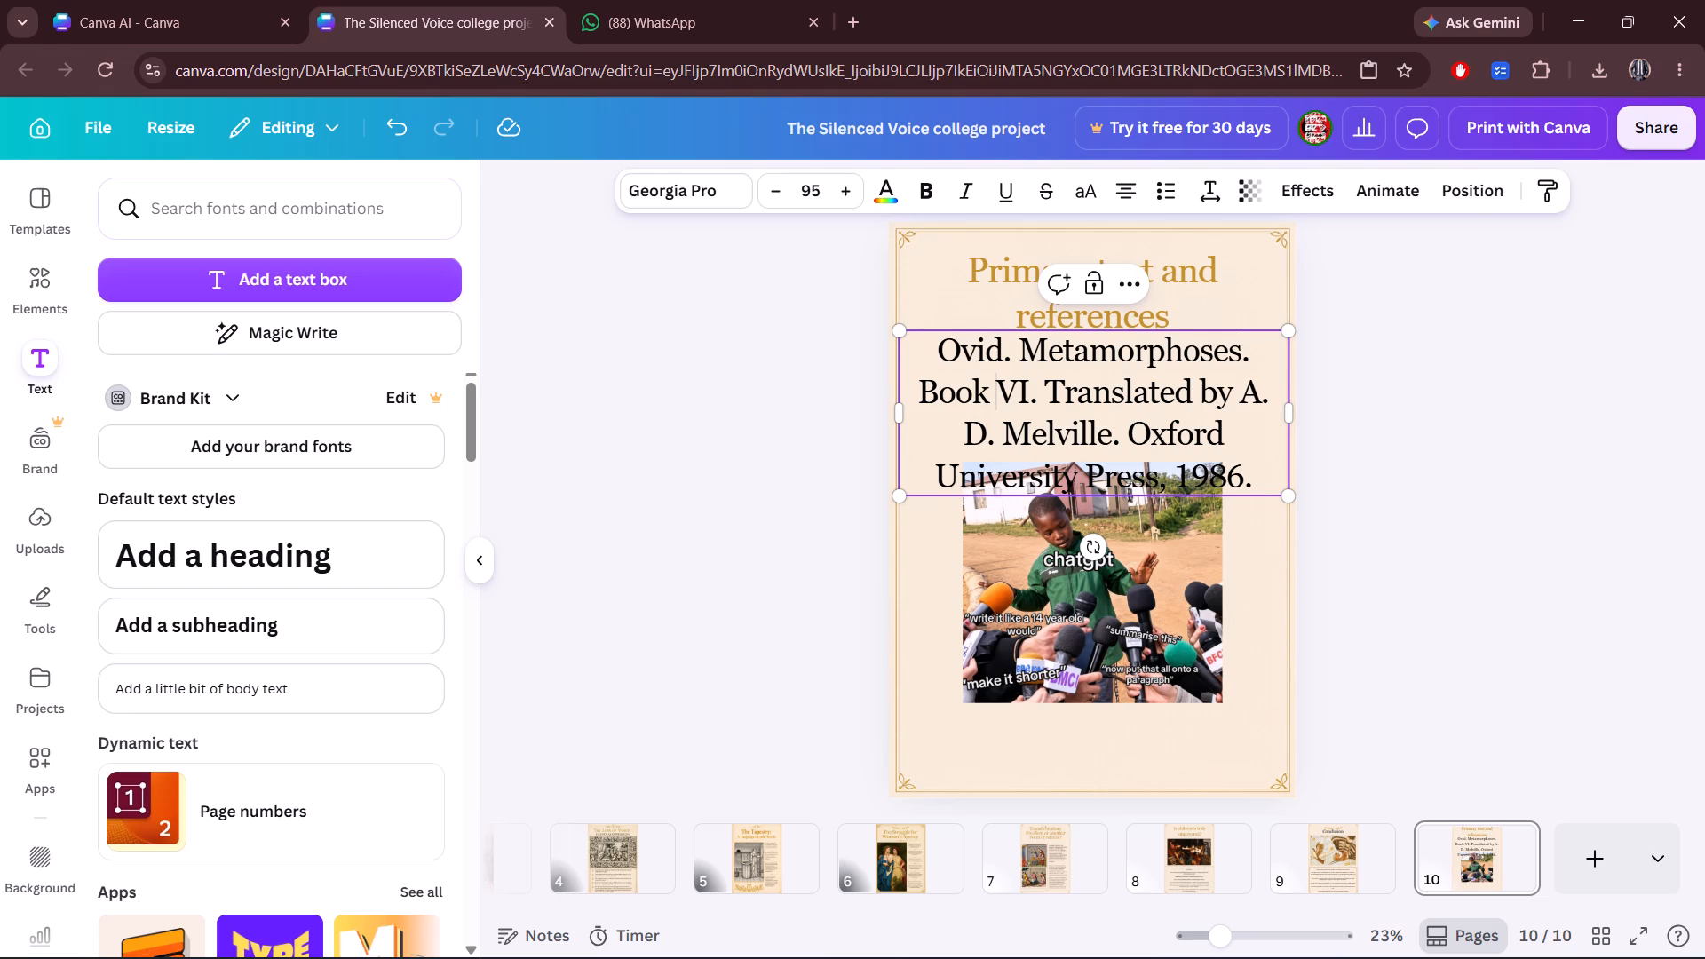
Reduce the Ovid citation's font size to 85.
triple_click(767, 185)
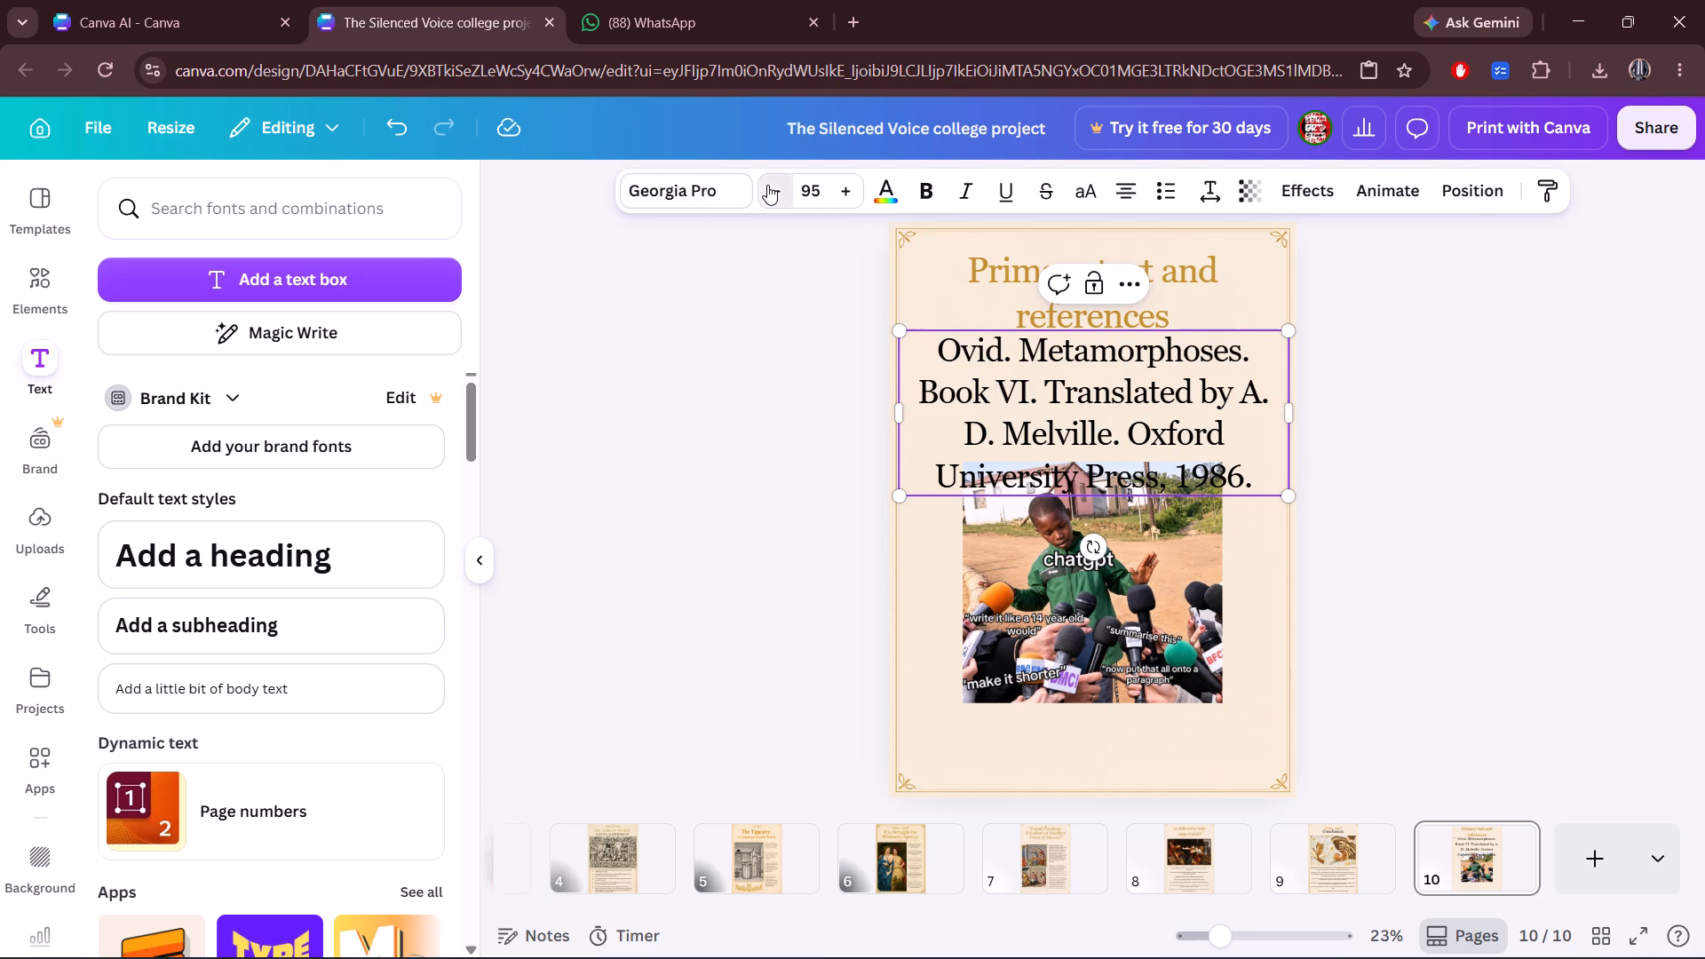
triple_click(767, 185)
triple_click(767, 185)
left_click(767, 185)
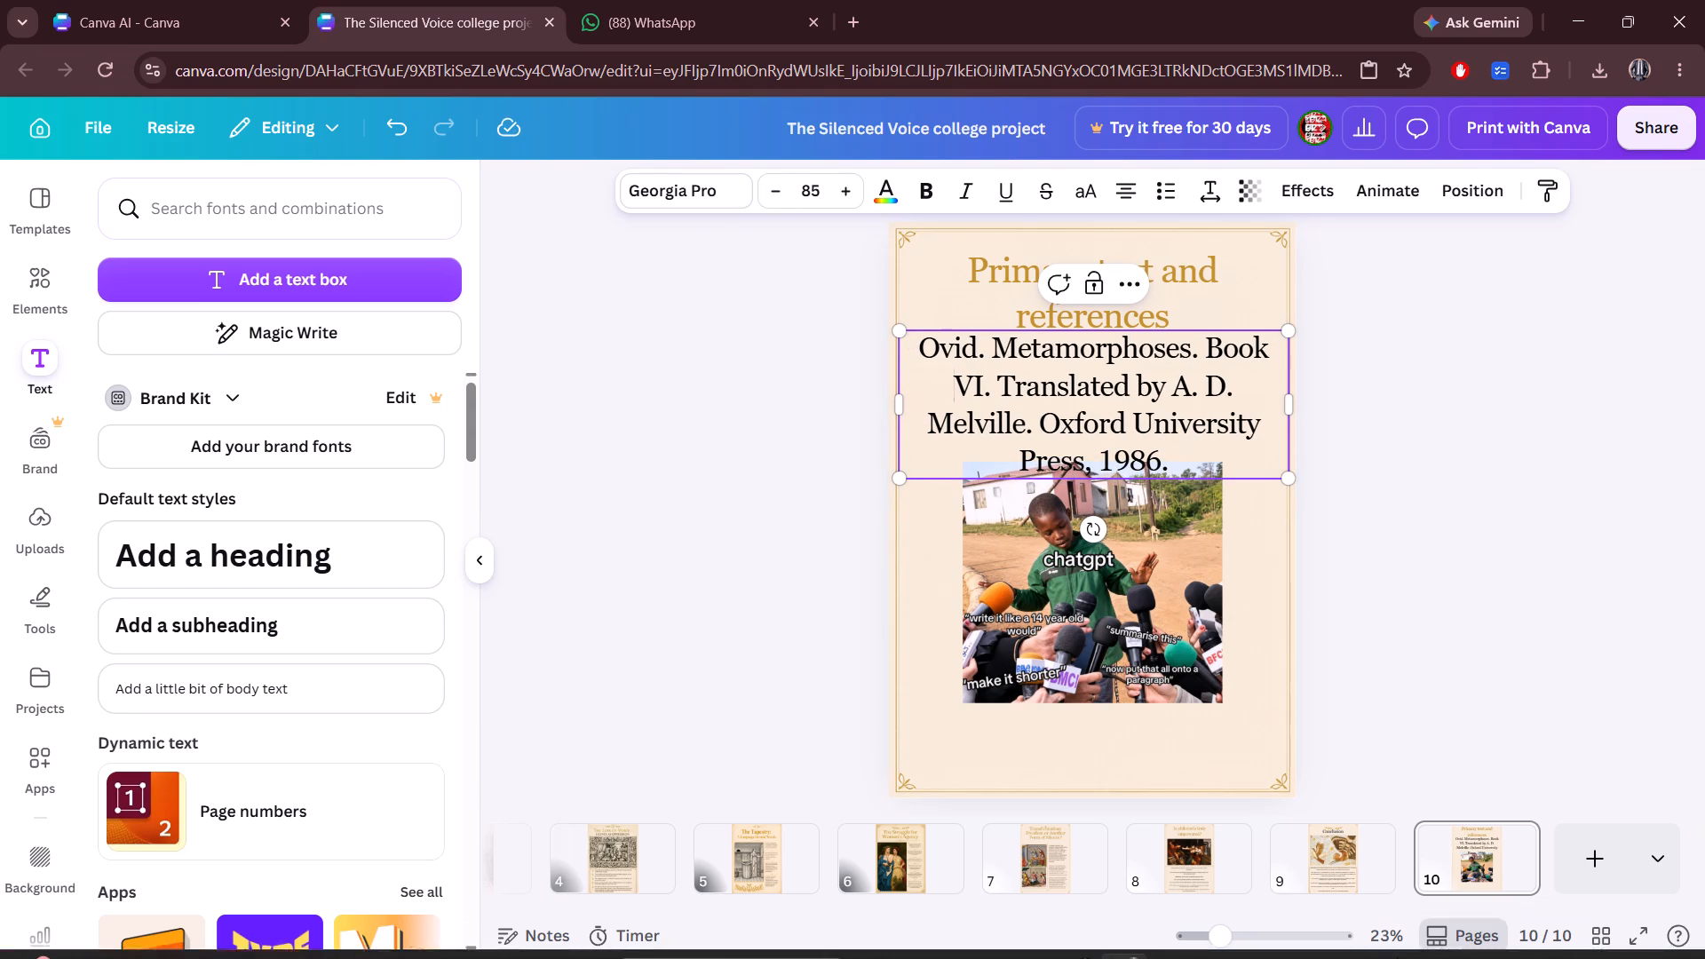
Review the title and body text layout on pages 7, 8 and 9 for comparison with page 10.
left_click(1313, 850)
left_click(1237, 703)
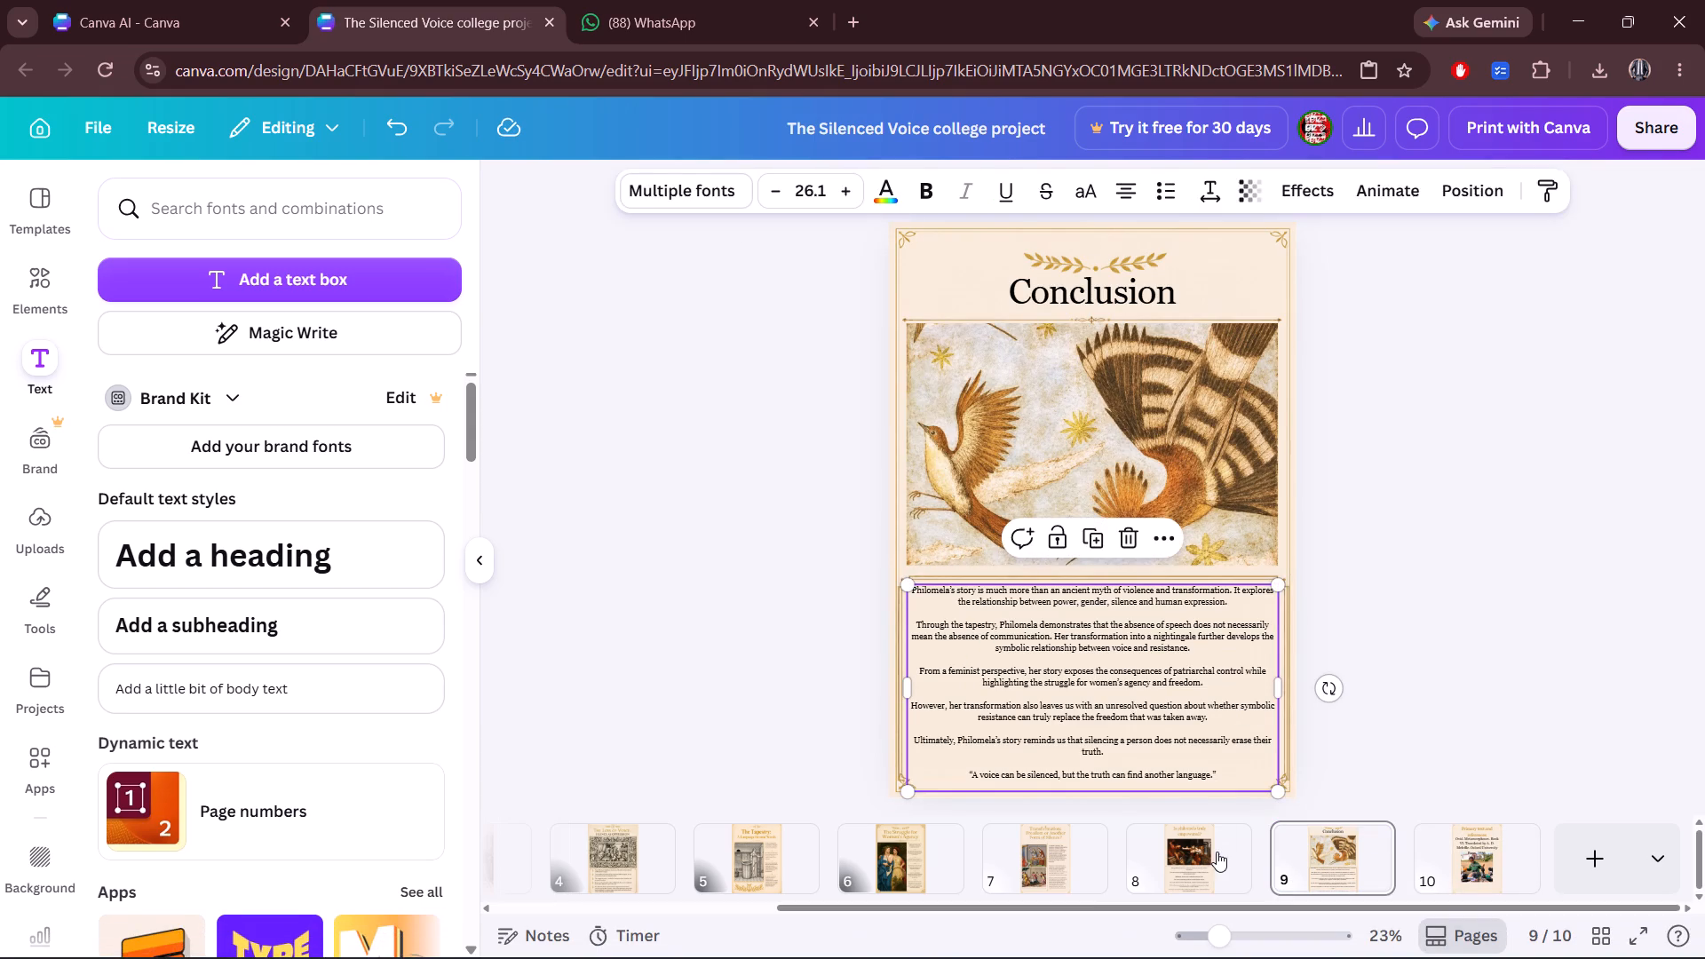
left_click(1217, 852)
left_click(1045, 864)
left_click(1167, 858)
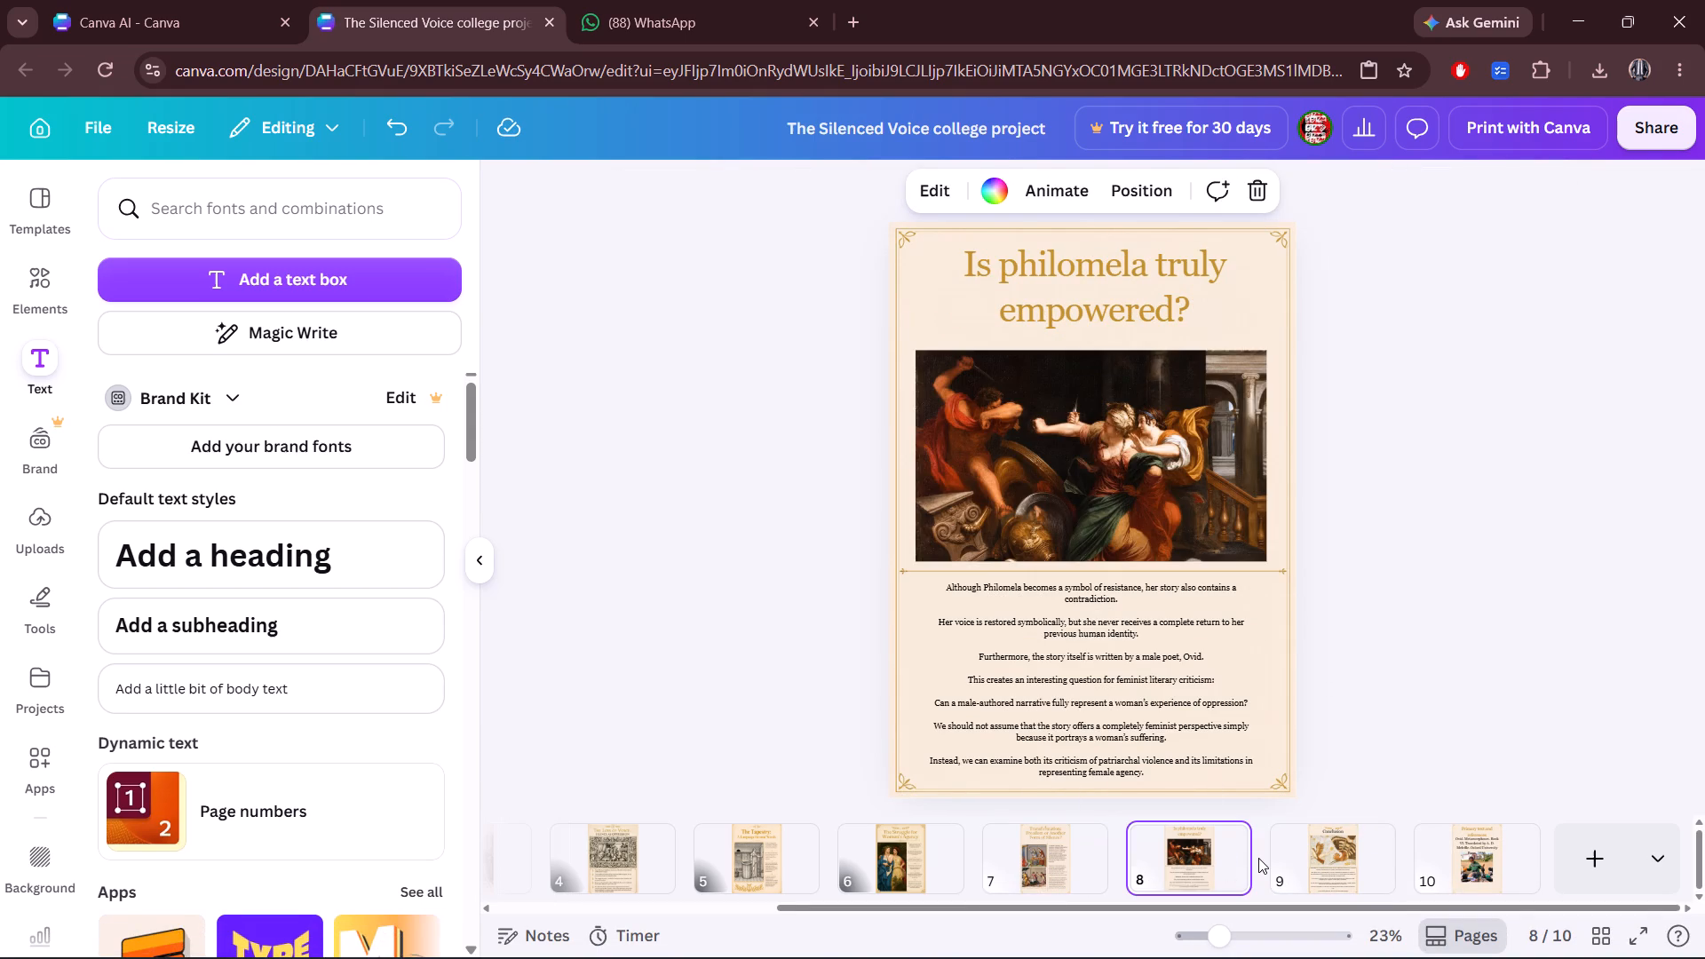
left_click(1258, 858)
left_click(1325, 858)
Move the meme image on page 10 down to clear the Ovid citation and widen it slightly.
left_click(1460, 869)
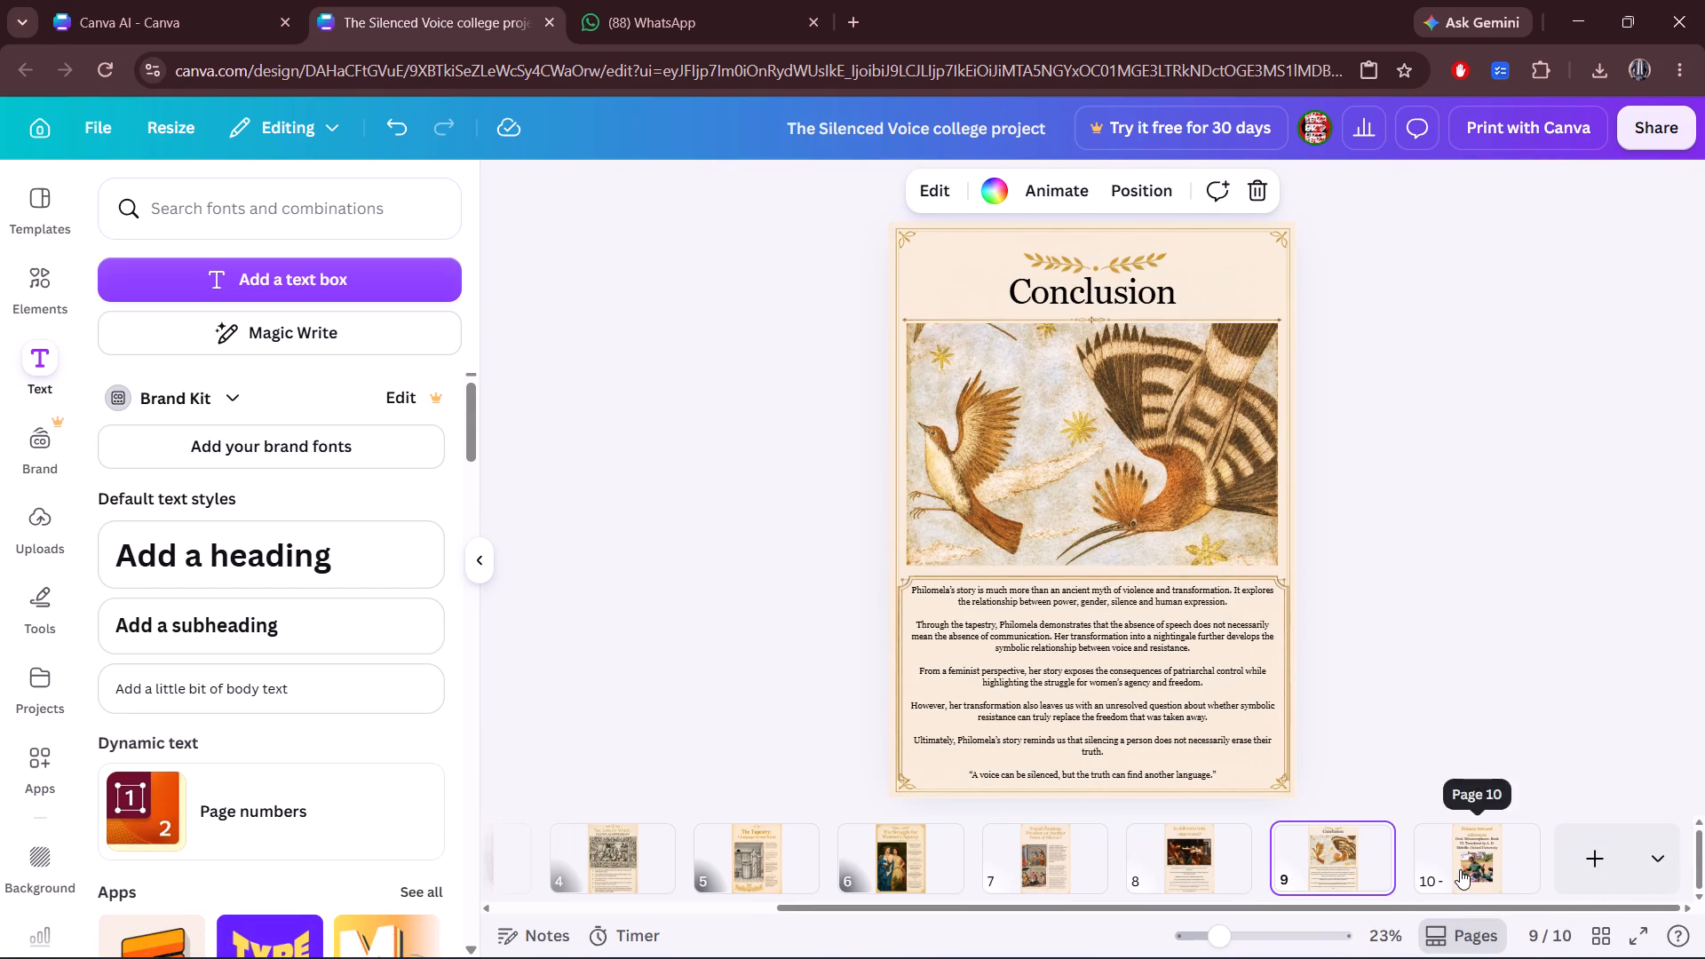
left_click(1108, 395)
left_click_drag(1116, 580, 1118, 614)
left_click_drag(964, 616, 955, 636)
Reduce the Ovid citation's font size to 70.
left_click(1074, 360)
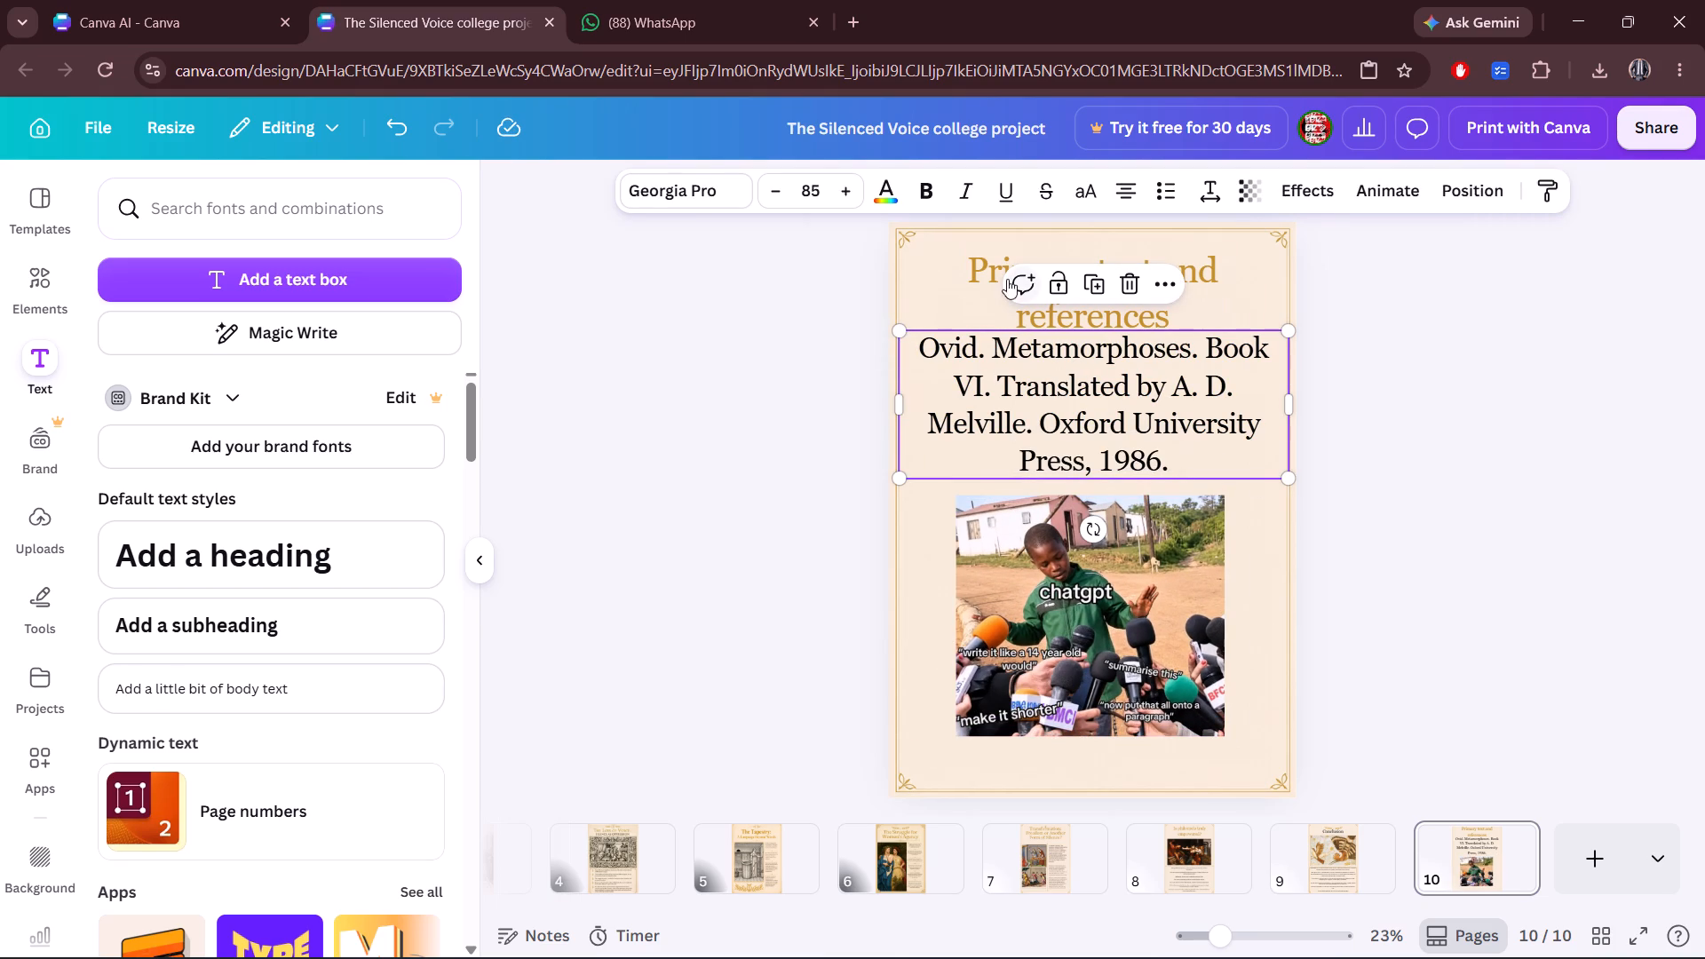
left_click(789, 180)
triple_click(787, 188)
triple_click(787, 189)
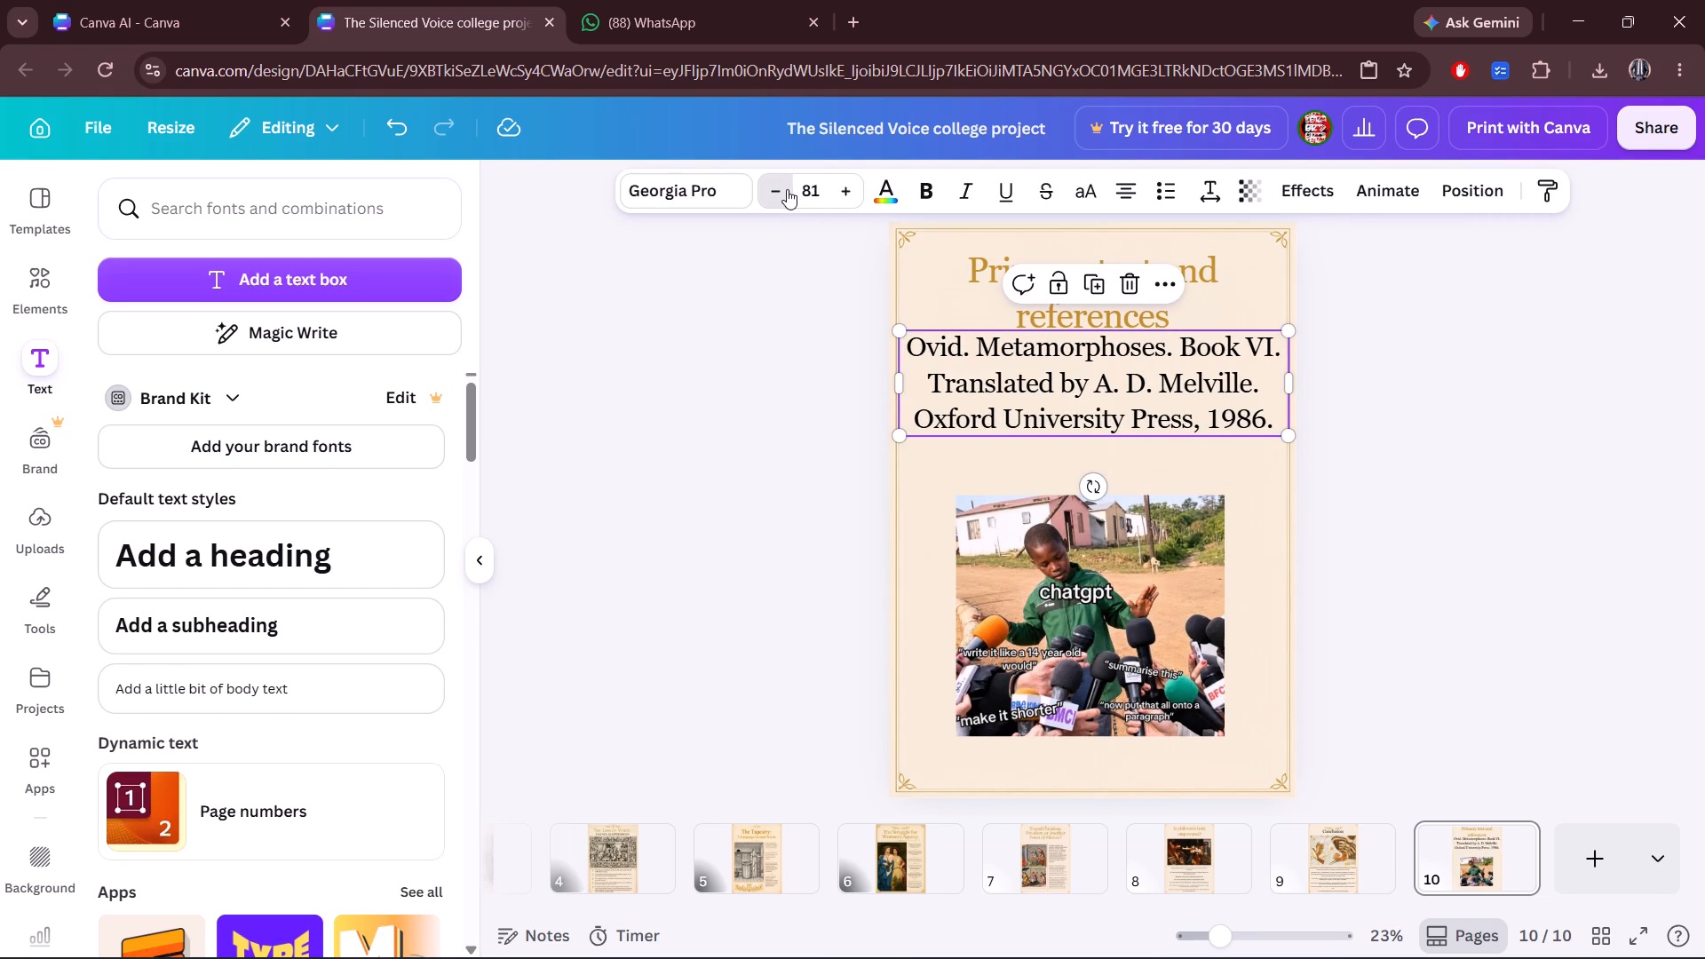
triple_click(787, 189)
triple_click(787, 189)
triple_click(786, 189)
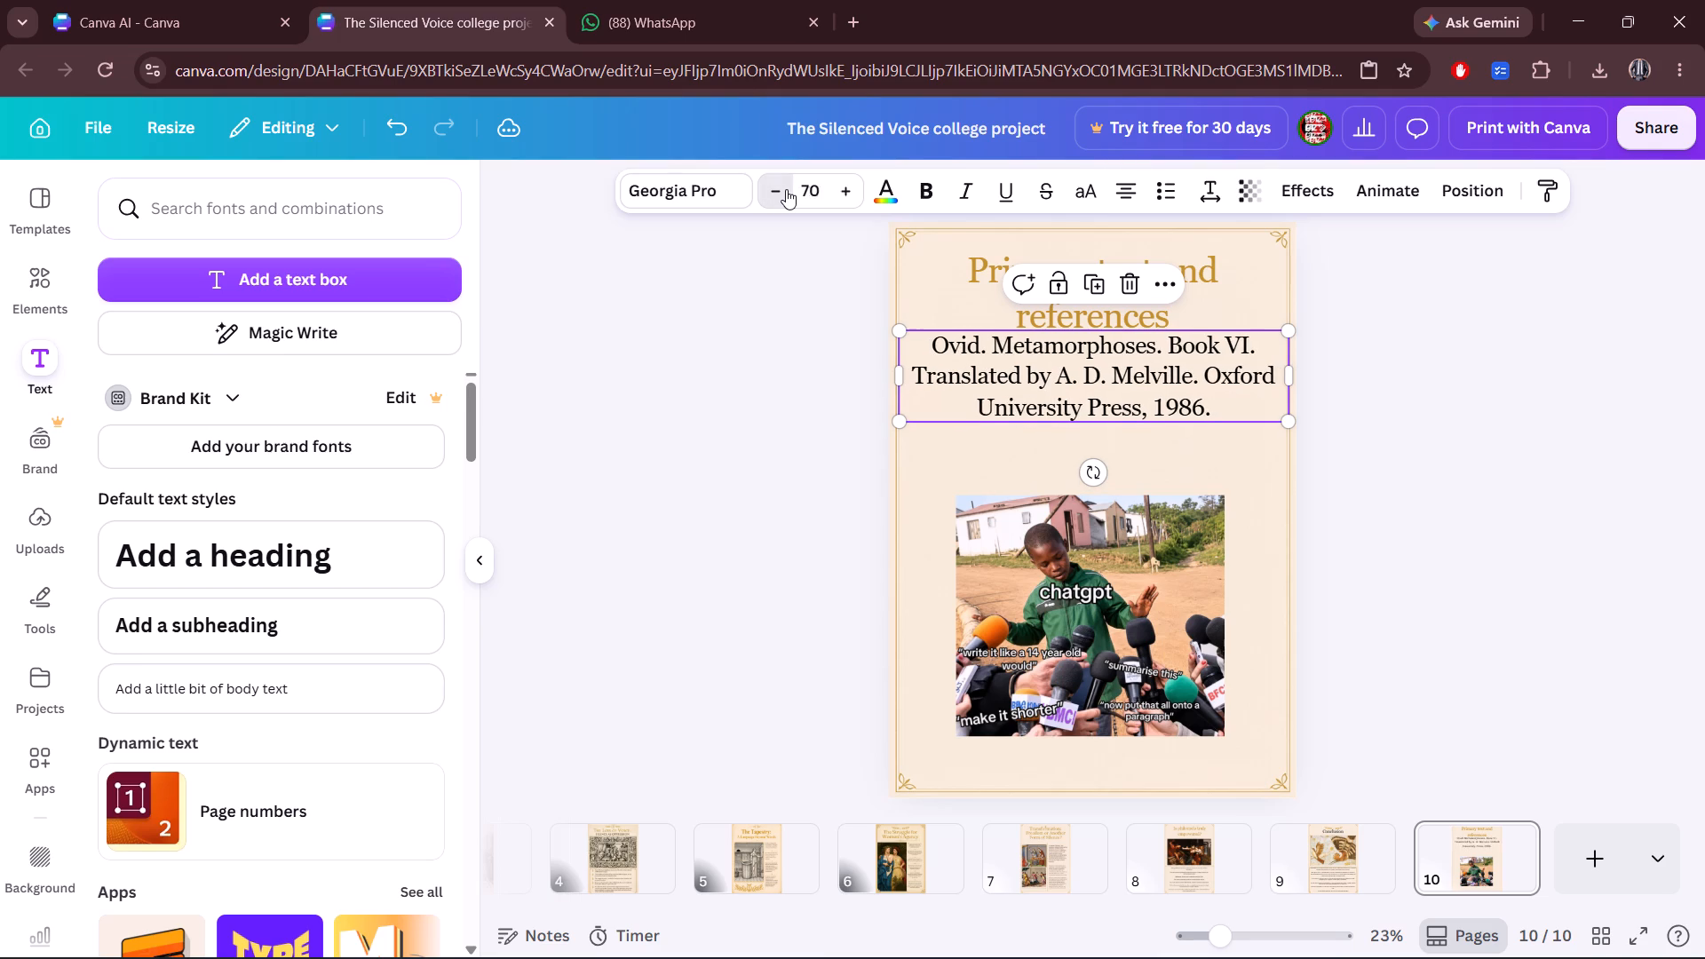
Reduce the Ovid citation's font size to 60 and move it down clear of the page 10 heading.
triple_click(786, 189)
triple_click(786, 189)
triple_click(786, 189)
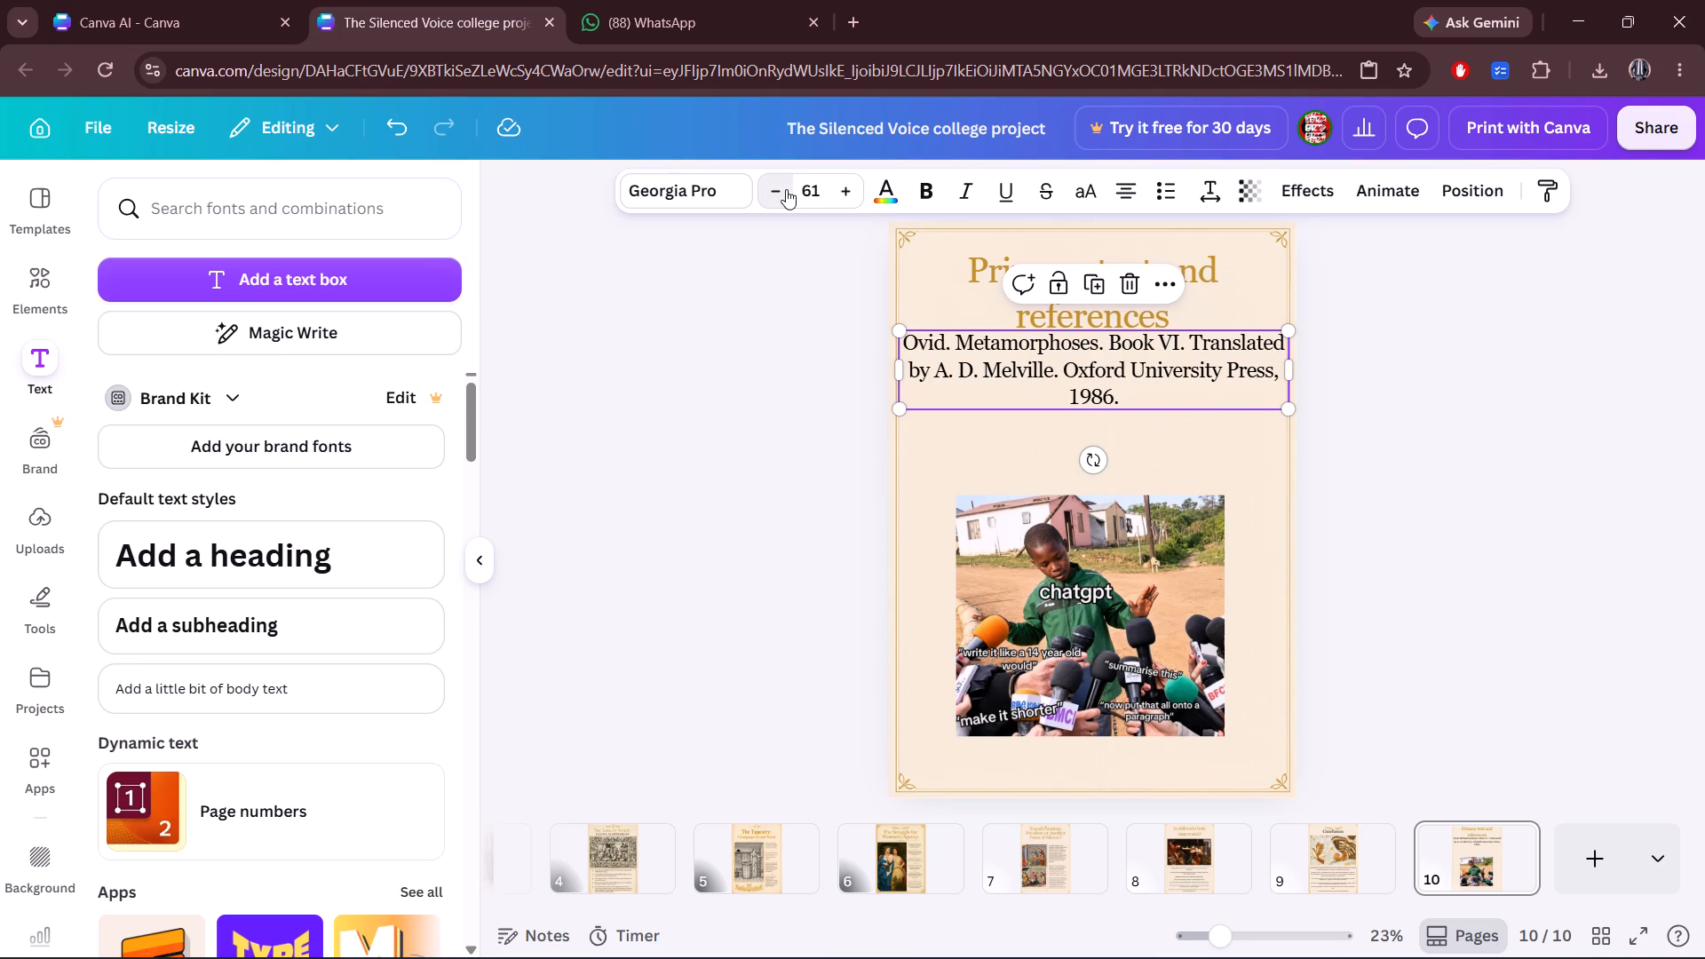
left_click(757, 408)
left_click_drag(962, 384, 963, 404)
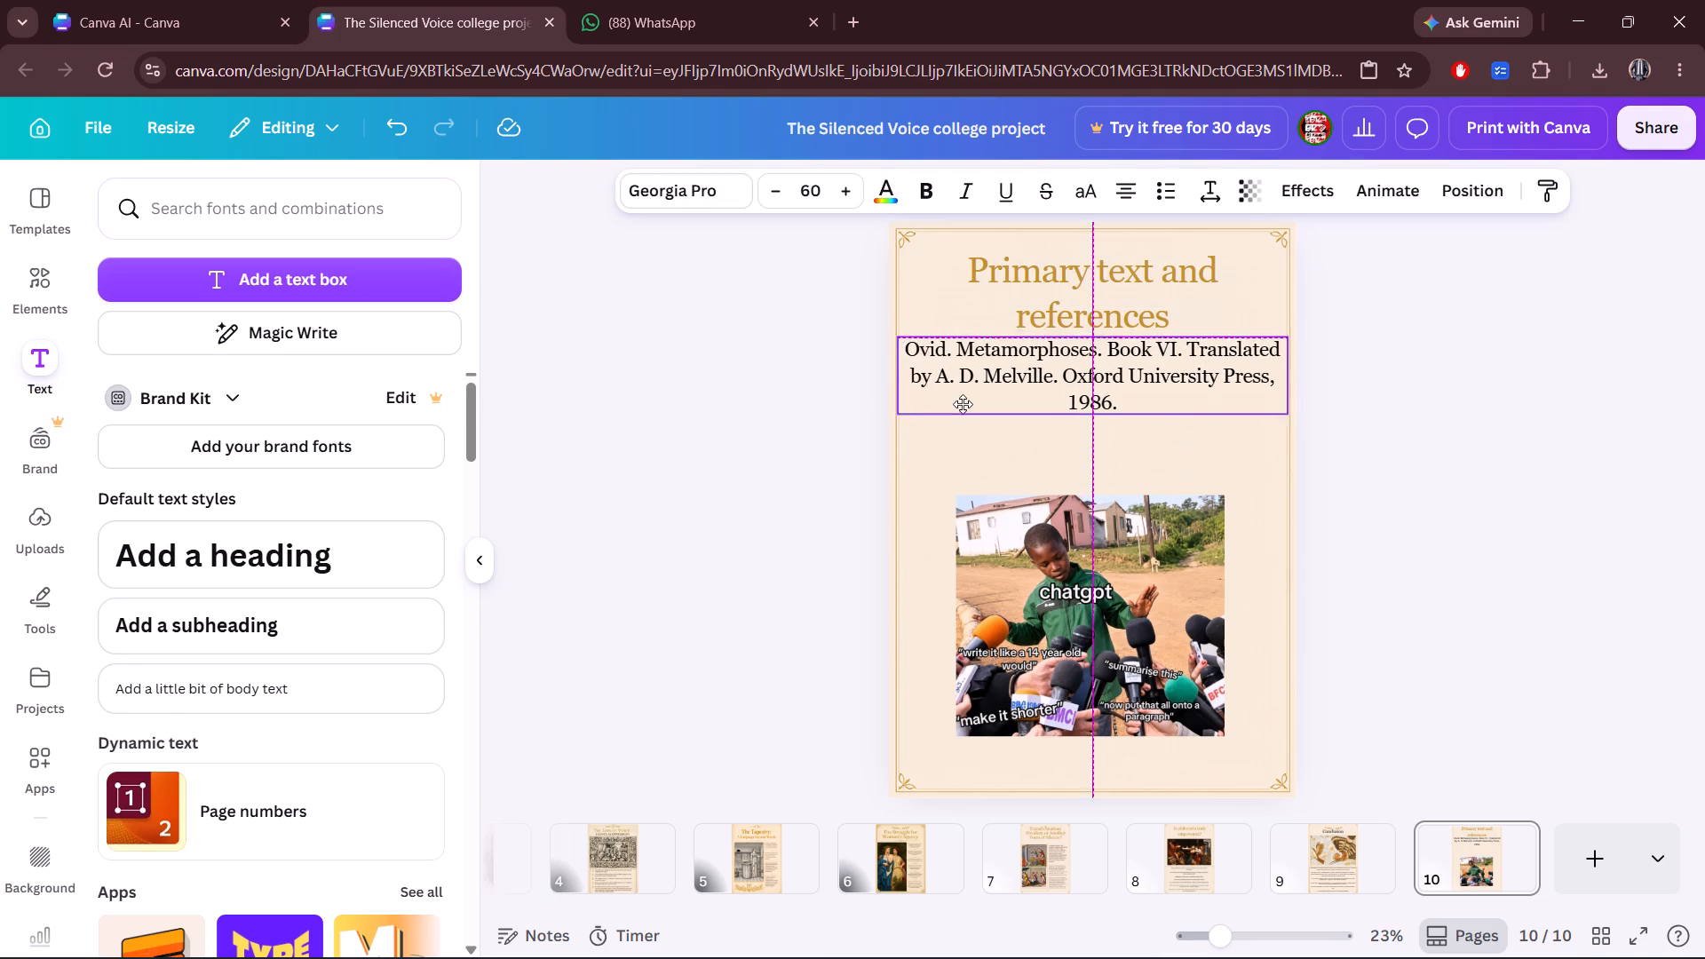
left_click_drag(963, 404, 959, 412)
left_click(724, 412)
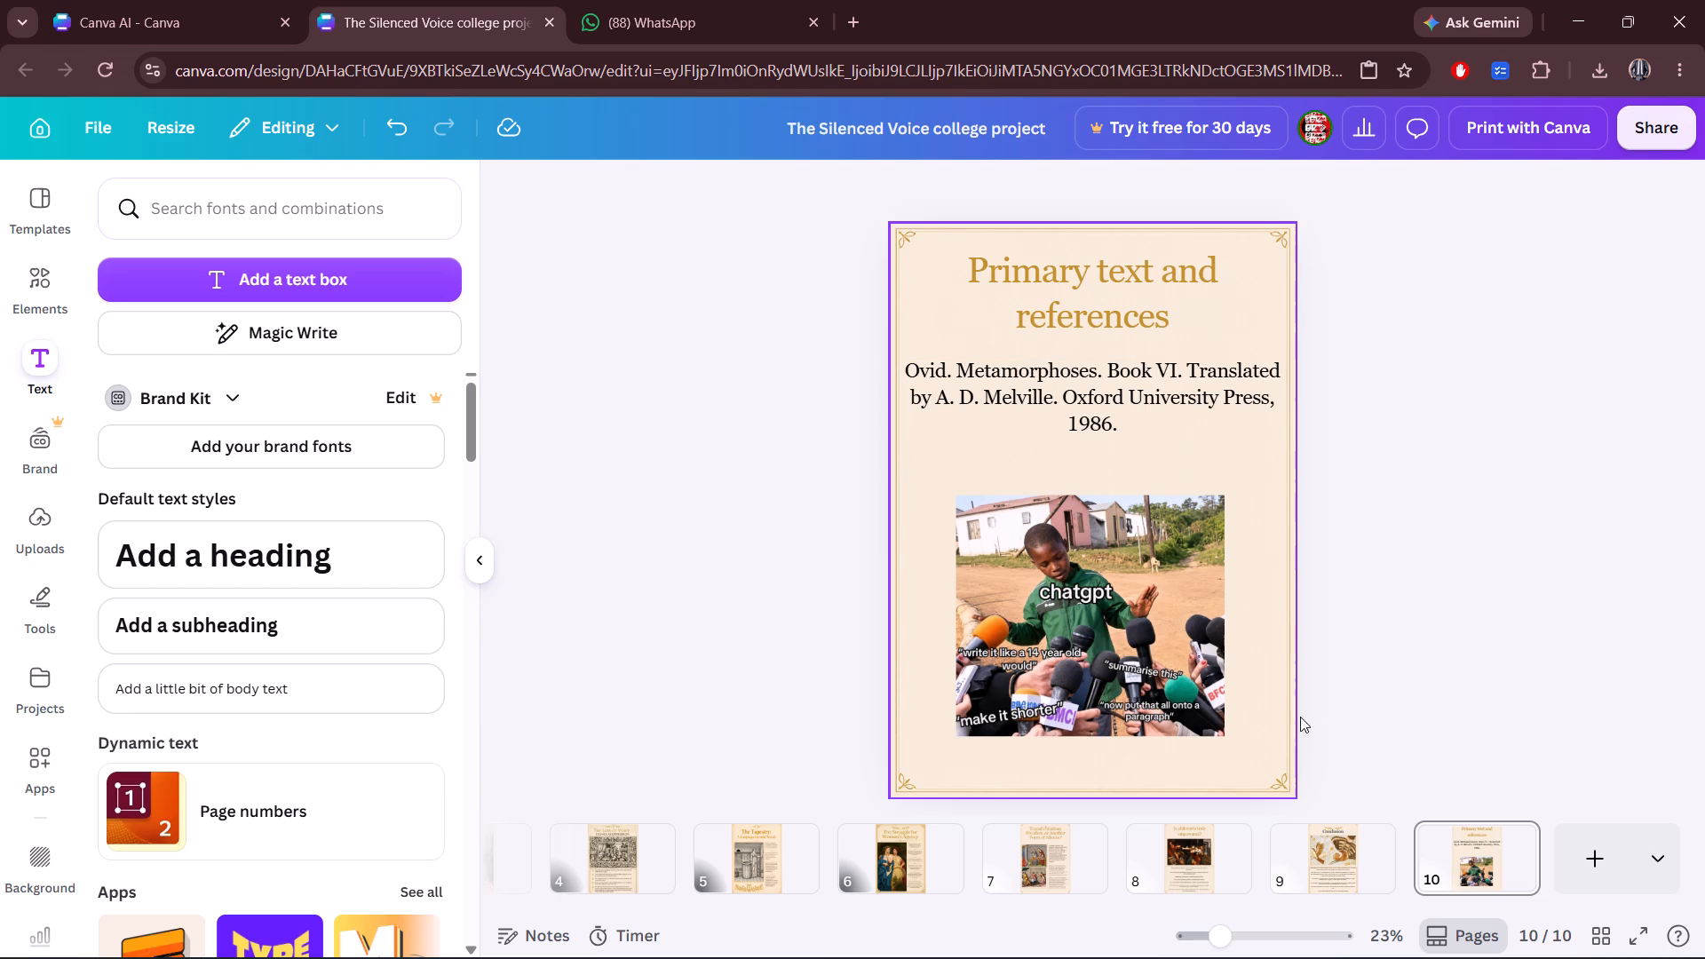
Left-align the Ovid citation text on page 10.
left_click(1237, 404)
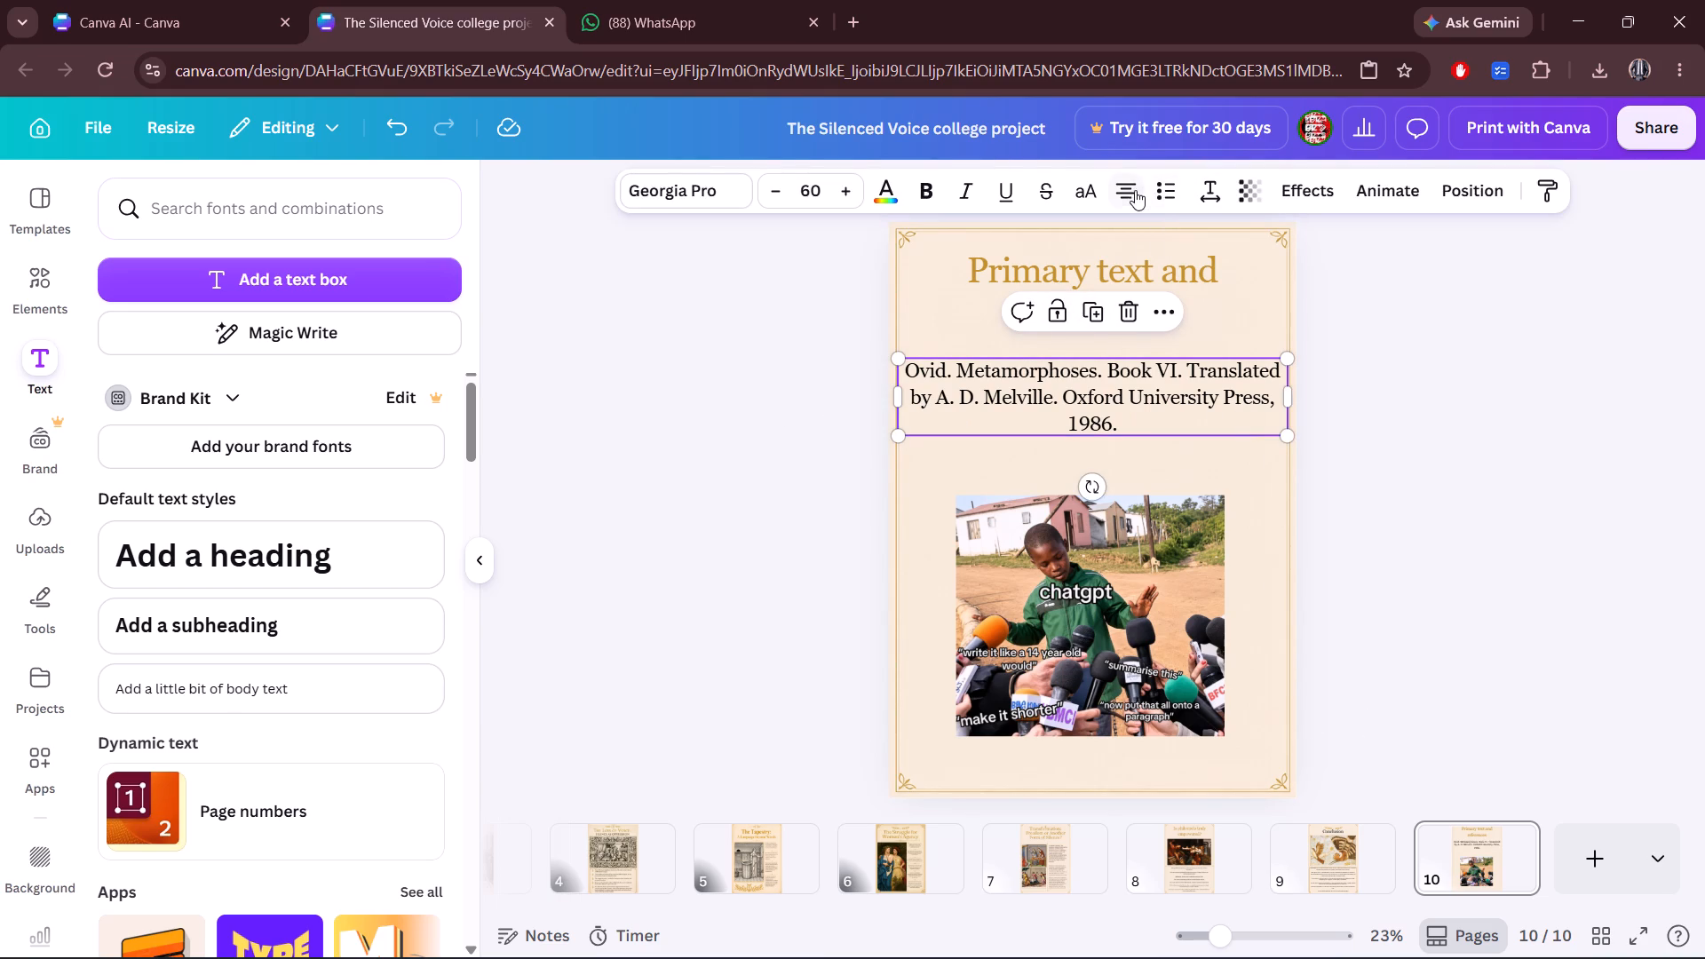
left_click(1134, 191)
left_click(764, 465)
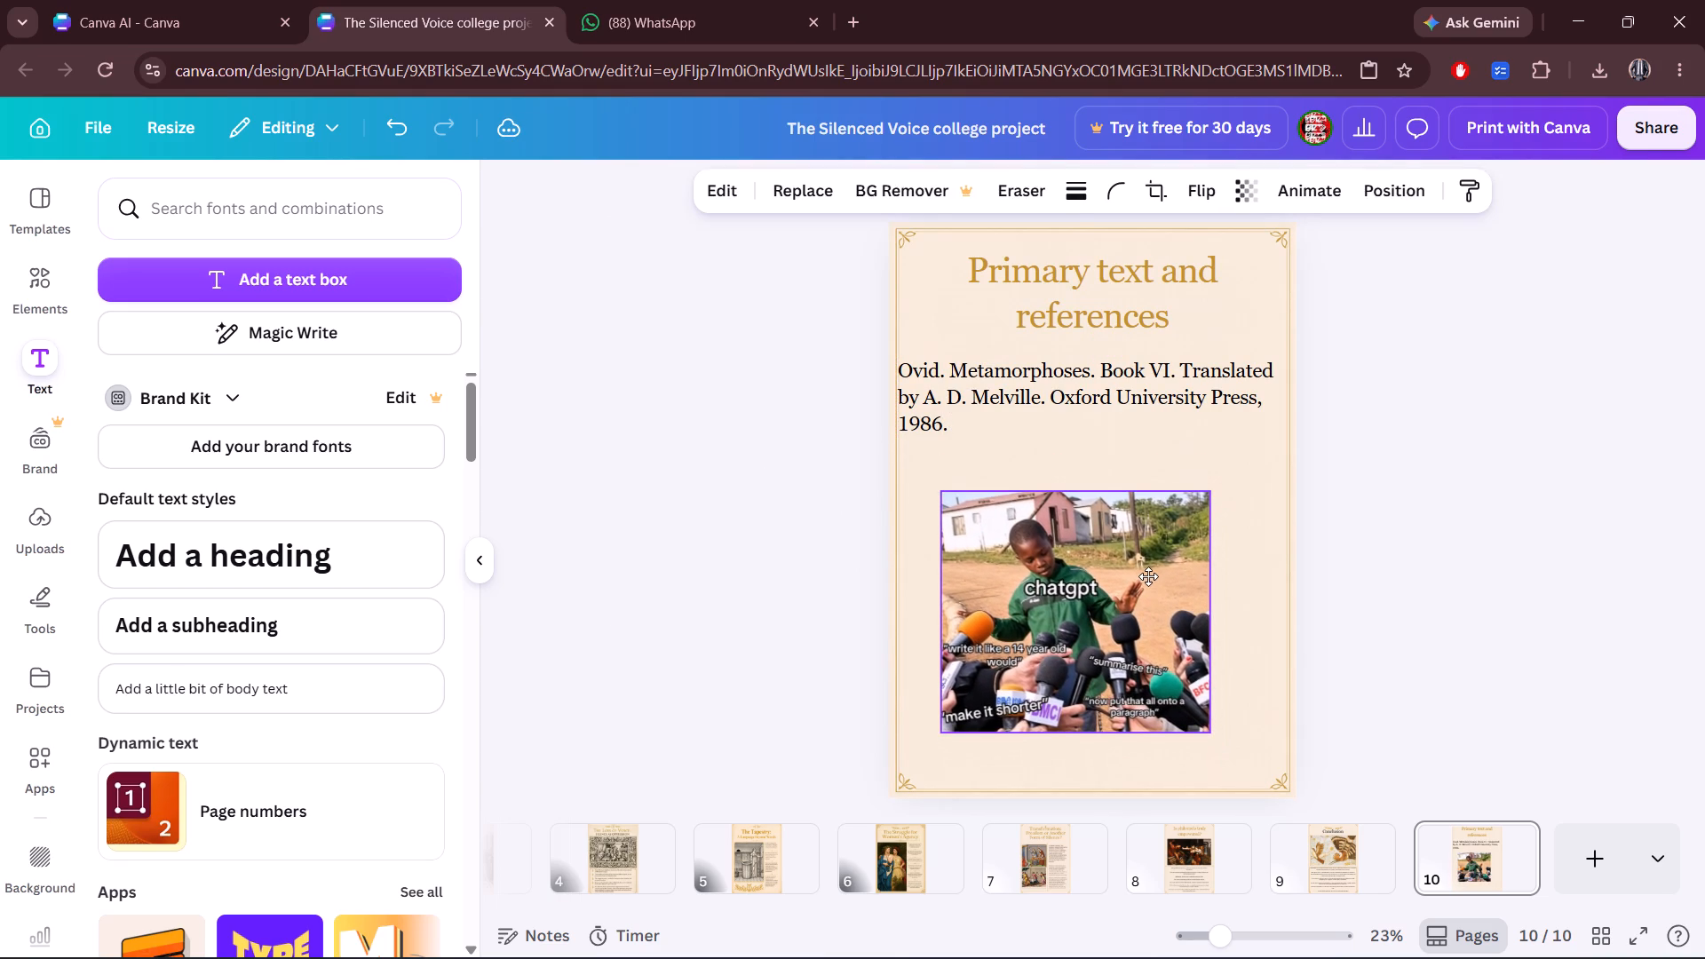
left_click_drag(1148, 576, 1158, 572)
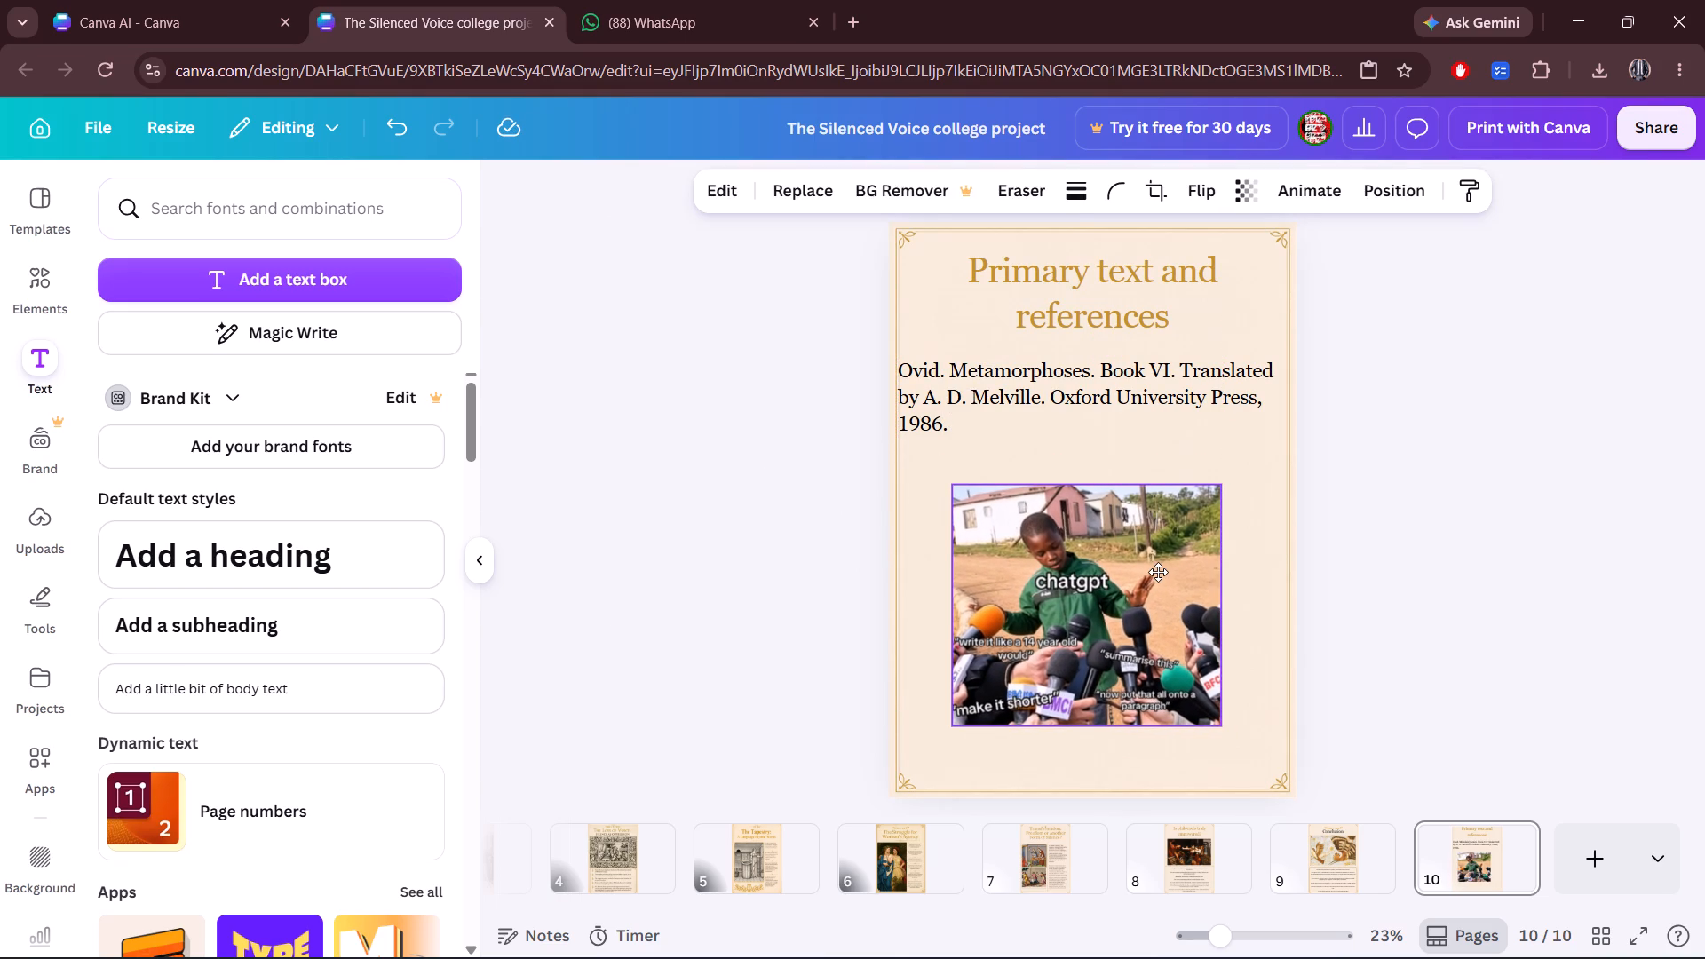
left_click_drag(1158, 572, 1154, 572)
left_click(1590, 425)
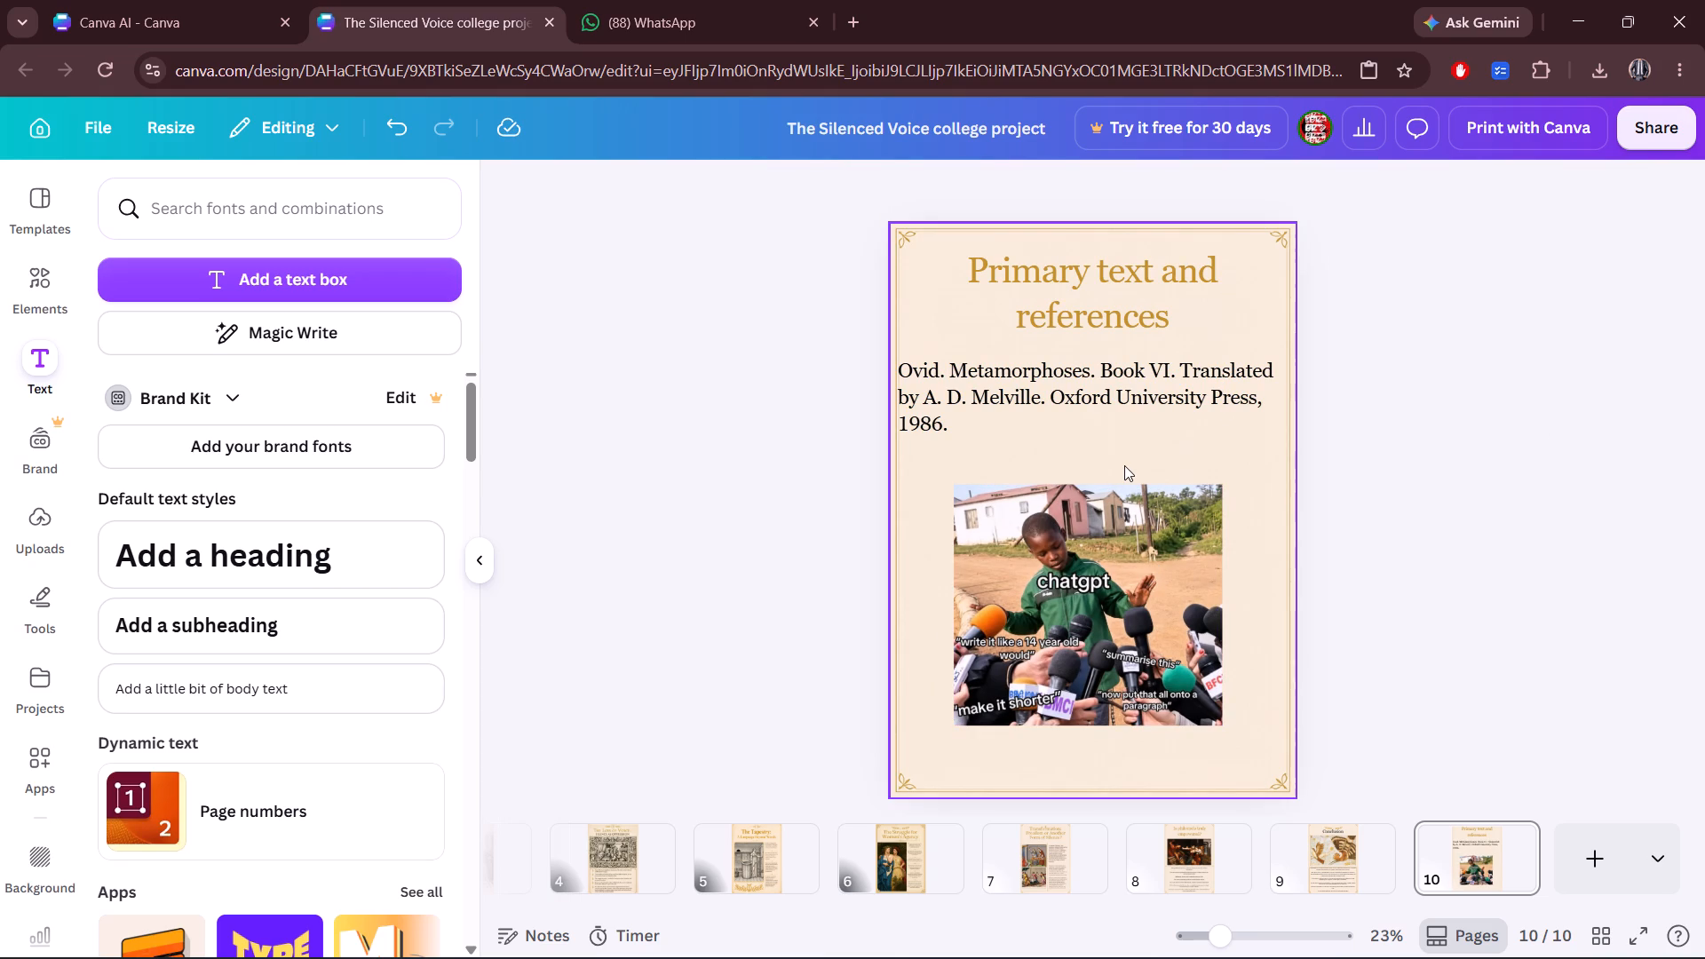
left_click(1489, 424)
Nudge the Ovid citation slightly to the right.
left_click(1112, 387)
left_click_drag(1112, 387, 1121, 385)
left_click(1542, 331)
Reduce the Ovid citation's font size to 50.
left_click(1206, 406)
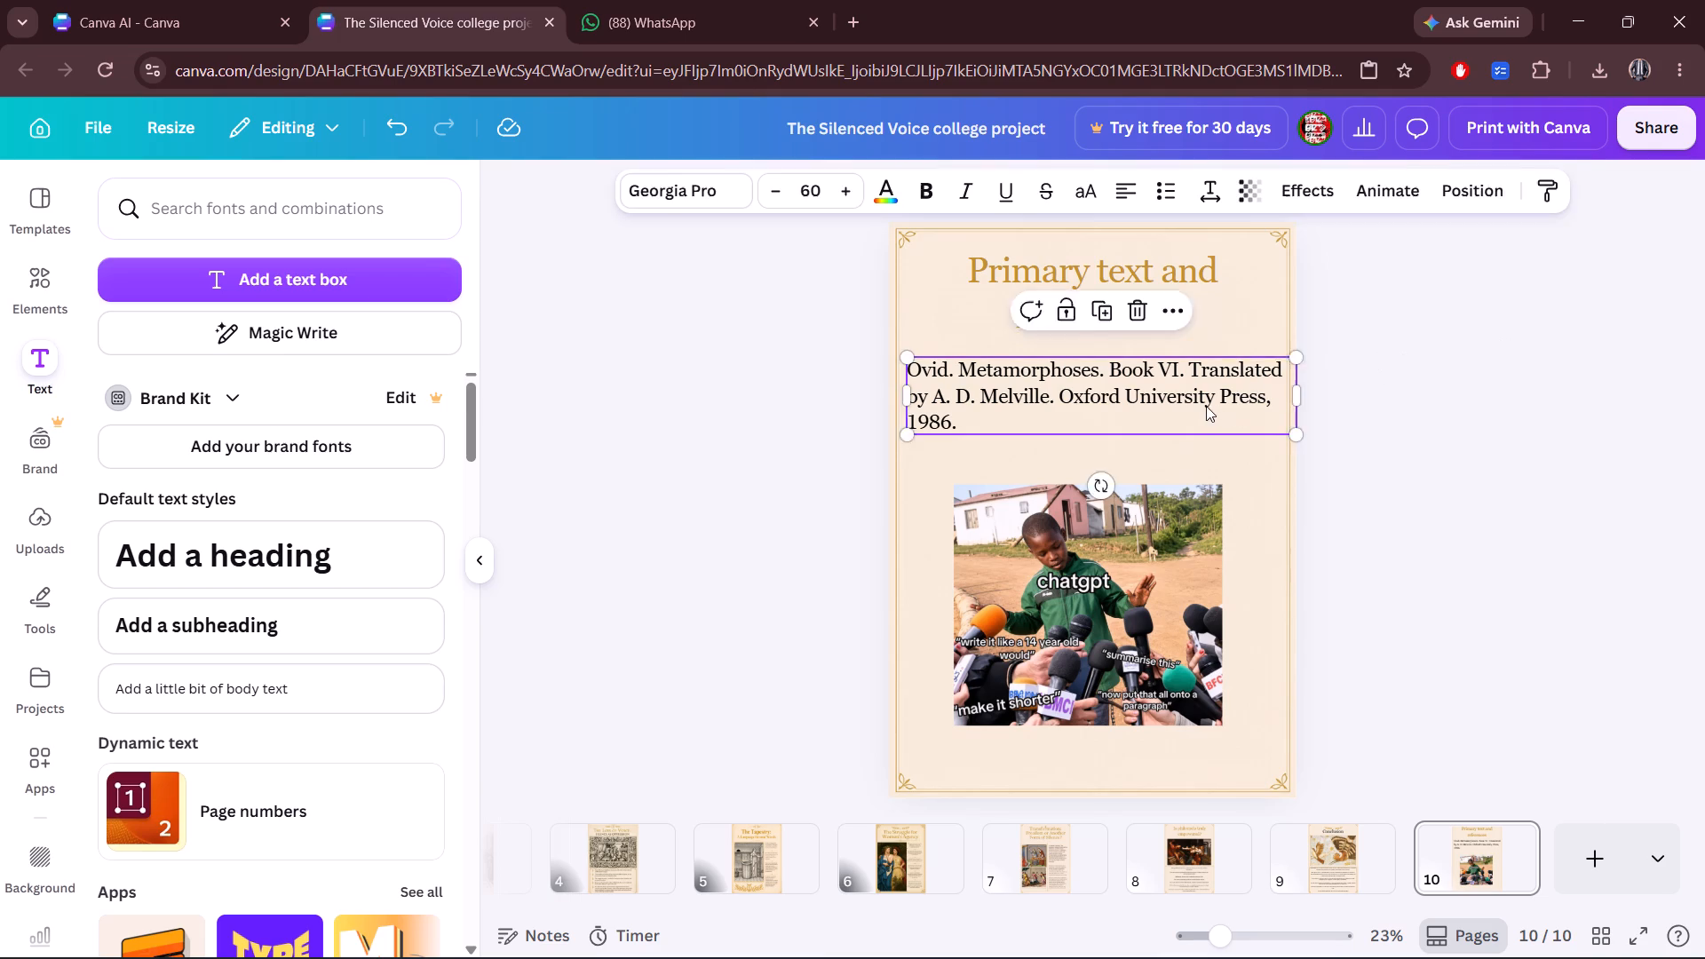
triple_click(771, 194)
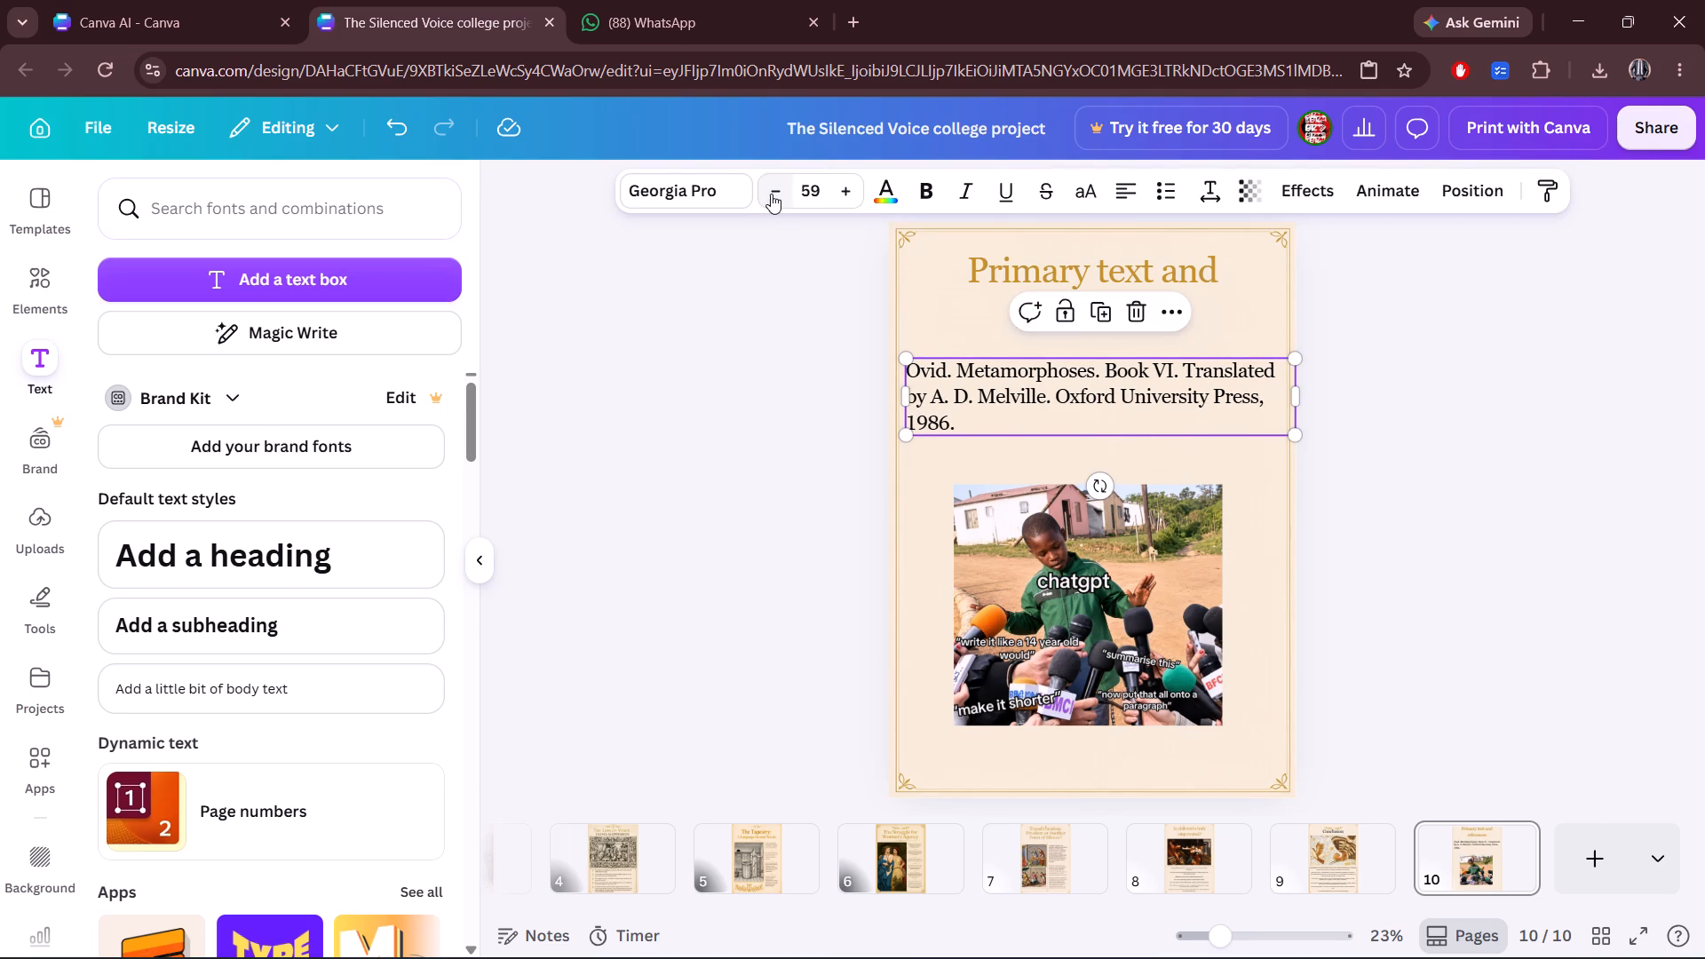
left_click(771, 194)
left_click(771, 194)
left_click(771, 194)
triple_click(771, 194)
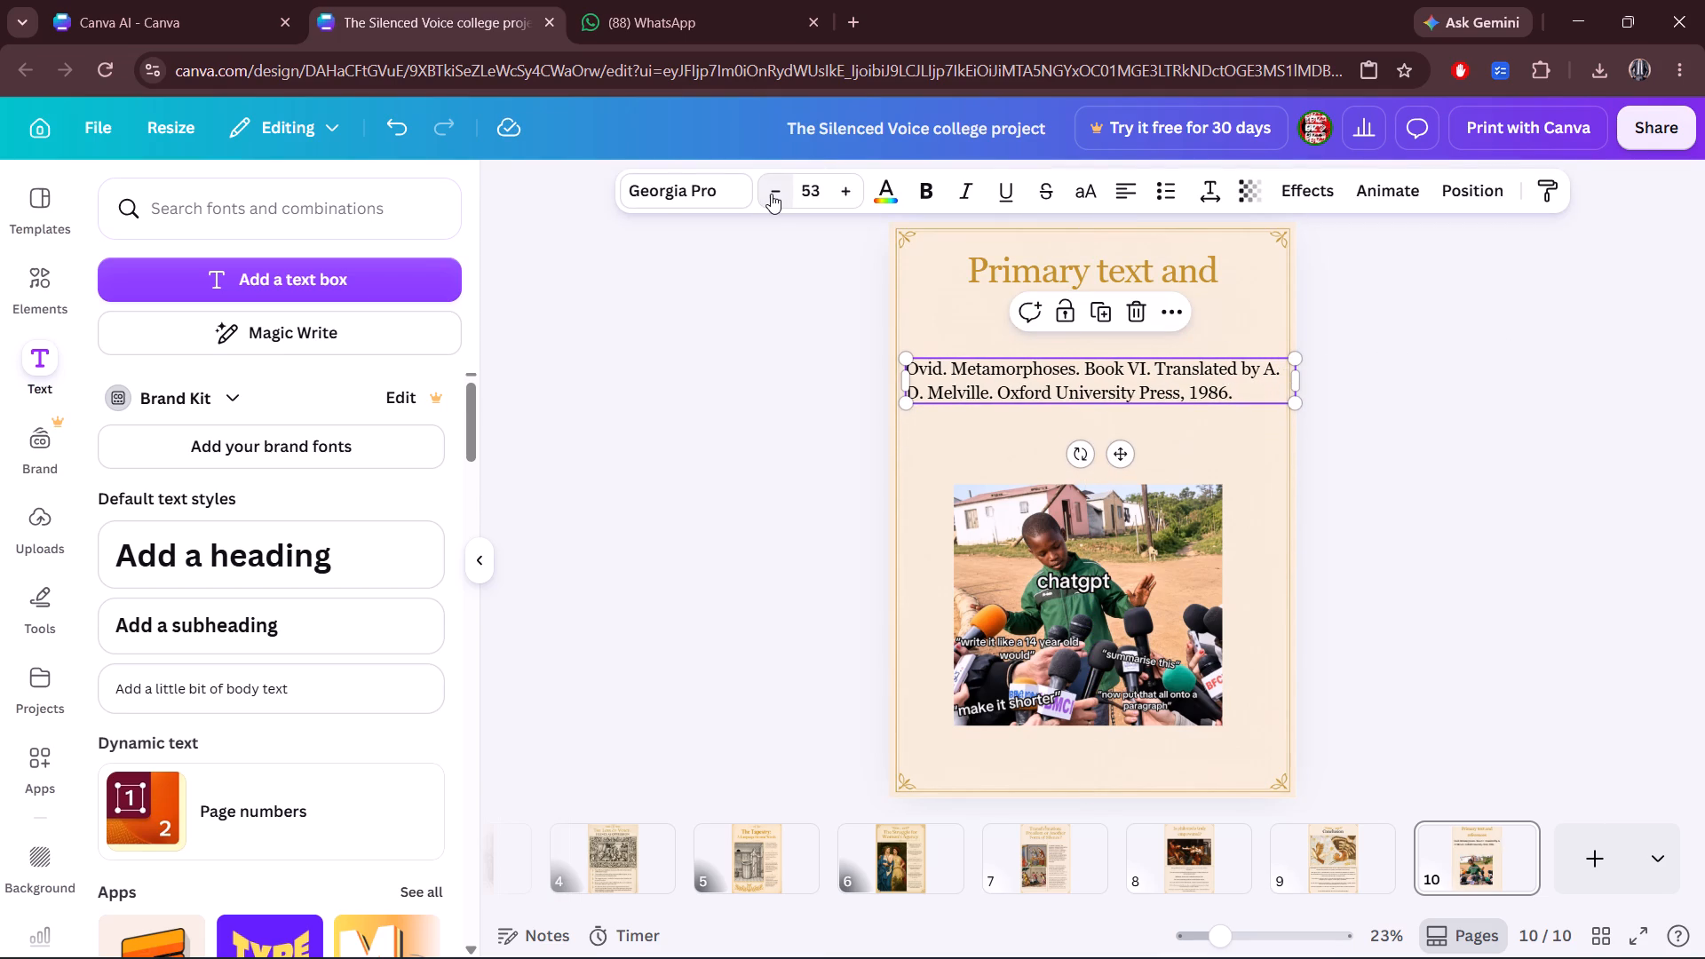
left_click(771, 194)
left_click(787, 289)
Move the Ovid citation slightly down and left to sit inside the page border.
left_click_drag(1019, 376, 1019, 379)
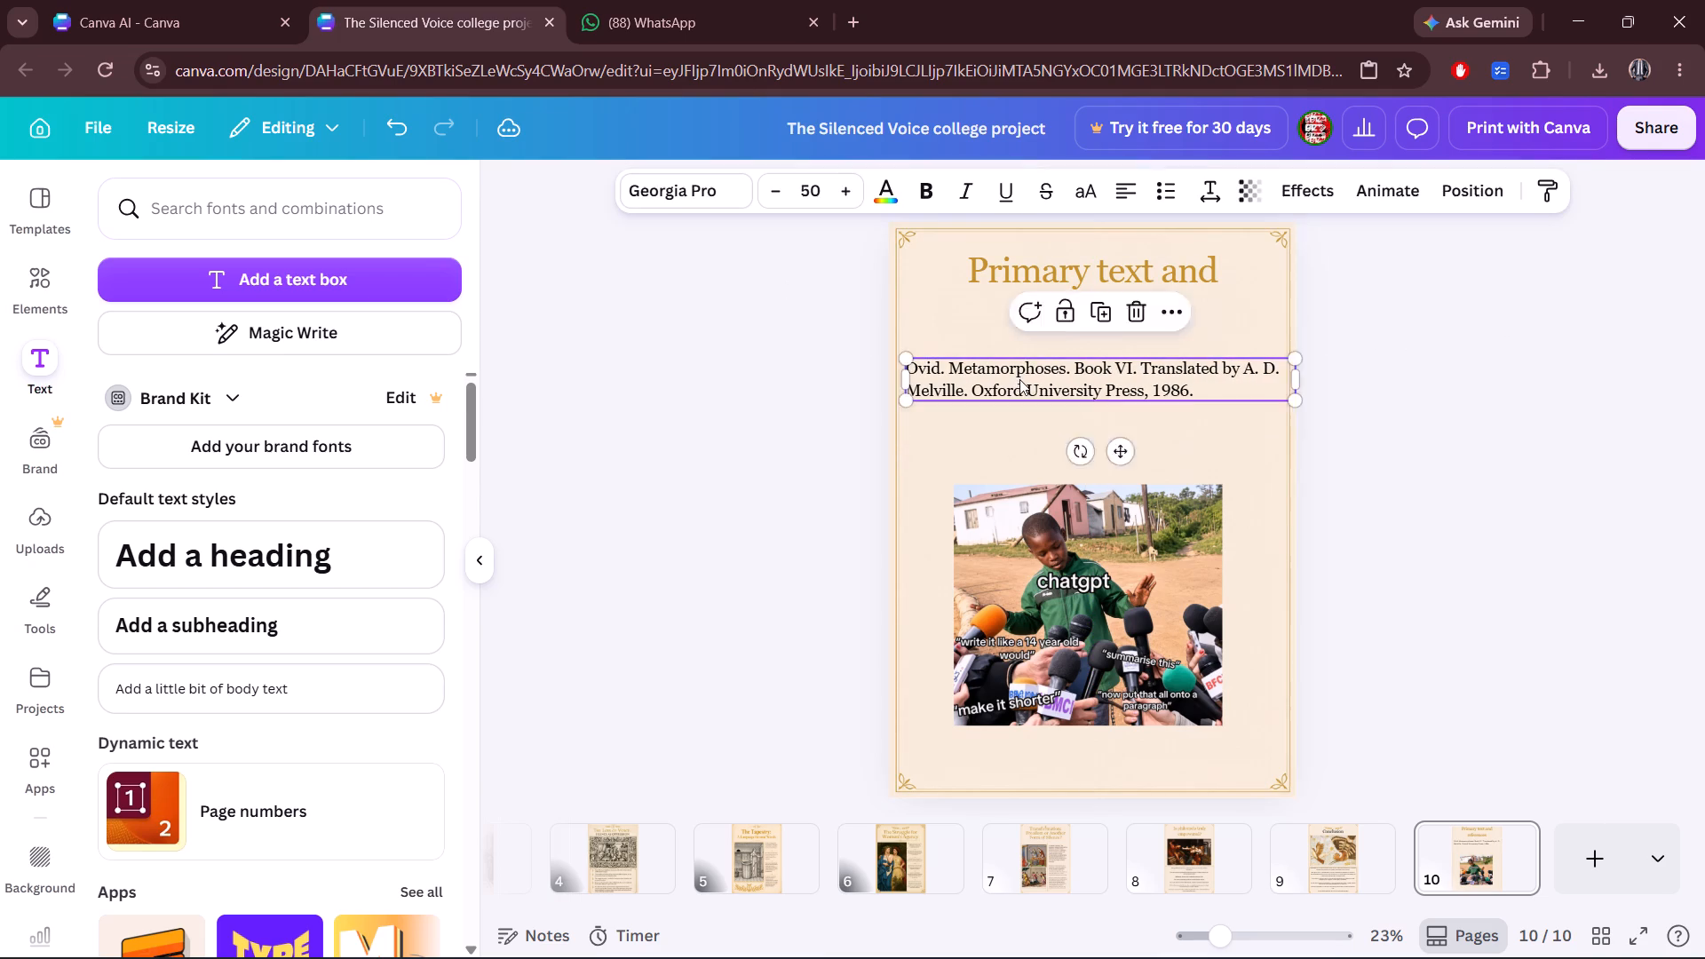
left_click_drag(1019, 379, 1012, 387)
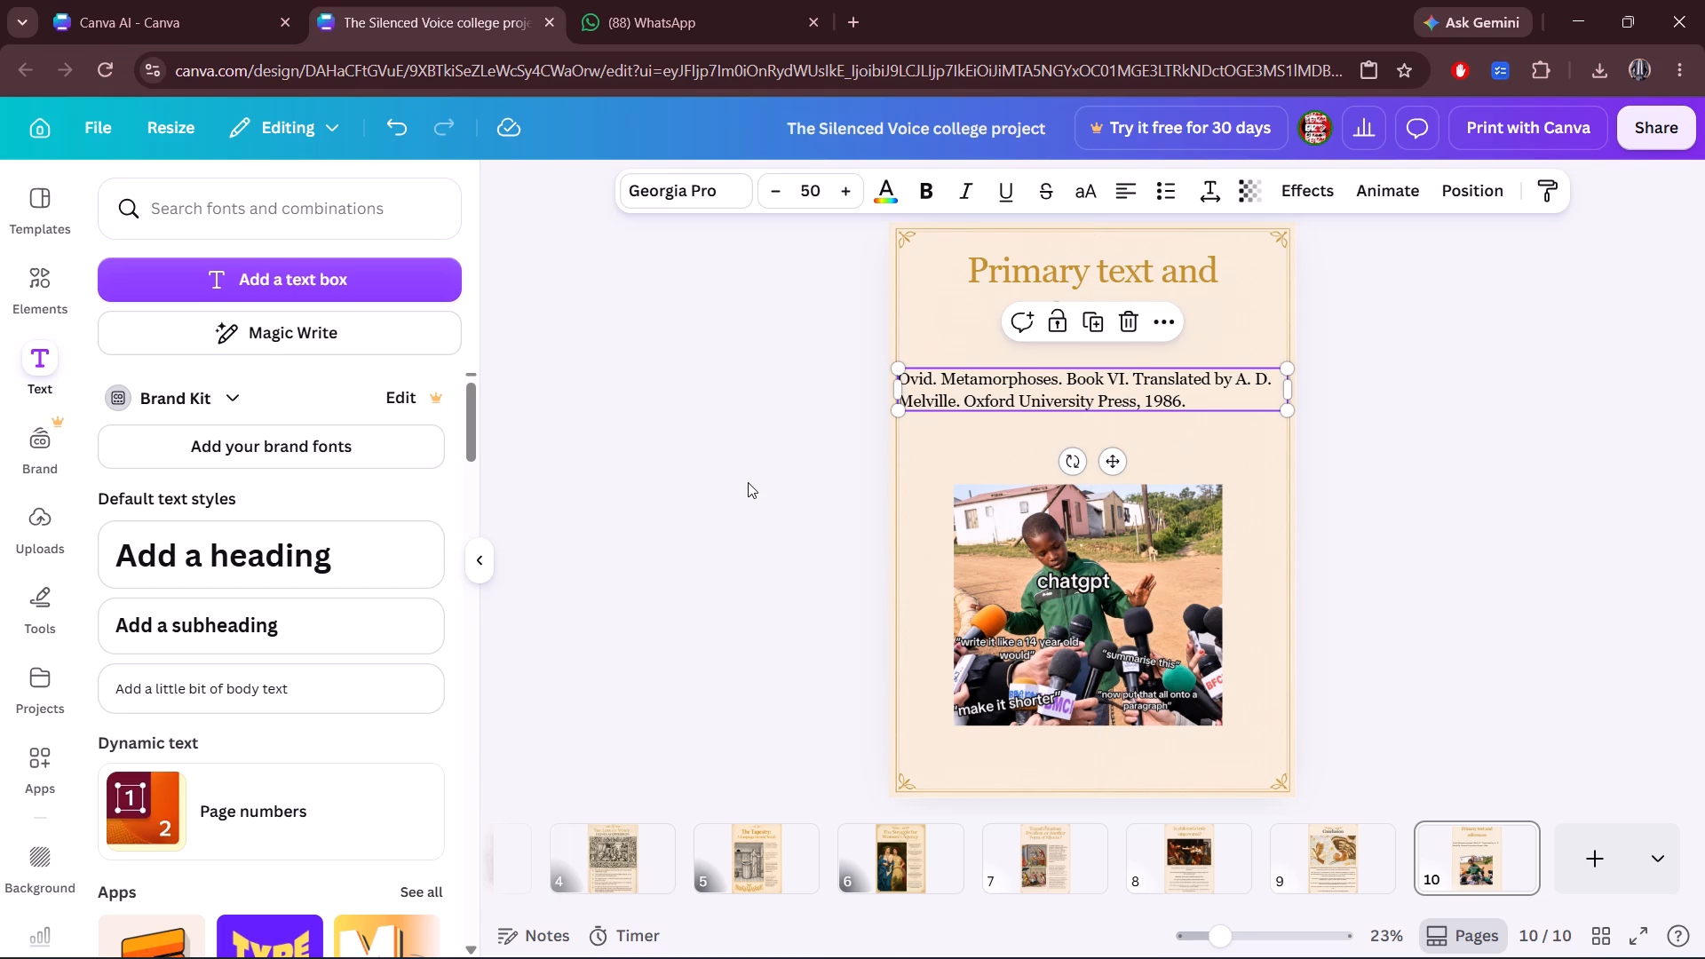
left_click(752, 474)
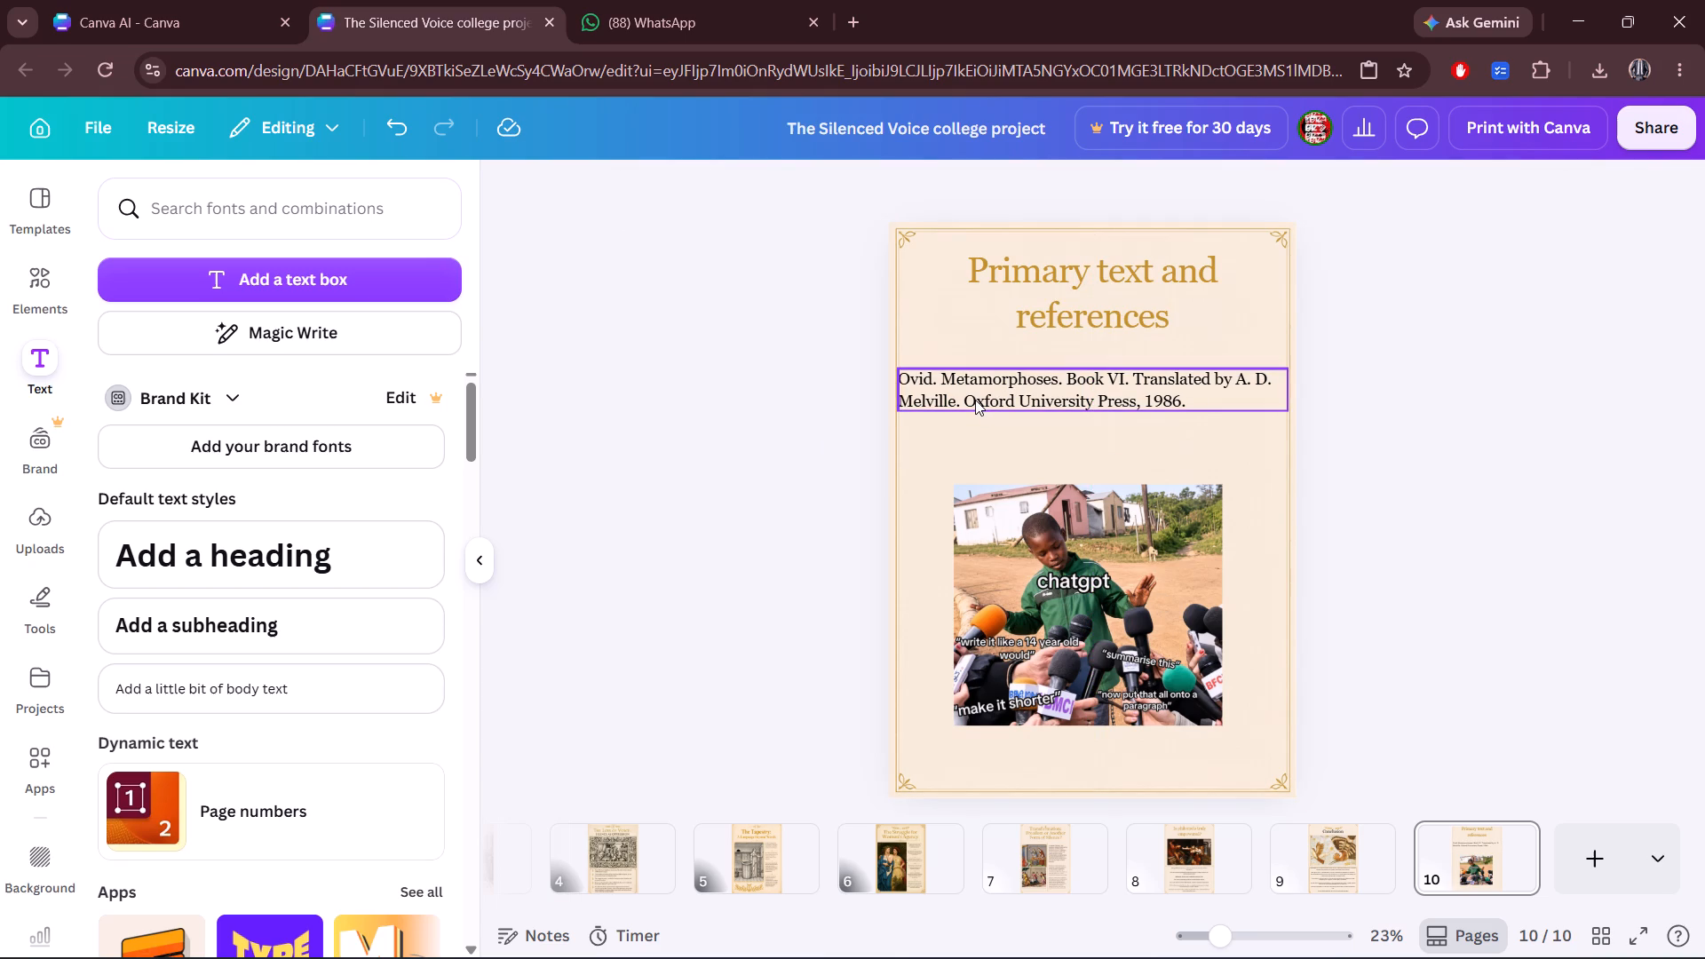
Narrow the Ovid citation's text box from both sides and nudge it down and left to leave side margins.
left_click(975, 400)
left_click(892, 395)
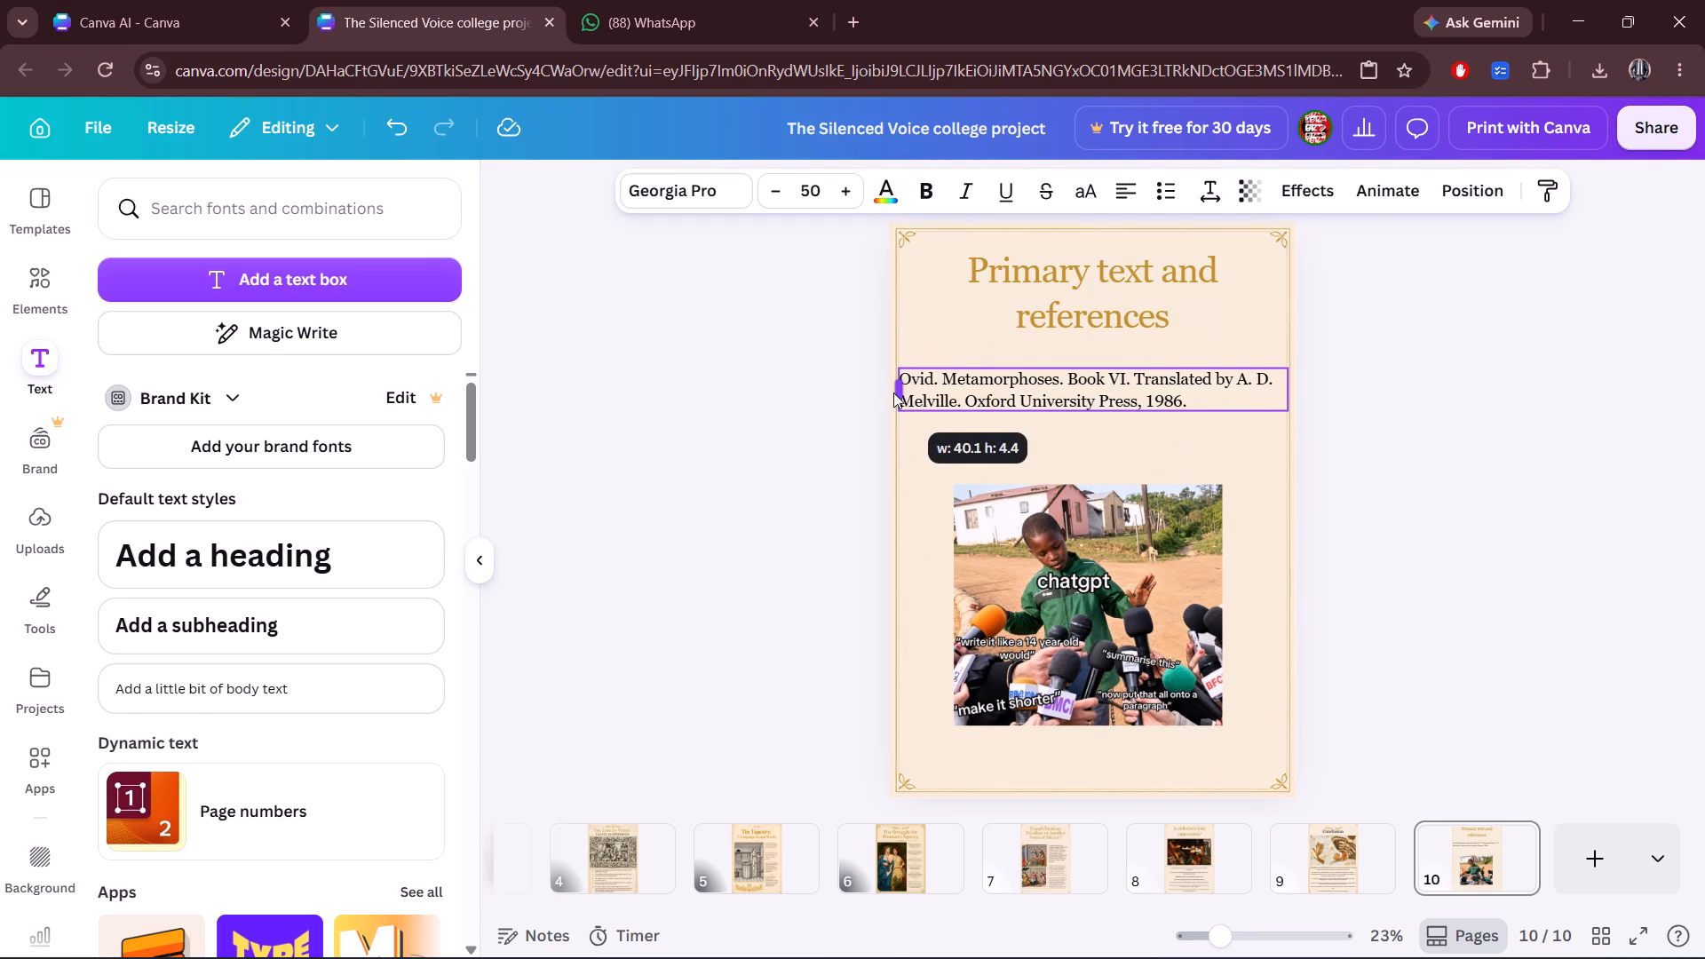
left_click(1281, 395)
left_click_drag(1289, 391, 1277, 391)
left_click(1348, 384)
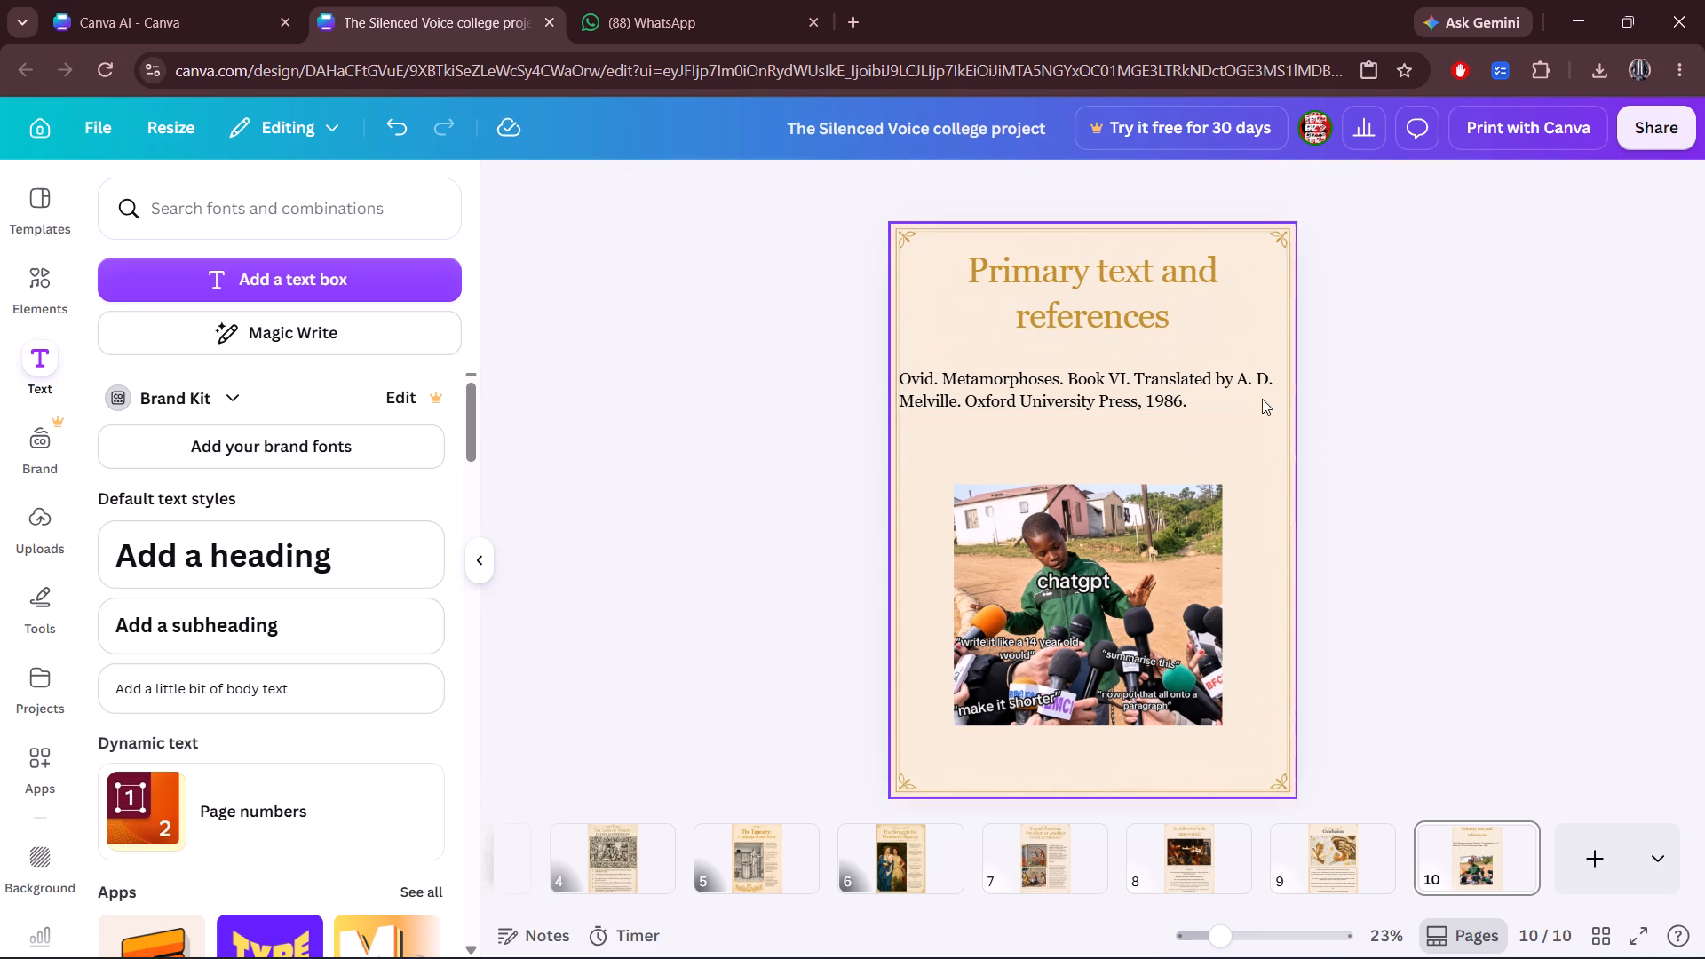
left_click(1013, 406)
left_click(900, 390)
left_click_drag(900, 388, 908, 388)
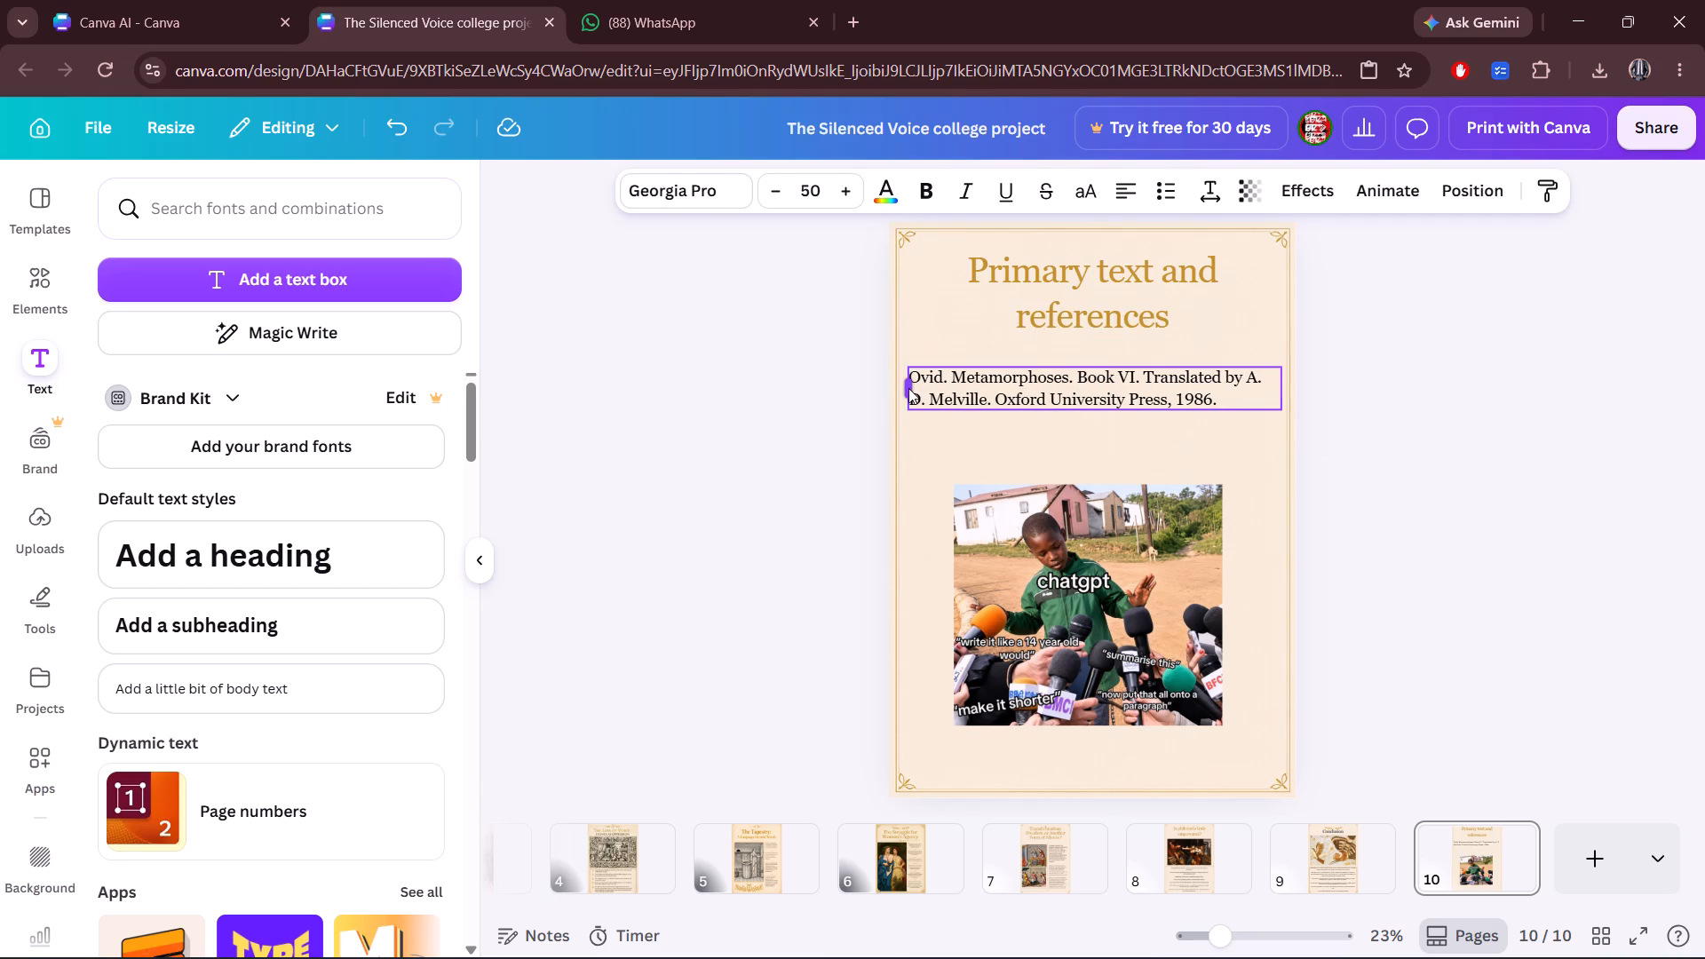
left_click_drag(908, 388, 912, 388)
left_click(870, 388)
left_click_drag(1068, 399, 1059, 405)
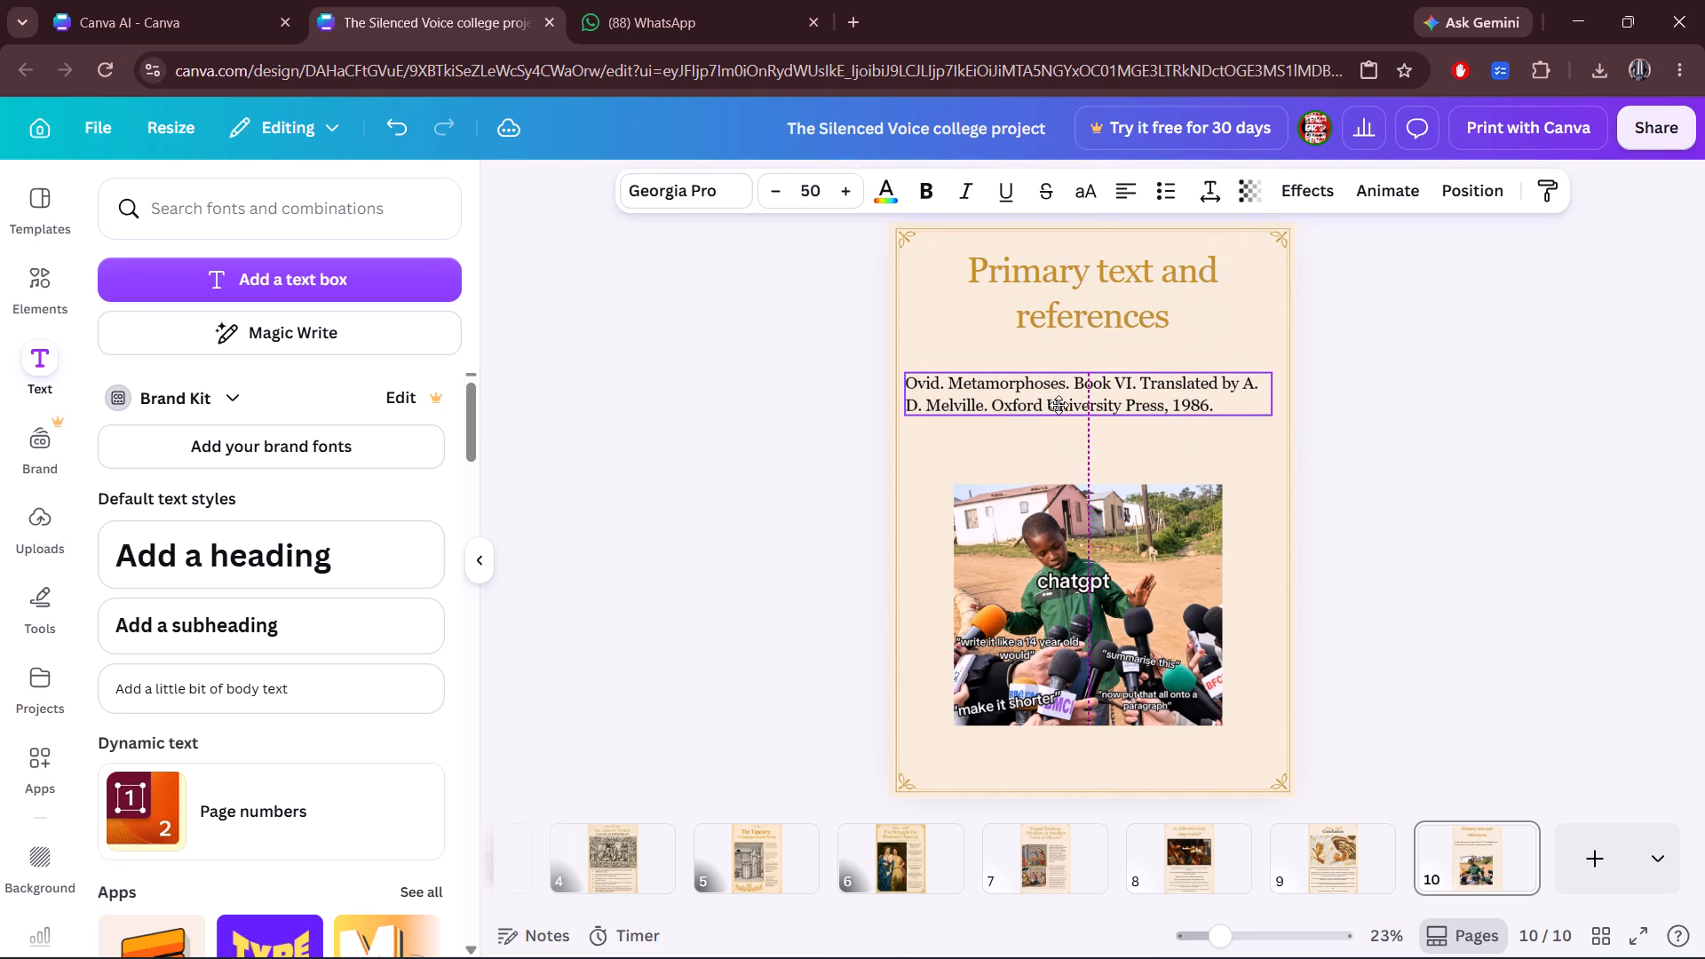
left_click_drag(1059, 405, 1056, 404)
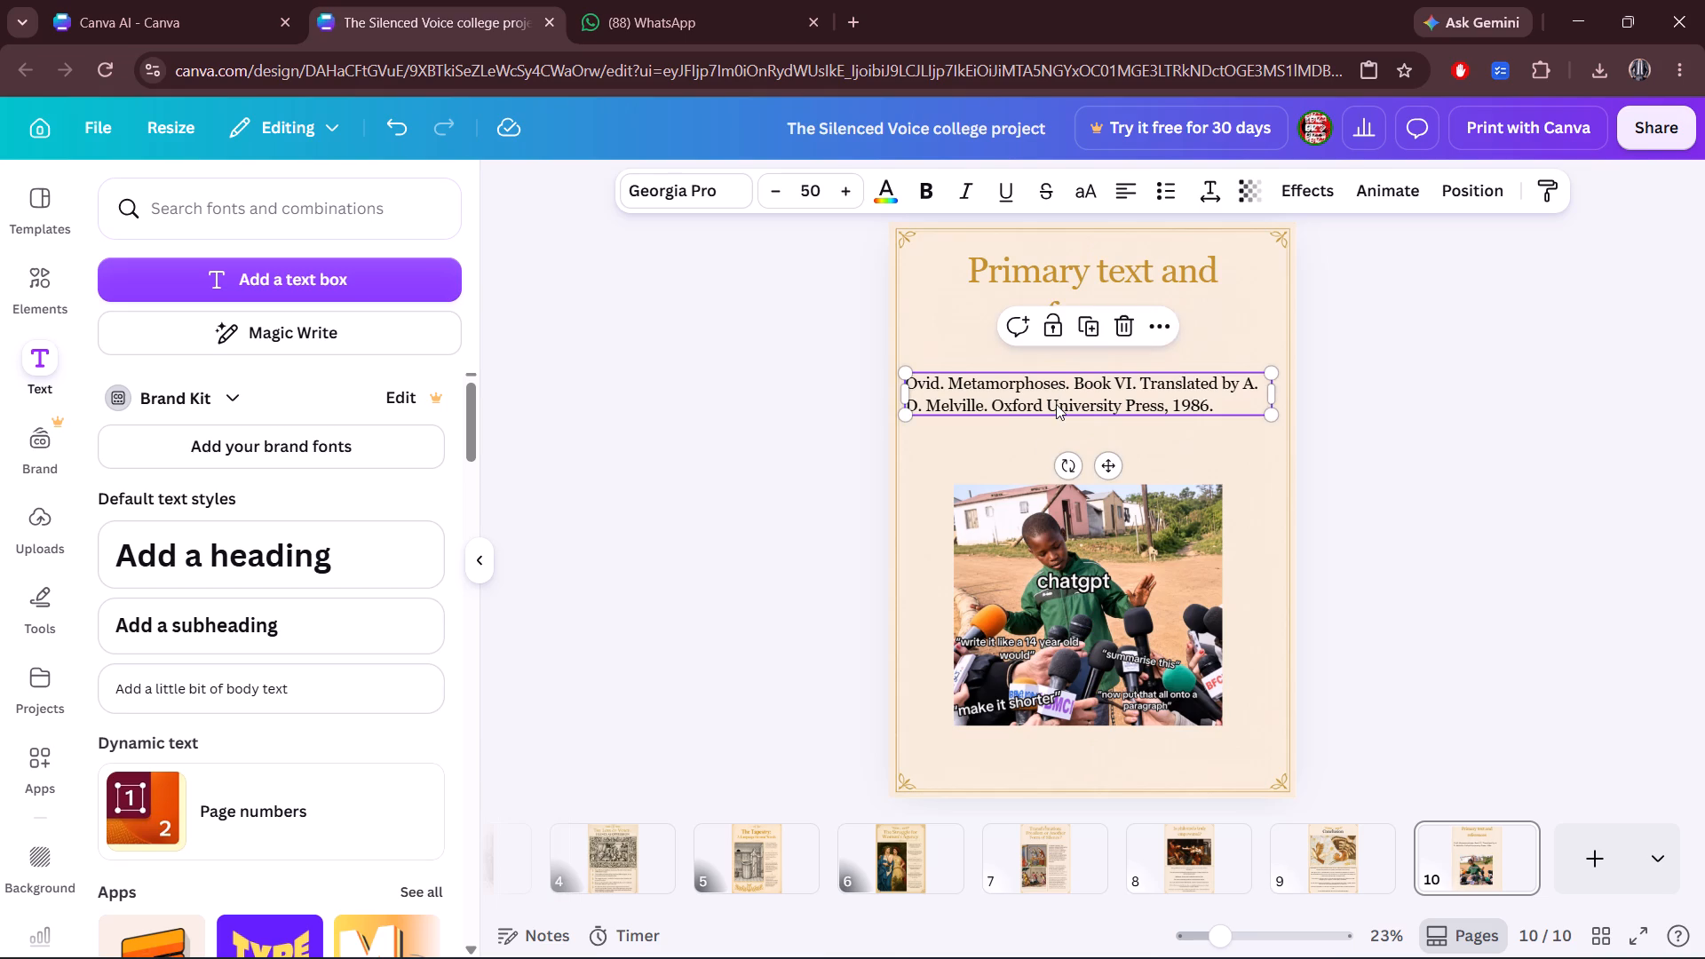
Move the meme image up closer to the citation and centre it horizontally on page 10.
left_click_drag(1032, 597, 1036, 575)
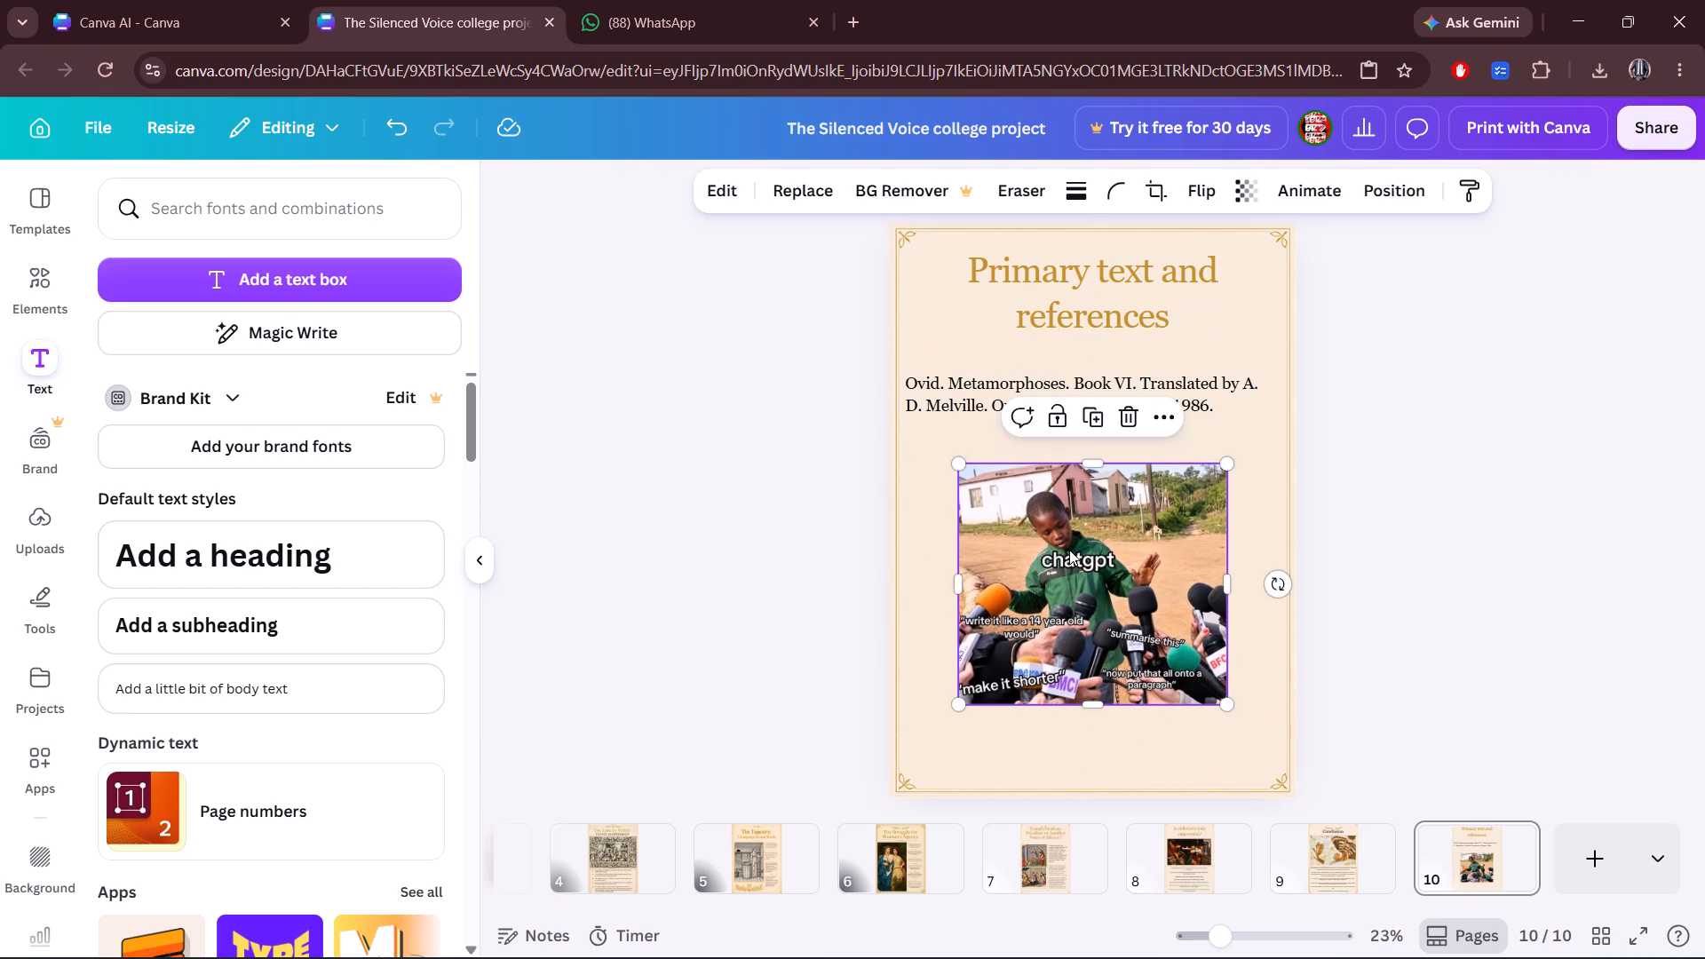
left_click(1433, 467)
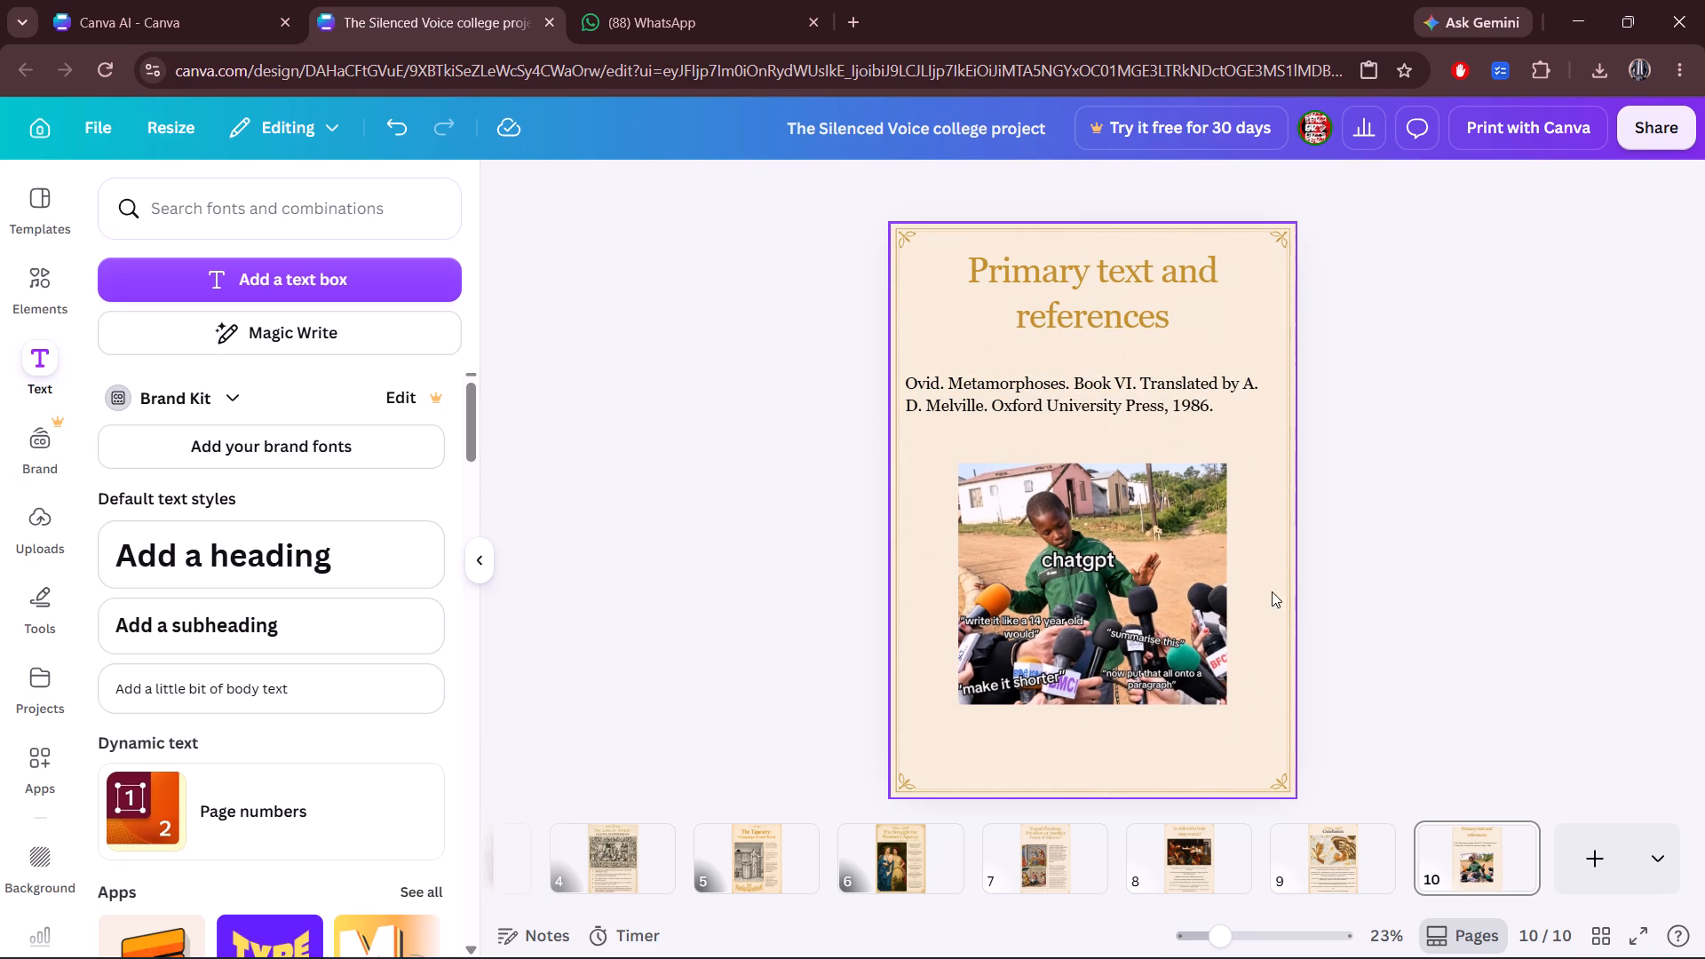
Apply the Dissolve transition to all pages of the presentation.
left_click(1338, 875)
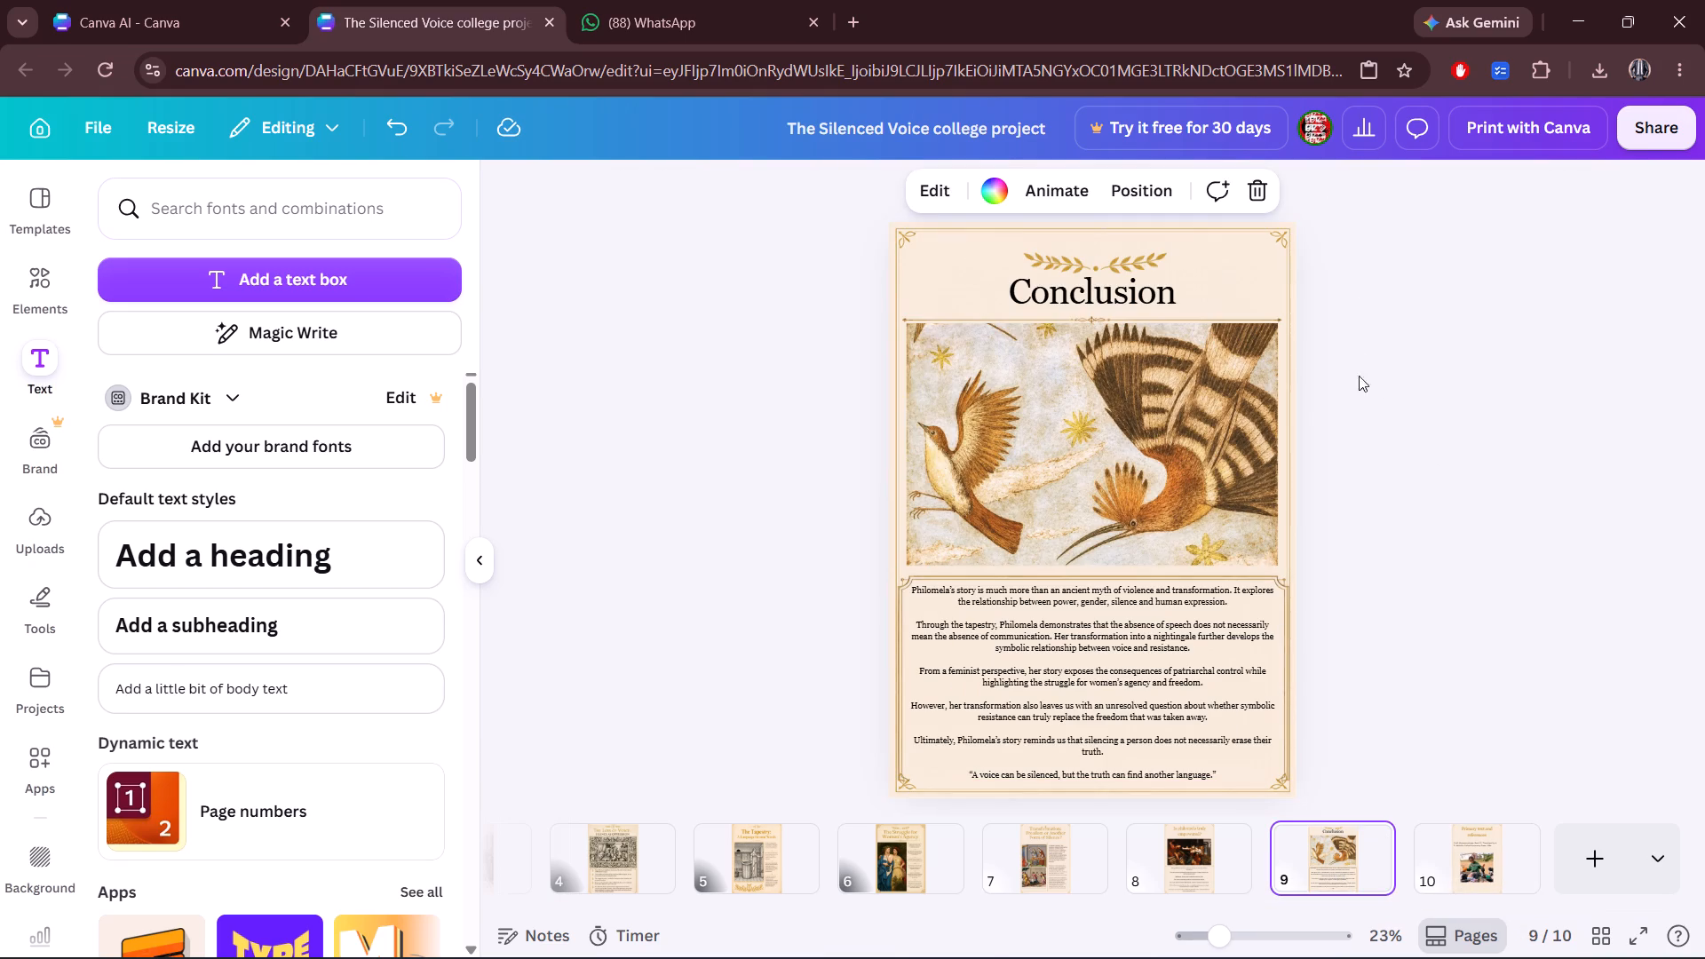
left_click(837, 878)
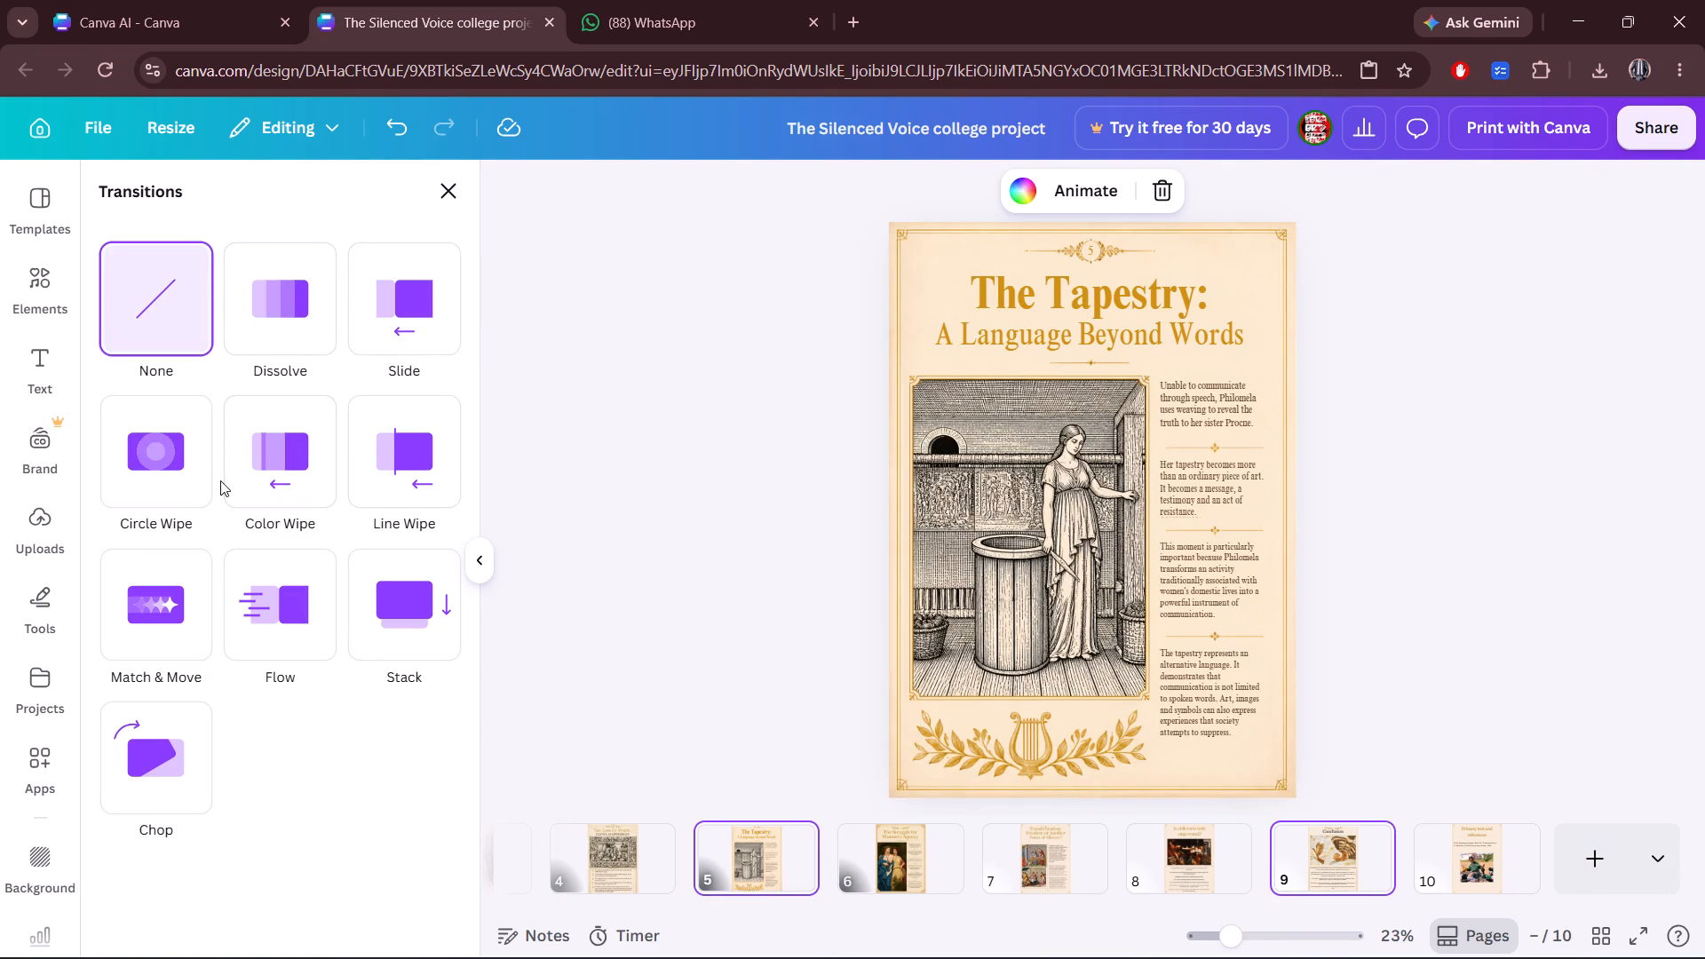
left_click(286, 337)
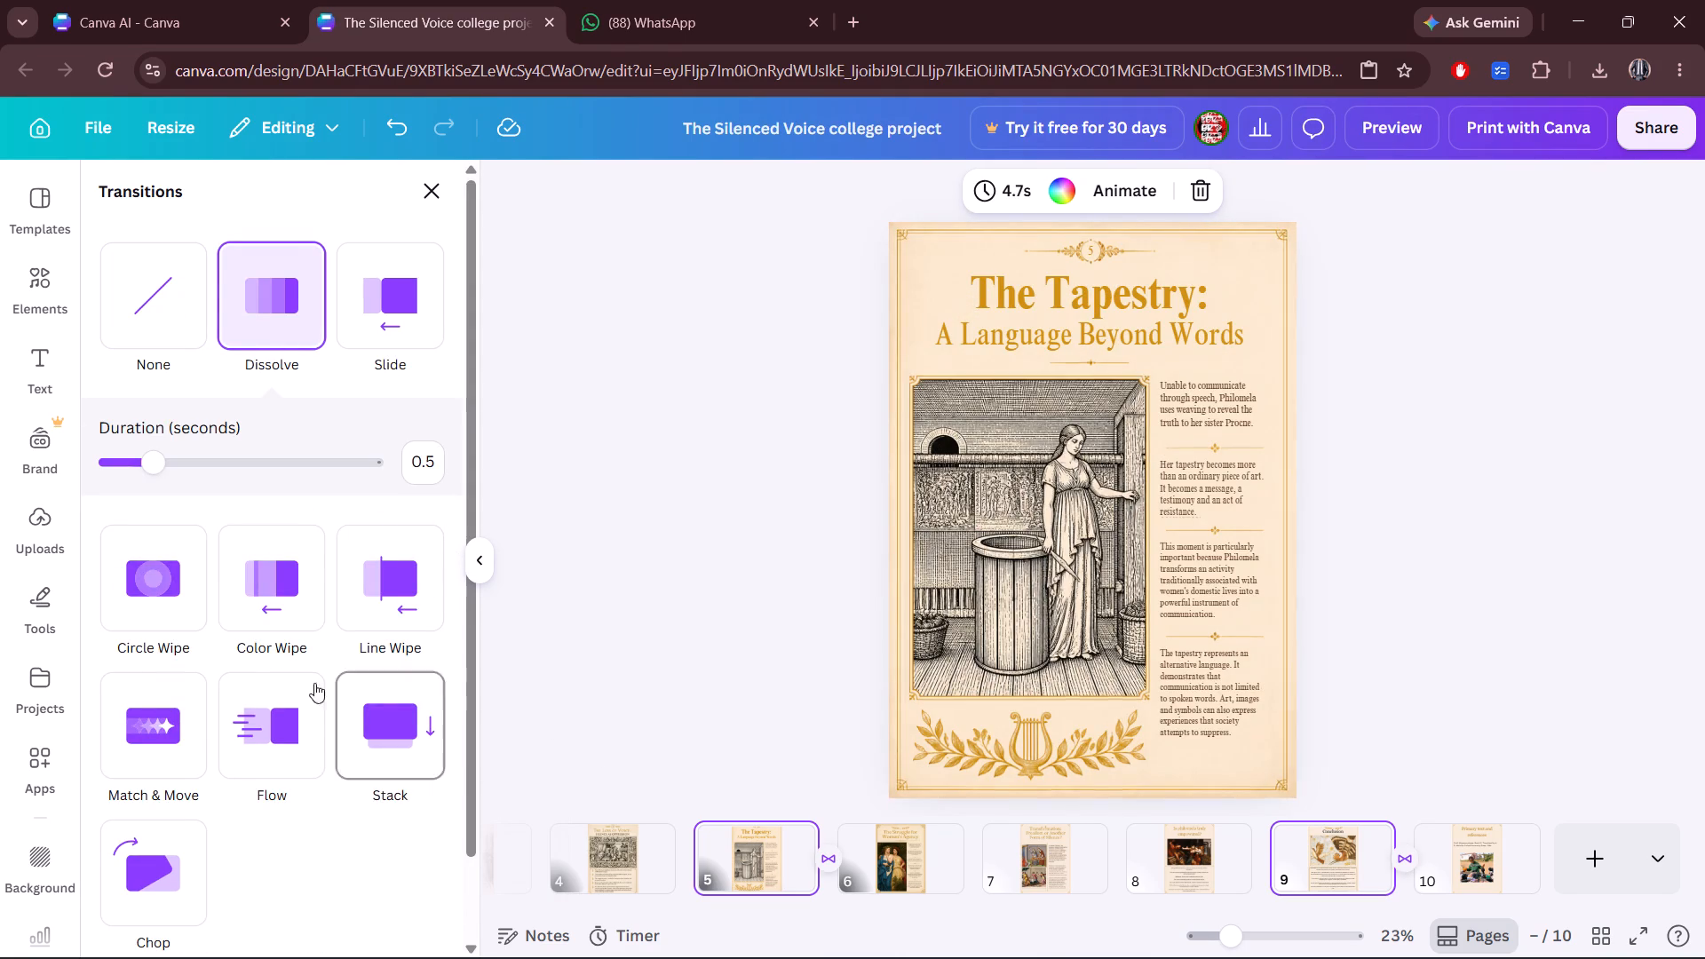
scroll(202, 789, "down", 6)
left_click(239, 919)
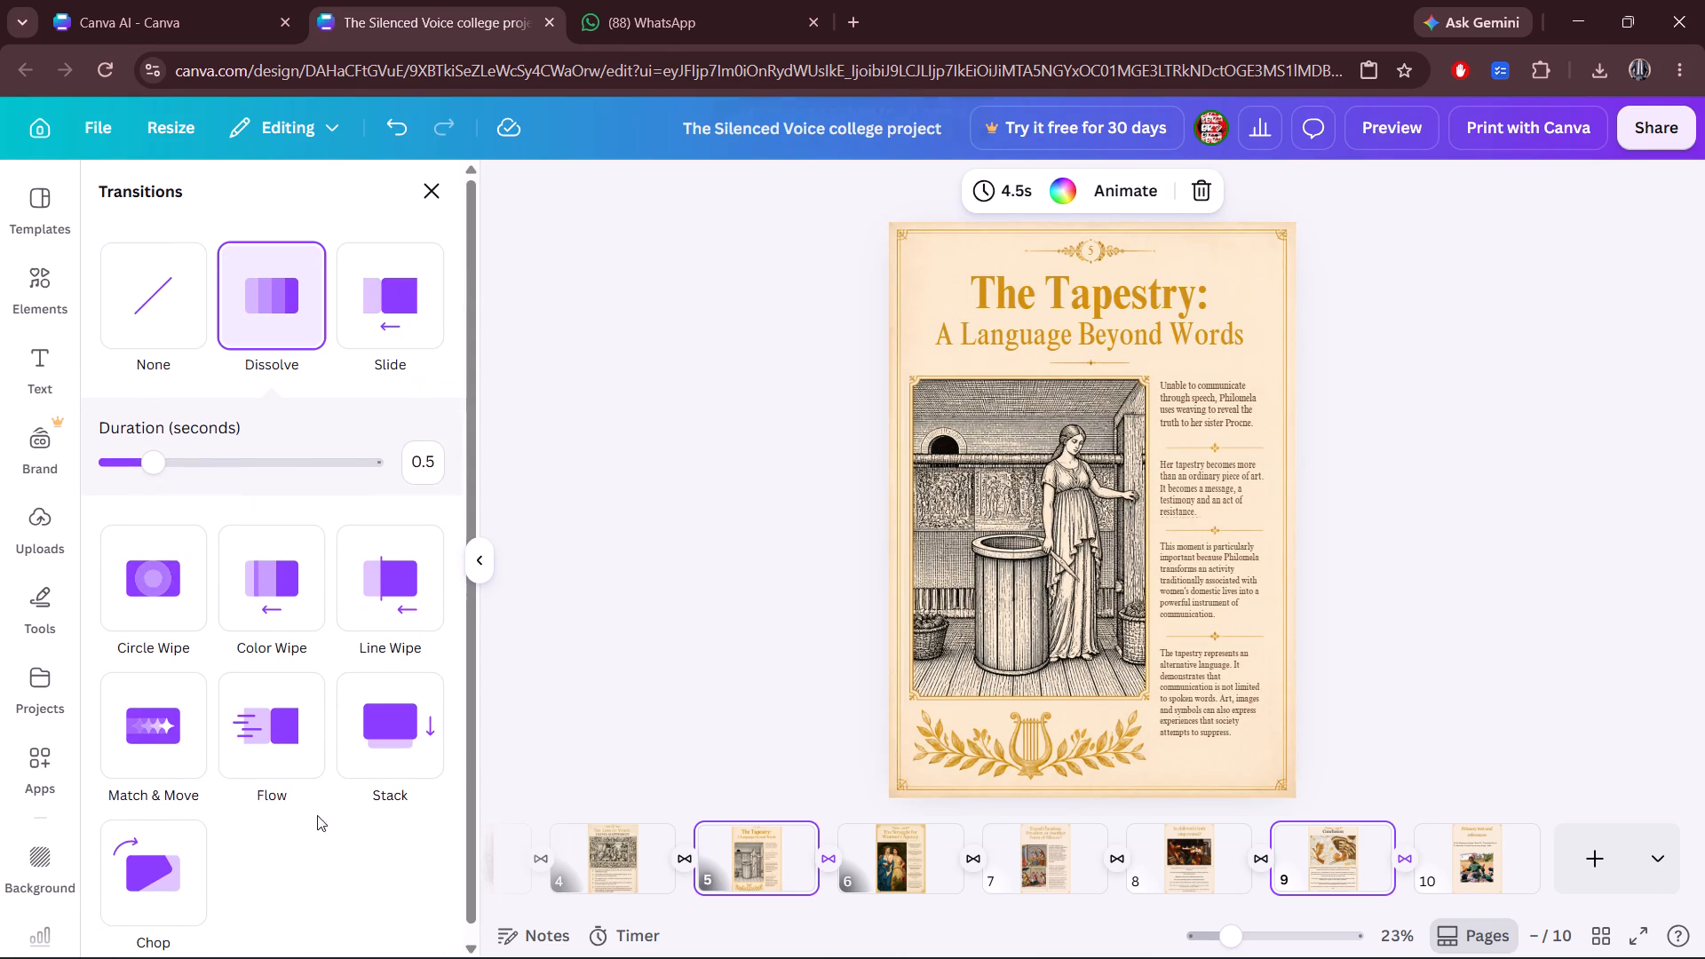
left_click(479, 560)
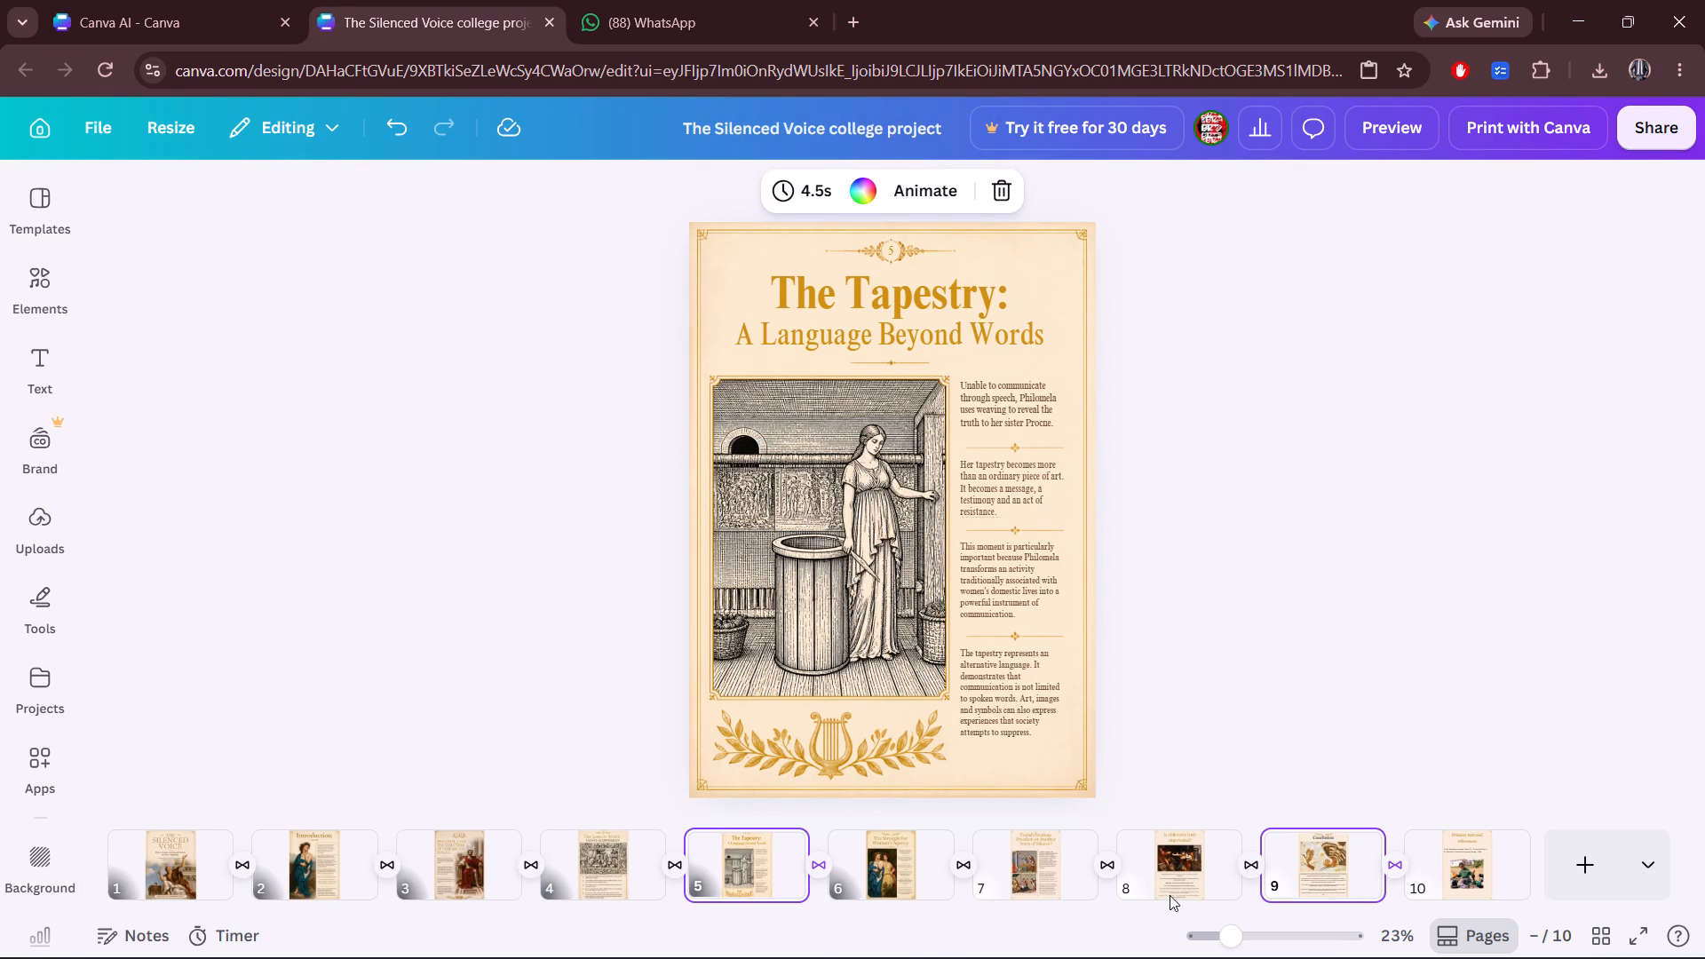
Preview the presentation and go back and forth through its pages to check the layouts and Dissolve transitions.
left_click(1408, 124)
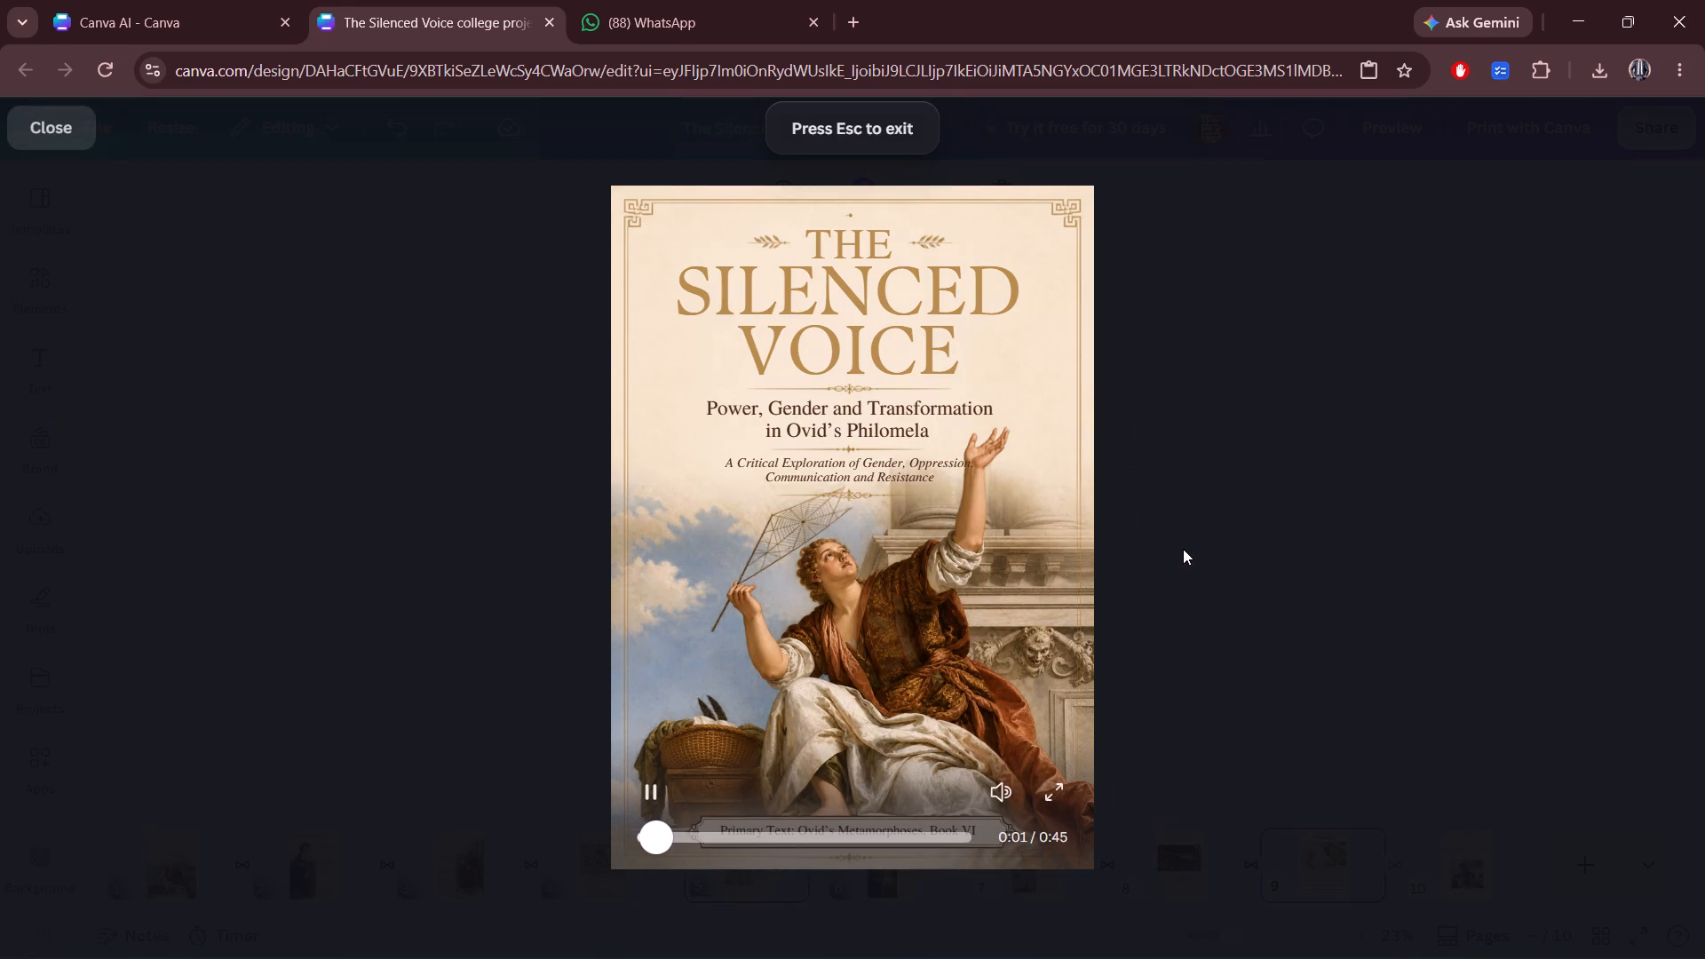
key("Right")
key("Right")
key("Right")
key("Right")
key("Right")
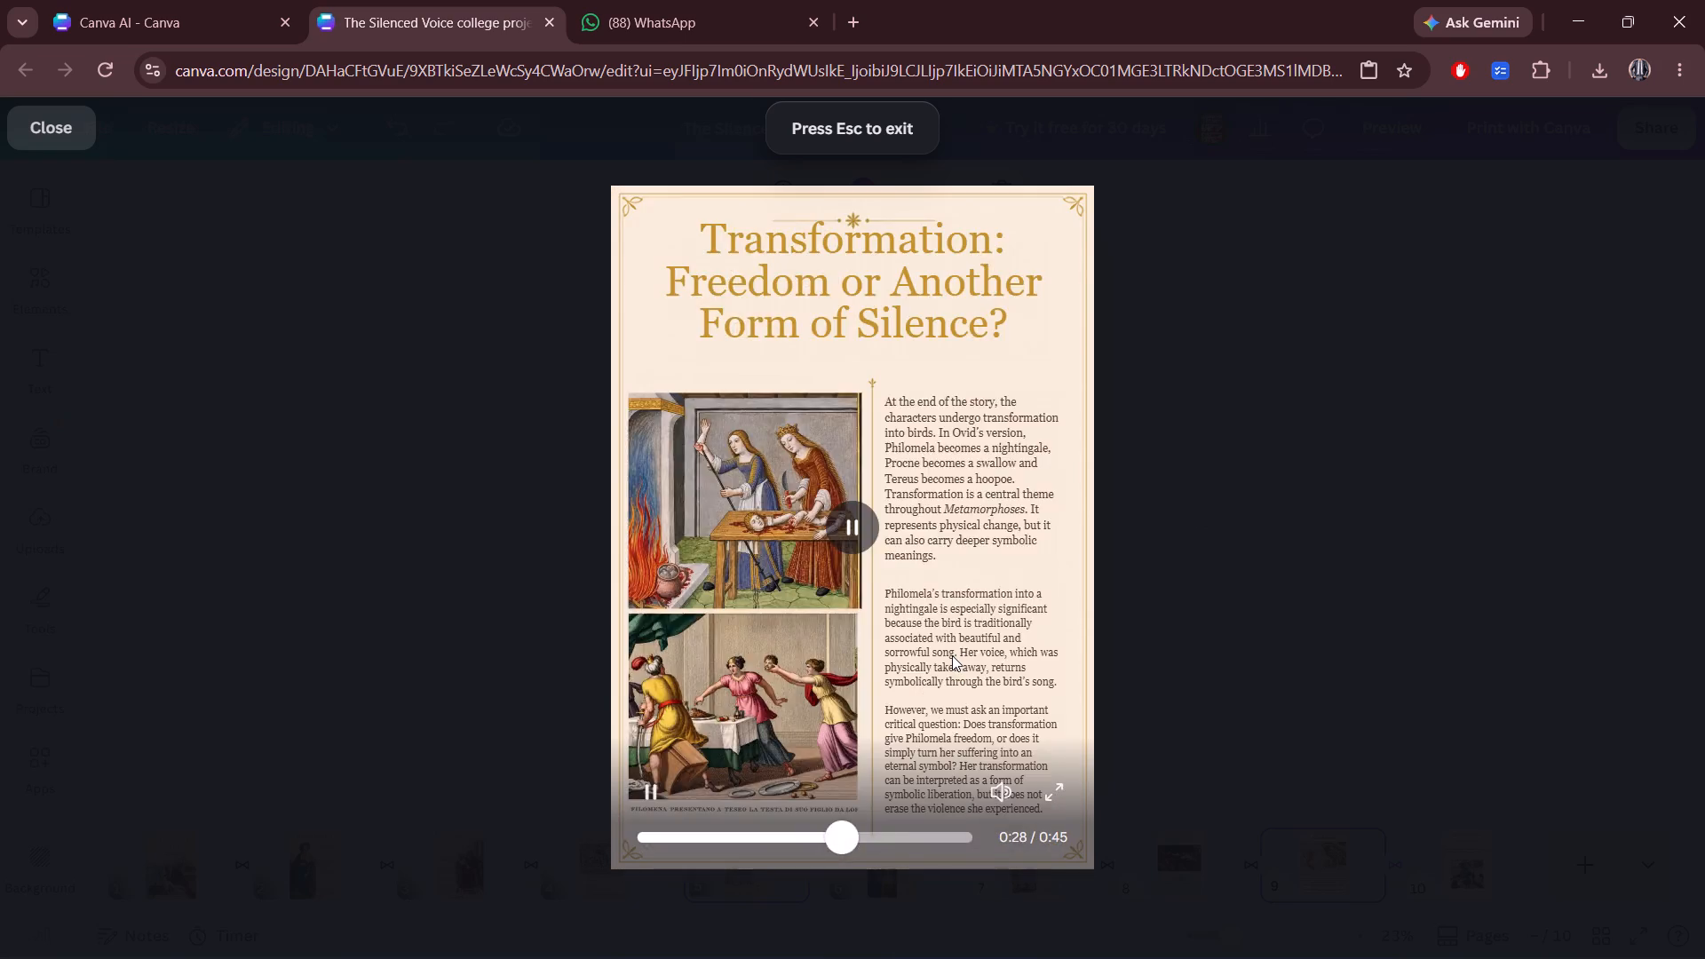
key("Right")
key("Right")
key("Right")
key("Right")
key("Right")
key("Left")
key("Left")
key("Left")
key("Left")
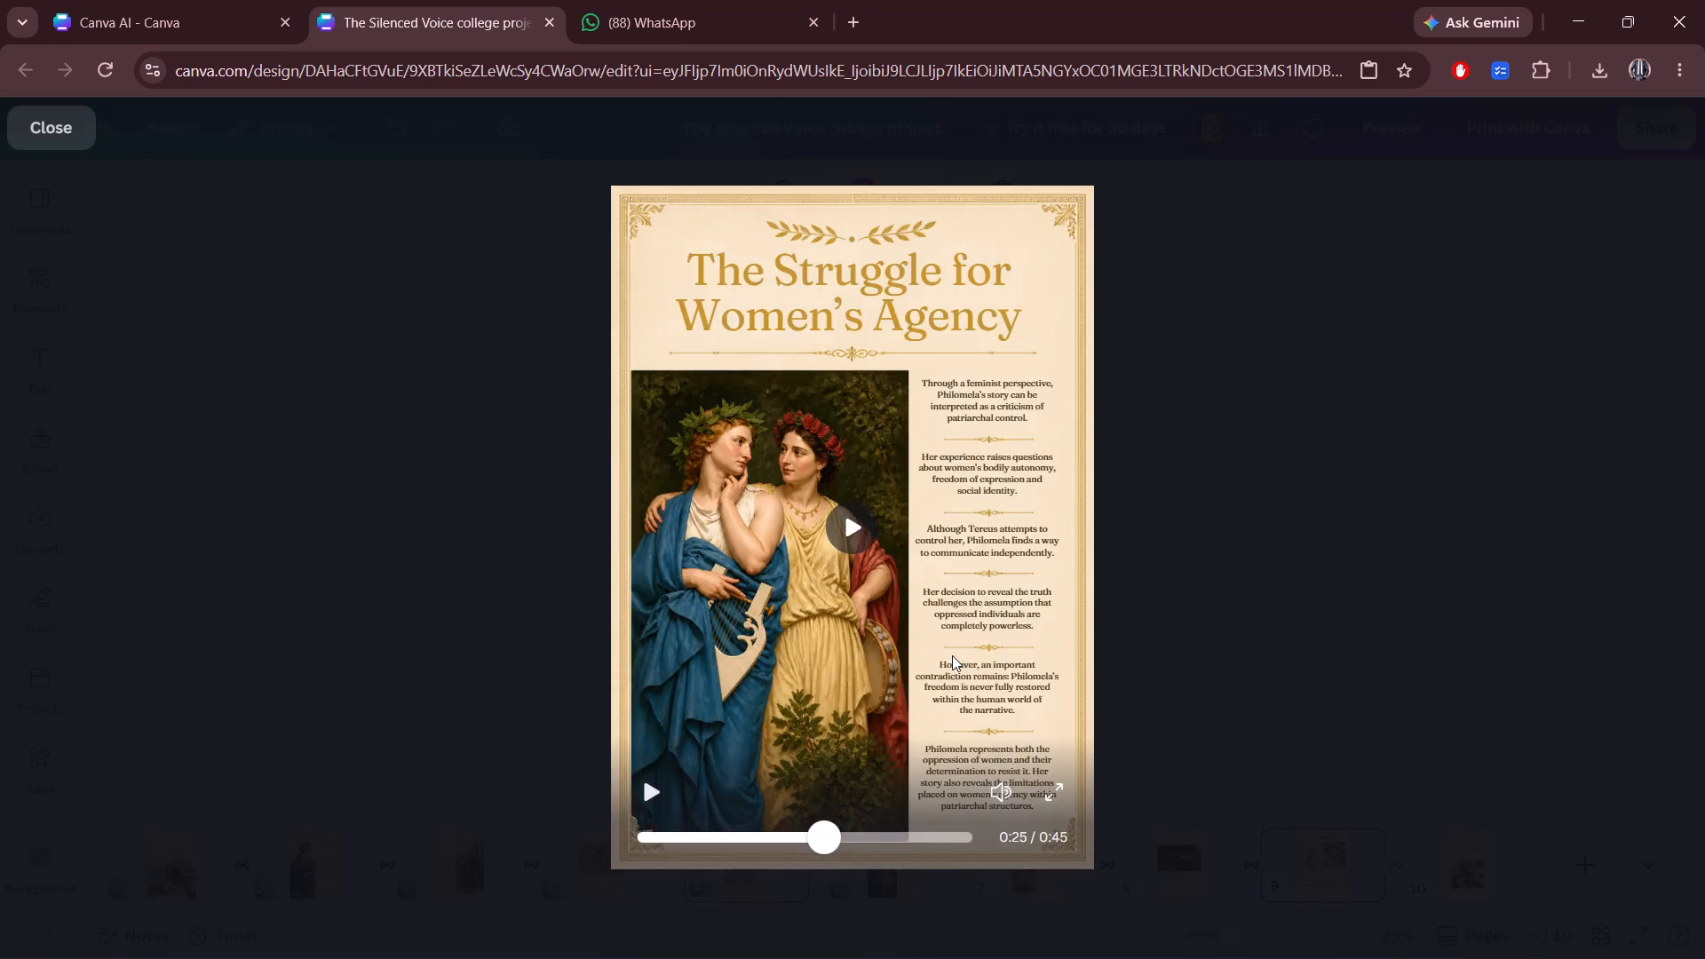
key("Left")
key("Left")
key("Left")
key("Left")
key("Left")
key("Left")
key("Left")
key("Right")
key("Right")
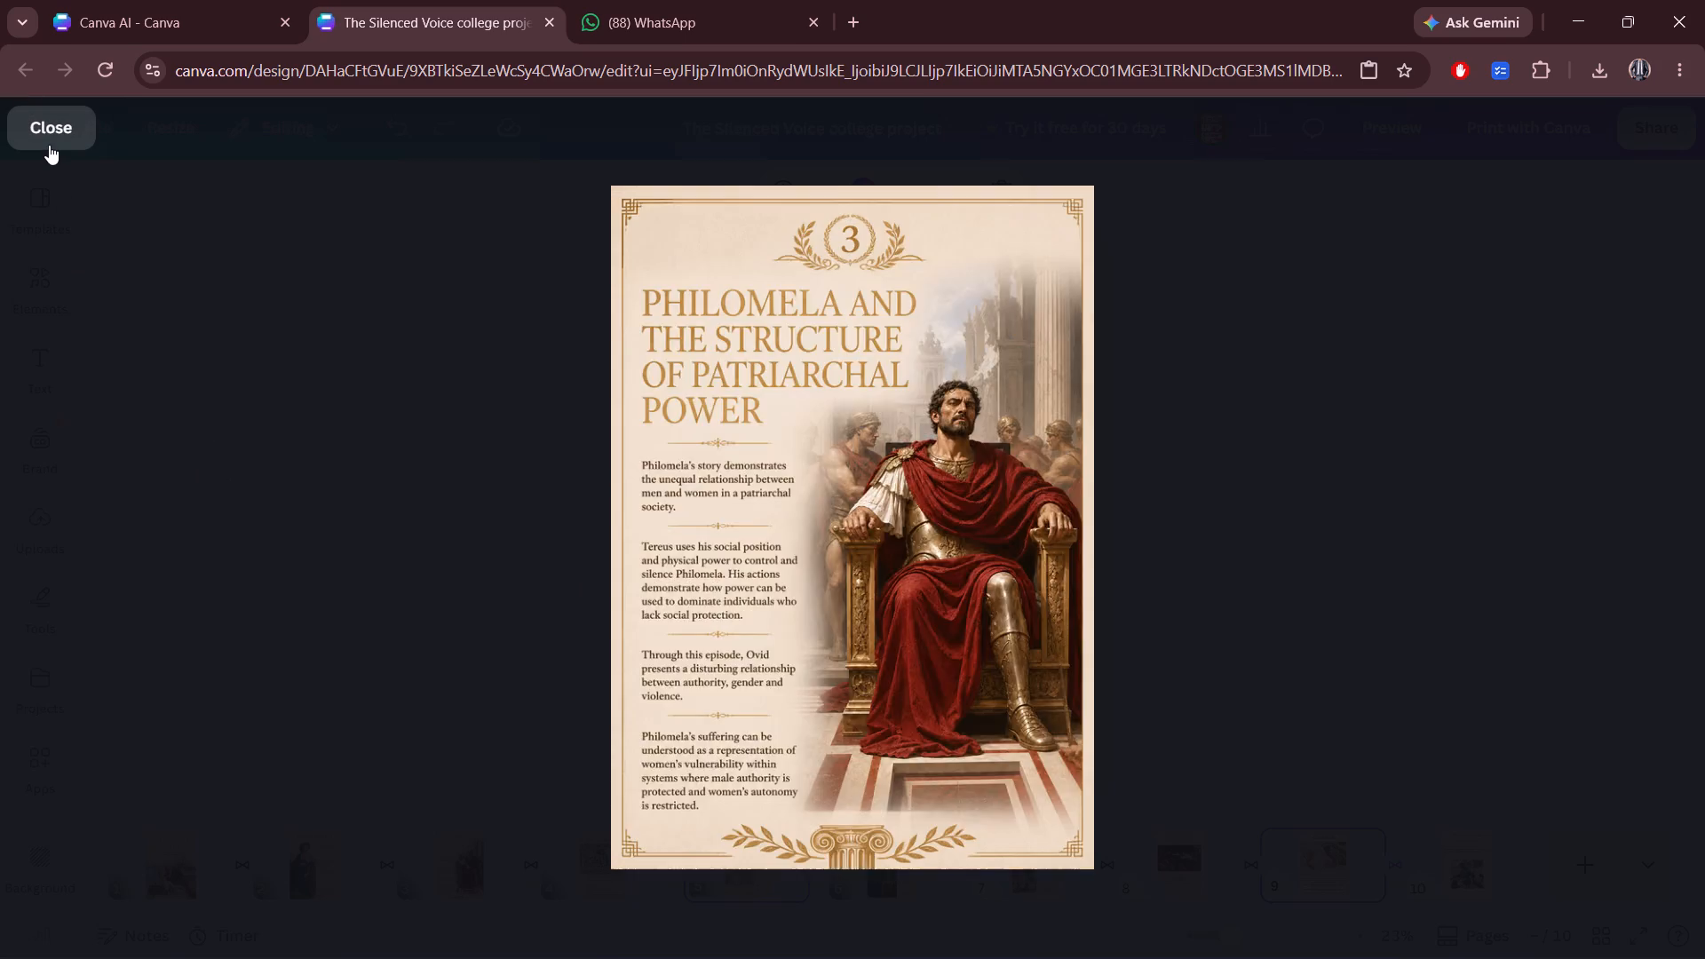
key("Right")
key("Right")
key("Left")
key("Left")
key("Right")
key("Right")
key("Right")
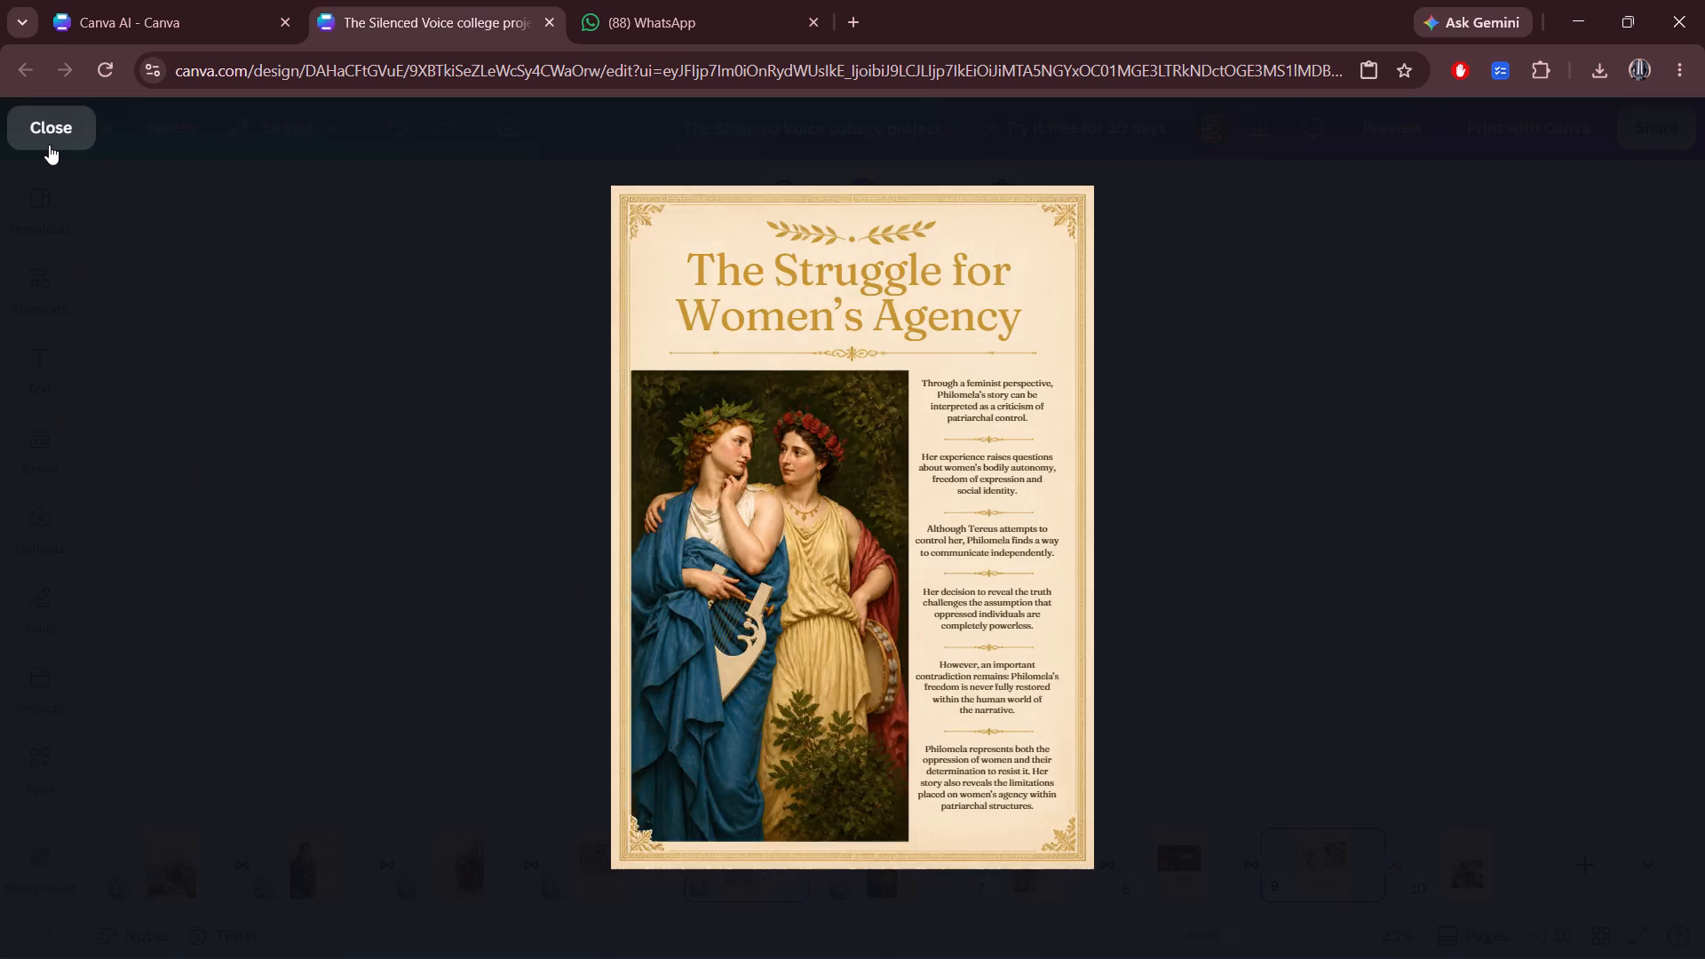
key("Right")
key("Right")
key("Right")
key("Right")
key("Right")
key("Left")
key("Right")
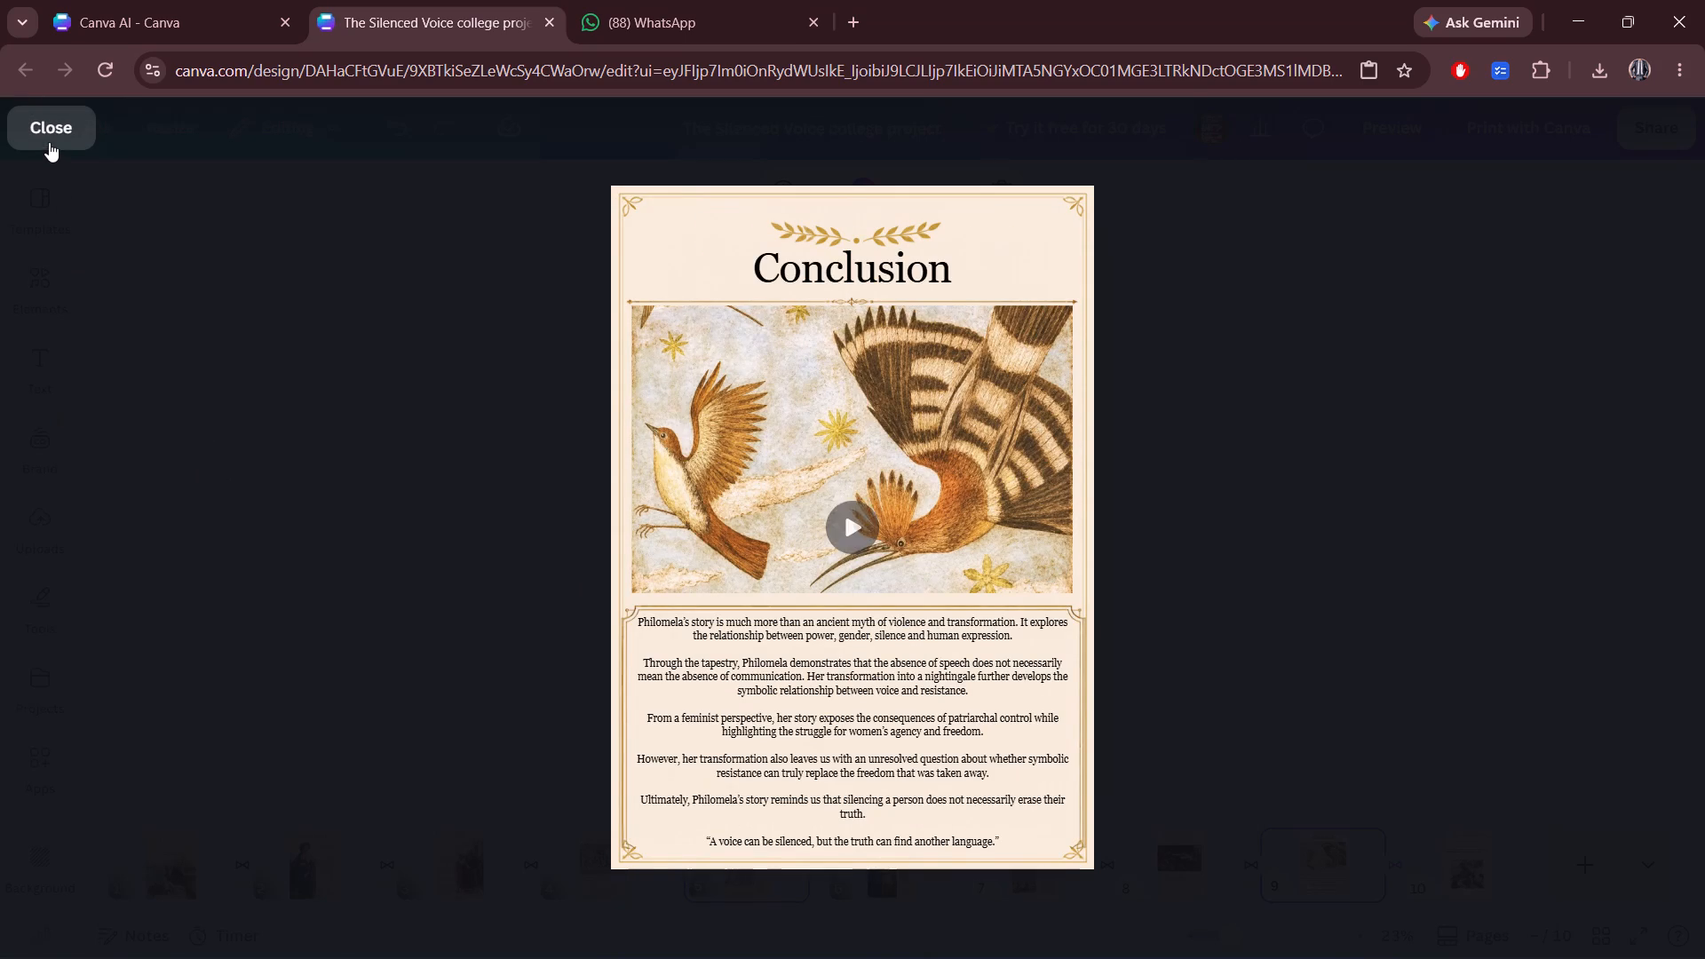
Leave the preview and download all pages of the presentation as a PPTX file.
left_click(50, 135)
left_click(1646, 120)
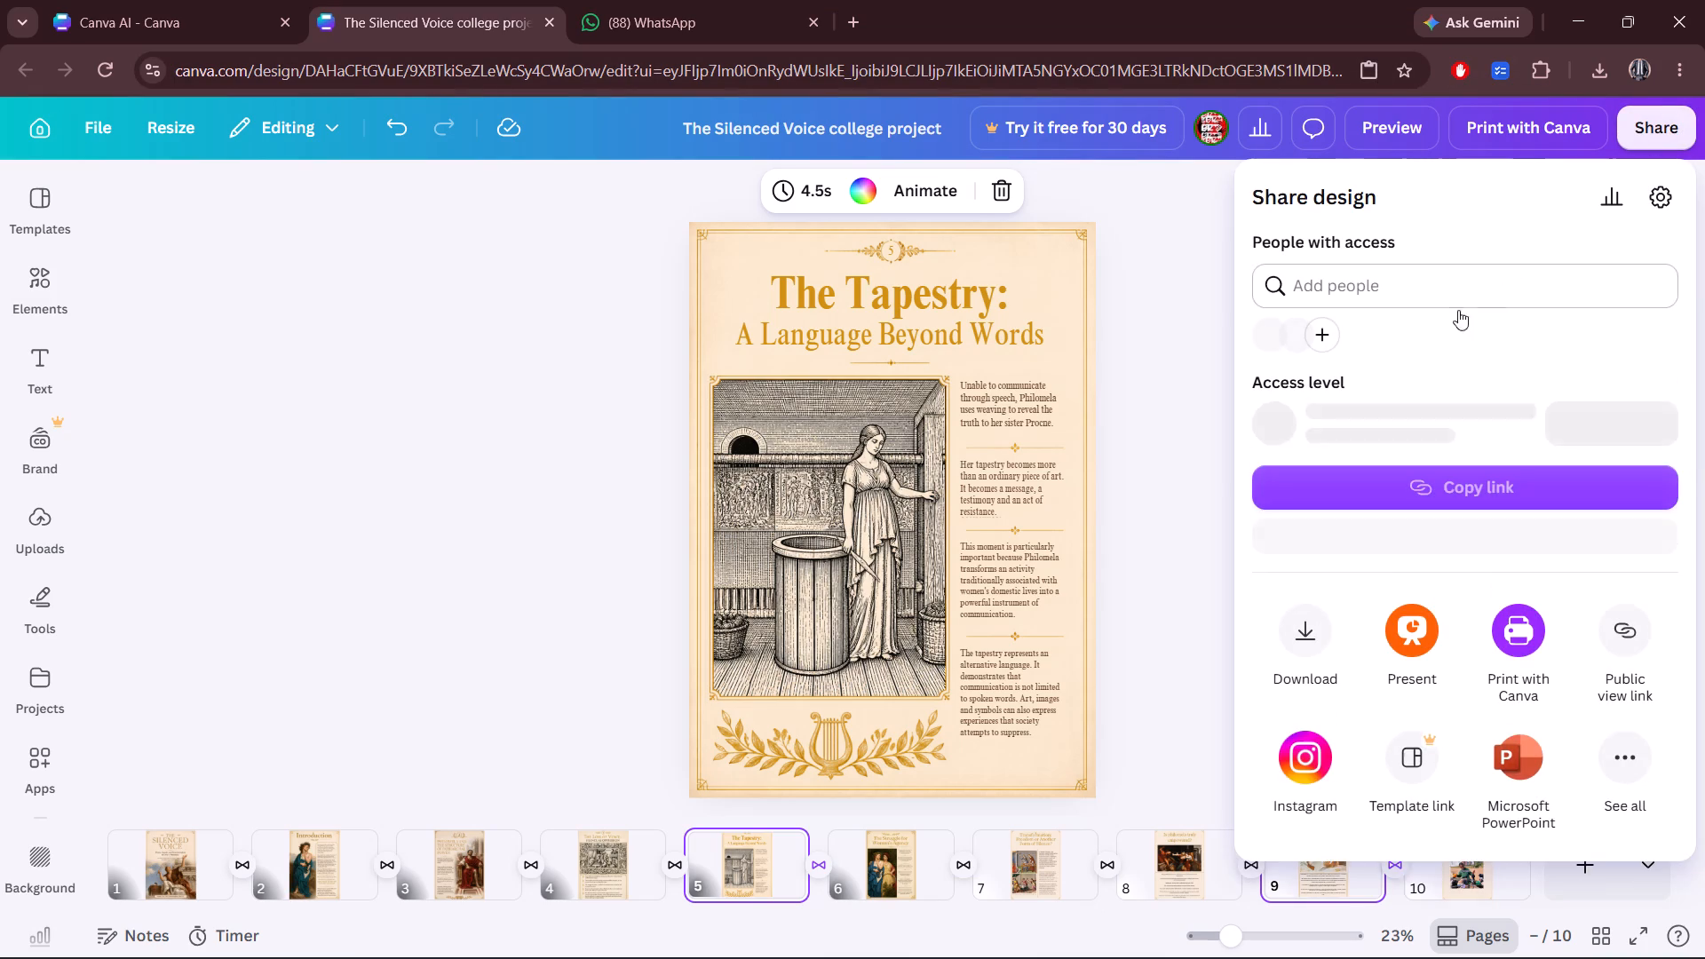
left_click(1326, 673)
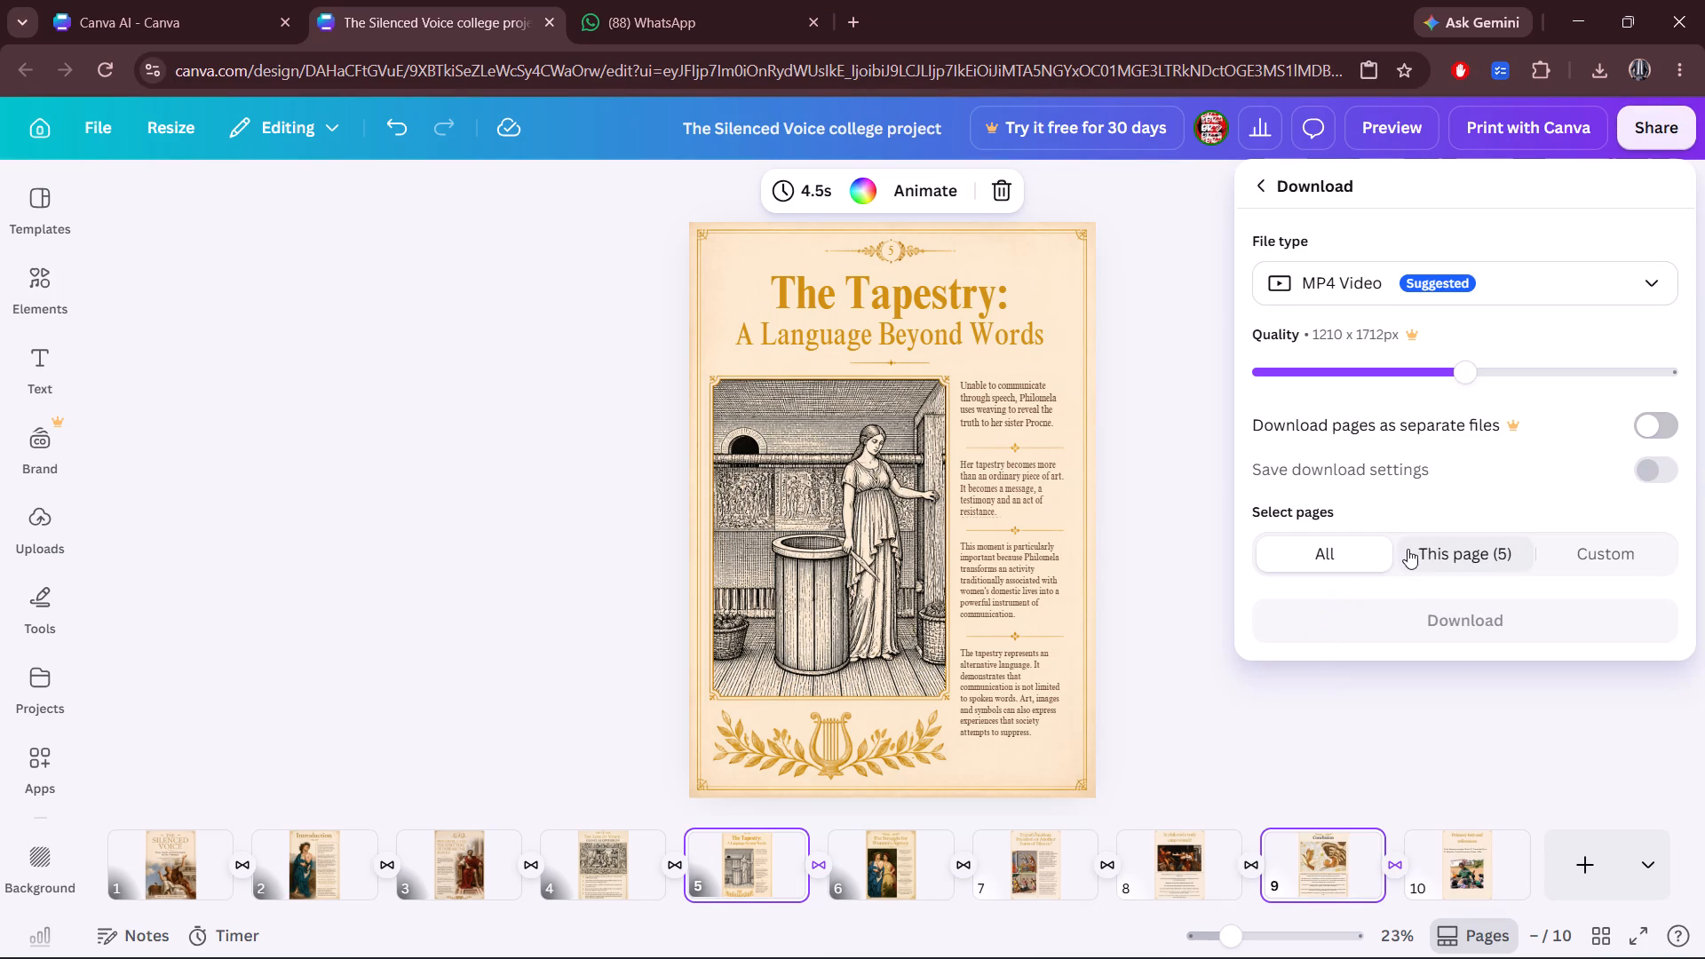
left_click(1457, 290)
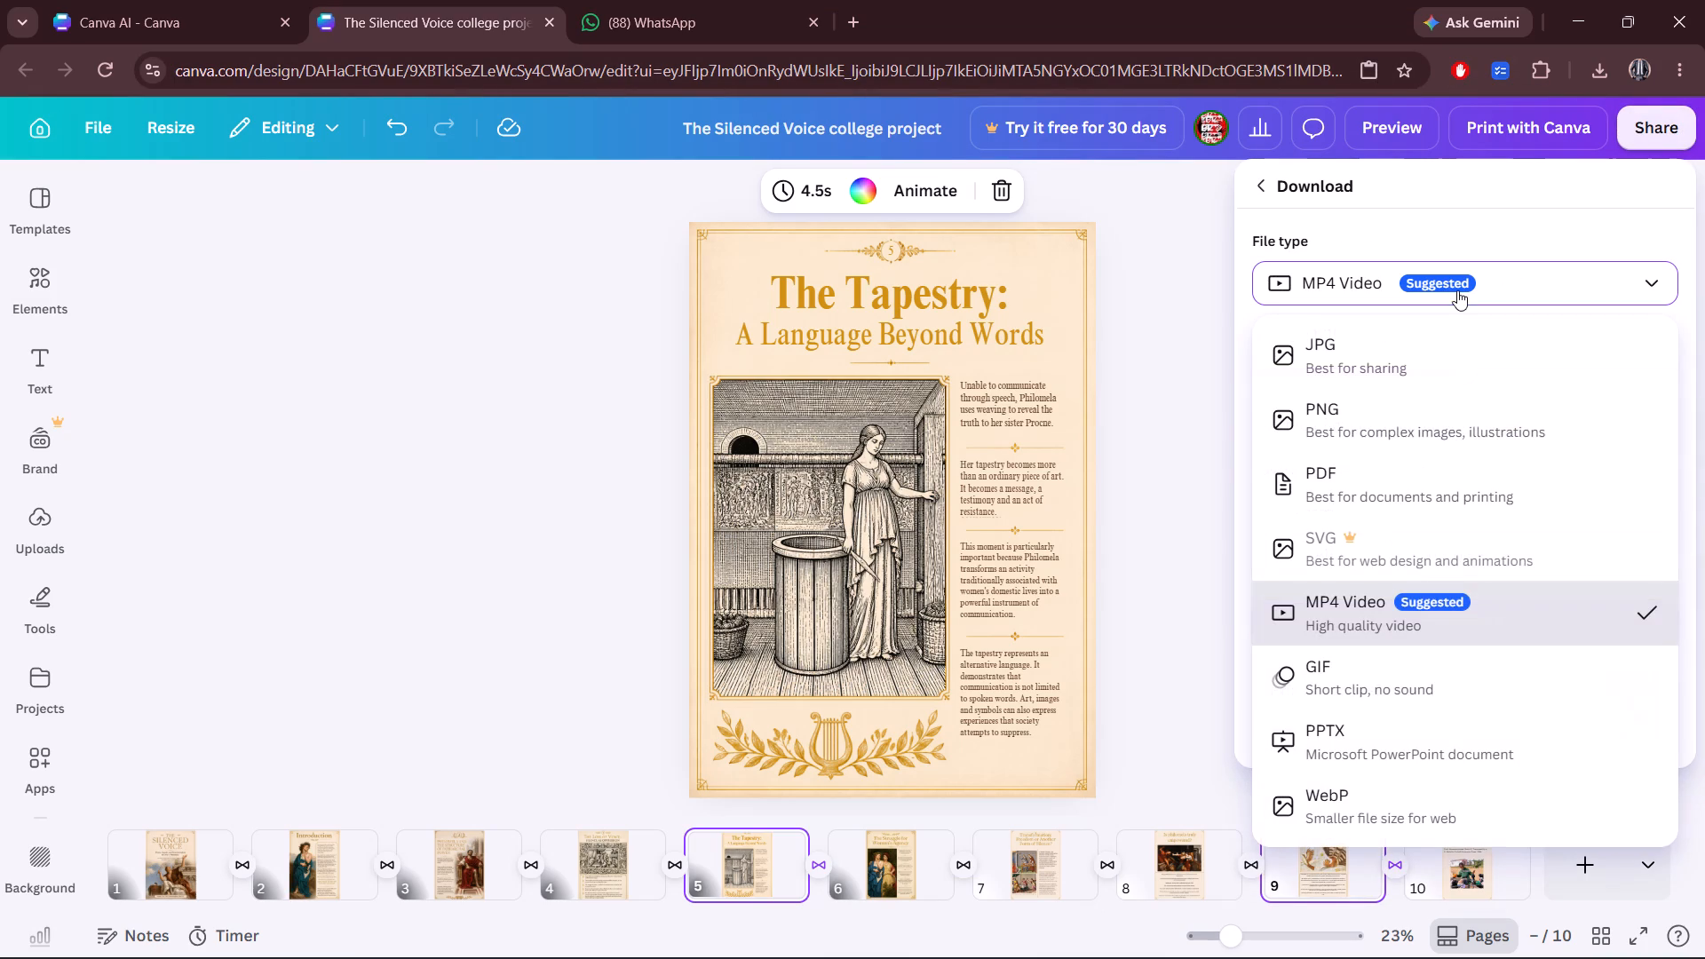
left_click(1368, 720)
left_click(1361, 600)
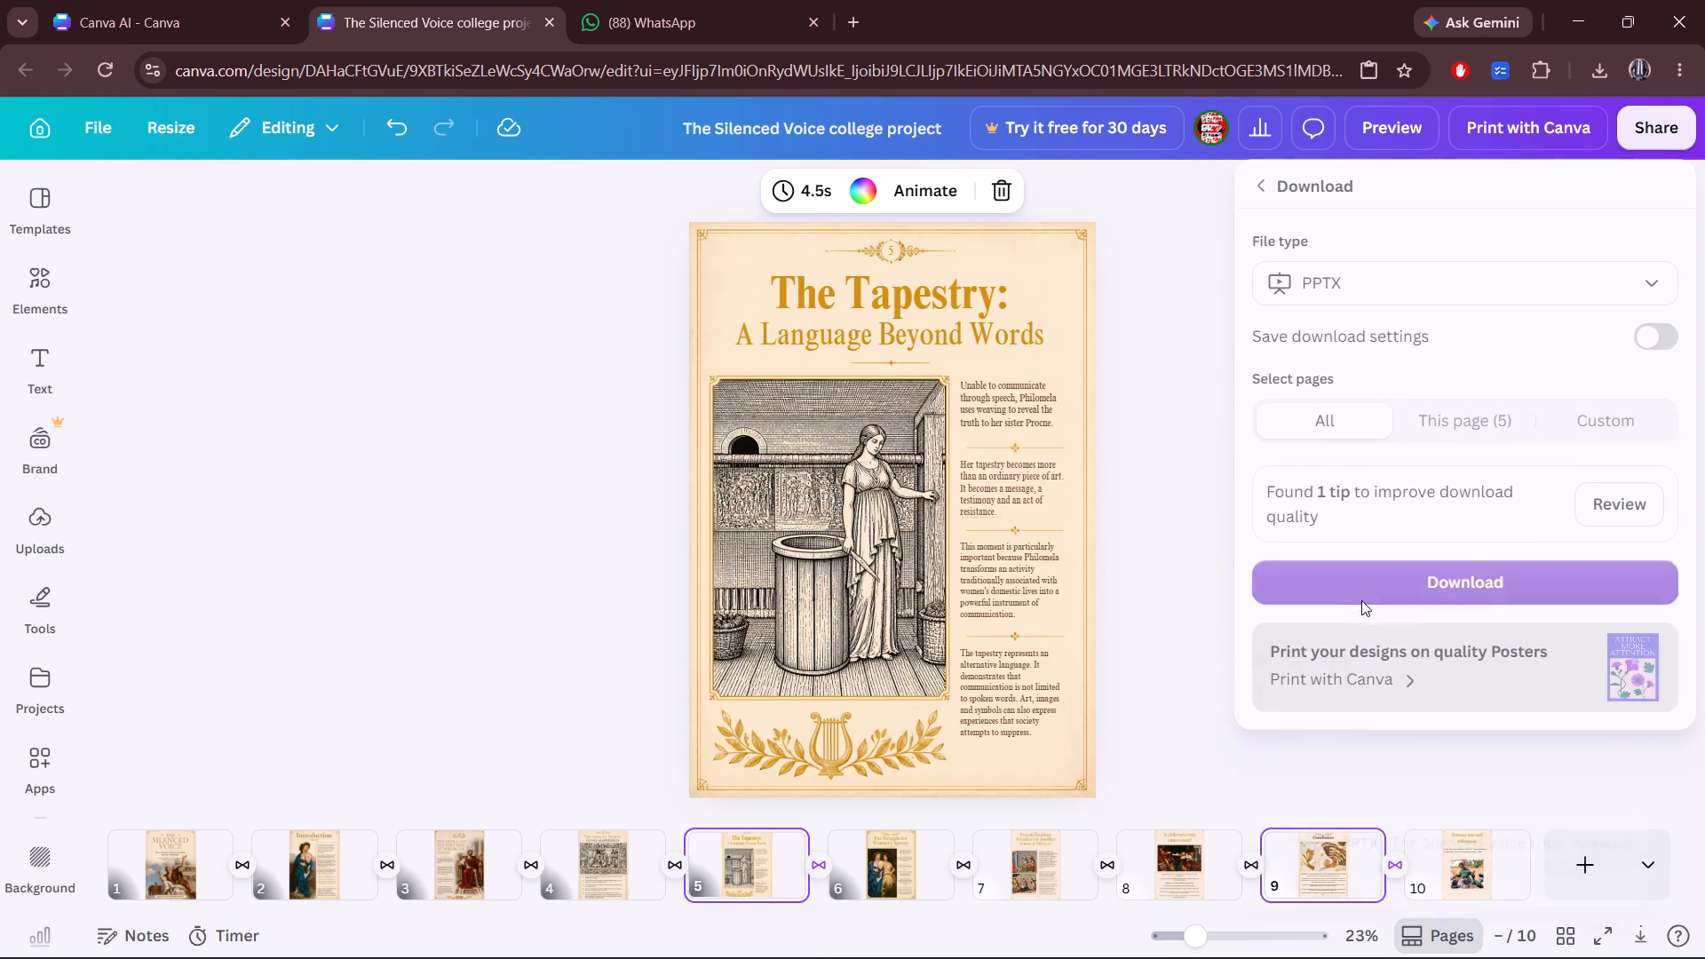
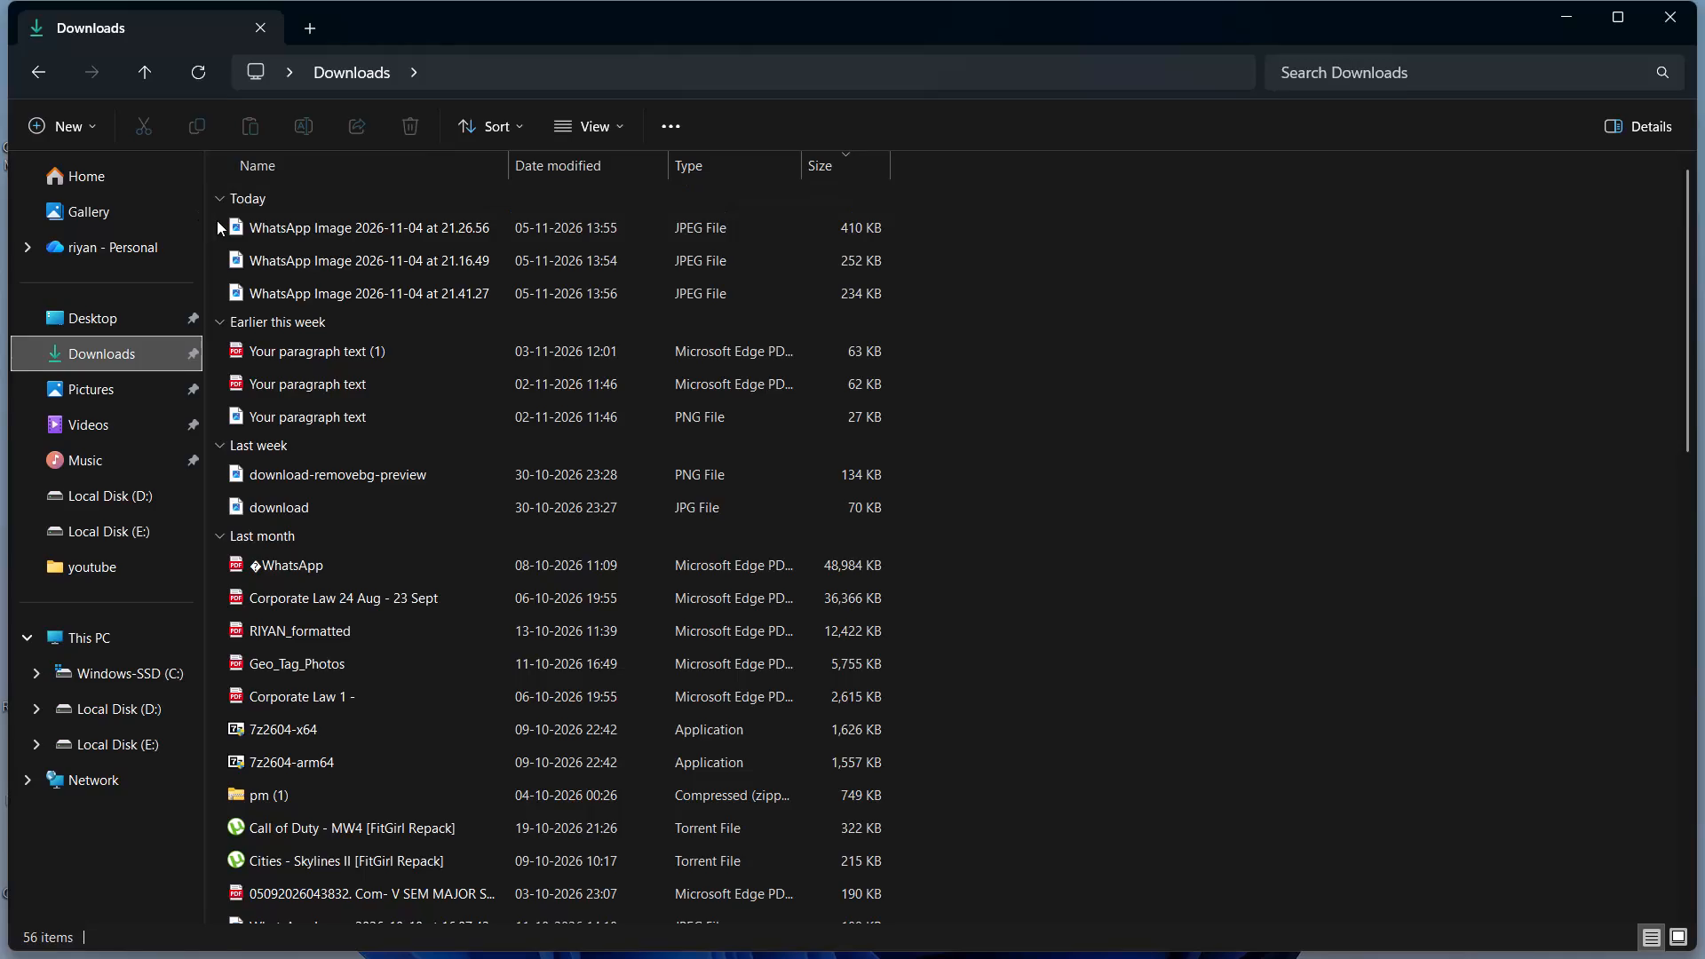
Delete today's three WhatsApp JPEG images from the Downloads folder in File Explorer.
left_click_drag(217, 220, 353, 300)
left_click(407, 132)
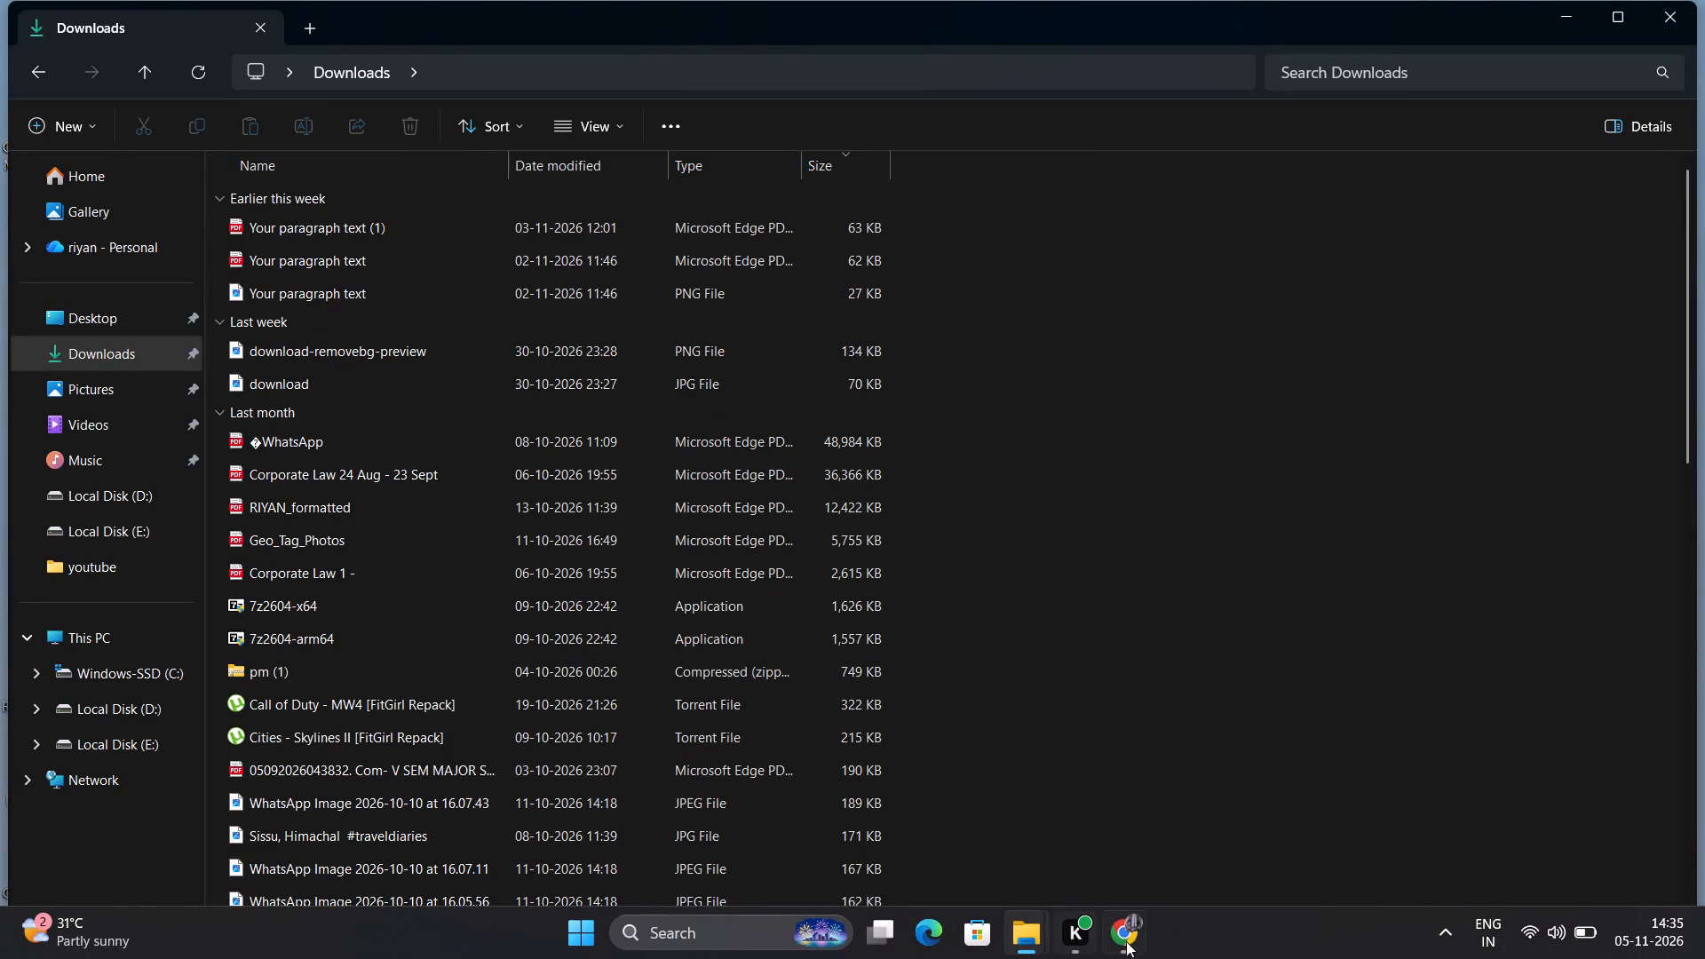
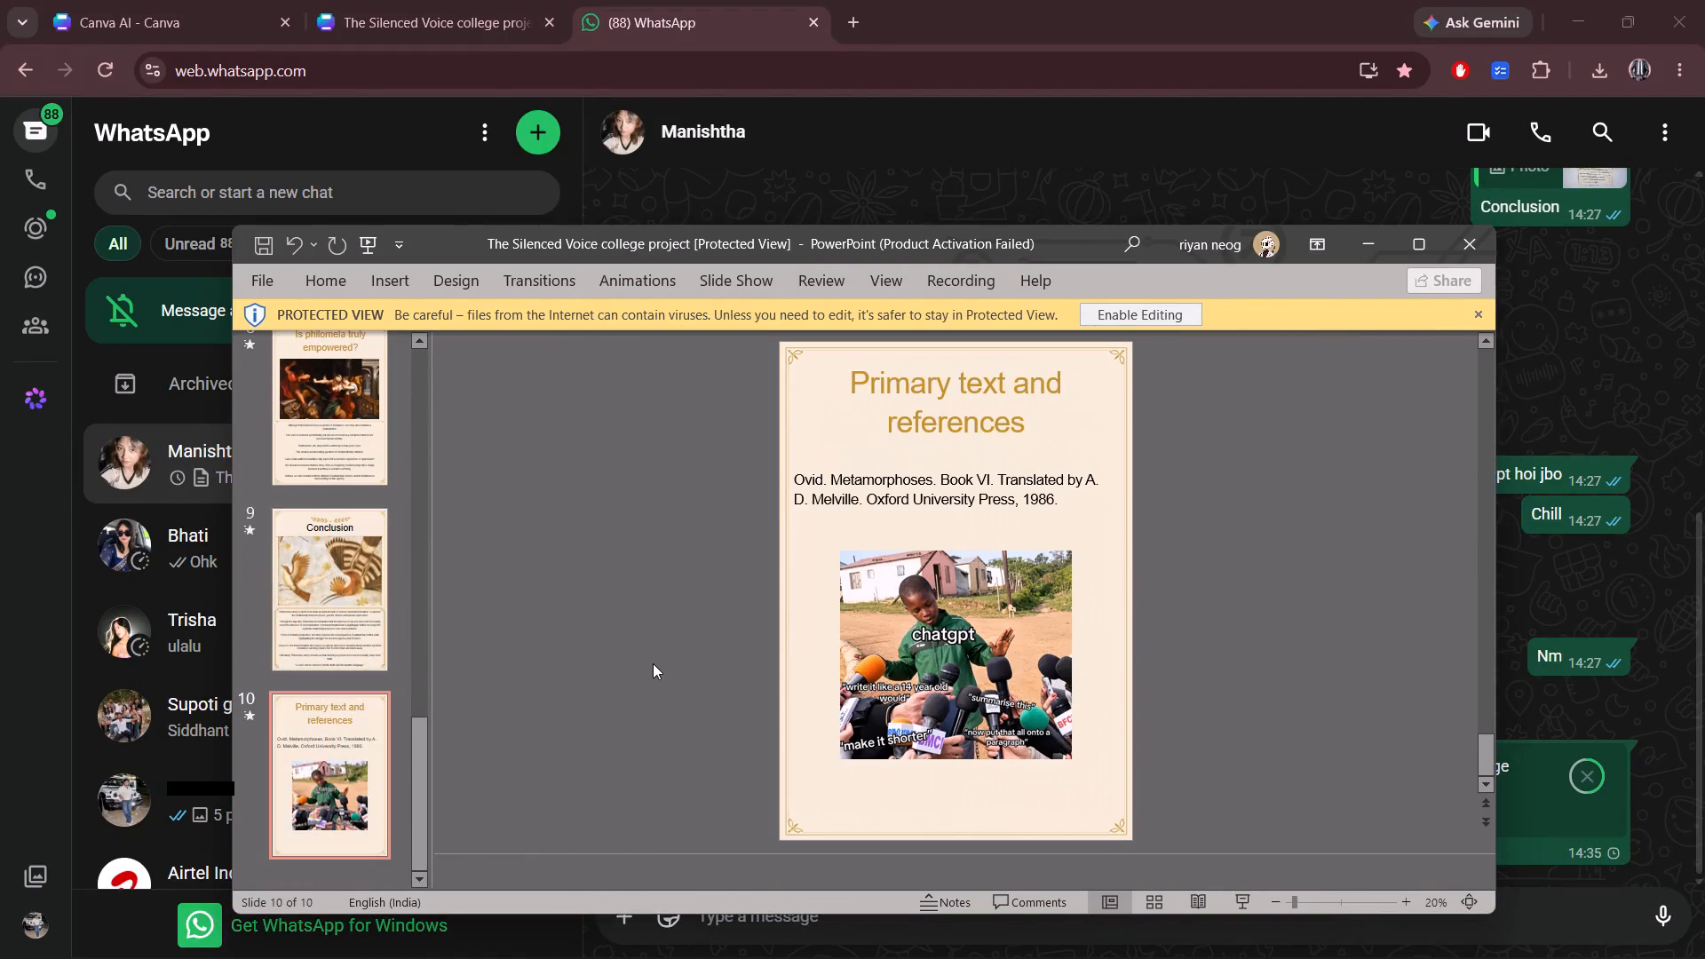
Look back through the exported PowerPoint's slides, from the references slide to the title slide, to check how each layout came through.
scroll(651, 660, "up", 5)
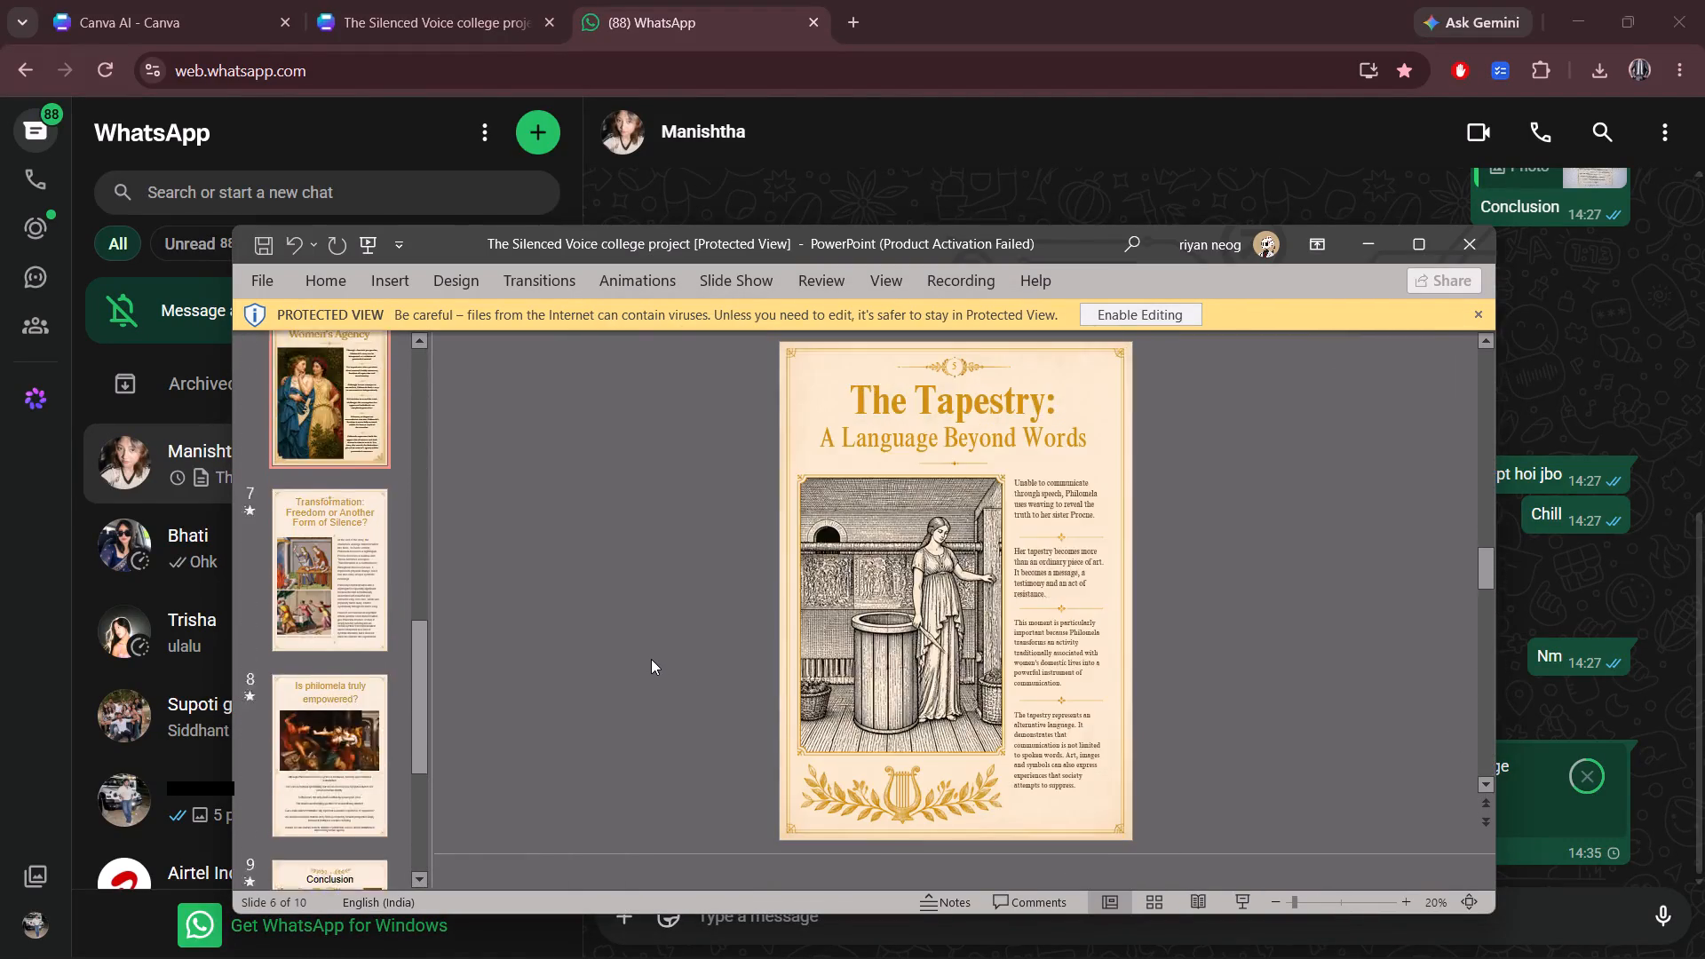
scroll(651, 658, "up", 12)
scroll(651, 658, "down", 4)
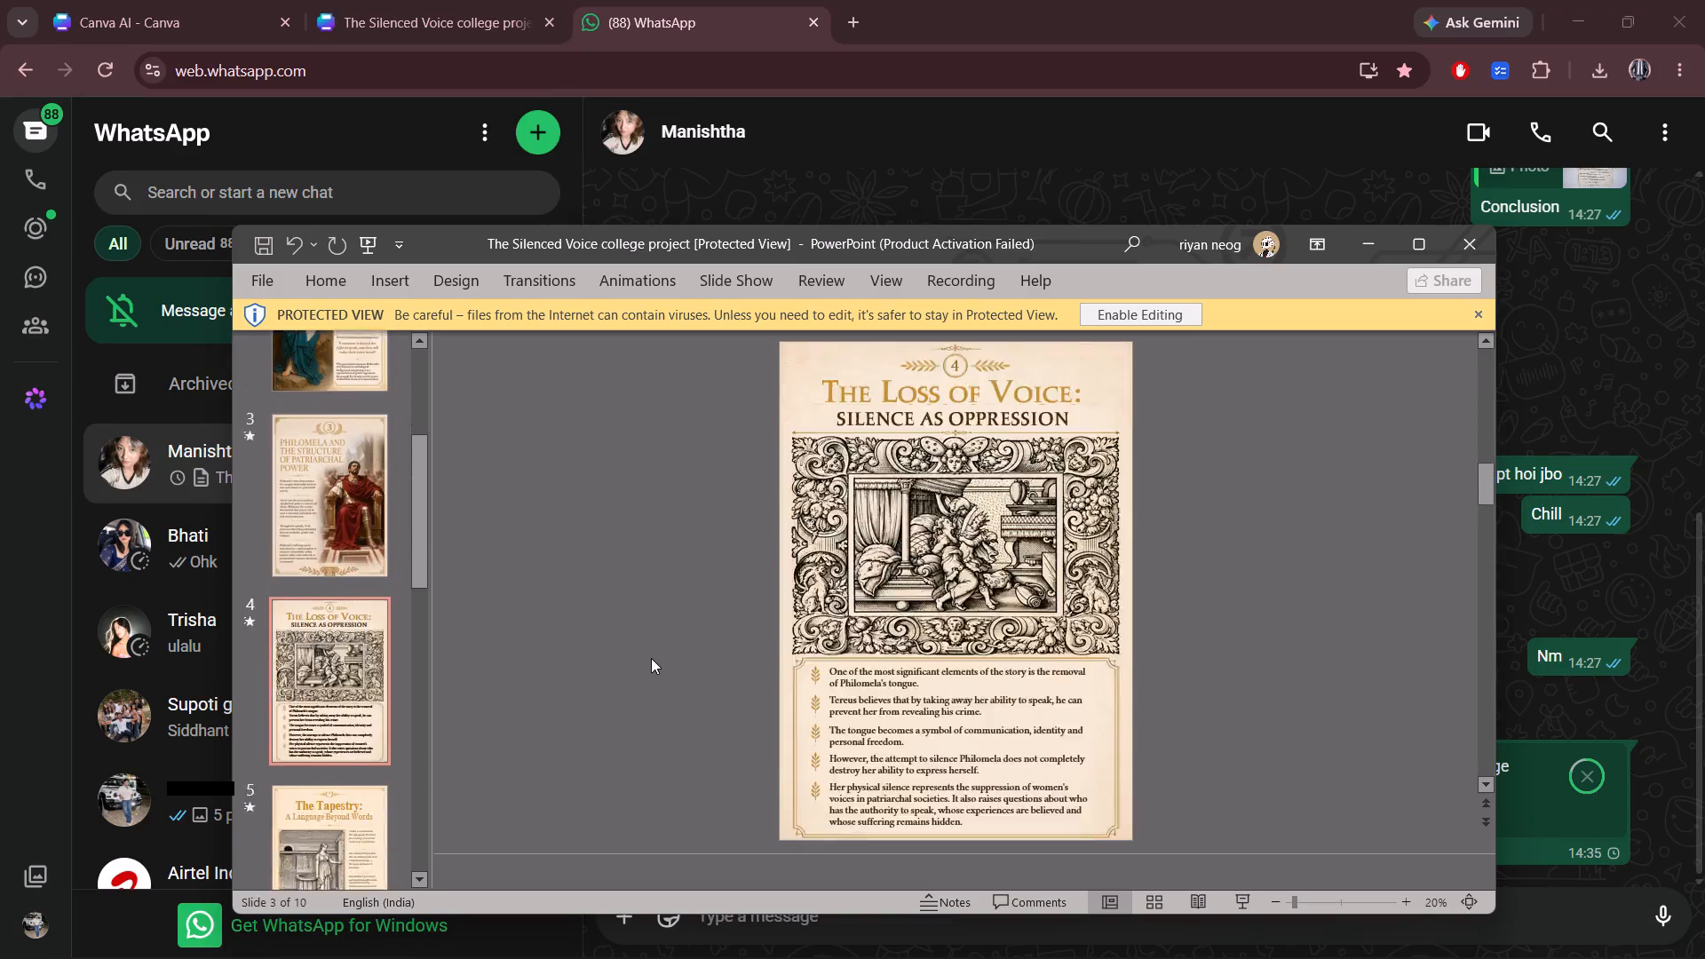
scroll(651, 658, "down", 12)
scroll(651, 657, "up", 2)
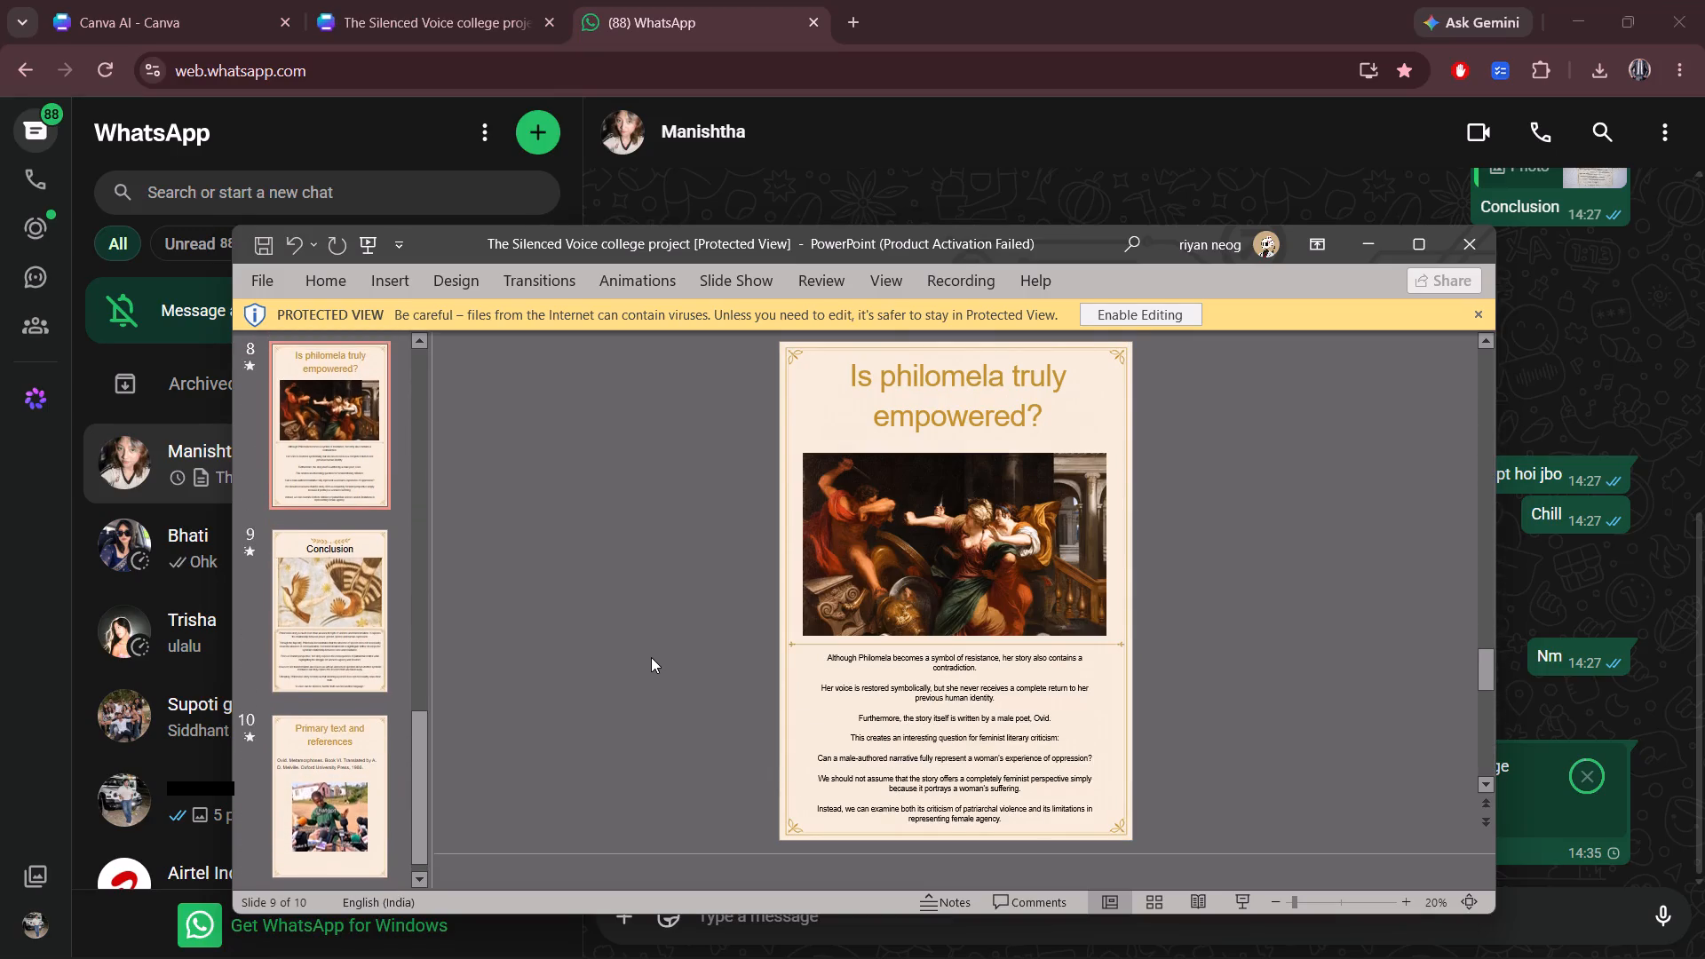
scroll(651, 657, "up", 10)
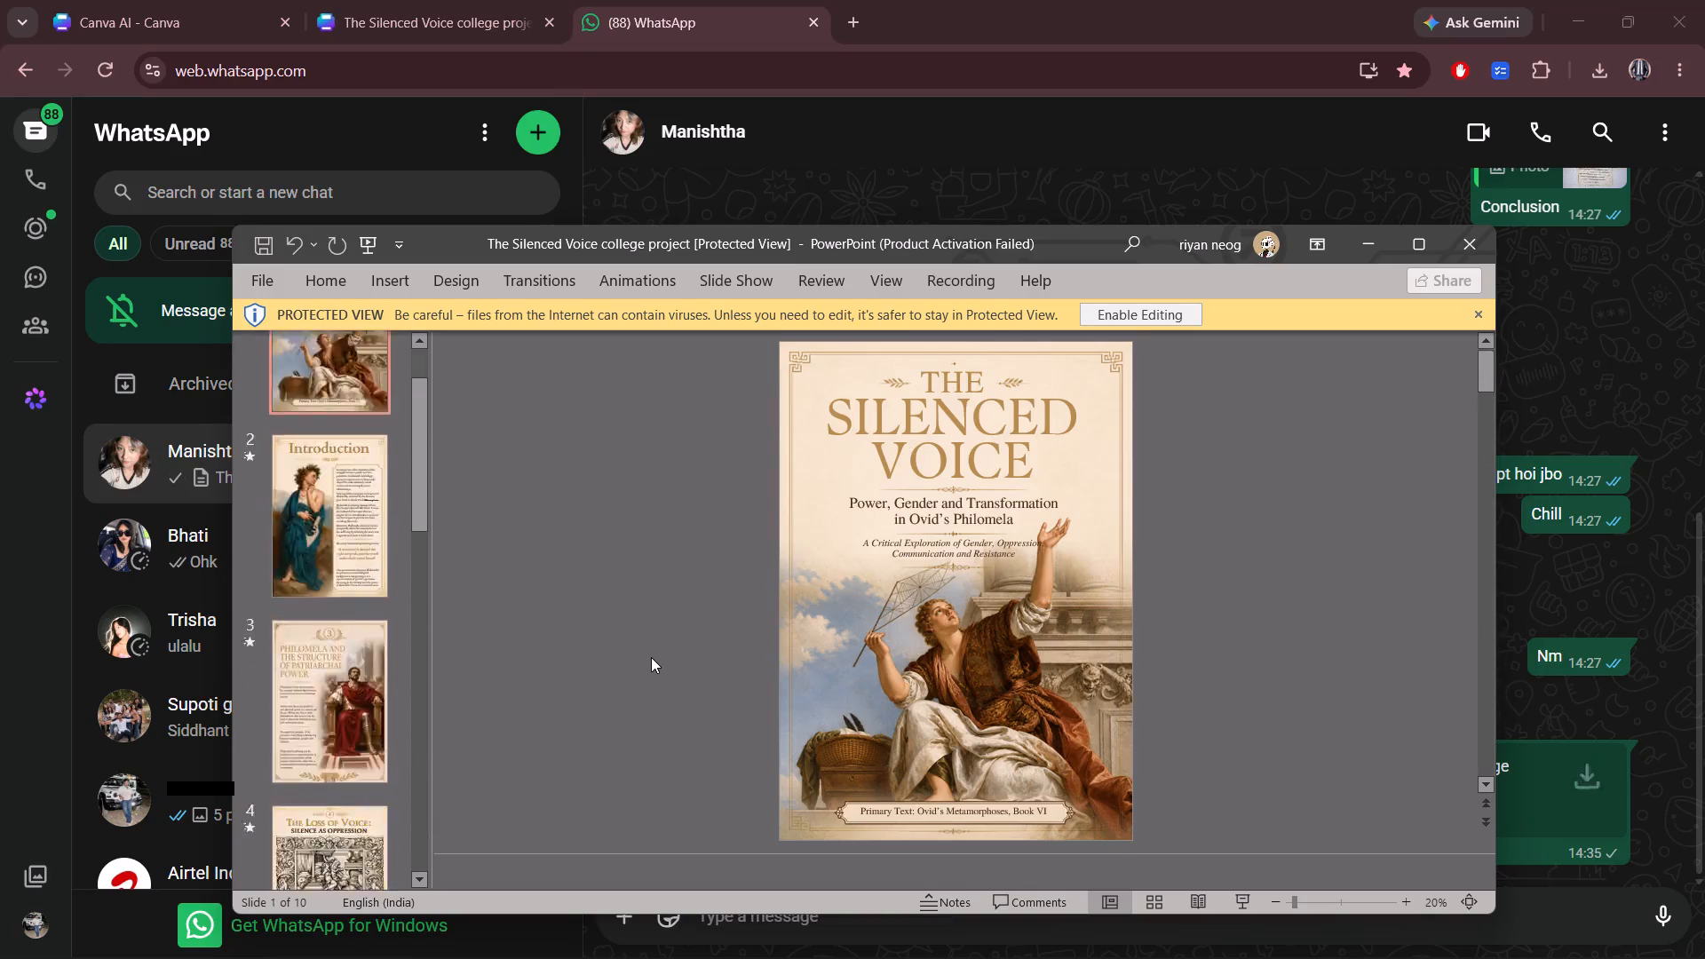
scroll(651, 657, "up", 6)
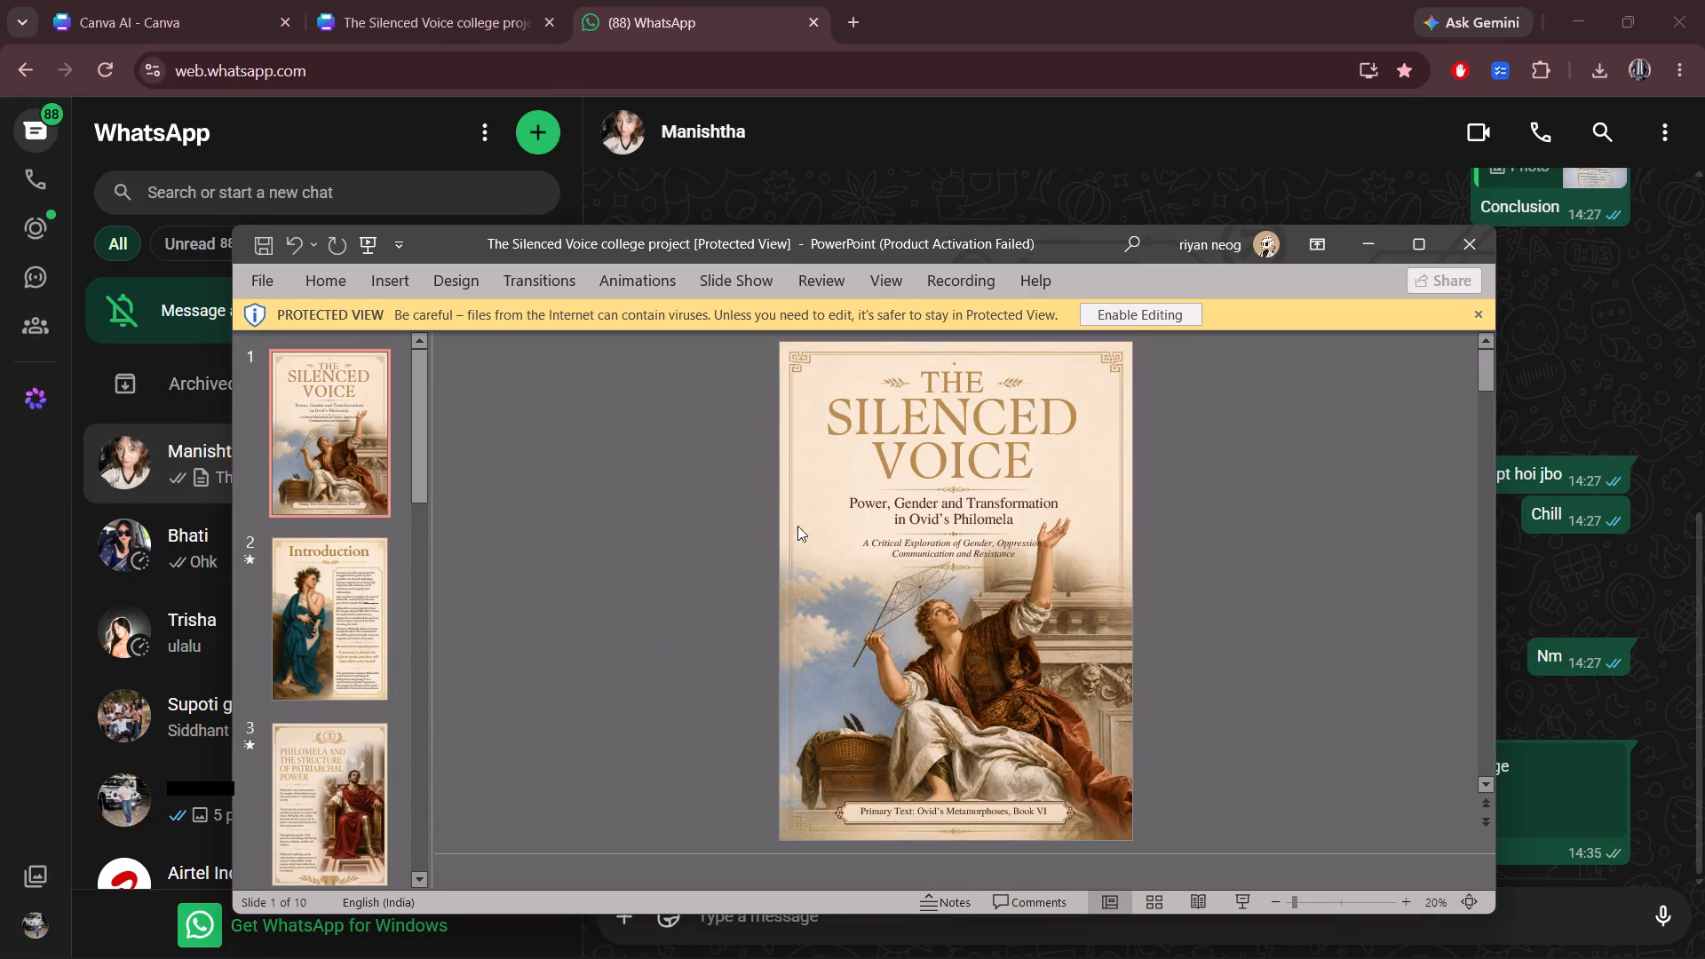
In PowerPoint, switch back and forth between slides 1 and 2 of the exported presentation to check how they came across.
left_click(321, 594)
left_click(344, 470)
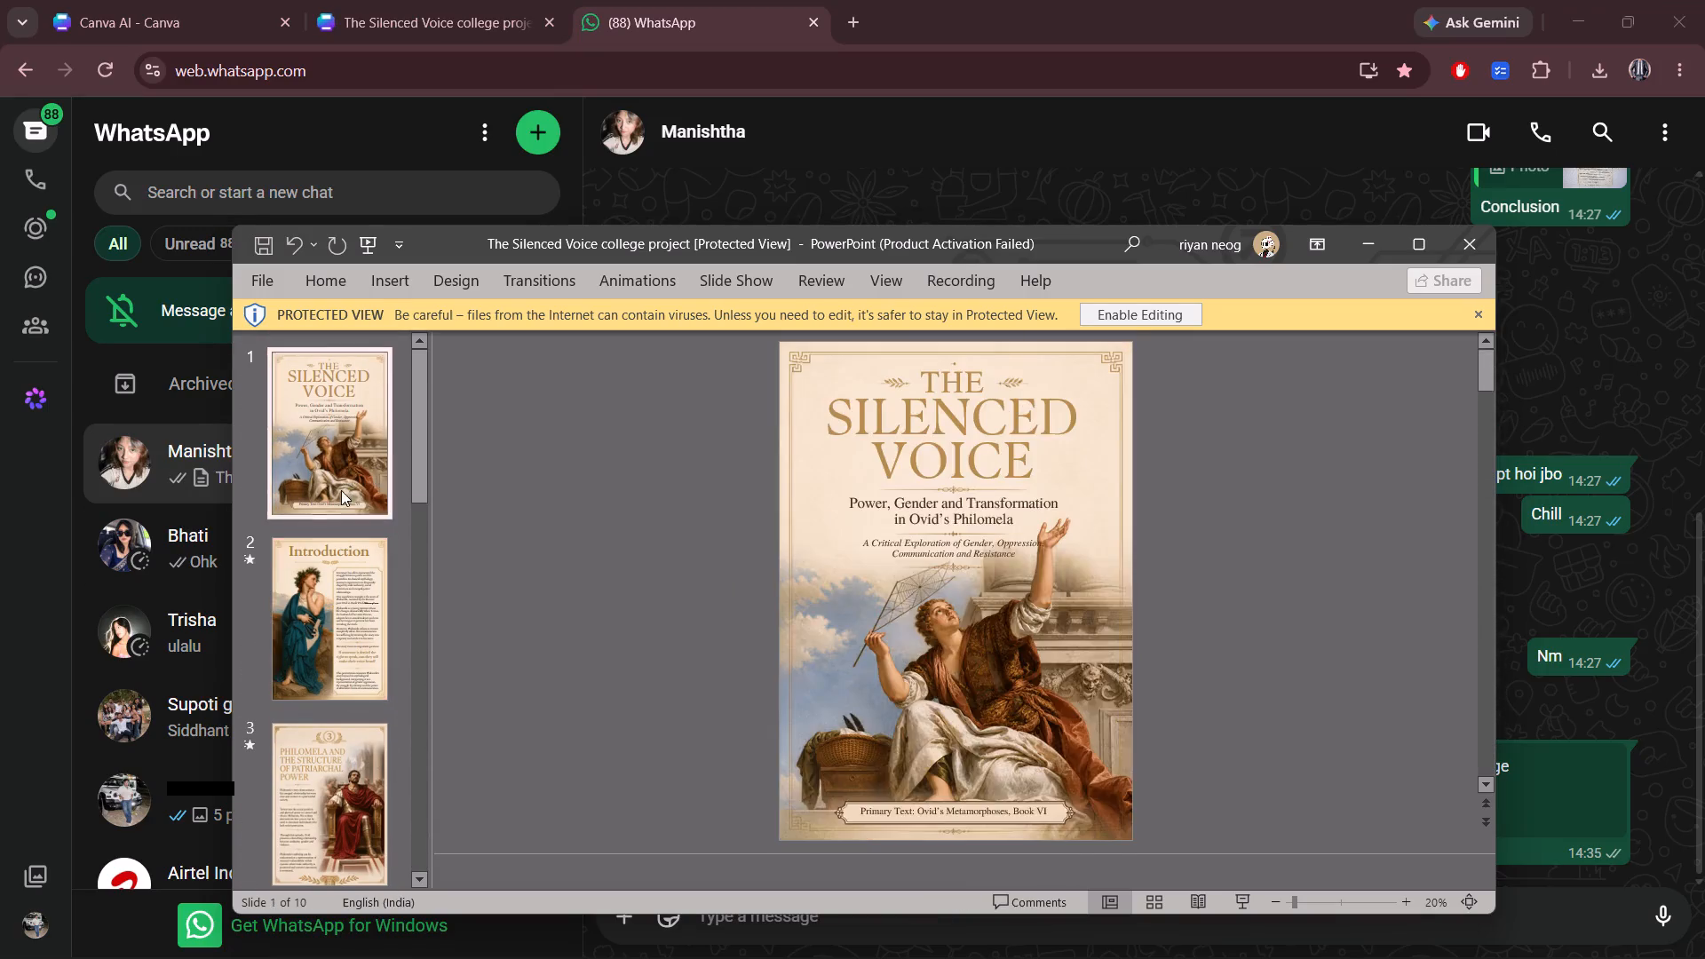
left_click(349, 645)
left_click(358, 494)
left_click_drag(356, 648, 356, 638)
left_click(356, 466)
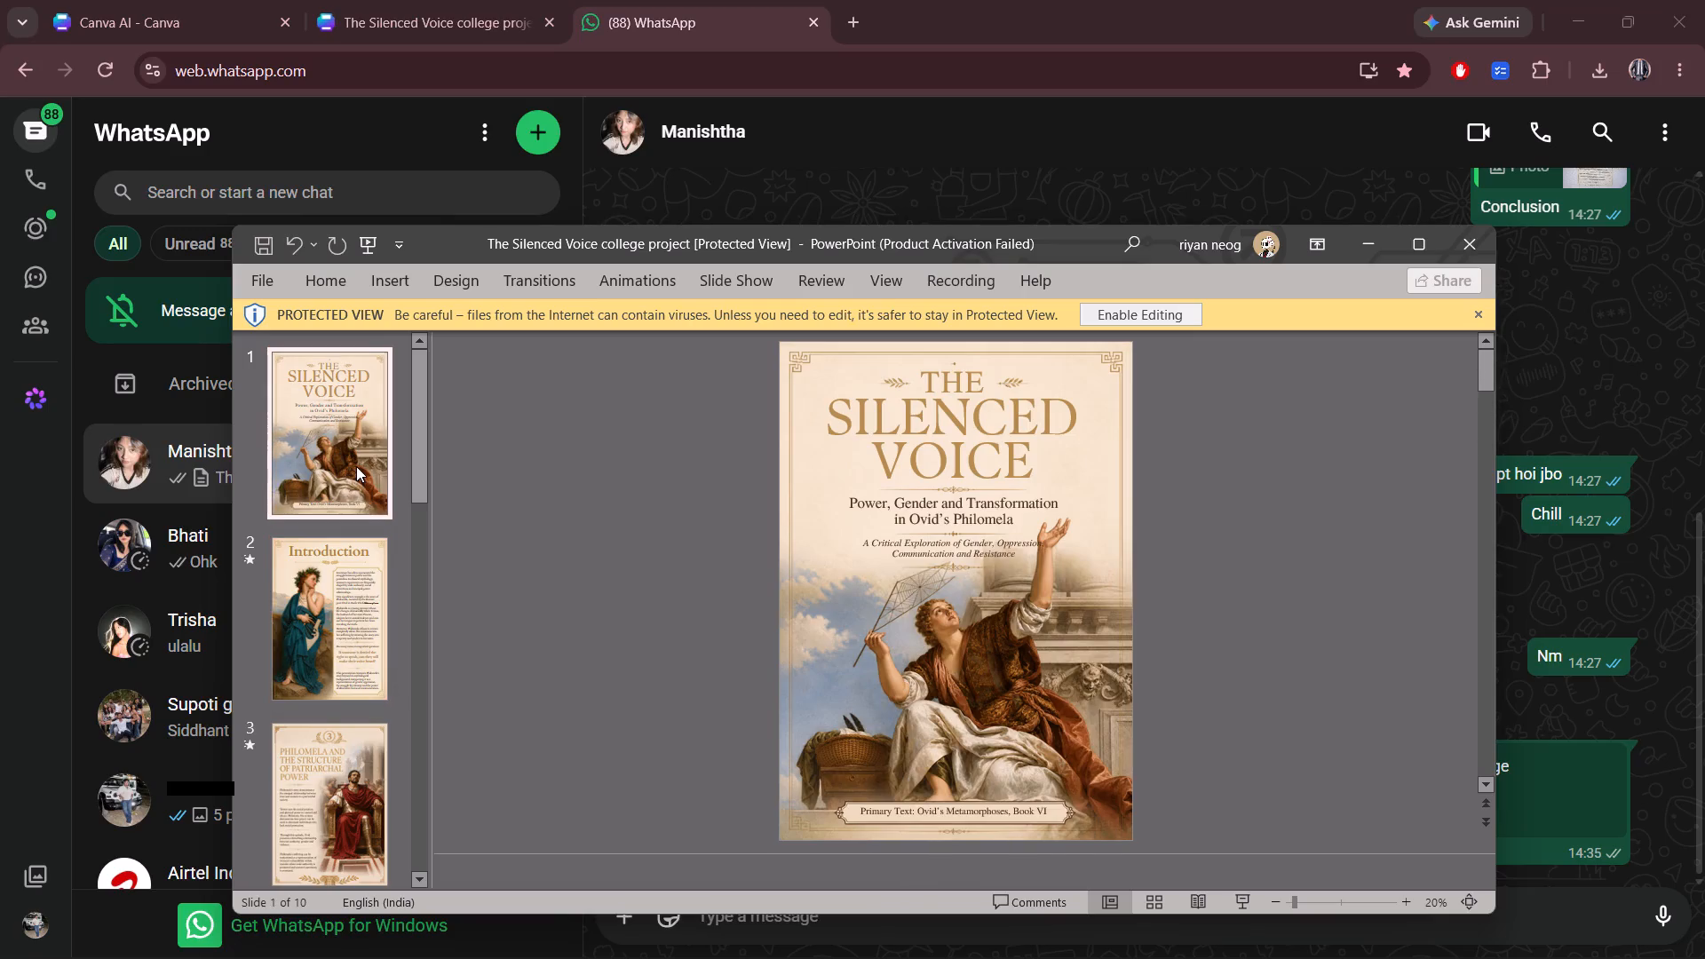
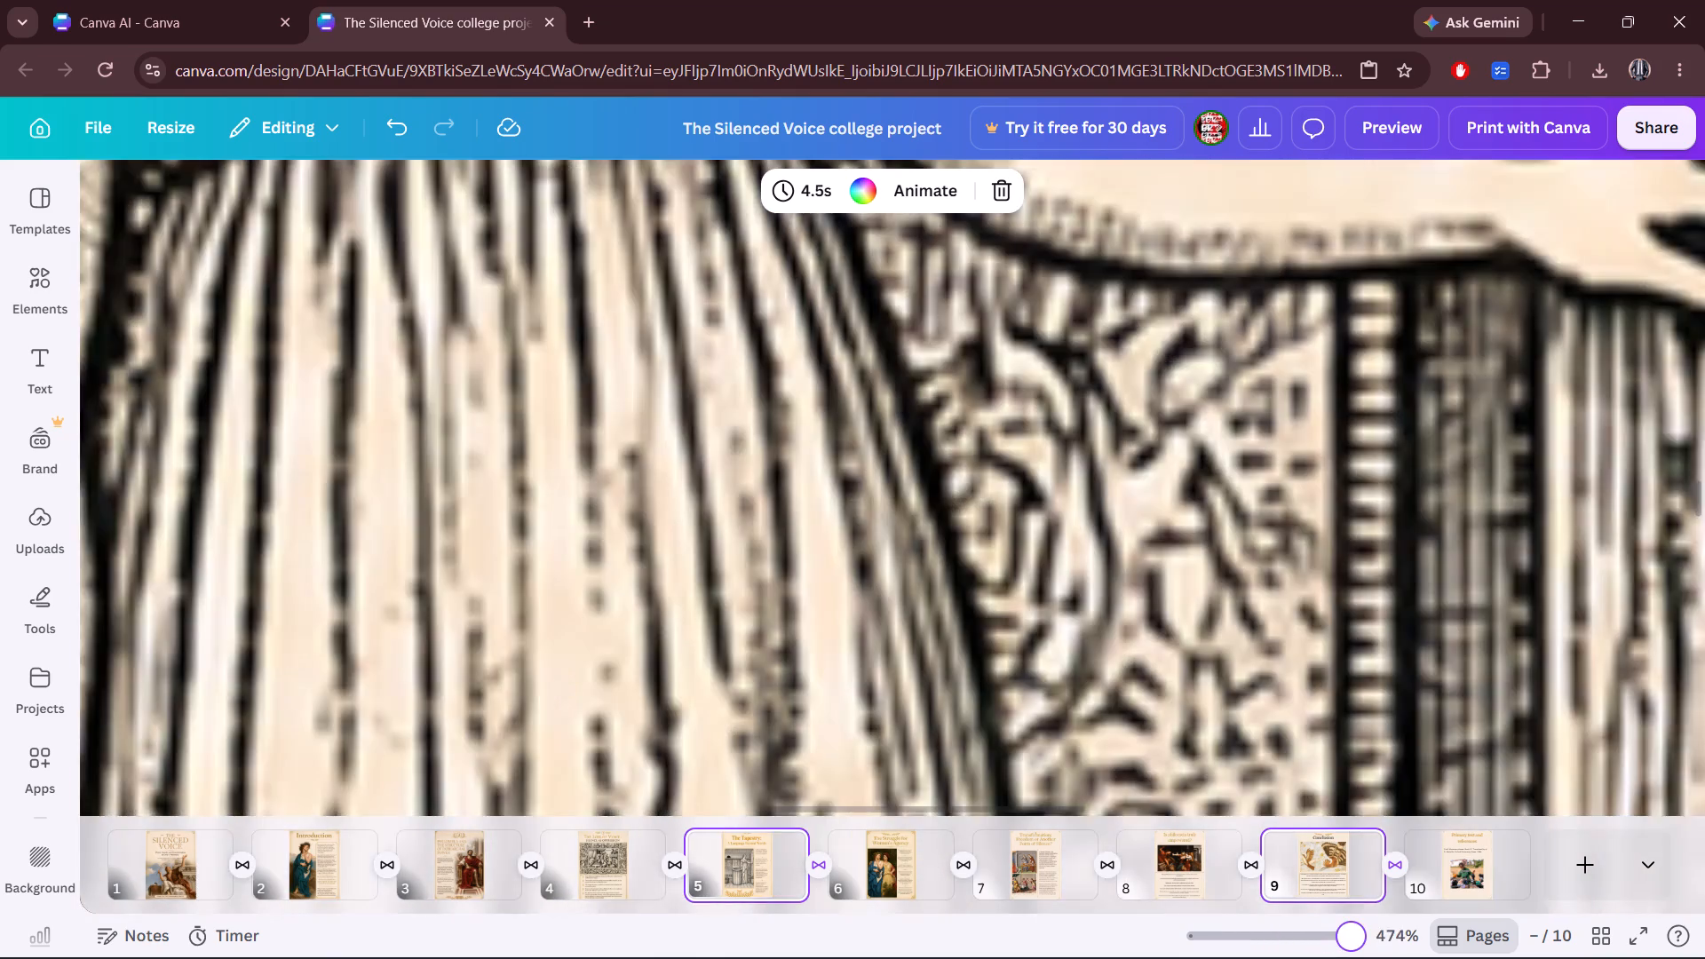
Zoom the Canva editor out to 13% to view the whole Tapestry page, and clear the multi-page selection.
left_click_drag(1355, 936, 1296, 942)
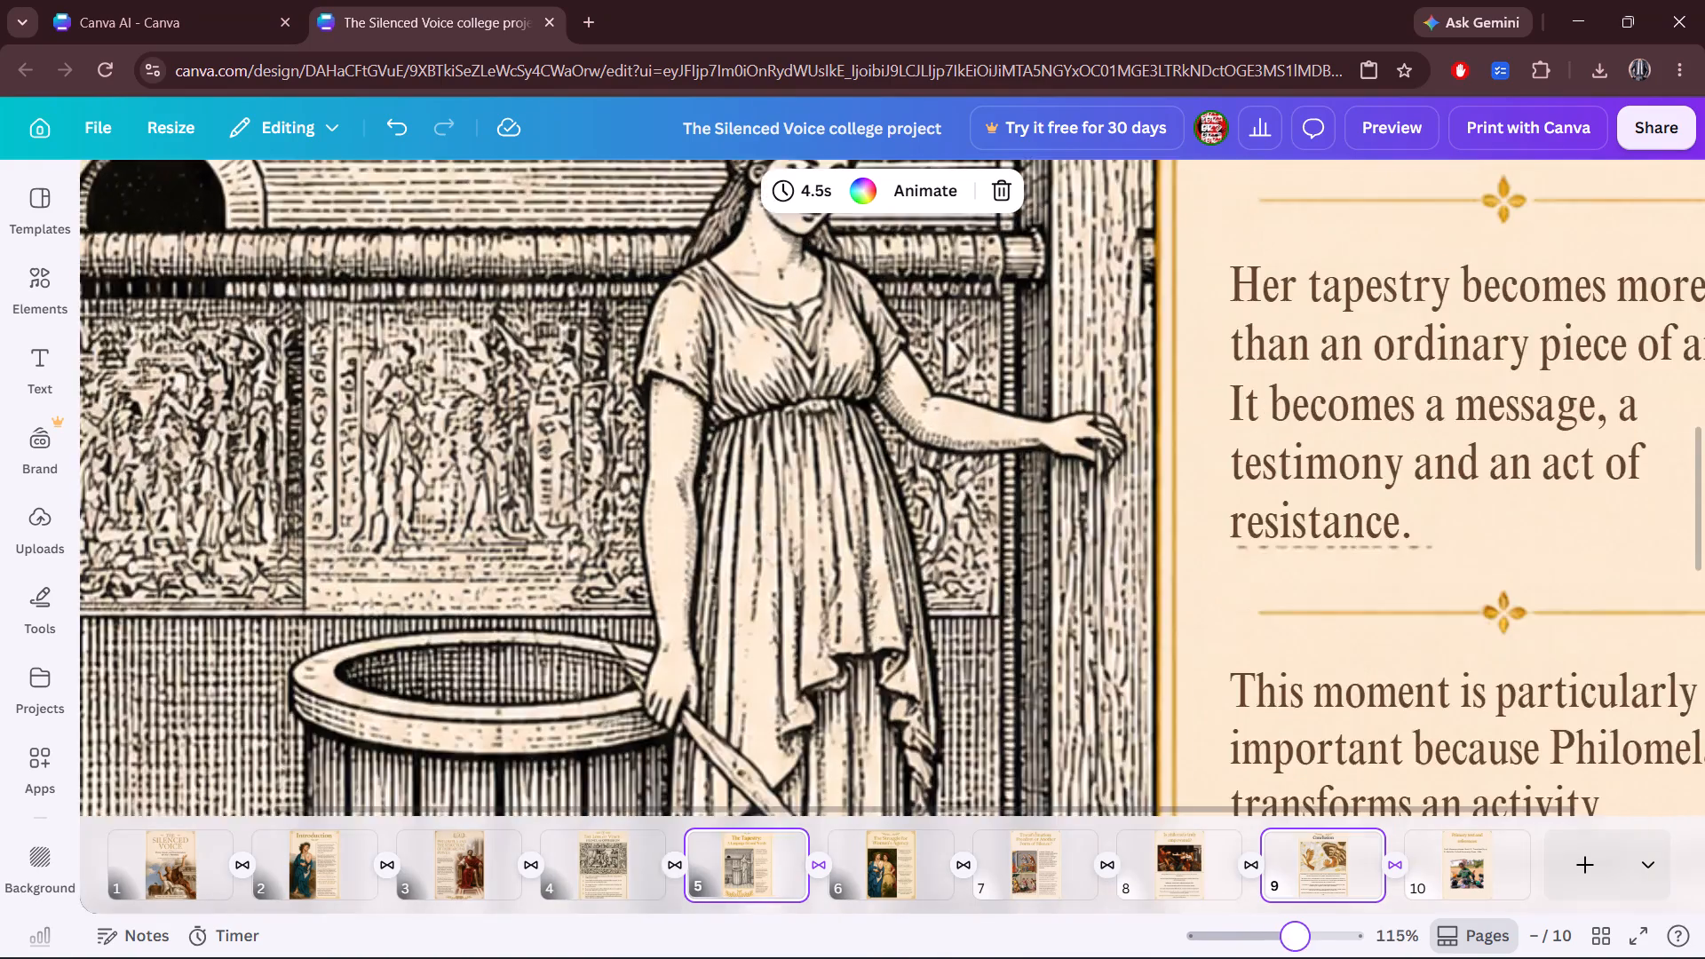
left_click_drag(1296, 942, 1255, 909)
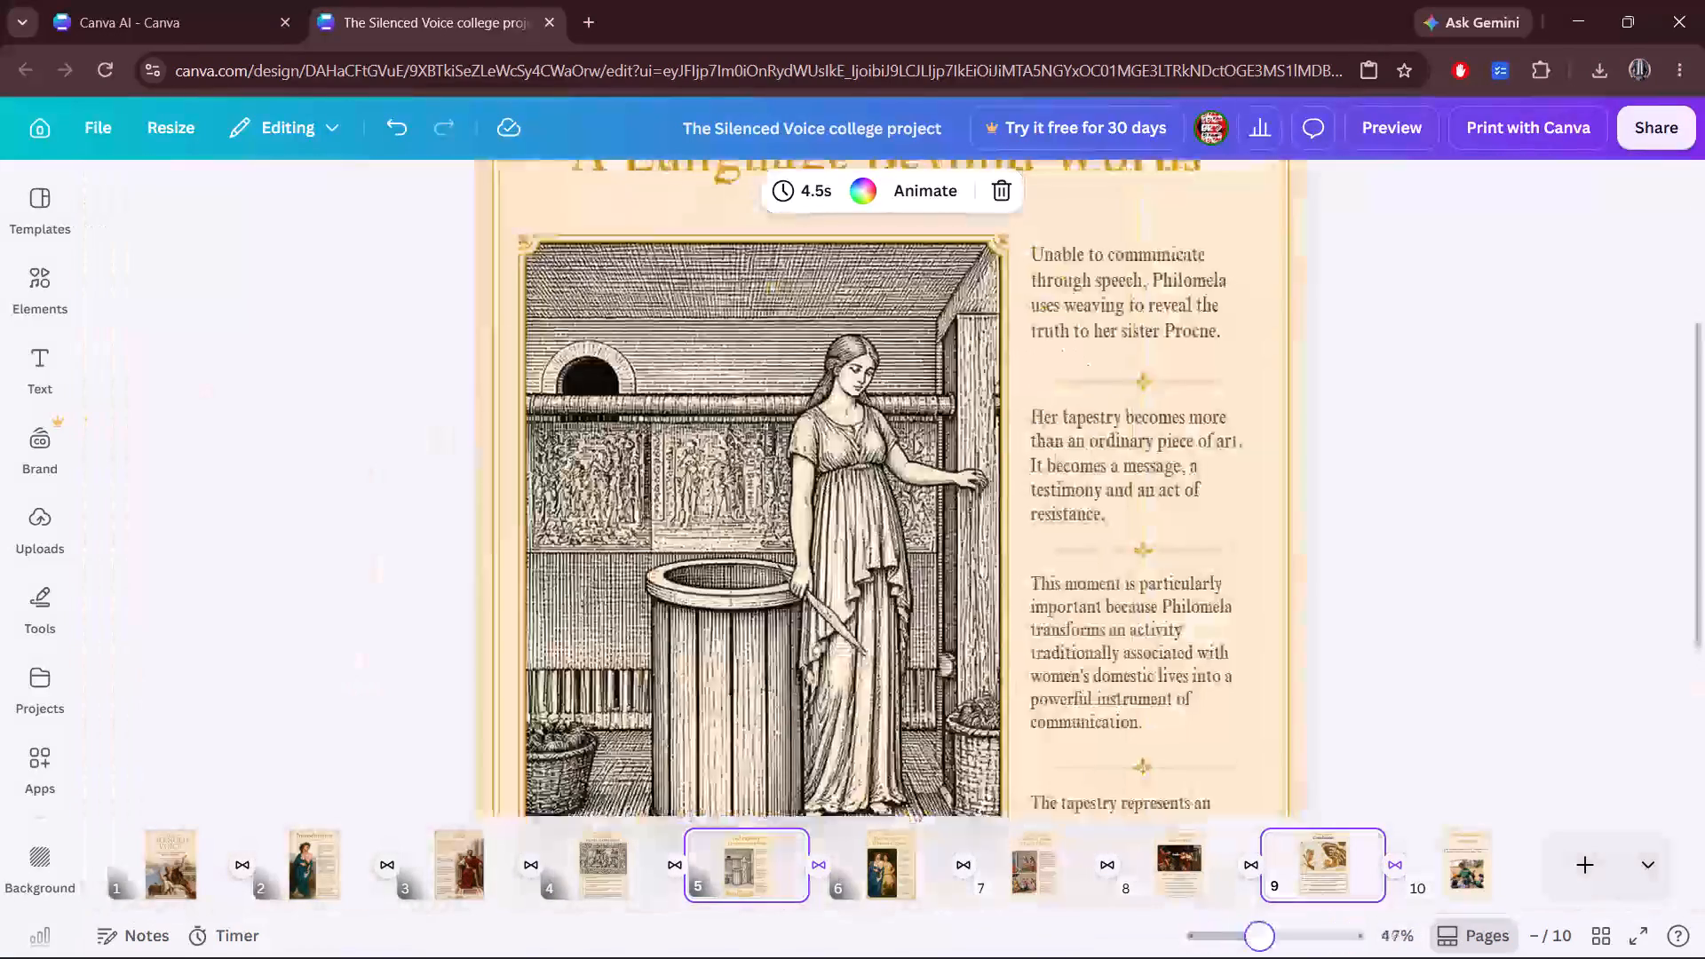
left_click_drag(1255, 909, 1207, 909)
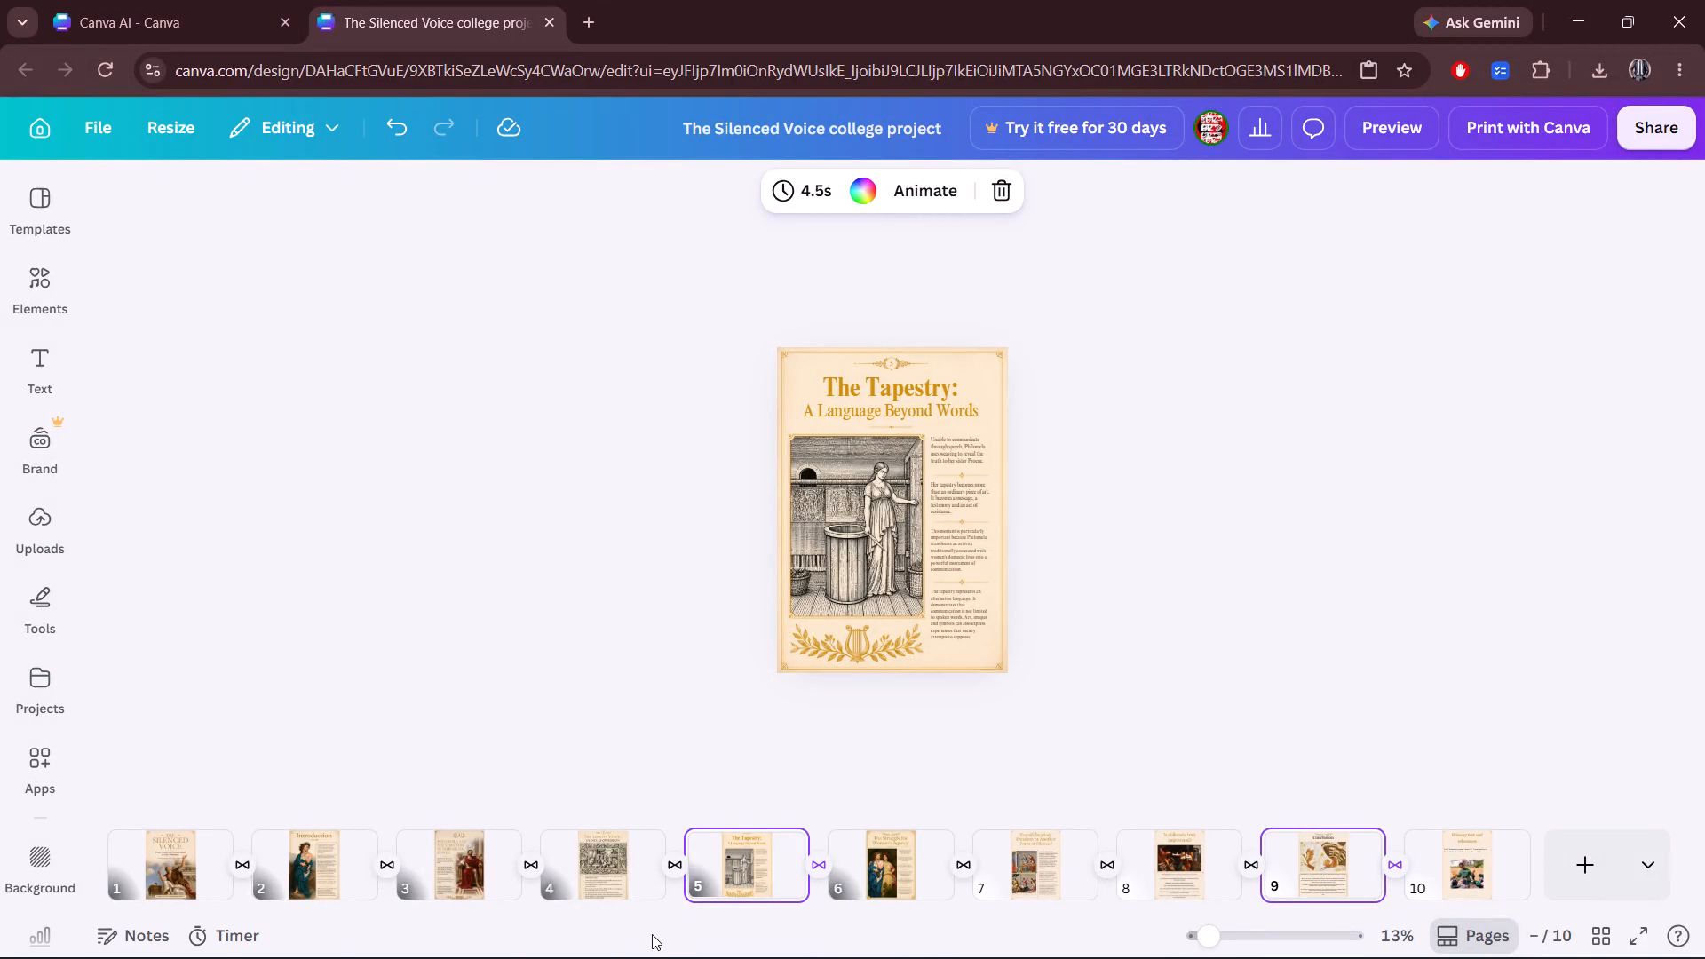
left_click(409, 608)
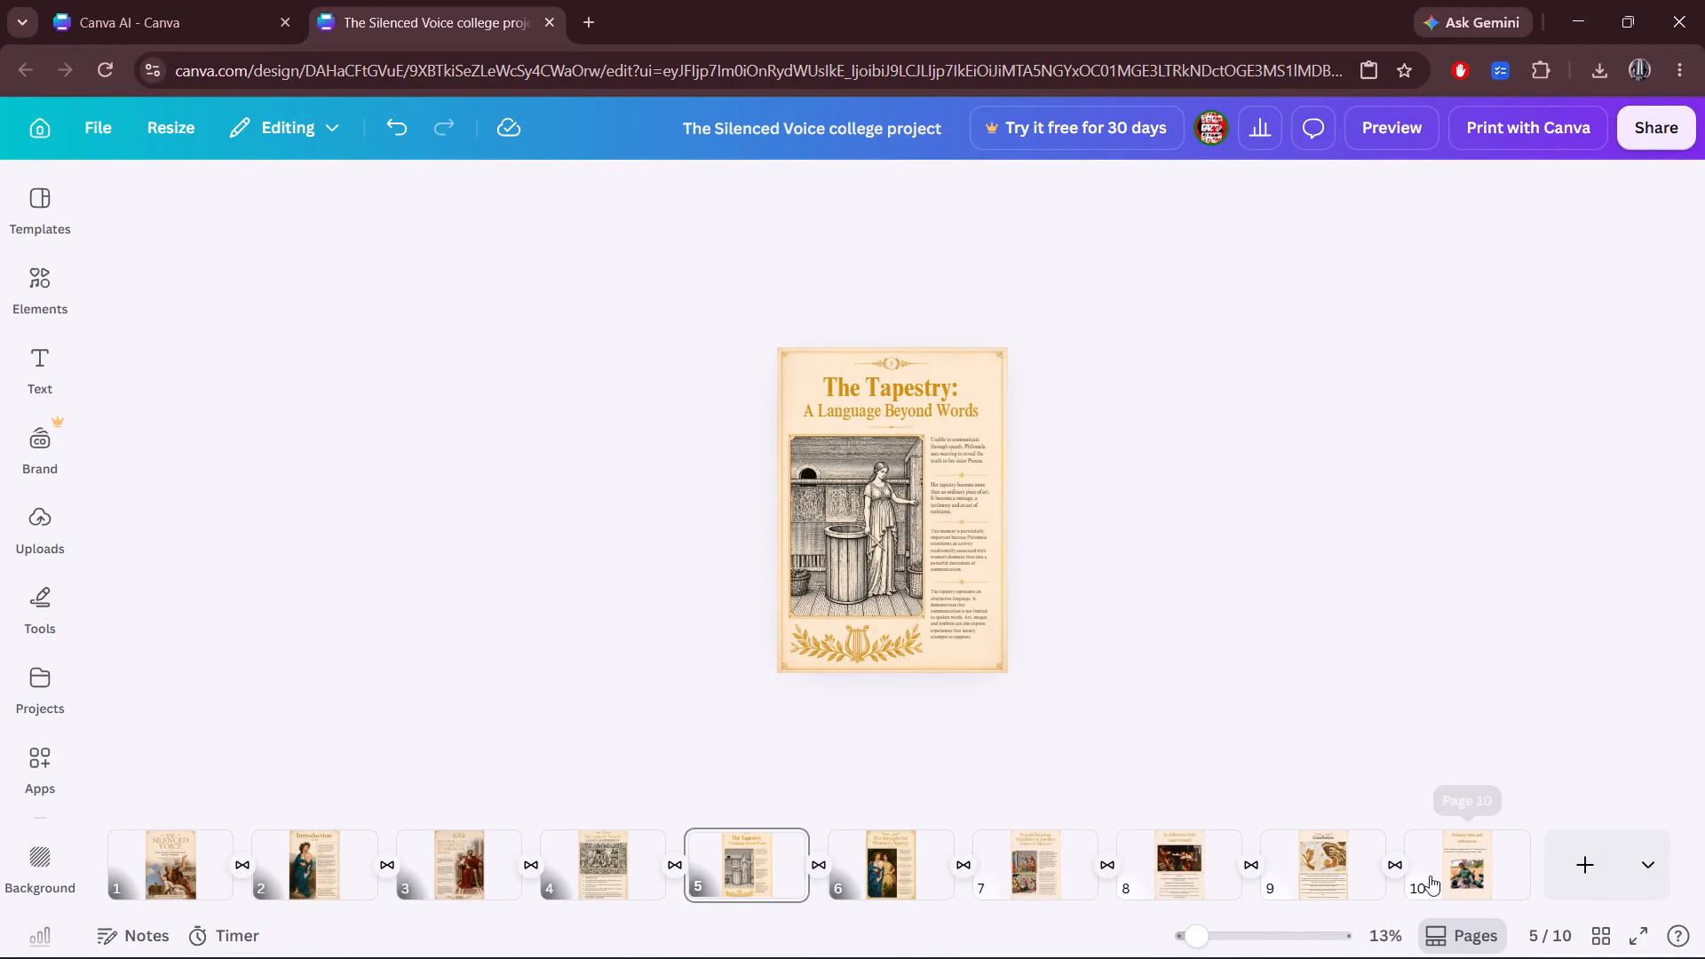
Open a new browser tab alongside the presentation.
left_click(599, 11)
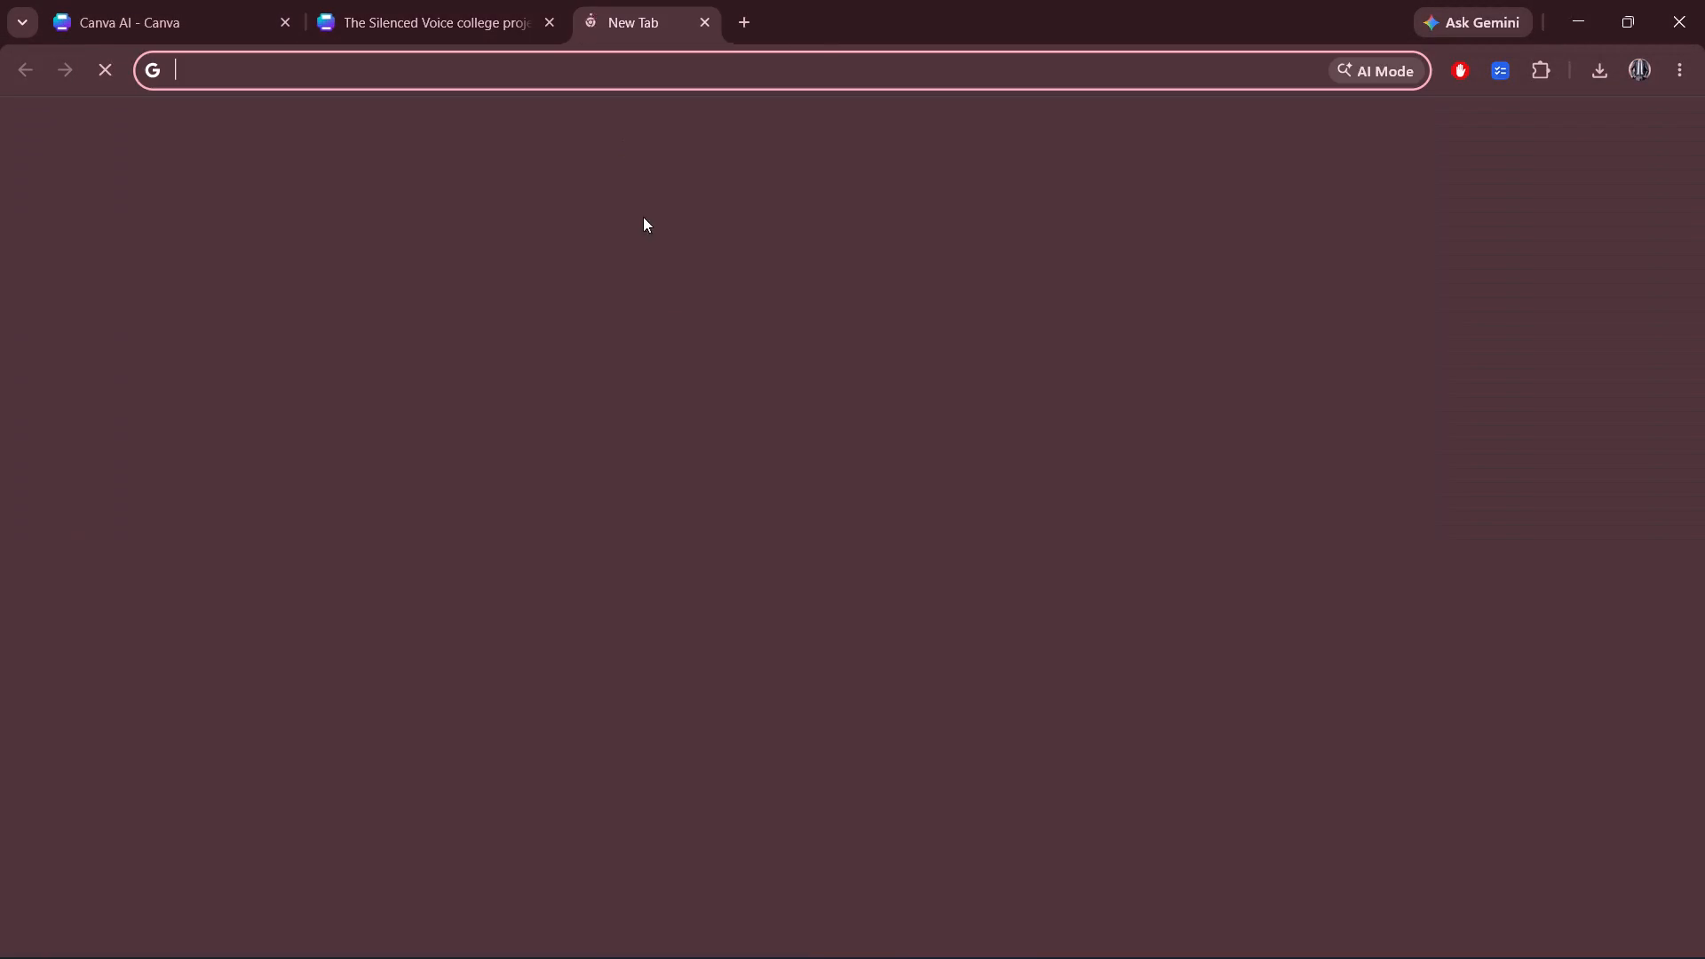
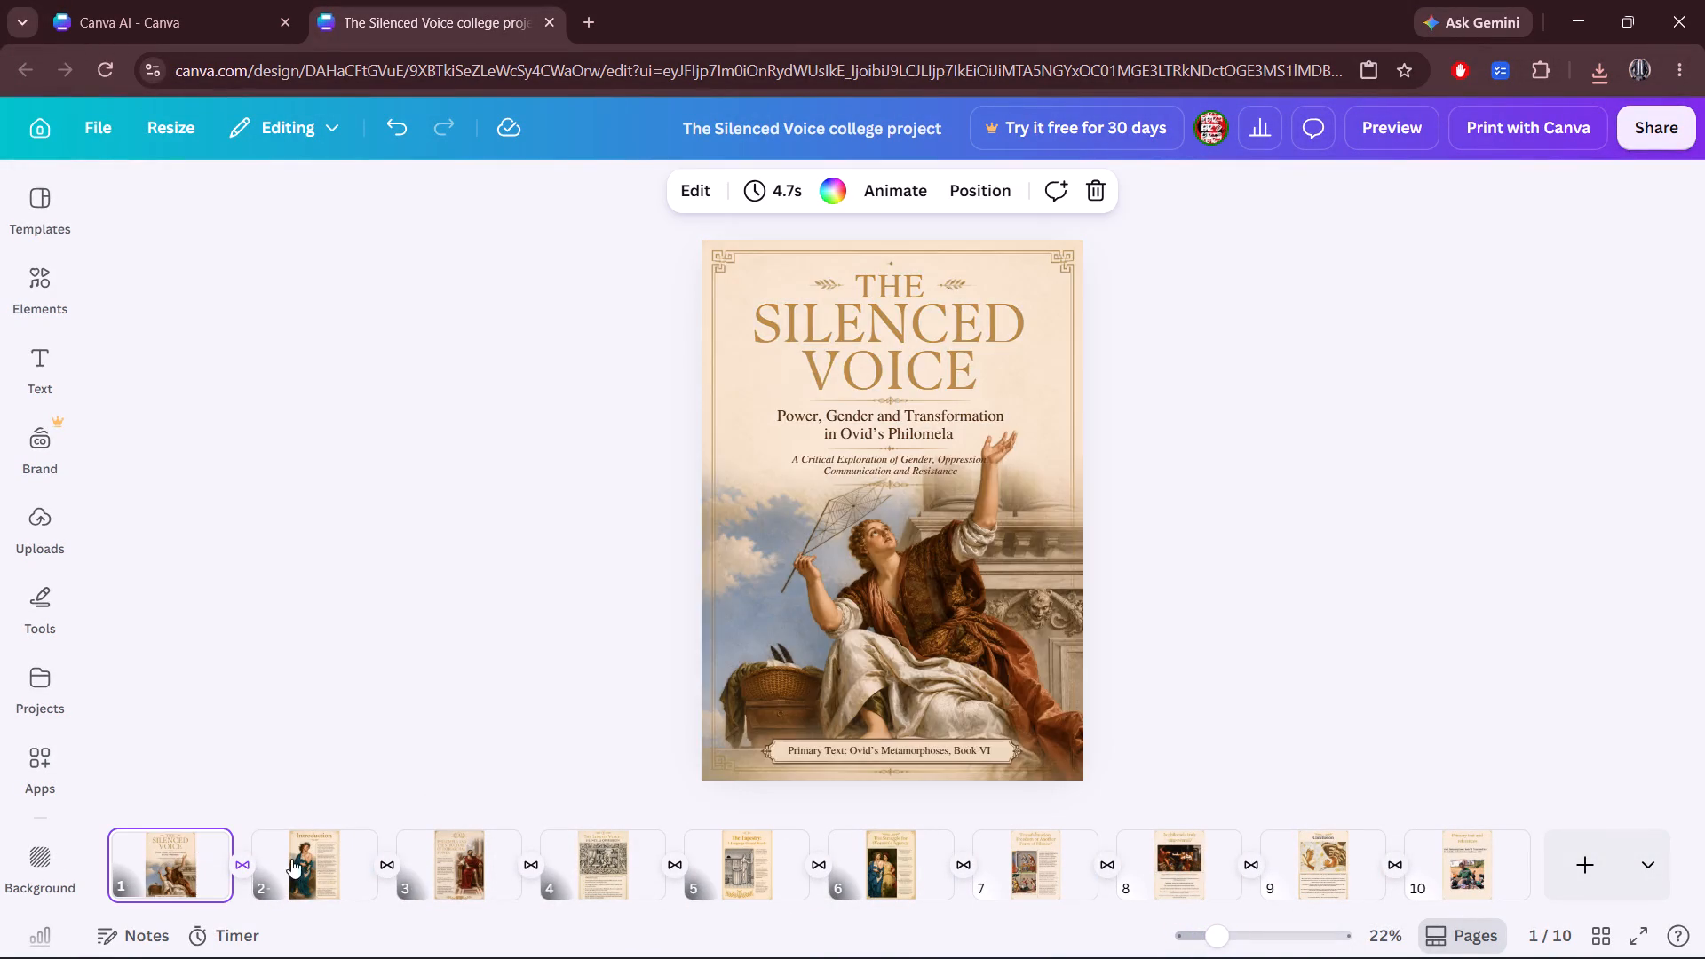
Review the presentation's pages from the Introduction through the Transformation page, then go back through them to the cover page.
left_click(311, 859)
left_click(448, 860)
left_click(593, 860)
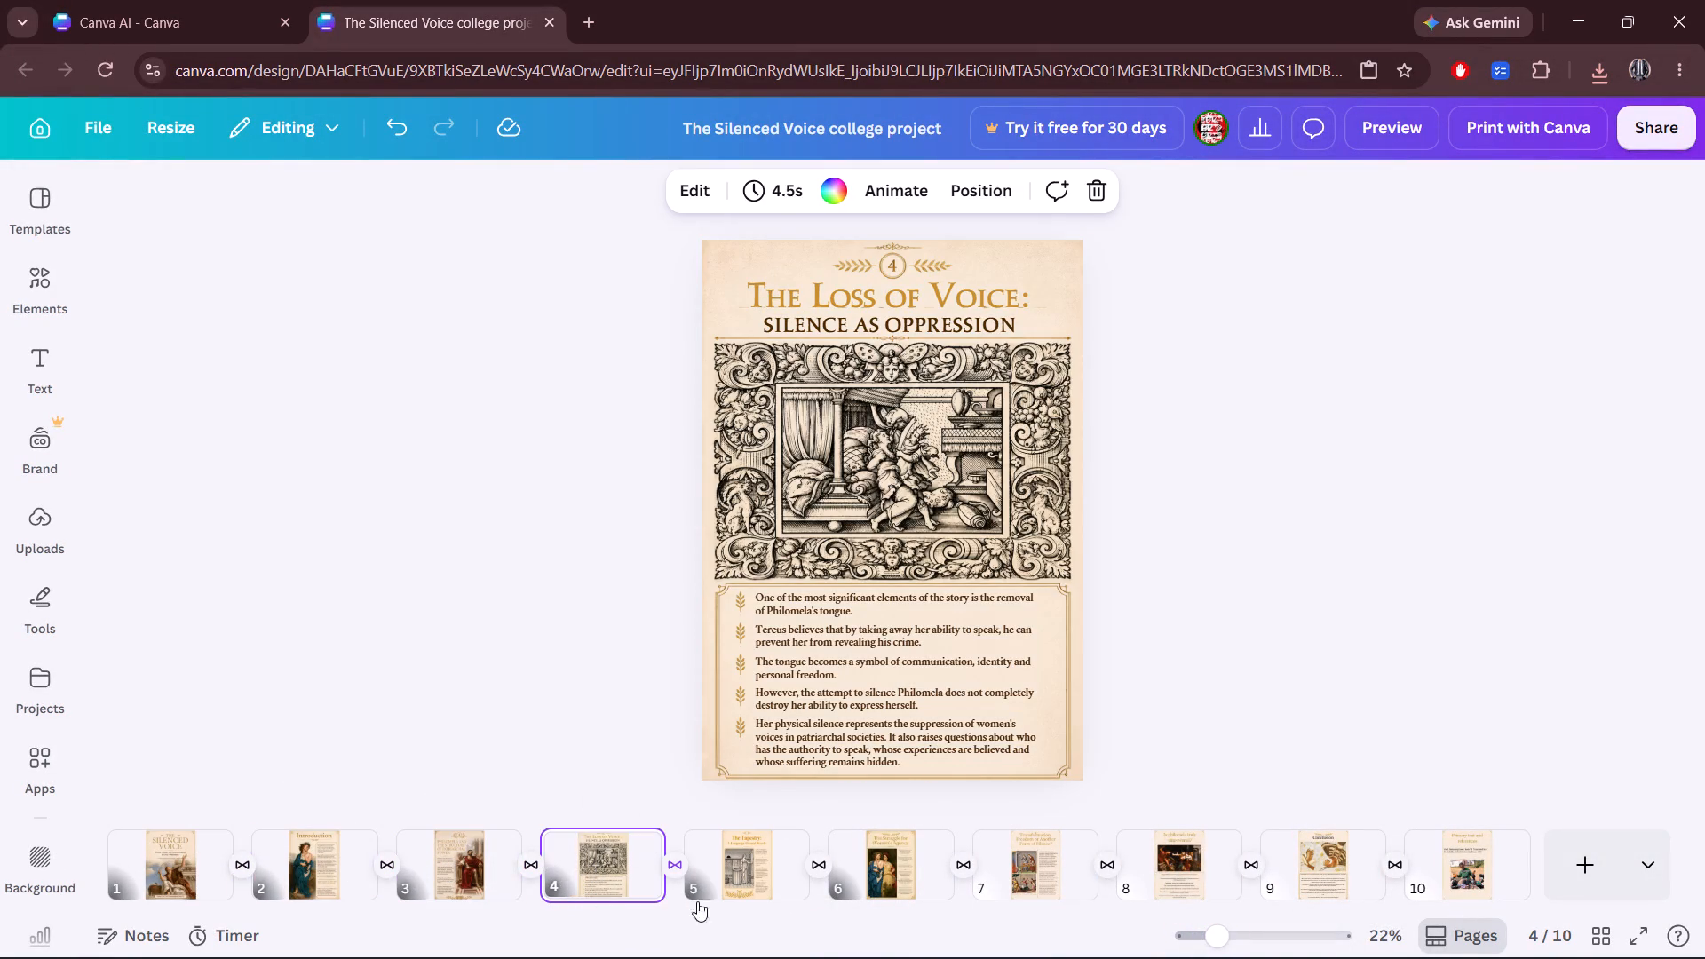
left_click(716, 901)
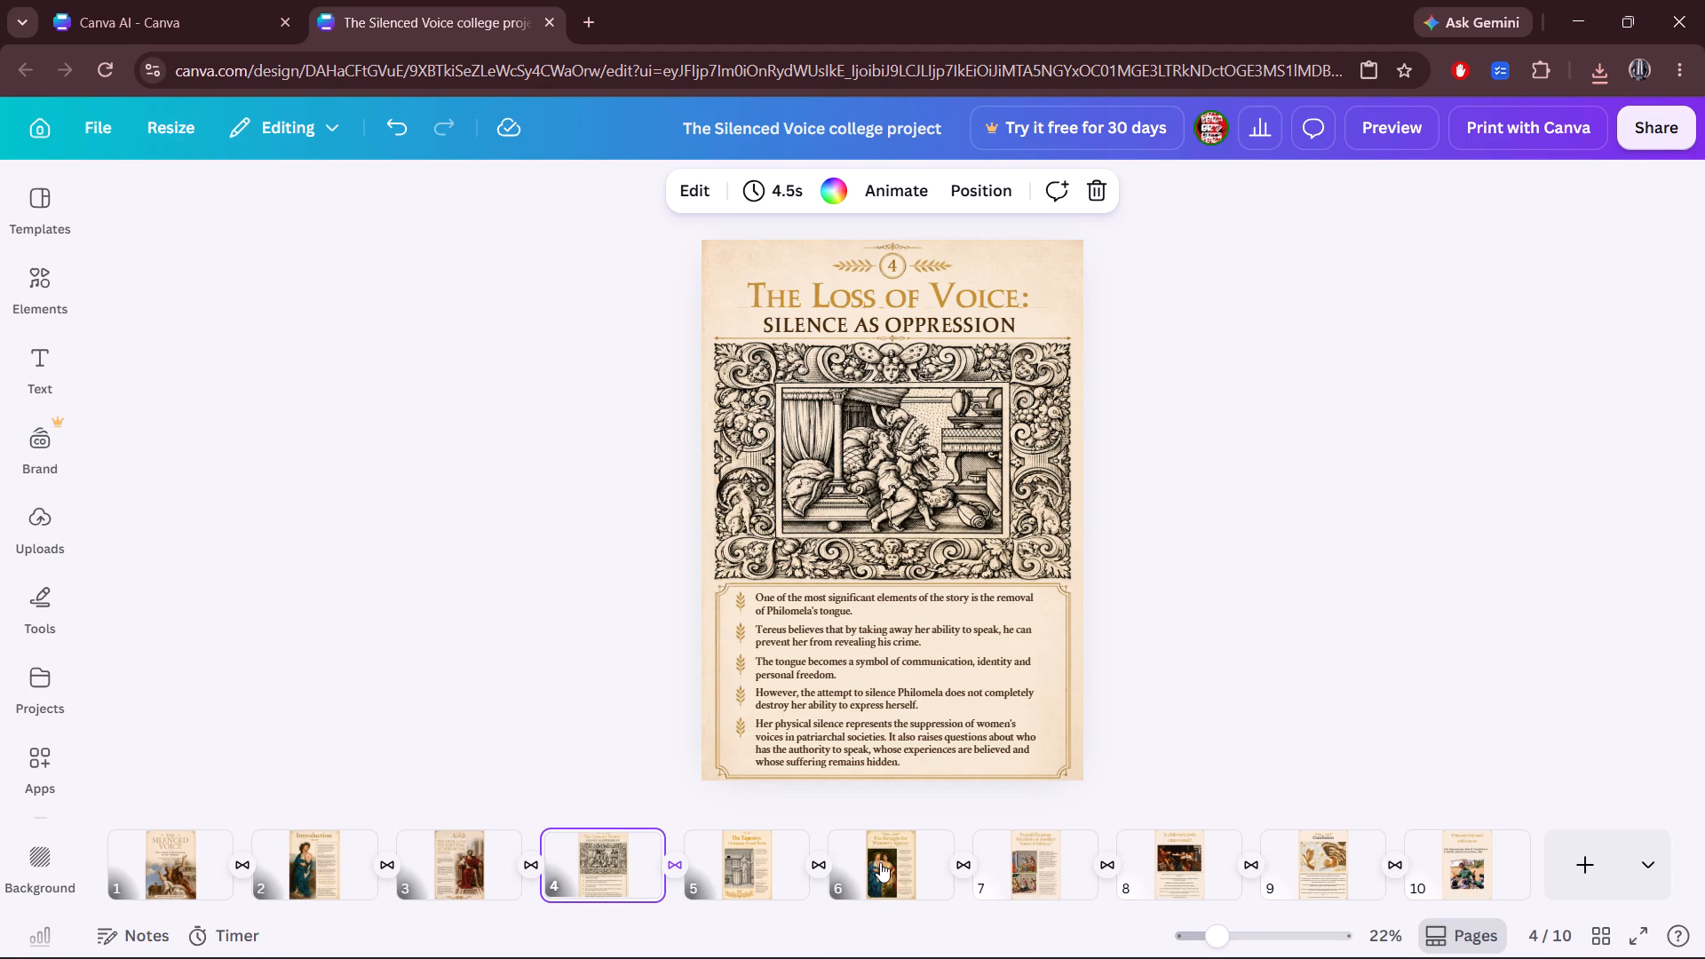
left_click(880, 862)
left_click(1041, 861)
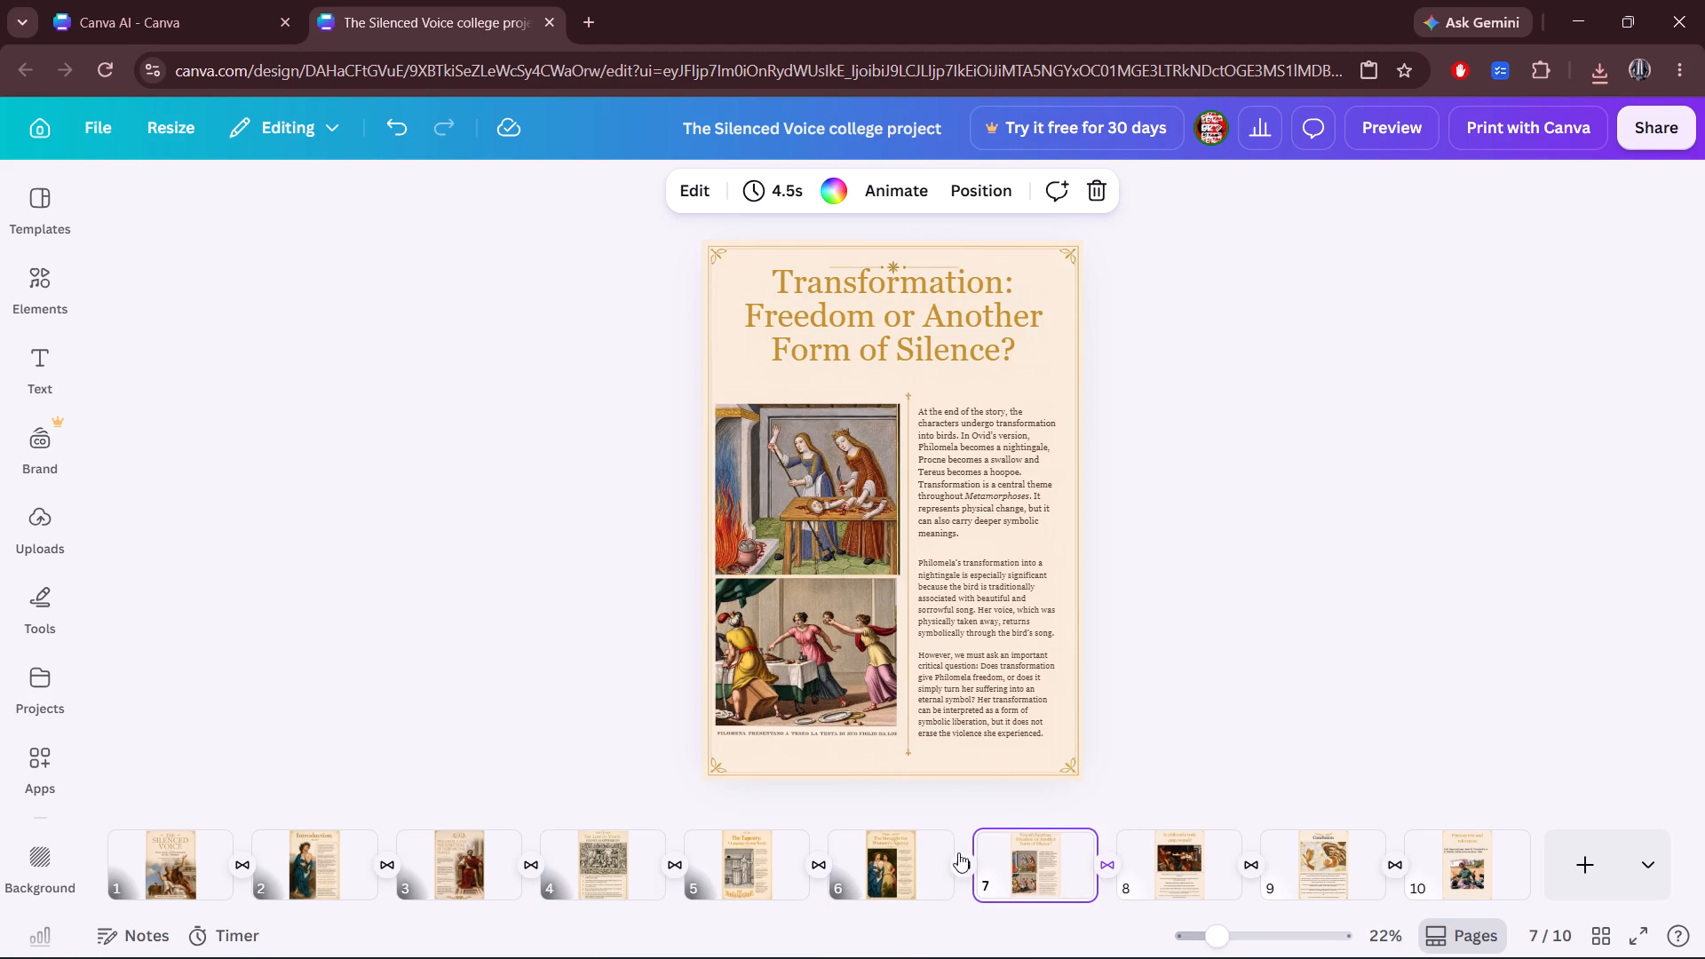
left_click(875, 901)
left_click(868, 900)
left_click(755, 878)
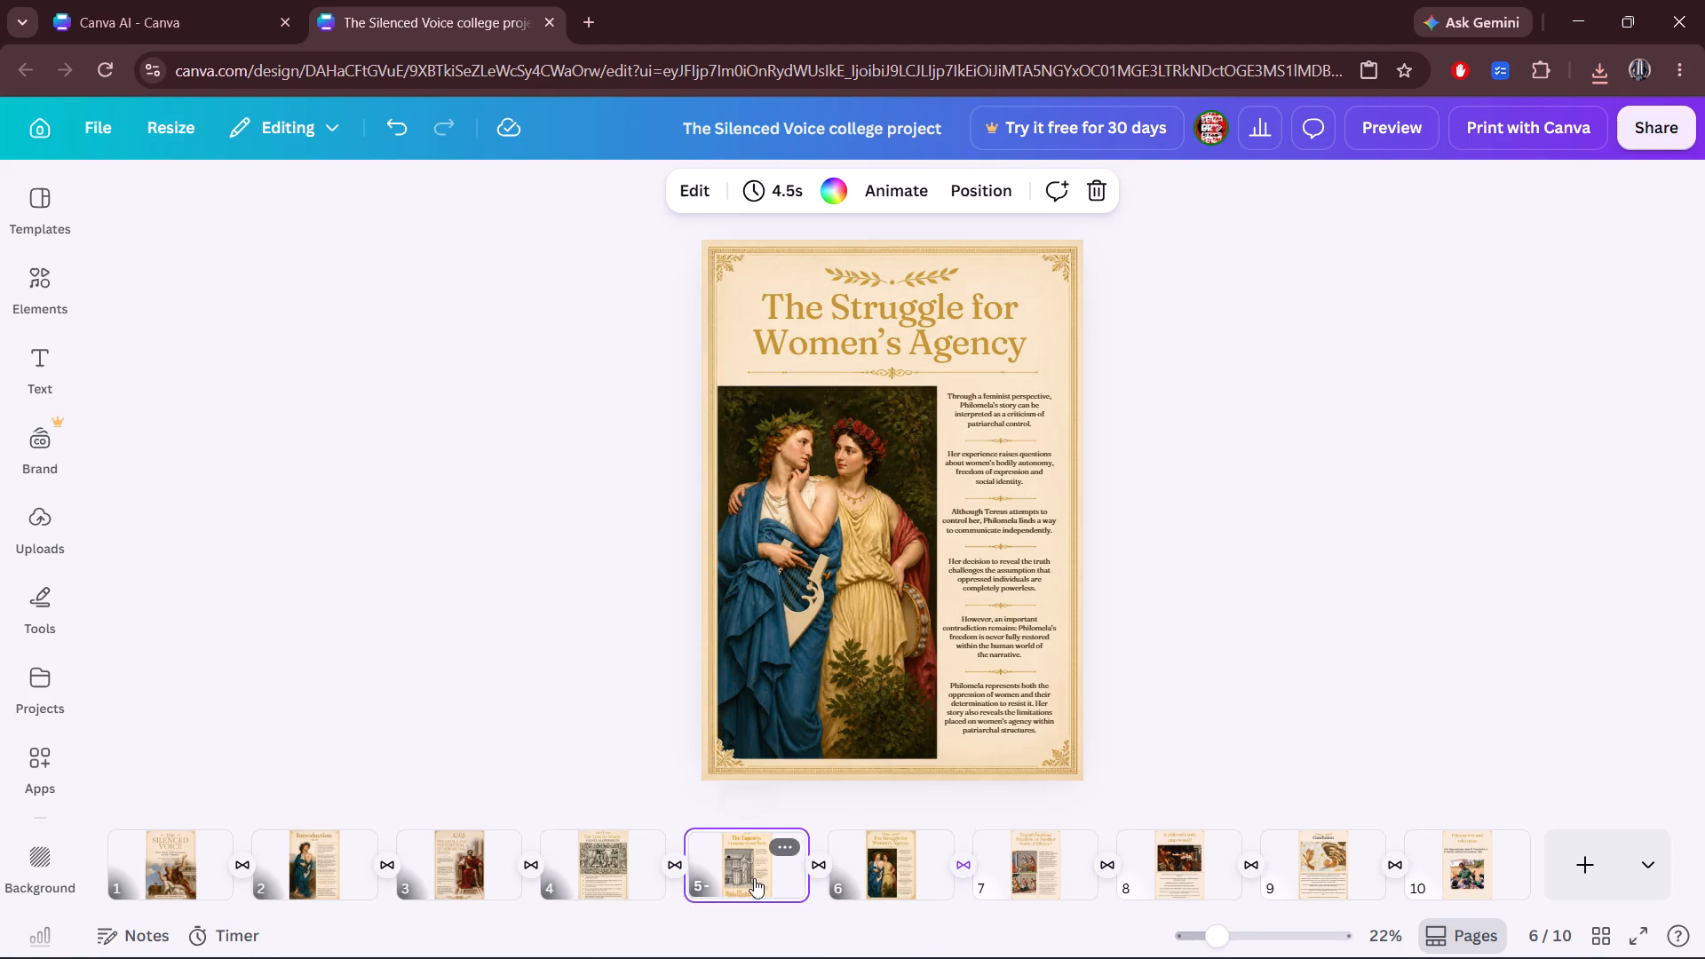
left_click(608, 878)
left_click(438, 877)
left_click(311, 884)
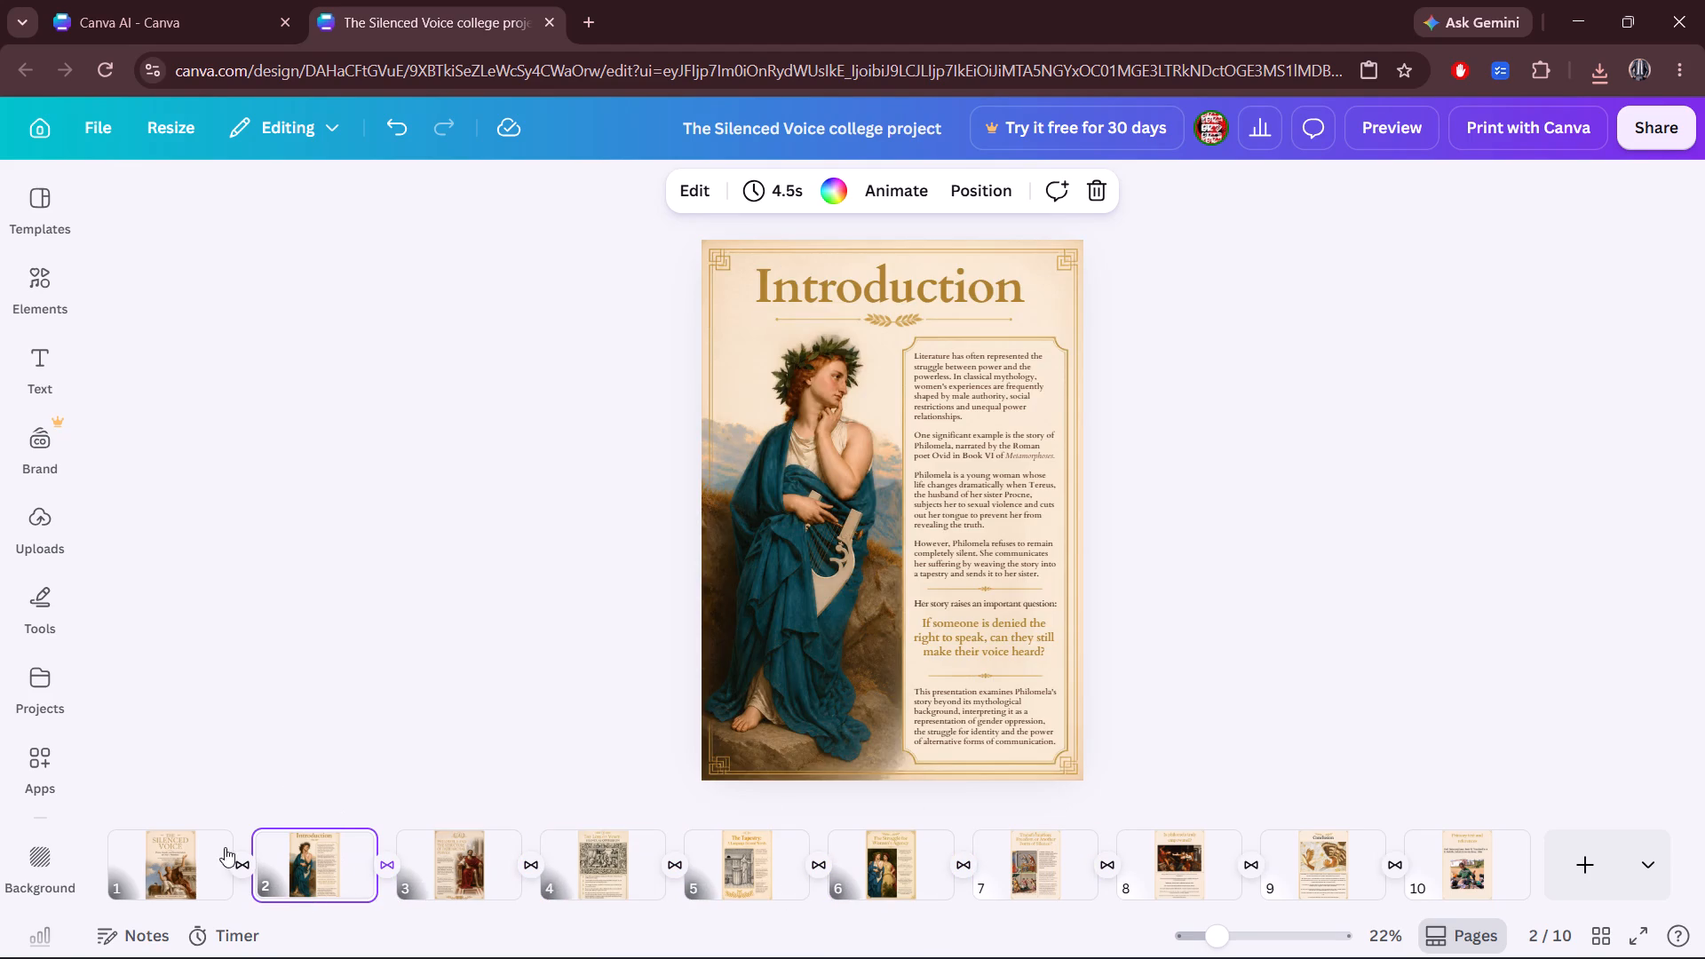
left_click(152, 847)
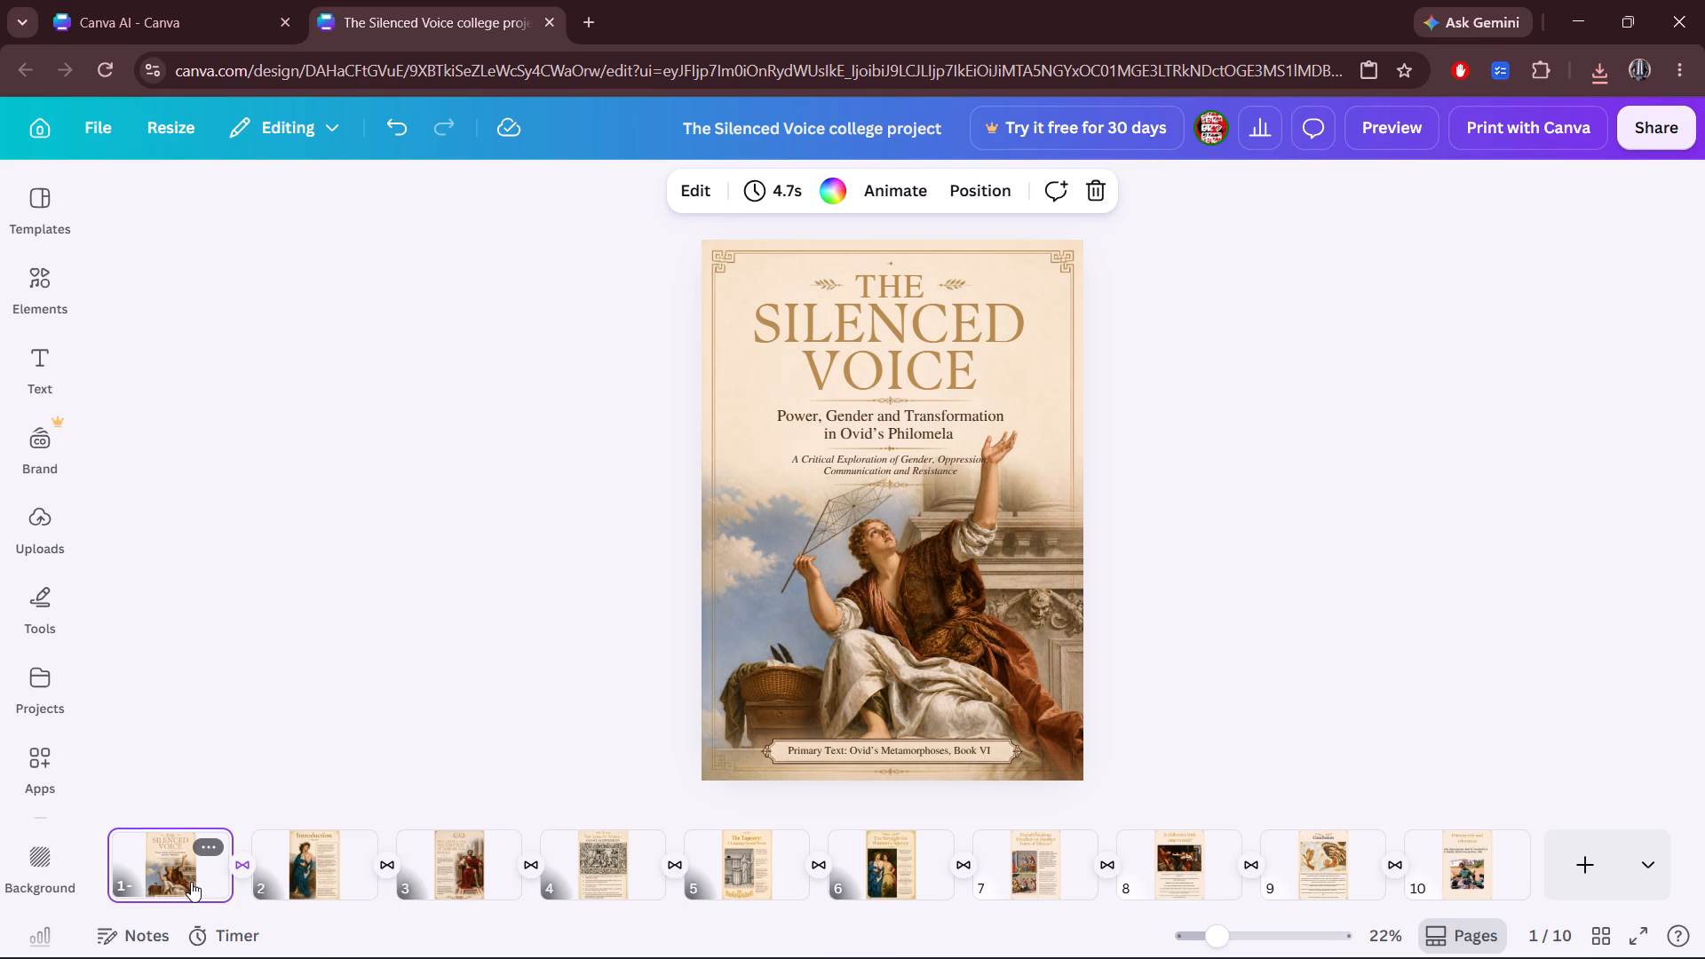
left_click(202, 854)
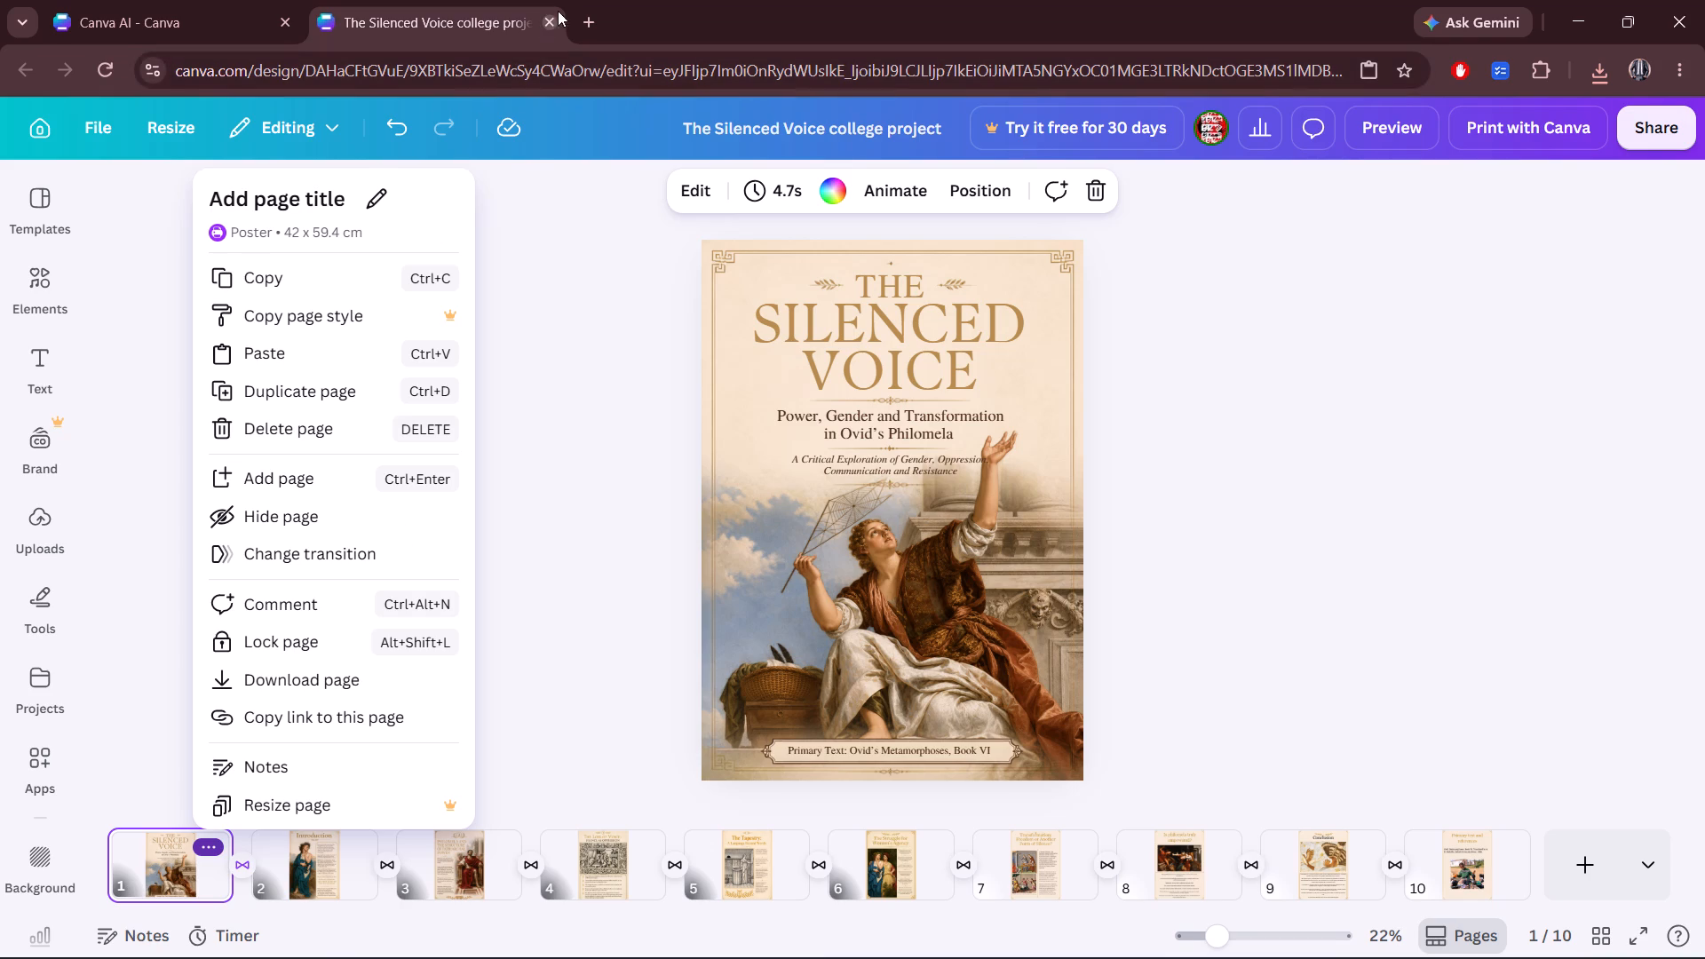
Open a new browser tab alongside the presentation.
left_click(578, 0)
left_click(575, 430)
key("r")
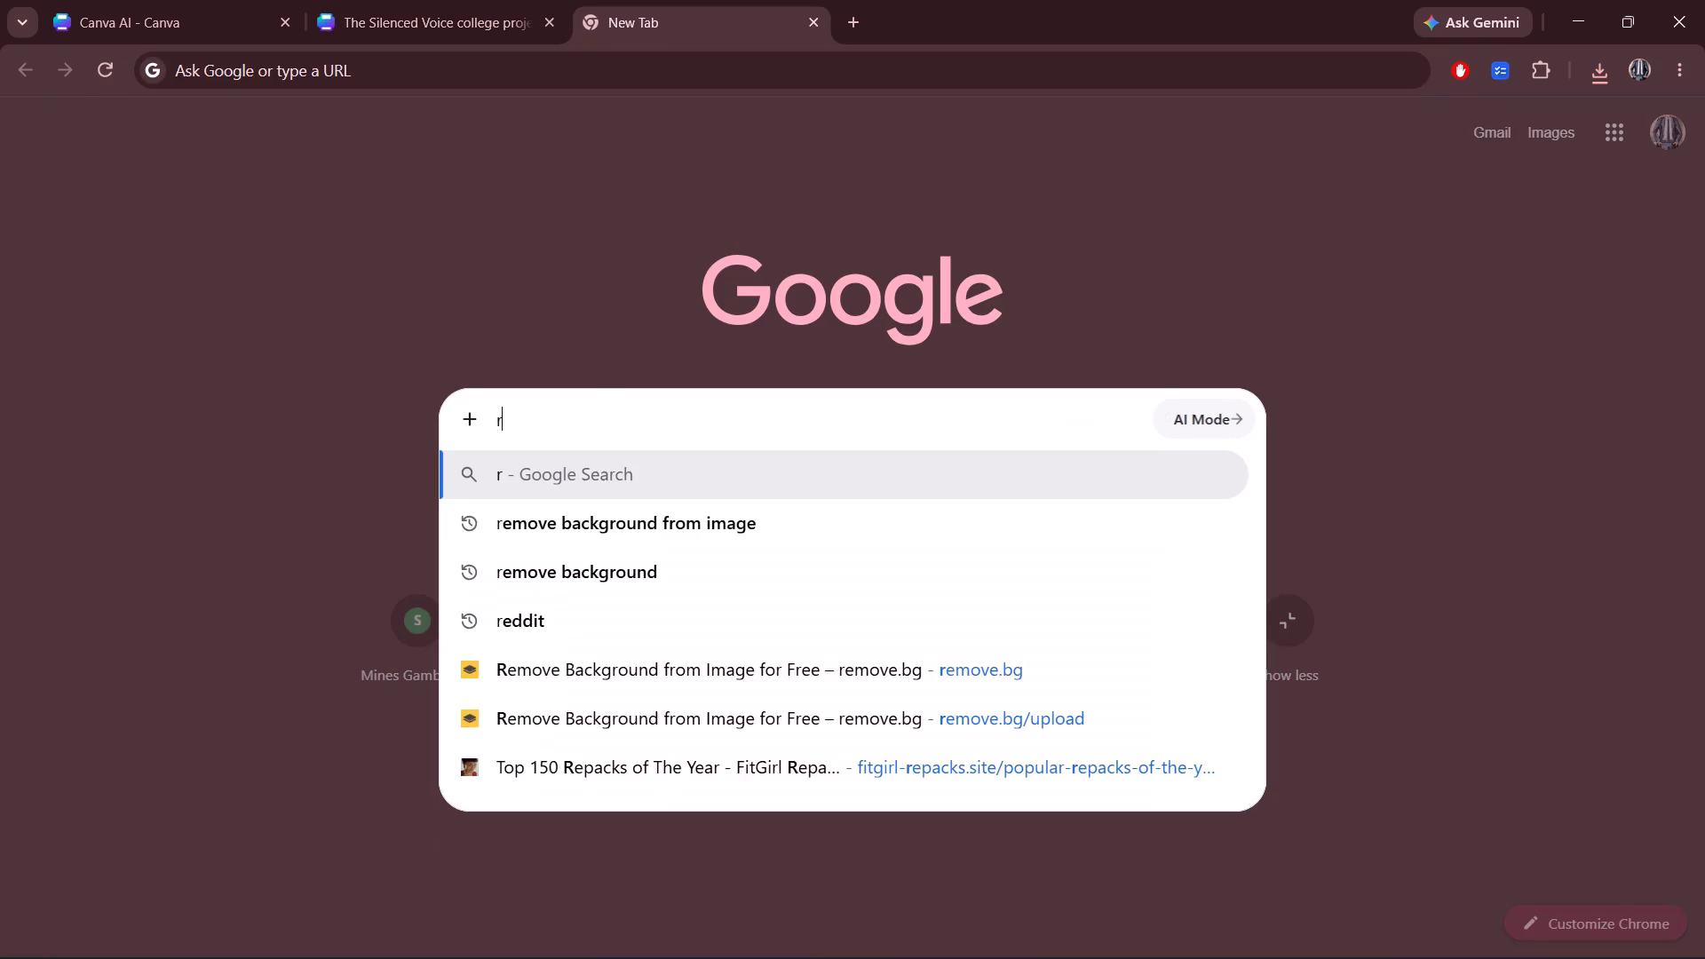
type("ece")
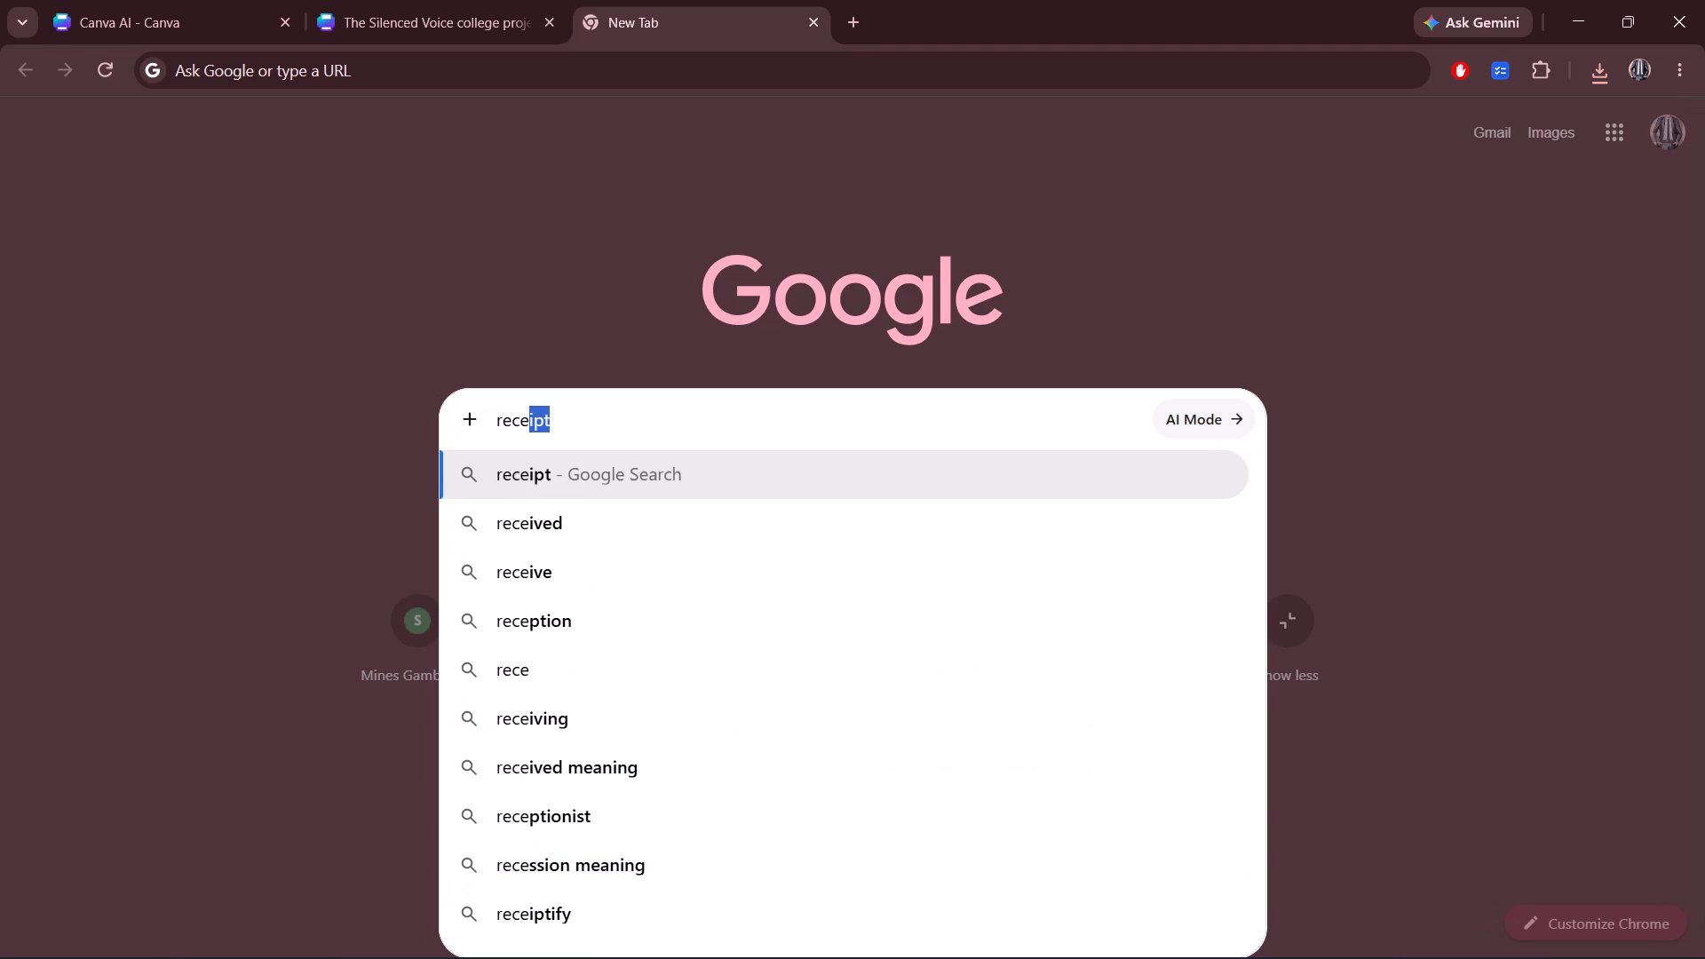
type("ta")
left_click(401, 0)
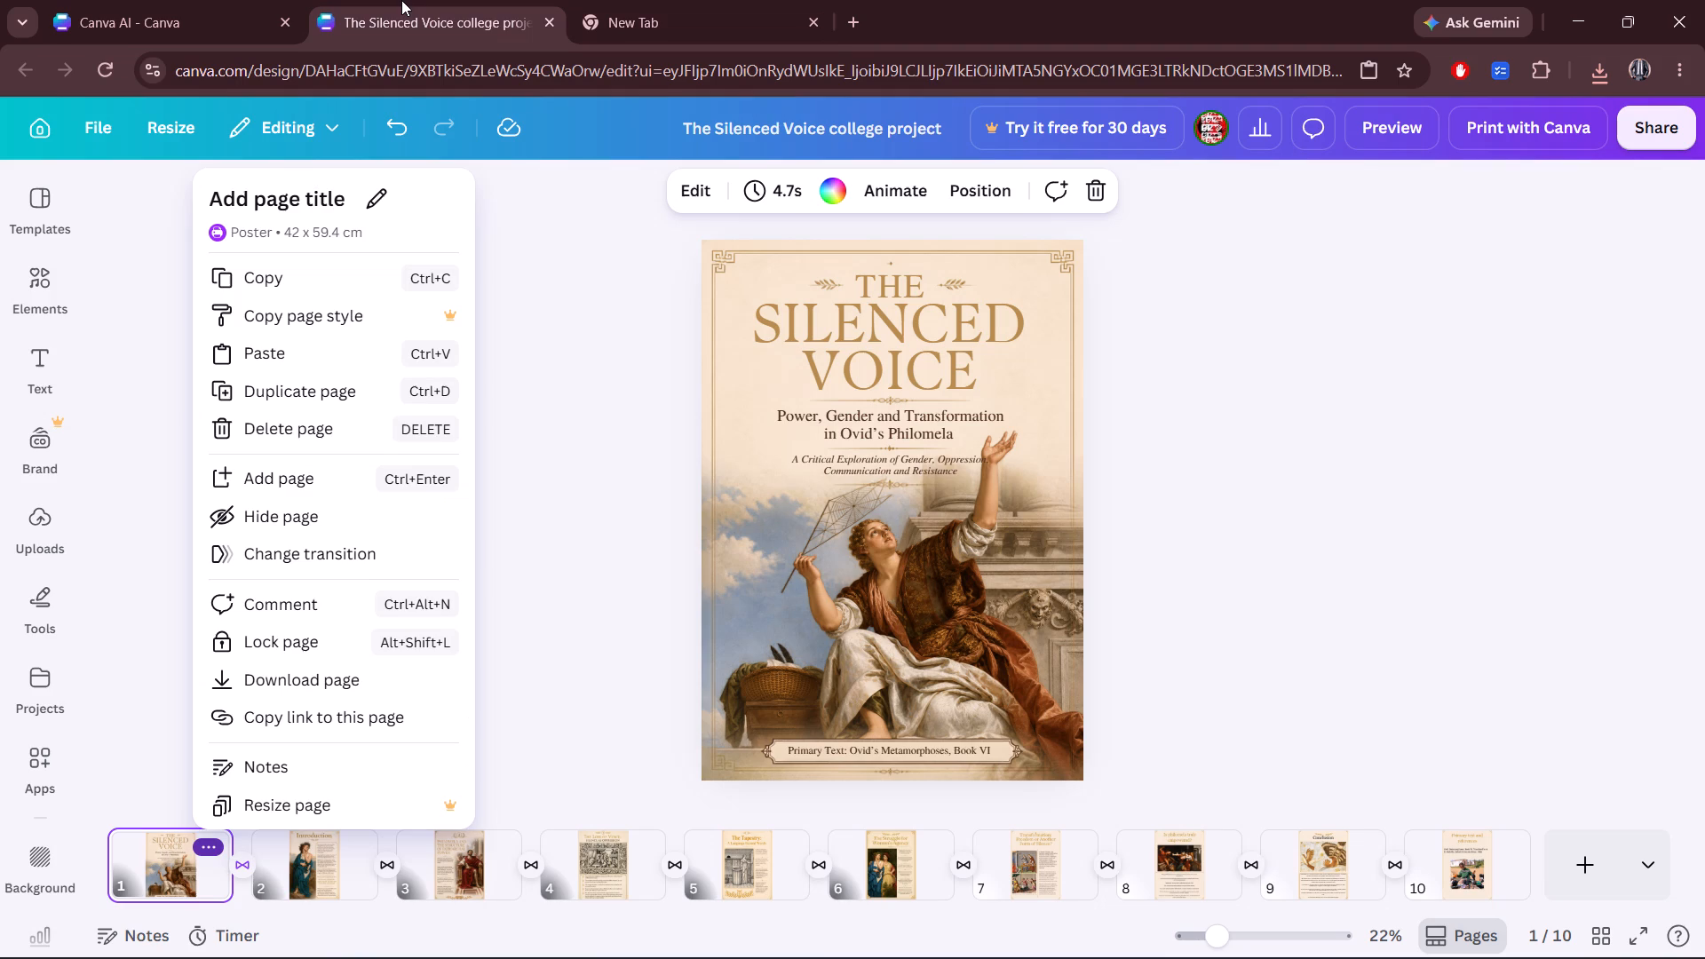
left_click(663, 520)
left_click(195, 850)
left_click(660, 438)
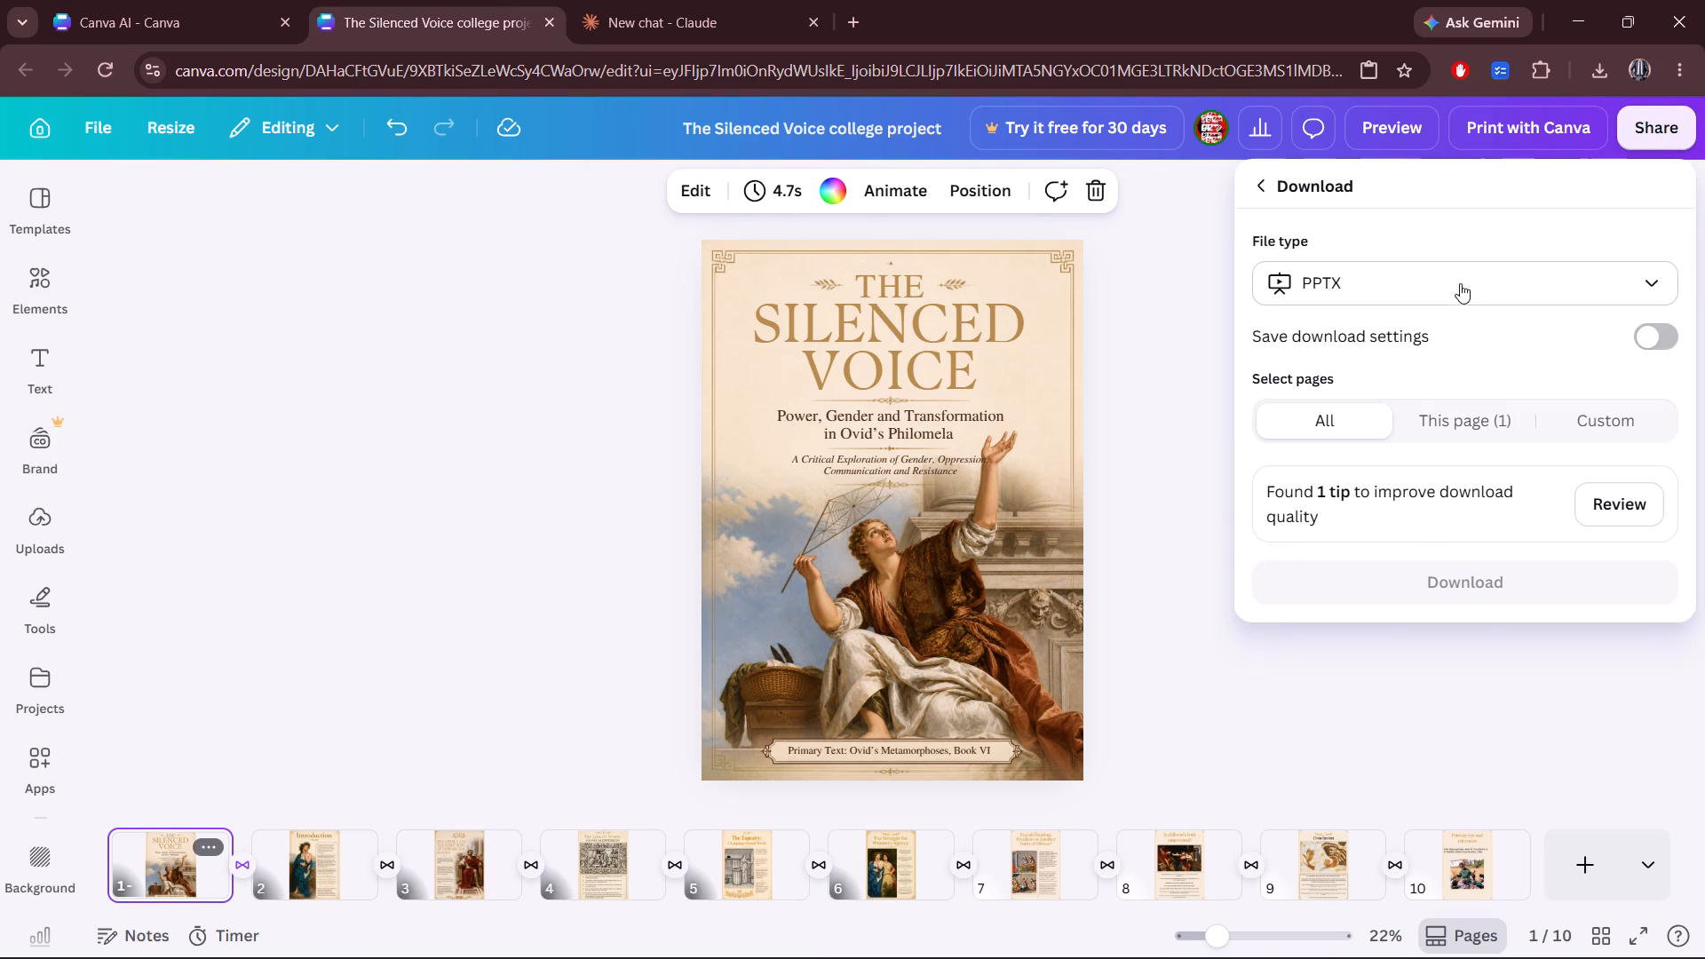
left_click(1460, 281)
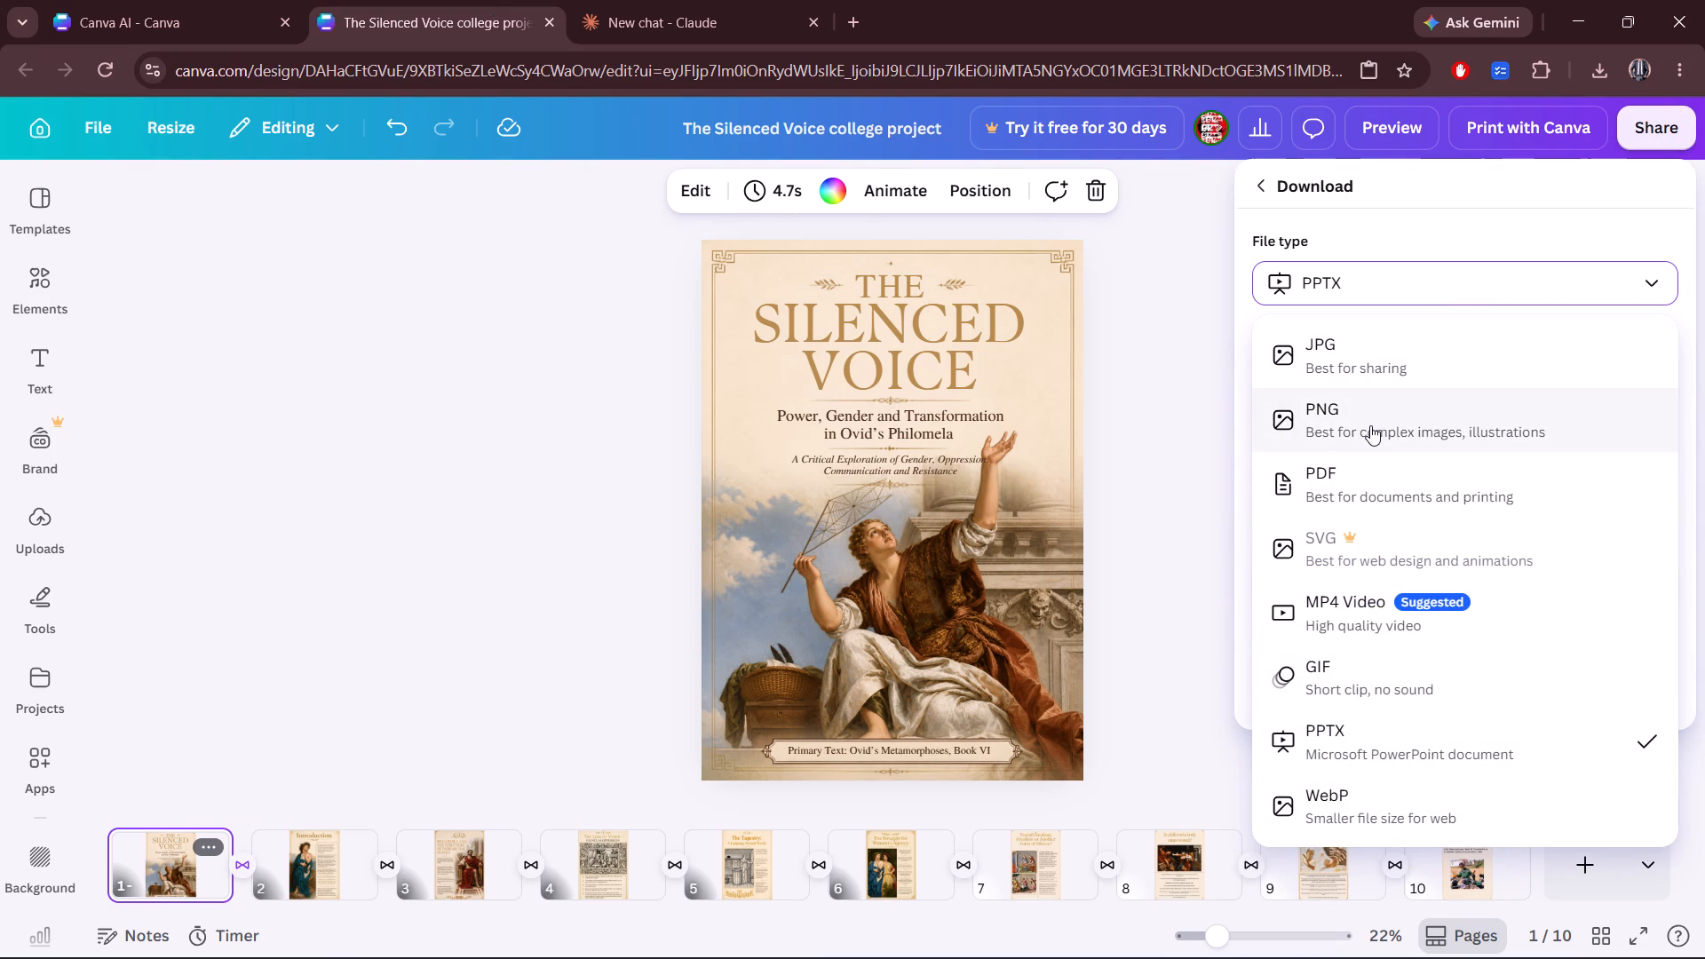
left_click(1370, 425)
left_click(1425, 305)
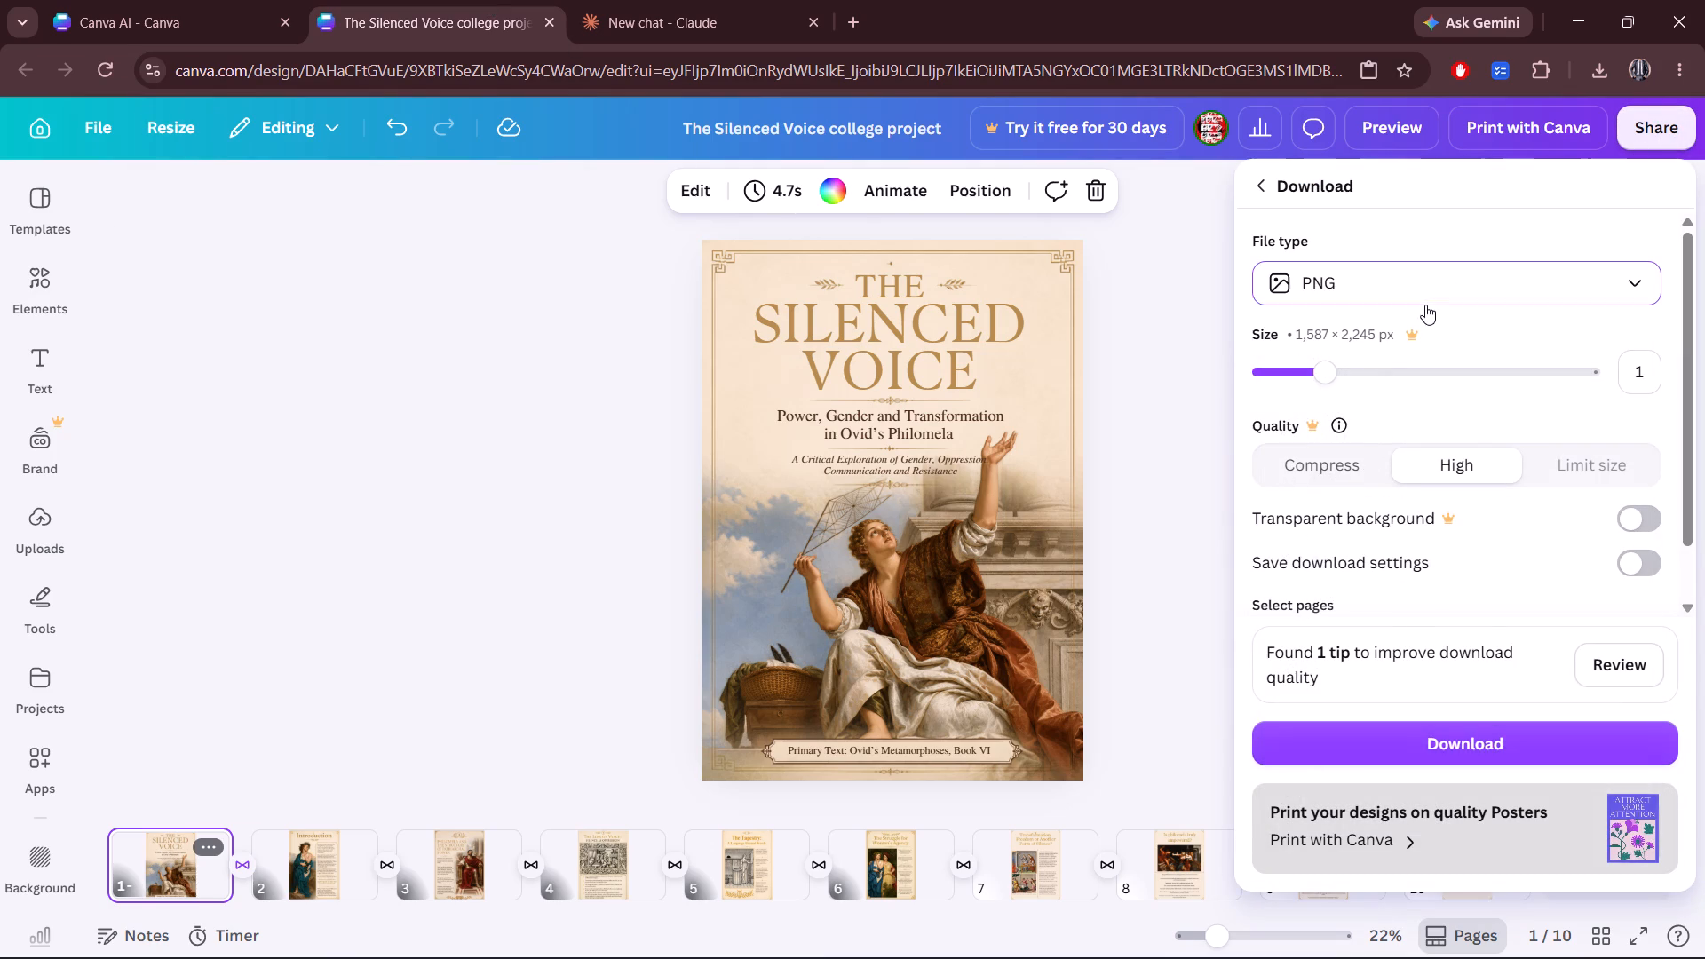
left_click(1376, 499)
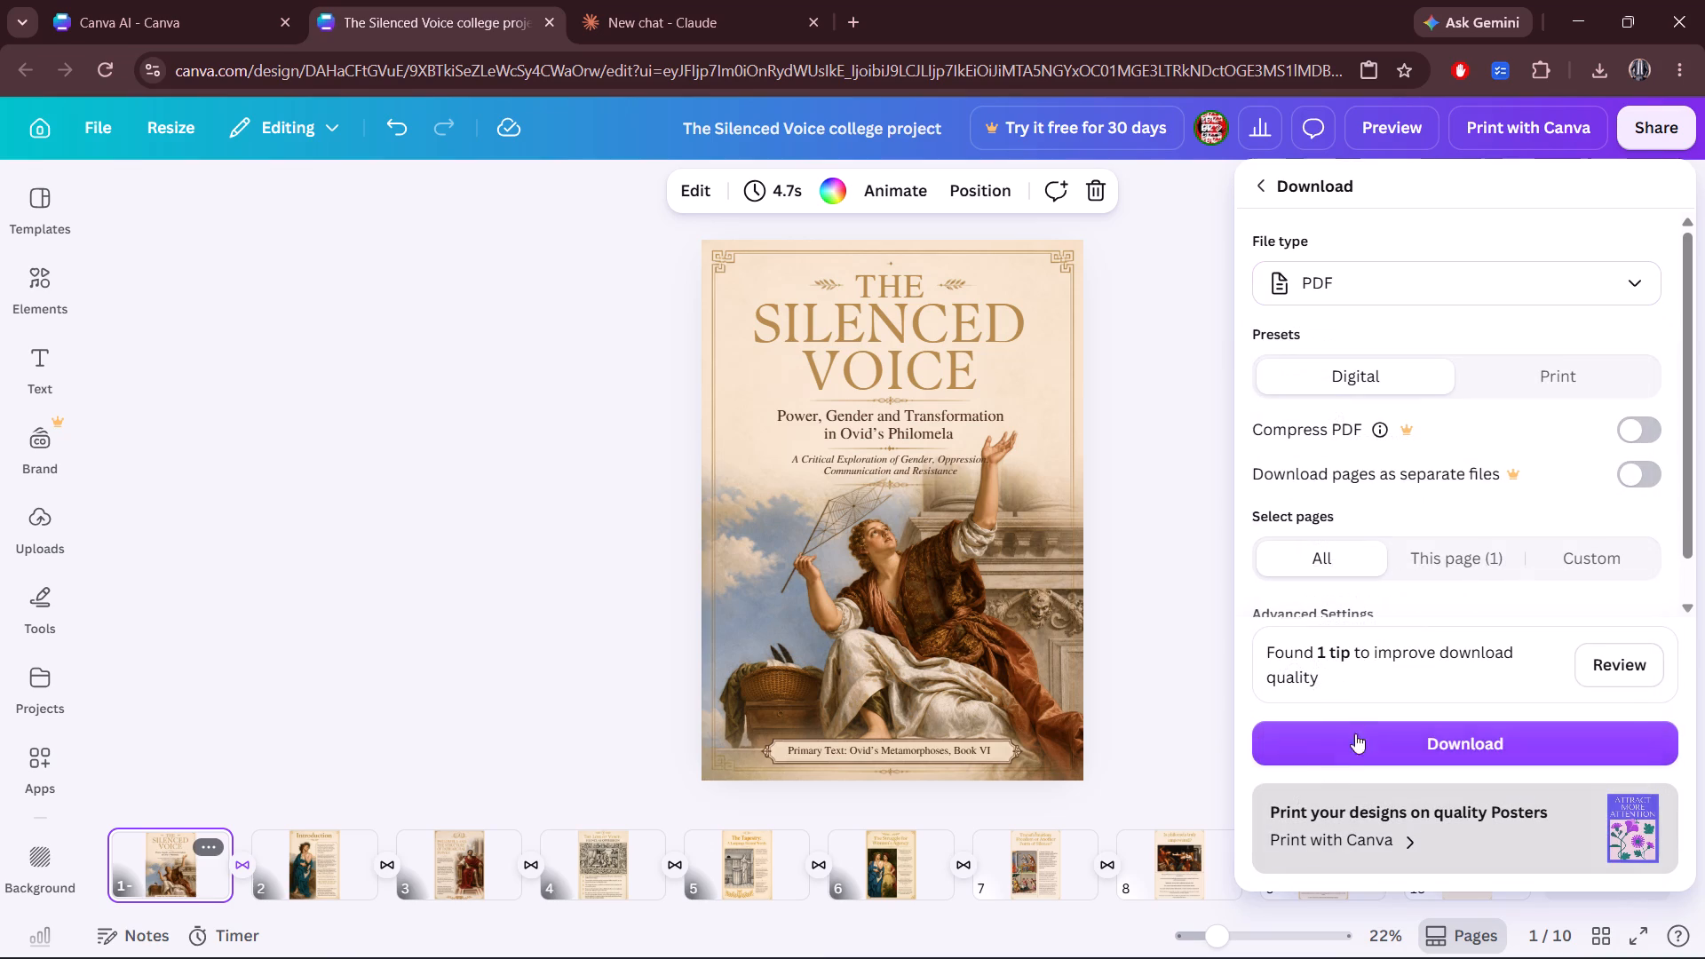
left_click(1348, 761)
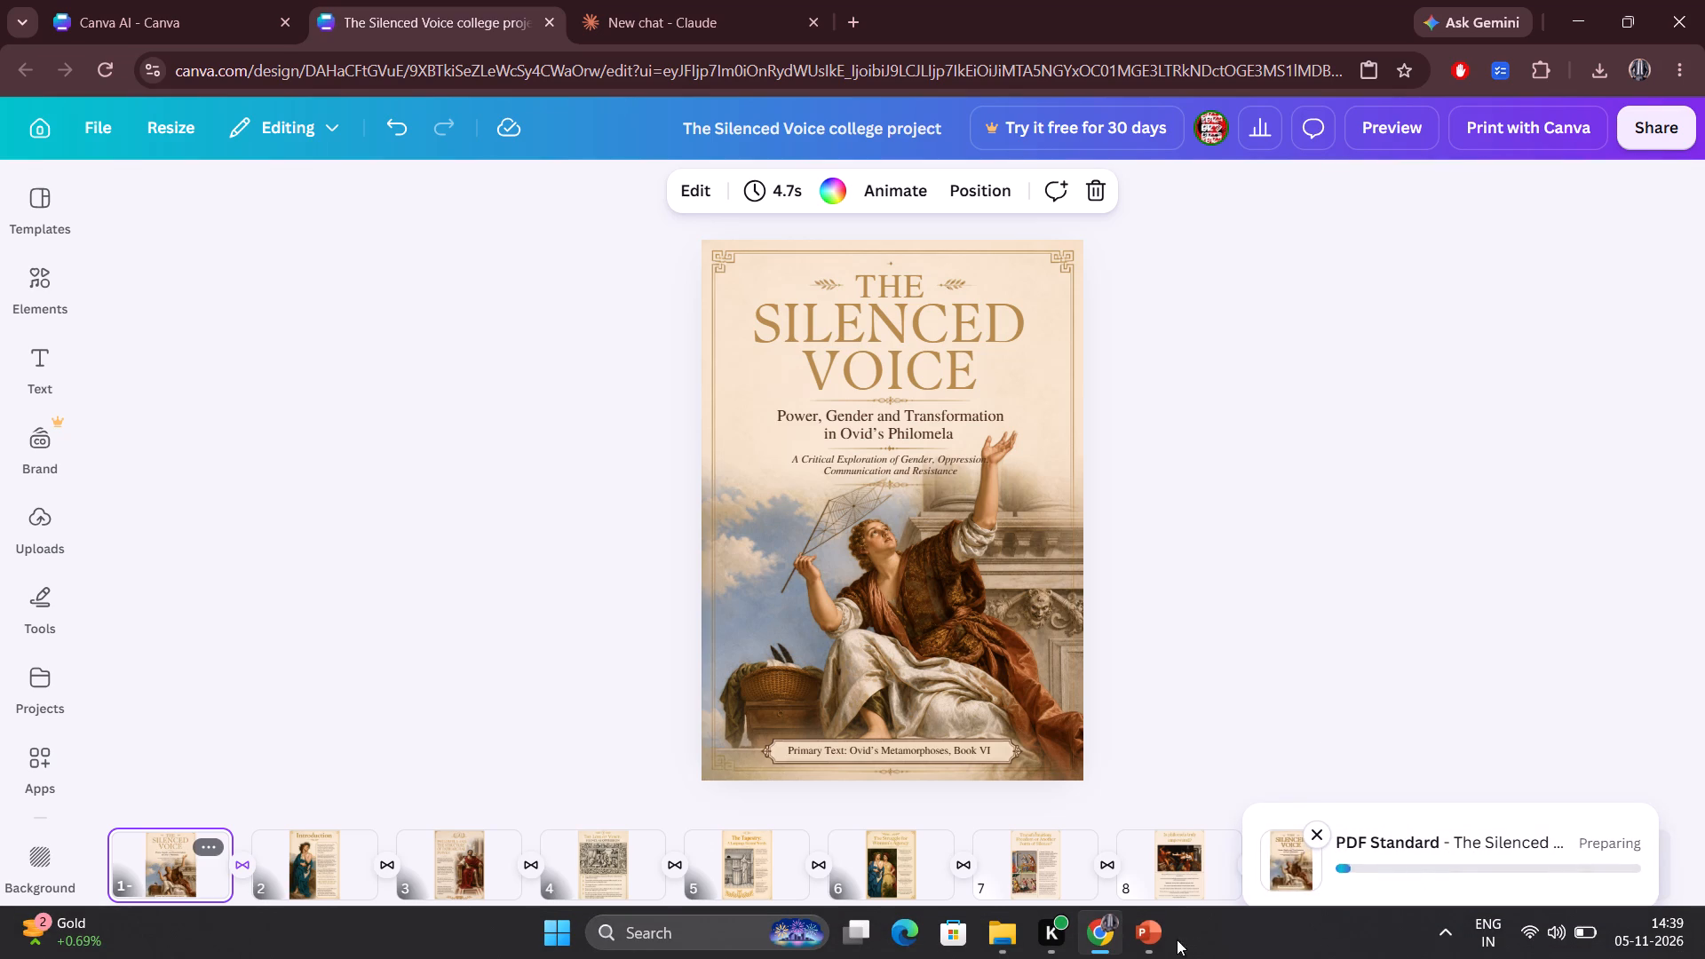